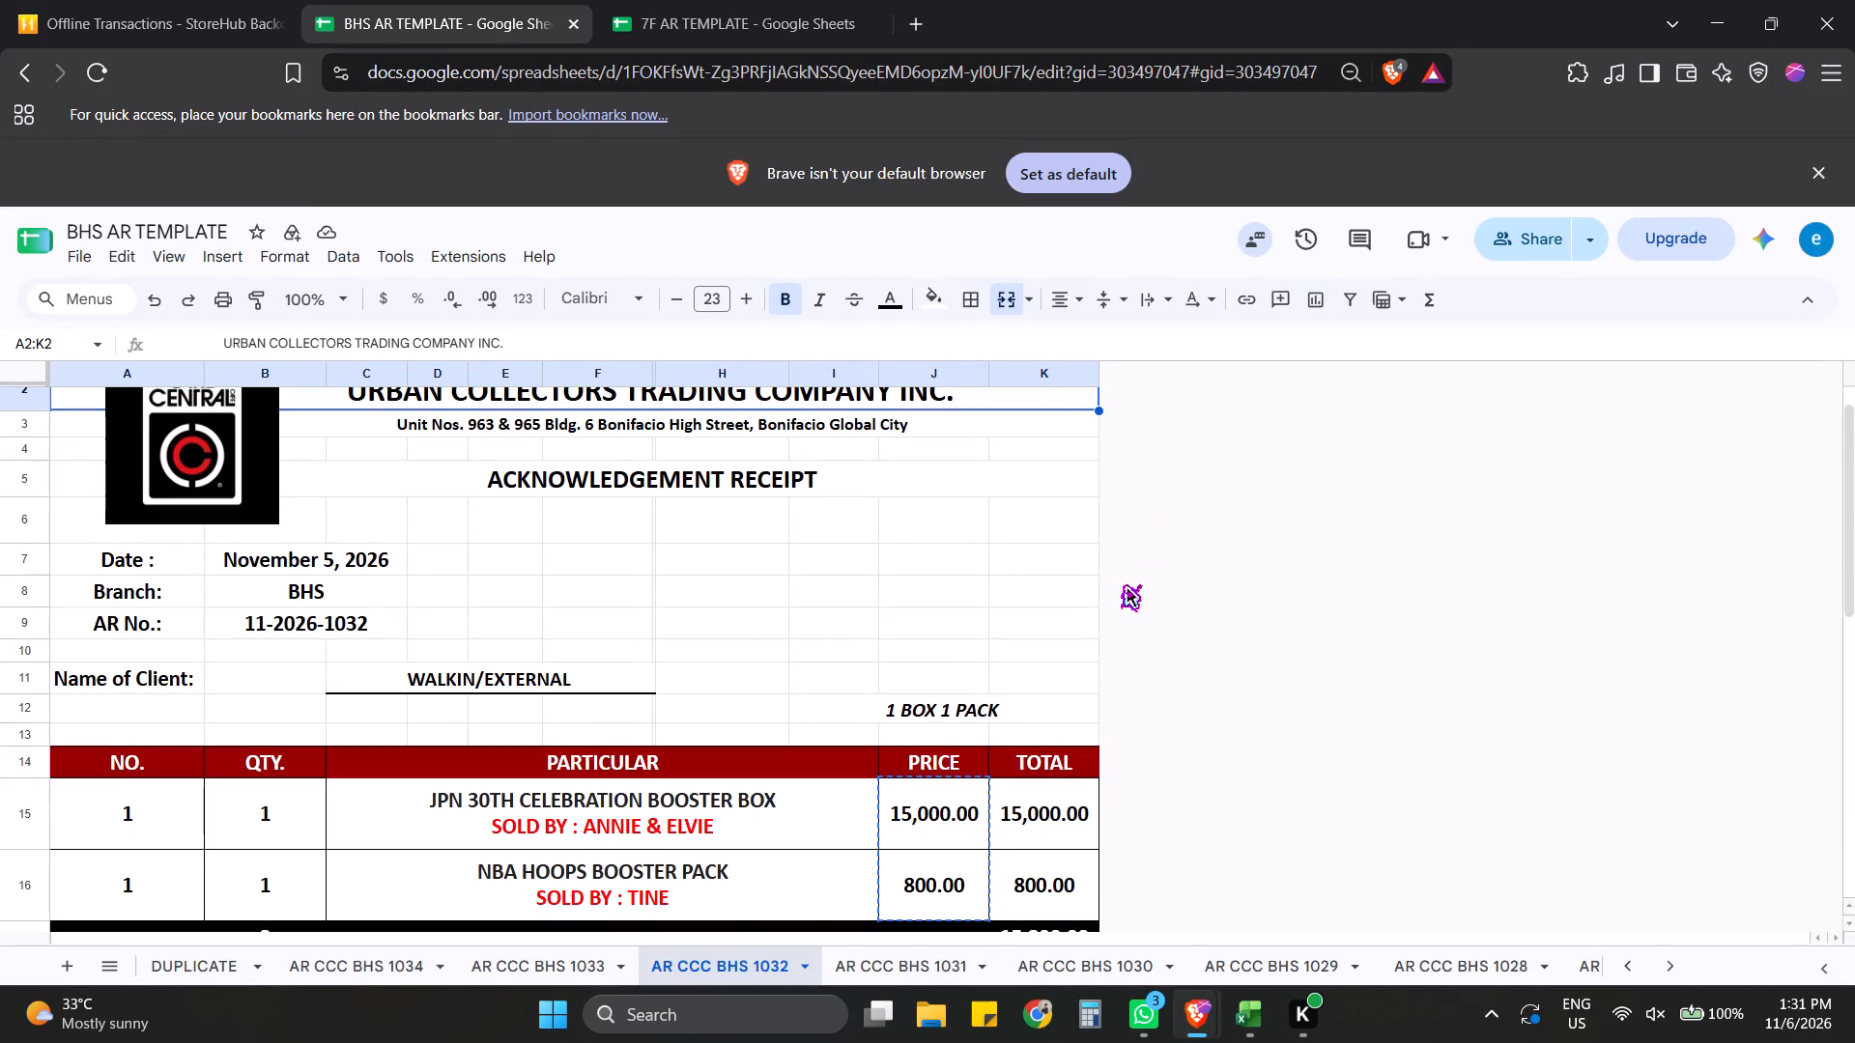
Look through the acknowledgement receipt sheets AR CCC BHS 1034 down to 1030 in the BHS AR TEMPLATE.
{"action": "left_click", "coordinate": [528, 961]}
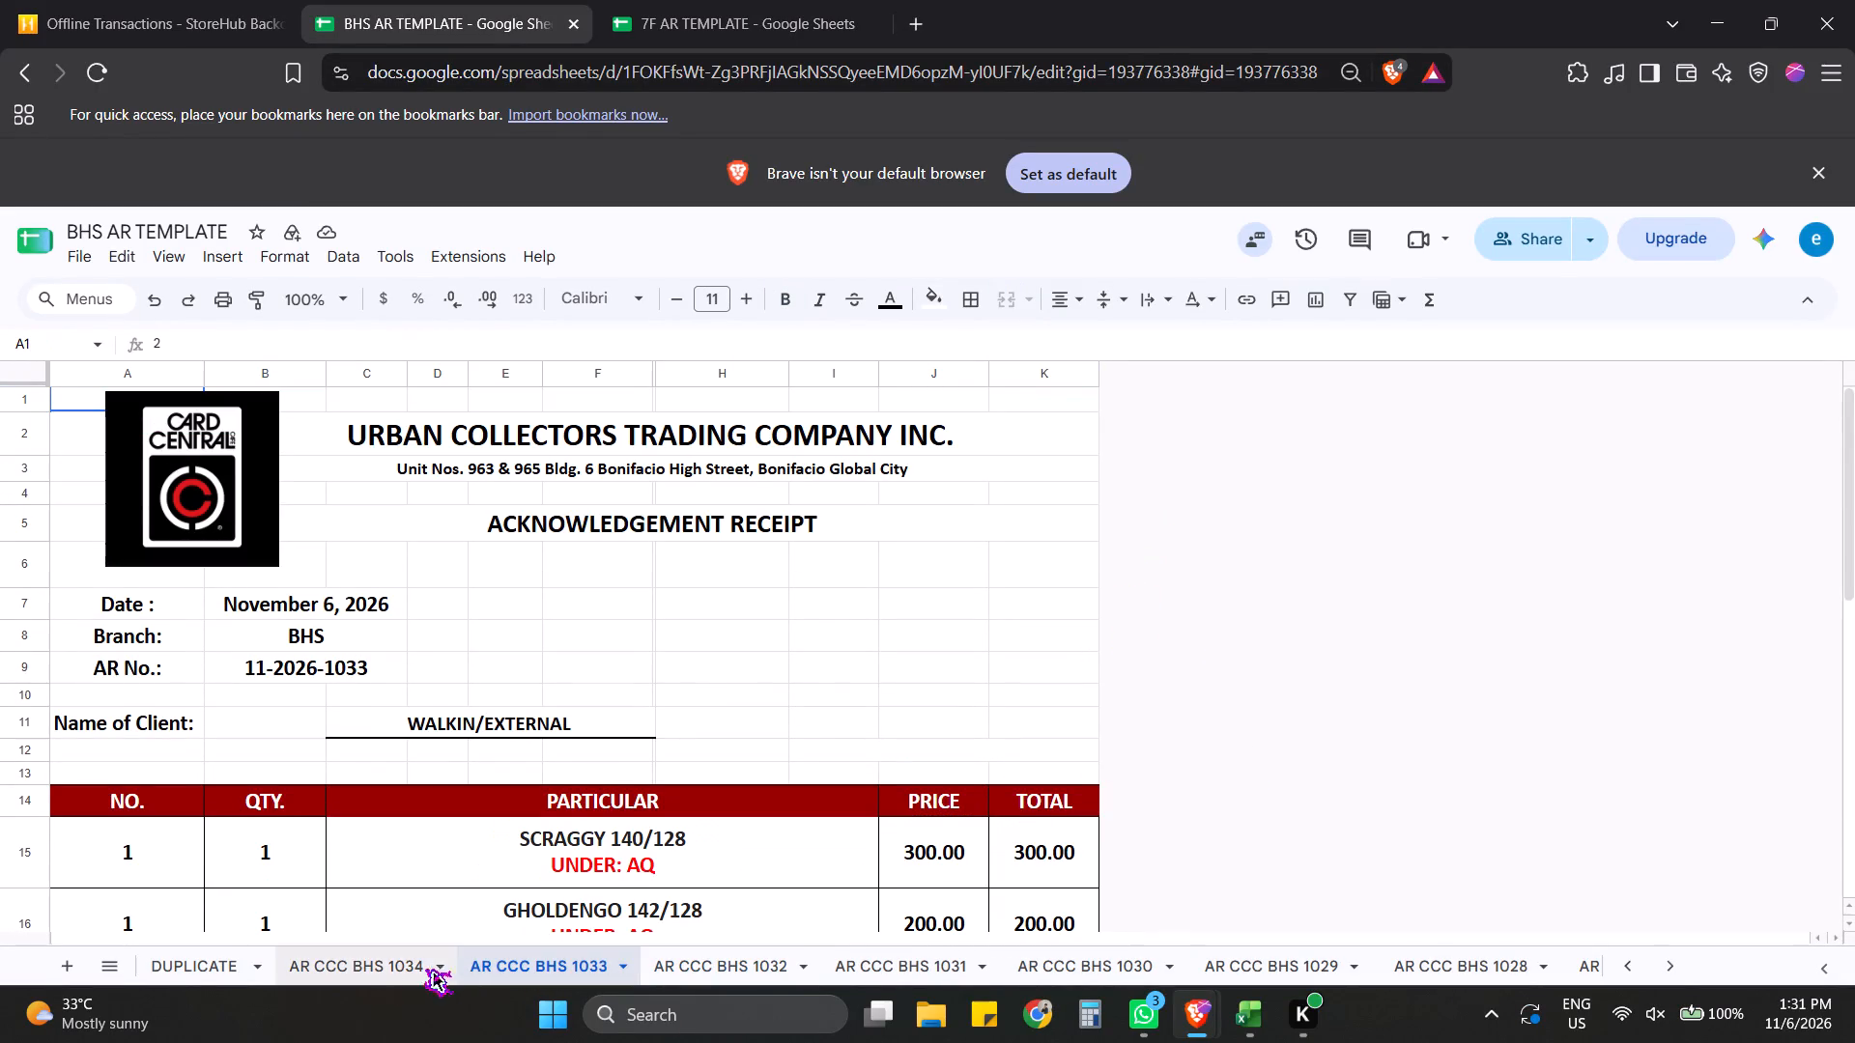
{"action": "left_click", "coordinate": [367, 972]}
{"action": "left_click", "coordinate": [499, 973]}
{"action": "left_click", "coordinate": [692, 987]}
{"action": "left_click", "coordinate": [716, 973]}
{"action": "left_click", "coordinate": [913, 963]}
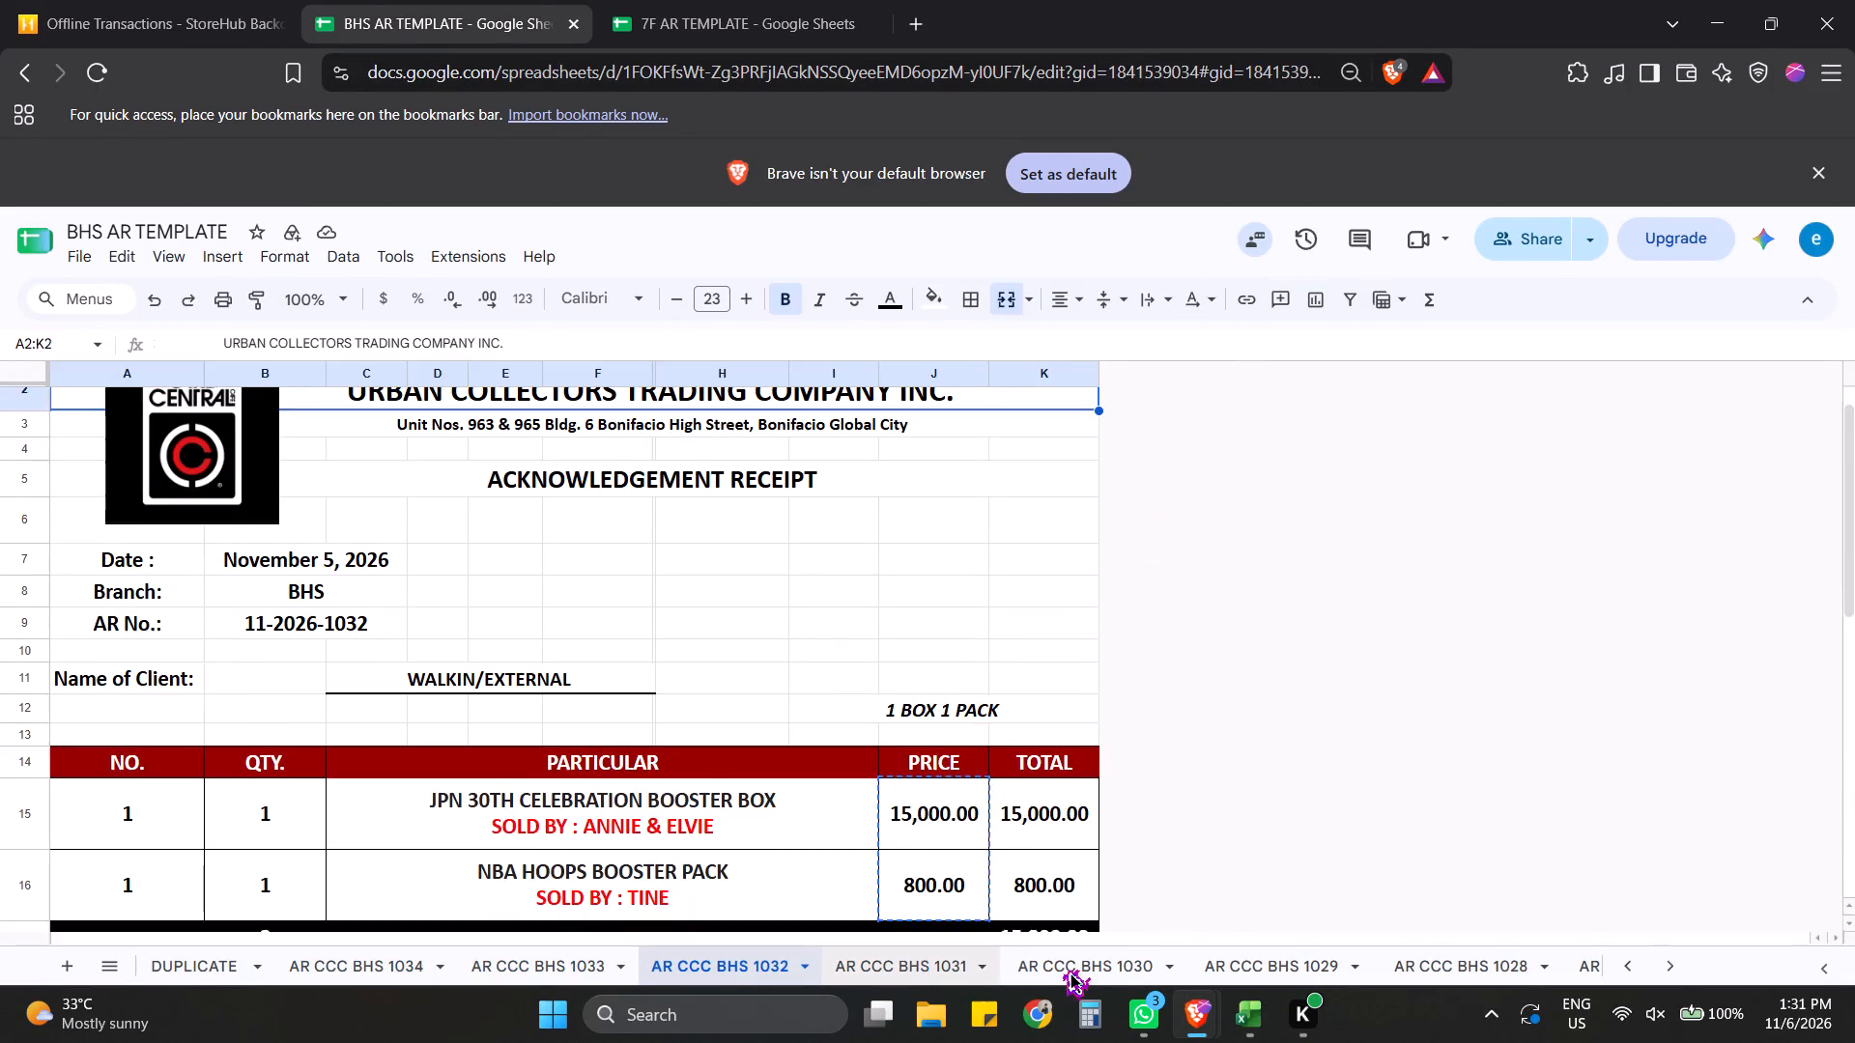
{"action": "left_click", "coordinate": [1082, 970]}
Switch to the 7F AR TEMPLATE spreadsheet to view its receipts.
{"action": "left_click", "coordinate": [714, 0]}
{"action": "left_click", "coordinate": [1144, 7]}
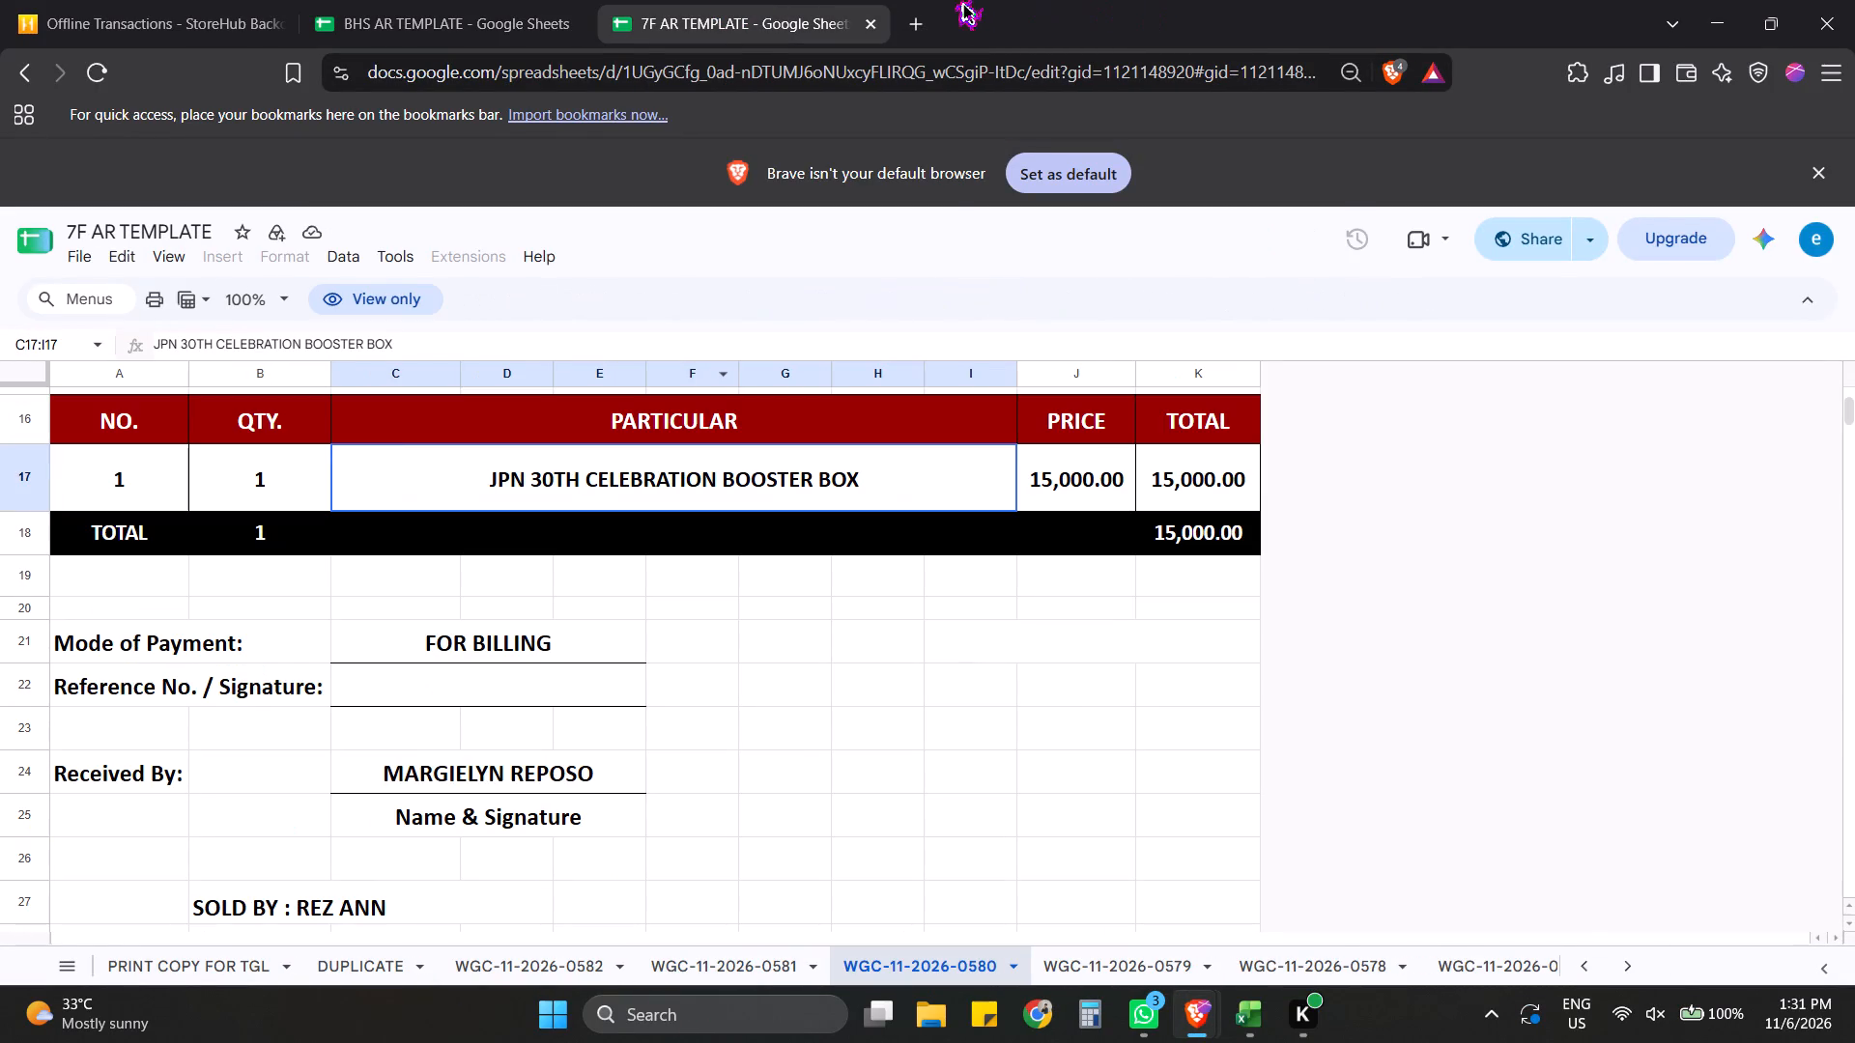
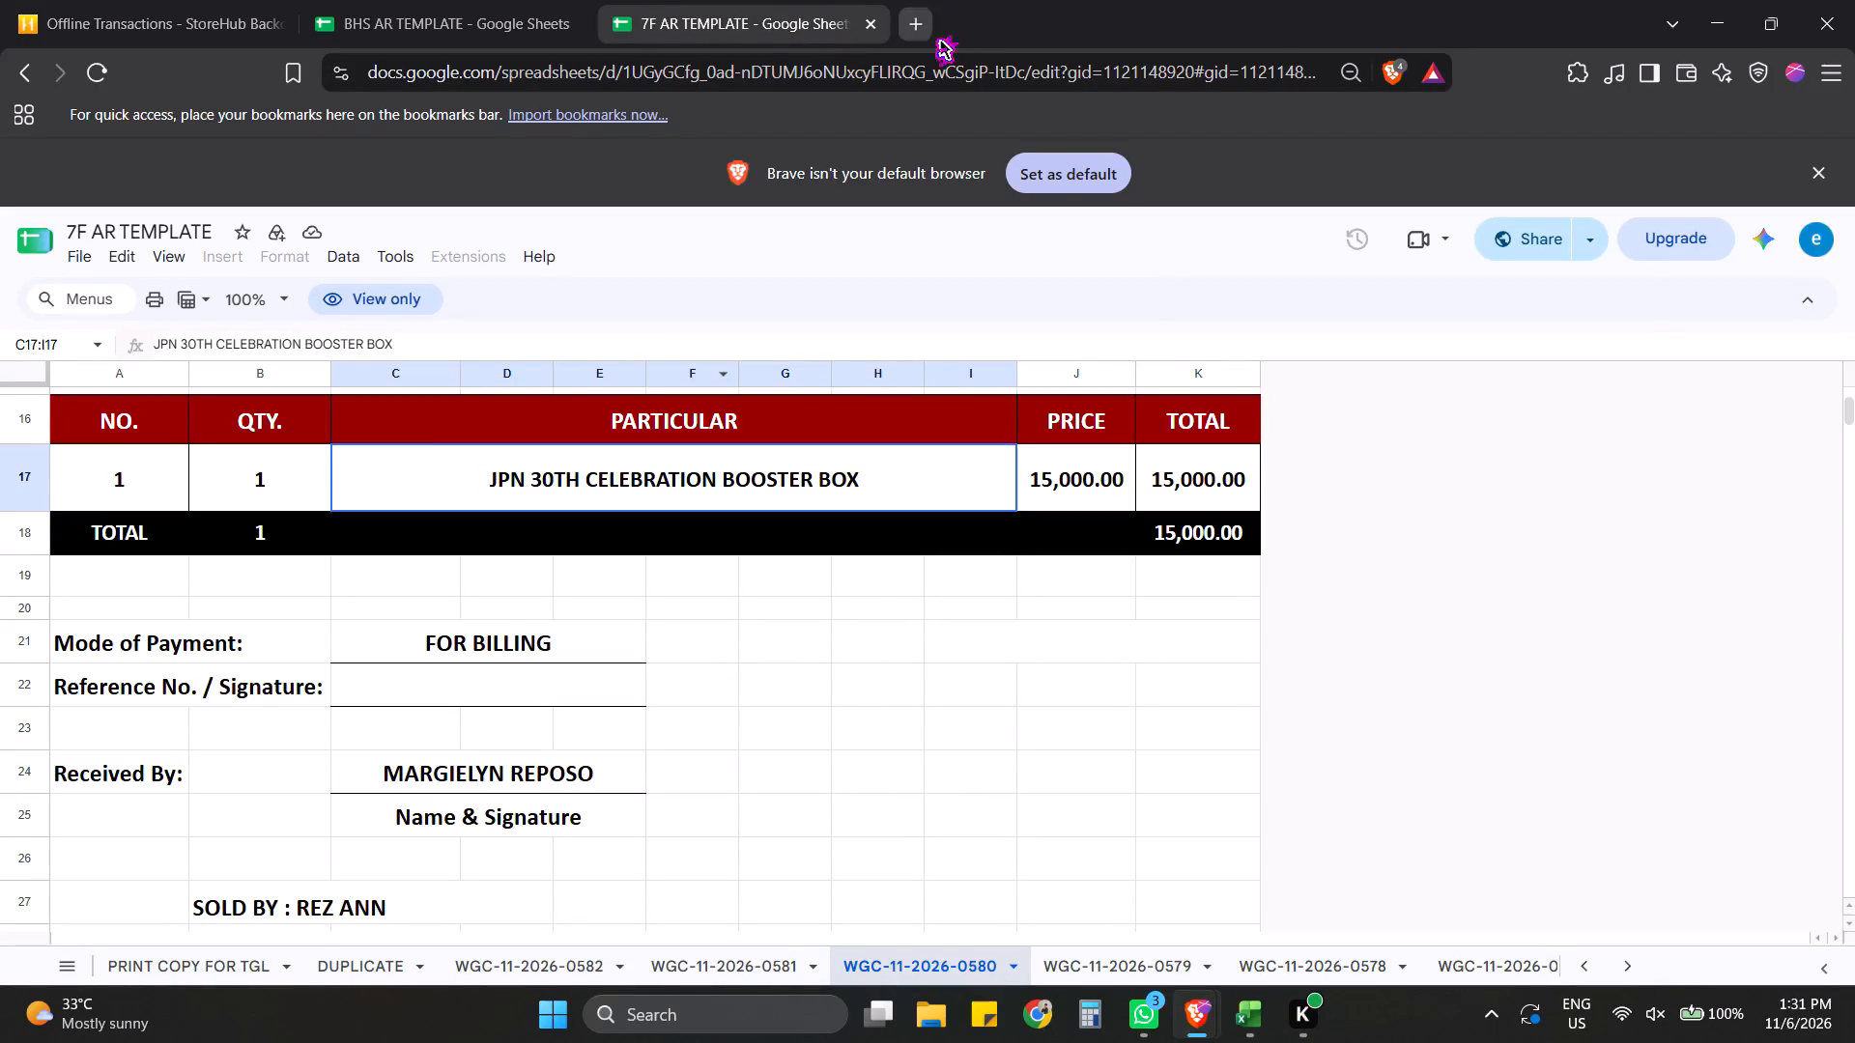
Move the BHS_DETAILED DAILY SALES_NOVEMBER 2026 spreadsheet out into its own browser window.
{"action": "key", "text": "alt+Tab"}
{"action": "key", "text": "alt+Tab"}
{"action": "key", "text": "alt+Tab"}
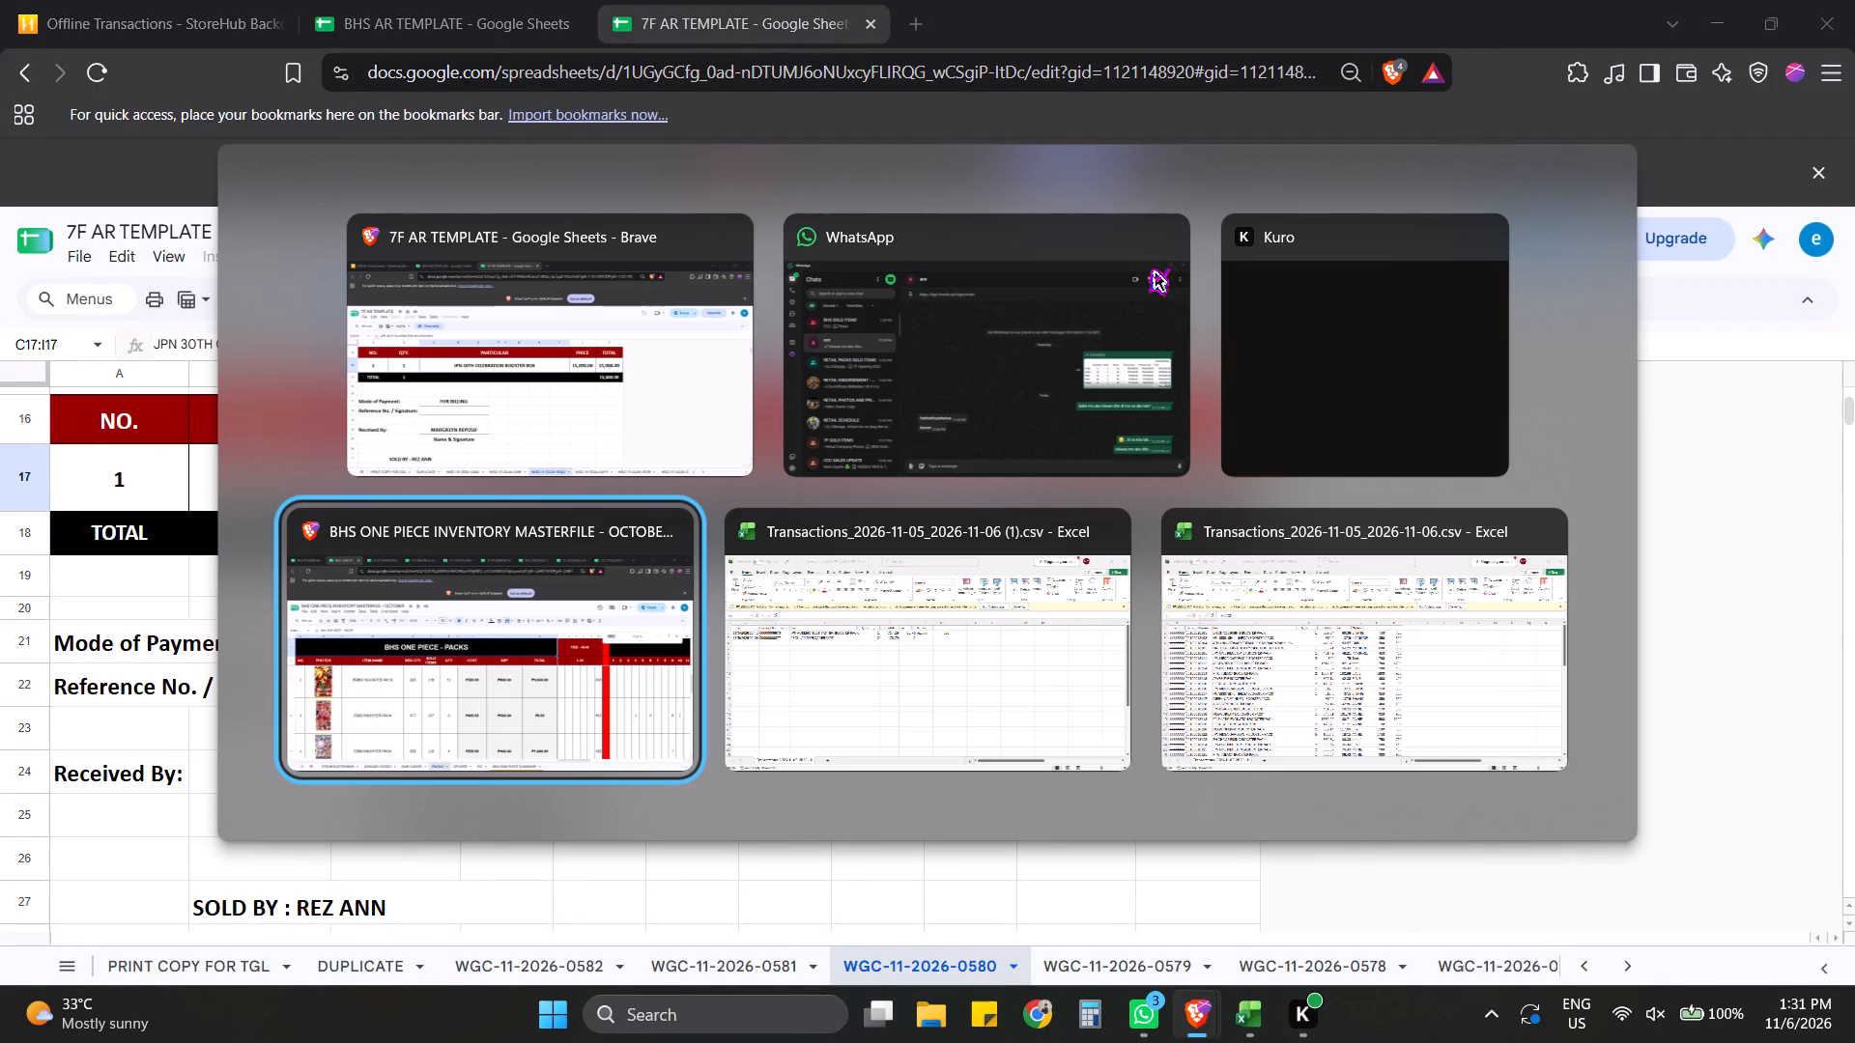
{"action": "left_click", "coordinate": [1127, 0]}
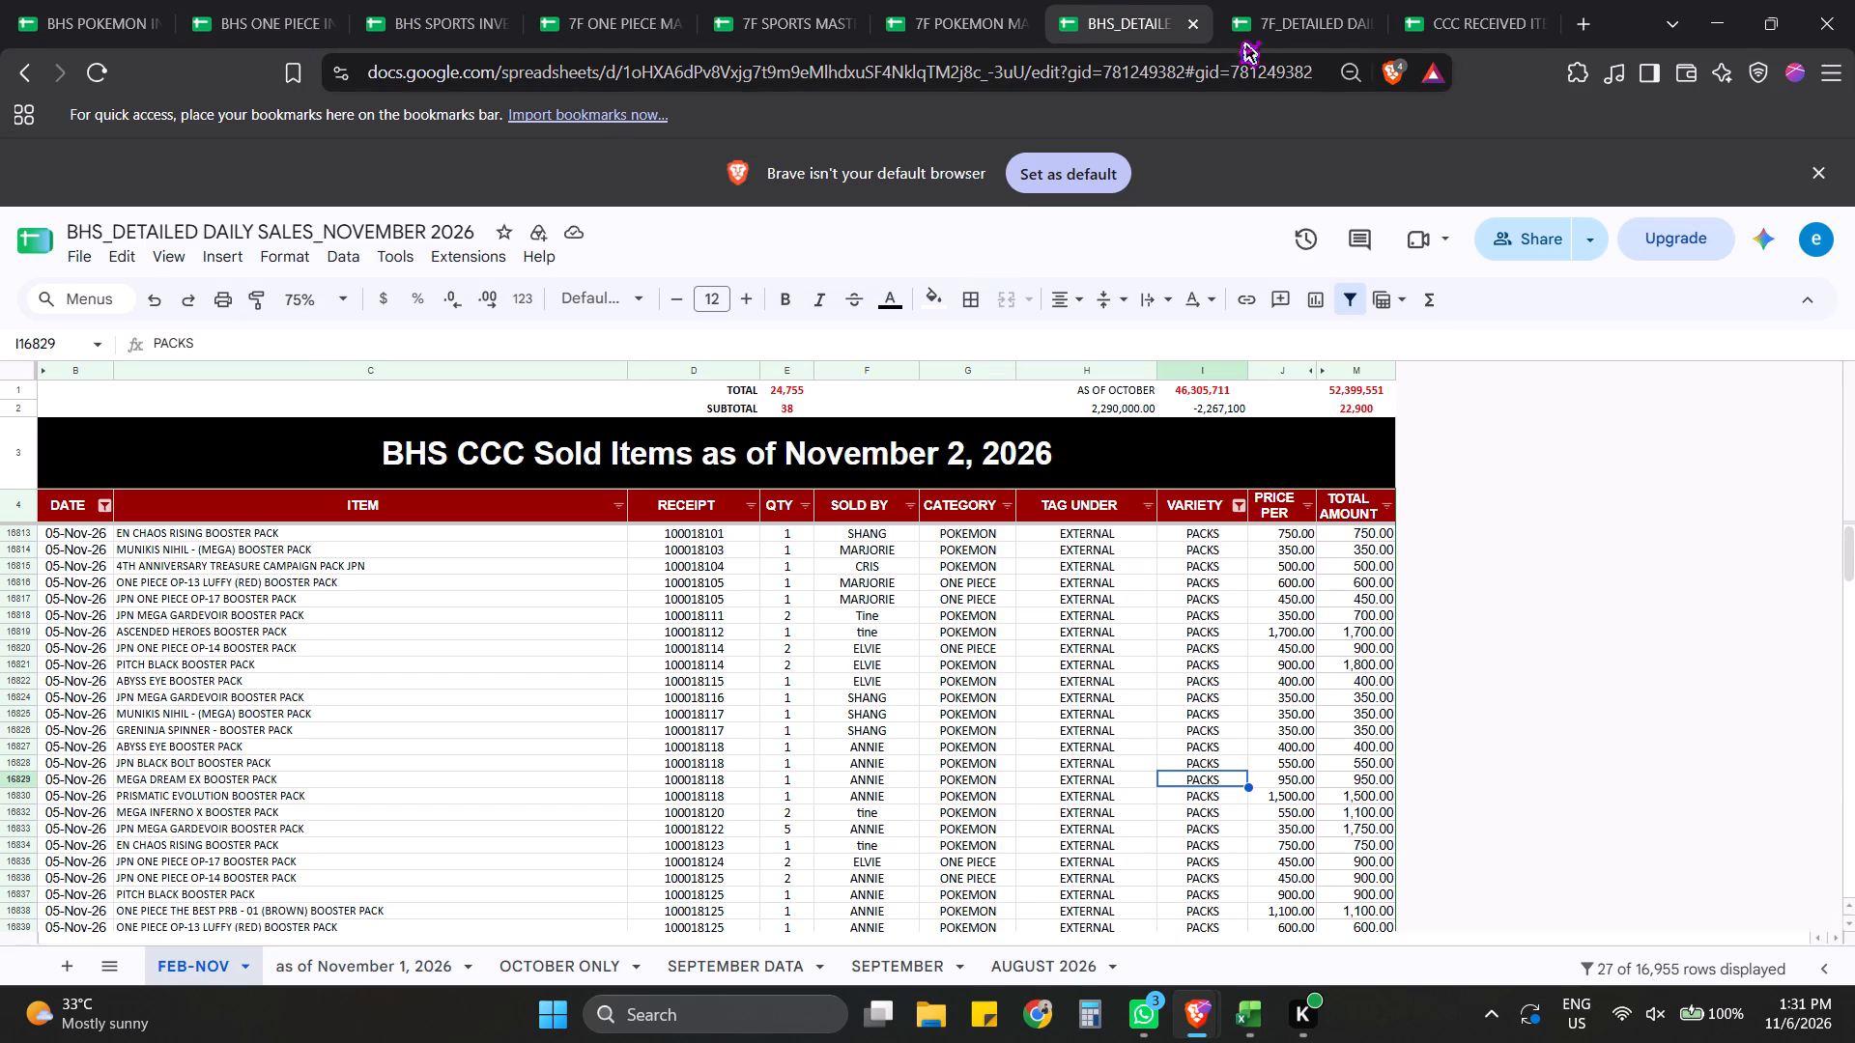
{"action": "left_click_drag", "start_coordinate": [1135, 17], "coordinate": [1098, 96]}
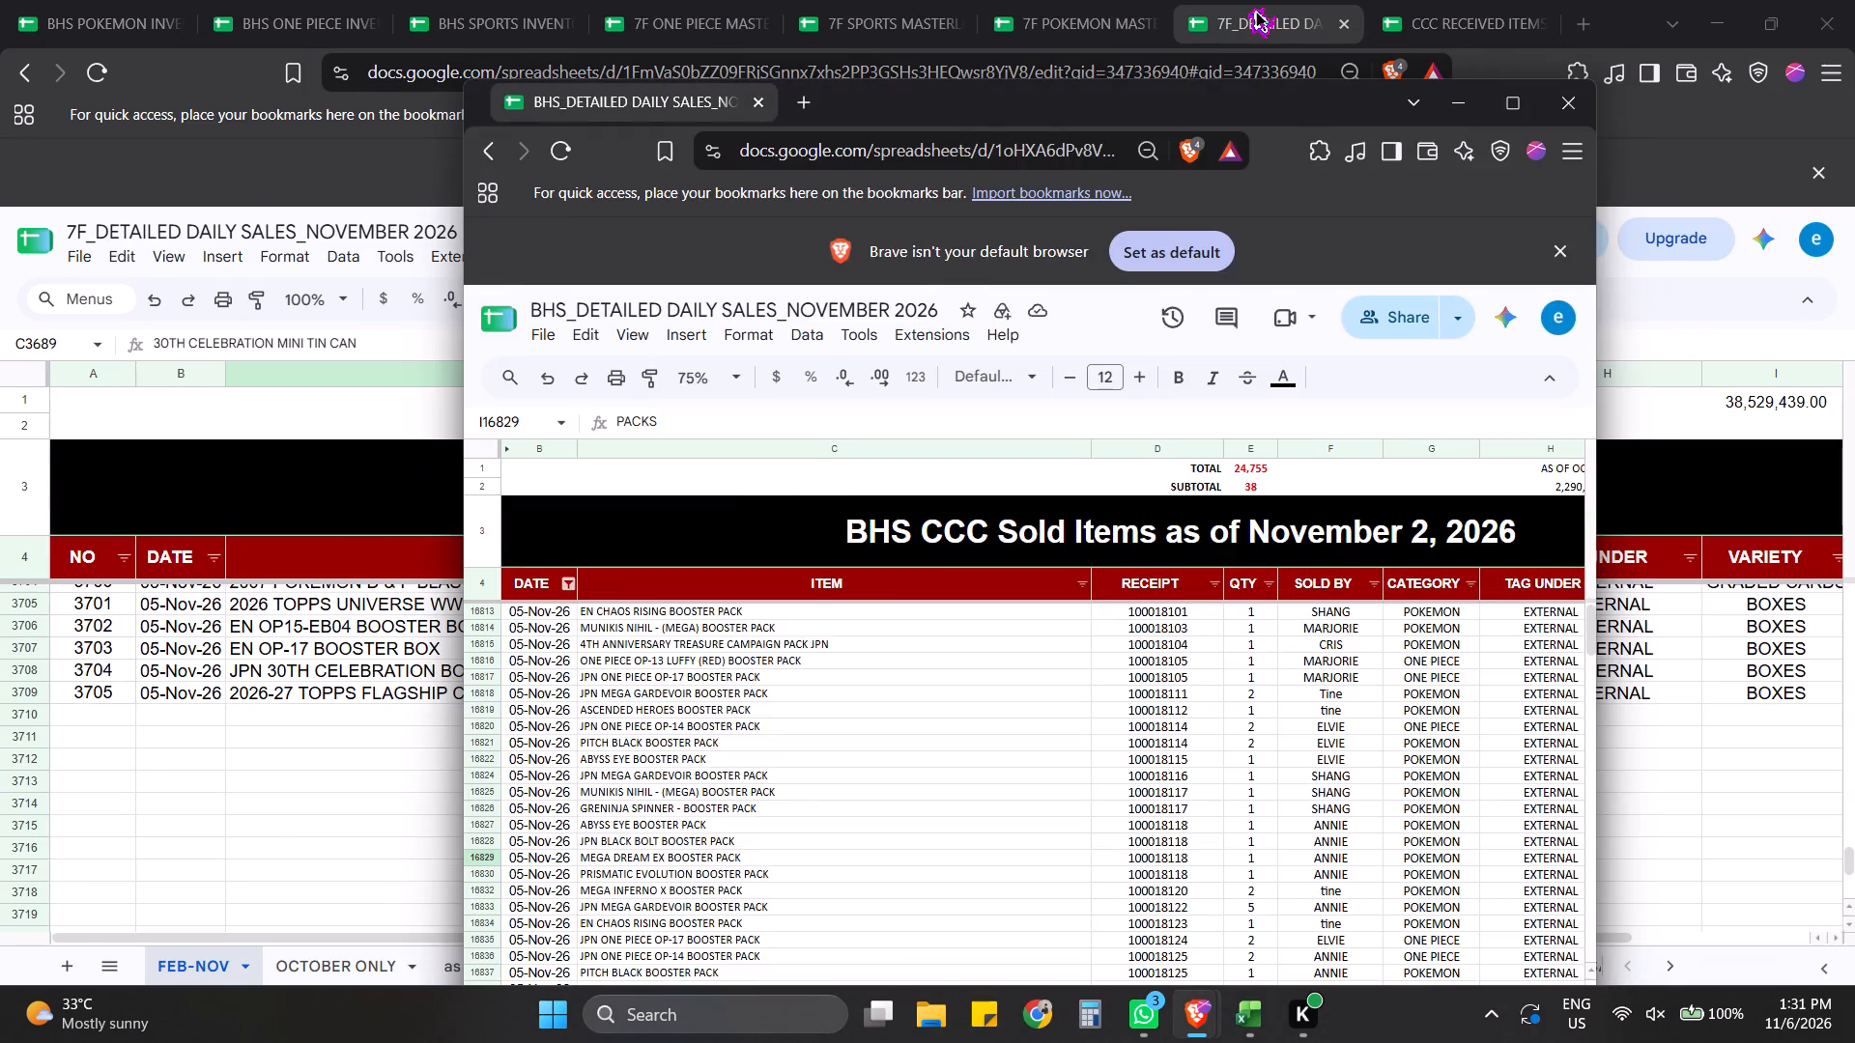
Detach the 7F_DETAILED DAILY SALES_NOVEMBER 2026 spreadsheet into a separate window and close it.
{"action": "left_click_drag", "start_coordinate": [1250, 9], "coordinate": [919, 219]}
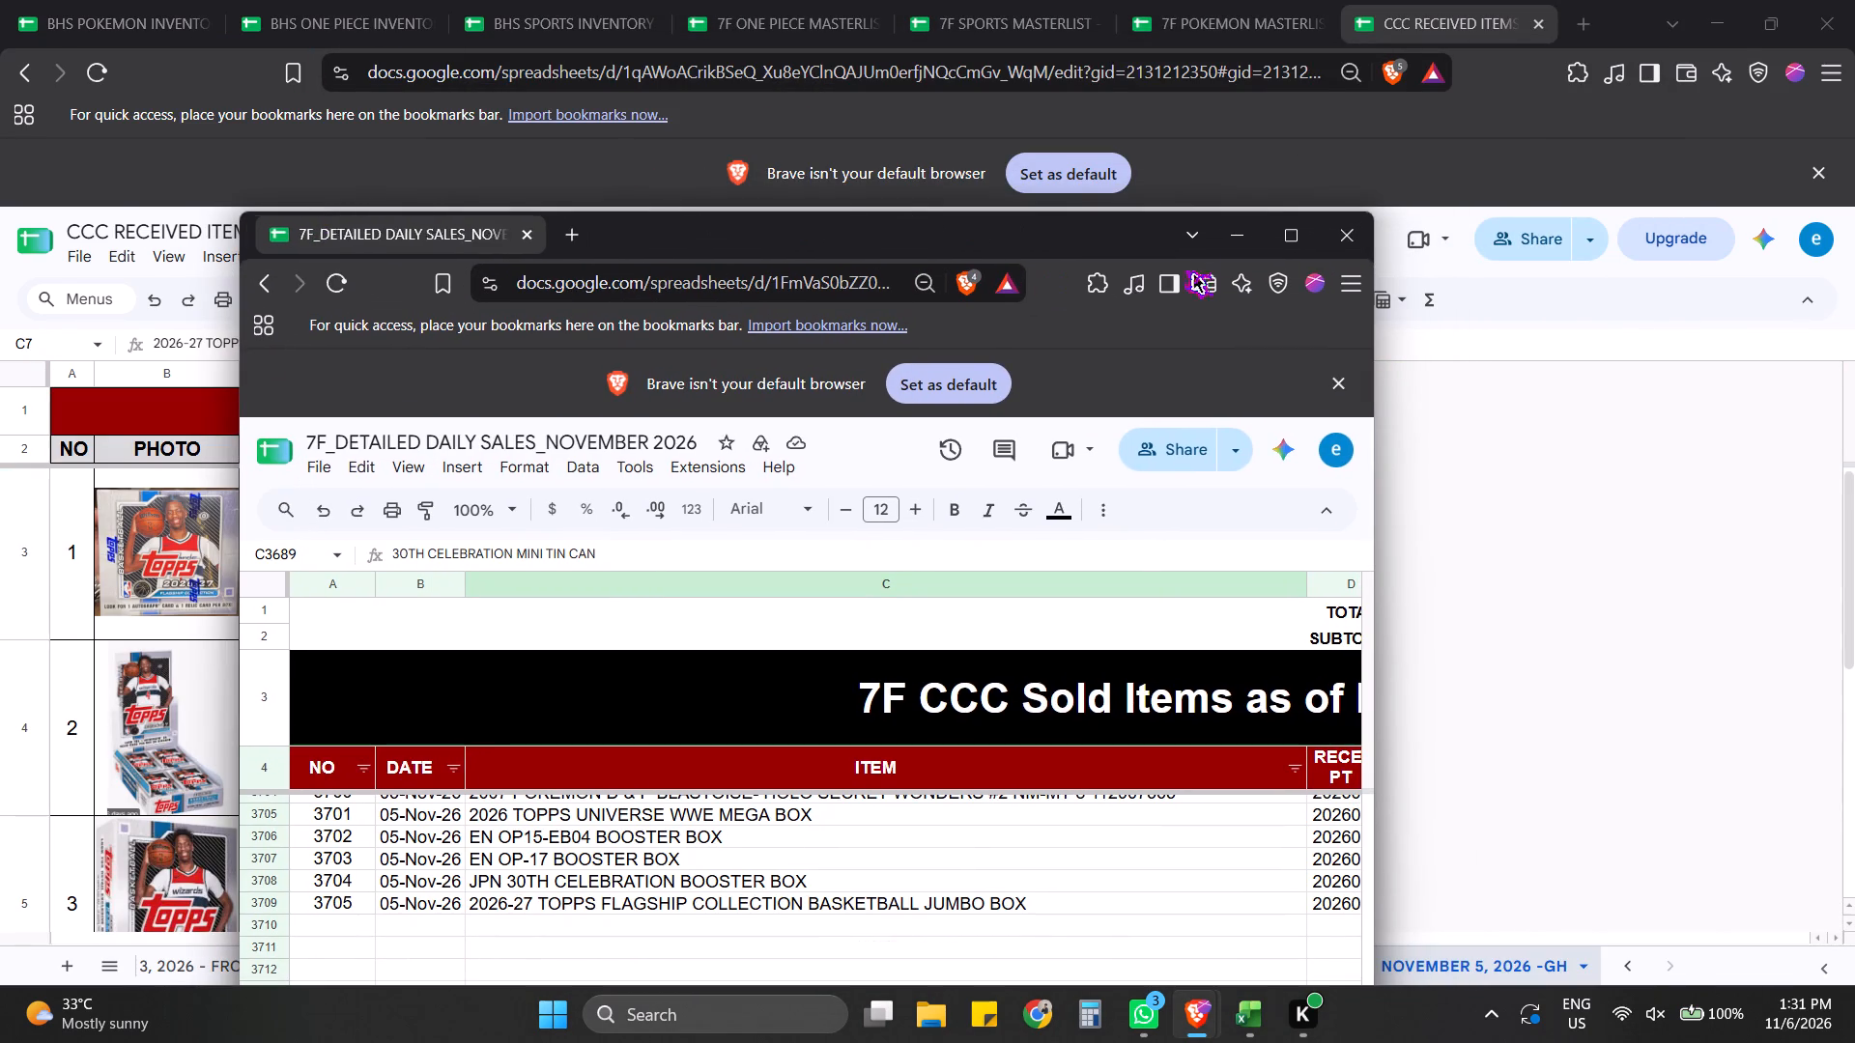
{"action": "left_click", "coordinate": [1358, 231]}
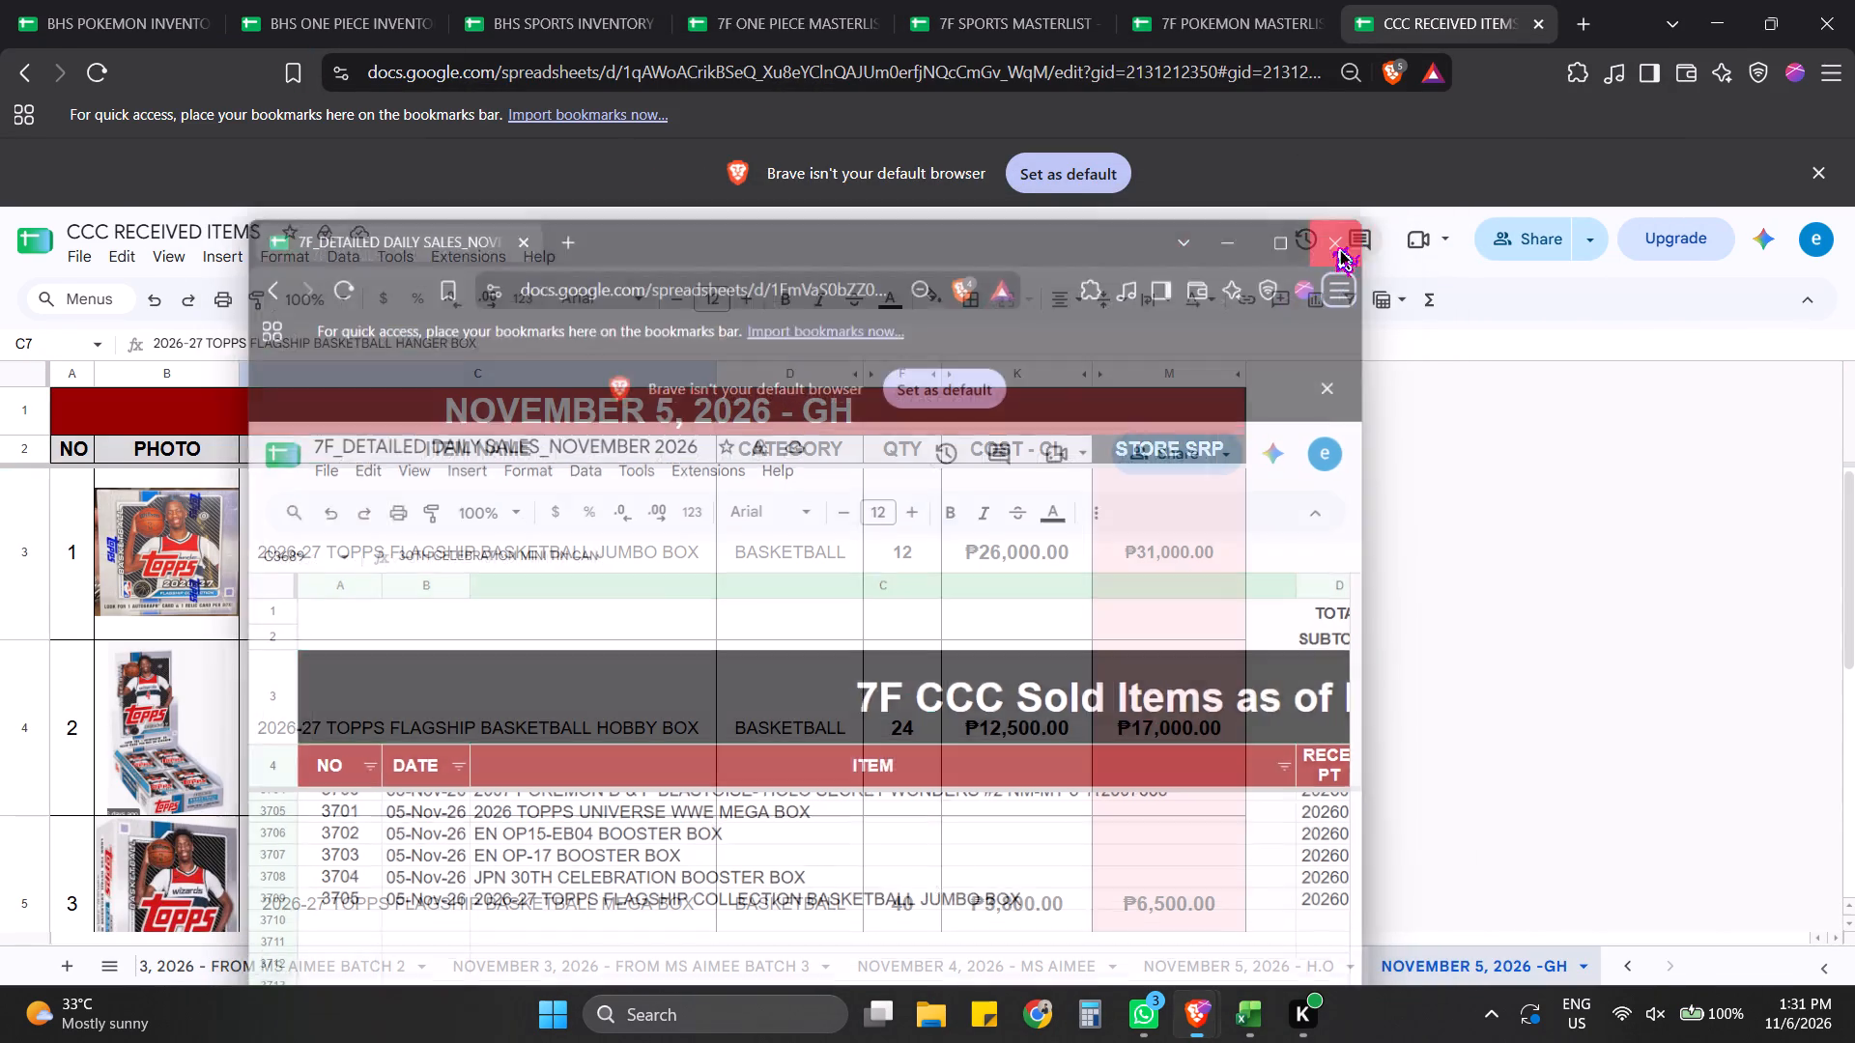
Switch to the detached BHS_DETAILED DAILY SALES_NOVEMBER 2026 window and maximize it.
{"action": "key", "text": "alt+Tab"}
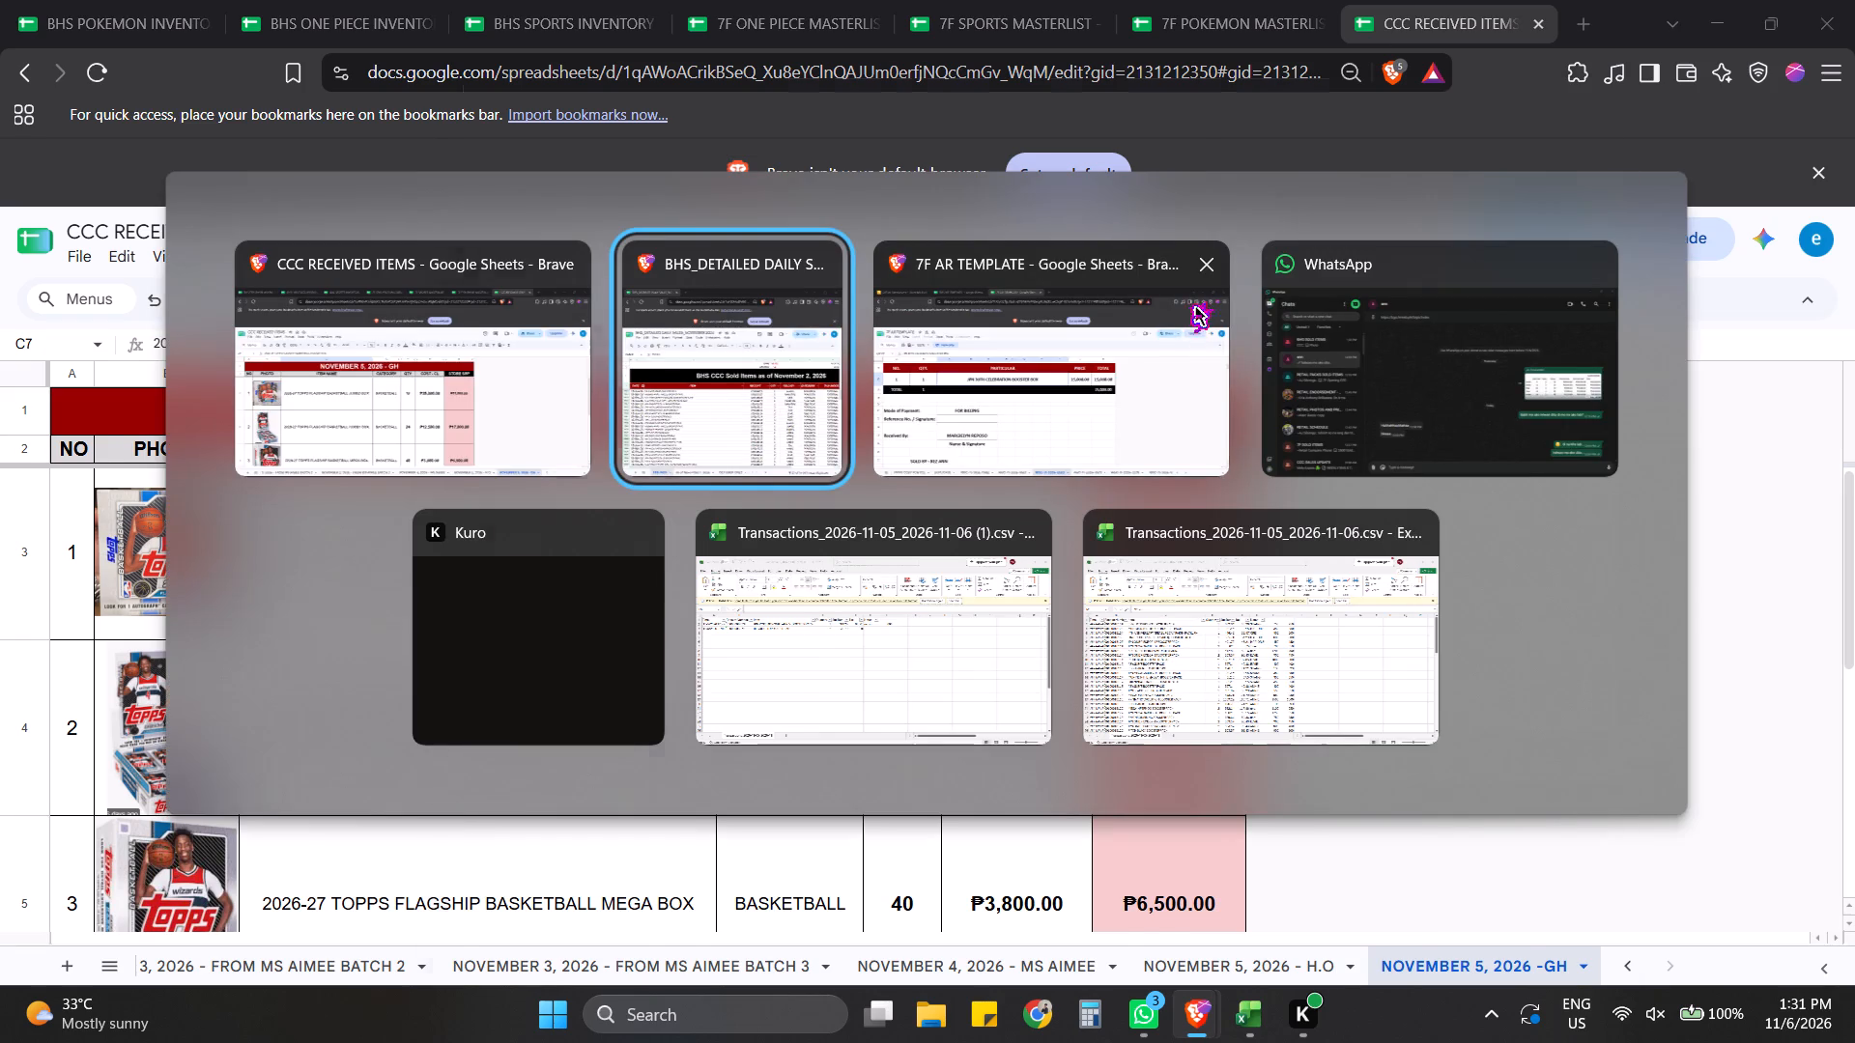
{"action": "left_click", "coordinate": [1514, 112]}
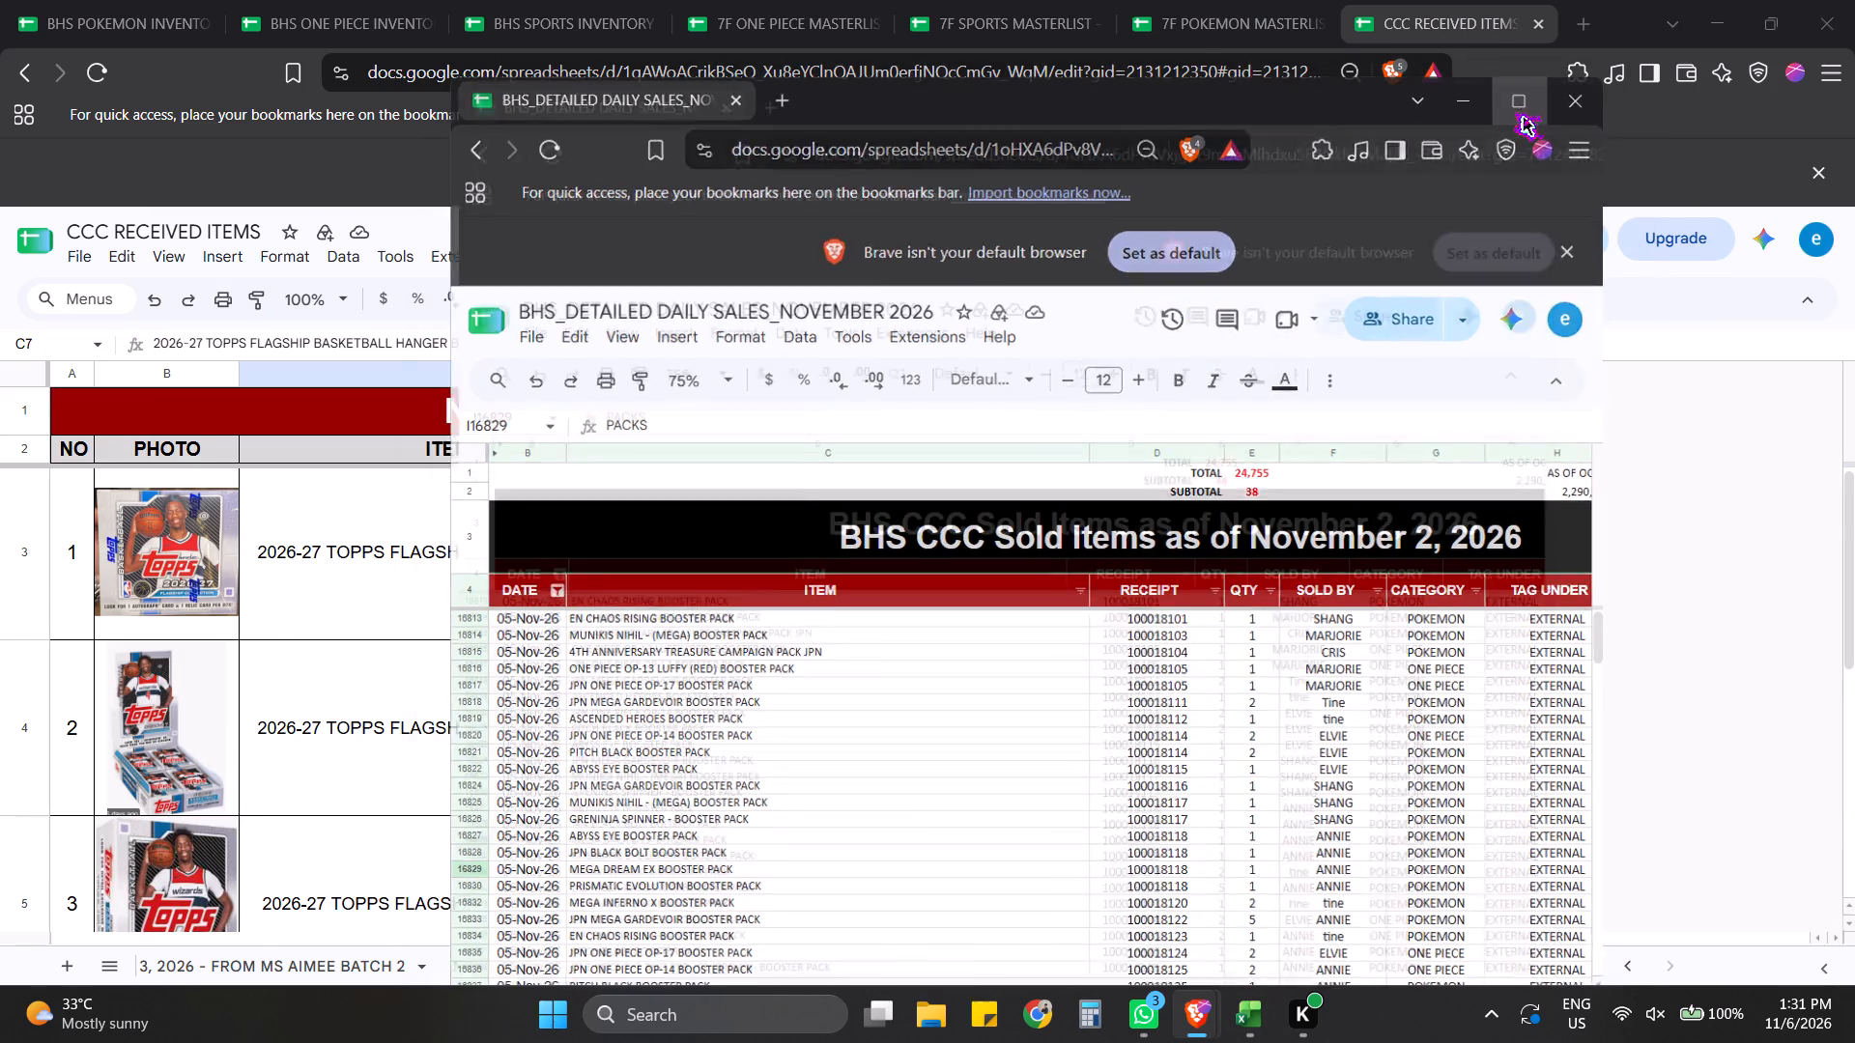
Open the BHS INVENTORY LIST PER AREA spreadsheet beside the BHS daily sales and show its BHS INVENTORY EOD_NOVEMBER sheet.
{"action": "left_click", "coordinate": [329, 26]}
{"action": "left_click", "coordinate": [492, 64]}
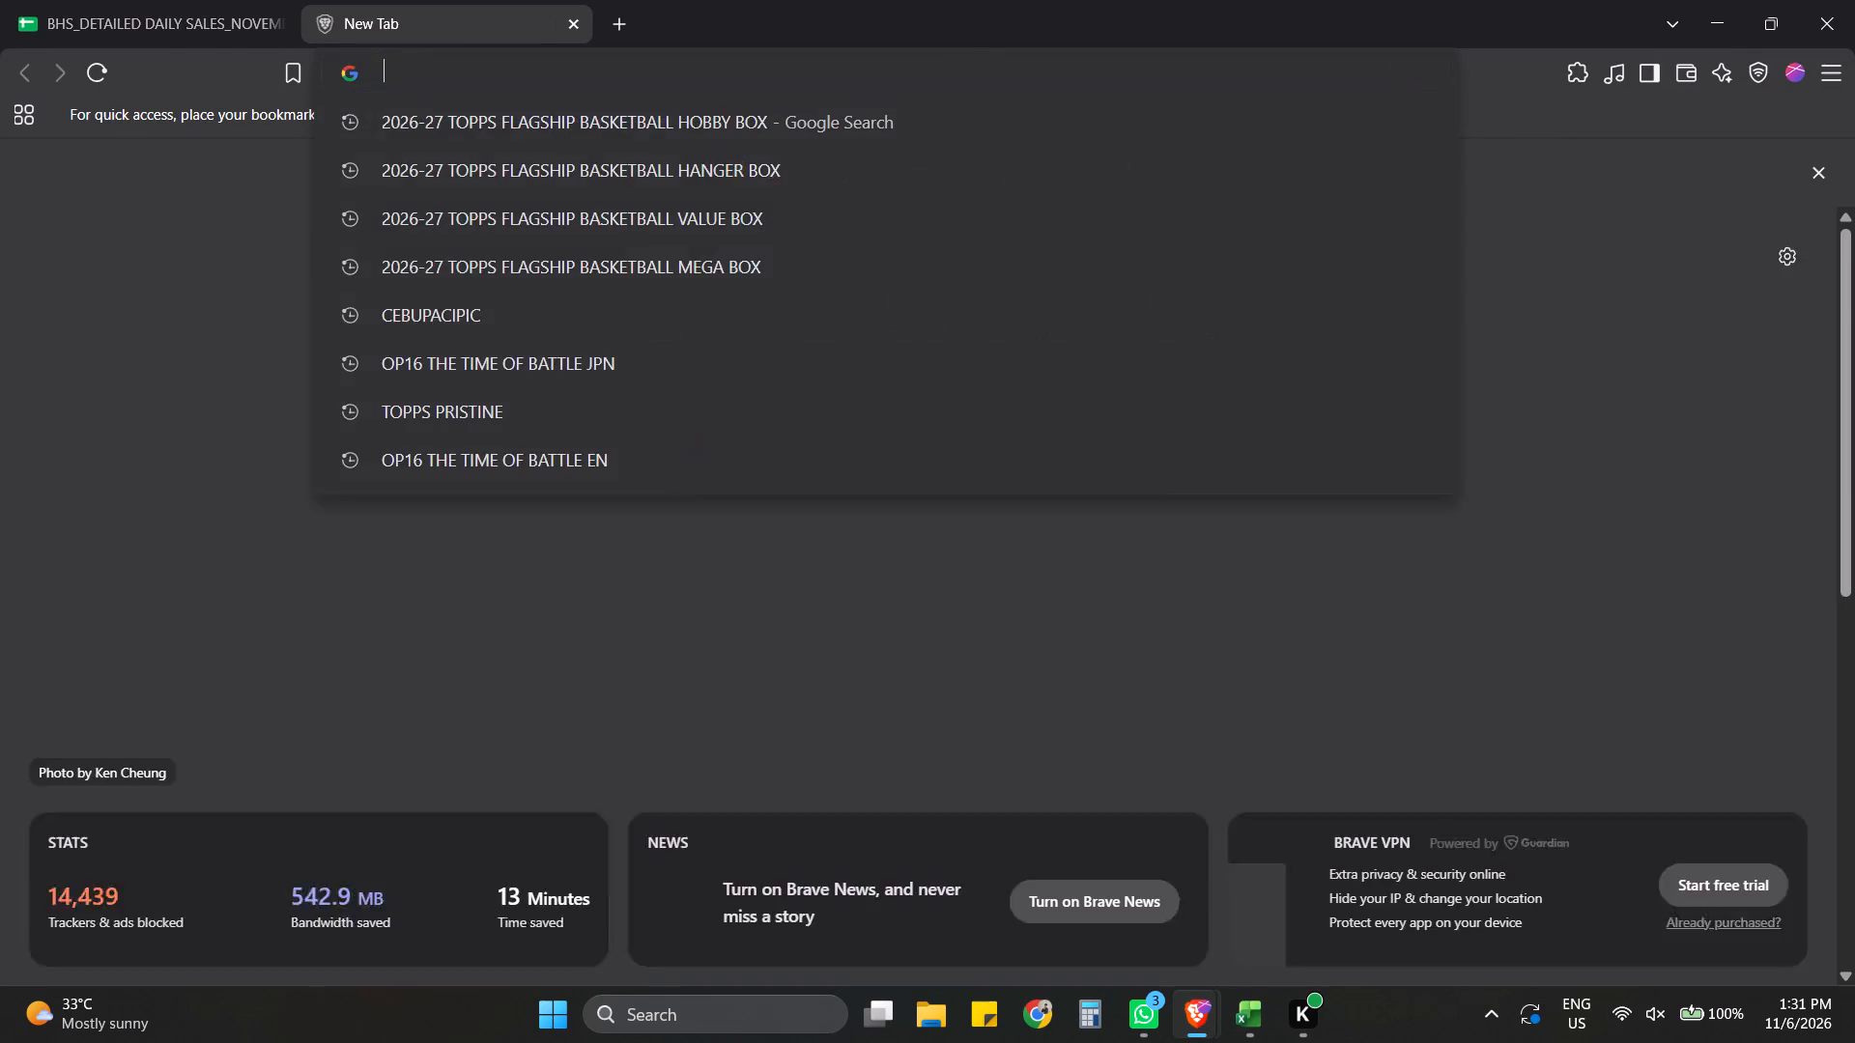
{"action": "type", "text": "V="}
{"action": "key", "text": "BackSpace"}
{"action": "key", "text": "BackSpace"}
{"action": "key", "text": "BackSpace"}
{"action": "type", "text": "BHS"}
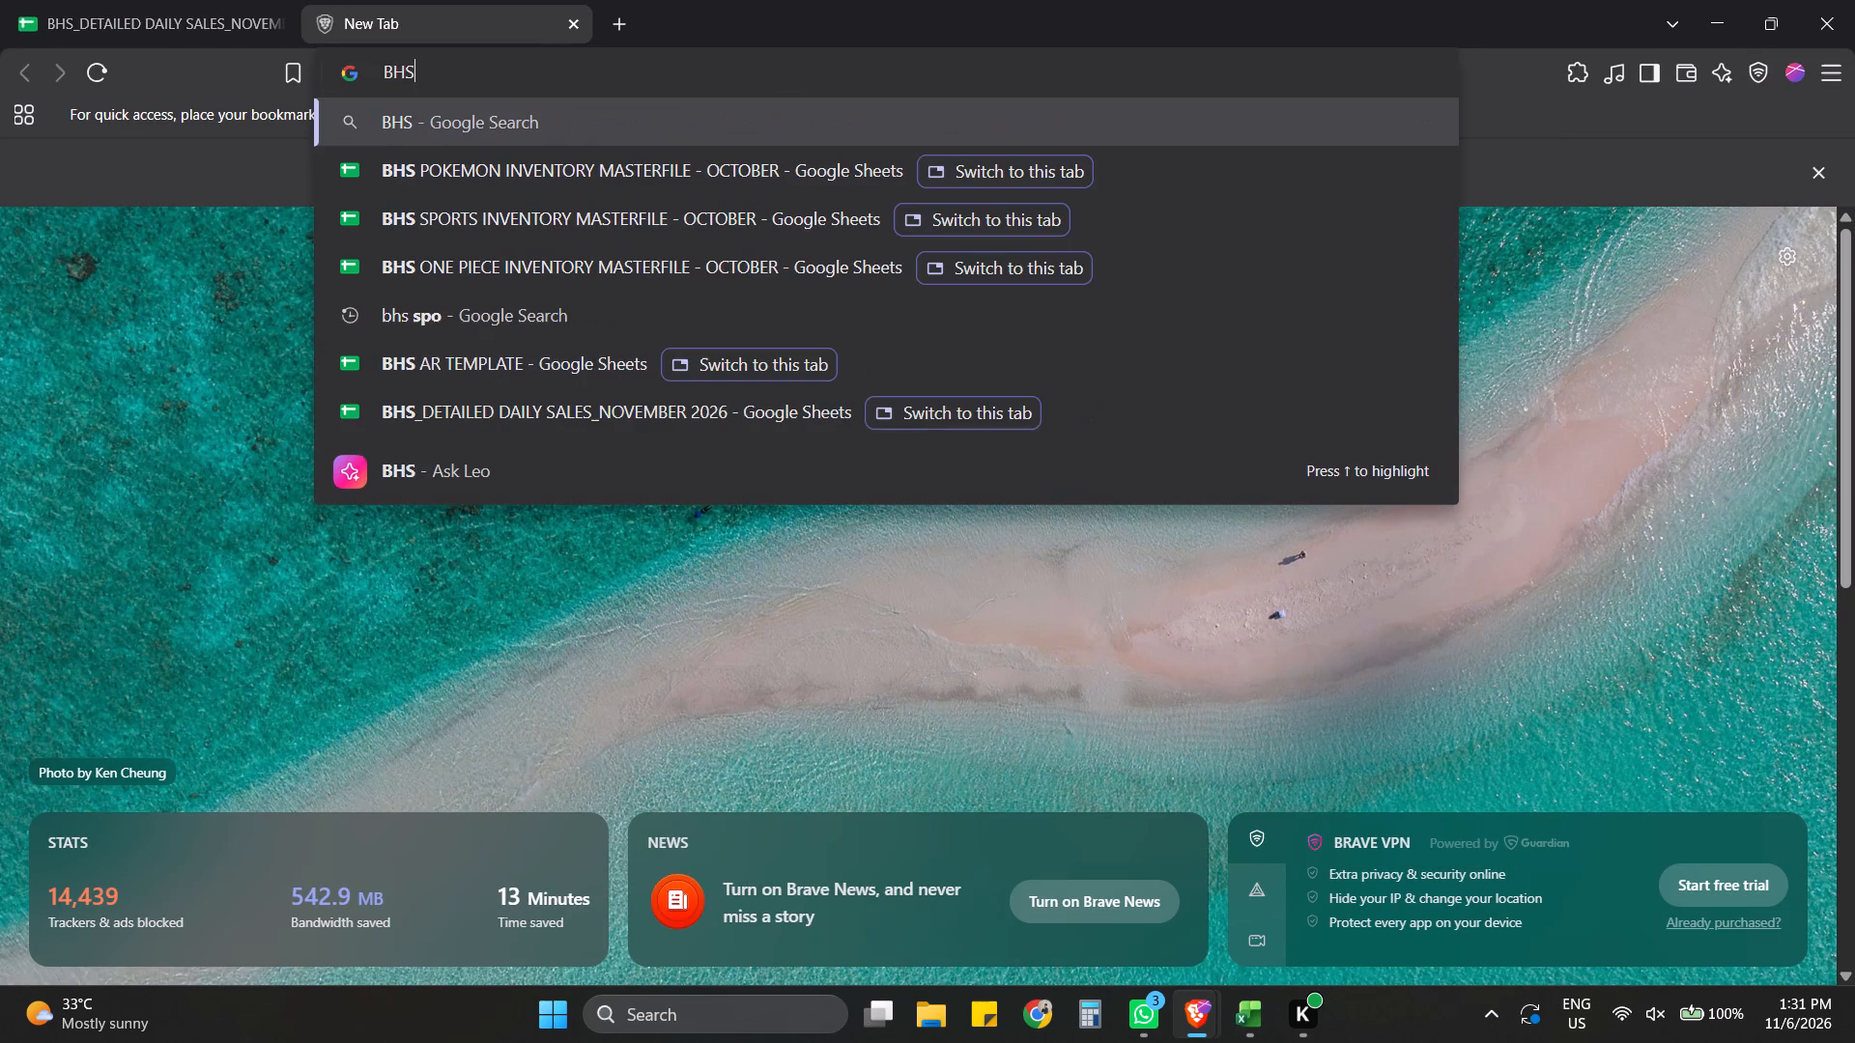
{"action": "key", "text": "shift+underscore"}
{"action": "key", "text": "BackSpace"}
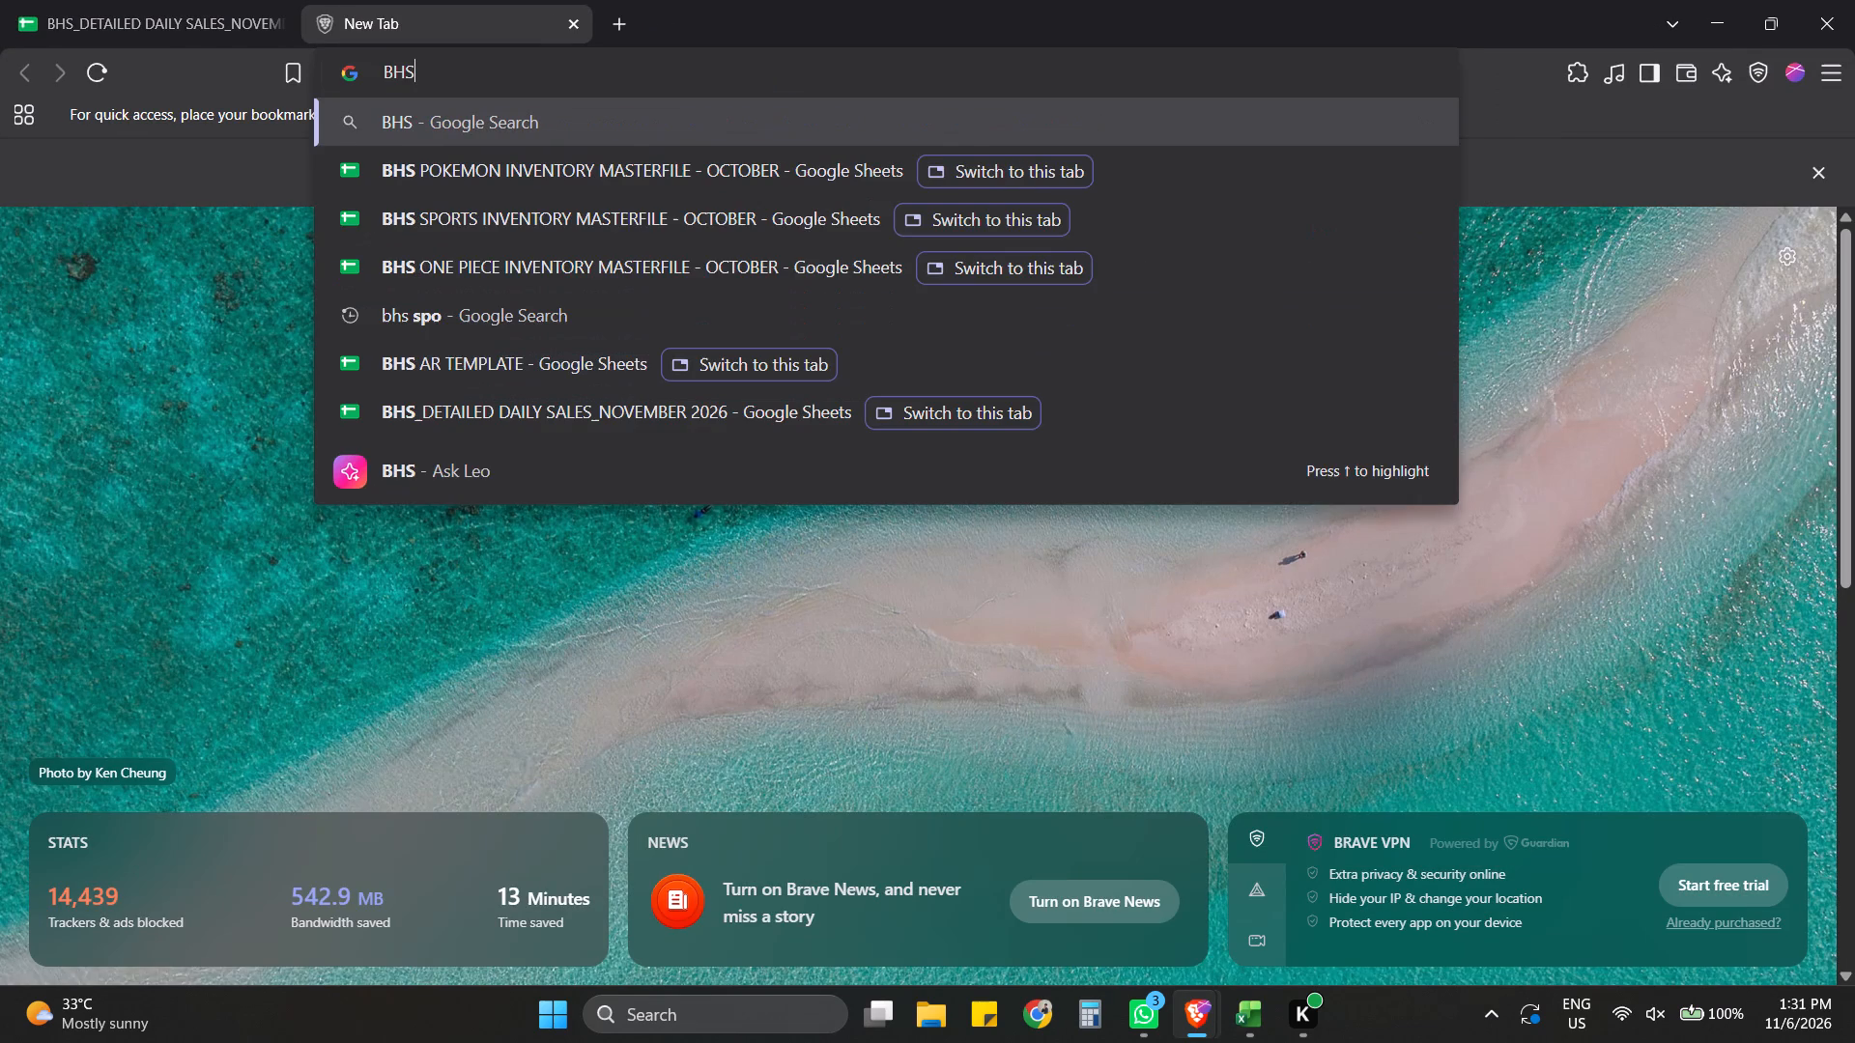
{"action": "key", "text": "space"}
{"action": "type", "text": "LIS"}
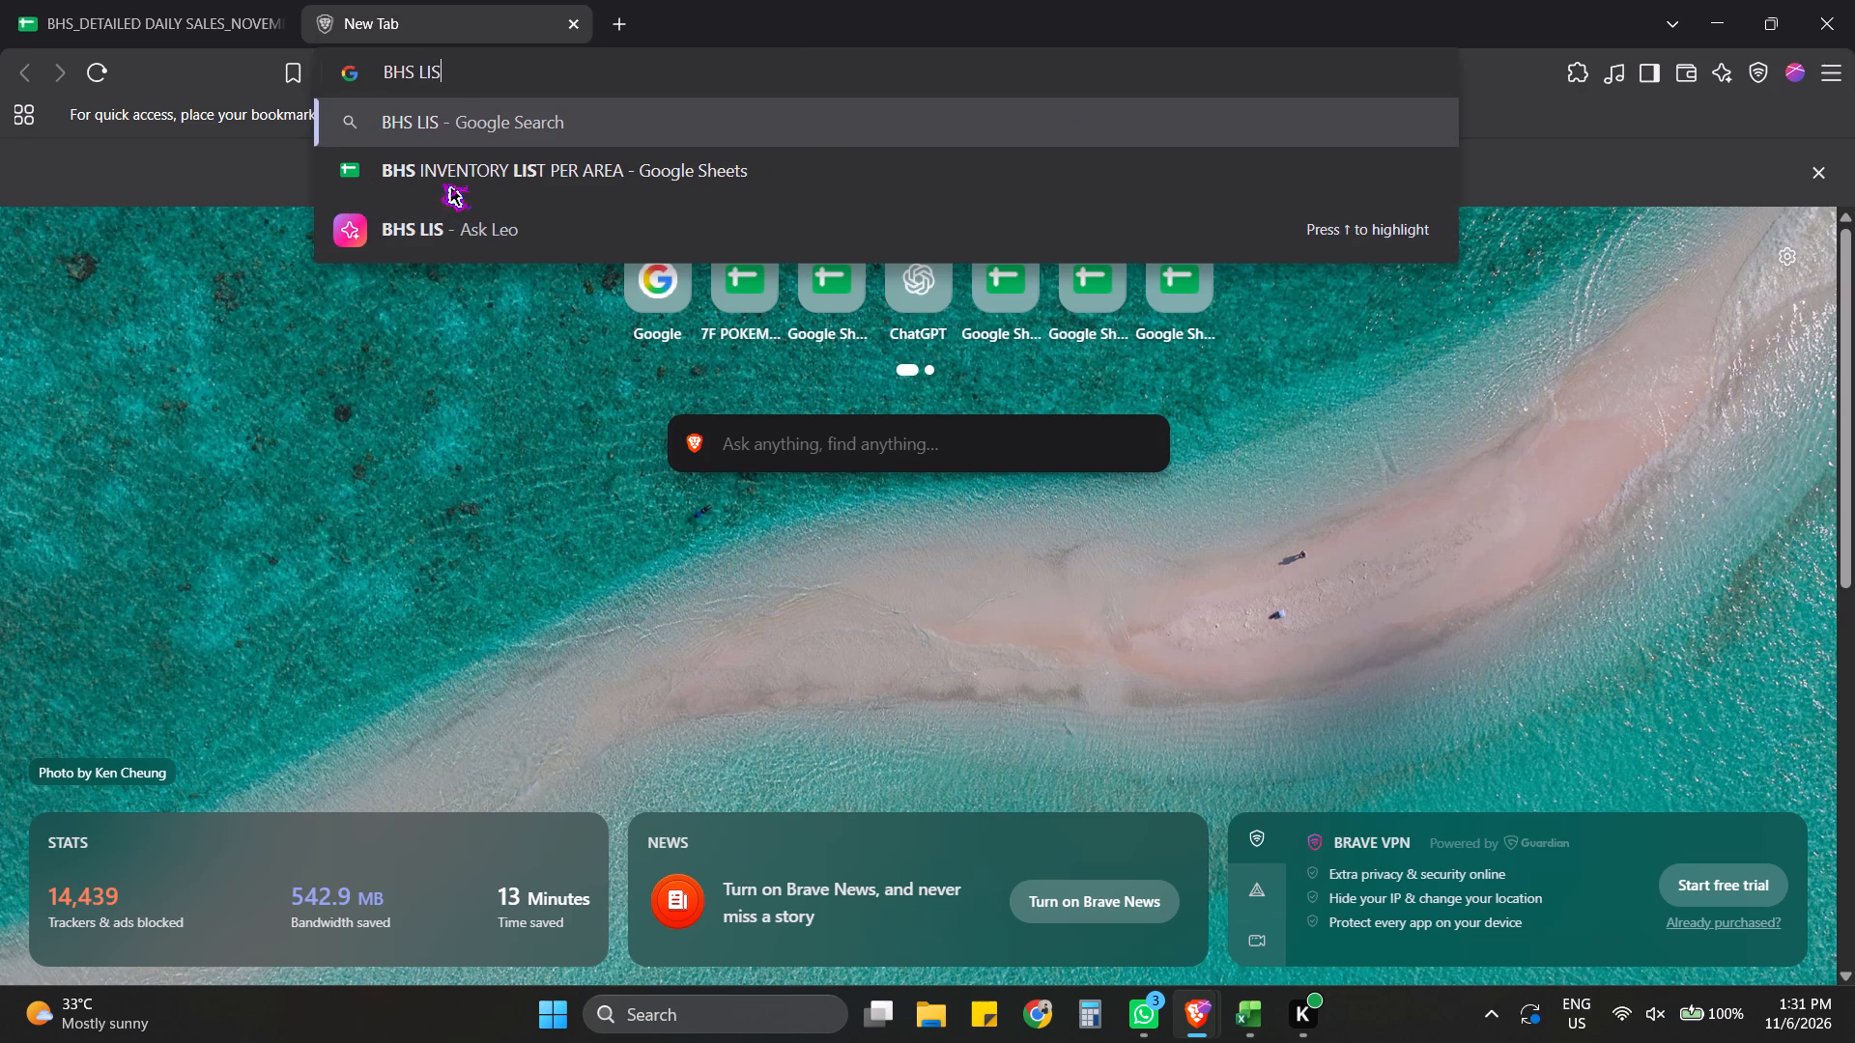
{"action": "left_click", "coordinate": [445, 176]}
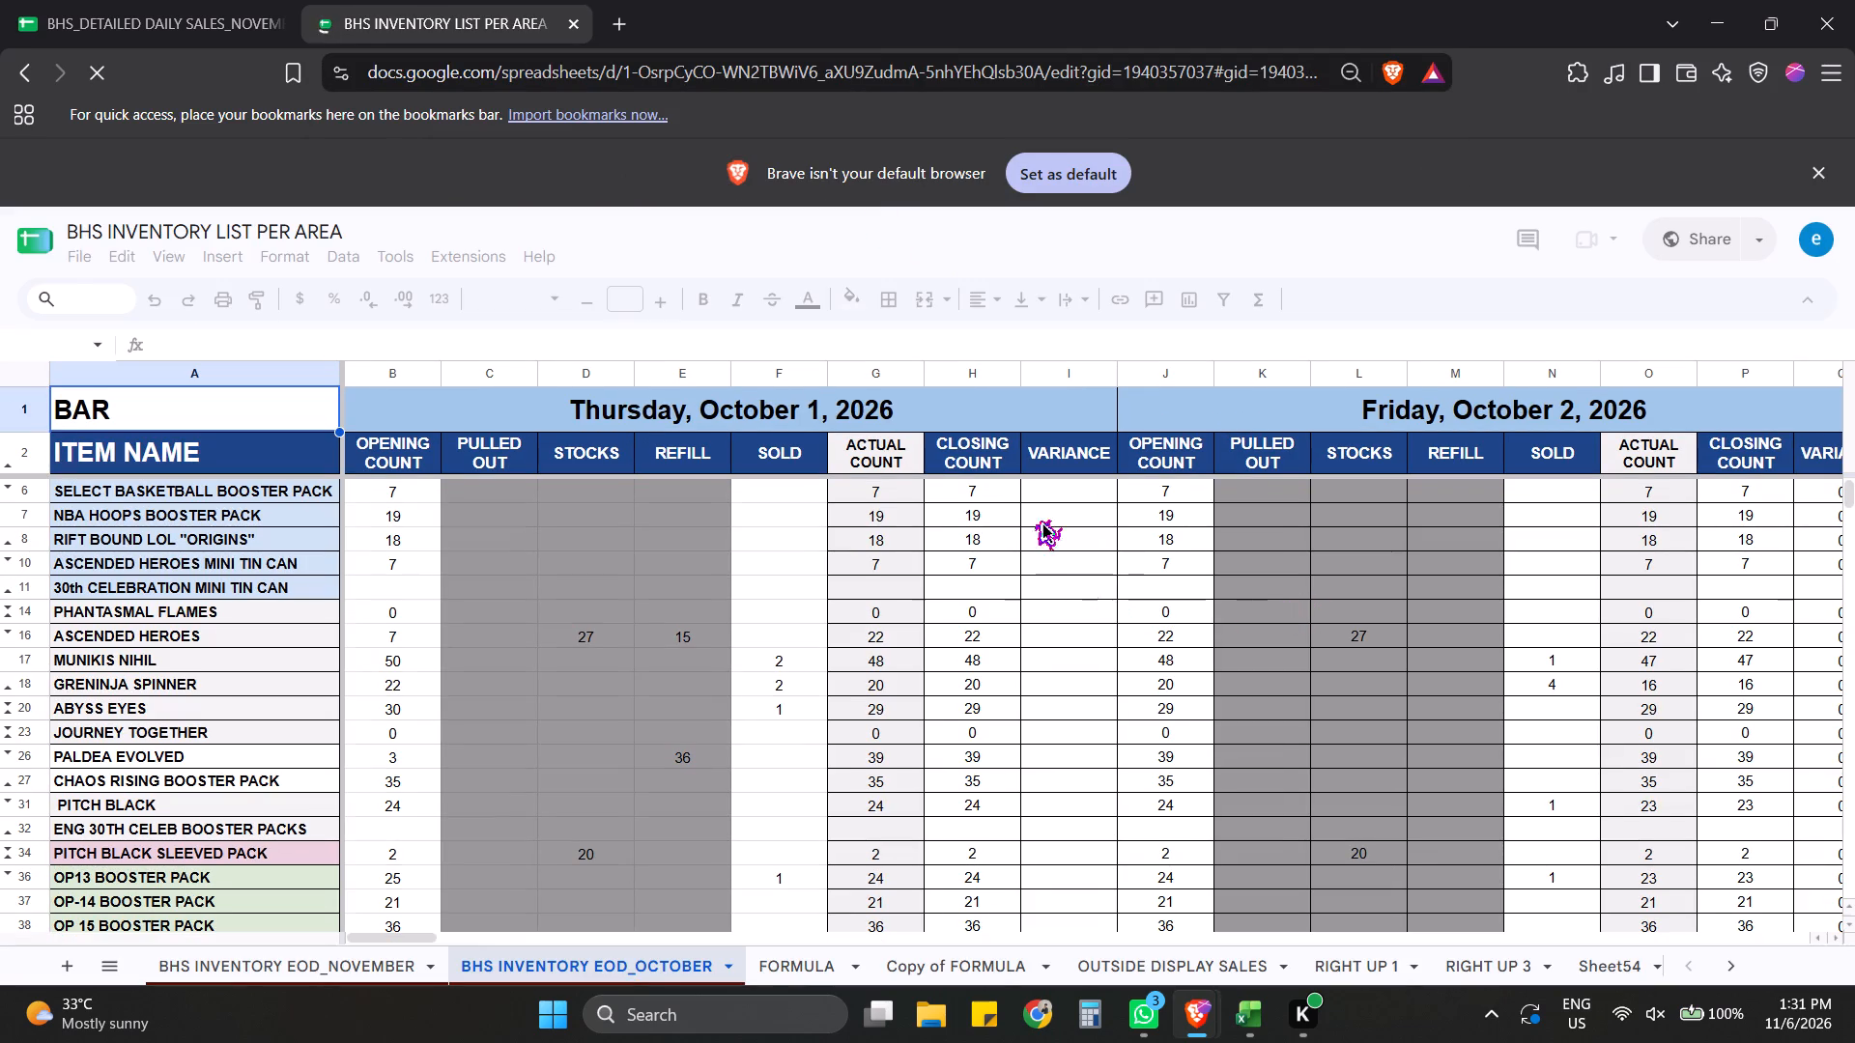
{"action": "left_click", "coordinate": [300, 956]}
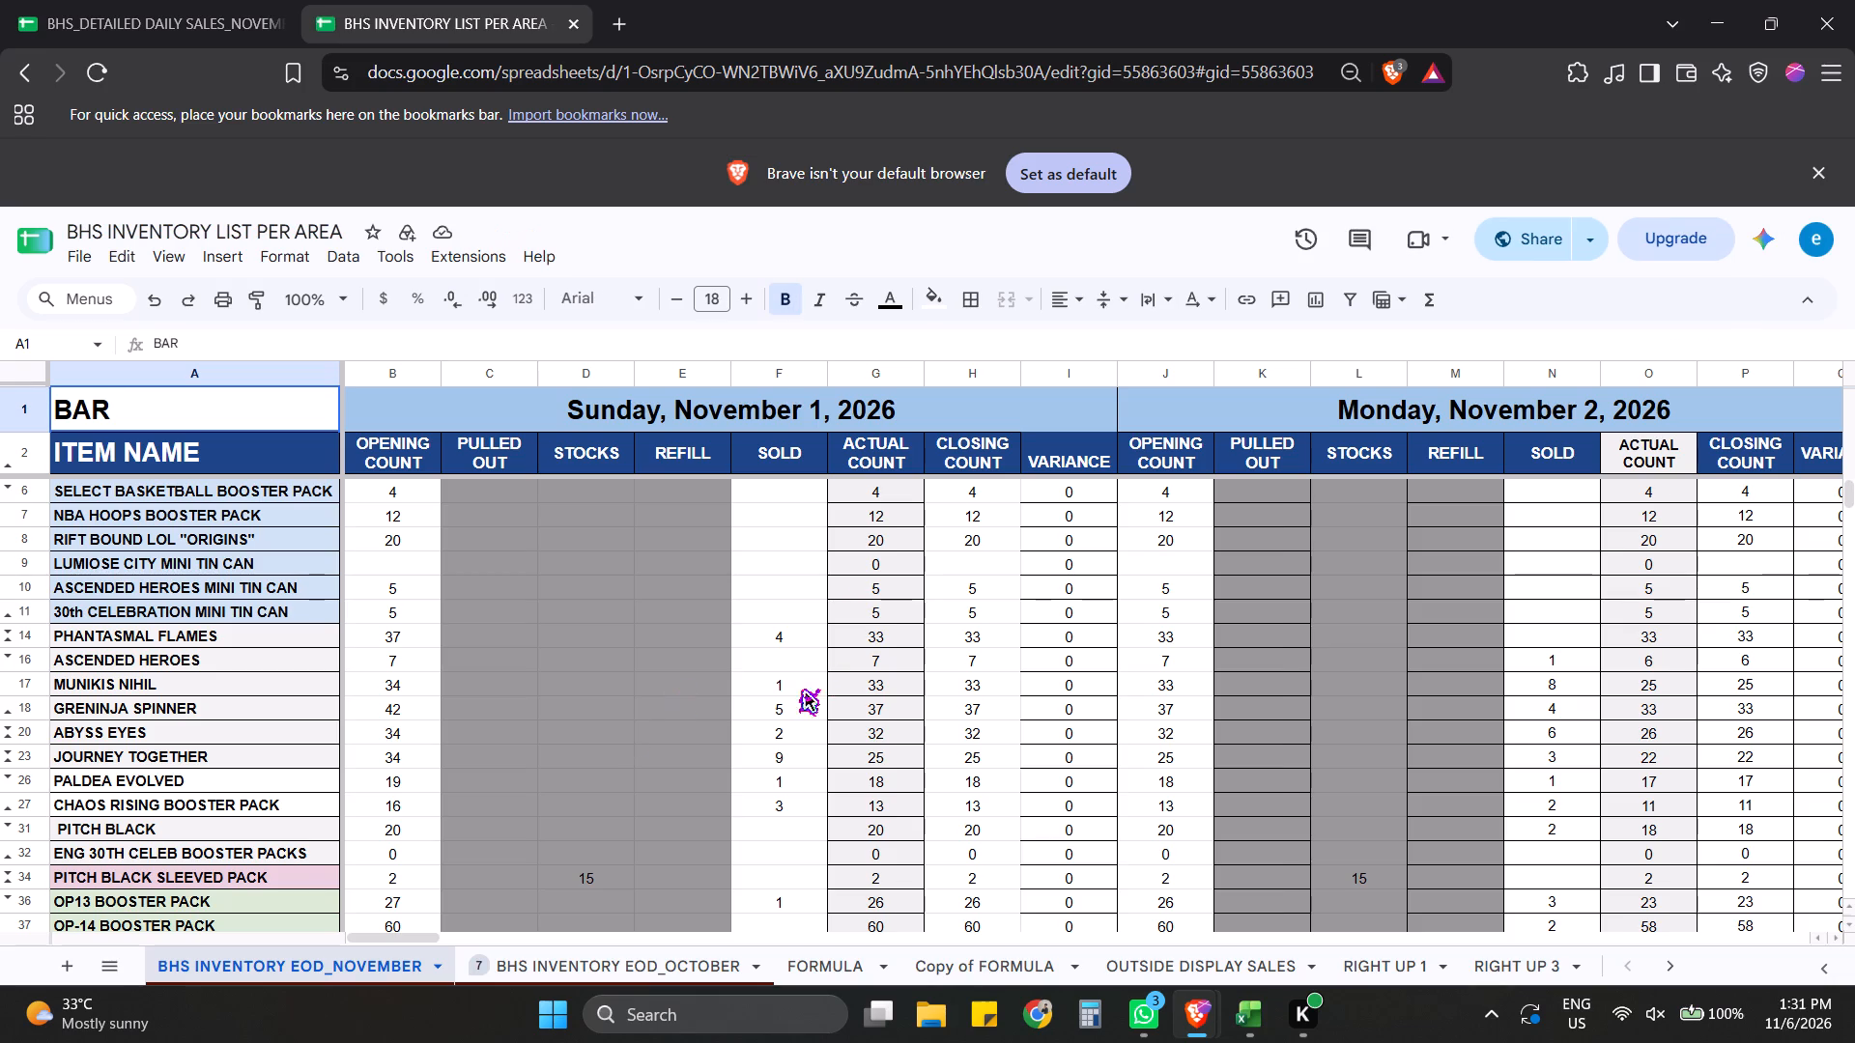
Look through the BAR area's booster pack counts, refills and sales from November 1 to November 5, 2026.
{"action": "left_click", "coordinate": [781, 701]}
{"action": "key", "text": "Left"}
{"action": "key", "text": "Left"}
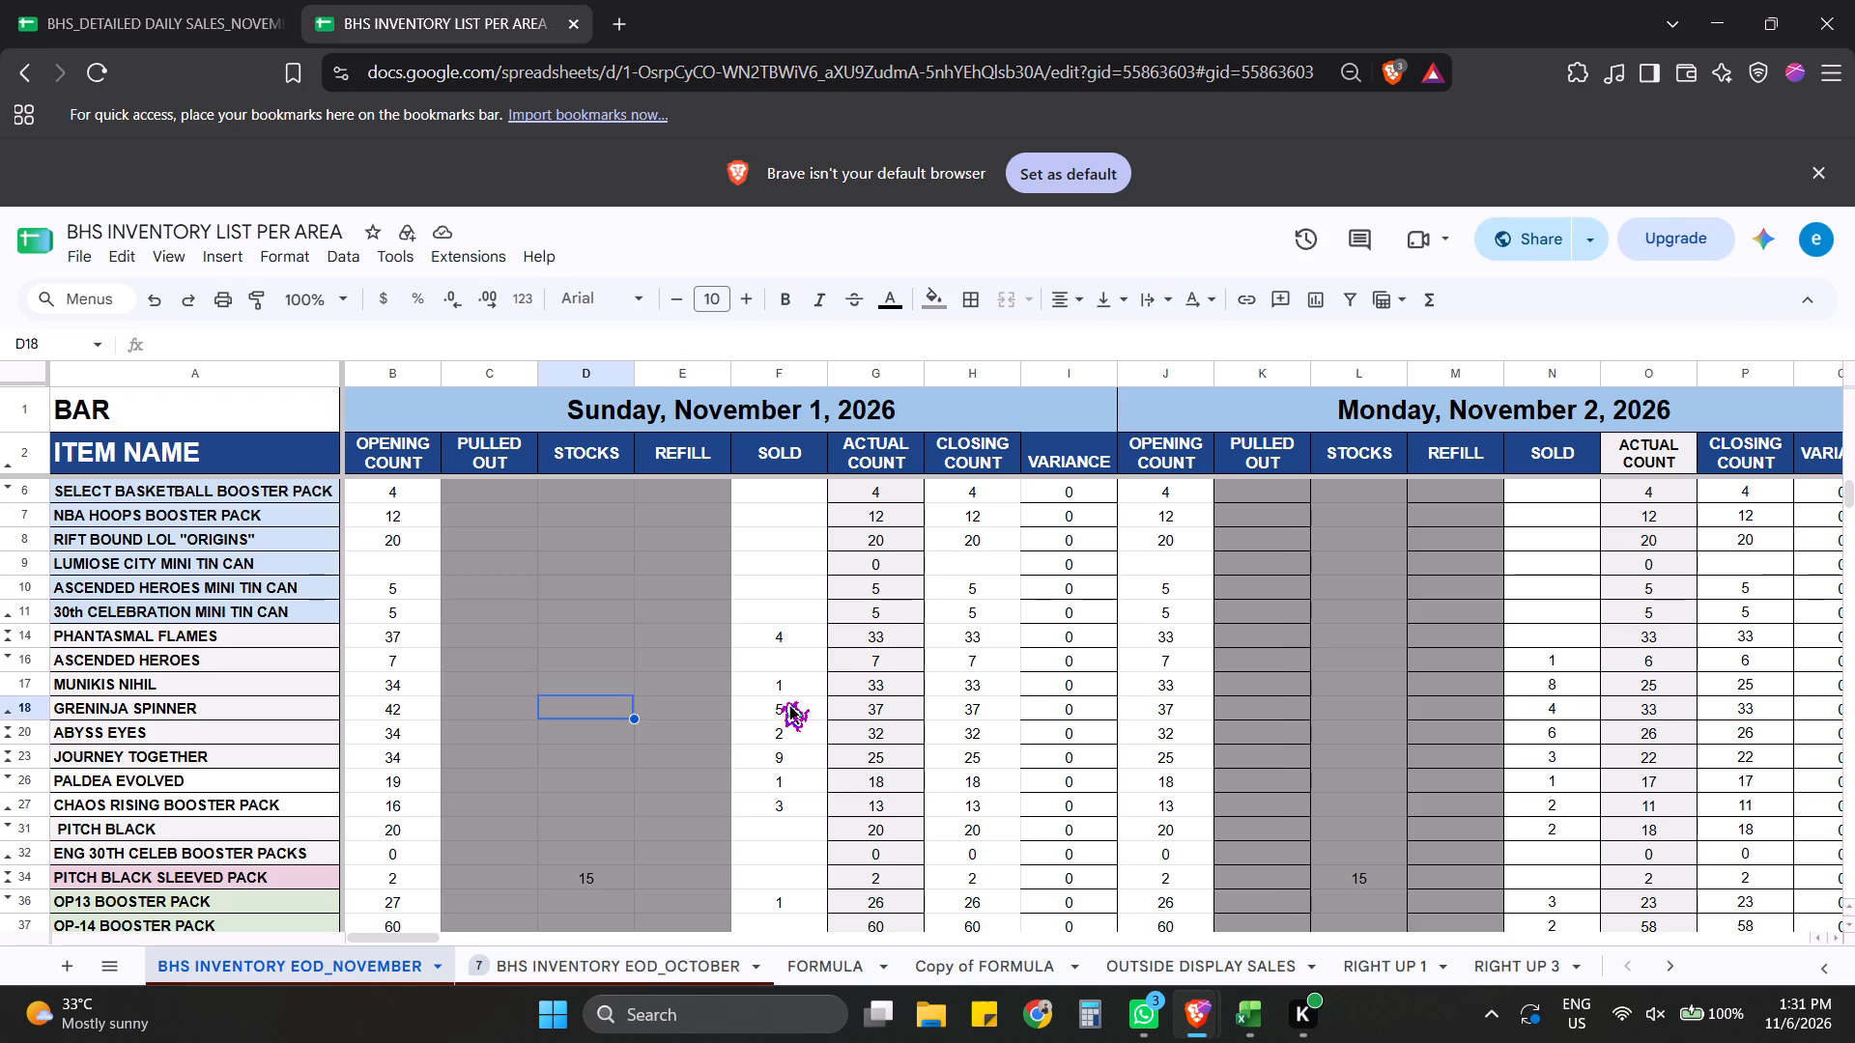
{"action": "key", "text": "Left"}
{"action": "key", "text": "Left"}
{"action": "key", "text": "Left"}
{"action": "key", "text": "Left"}
{"action": "key", "text": "Right"}
{"action": "key", "text": "Right"}
{"action": "key", "text": "Right"}
{"action": "key", "text": "Right"}
{"action": "key", "text": "Right"}
{"action": "key", "text": "Right"}
{"action": "key", "text": "Right"}
{"action": "key", "text": "Right"}
{"action": "key", "text": "Right"}
{"action": "key", "text": "Right"}
{"action": "key", "text": "Right"}
{"action": "key", "text": "Right"}
{"action": "key", "text": "Right"}
{"action": "key", "text": "Right"}
{"action": "key", "text": "Right"}
{"action": "key", "text": "Right"}
{"action": "key", "text": "Right"}
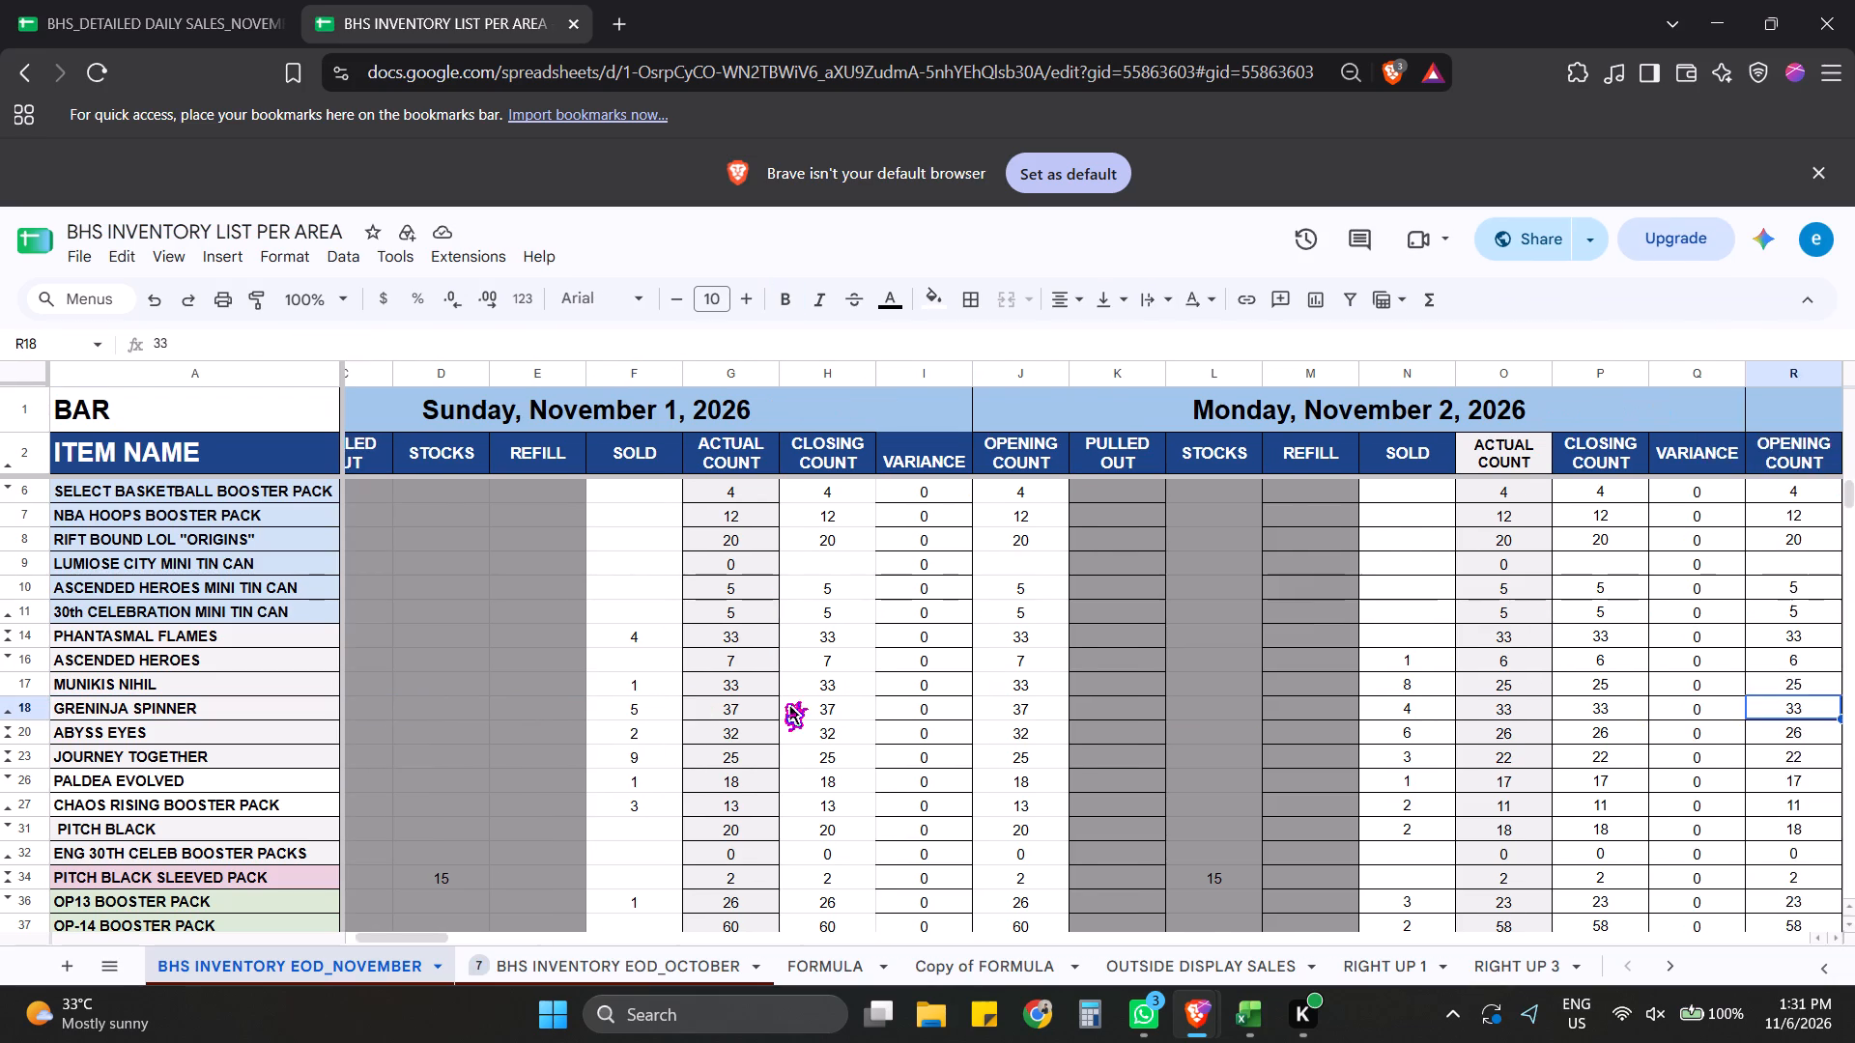
{"action": "key", "text": "Right"}
{"action": "key", "text": "Right"}
{"action": "key", "text": "Right"}
{"action": "key", "text": "Right"}
{"action": "key", "text": "Right"}
{"action": "key", "text": "Right"}
{"action": "key", "text": "Right"}
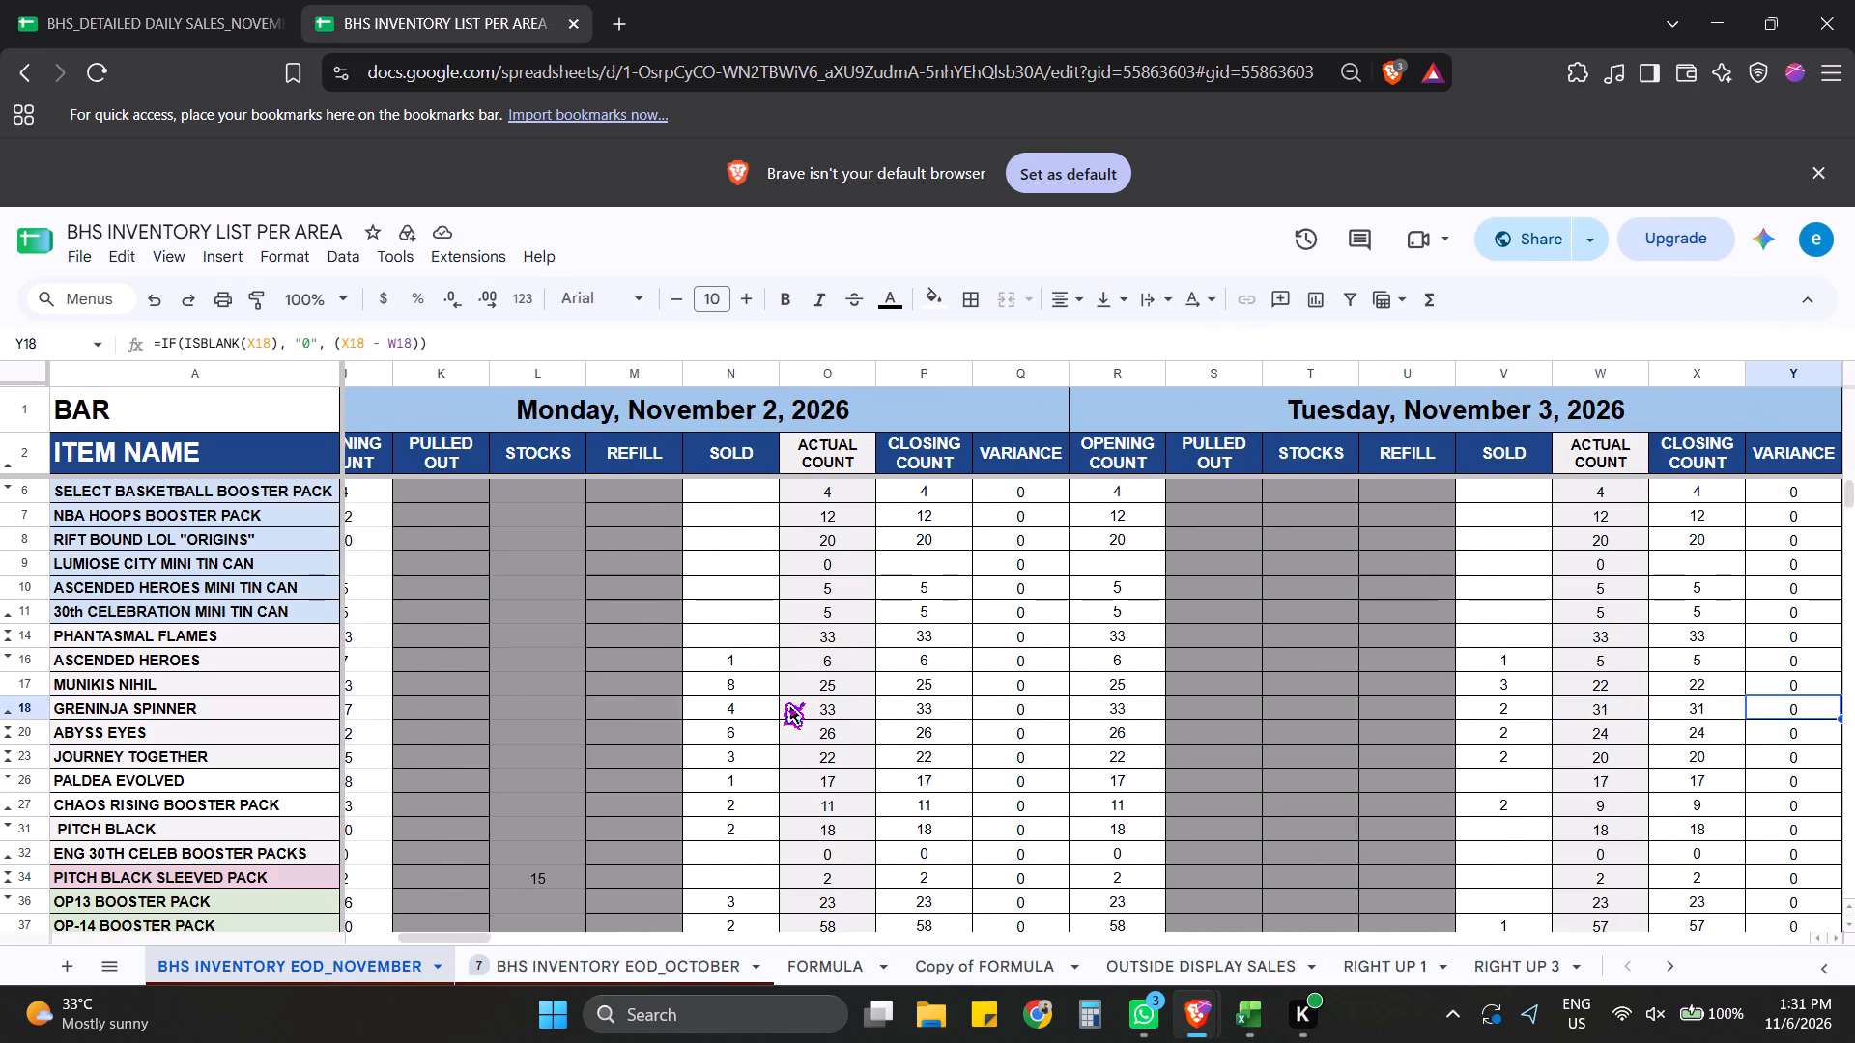
{"action": "key", "text": "Right"}
{"action": "key", "text": "Down"}
{"action": "key", "text": "Right"}
{"action": "key", "text": "Right"}
{"action": "key", "text": "Right"}
{"action": "key", "text": "Right"}
{"action": "key", "text": "Right"}
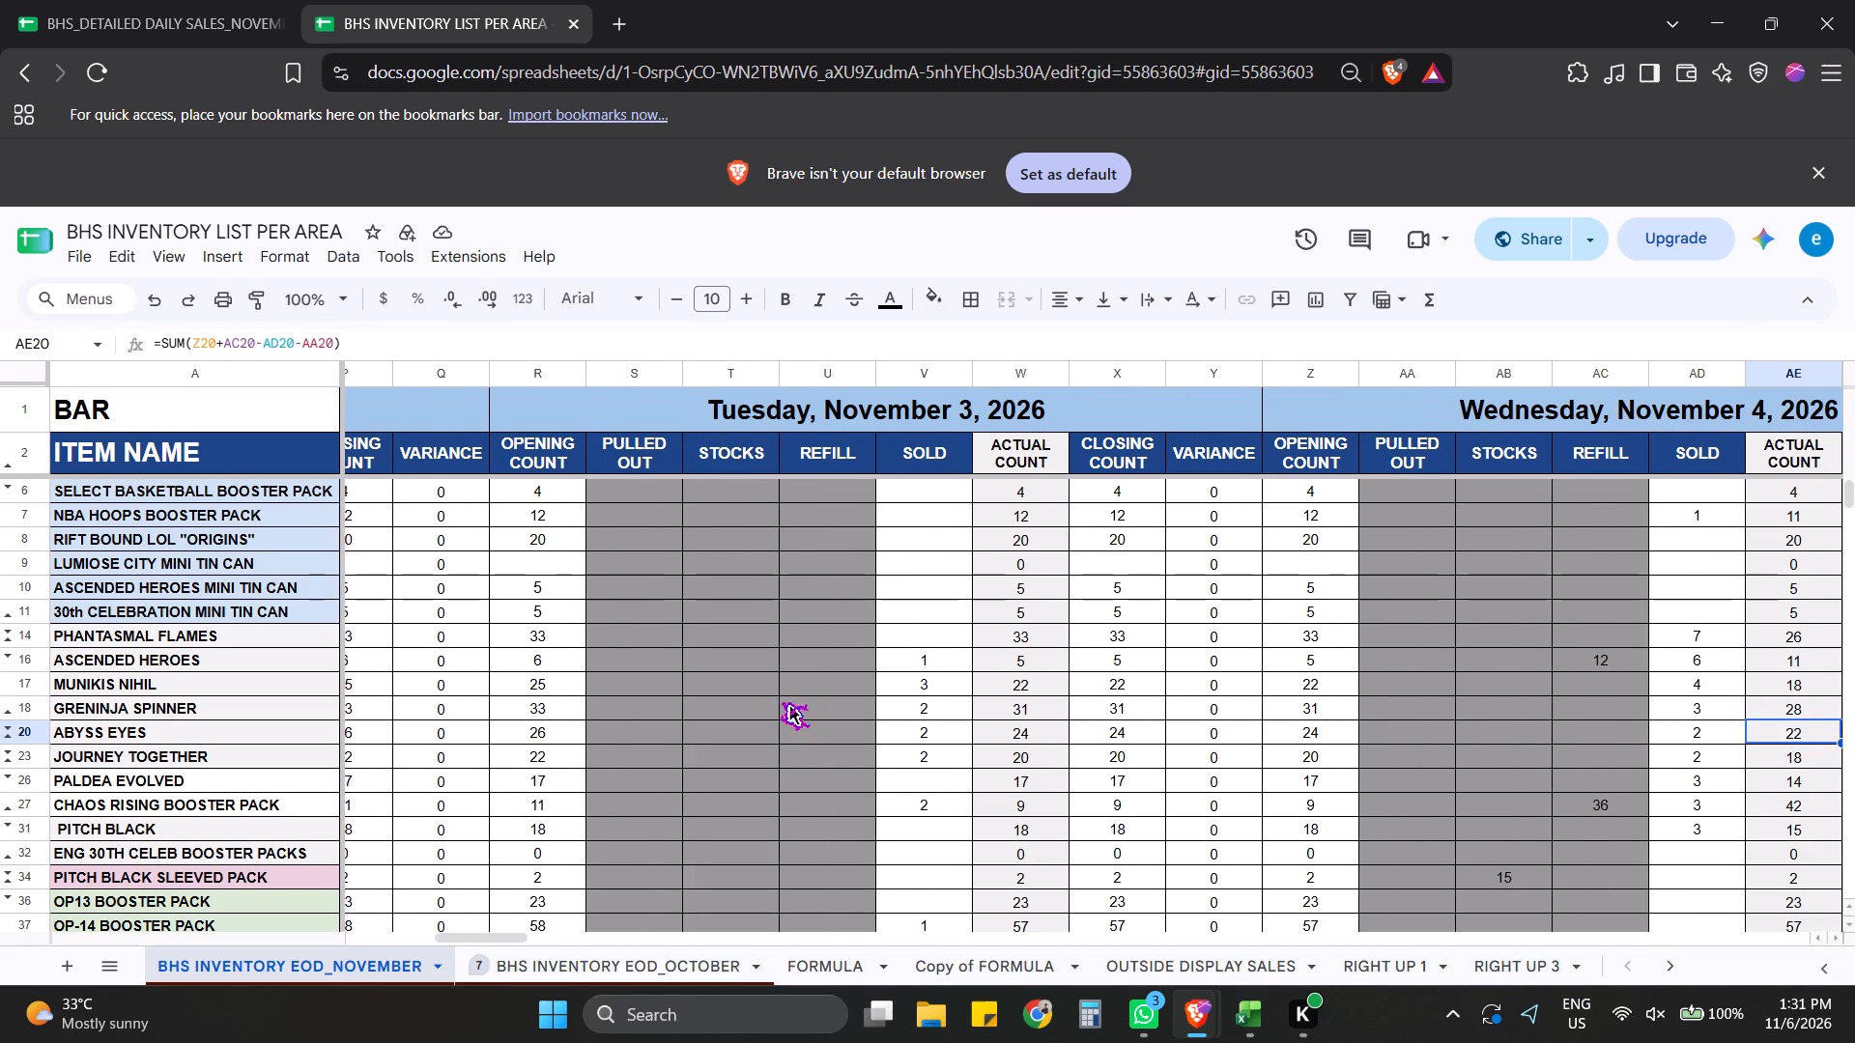
{"action": "key", "text": "Right"}
{"action": "key", "text": "Right"}
{"action": "key", "text": "Right"}
{"action": "key", "text": "Right"}
{"action": "key", "text": "Left"}
{"action": "key", "text": "Right"}
{"action": "key", "text": "Right"}
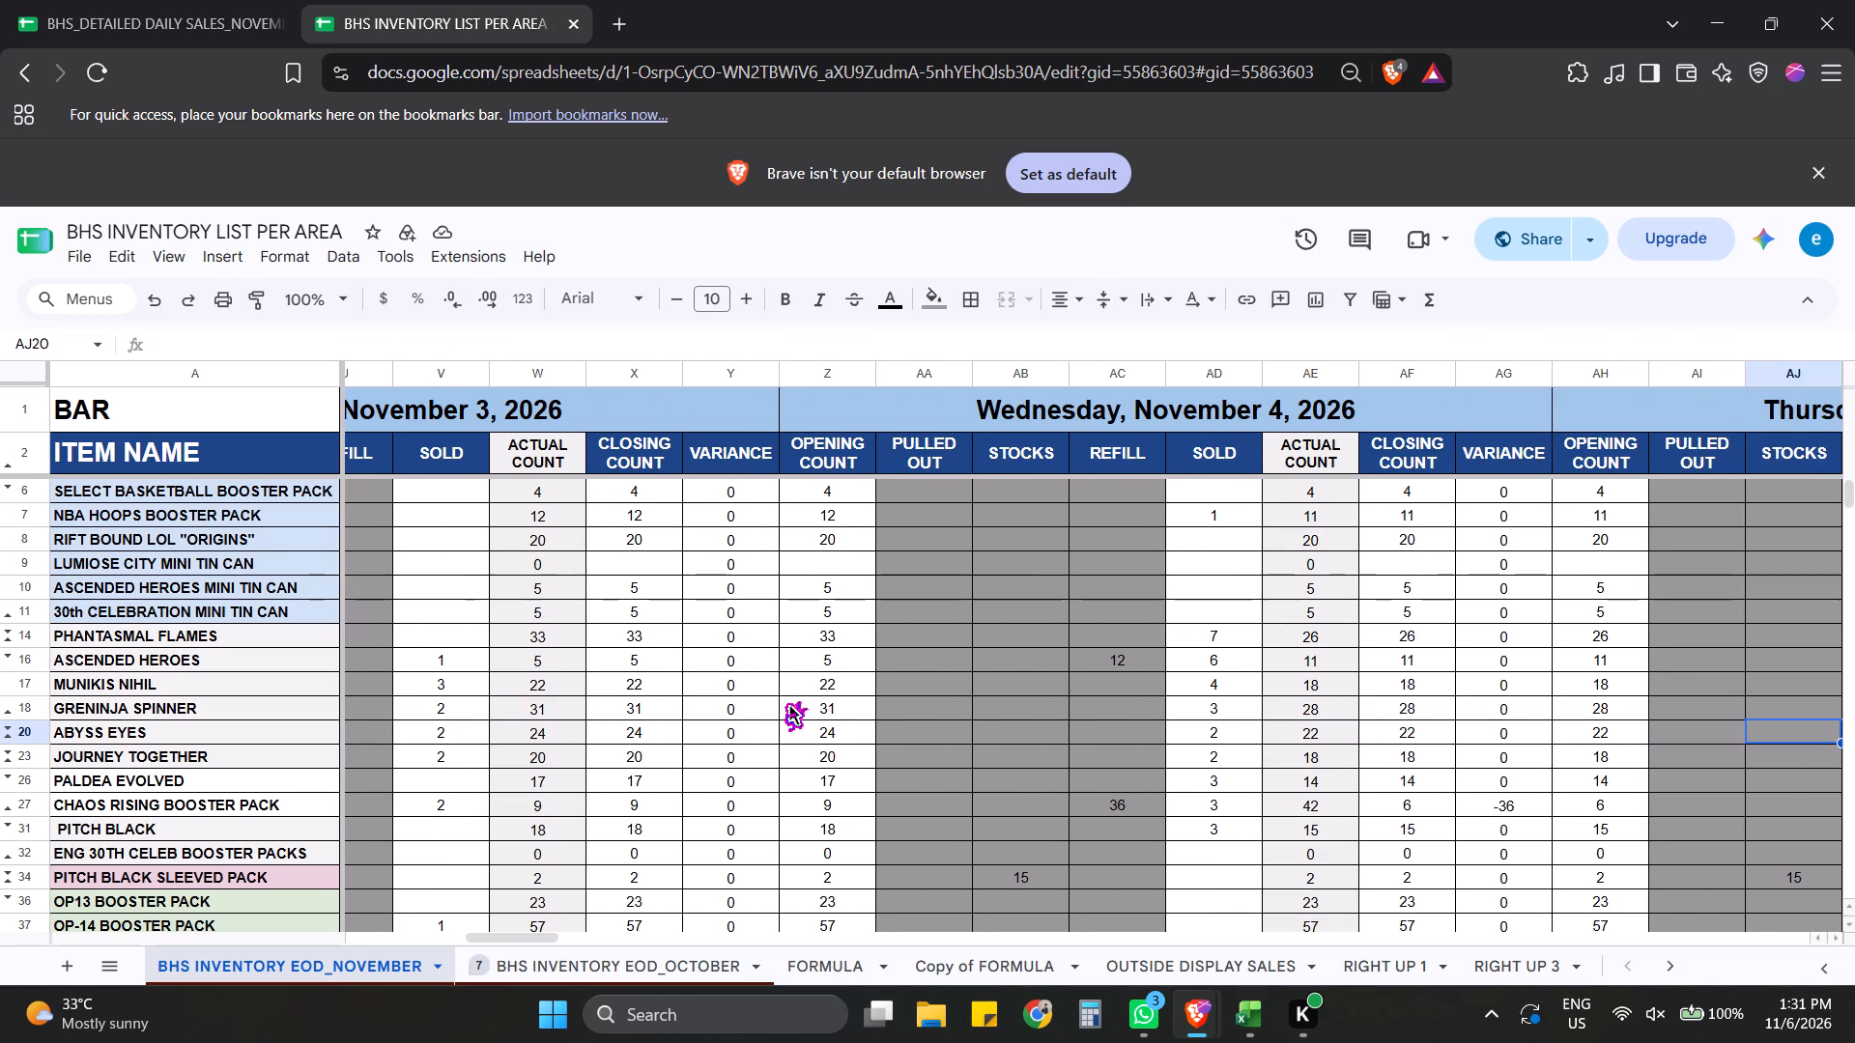
{"action": "key", "text": "Right"}
{"action": "key", "text": "Right"}
{"action": "key", "text": "Left"}
{"action": "key", "text": "Down"}
{"action": "key", "text": "Right"}
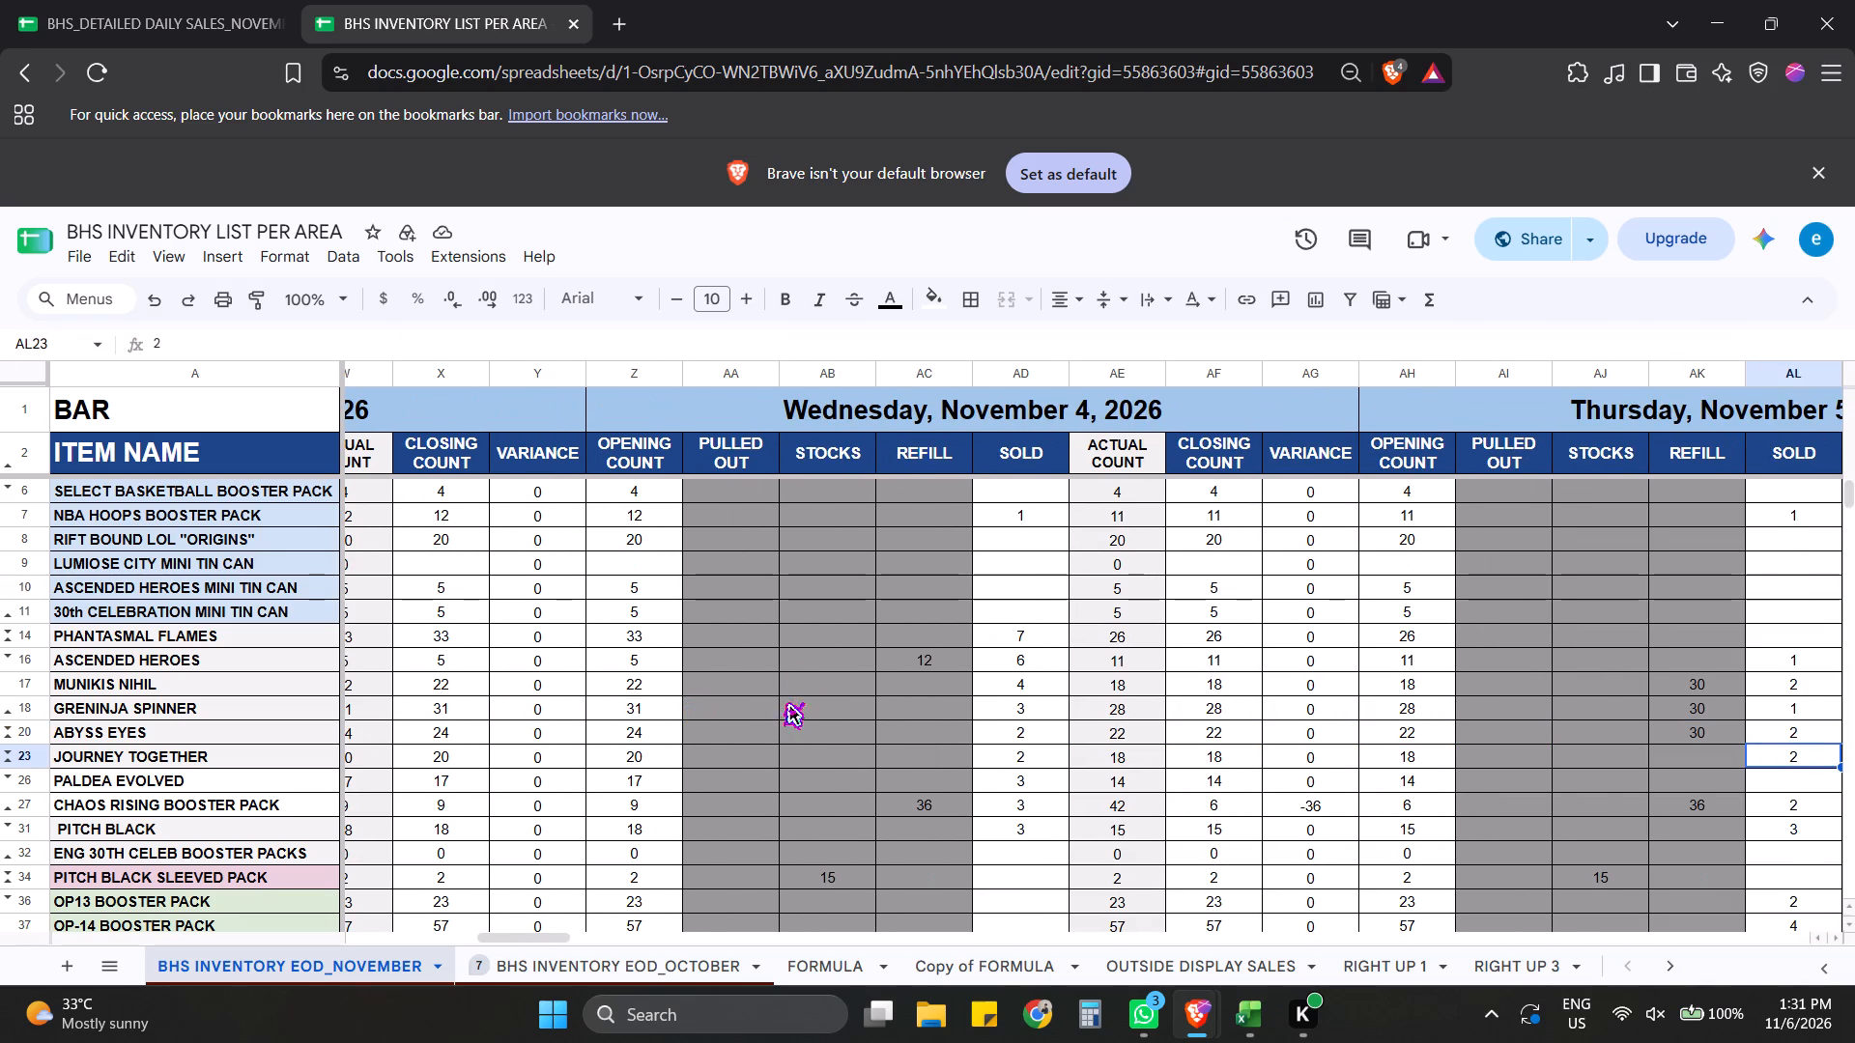
{"action": "key", "text": "Right"}
{"action": "key", "text": "Down"}
{"action": "key", "text": "Left"}
{"action": "key", "text": "Down"}
{"action": "key", "text": "Left"}
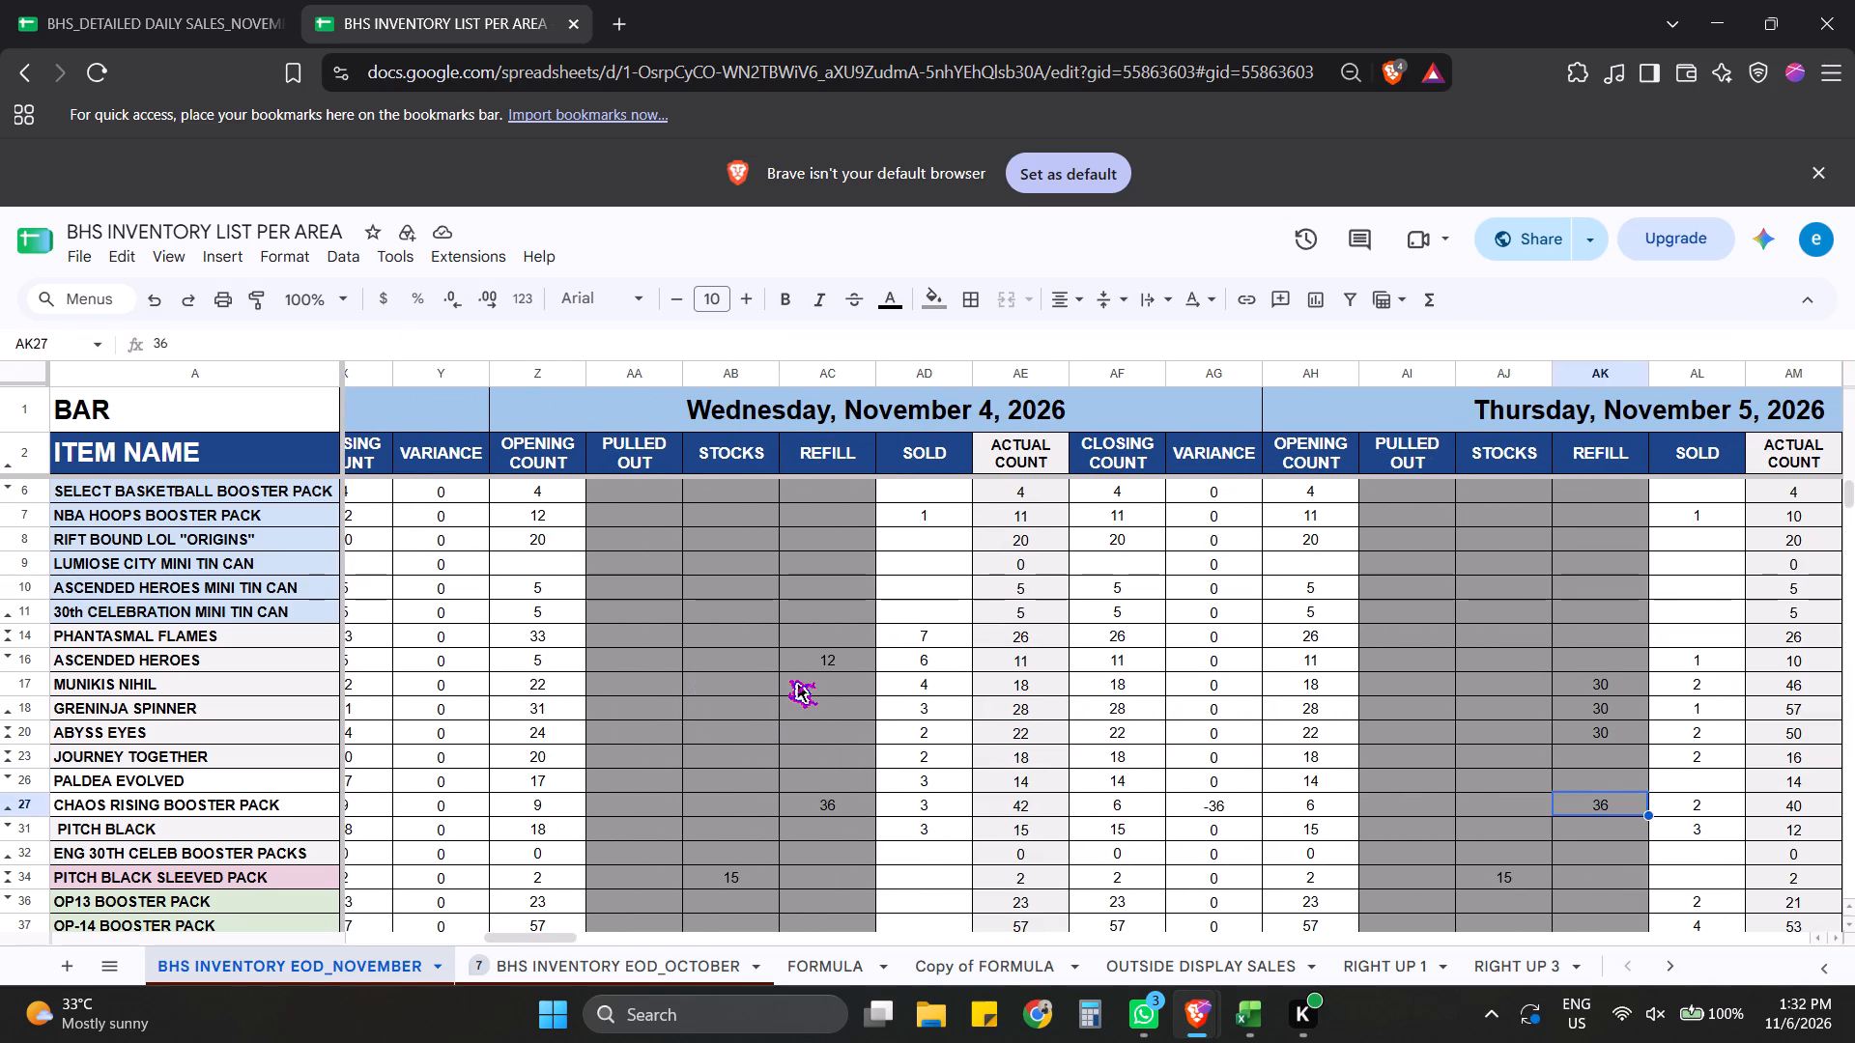
Examine the Chaos Rising Booster Pack row across the November 5 and November 6, 2026 columns.
{"action": "key", "text": "Right"}
{"action": "key", "text": "Right"}
{"action": "key", "text": "Right"}
{"action": "key", "text": "Right"}
{"action": "key", "text": "Right"}
{"action": "key", "text": "Right"}
{"action": "key", "text": "Right"}
{"action": "key", "text": "Right"}
{"action": "key", "text": "Right"}
{"action": "key", "text": "Right"}
{"action": "key", "text": "Right"}
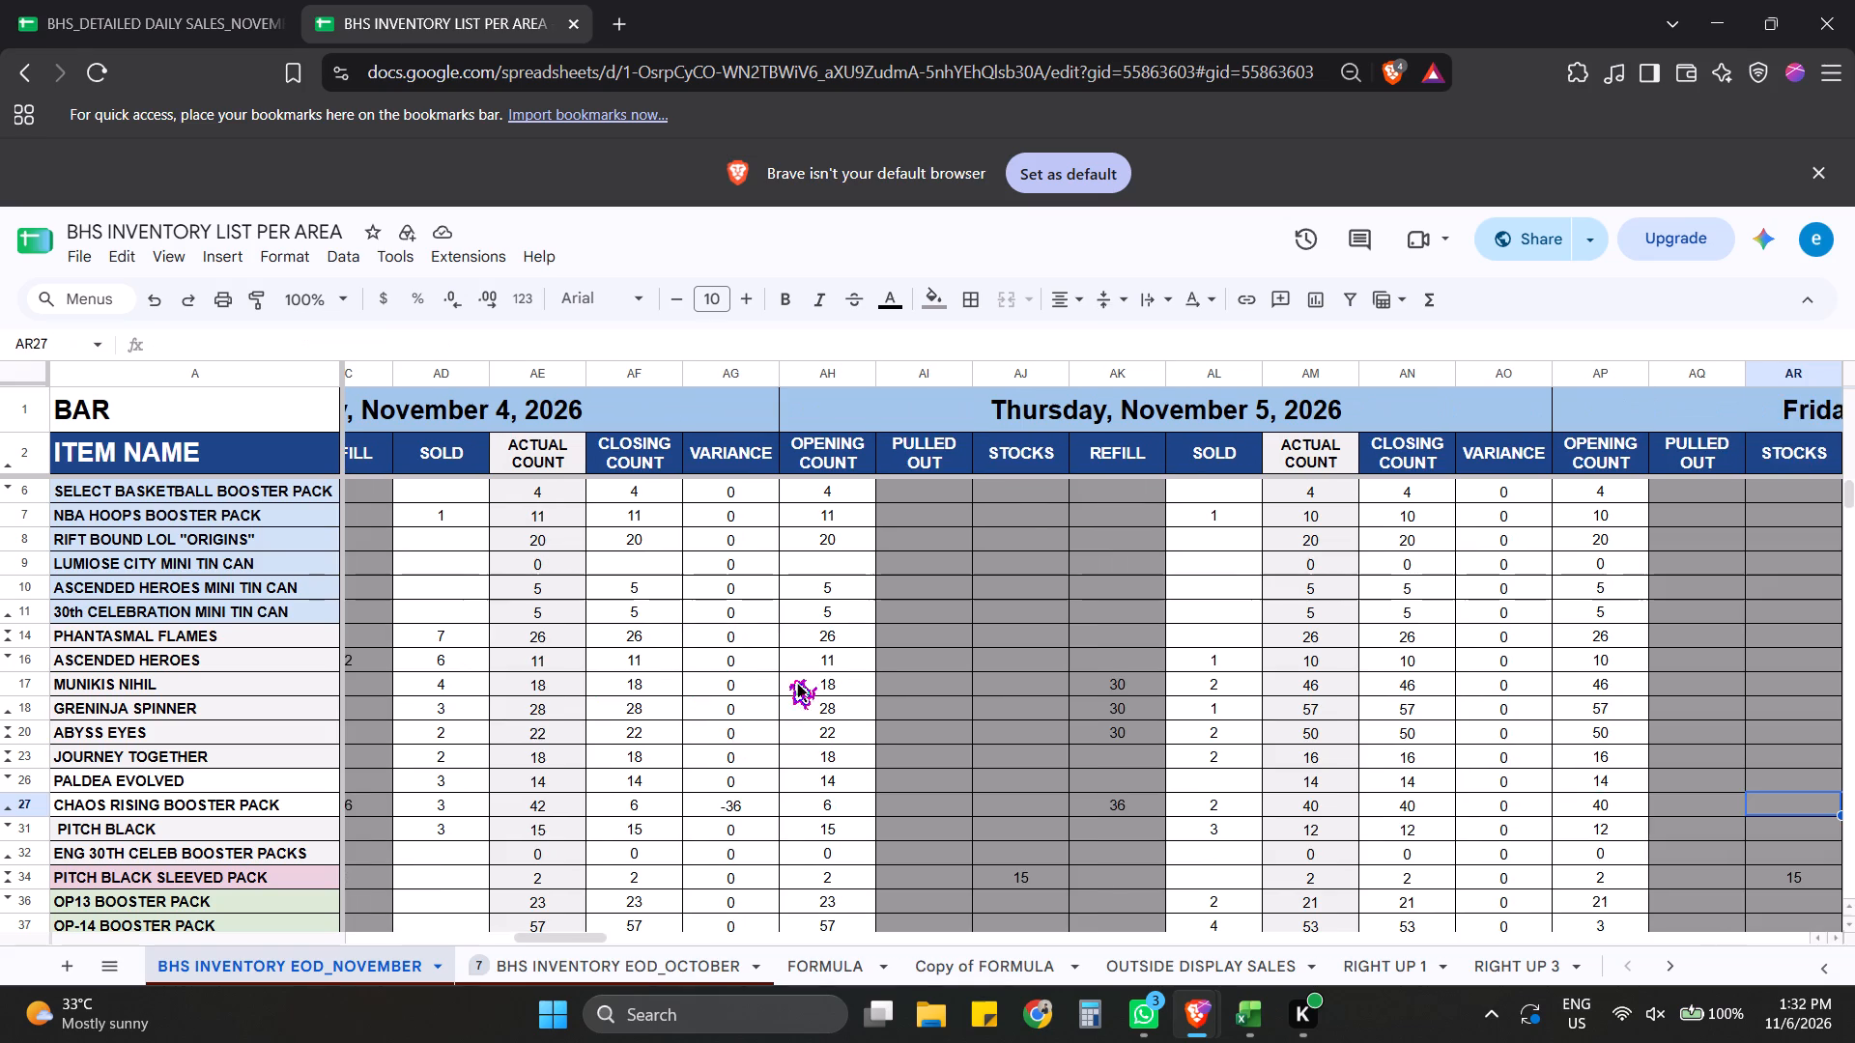
{"action": "key", "text": "Left"}
{"action": "key", "text": "Left"}
{"action": "key", "text": "Left"}
{"action": "key", "text": "Left"}
{"action": "key", "text": "Left"}
{"action": "key", "text": "Left"}
{"action": "key", "text": "Left"}
{"action": "key", "text": "Left"}
{"action": "key", "text": "Left"}
{"action": "key", "text": "Left"}
{"action": "key", "text": "Left"}
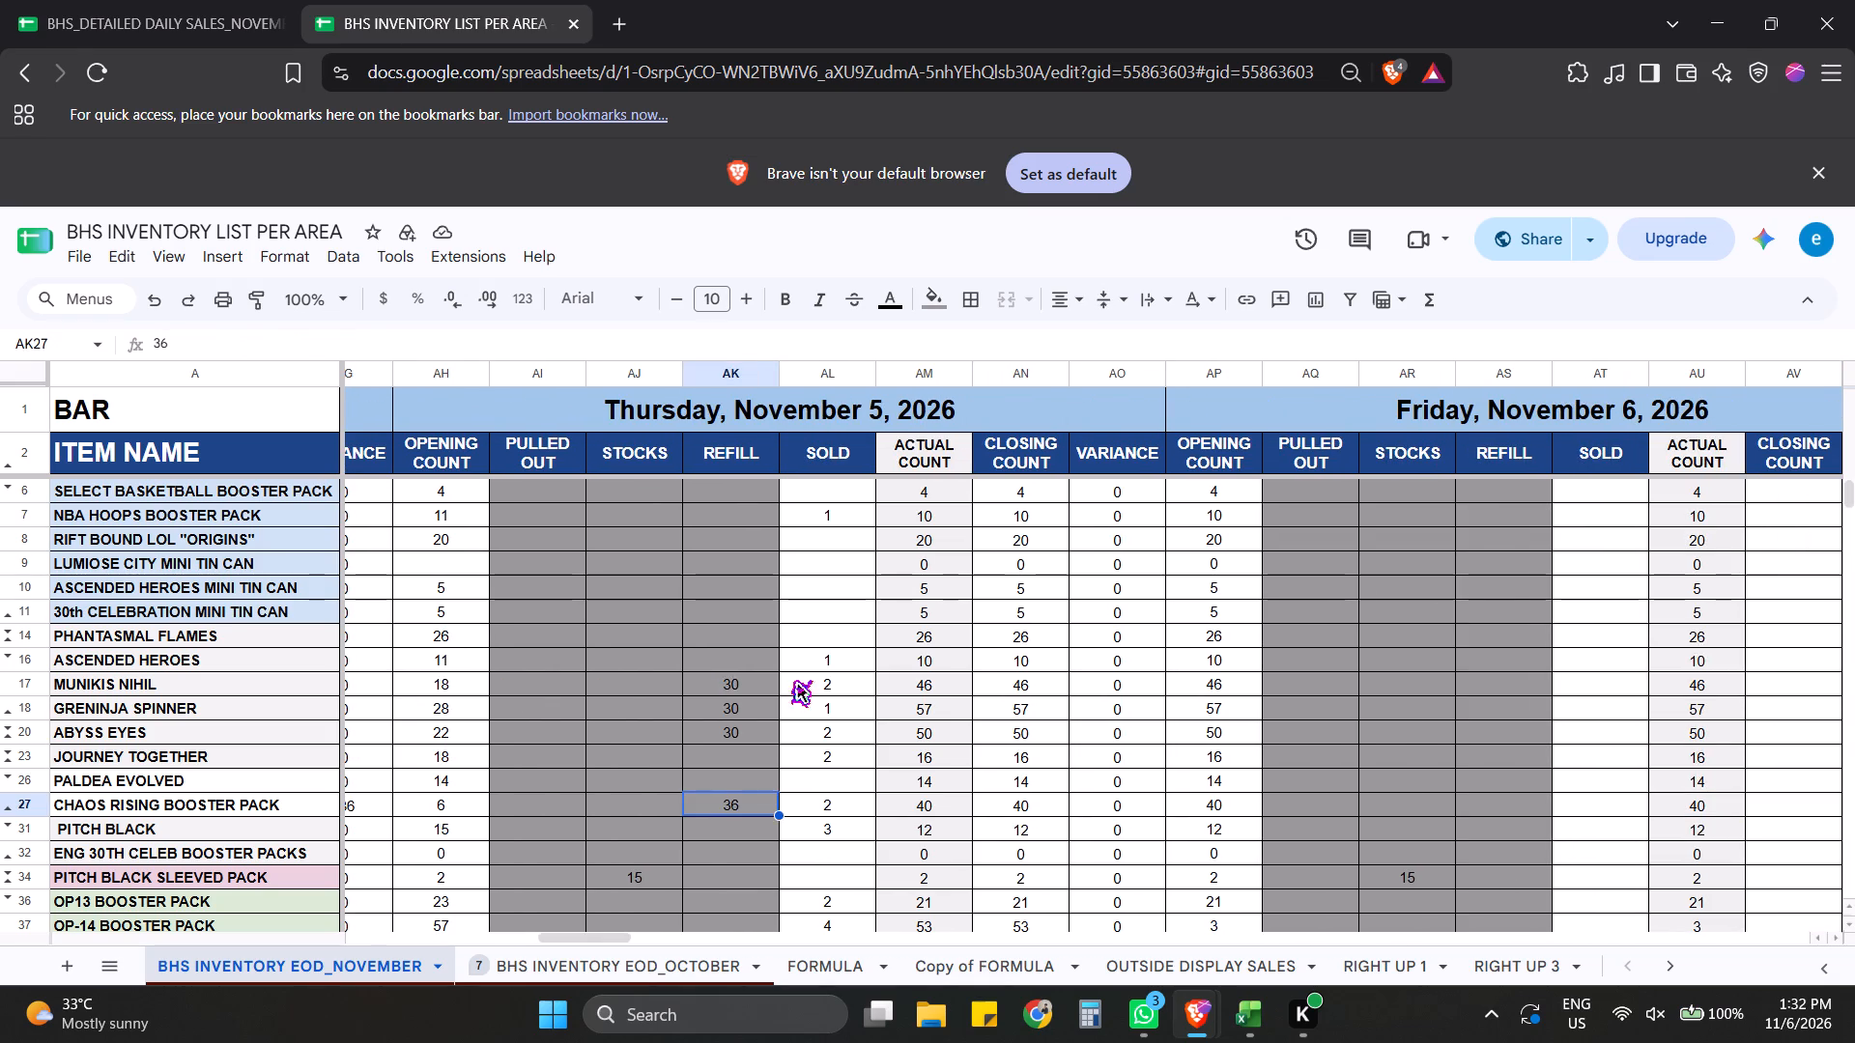
{"action": "key", "text": "Right"}
{"action": "key", "text": "Right"}
{"action": "key", "text": "Right"}
{"action": "key", "text": "Right"}
{"action": "key", "text": "Left"}
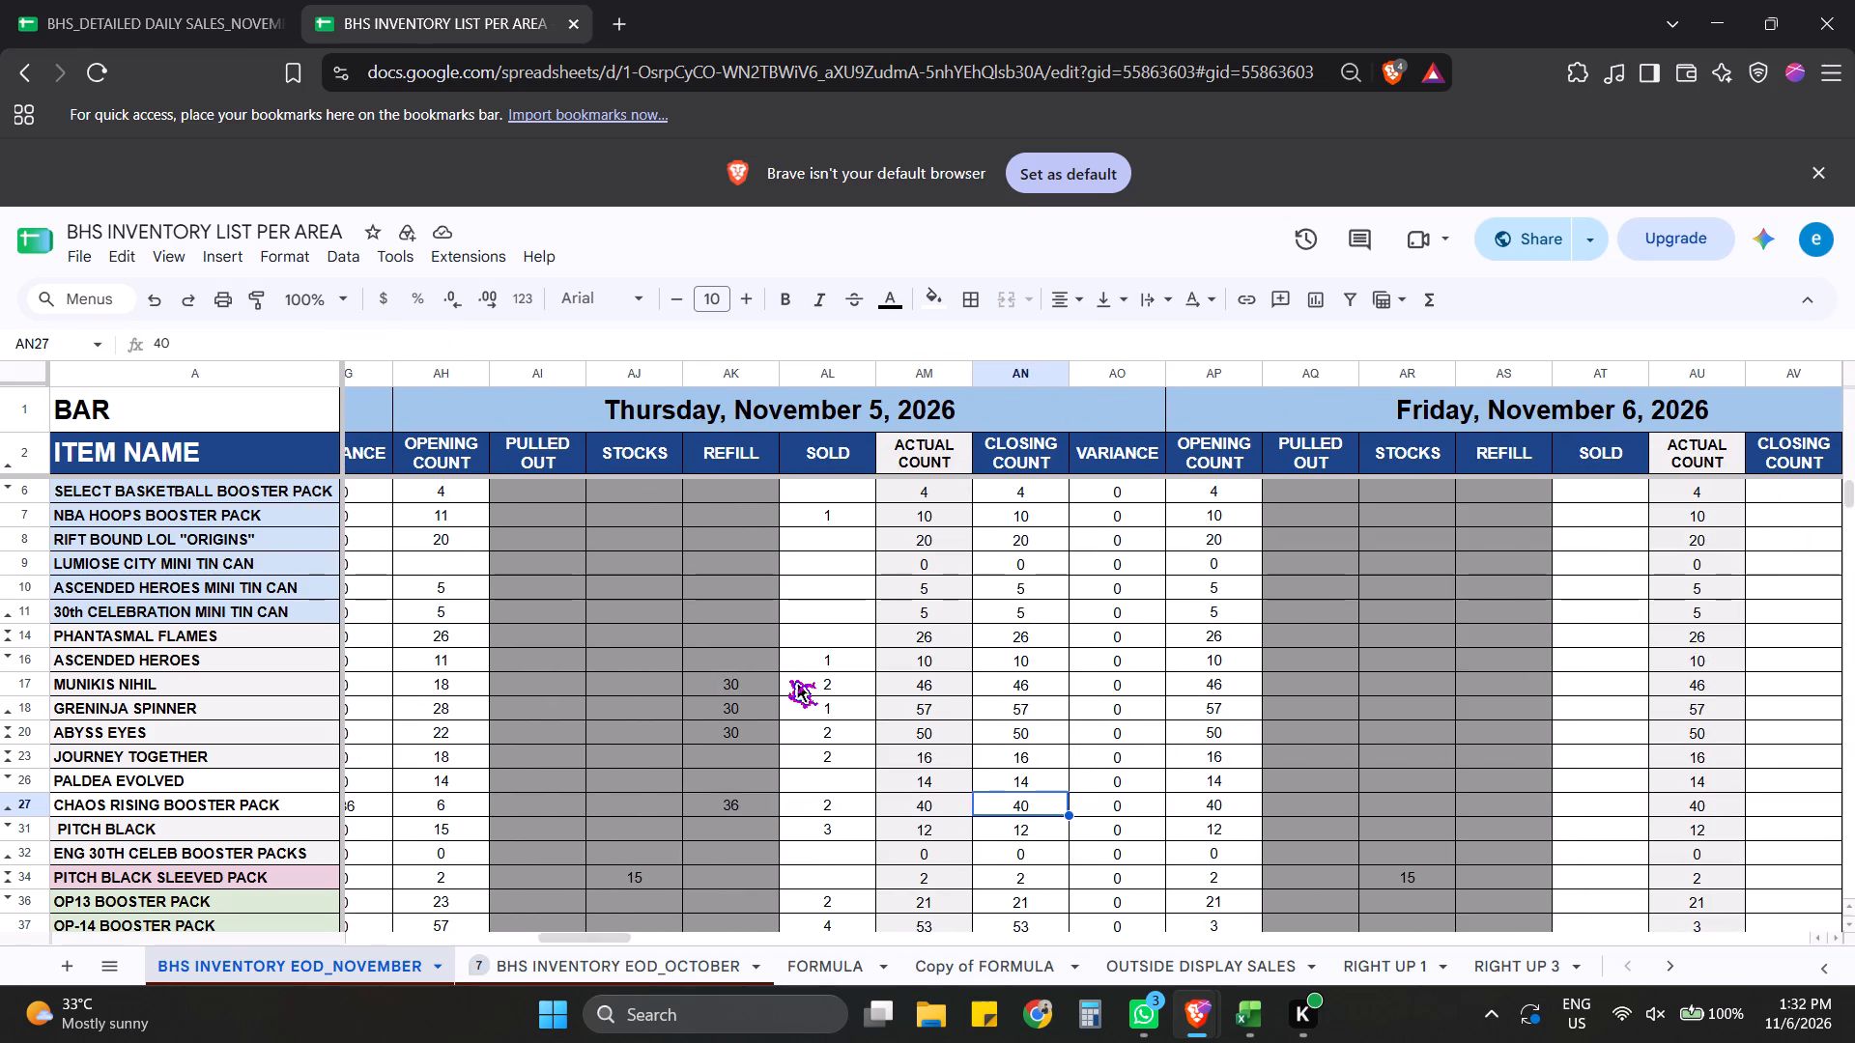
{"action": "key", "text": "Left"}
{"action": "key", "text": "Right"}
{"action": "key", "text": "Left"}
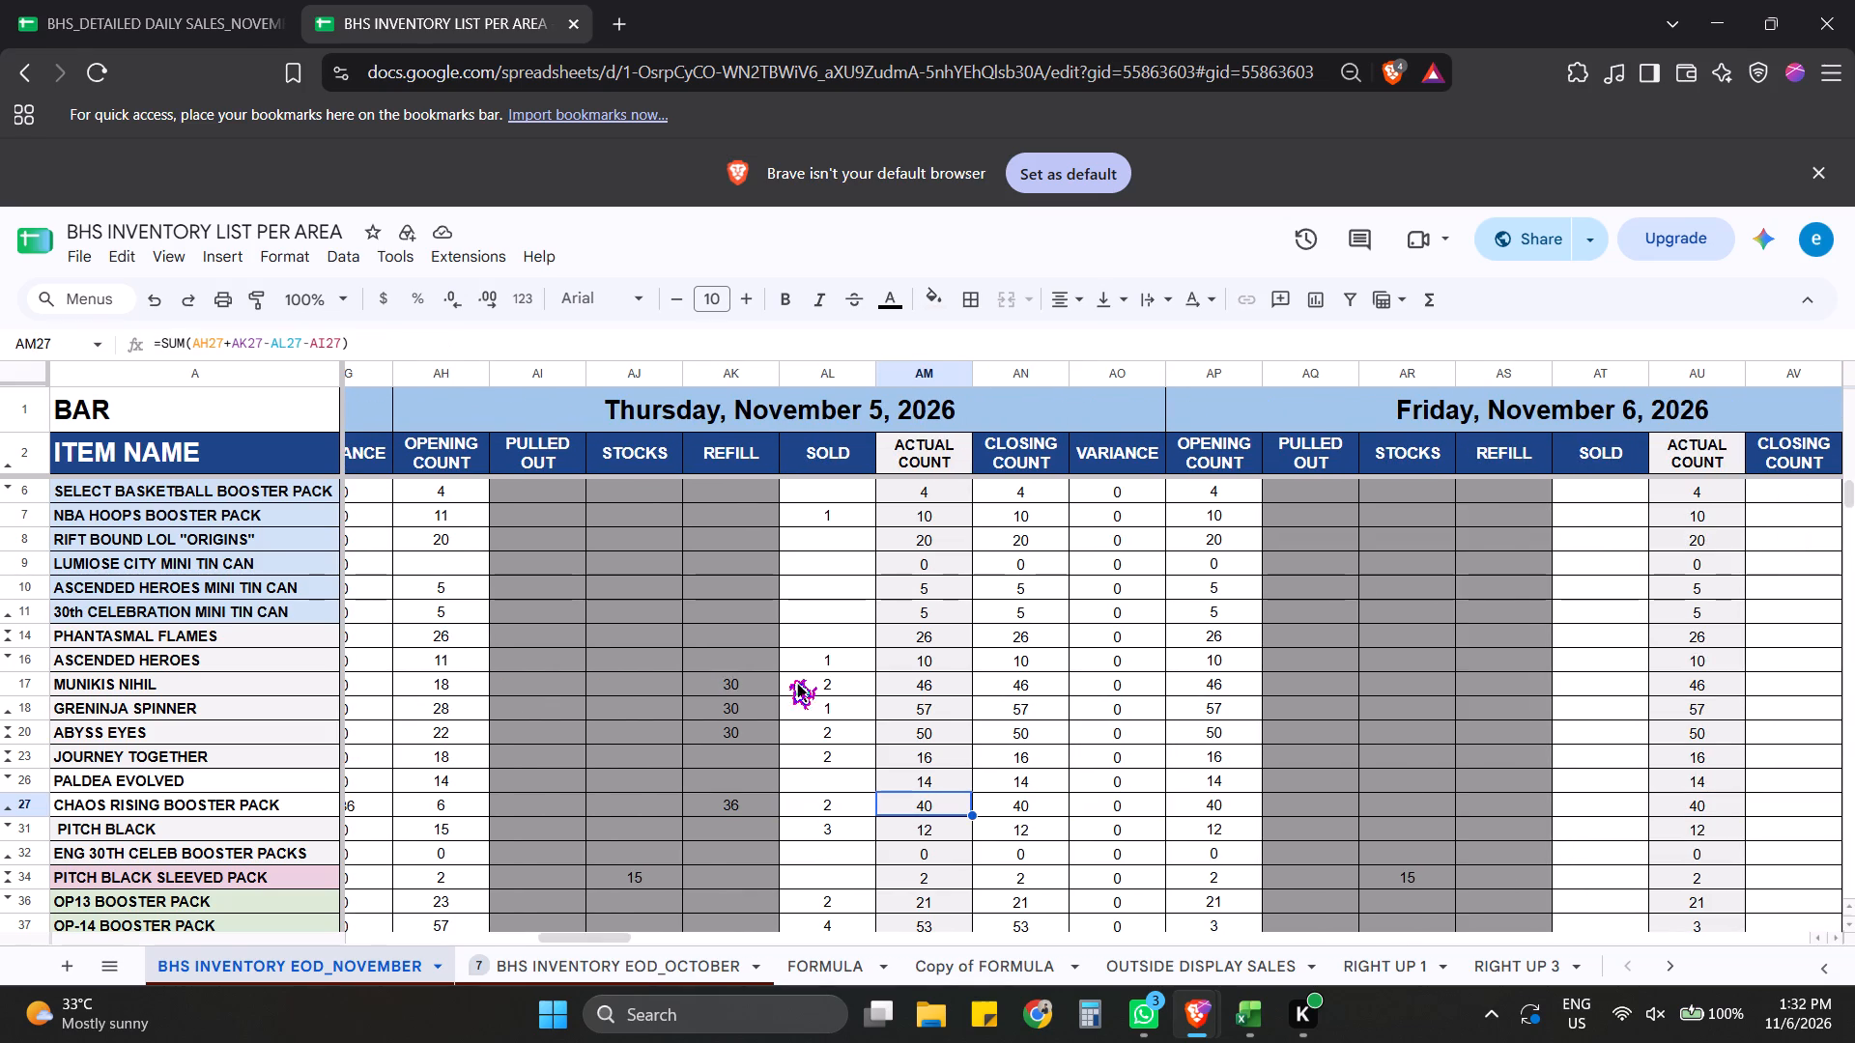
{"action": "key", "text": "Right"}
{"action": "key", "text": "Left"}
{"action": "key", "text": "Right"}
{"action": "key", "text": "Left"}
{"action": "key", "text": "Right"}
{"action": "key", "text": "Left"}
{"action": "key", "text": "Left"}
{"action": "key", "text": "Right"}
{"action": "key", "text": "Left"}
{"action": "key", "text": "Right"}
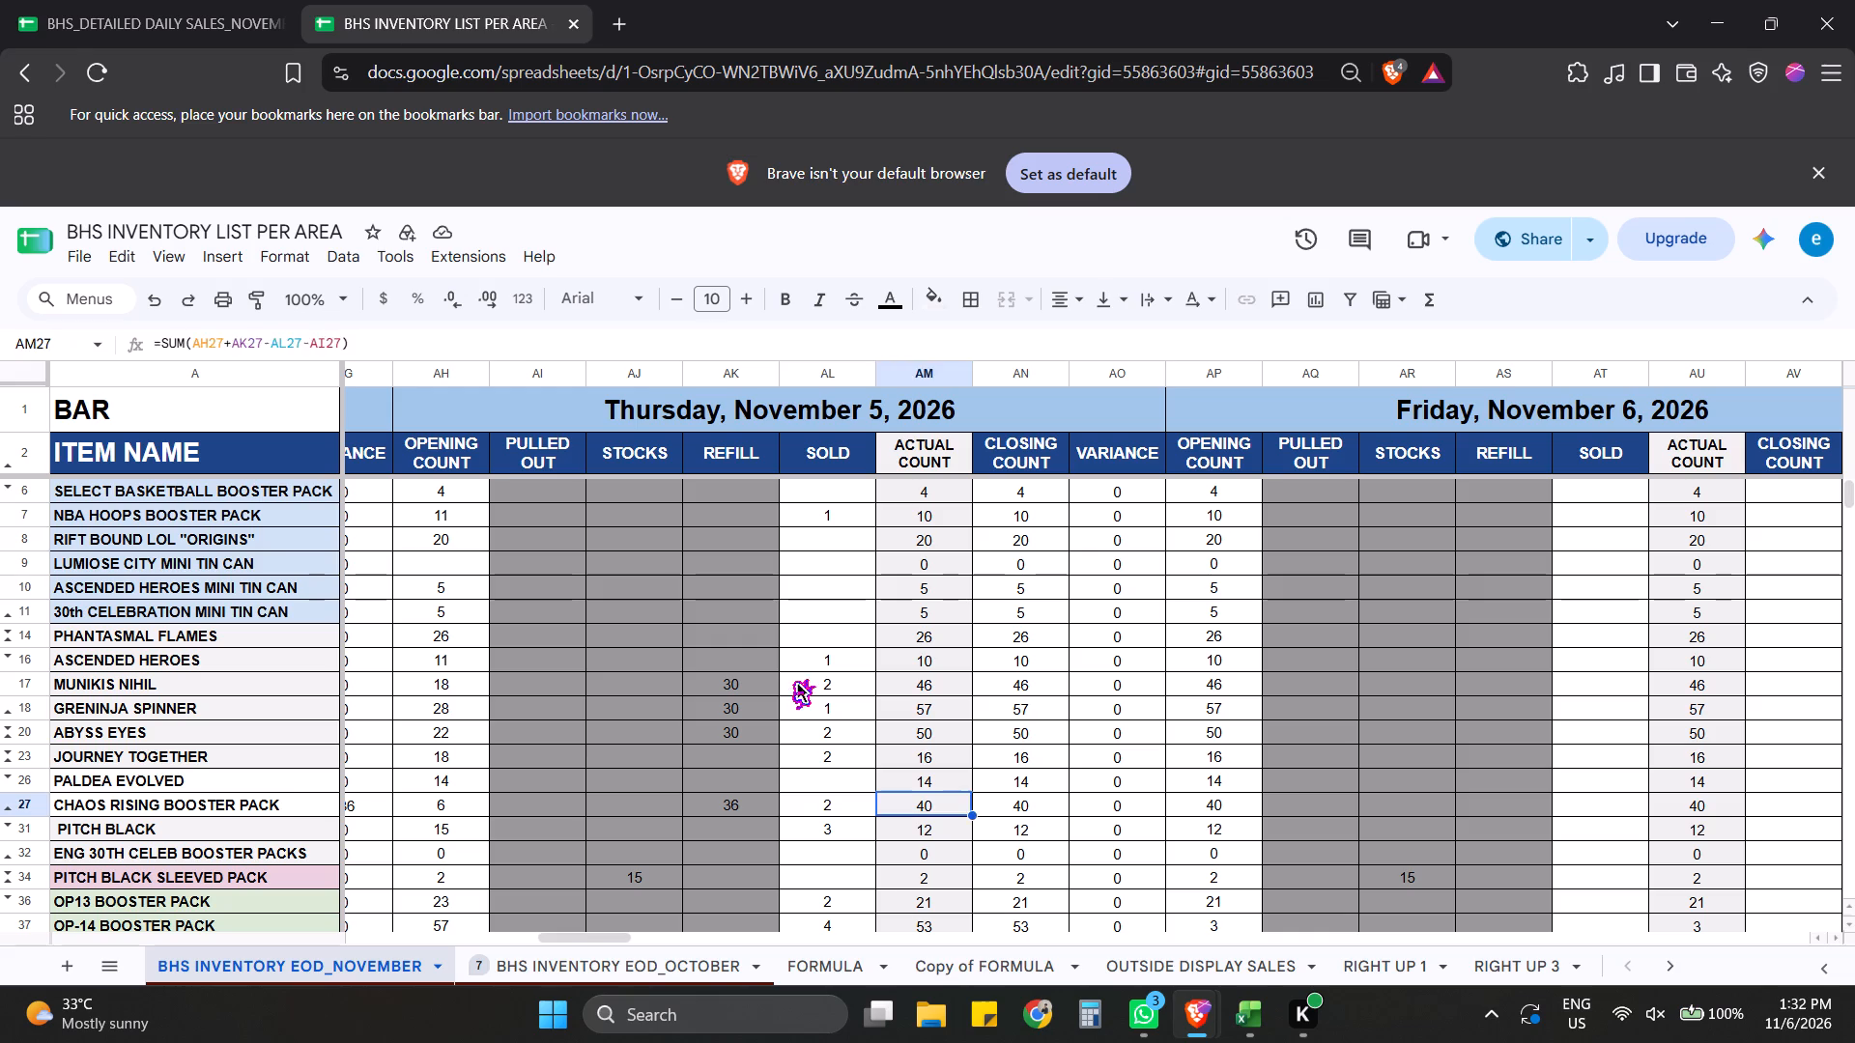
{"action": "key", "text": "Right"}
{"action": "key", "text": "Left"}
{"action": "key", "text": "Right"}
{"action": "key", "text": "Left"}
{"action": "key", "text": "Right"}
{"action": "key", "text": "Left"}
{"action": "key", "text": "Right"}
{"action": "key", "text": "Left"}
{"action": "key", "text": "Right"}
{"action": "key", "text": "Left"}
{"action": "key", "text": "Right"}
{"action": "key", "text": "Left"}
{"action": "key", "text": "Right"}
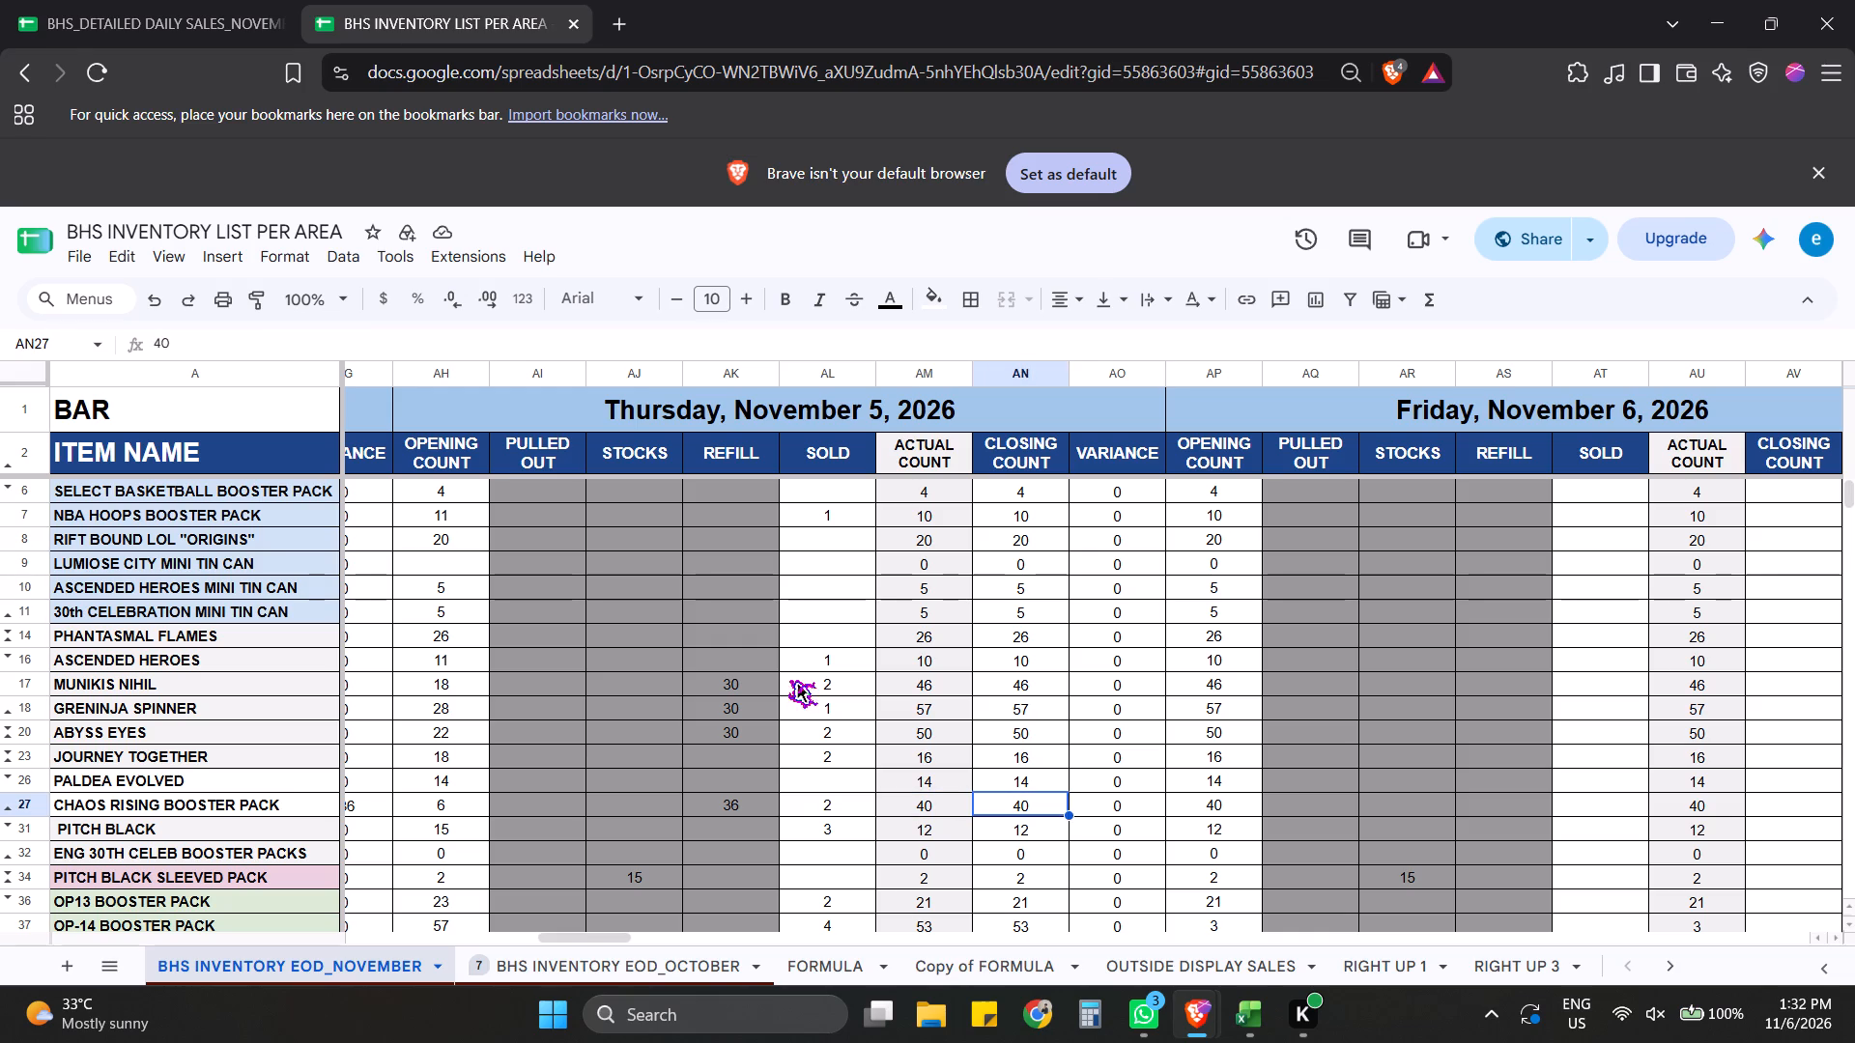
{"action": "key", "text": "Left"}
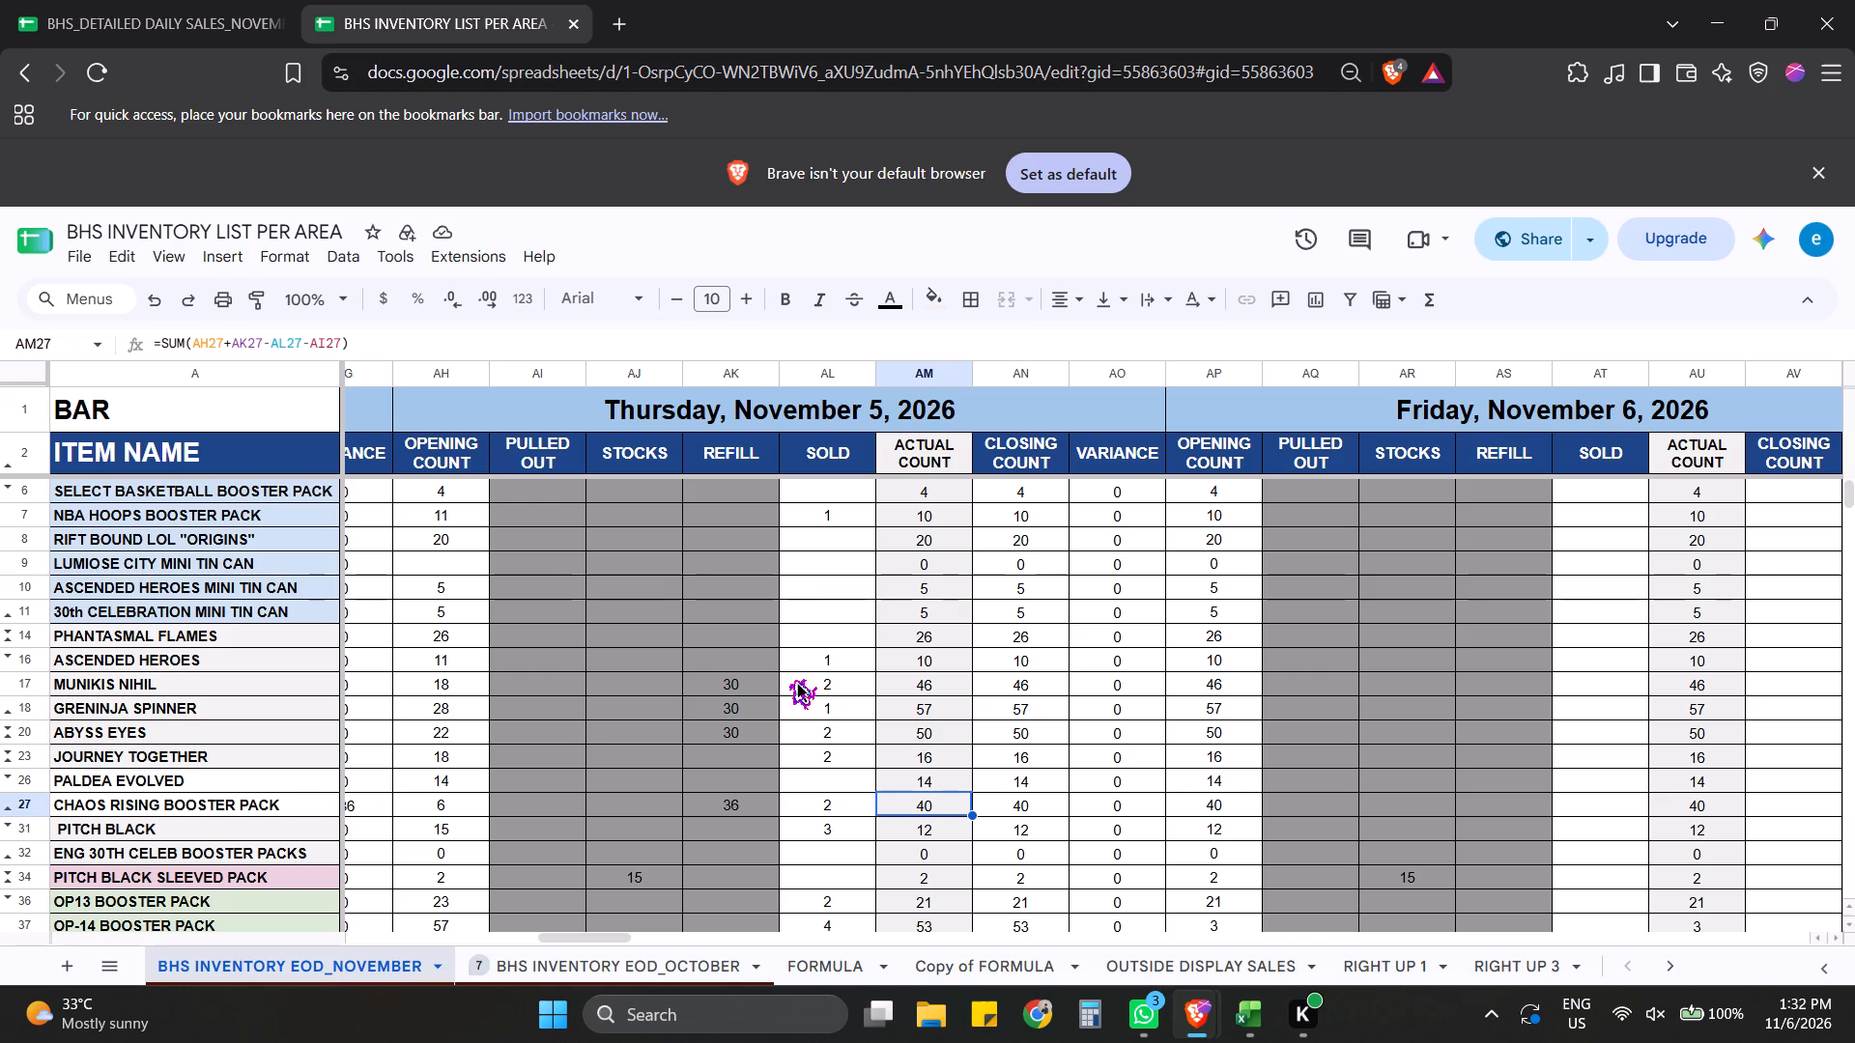
Check the November 5 sold, actual and closing counts for Chaos Rising Booster Pack and Pitch Black.
{"action": "left_click", "coordinate": [822, 799]}
{"action": "left_click", "coordinate": [847, 832]}
{"action": "left_click", "coordinate": [934, 809]}
{"action": "left_click", "coordinate": [940, 829]}
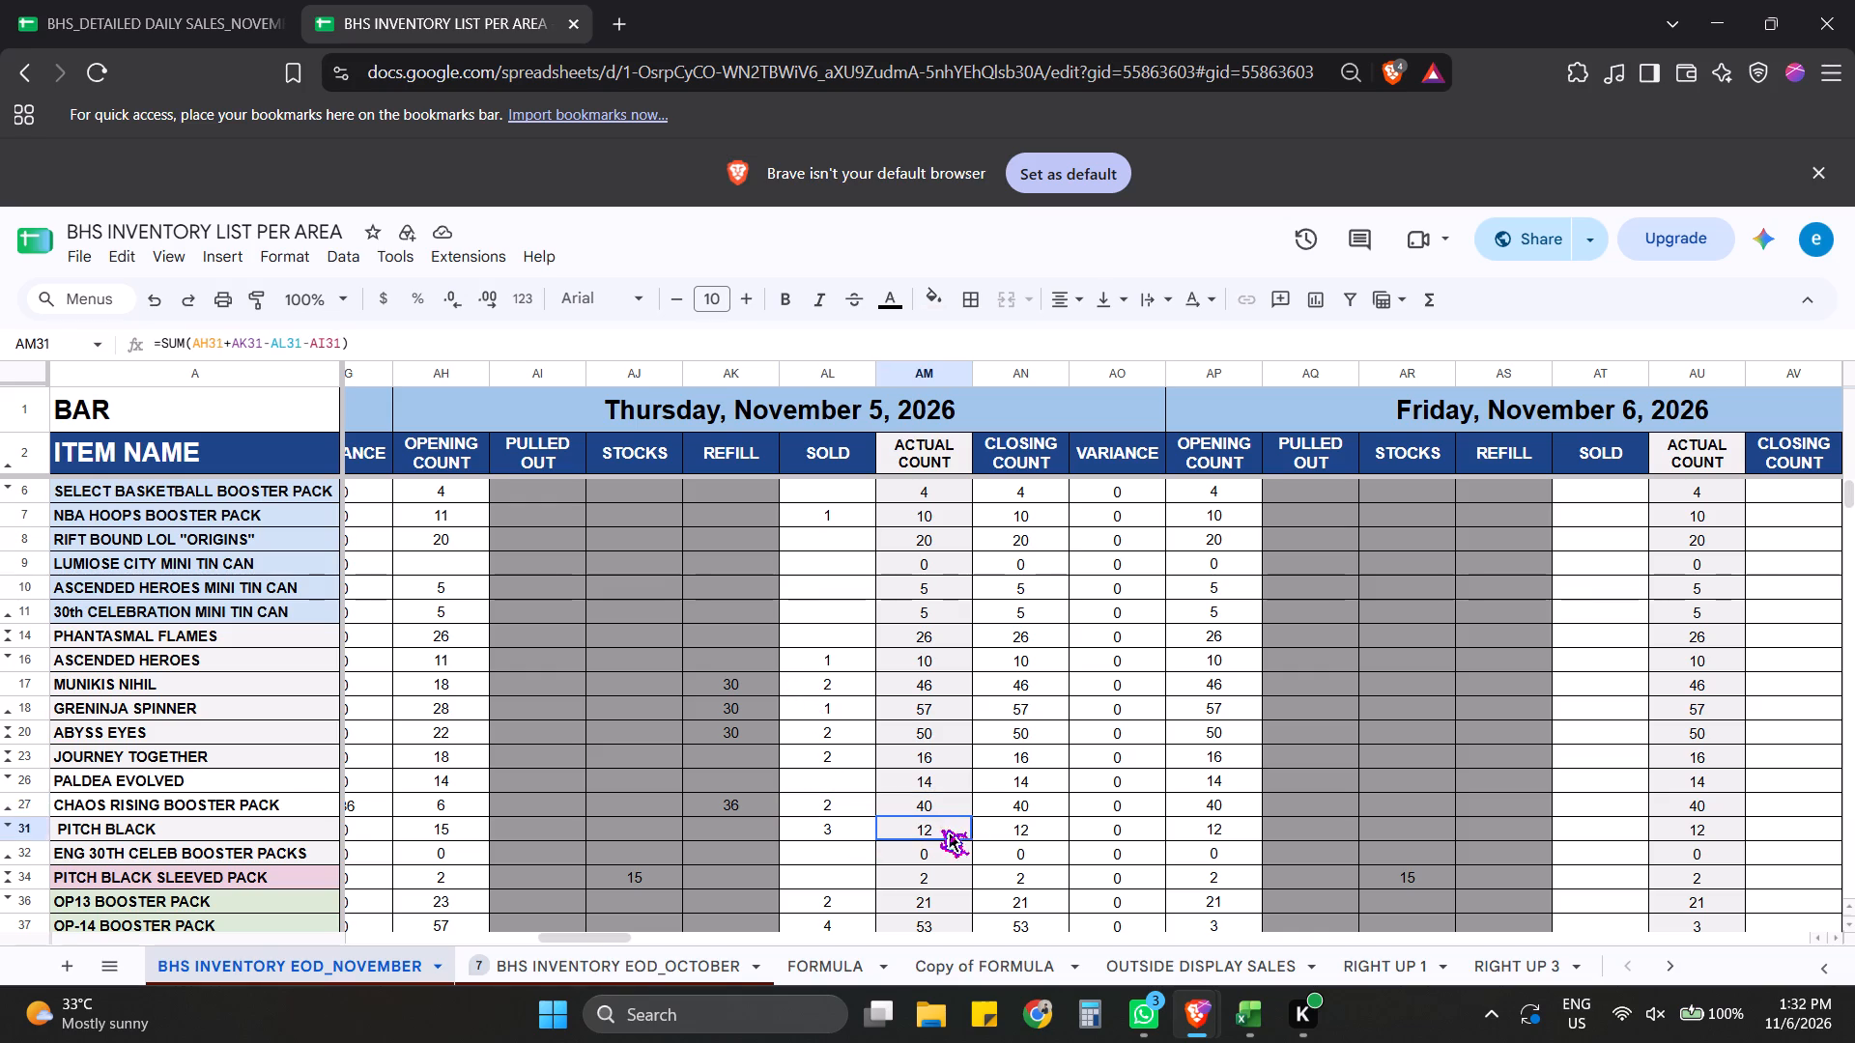
{"action": "left_click", "coordinate": [1007, 827]}
{"action": "left_click", "coordinate": [1011, 803]}
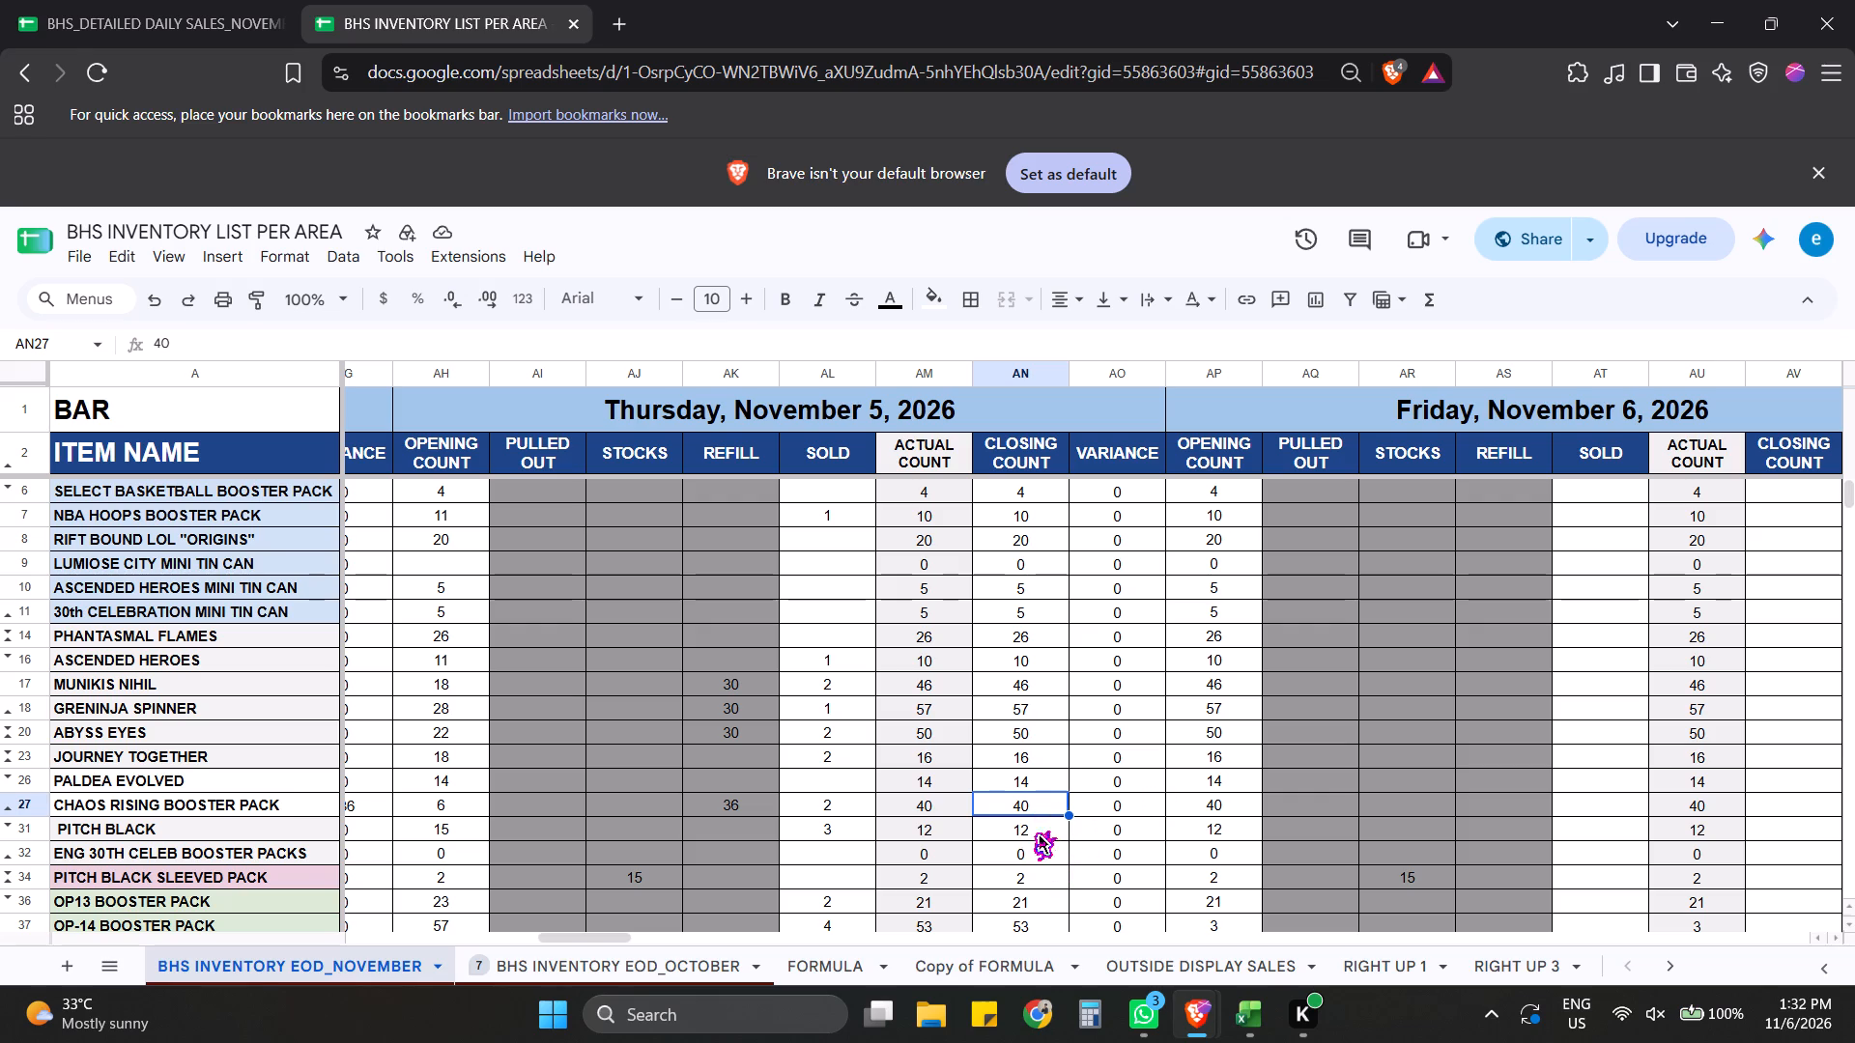
{"action": "left_click", "coordinate": [961, 697]}
Switch to the CCC RECEIVED ITEMS spreadsheet and look through the NOVEMBER 5, 2026 - GH item list.
{"action": "key", "text": "alt+Tab"}
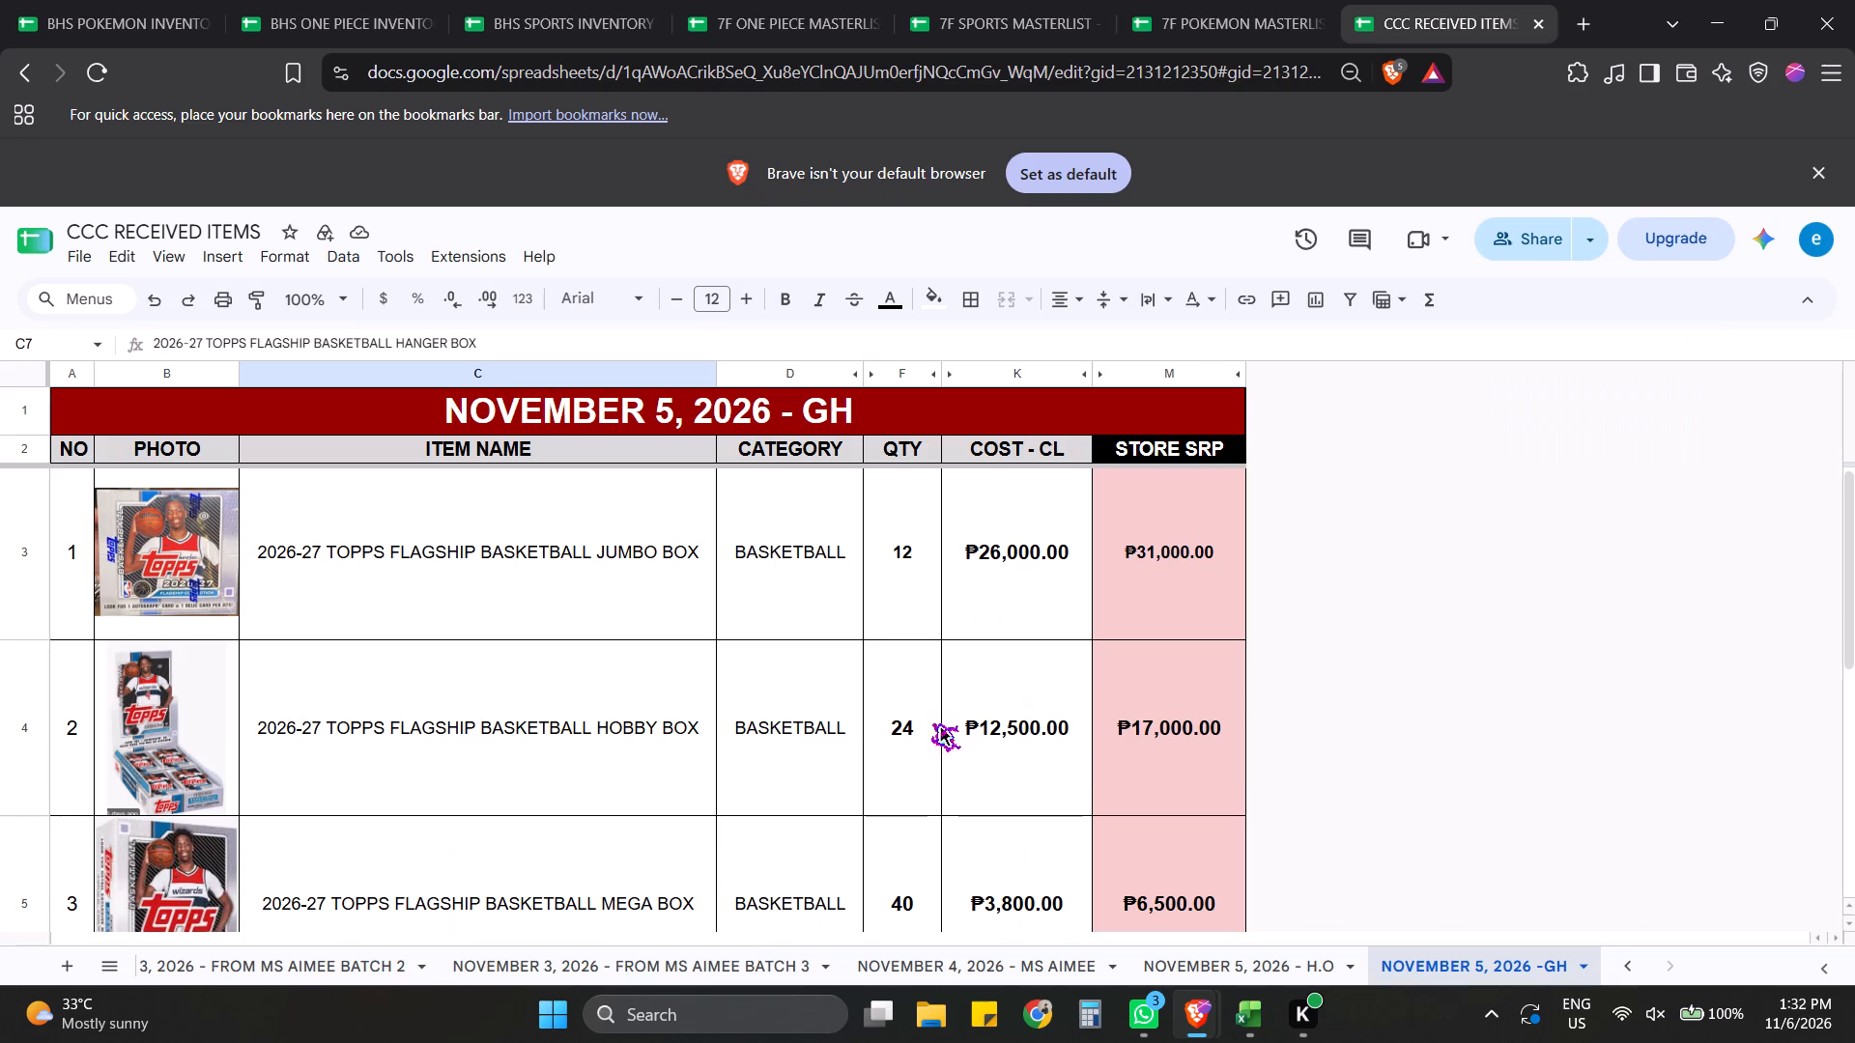
{"action": "scroll", "coordinate": [622, 664], "scroll_direction": "down", "scroll_amount": 5}
{"action": "scroll", "coordinate": [961, 831], "scroll_direction": "down", "scroll_amount": 3}
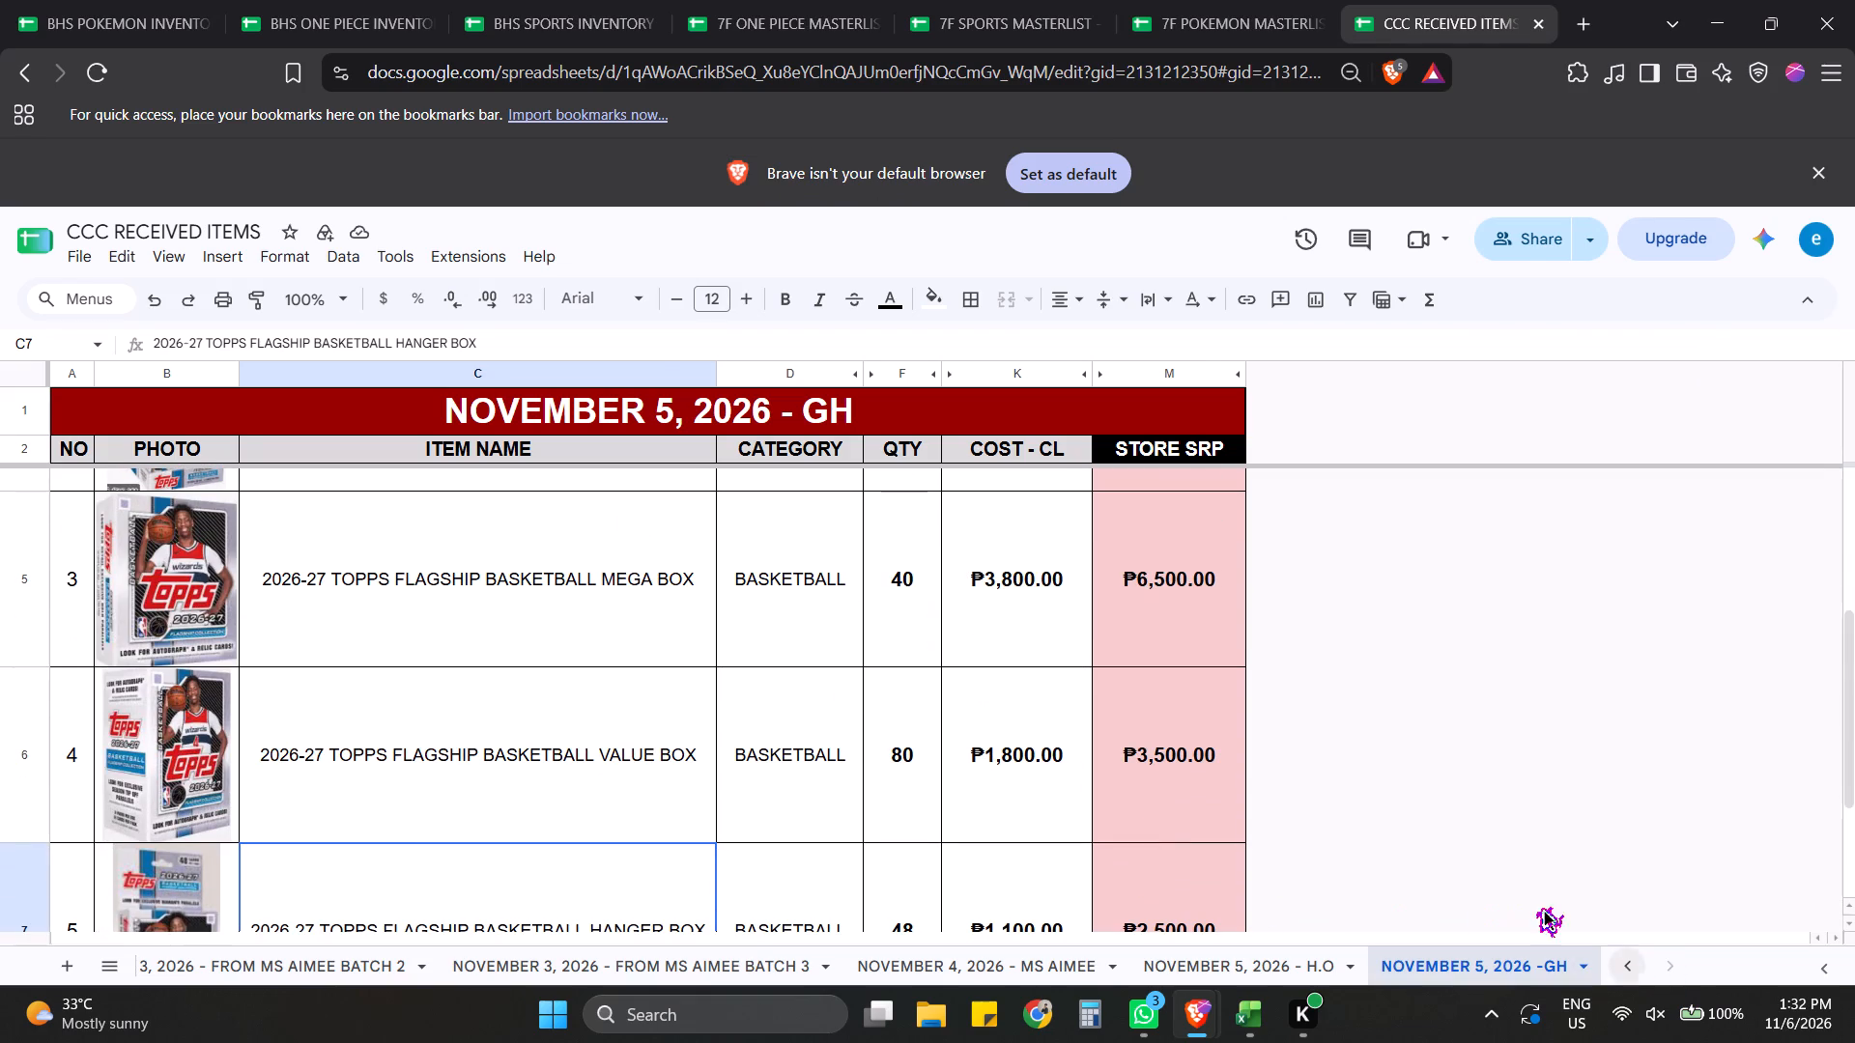
Look through the open 7F Pokemon, Sports and One Piece masterlists, ending on the 7F SPORTS MASTERLIST.
{"action": "left_click", "coordinate": [1222, 12]}
{"action": "left_click", "coordinate": [986, 0]}
{"action": "left_click", "coordinate": [797, 0]}
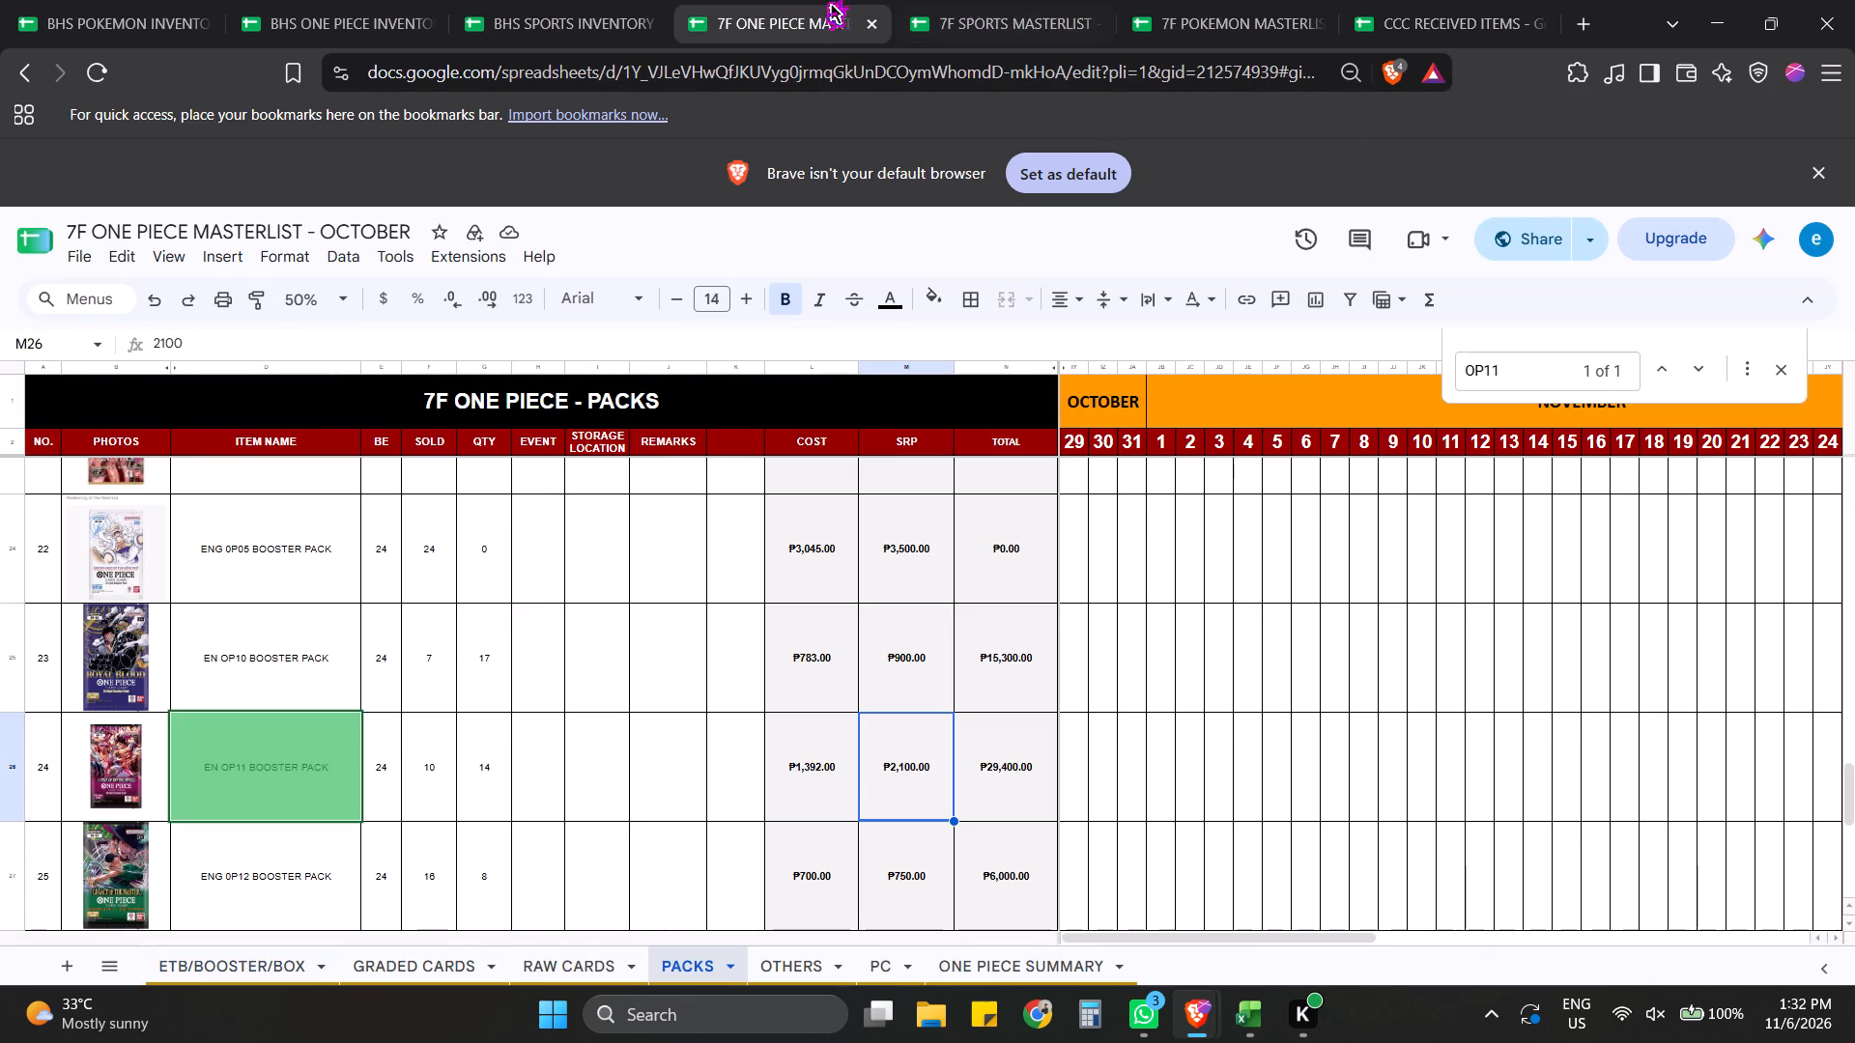
{"action": "left_click", "coordinate": [832, 0]}
{"action": "left_click", "coordinate": [992, 0]}
{"action": "key", "text": "alt+Tab"}
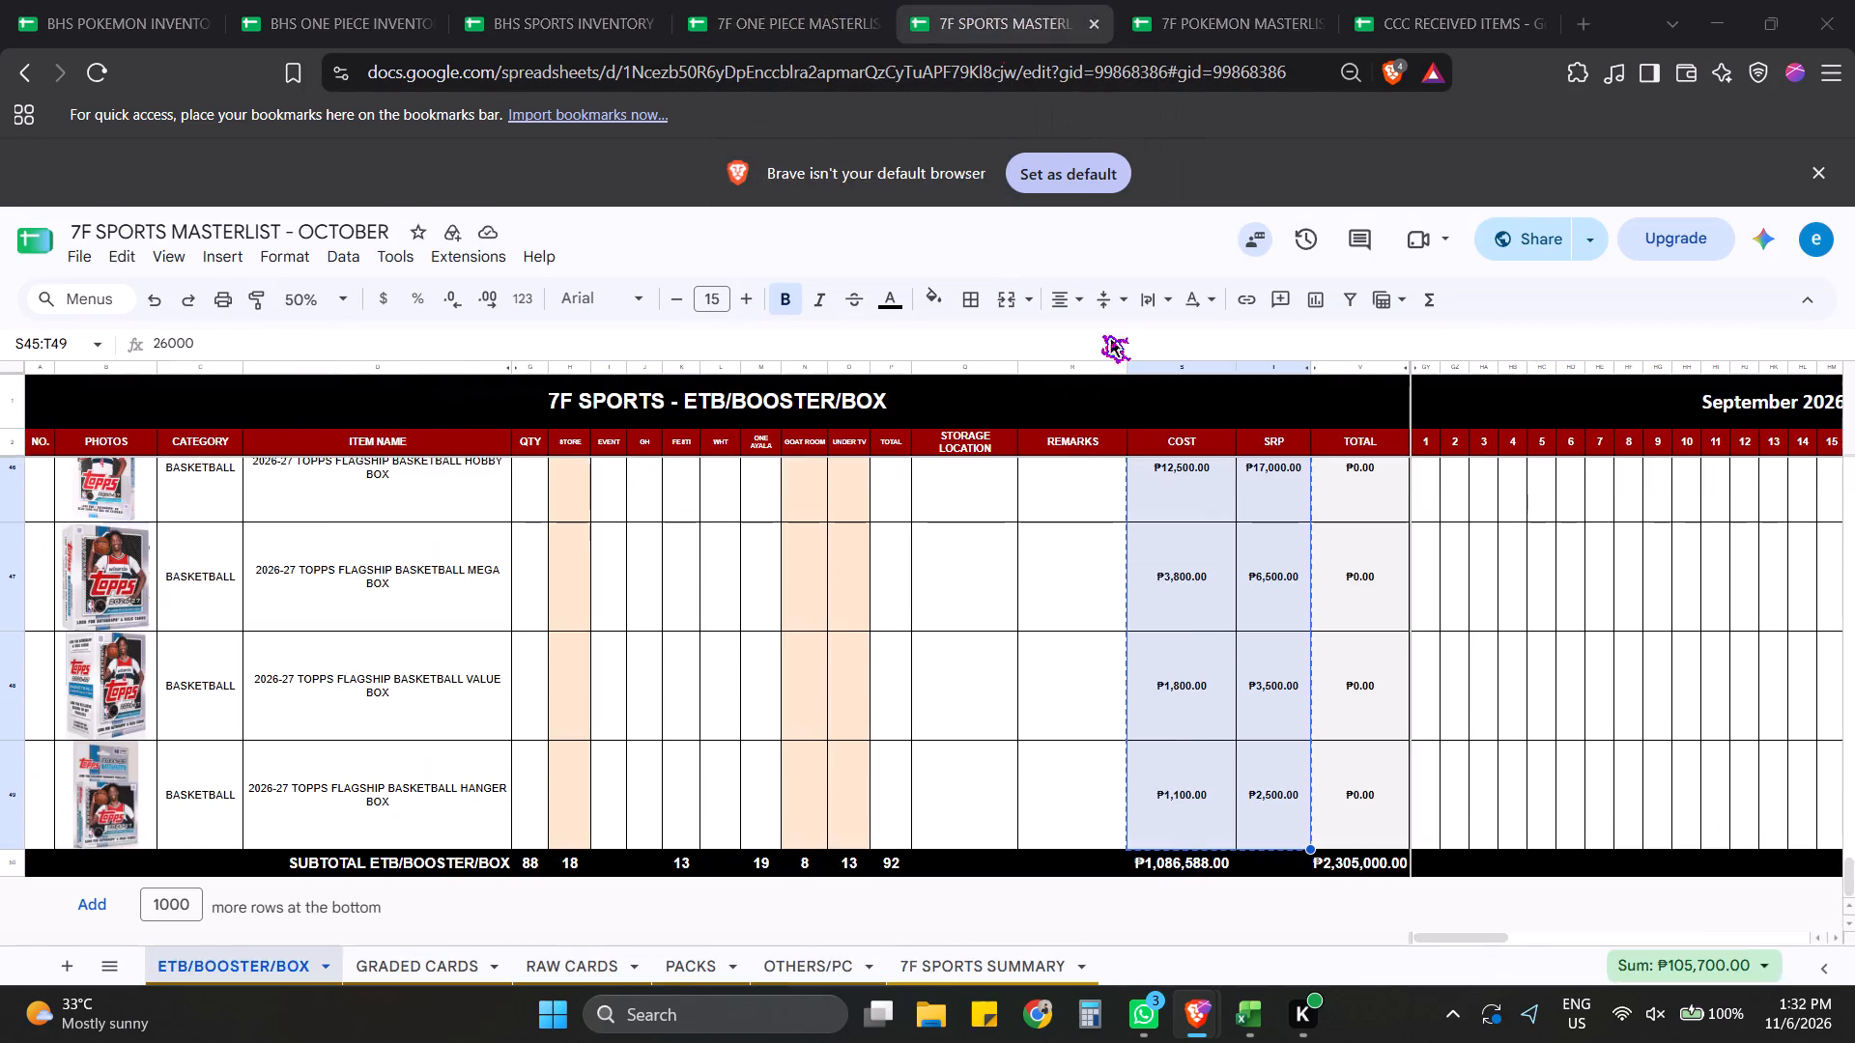
{"action": "key", "text": "alt+Tab"}
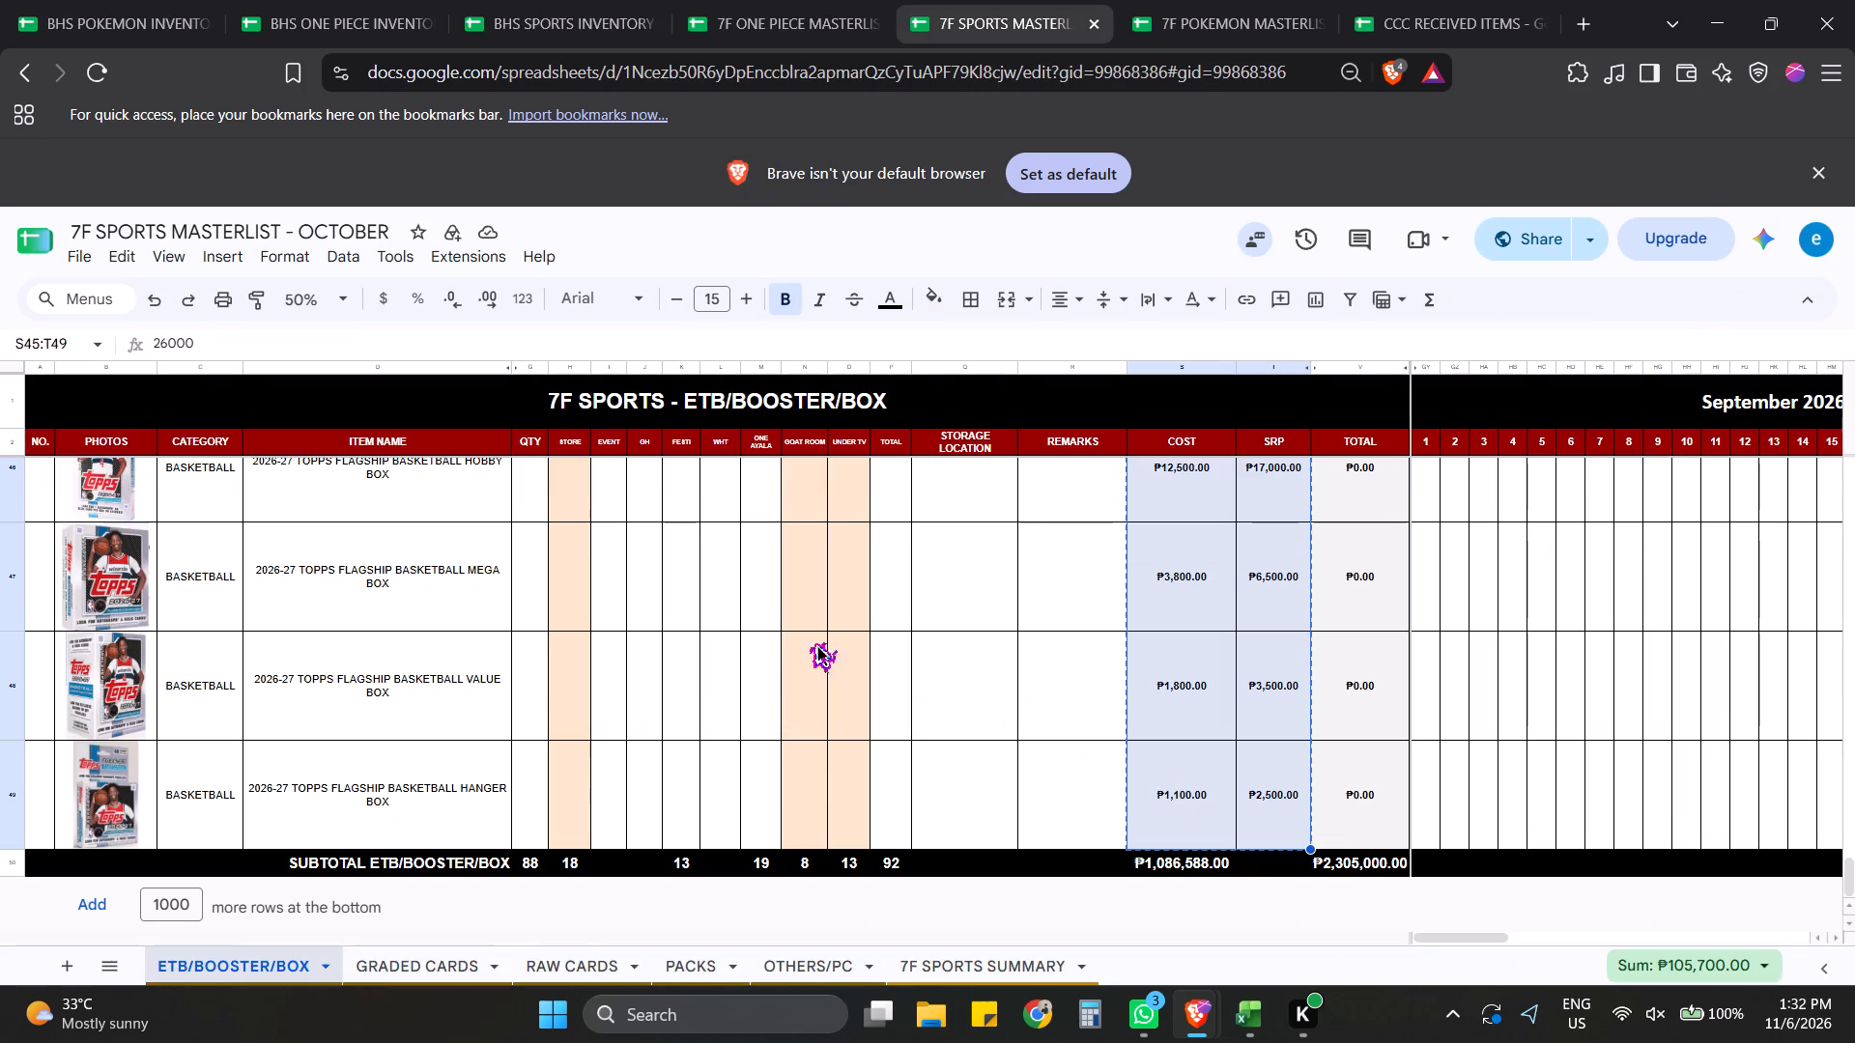
Open the PACKS sheet of the BHS POKEMON INVENTORY MASTERFILE and set its zoom to 50%.
{"action": "left_click", "coordinate": [112, 0]}
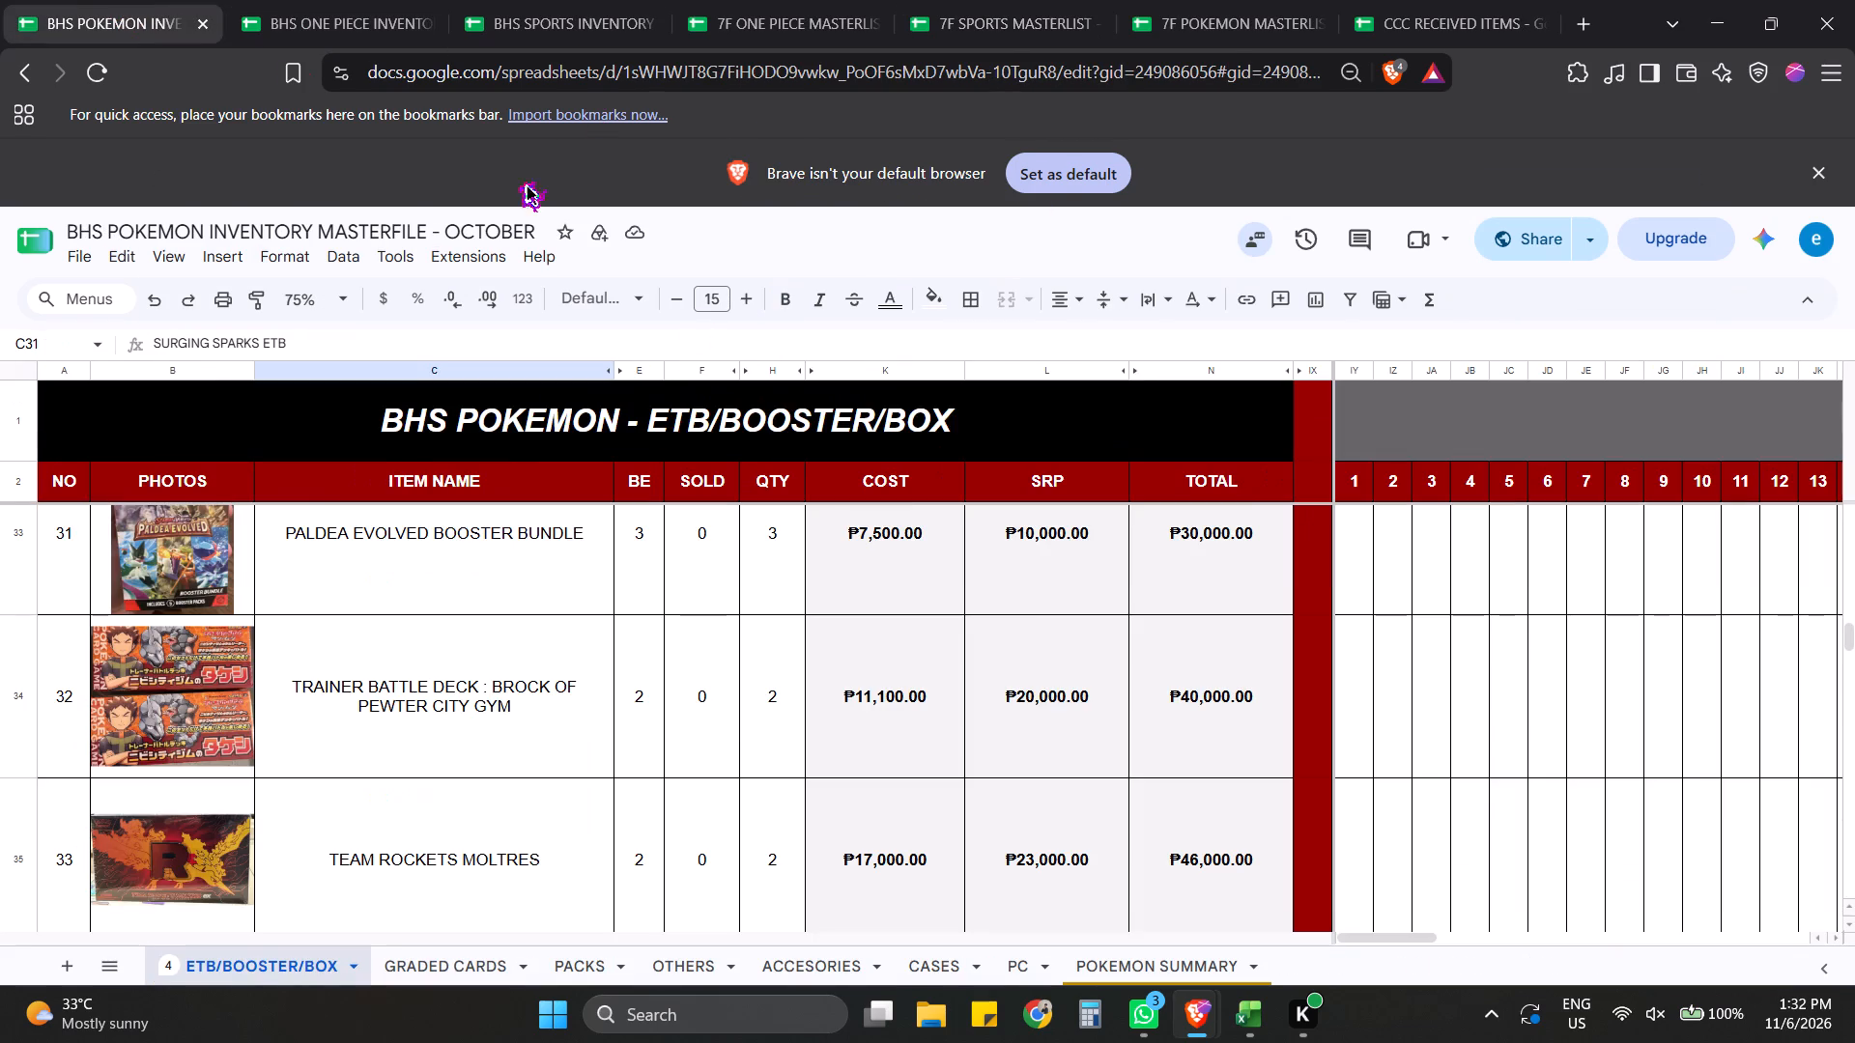
{"action": "scroll", "coordinate": [1079, 709], "scroll_direction": "down", "scroll_amount": 3}
{"action": "left_click", "coordinate": [579, 964]}
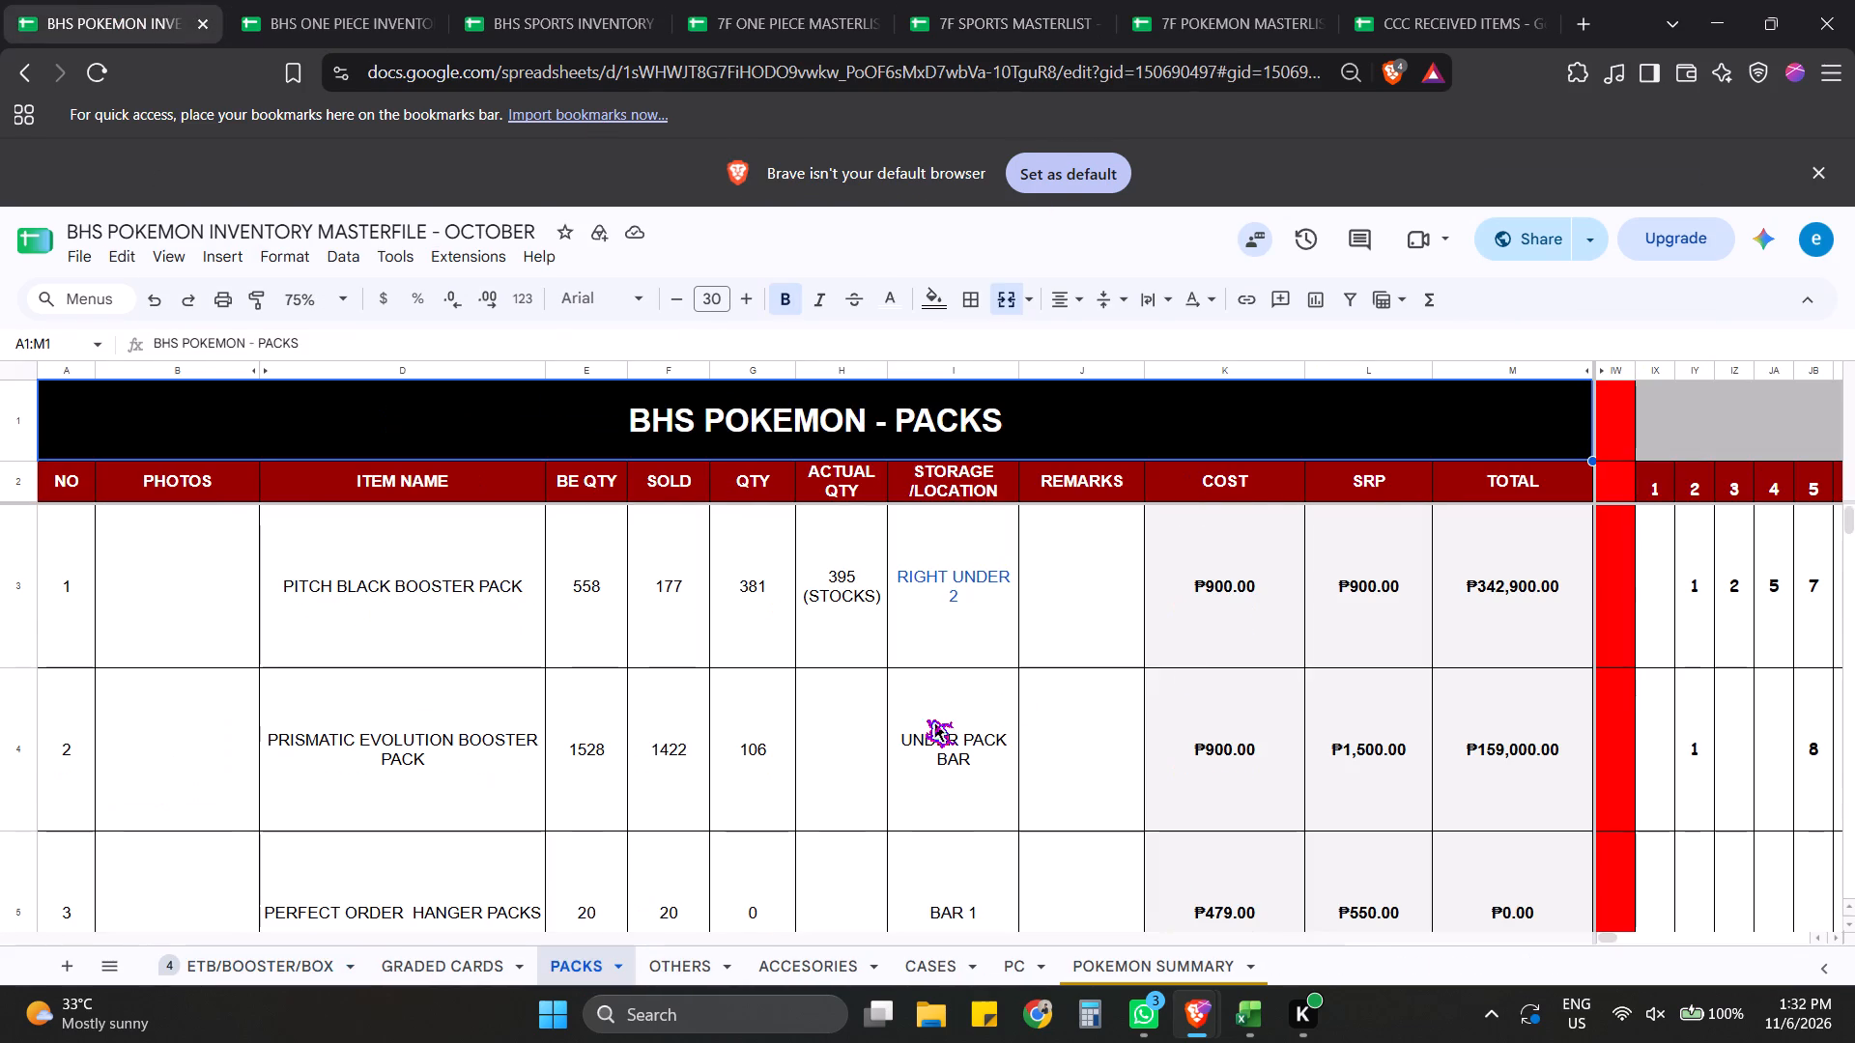
{"action": "left_click", "coordinate": [321, 294]}
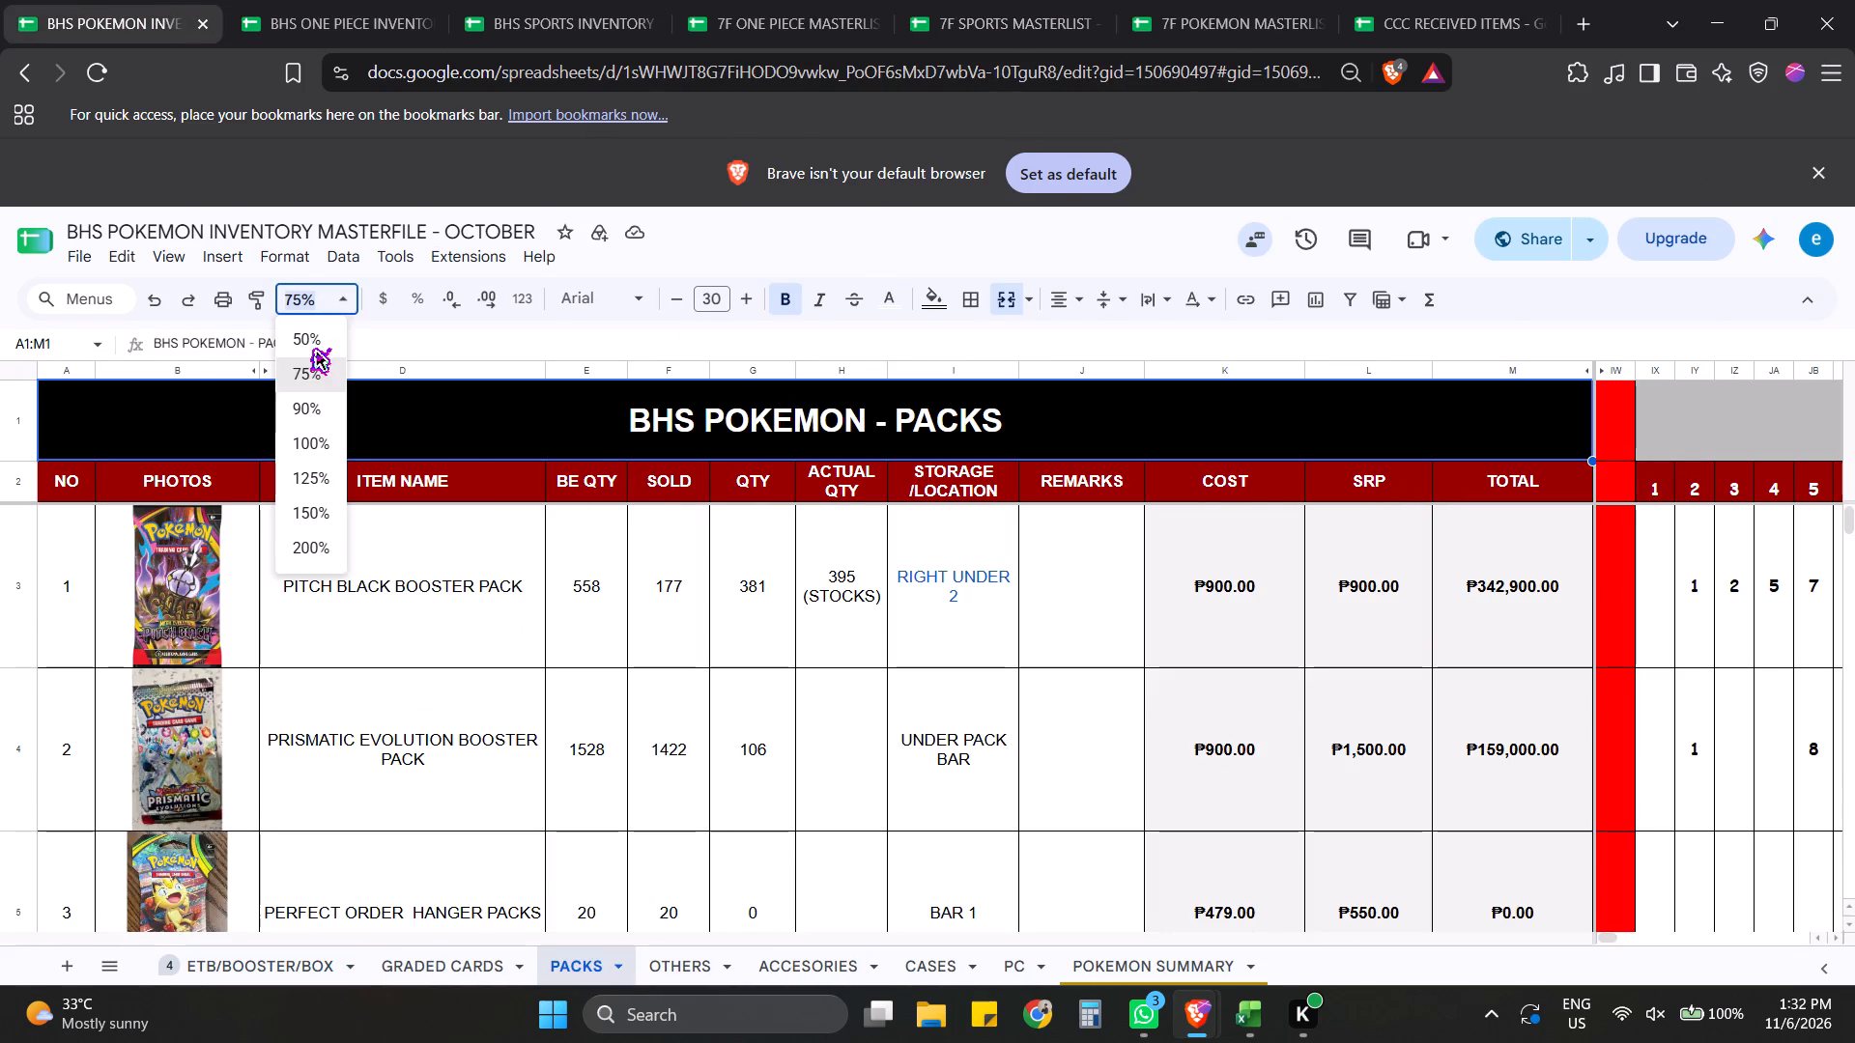
{"action": "left_click", "coordinate": [307, 347]}
{"action": "left_click", "coordinate": [717, 687]}
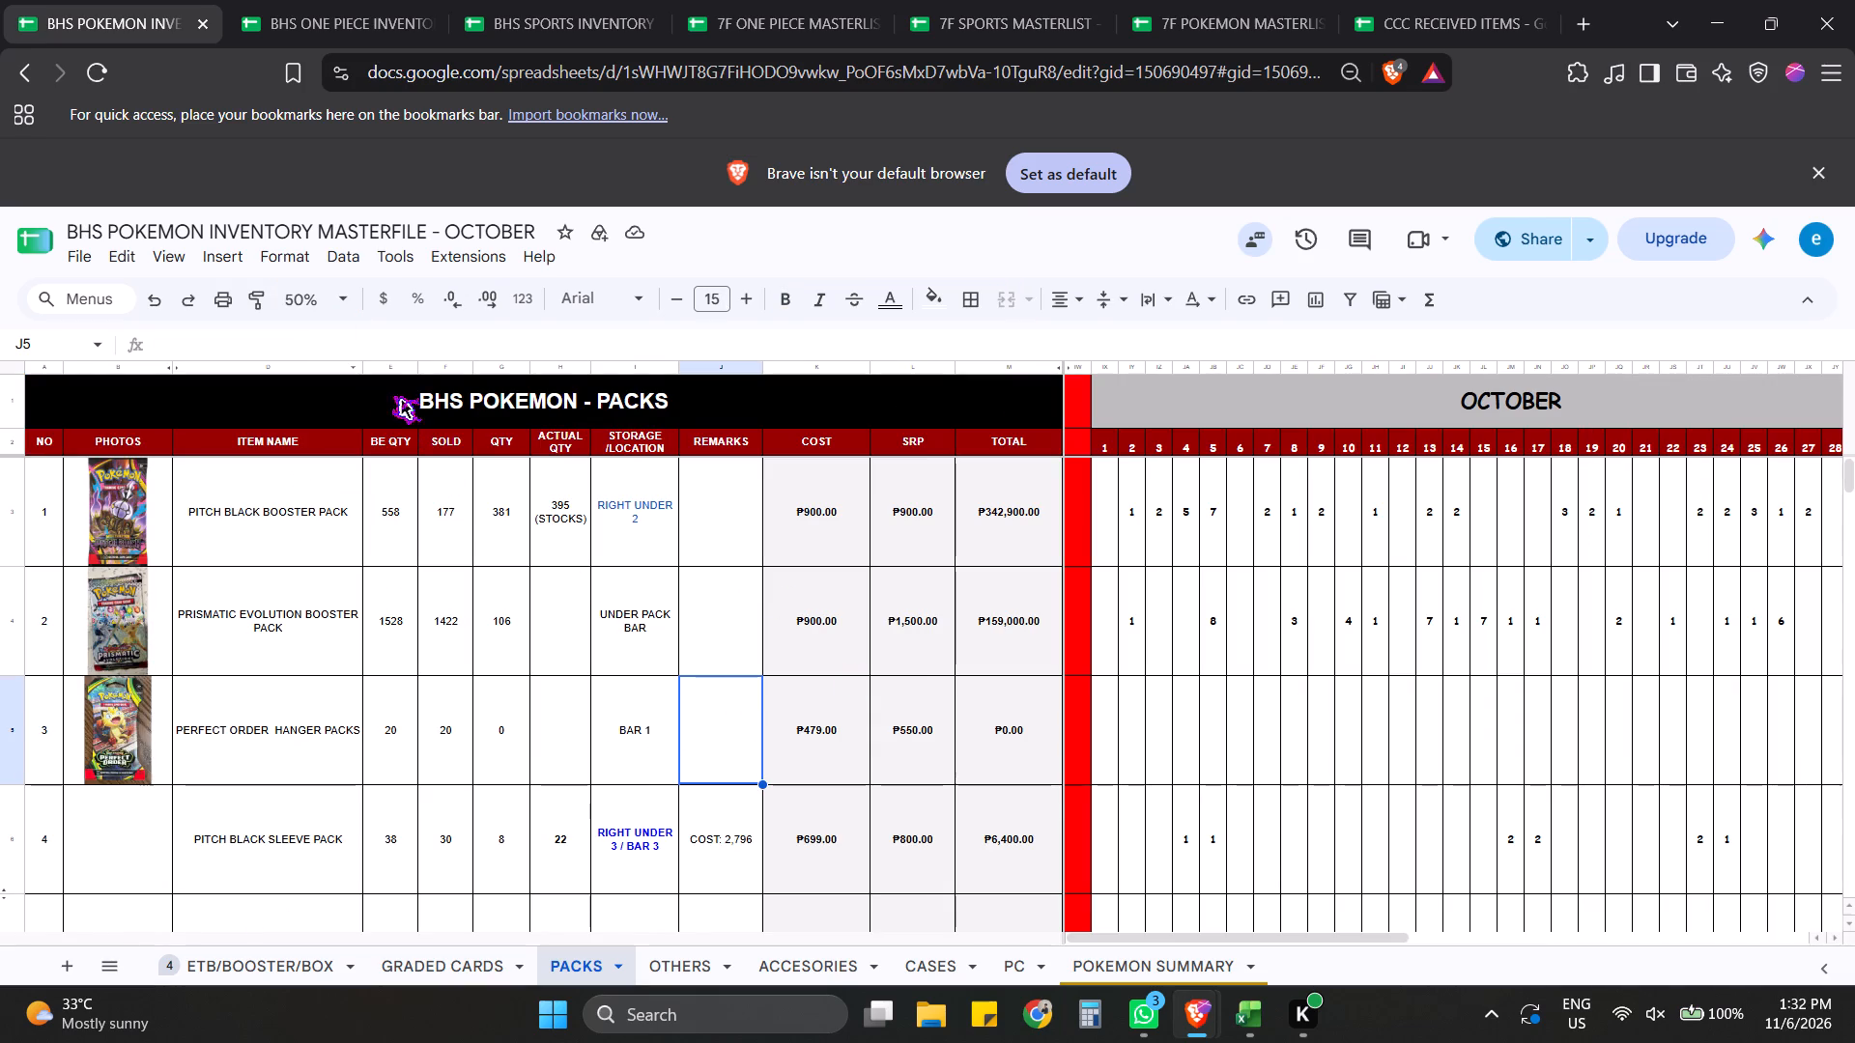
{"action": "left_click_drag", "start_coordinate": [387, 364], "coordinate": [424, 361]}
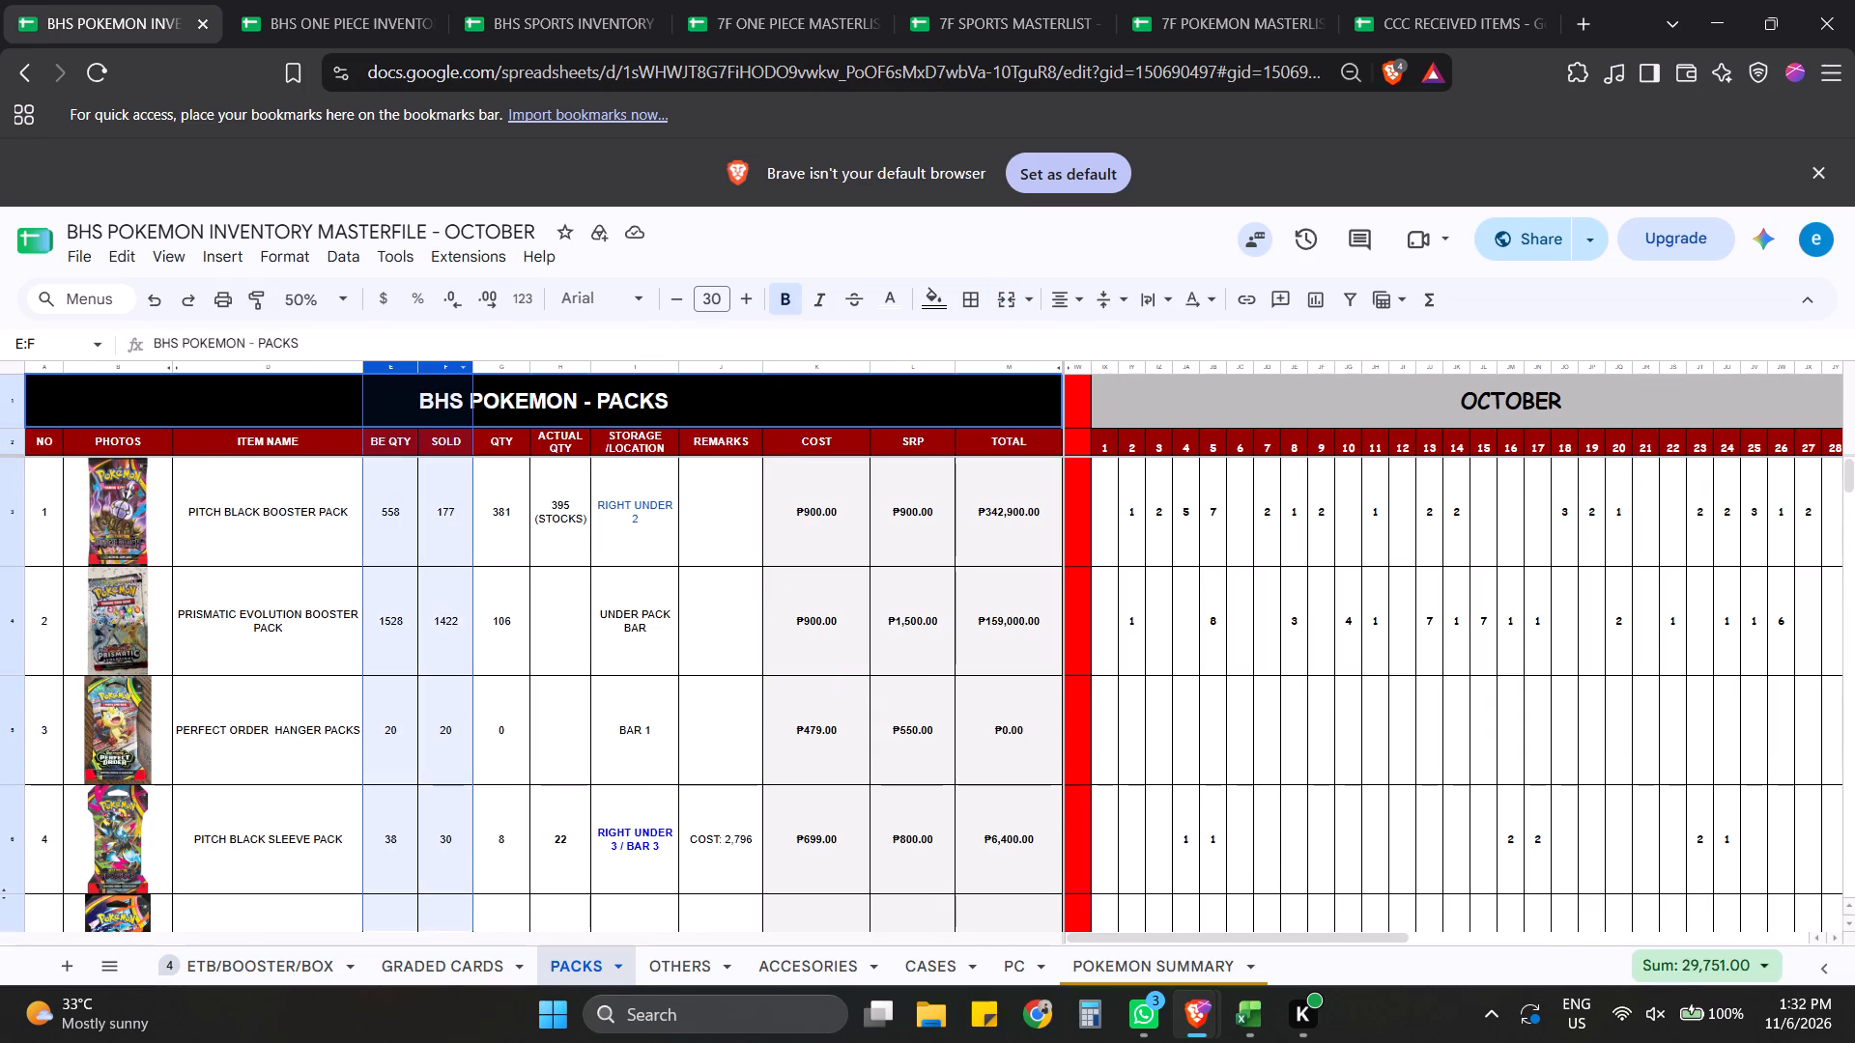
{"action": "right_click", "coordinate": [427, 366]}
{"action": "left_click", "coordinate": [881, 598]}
Locate the November 5 cells of the Pitch Black Booster Pack and Chaos Rising Booster Pack rows.
{"action": "left_click", "coordinate": [1356, 617]}
{"action": "key", "text": "Tab"}
{"action": "key", "text": "Tab"}
{"action": "key", "text": "Tab"}
{"action": "key", "text": "Tab"}
{"action": "key", "text": "Tab"}
{"action": "key", "text": "Tab"}
{"action": "key", "text": "Tab"}
{"action": "key", "text": "Tab"}
{"action": "key", "text": "Tab"}
{"action": "key", "text": "Tab"}
{"action": "key", "text": "Tab"}
{"action": "key", "text": "Tab"}
{"action": "key", "text": "Tab"}
{"action": "key", "text": "Tab"}
{"action": "key", "text": "Tab"}
{"action": "key", "text": "Tab"}
{"action": "key", "text": "Tab"}
{"action": "key", "text": "Tab"}
{"action": "key", "text": "Tab"}
{"action": "key", "text": "Tab"}
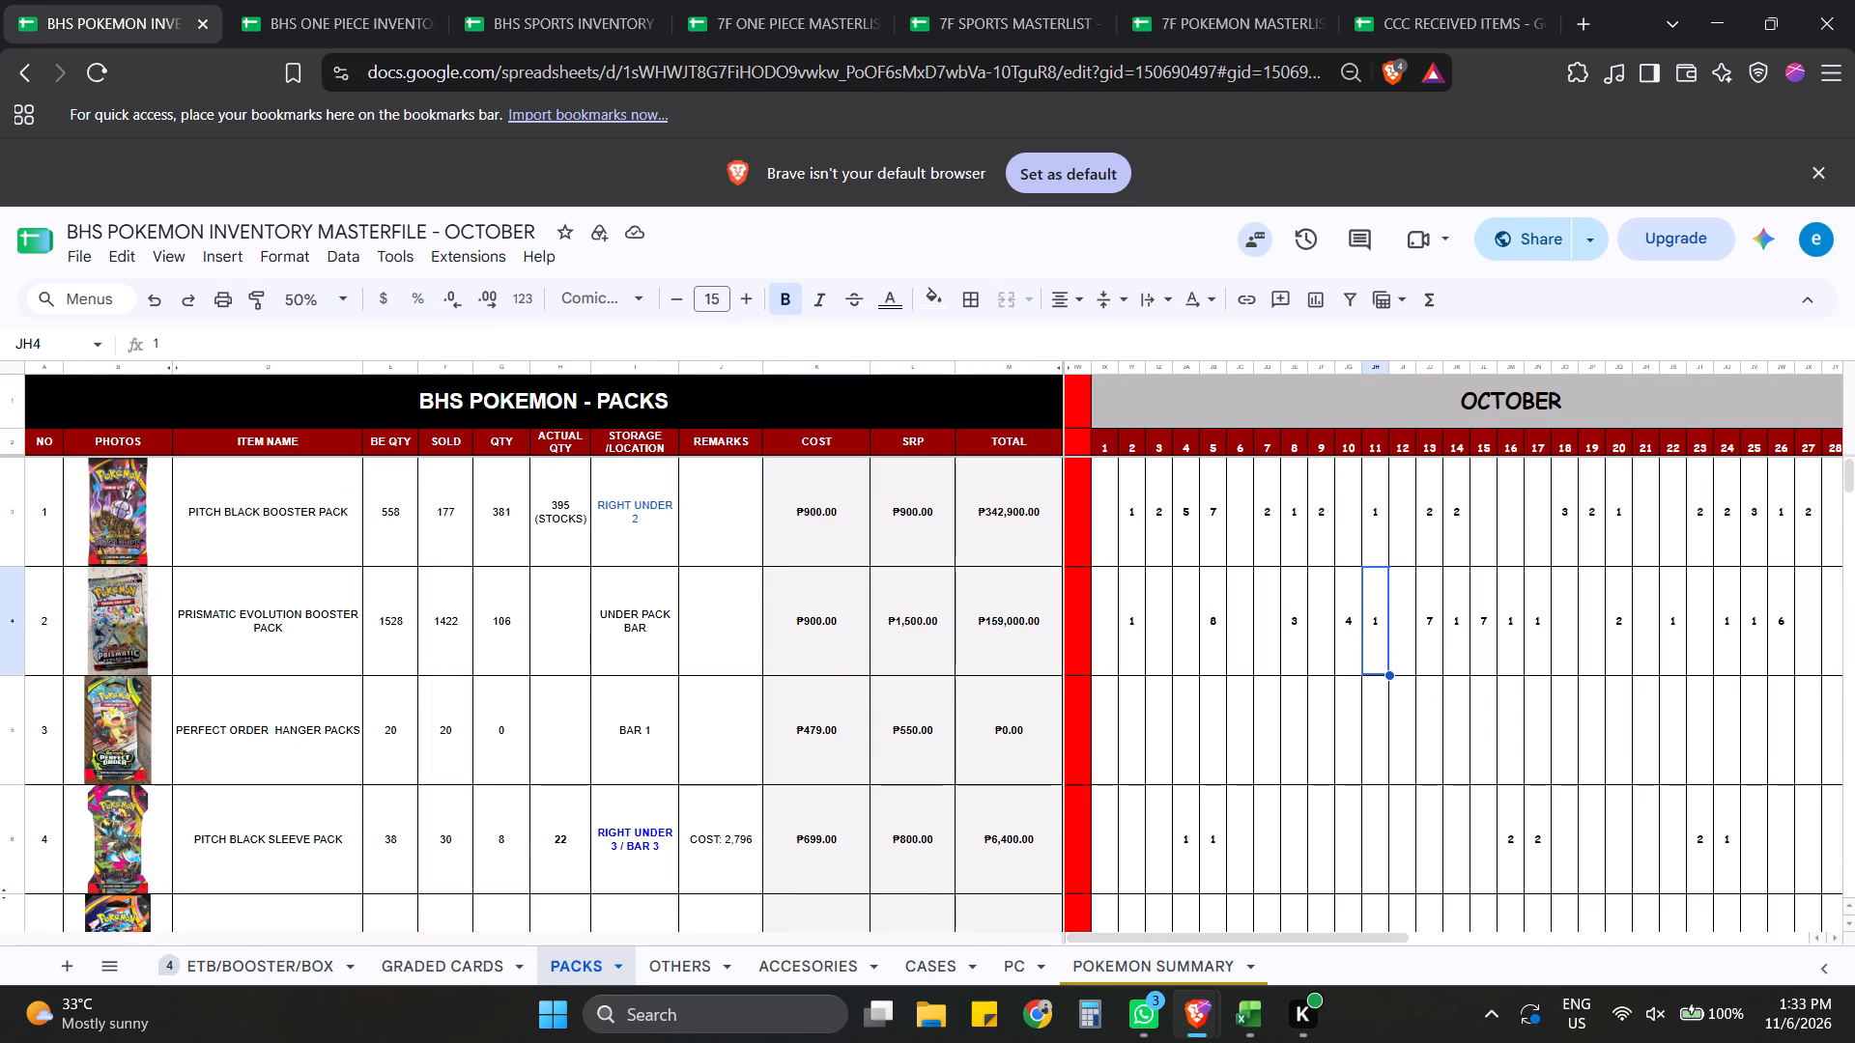
{"action": "key", "text": "Tab"}
{"action": "key", "text": "Tab"}
{"action": "key", "text": "Tab"}
{"action": "key", "text": "Tab"}
{"action": "key", "text": "Tab"}
{"action": "key", "text": "Tab"}
{"action": "key", "text": "Tab"}
{"action": "key", "text": "Tab"}
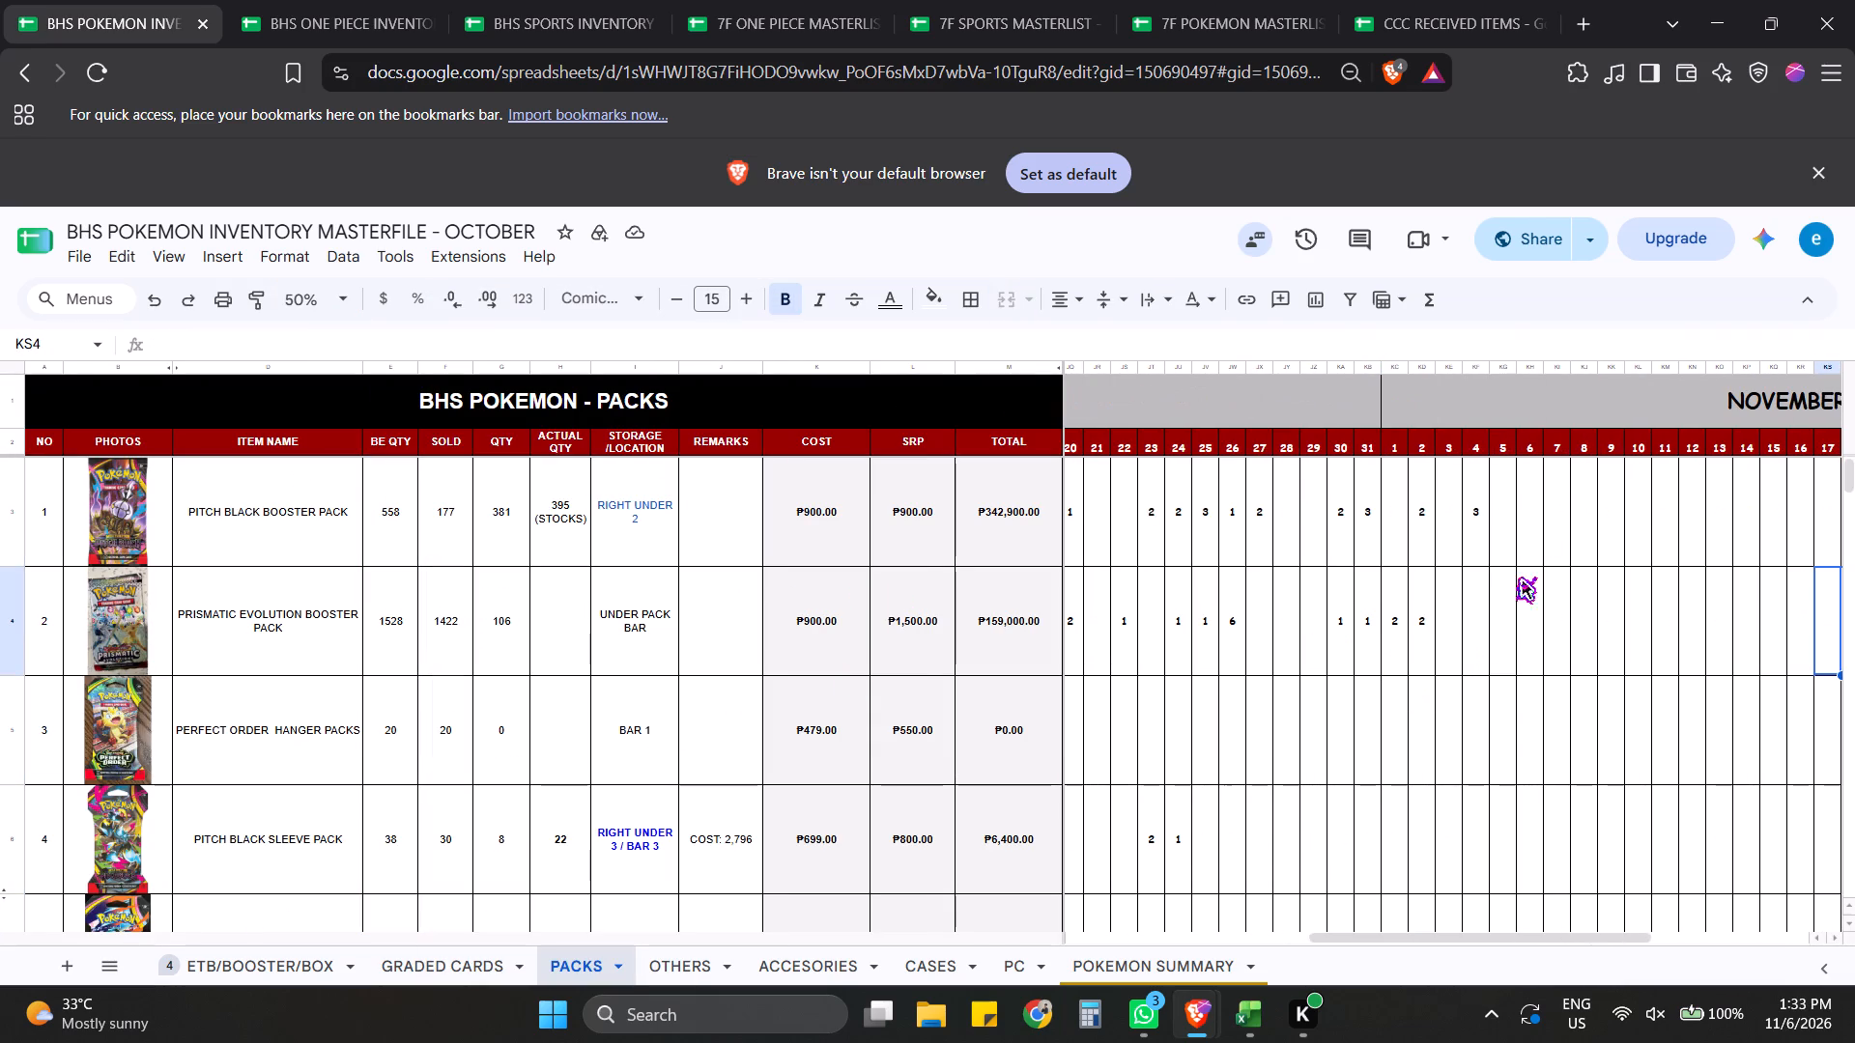
{"action": "left_click", "coordinate": [1462, 511]}
{"action": "left_click", "coordinate": [1475, 525]}
{"action": "scroll", "coordinate": [1579, 757], "scroll_direction": "up", "scroll_amount": 10}
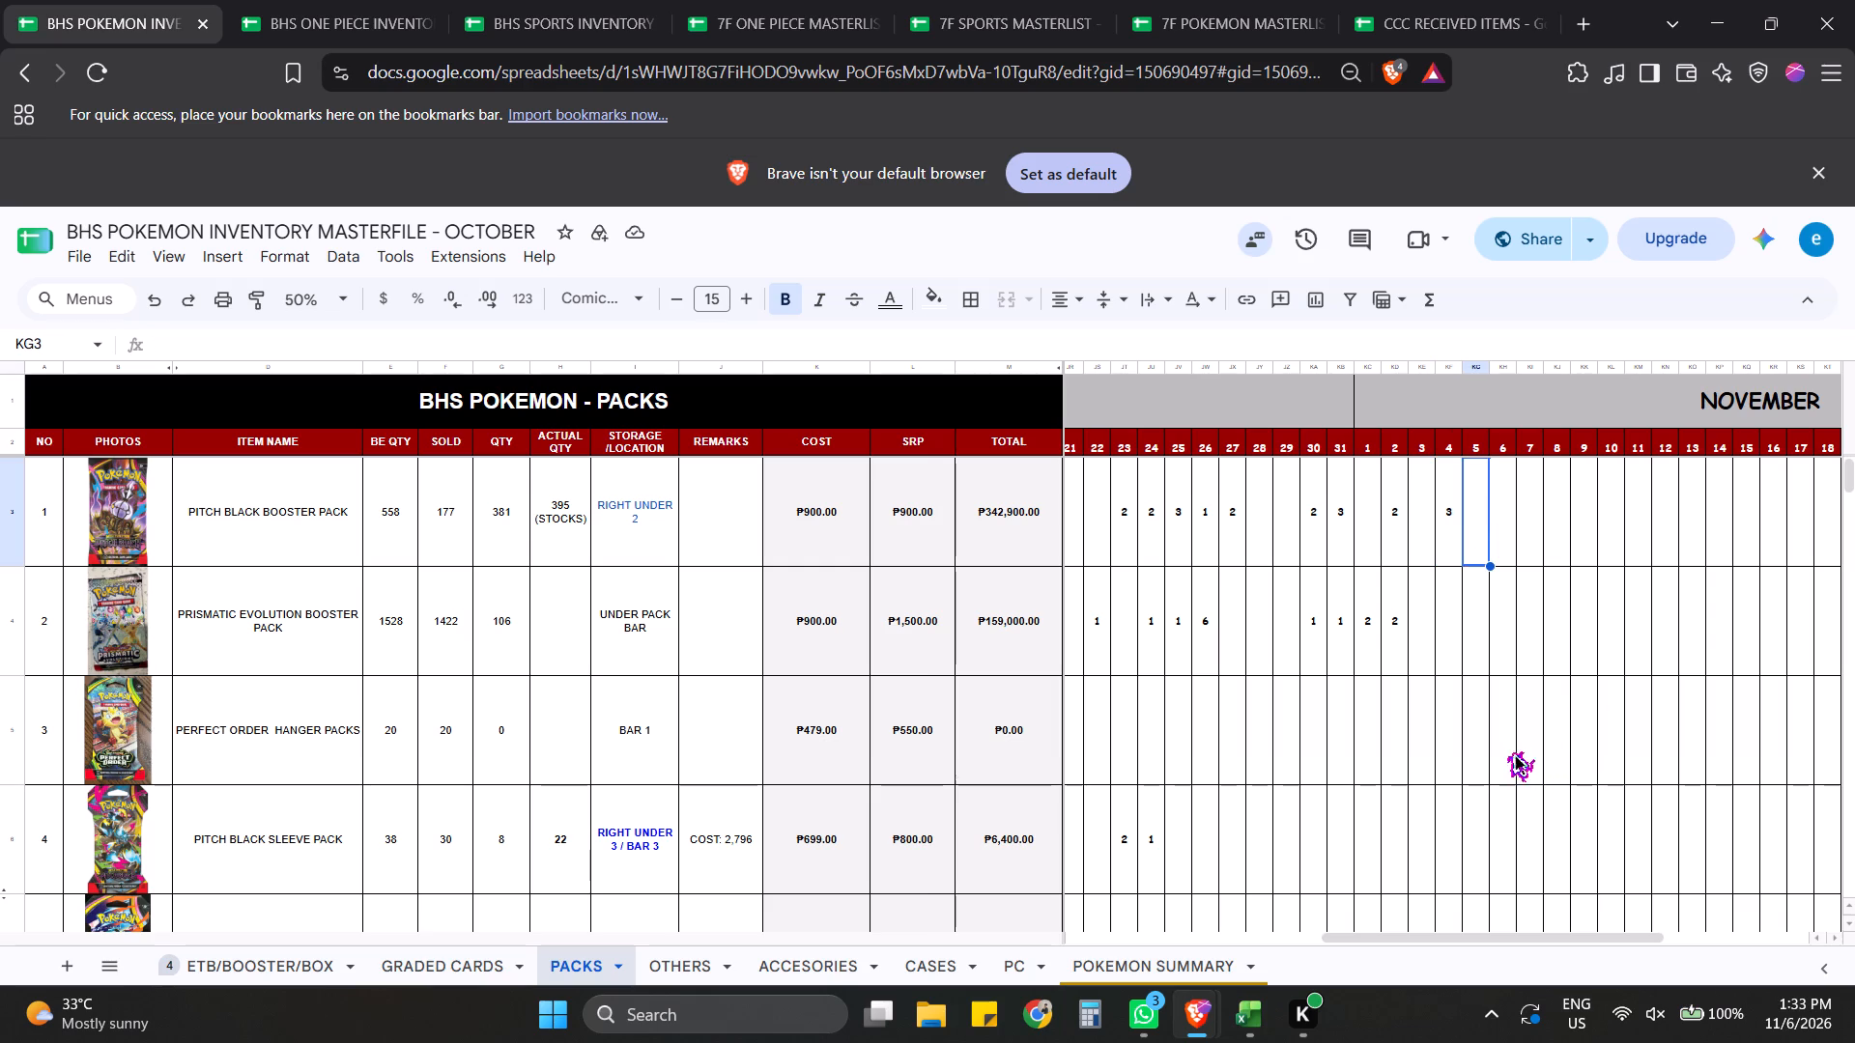
{"action": "scroll", "coordinate": [1494, 752], "scroll_direction": "down", "scroll_amount": 18}
{"action": "left_click", "coordinate": [1447, 816]}
{"action": "left_click", "coordinate": [1477, 820]}
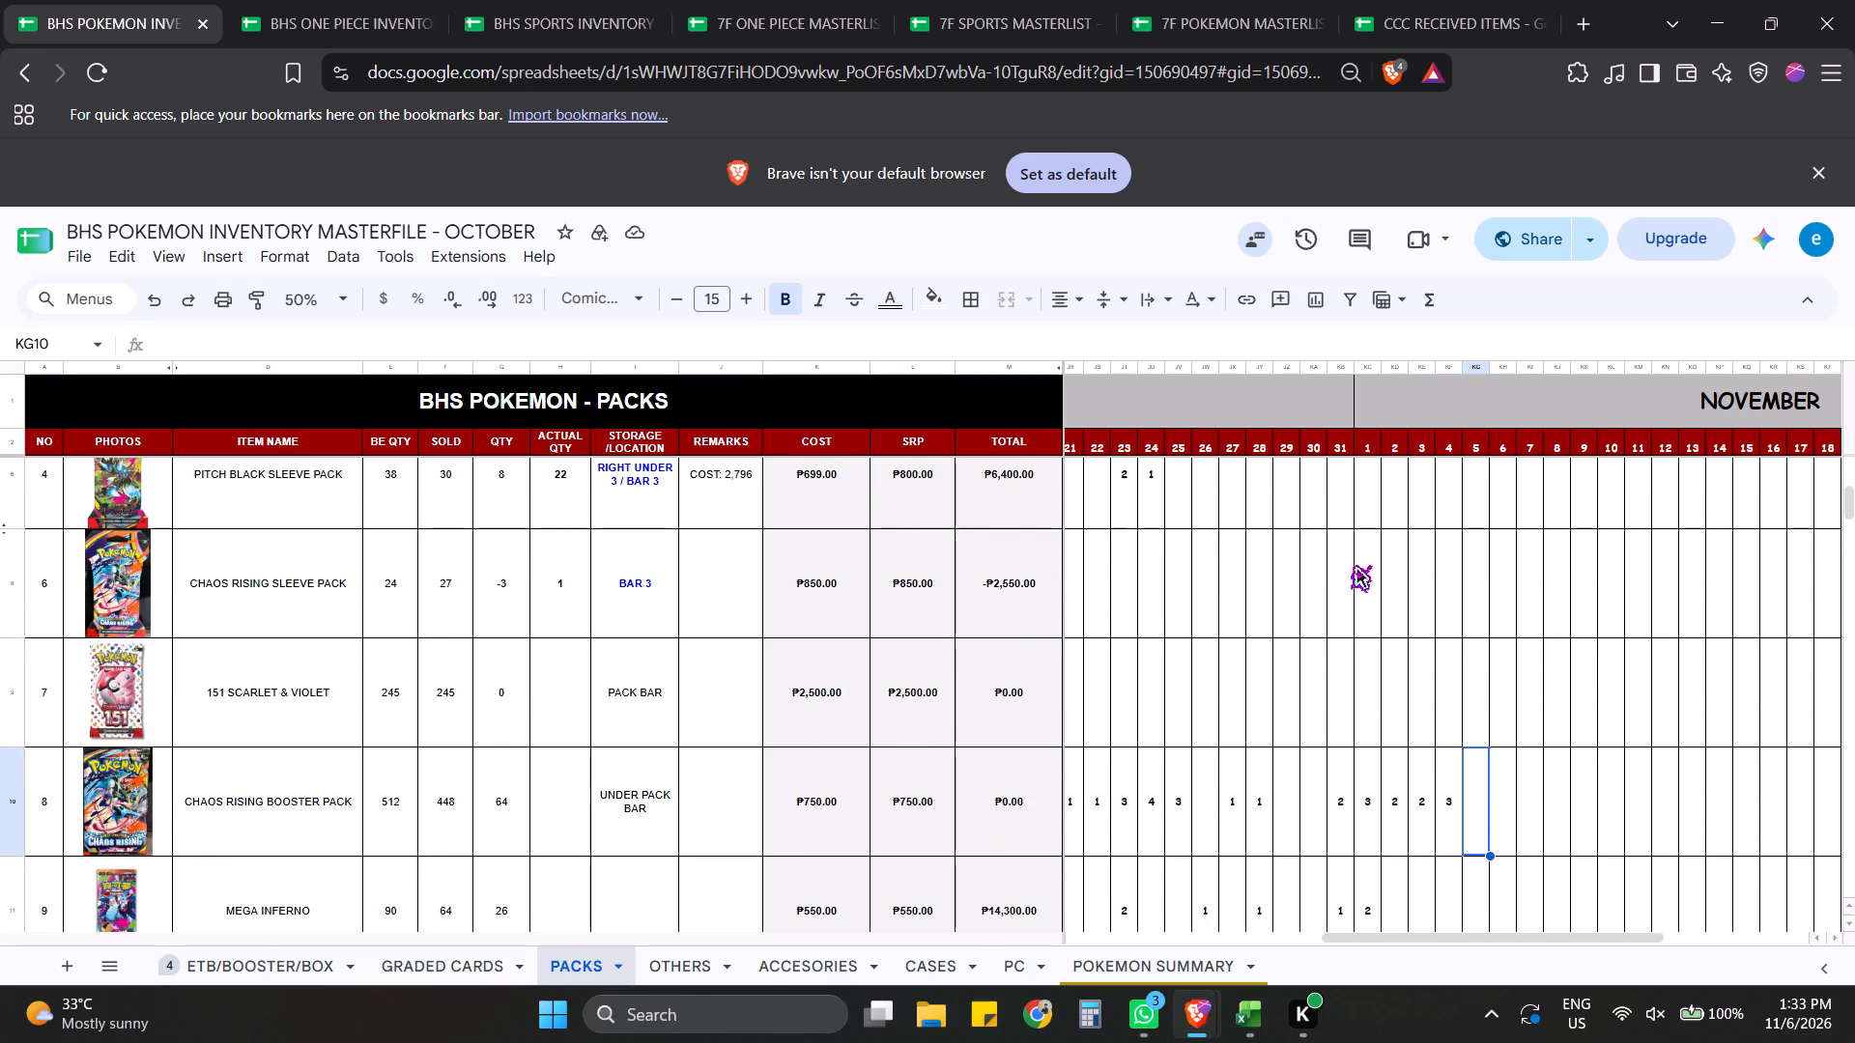
Check the November 5 sold counts for Greninja Spinner, Munikis Nihil and Ascended Heroes in BHS INVENTORY LIST PER AREA.
{"action": "key", "text": "alt+Tab"}
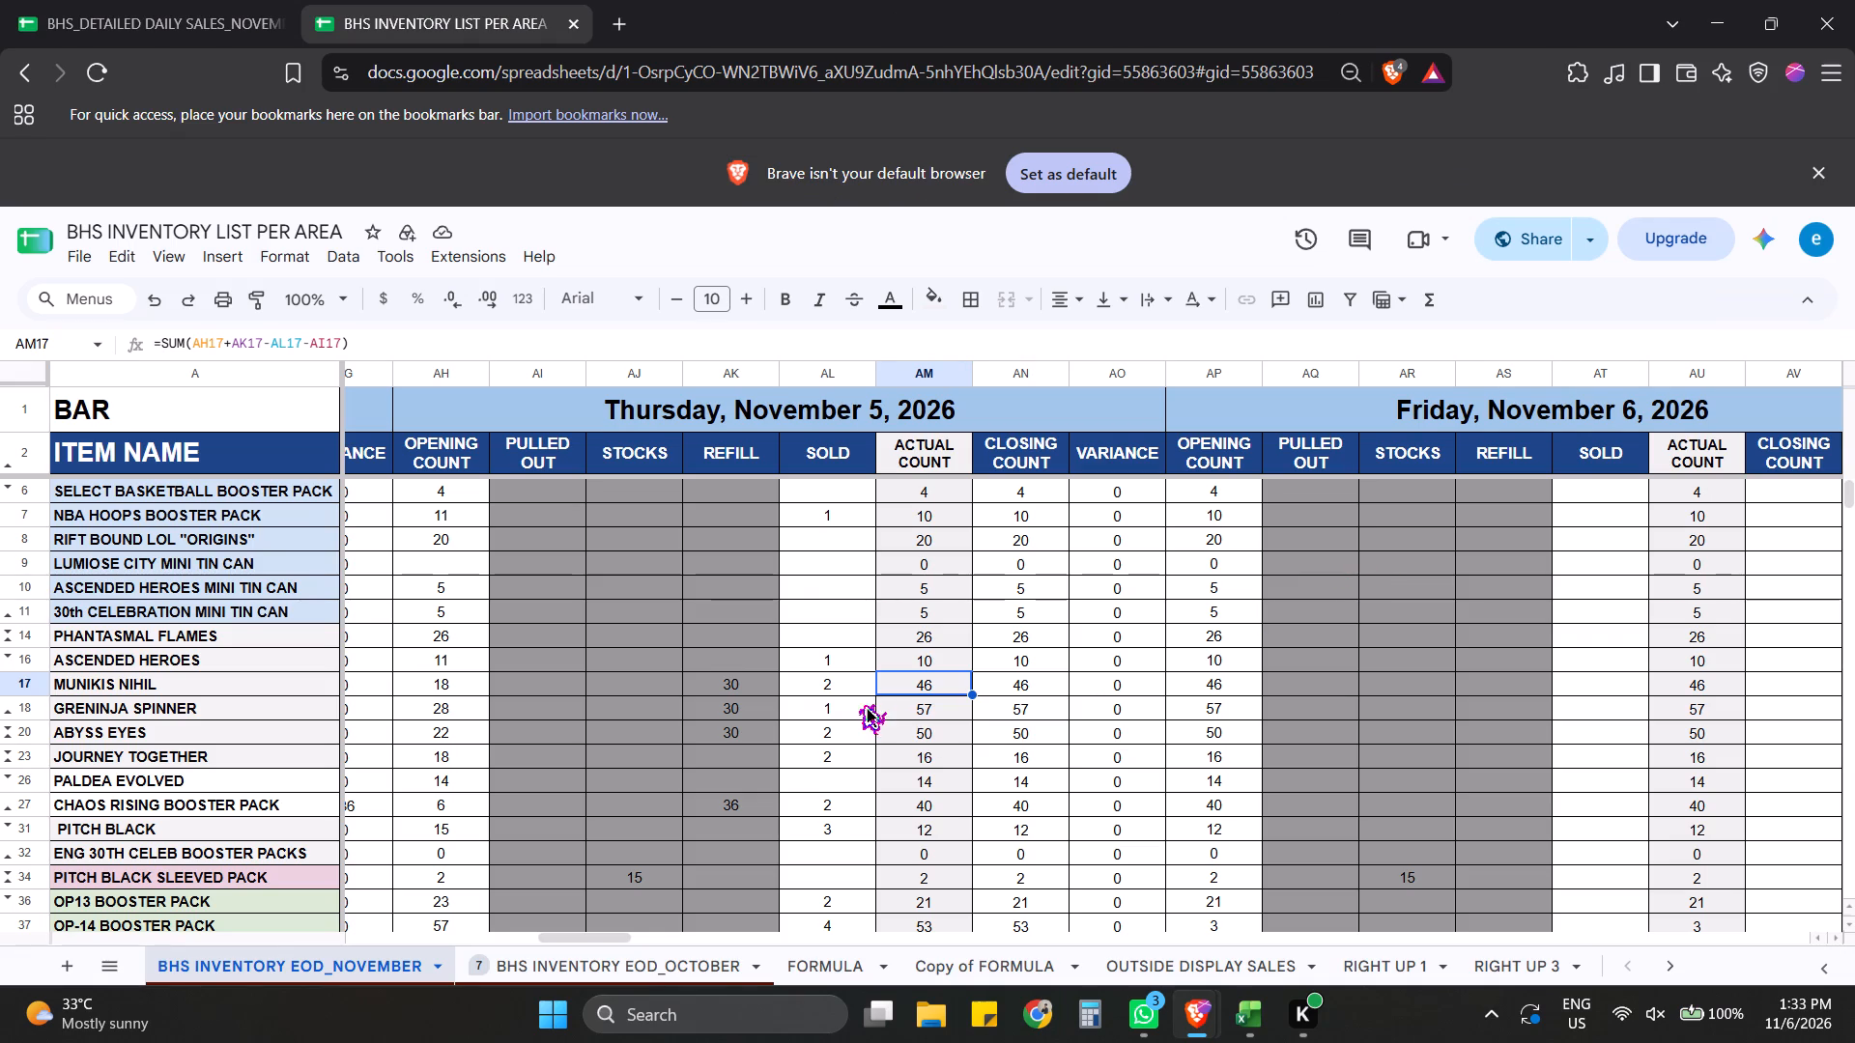
{"action": "left_click", "coordinate": [854, 702]}
{"action": "scroll", "coordinate": [854, 699], "scroll_direction": "up", "scroll_amount": 6}
{"action": "left_click", "coordinate": [840, 678]}
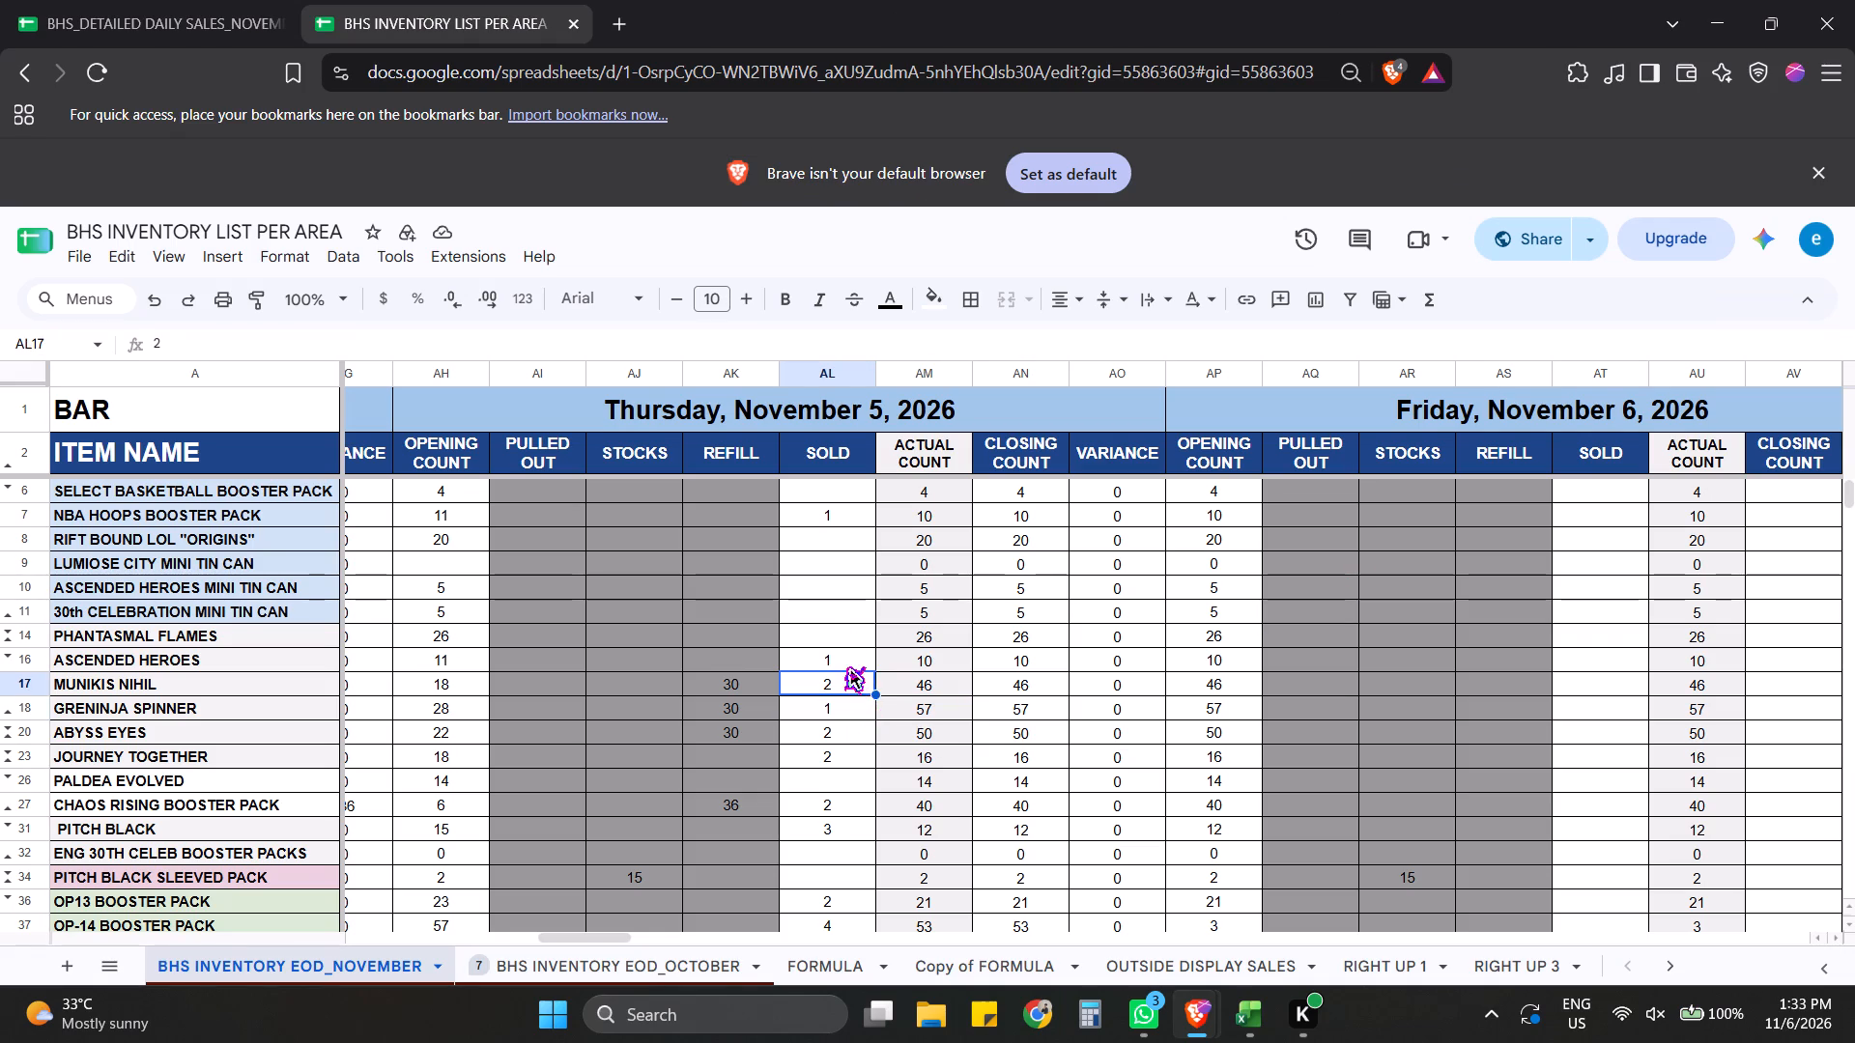
{"action": "left_click", "coordinate": [842, 665]}
{"action": "key", "text": "alt+Tab"}
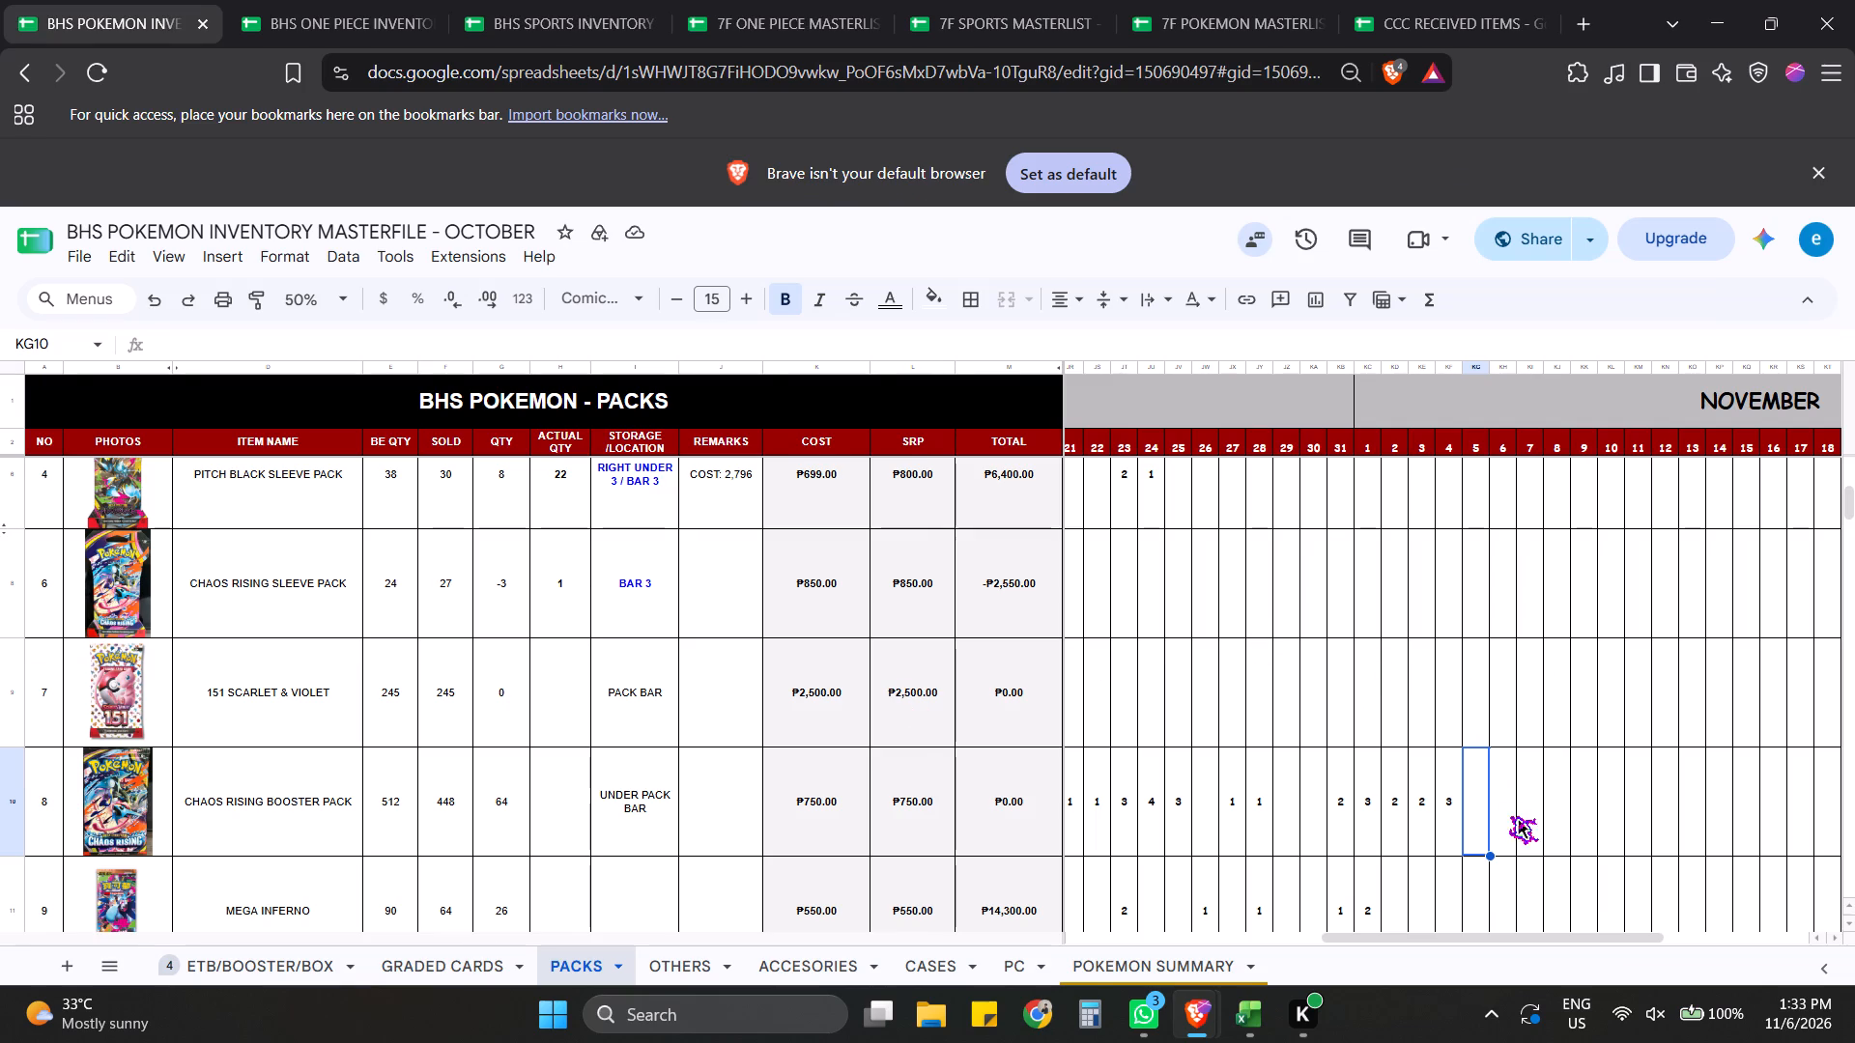
Search the masterfile's PACKS sheet for ASCE.
{"action": "scroll", "coordinate": [1438, 647], "scroll_direction": "up", "scroll_amount": 2}
{"action": "scroll", "coordinate": [1544, 745], "scroll_direction": "up", "scroll_amount": 5}
{"action": "scroll", "coordinate": [1463, 713], "scroll_direction": "up", "scroll_amount": 6}
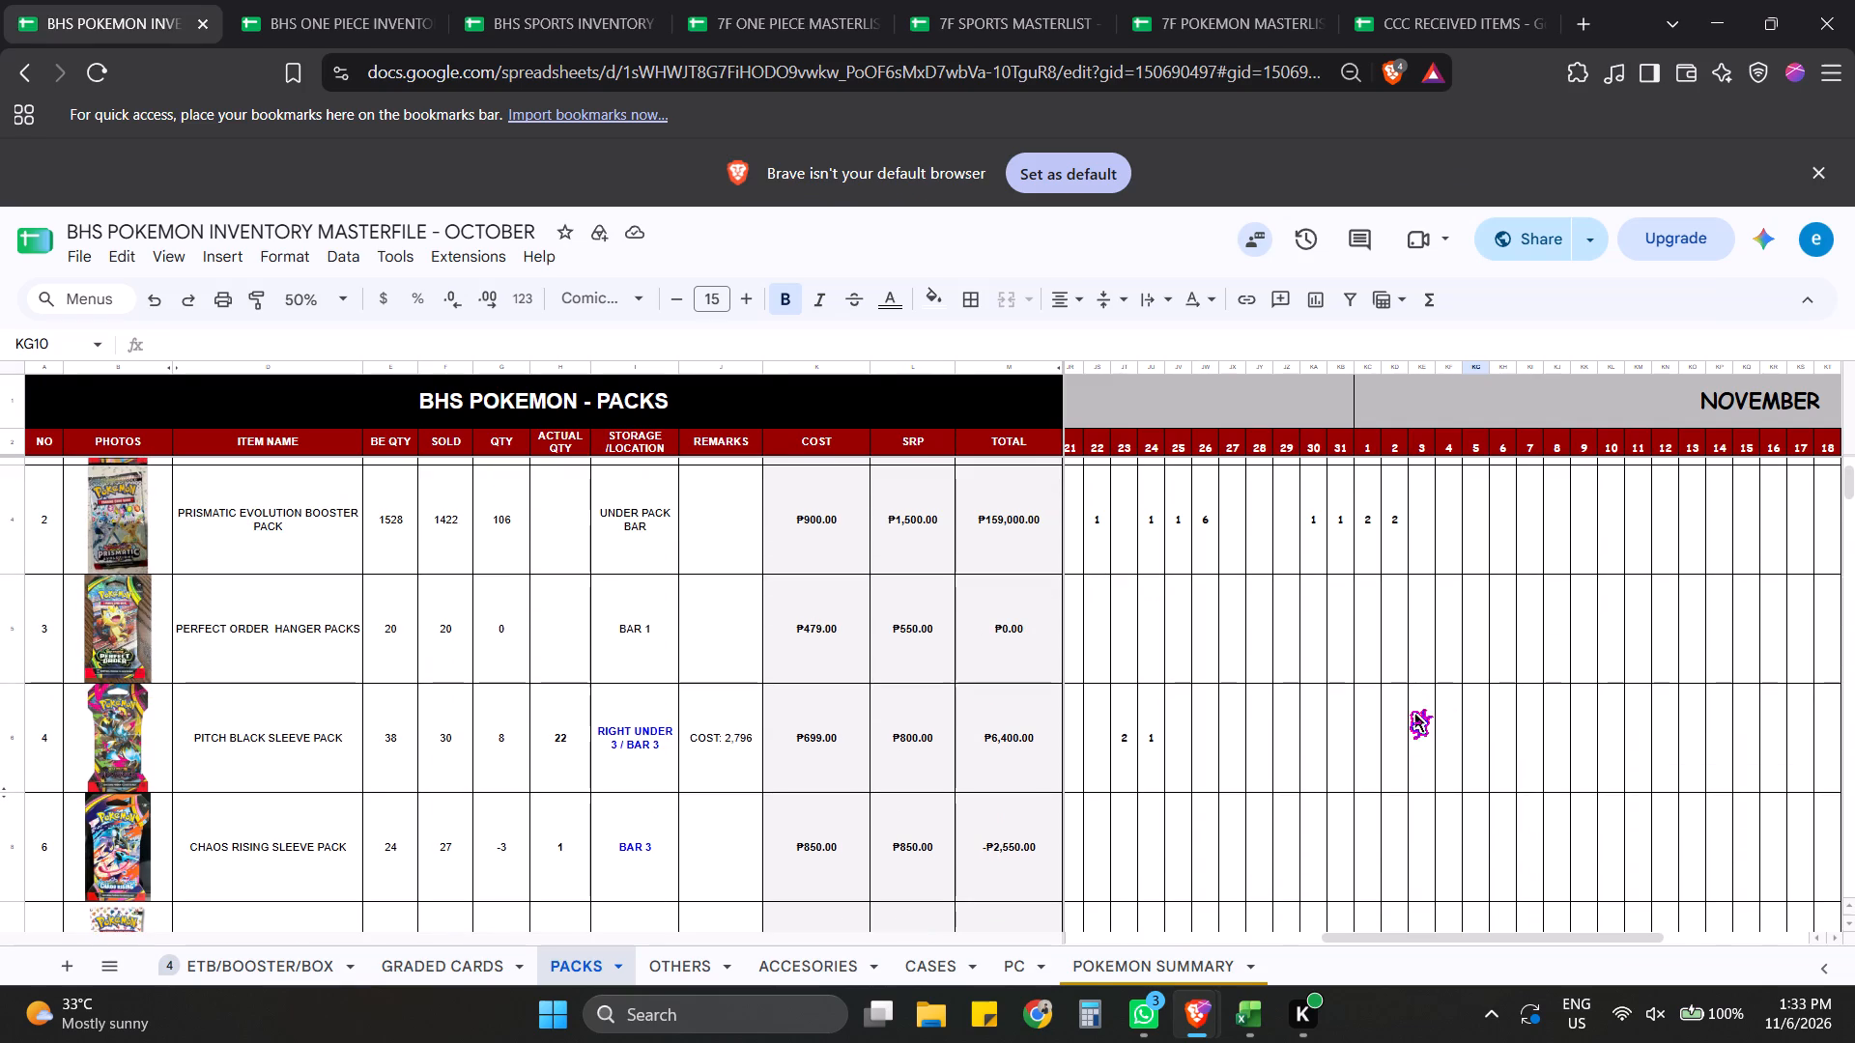
{"action": "key", "text": "ctrl+f"}
{"action": "type", "text": "AS"}
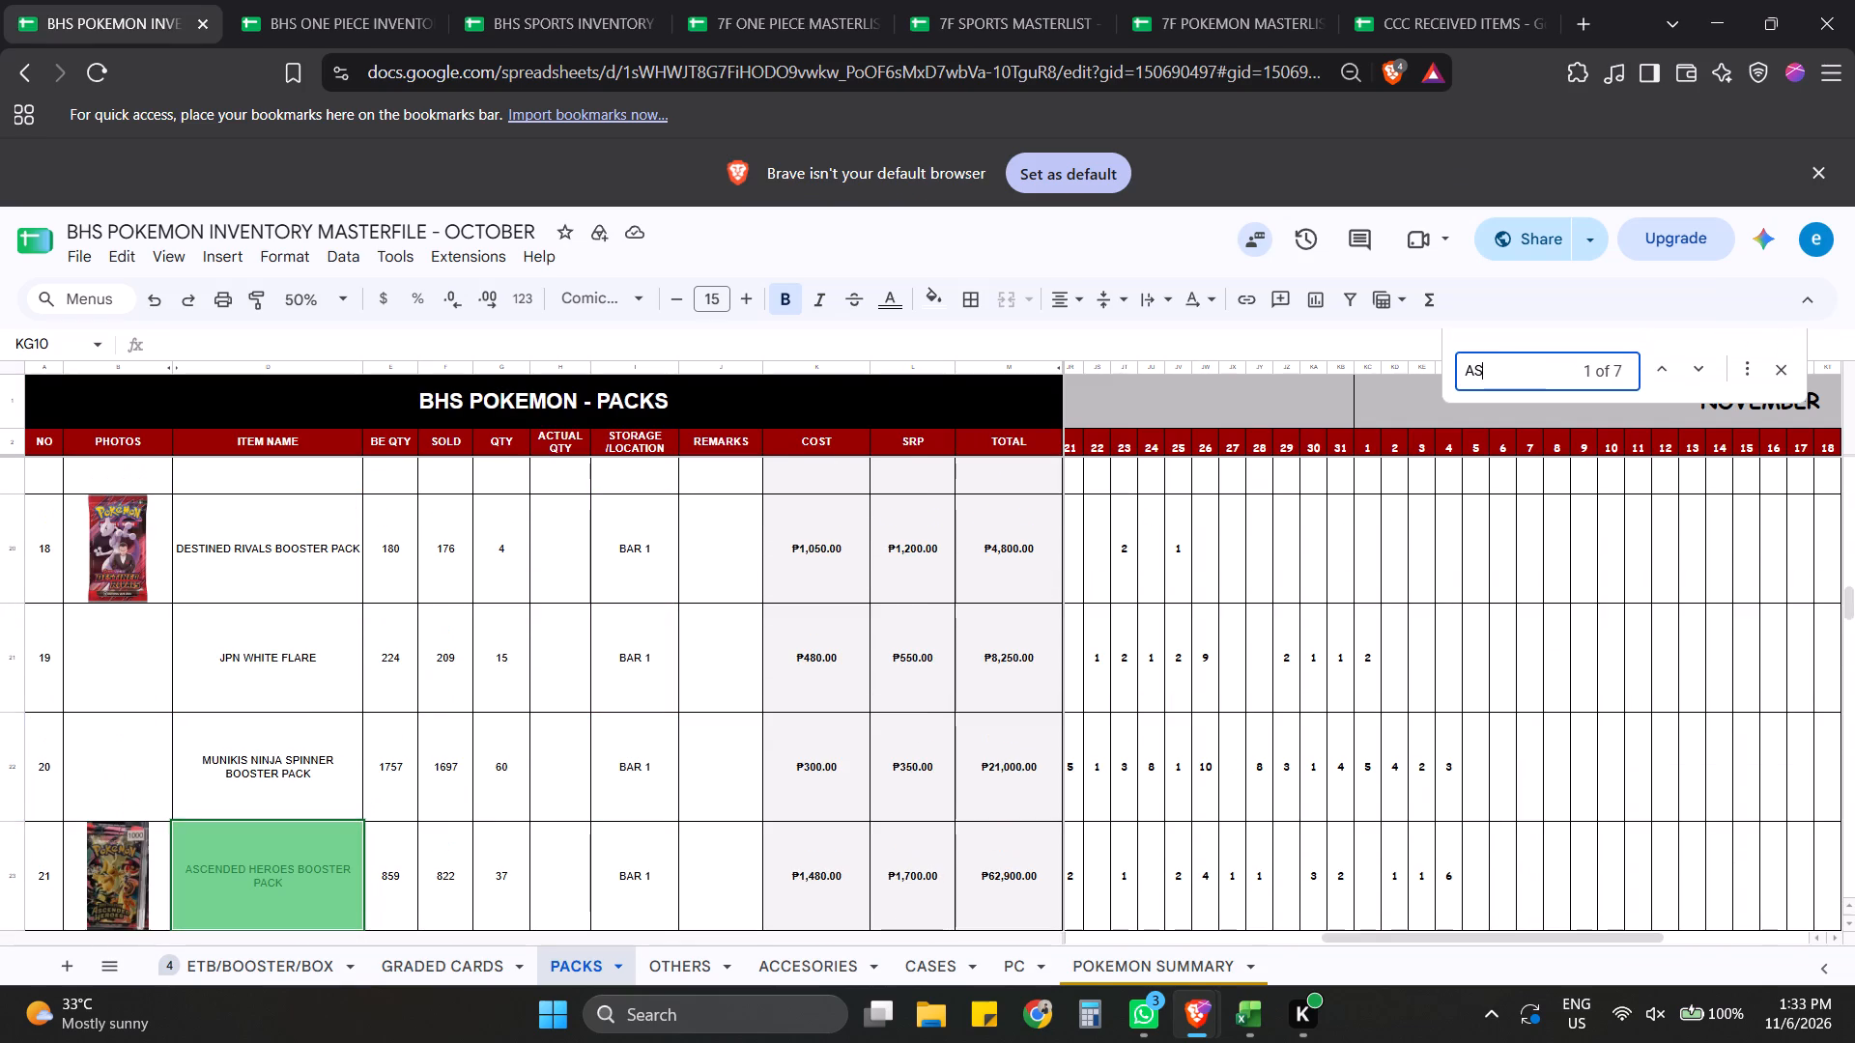
{"action": "type", "text": "CE"}
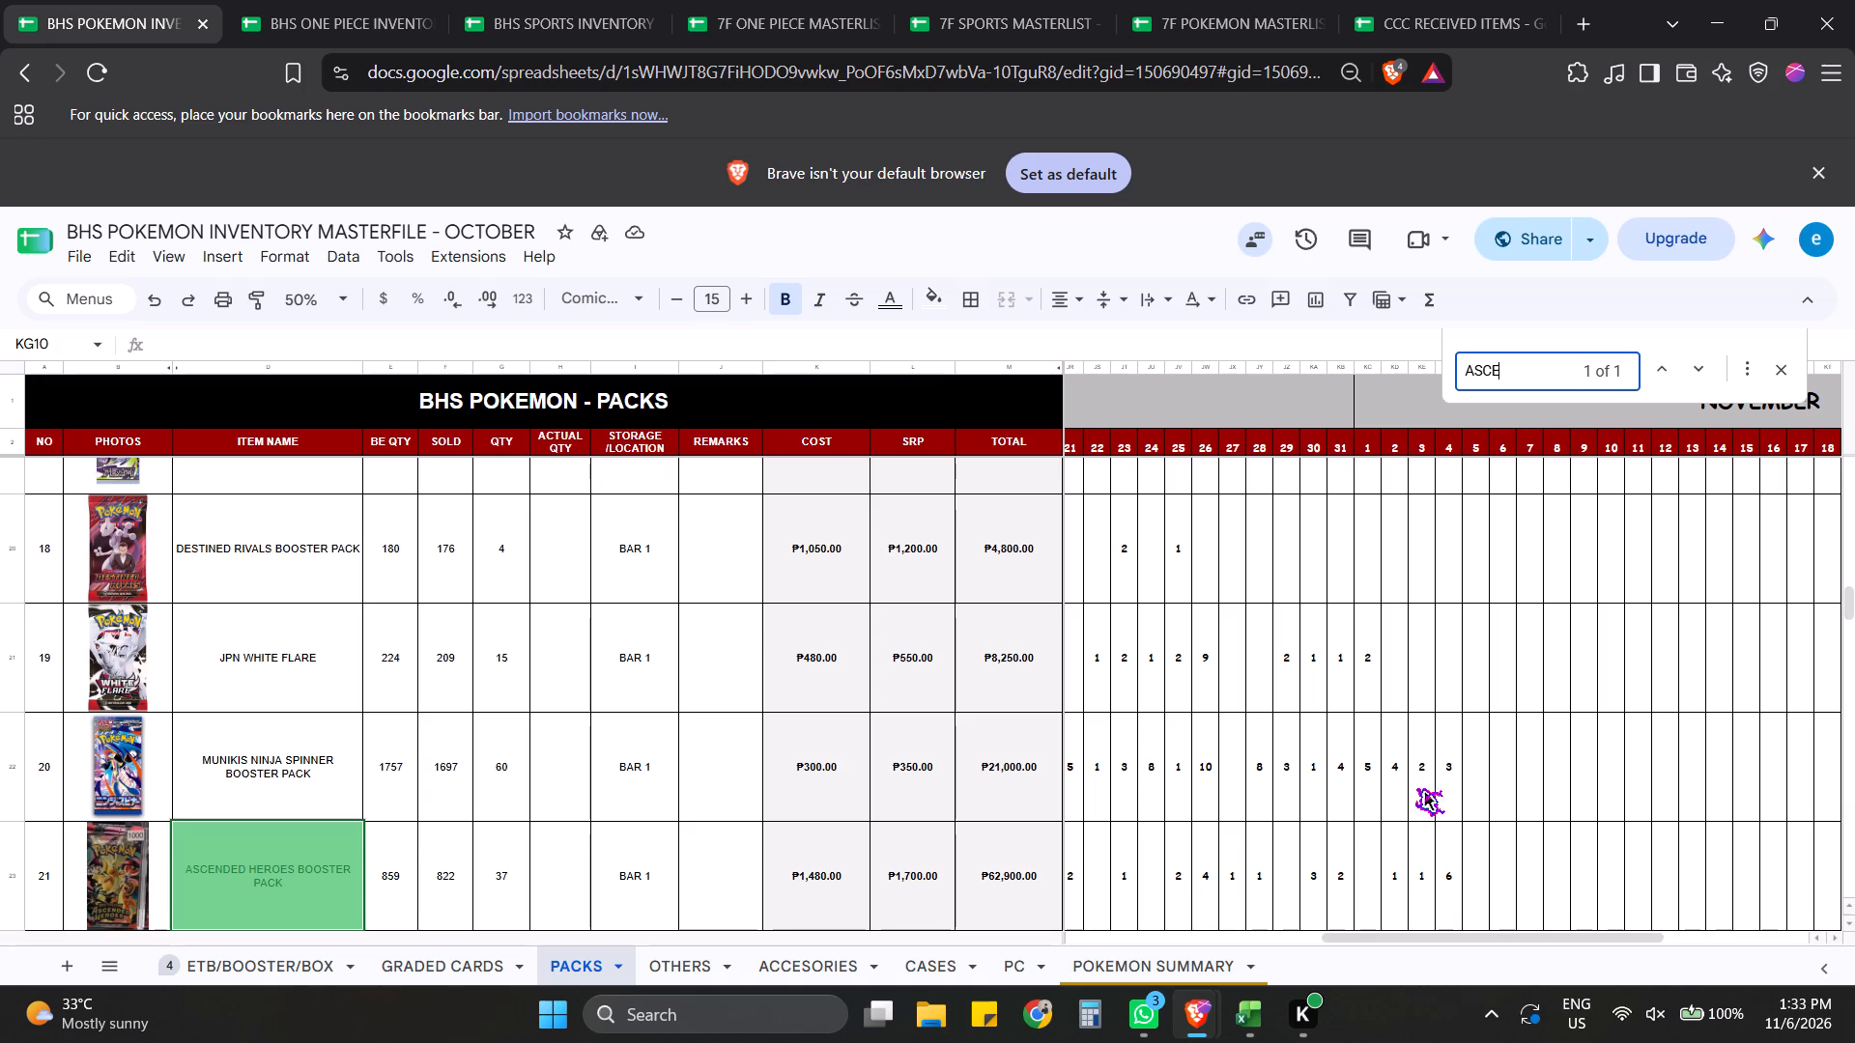
Examine the November 5 cells of the Munikis Ninja Spinner and Abyss Eye booster pack rows.
{"action": "left_click", "coordinate": [1497, 804]}
{"action": "left_click", "coordinate": [1471, 782]}
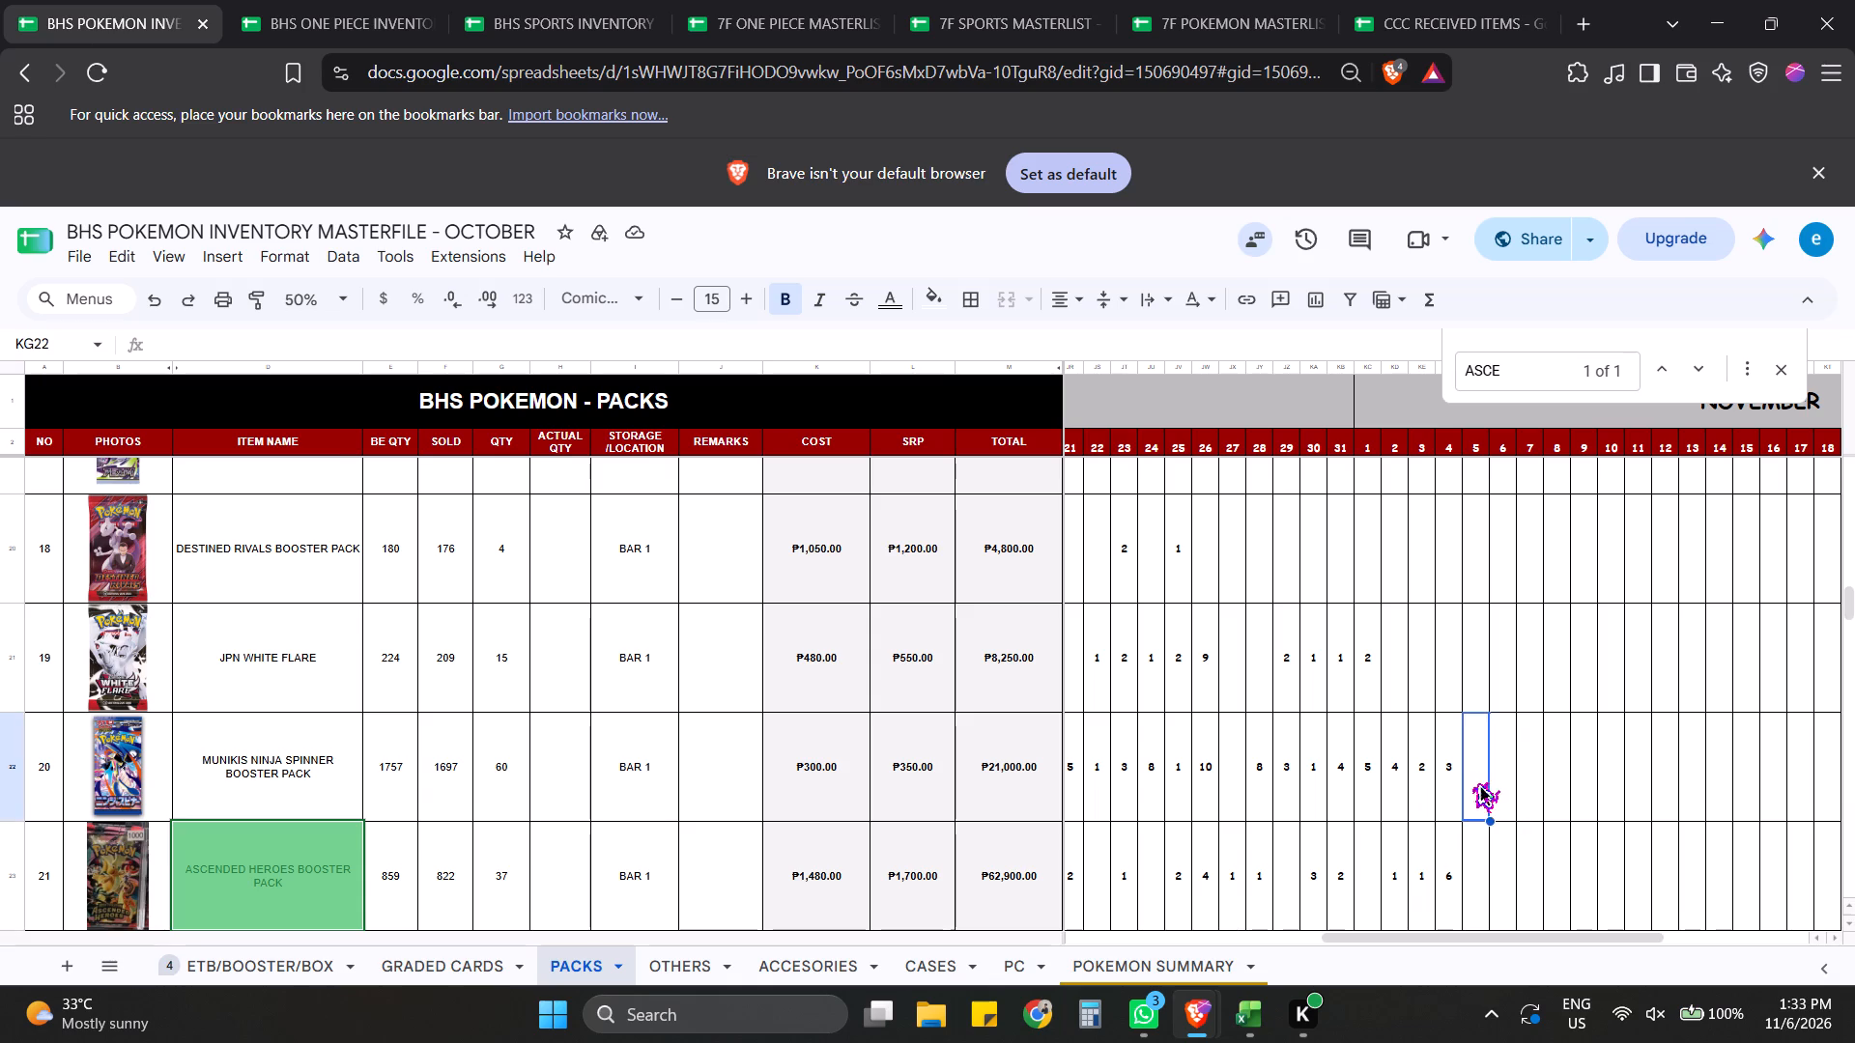
{"action": "scroll", "coordinate": [1464, 772], "scroll_direction": "up", "scroll_amount": 6}
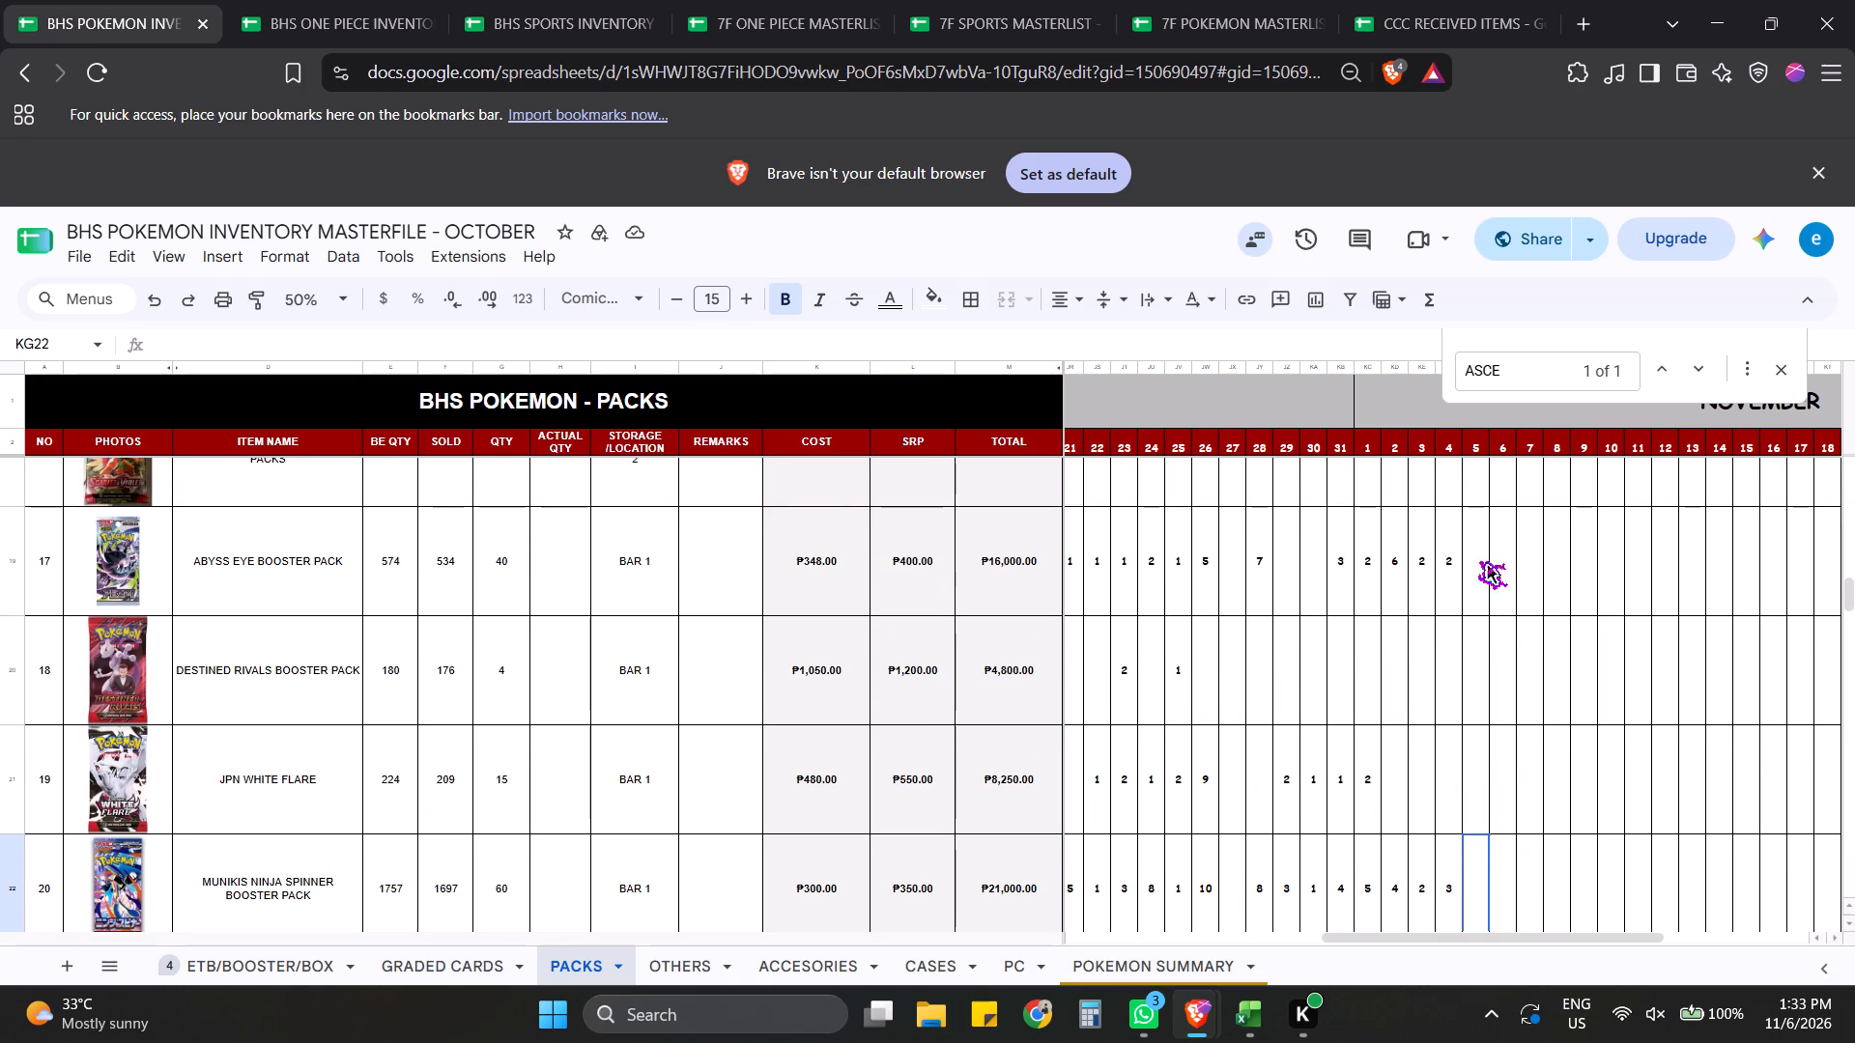
{"action": "left_click", "coordinate": [1474, 554]}
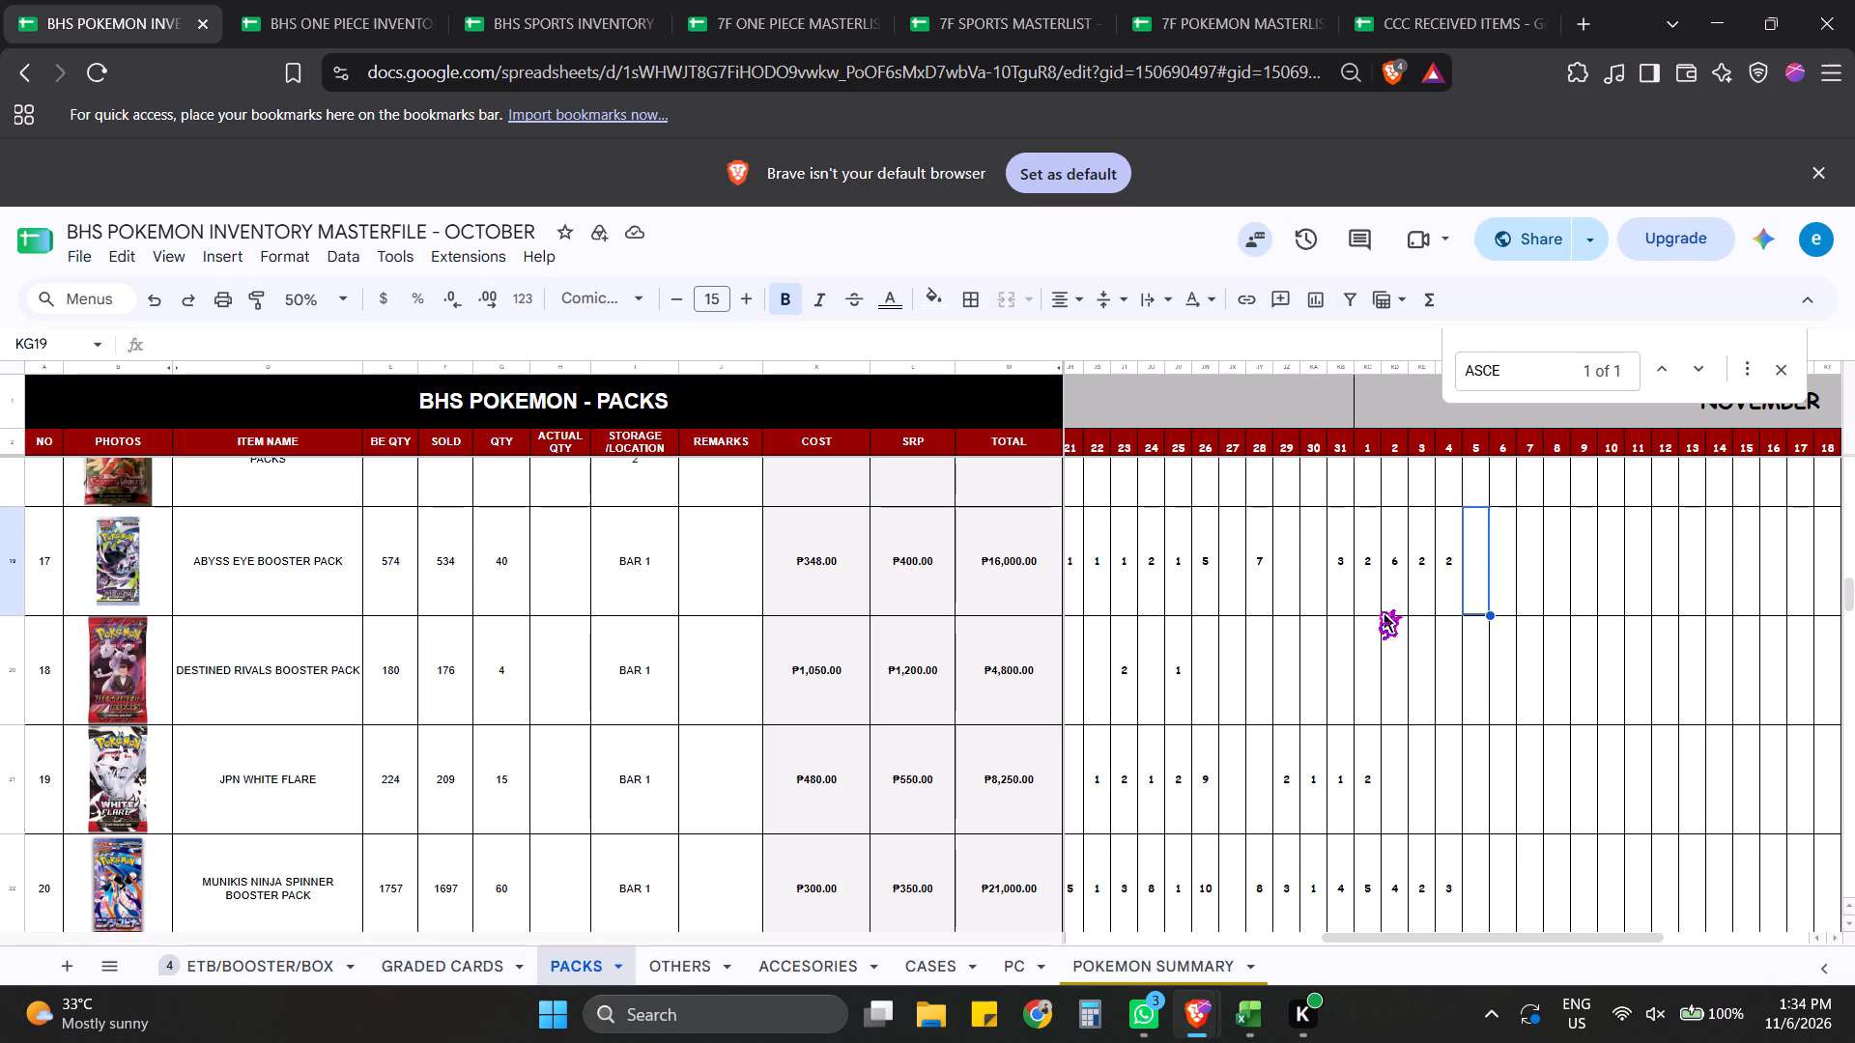
{"action": "left_click", "coordinate": [1555, 572]}
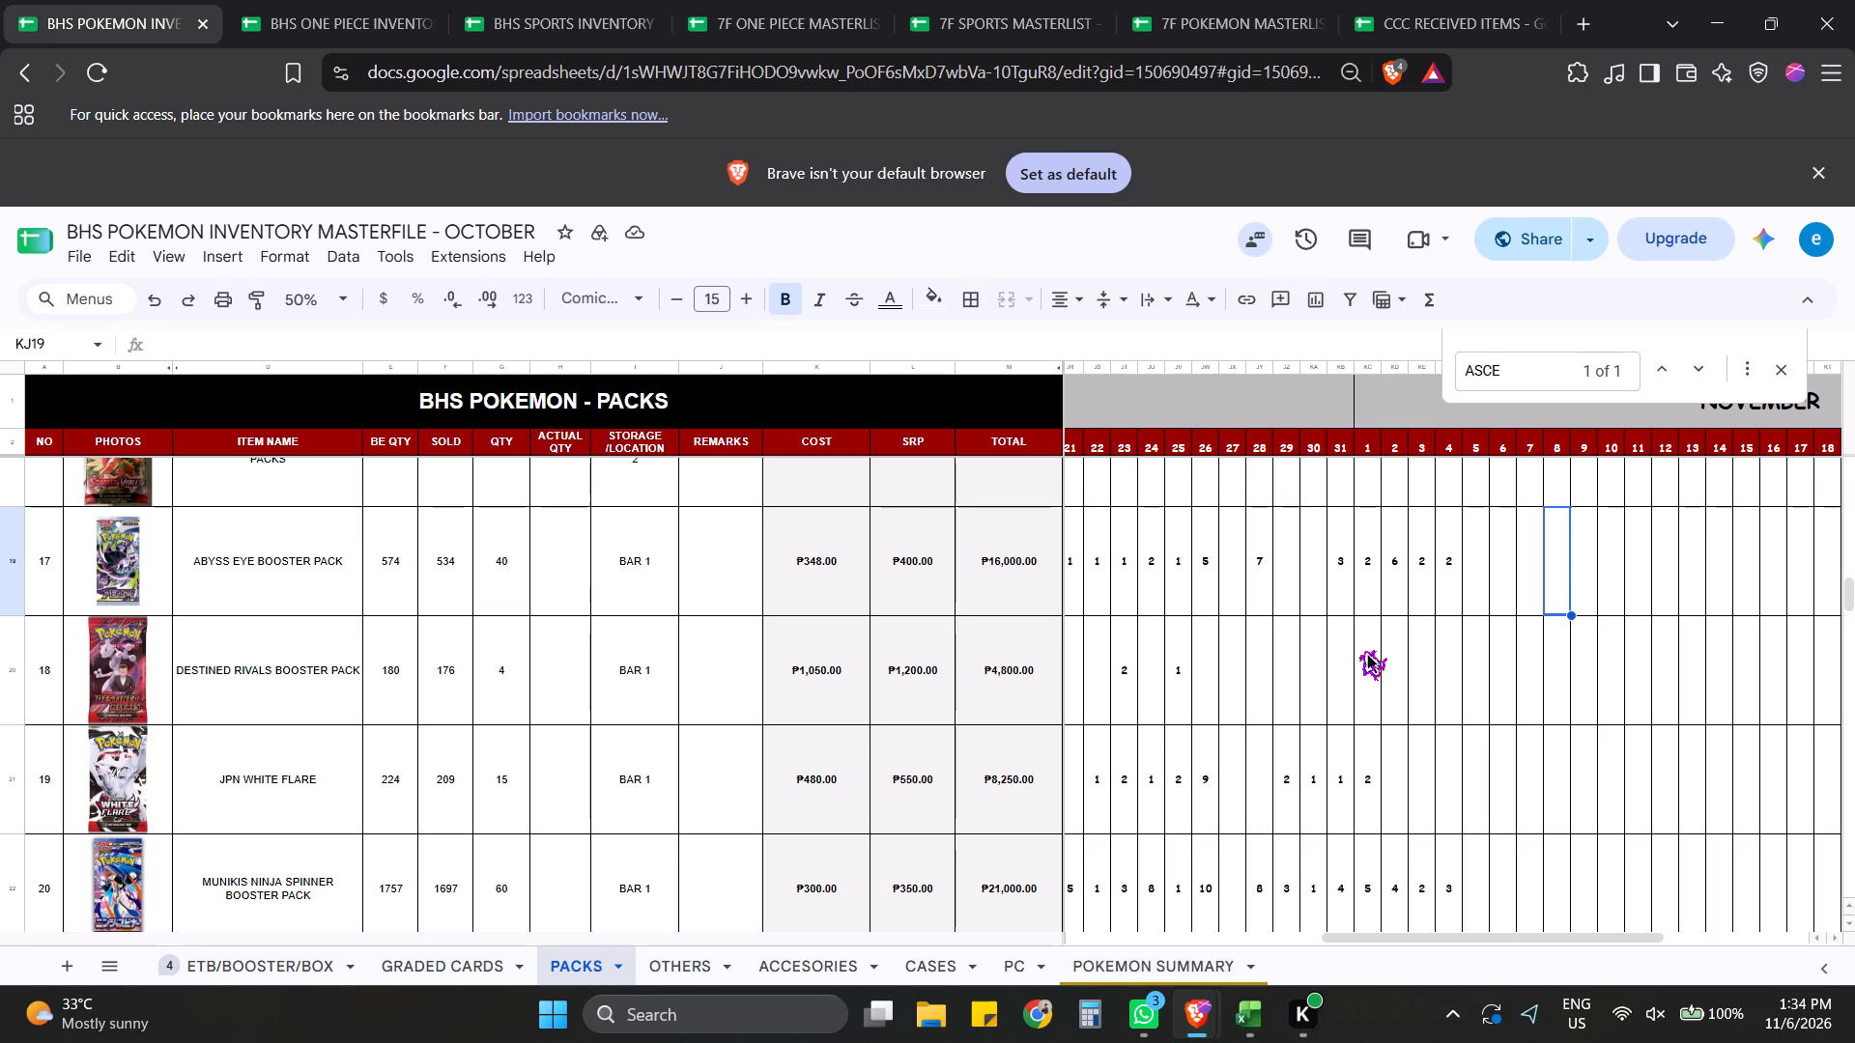
{"action": "left_click", "coordinate": [1511, 564]}
{"action": "left_click", "coordinate": [1480, 574]}
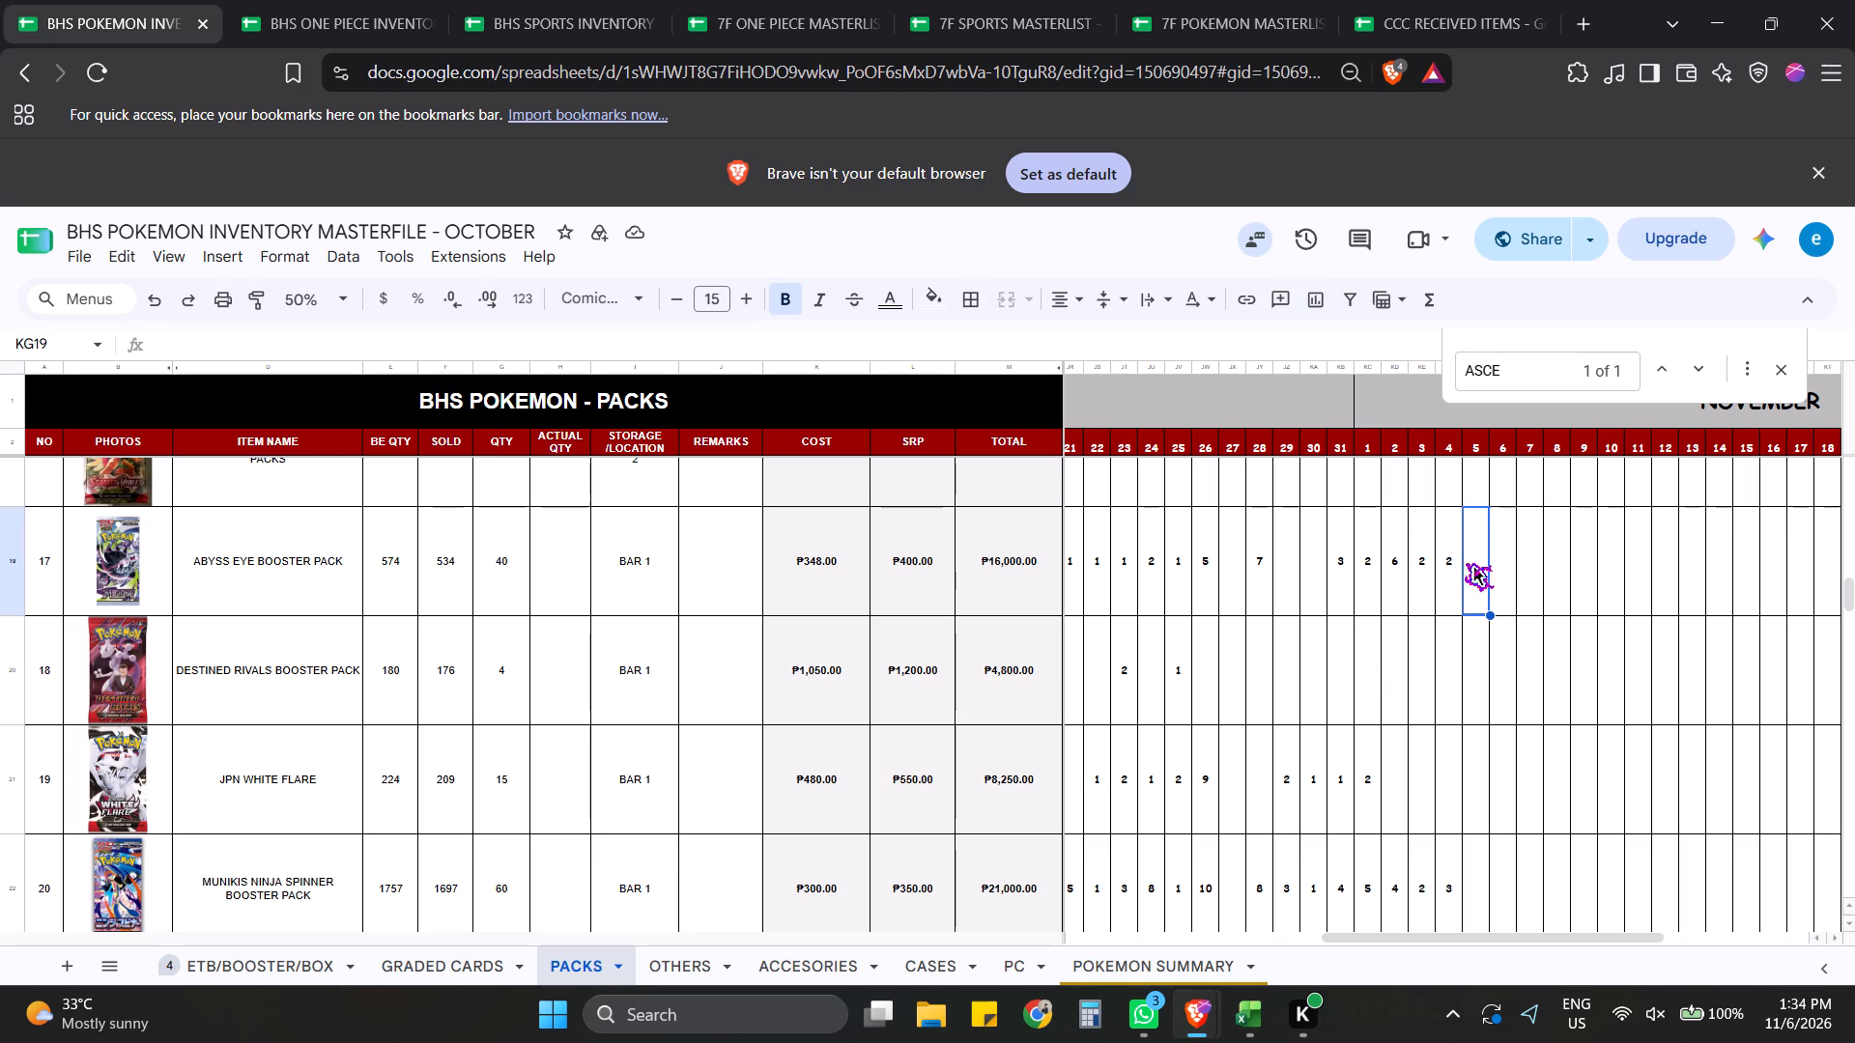
Return to the Ascended Heroes Booster Pack row, recheck its sold count in the inventory list, and enter 1 for November 5.
{"action": "left_click", "coordinate": [1563, 370]}
{"action": "left_click", "coordinate": [1647, 374]}
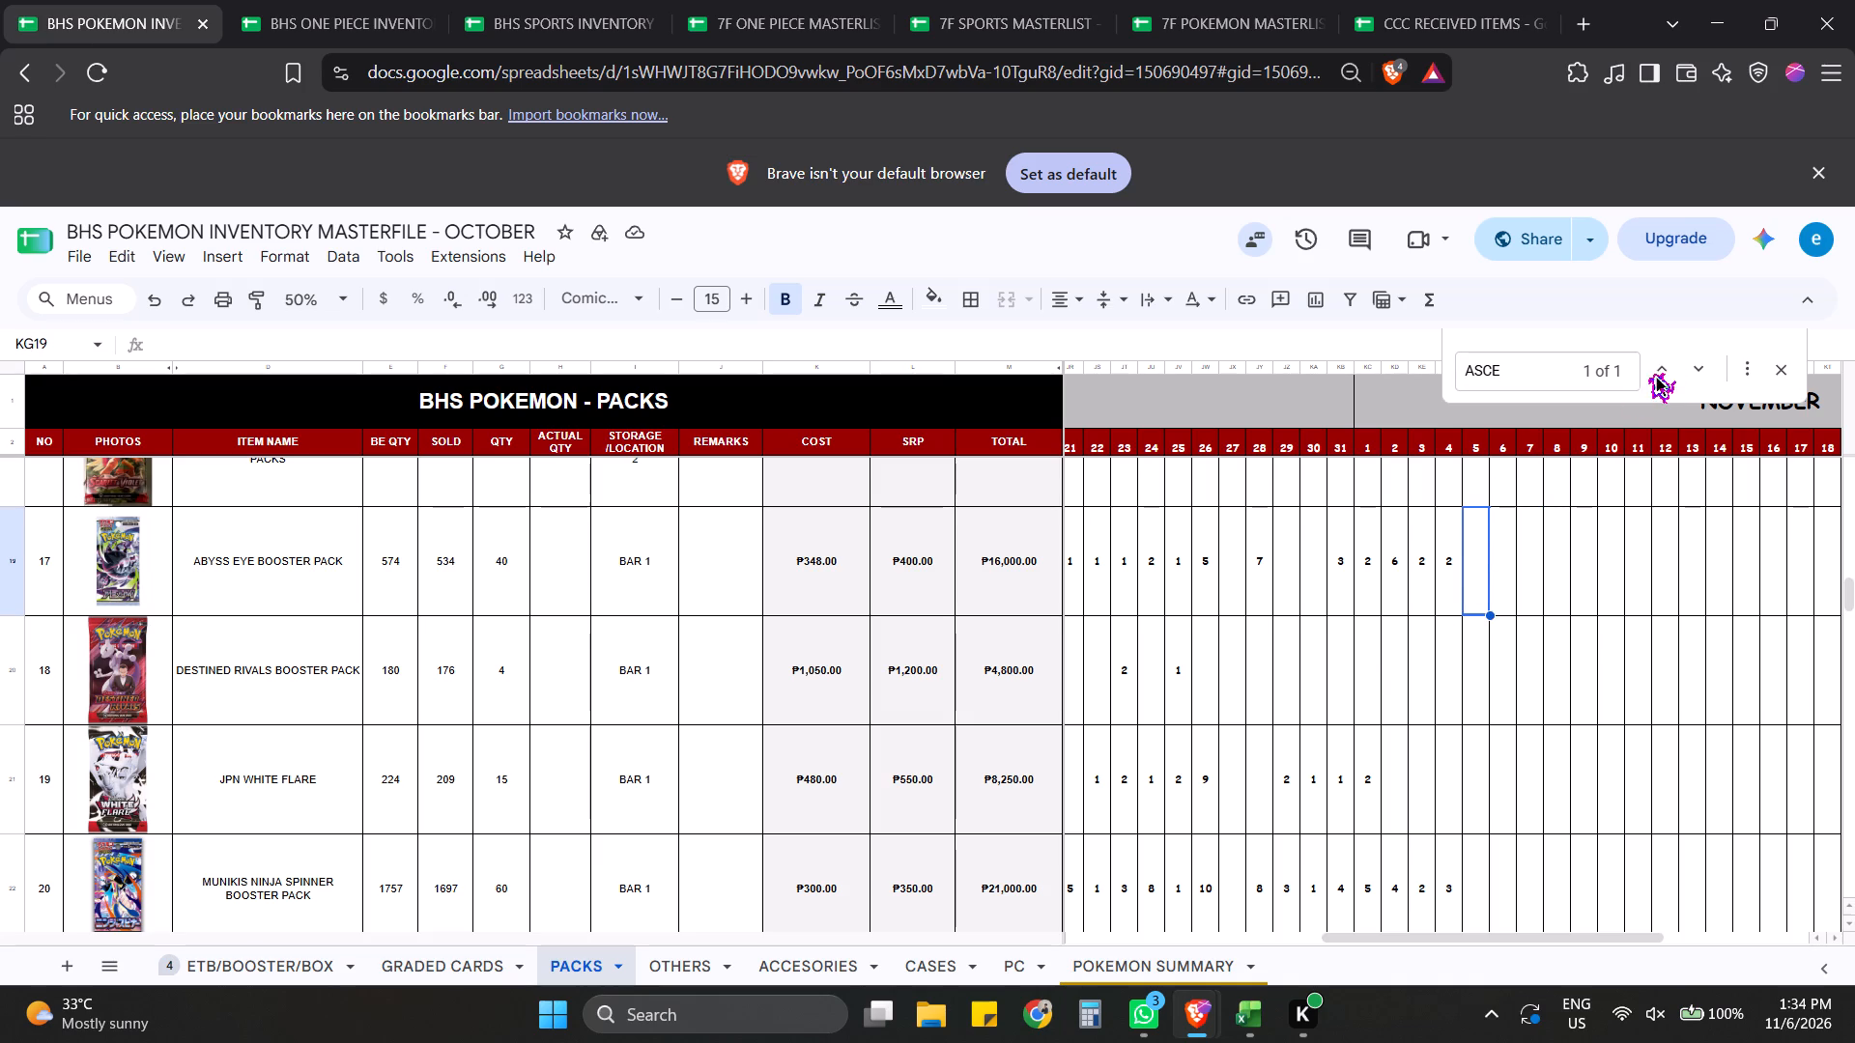
{"action": "left_click", "coordinate": [1654, 373]}
{"action": "left_click", "coordinate": [1654, 375]}
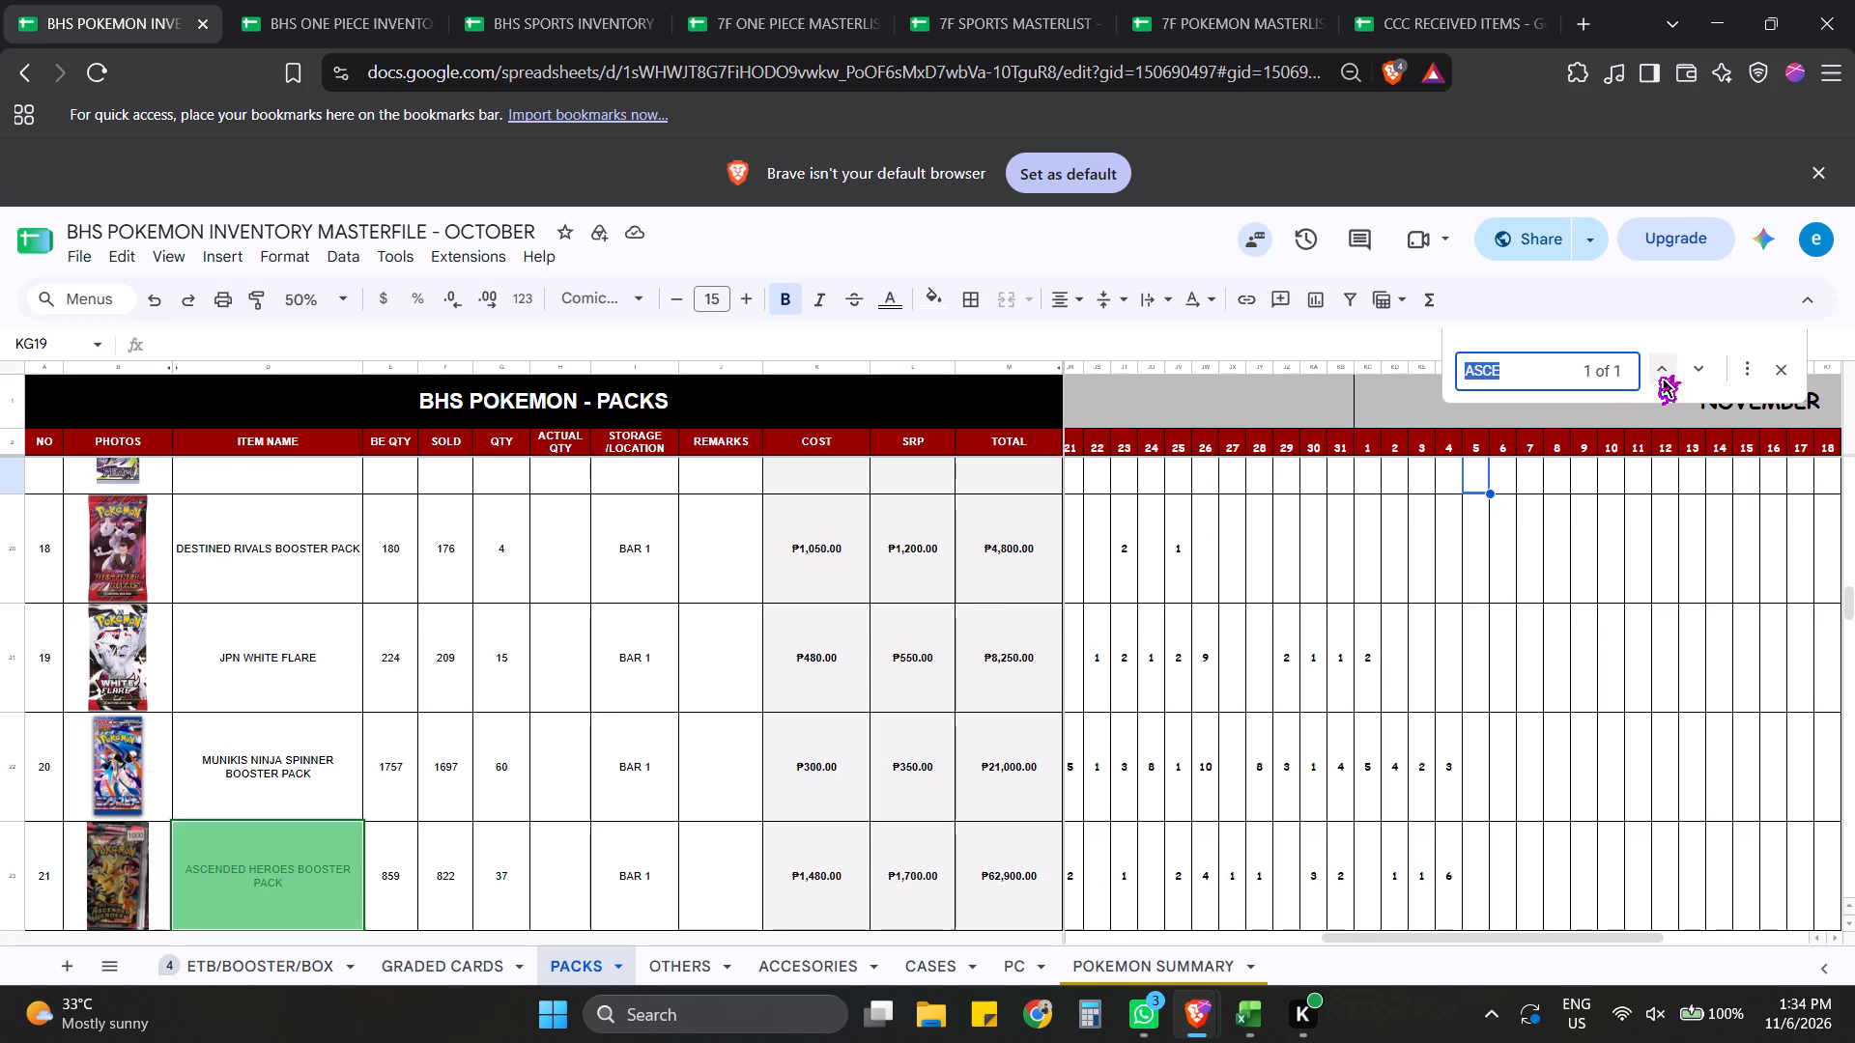
{"action": "scroll", "coordinate": [1527, 770], "scroll_direction": "up", "scroll_amount": 2}
{"action": "scroll", "coordinate": [1527, 685], "scroll_direction": "up", "scroll_amount": 2}
{"action": "scroll", "coordinate": [1525, 677], "scroll_direction": "down", "scroll_amount": 5}
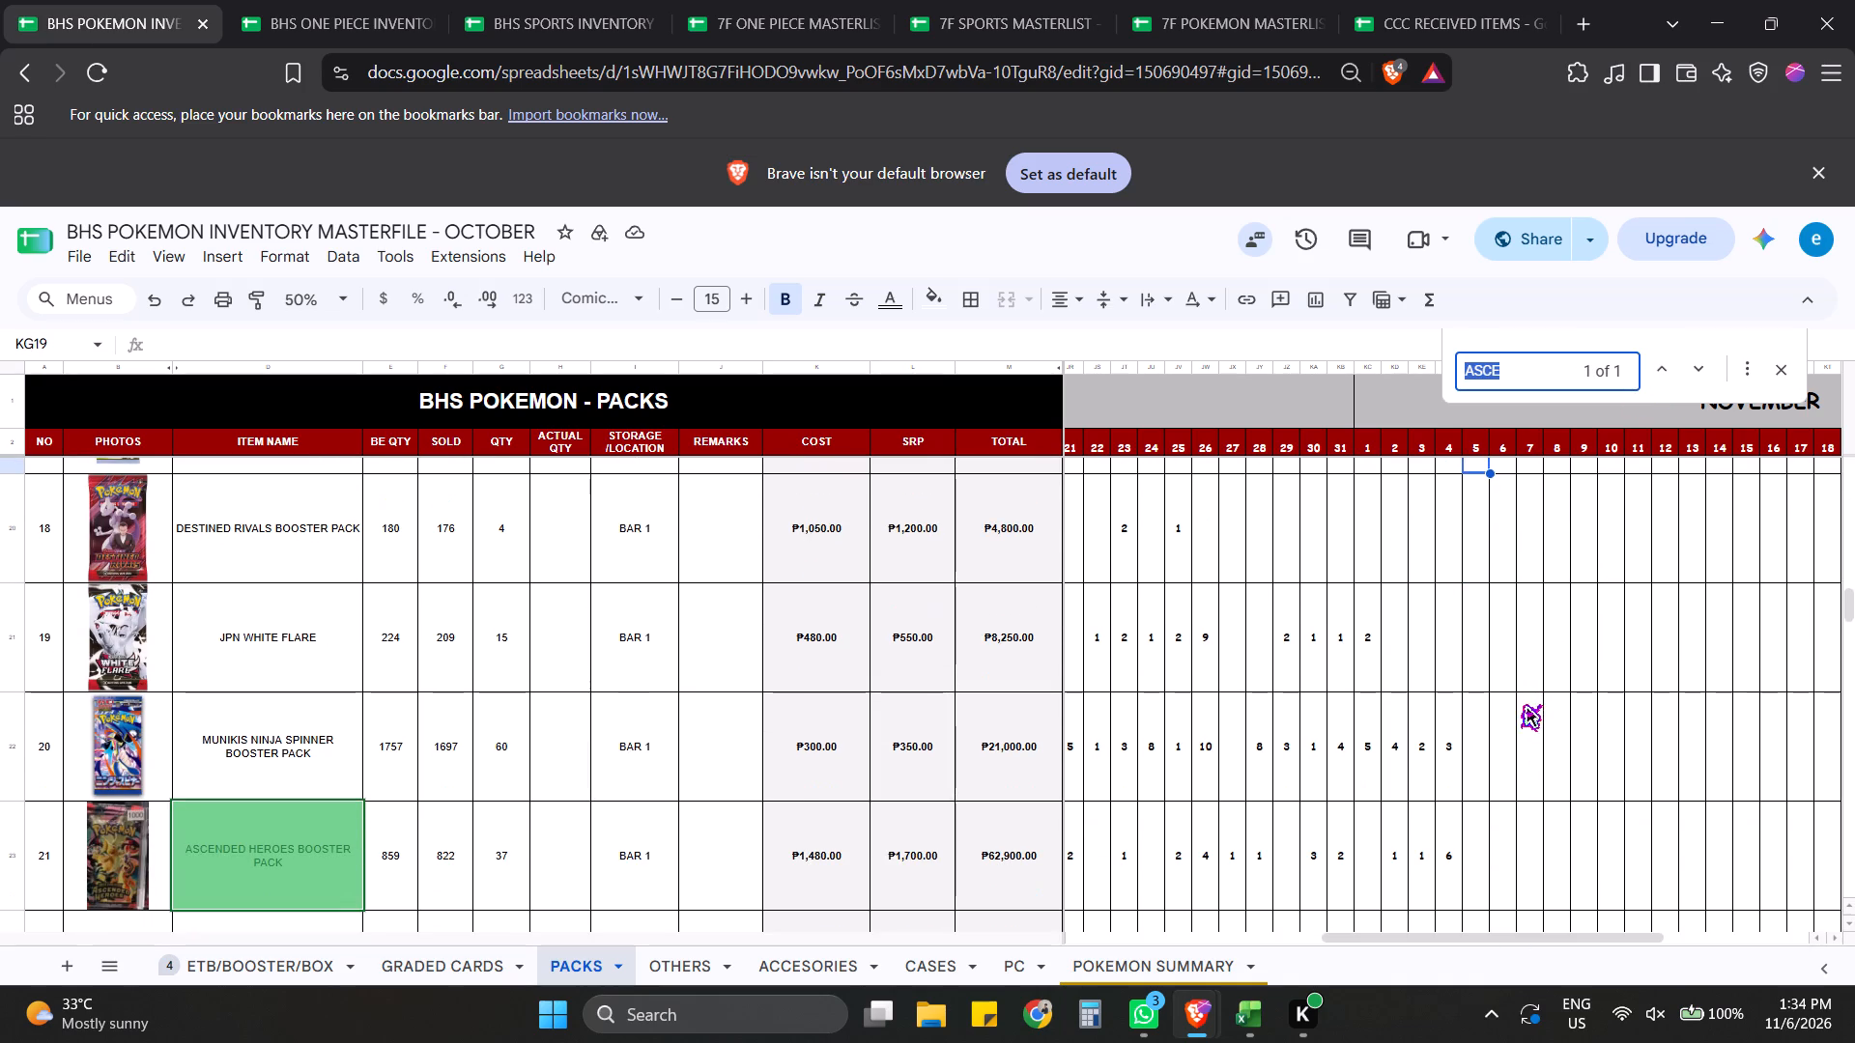
{"action": "scroll", "coordinate": [1493, 708], "scroll_direction": "down", "scroll_amount": 3}
{"action": "left_click", "coordinate": [1476, 782]}
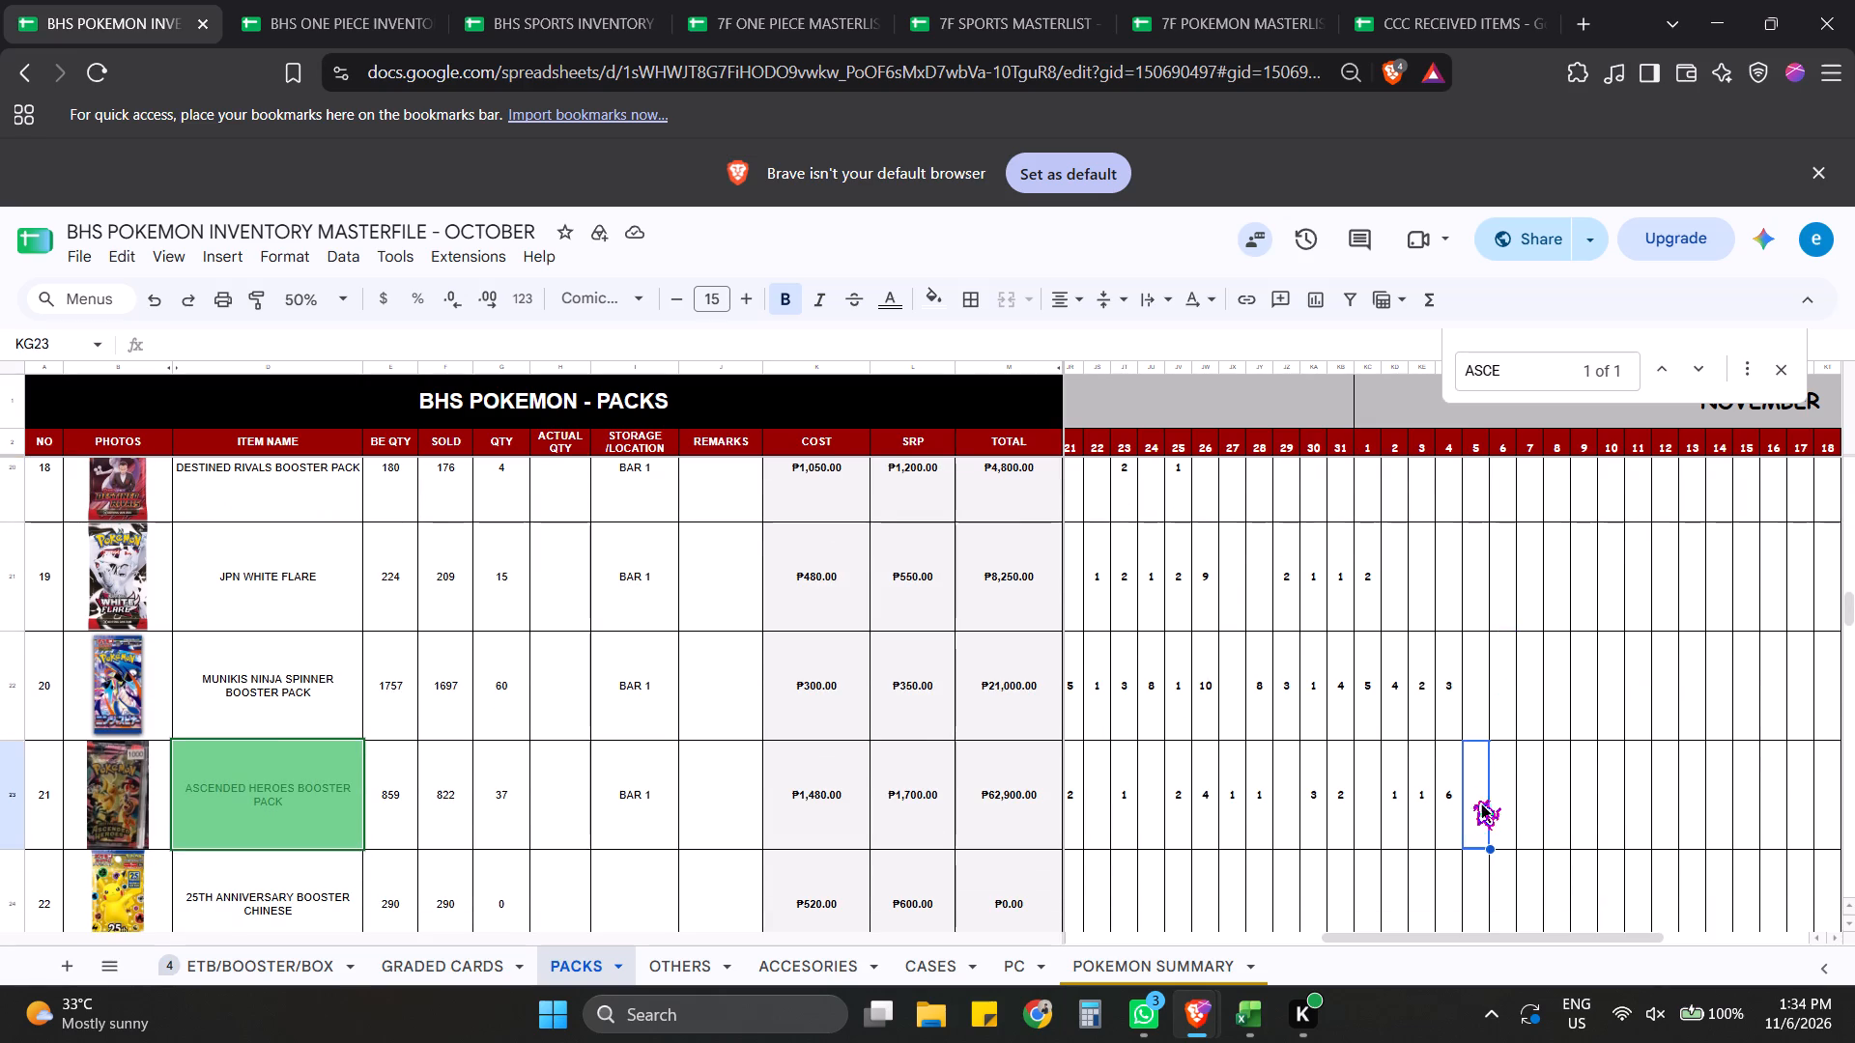
{"action": "key", "text": "alt+Tab"}
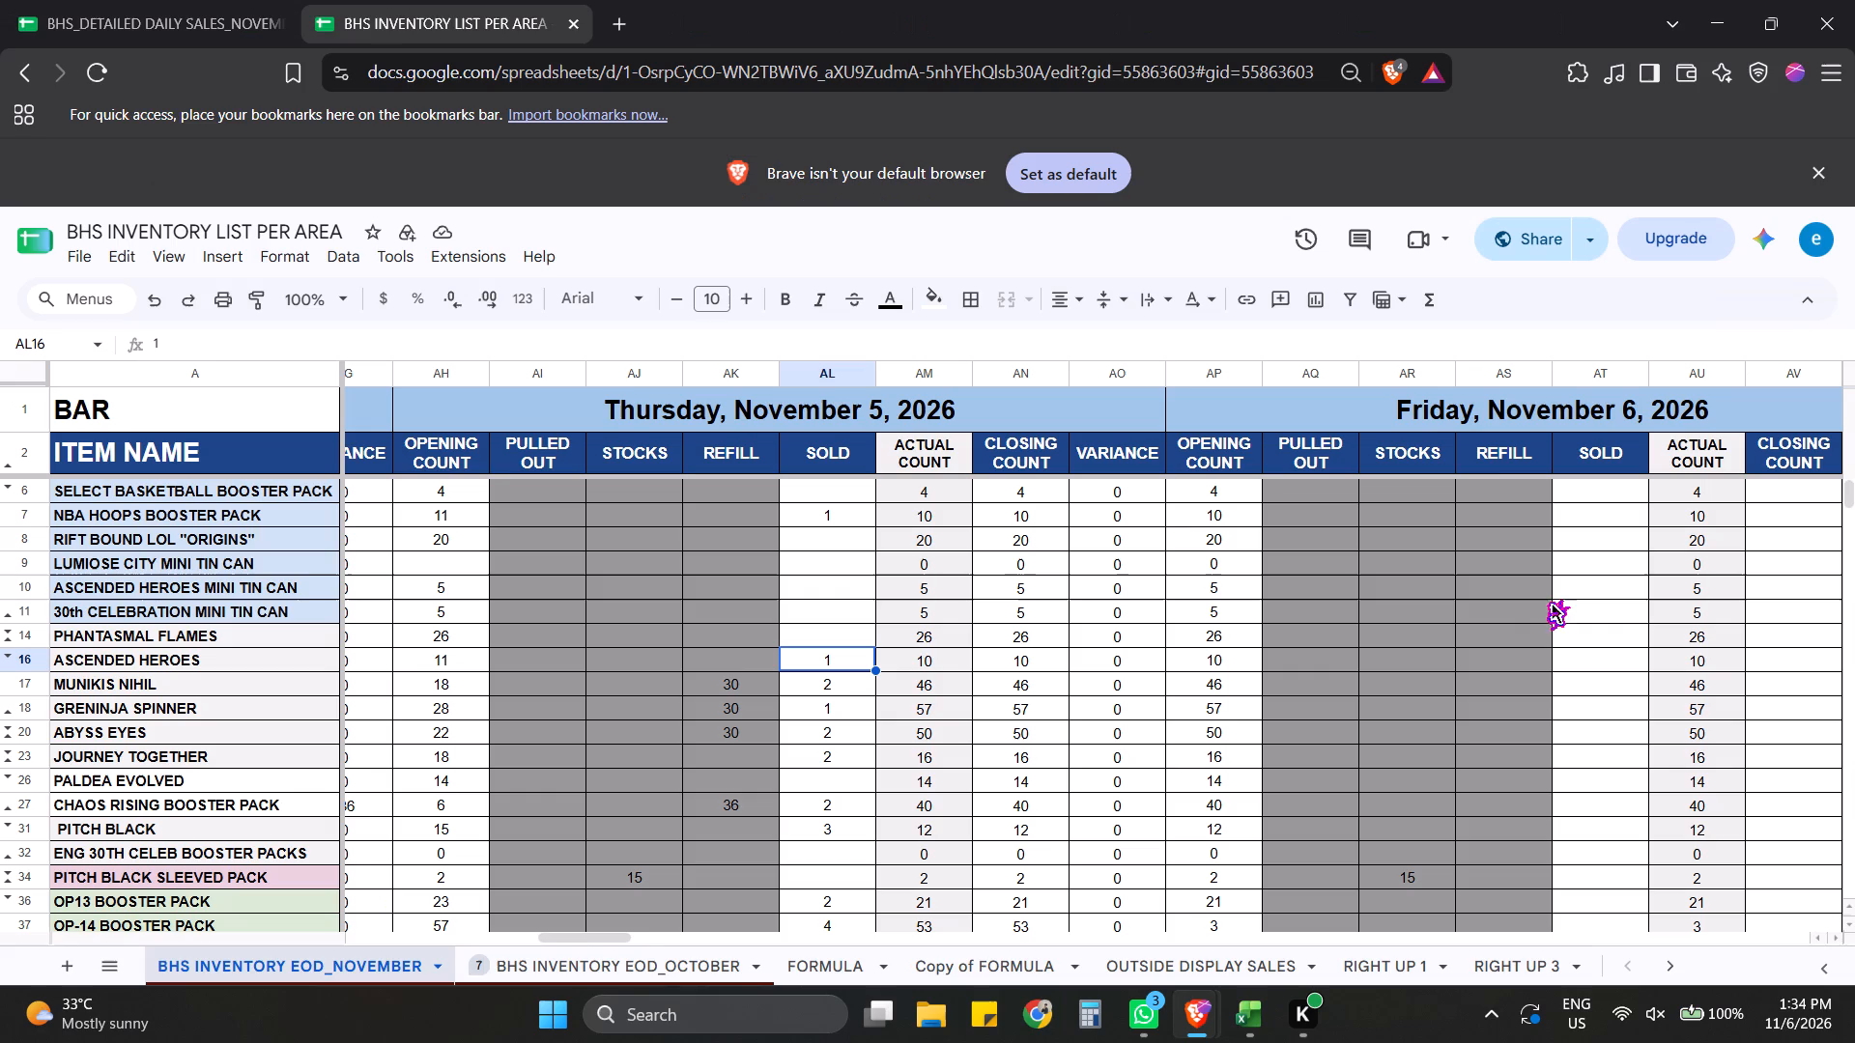
{"action": "key", "text": "alt+Tab"}
{"action": "key", "text": "1"}
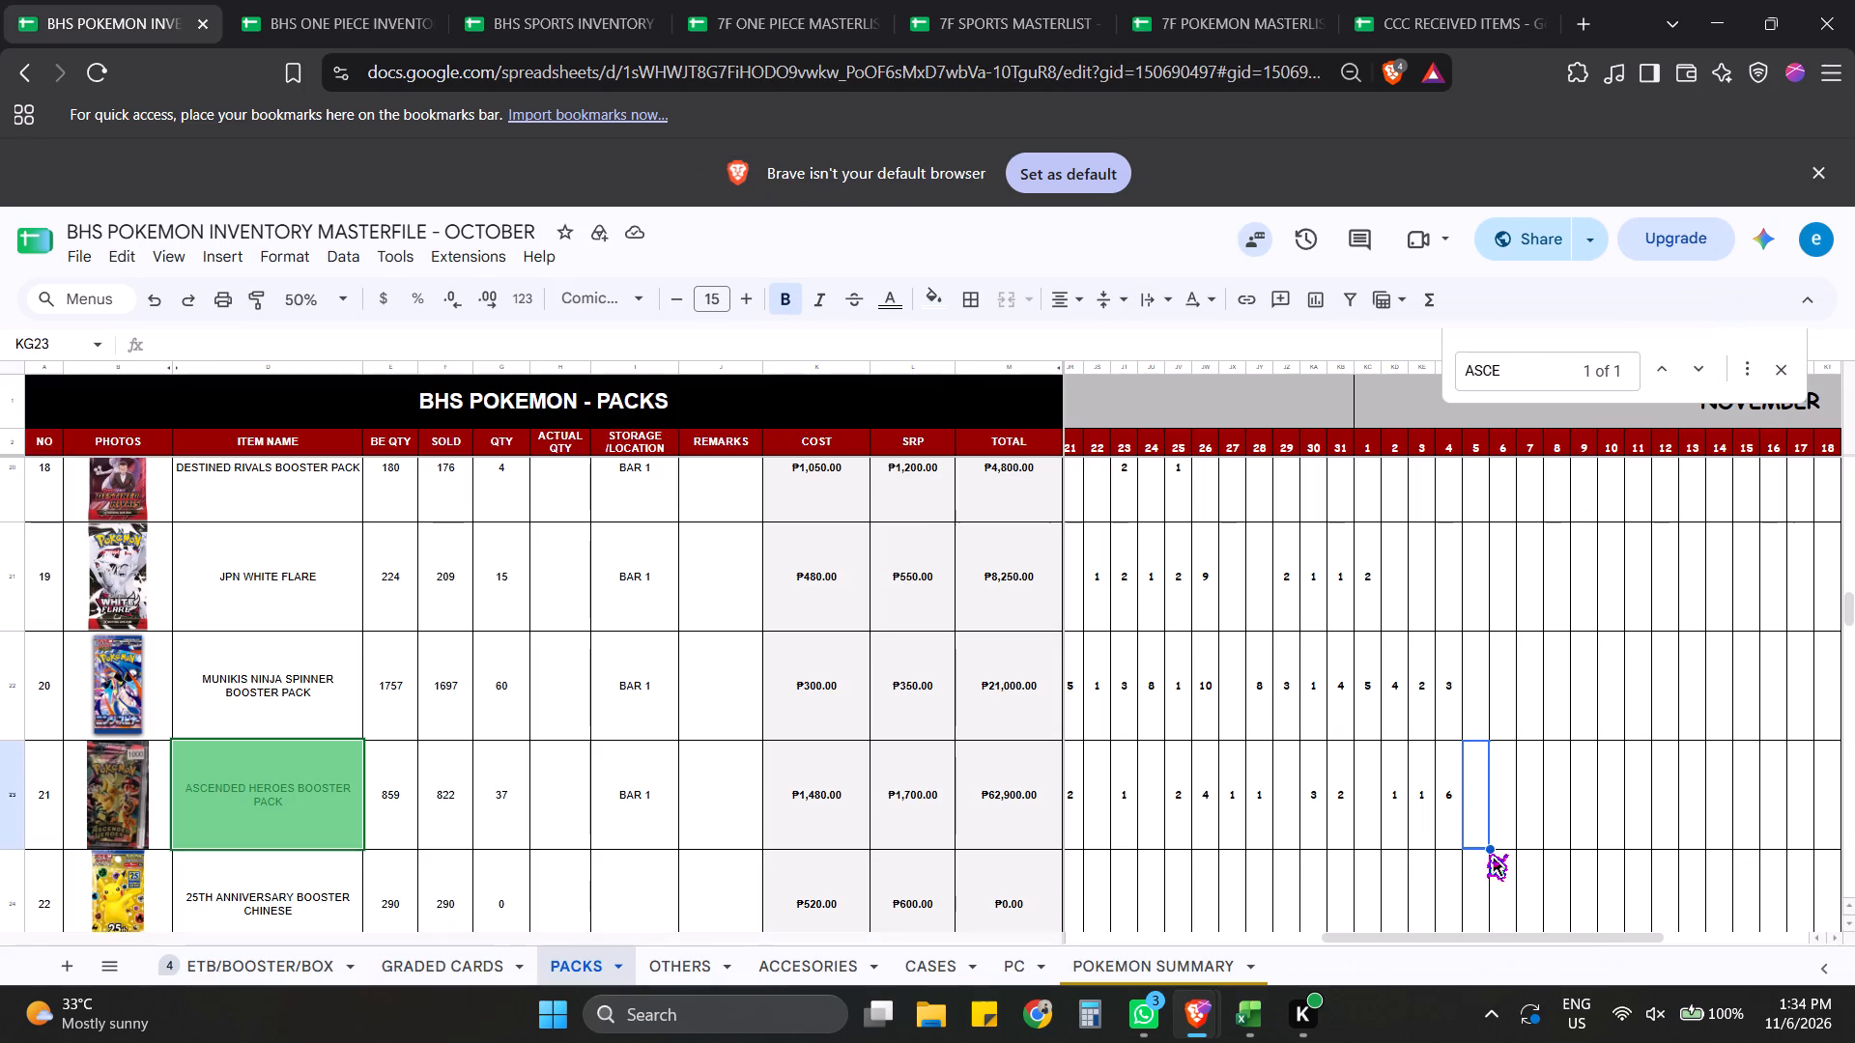
{"action": "left_click", "coordinate": [1466, 882]}
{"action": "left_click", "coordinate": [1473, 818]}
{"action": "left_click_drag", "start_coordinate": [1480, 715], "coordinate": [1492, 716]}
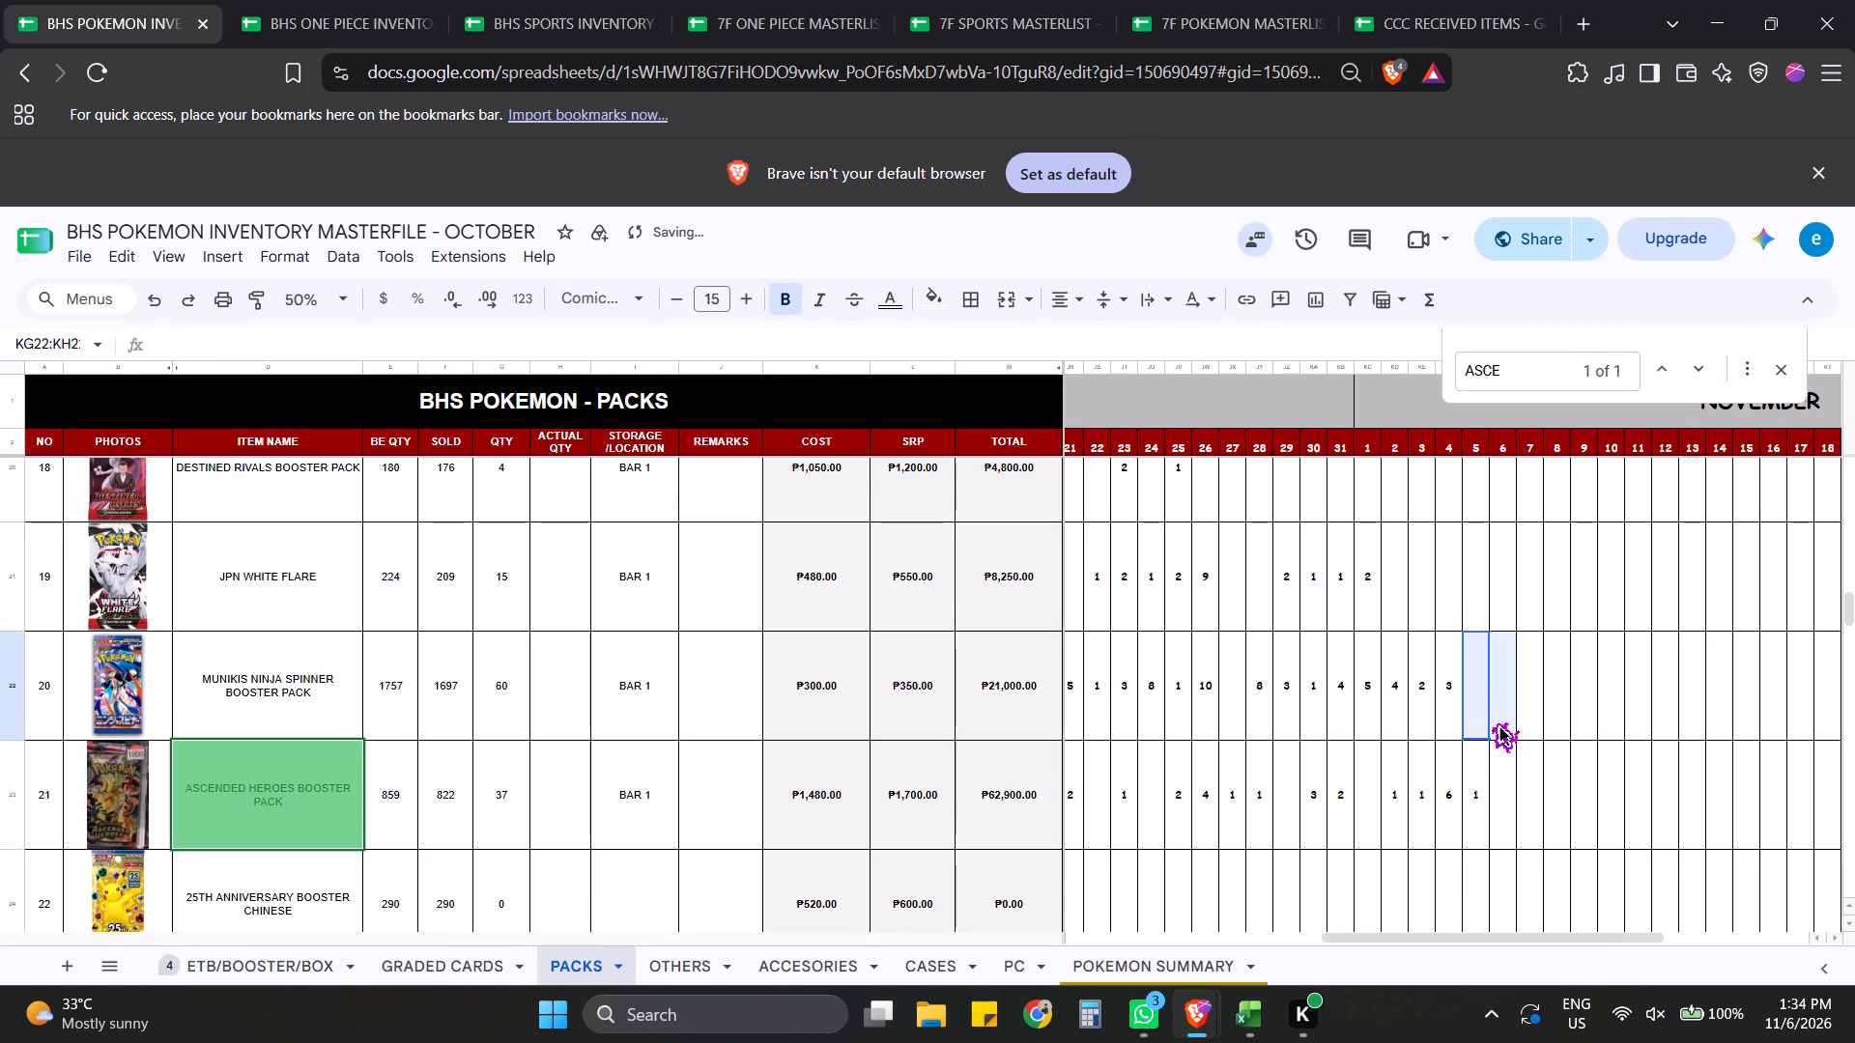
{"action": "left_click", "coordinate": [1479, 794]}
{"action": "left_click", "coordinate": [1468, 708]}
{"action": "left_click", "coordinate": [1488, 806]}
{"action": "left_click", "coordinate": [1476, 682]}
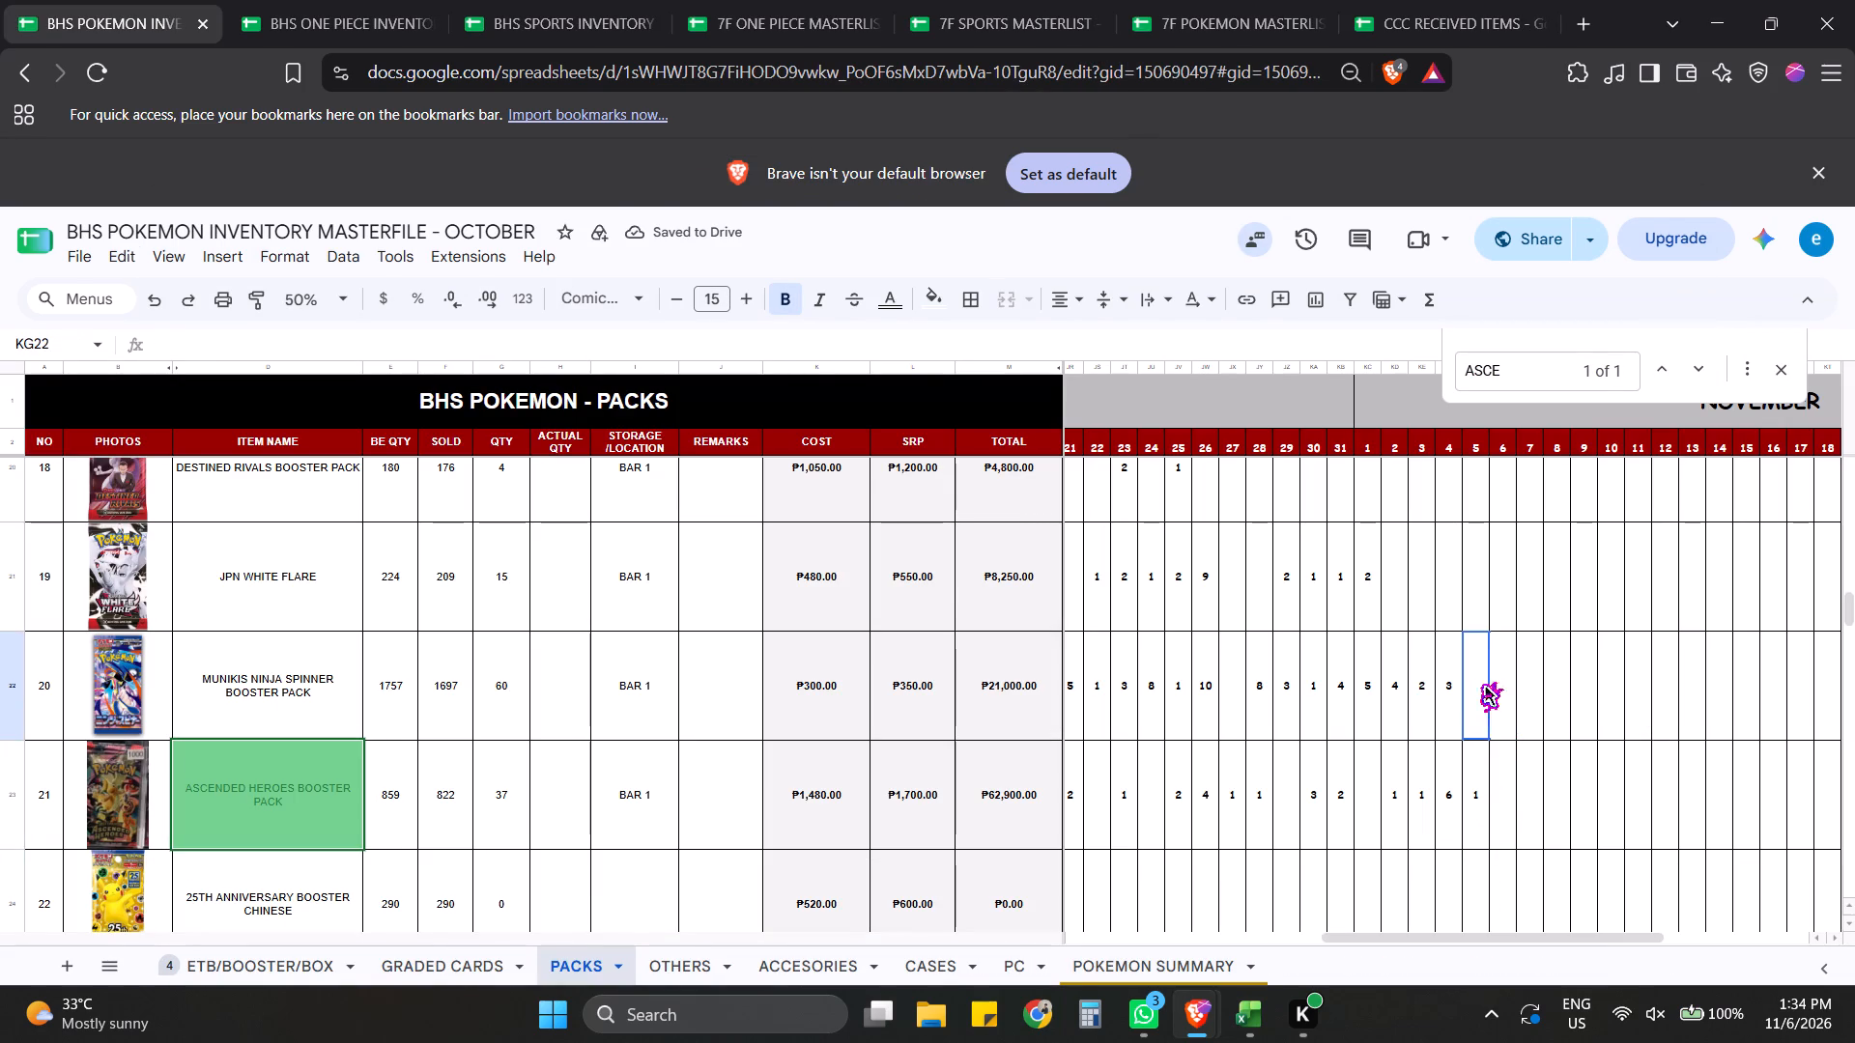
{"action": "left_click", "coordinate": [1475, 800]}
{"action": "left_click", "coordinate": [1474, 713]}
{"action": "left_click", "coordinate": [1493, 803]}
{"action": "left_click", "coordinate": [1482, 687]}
Find the Munikis Nihil Booster Pack row by searching MUNI and enter its inventory-list sold count, 2, for November 5.
{"action": "key", "text": "alt+Tab"}
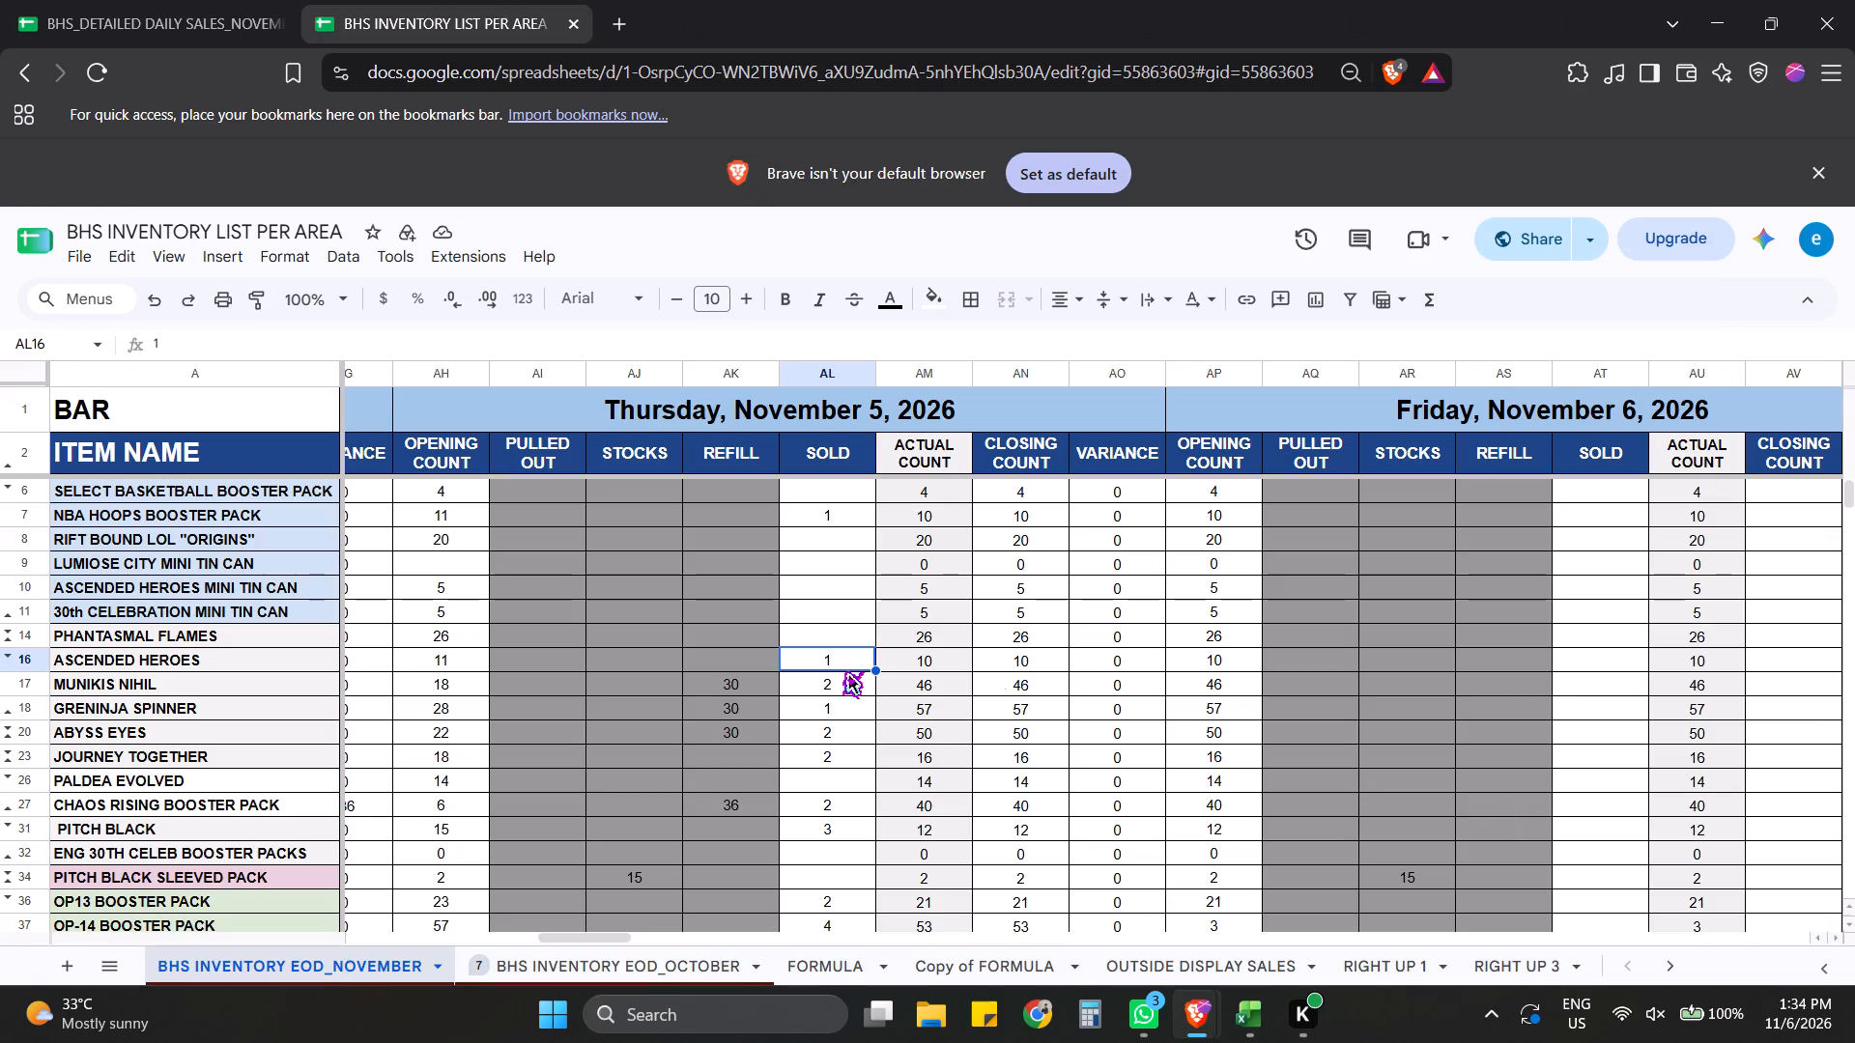
{"action": "left_click", "coordinate": [848, 684]}
{"action": "key", "text": "alt+Tab"}
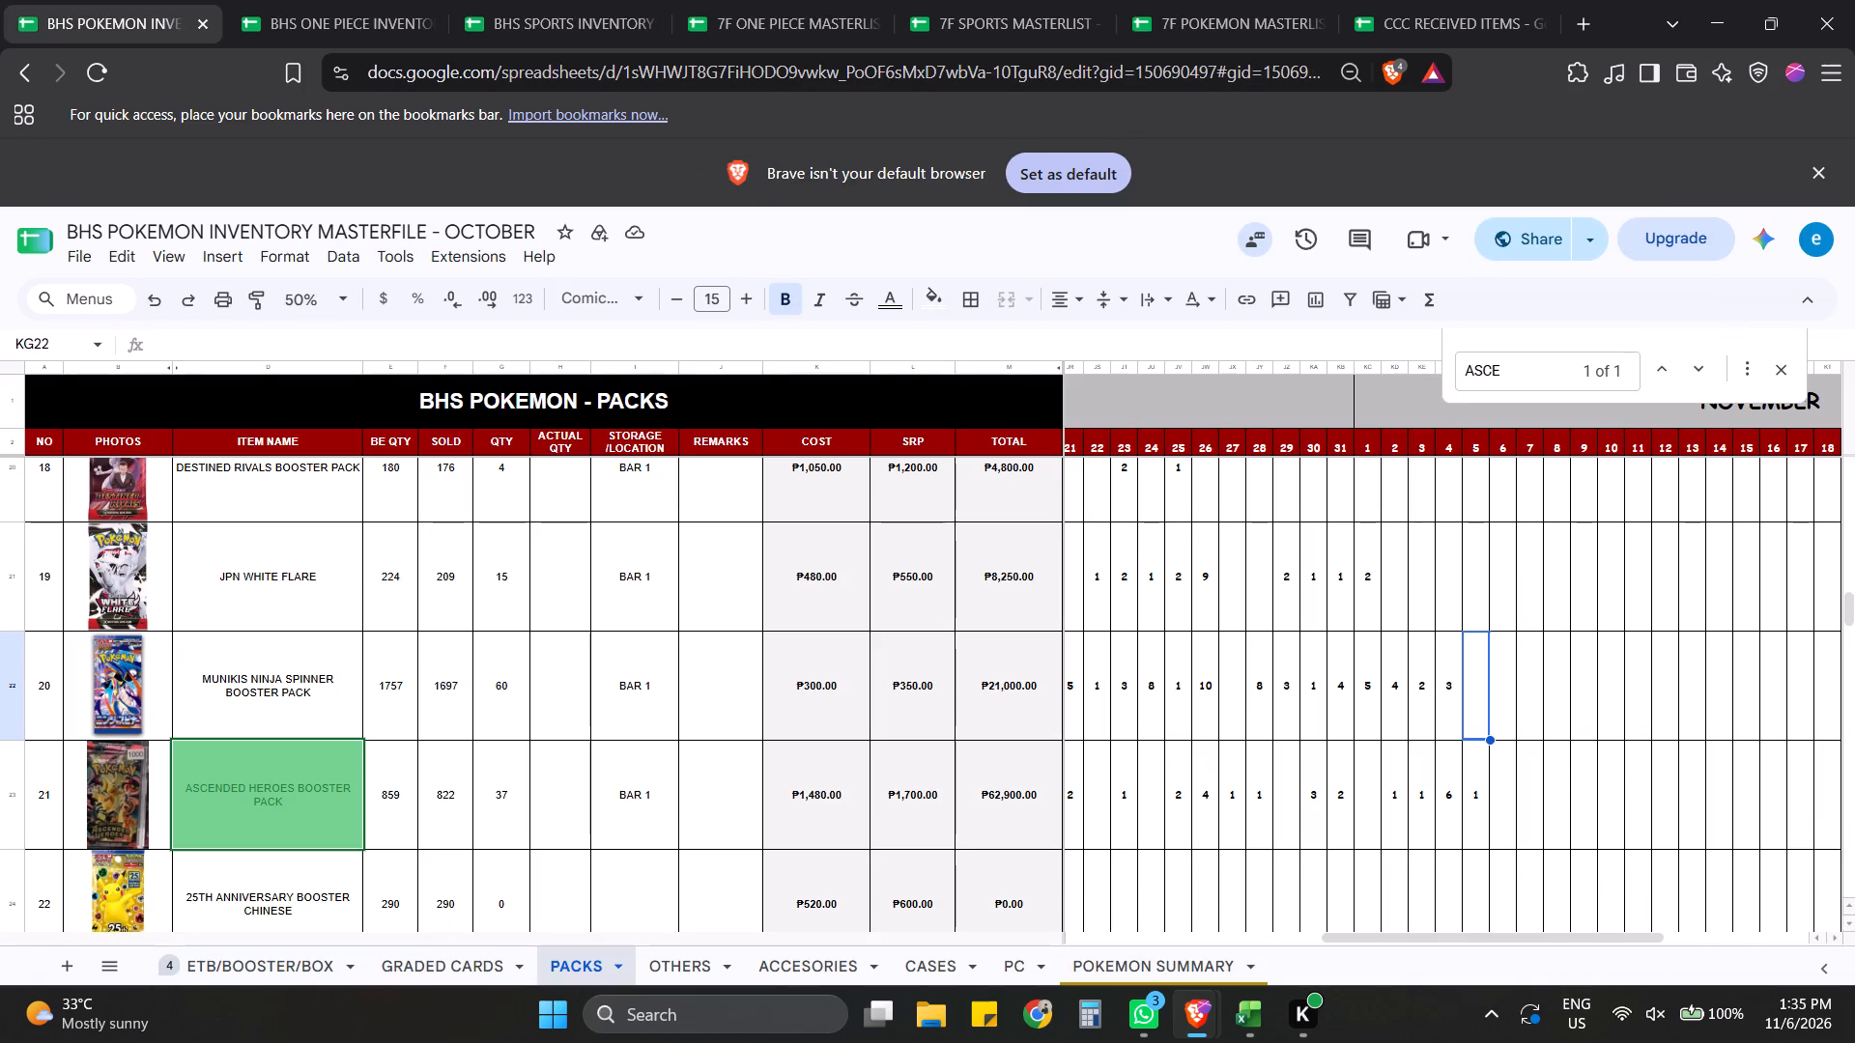
{"action": "left_click_drag", "start_coordinate": [1533, 365], "coordinate": [1375, 379]}
{"action": "type", "text": "MUNI"}
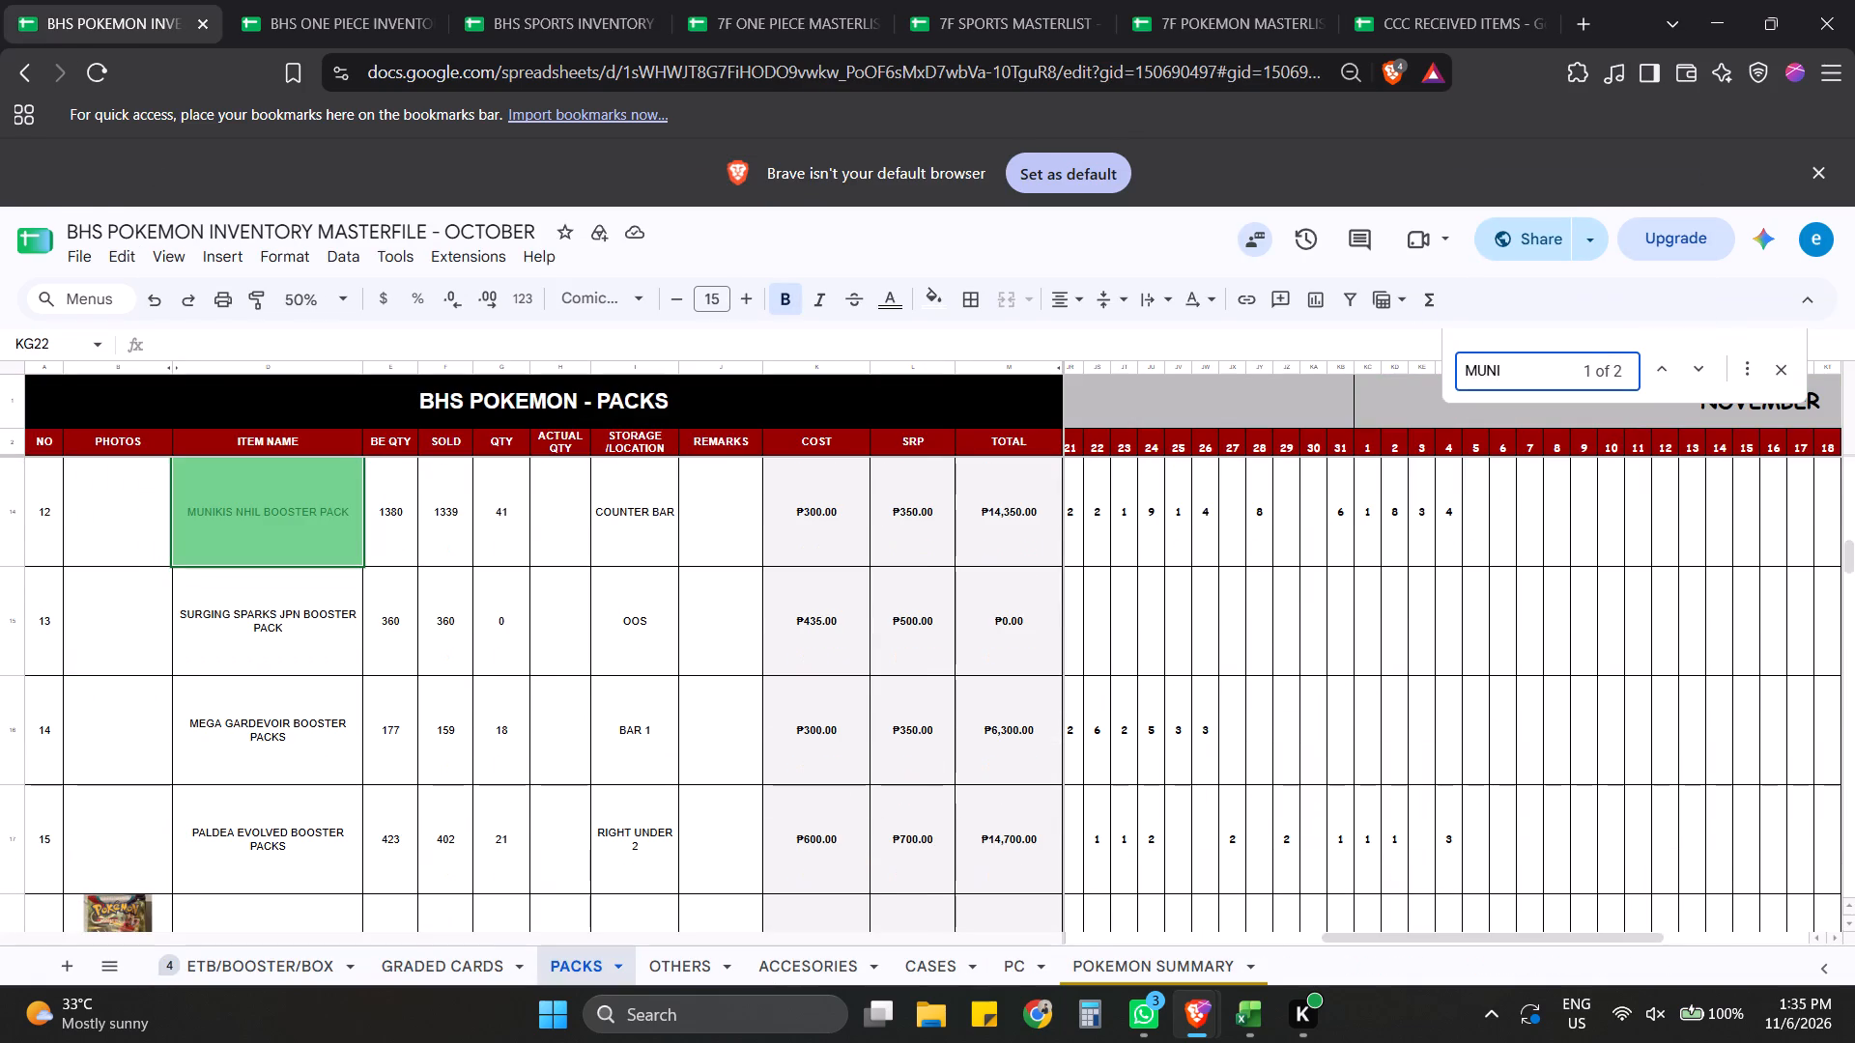
{"action": "left_click", "coordinate": [1473, 510]}
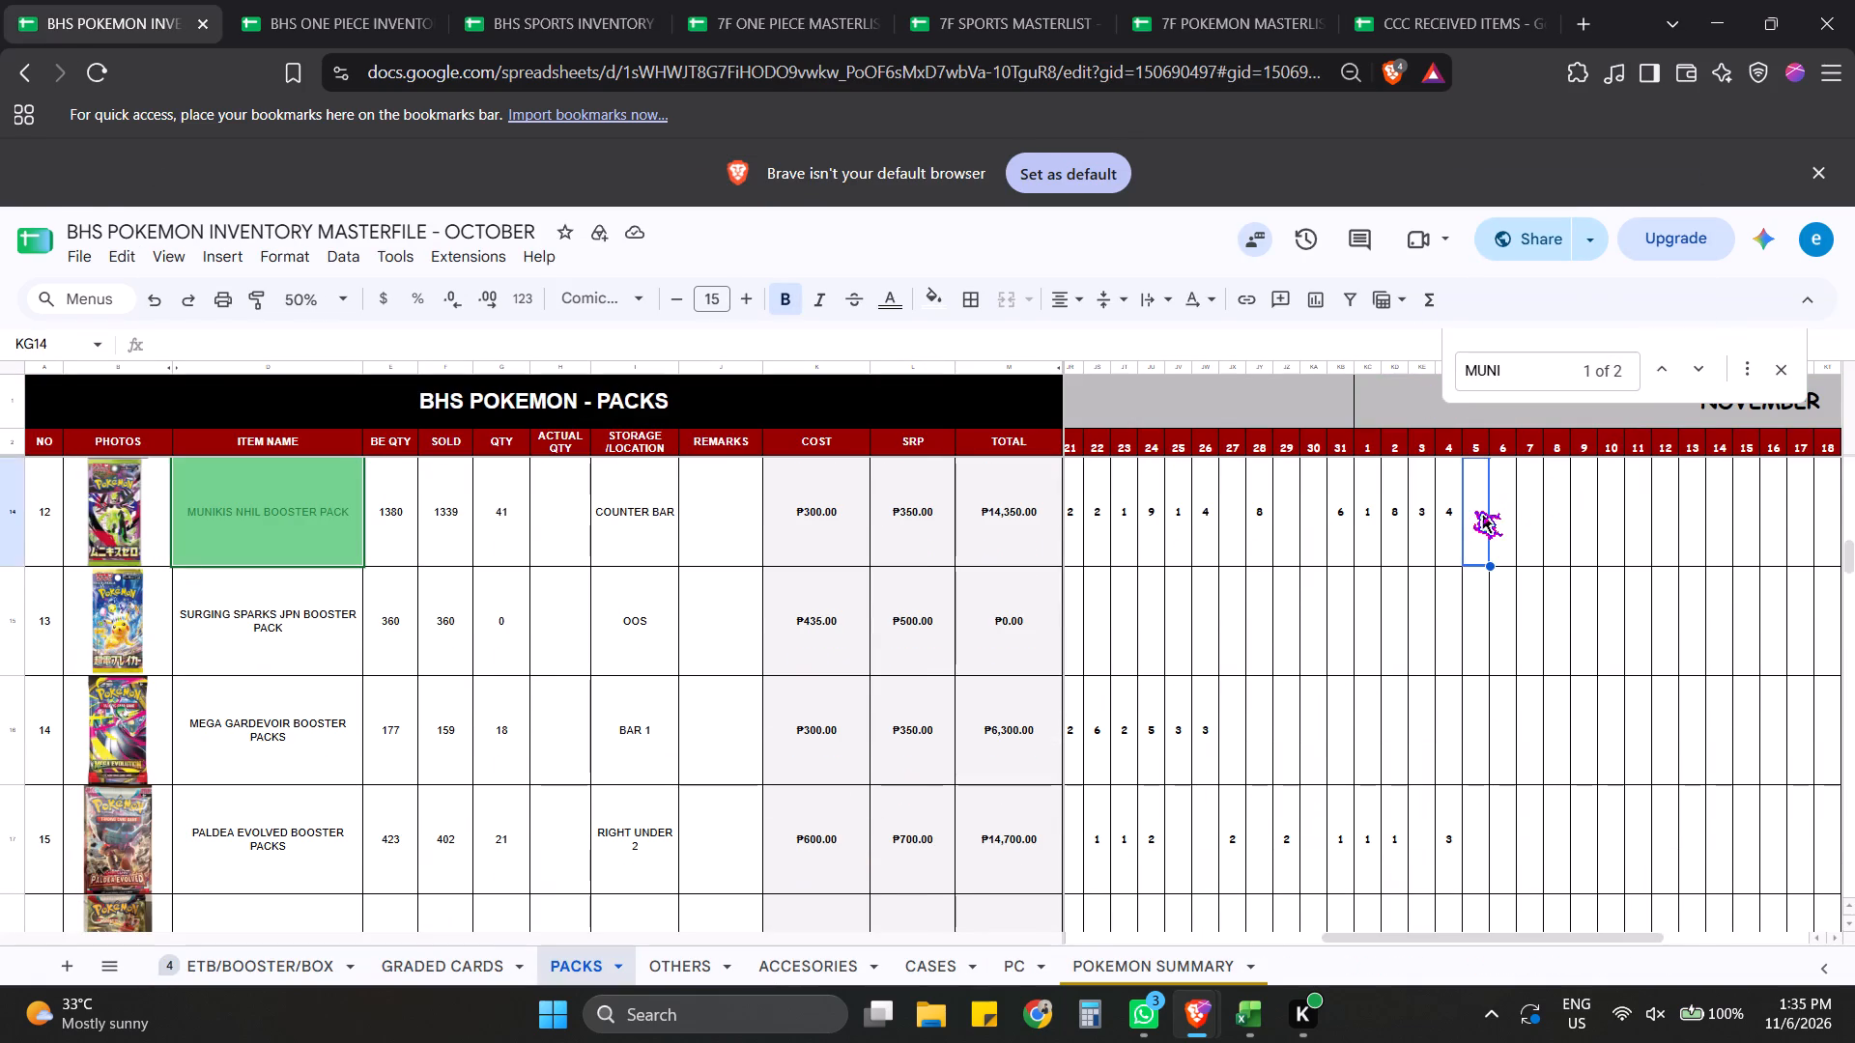
{"action": "key", "text": "alt+Tab"}
{"action": "key", "text": "alt+Tab"}
{"action": "key", "text": "2"}
{"action": "left_click", "coordinate": [1479, 719]}
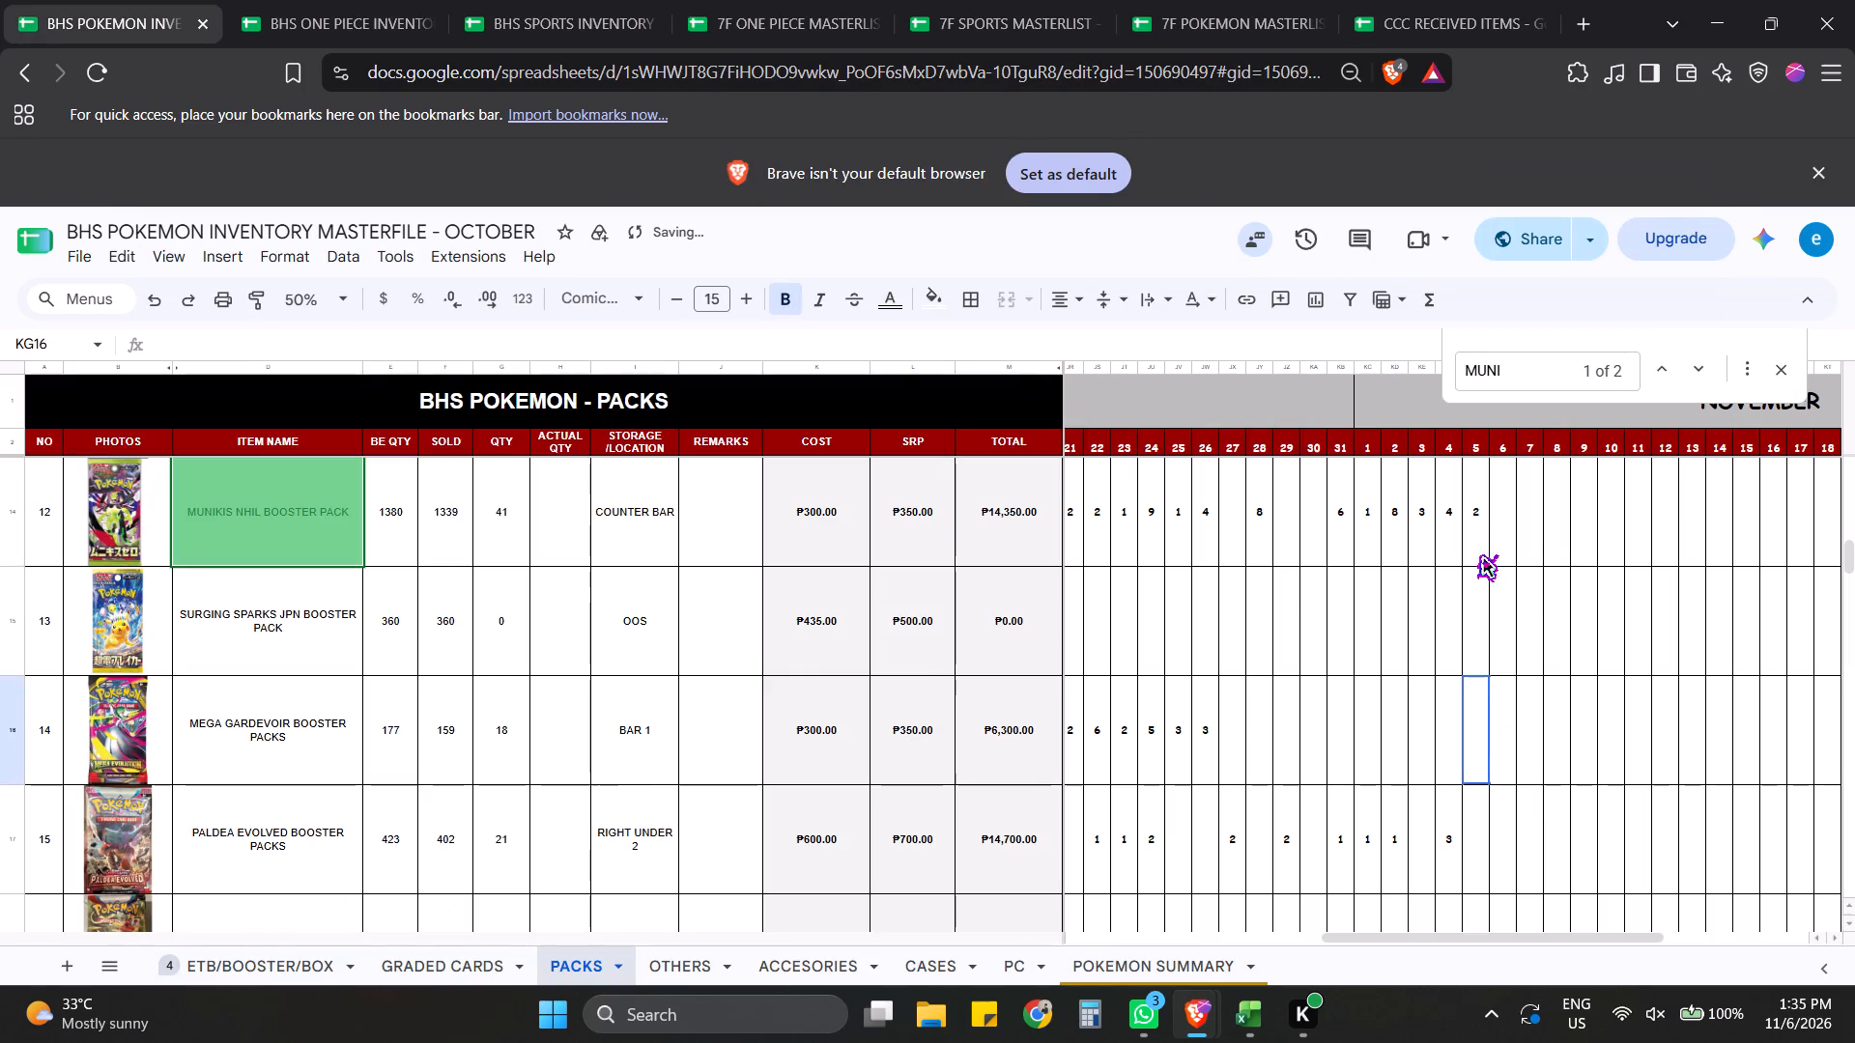
{"action": "left_click", "coordinate": [1473, 536]}
Compare the masterfile's Munikis Nihil November 5 entry with the Munikis Nihil and Greninja Spinner sold counts in the inventory list.
{"action": "key", "text": "alt+Tab"}
{"action": "left_click", "coordinate": [837, 715]}
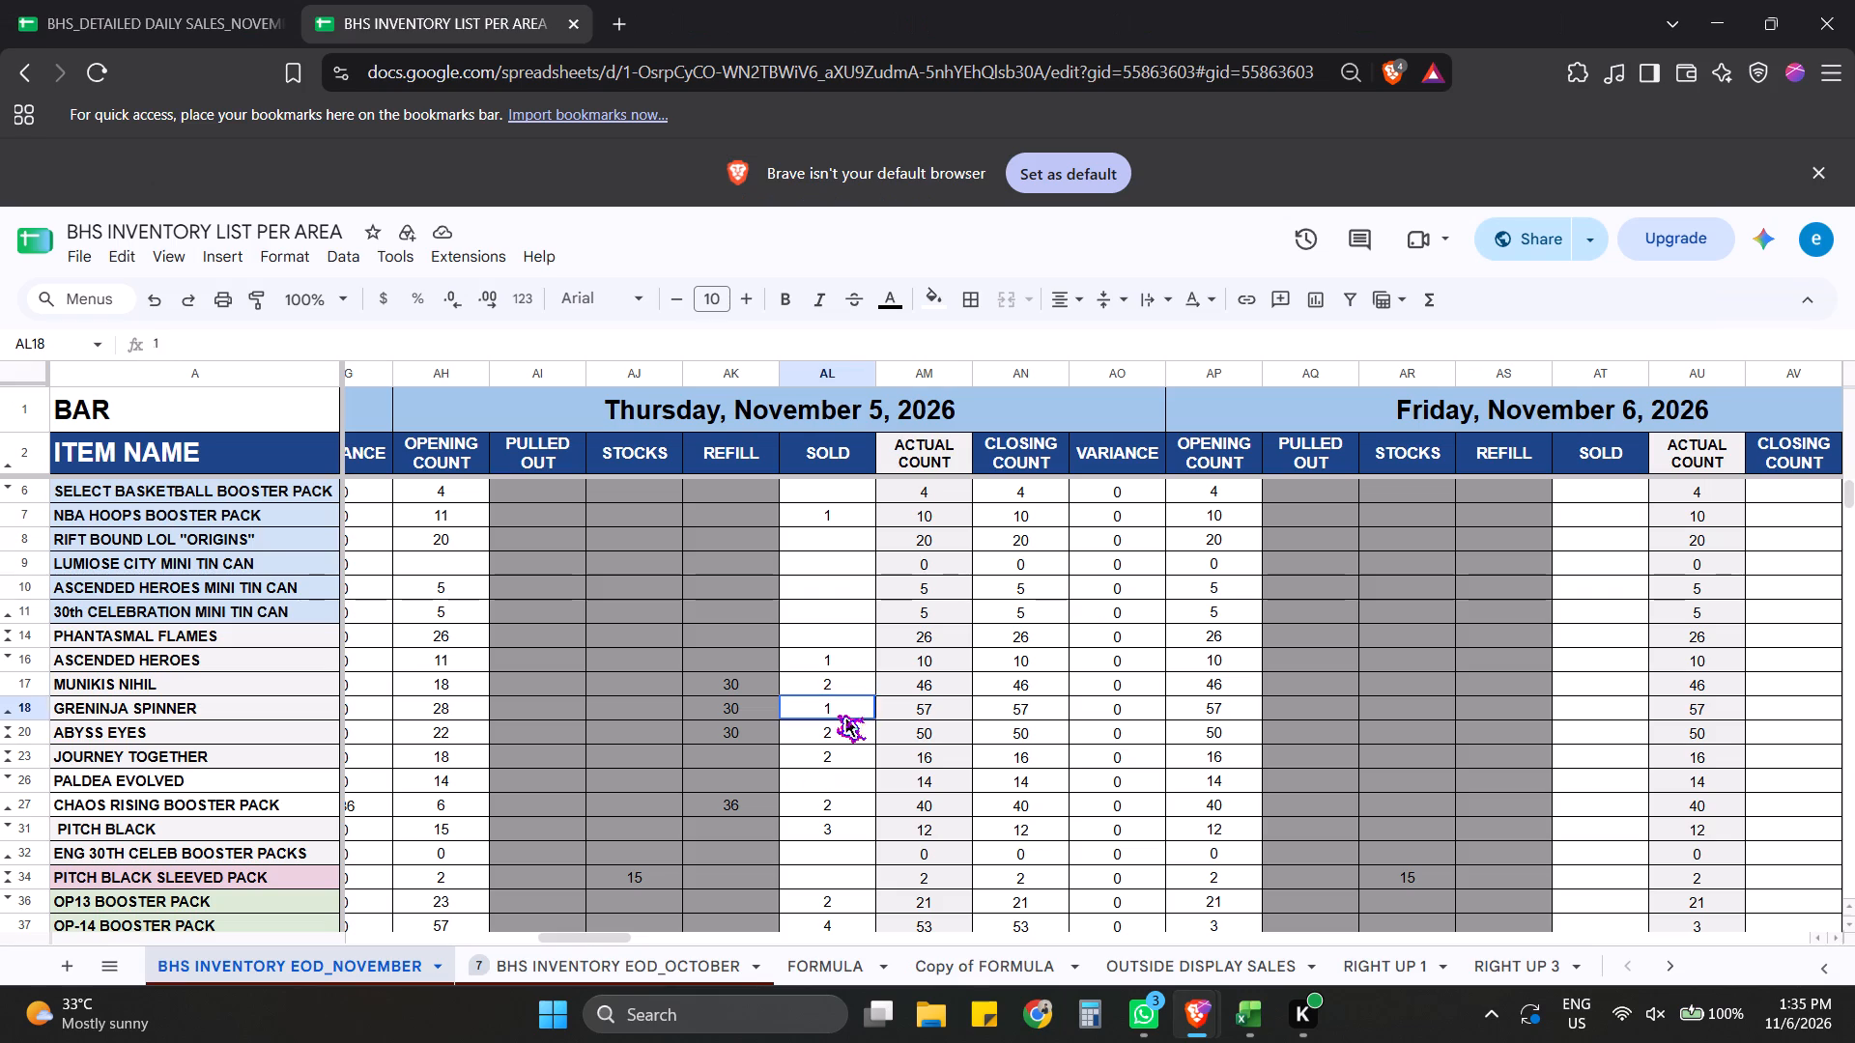
{"action": "key", "text": "alt+Tab"}
{"action": "key", "text": "alt+Tab"}
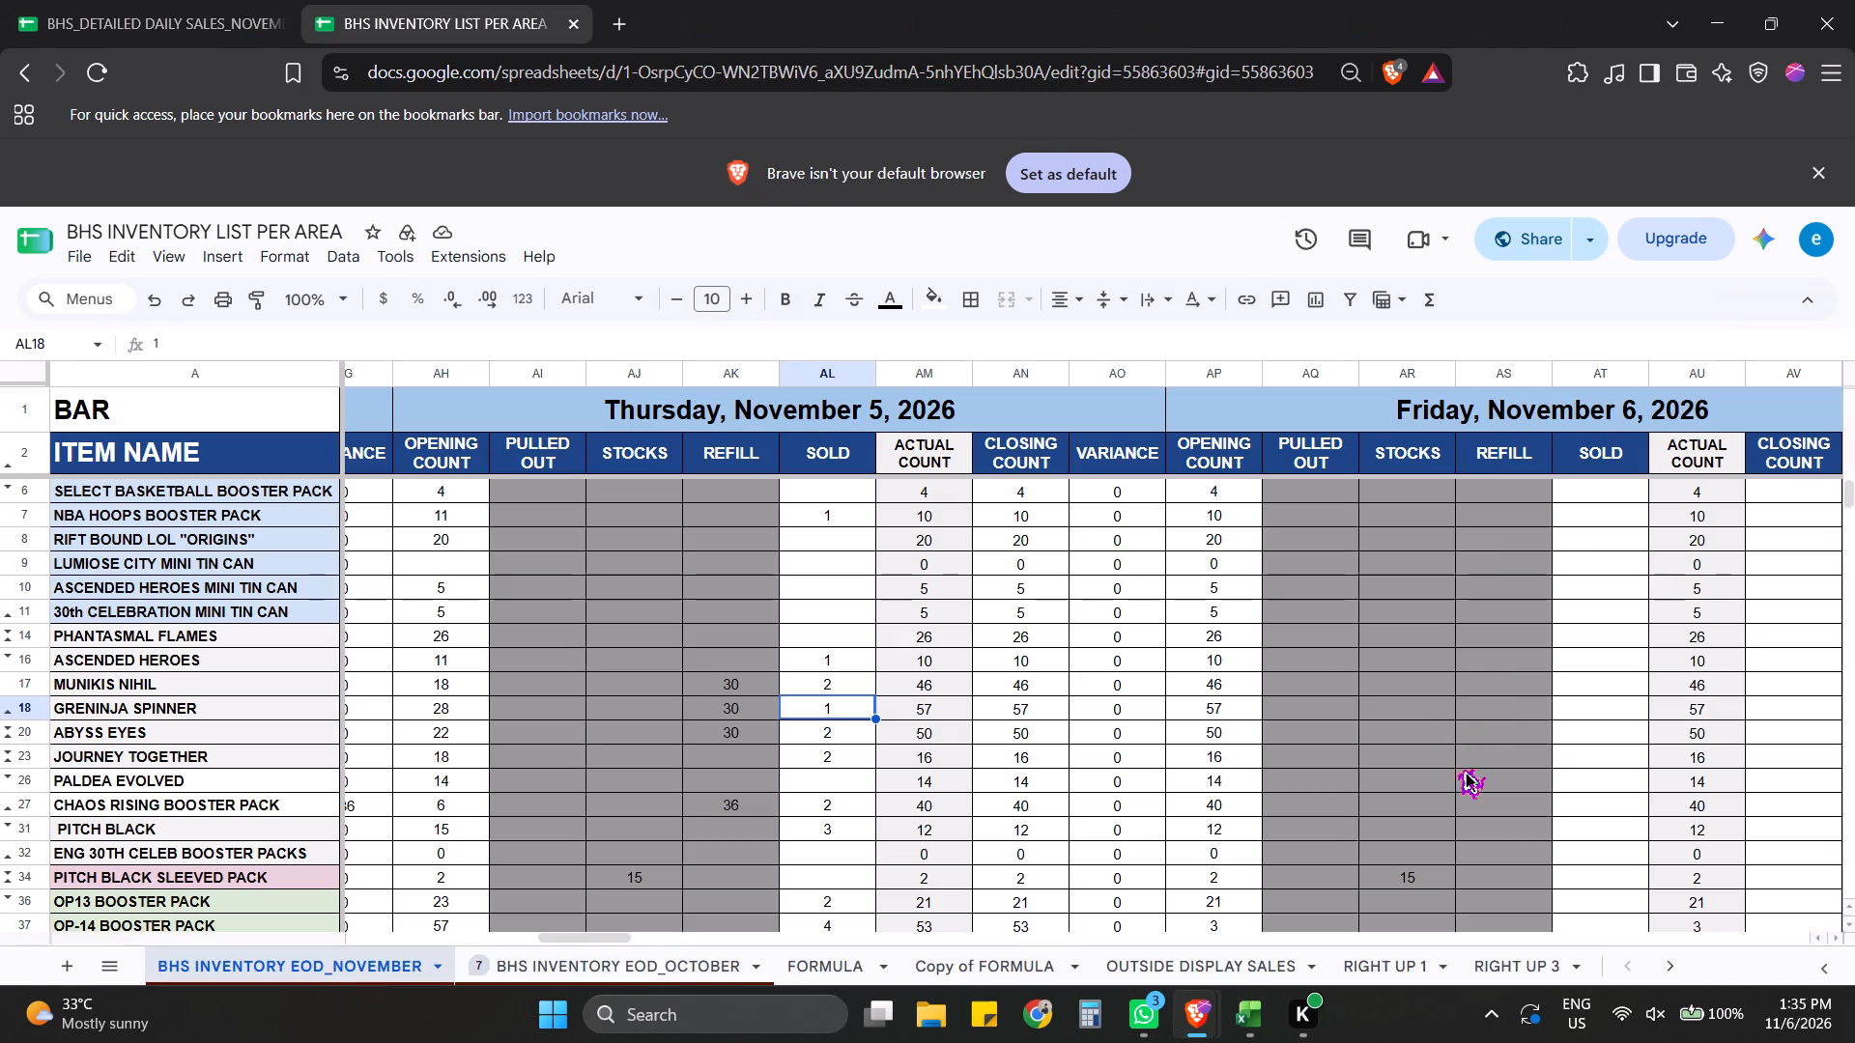
{"action": "key", "text": "alt+Tab"}
{"action": "left_click", "coordinate": [1486, 530]}
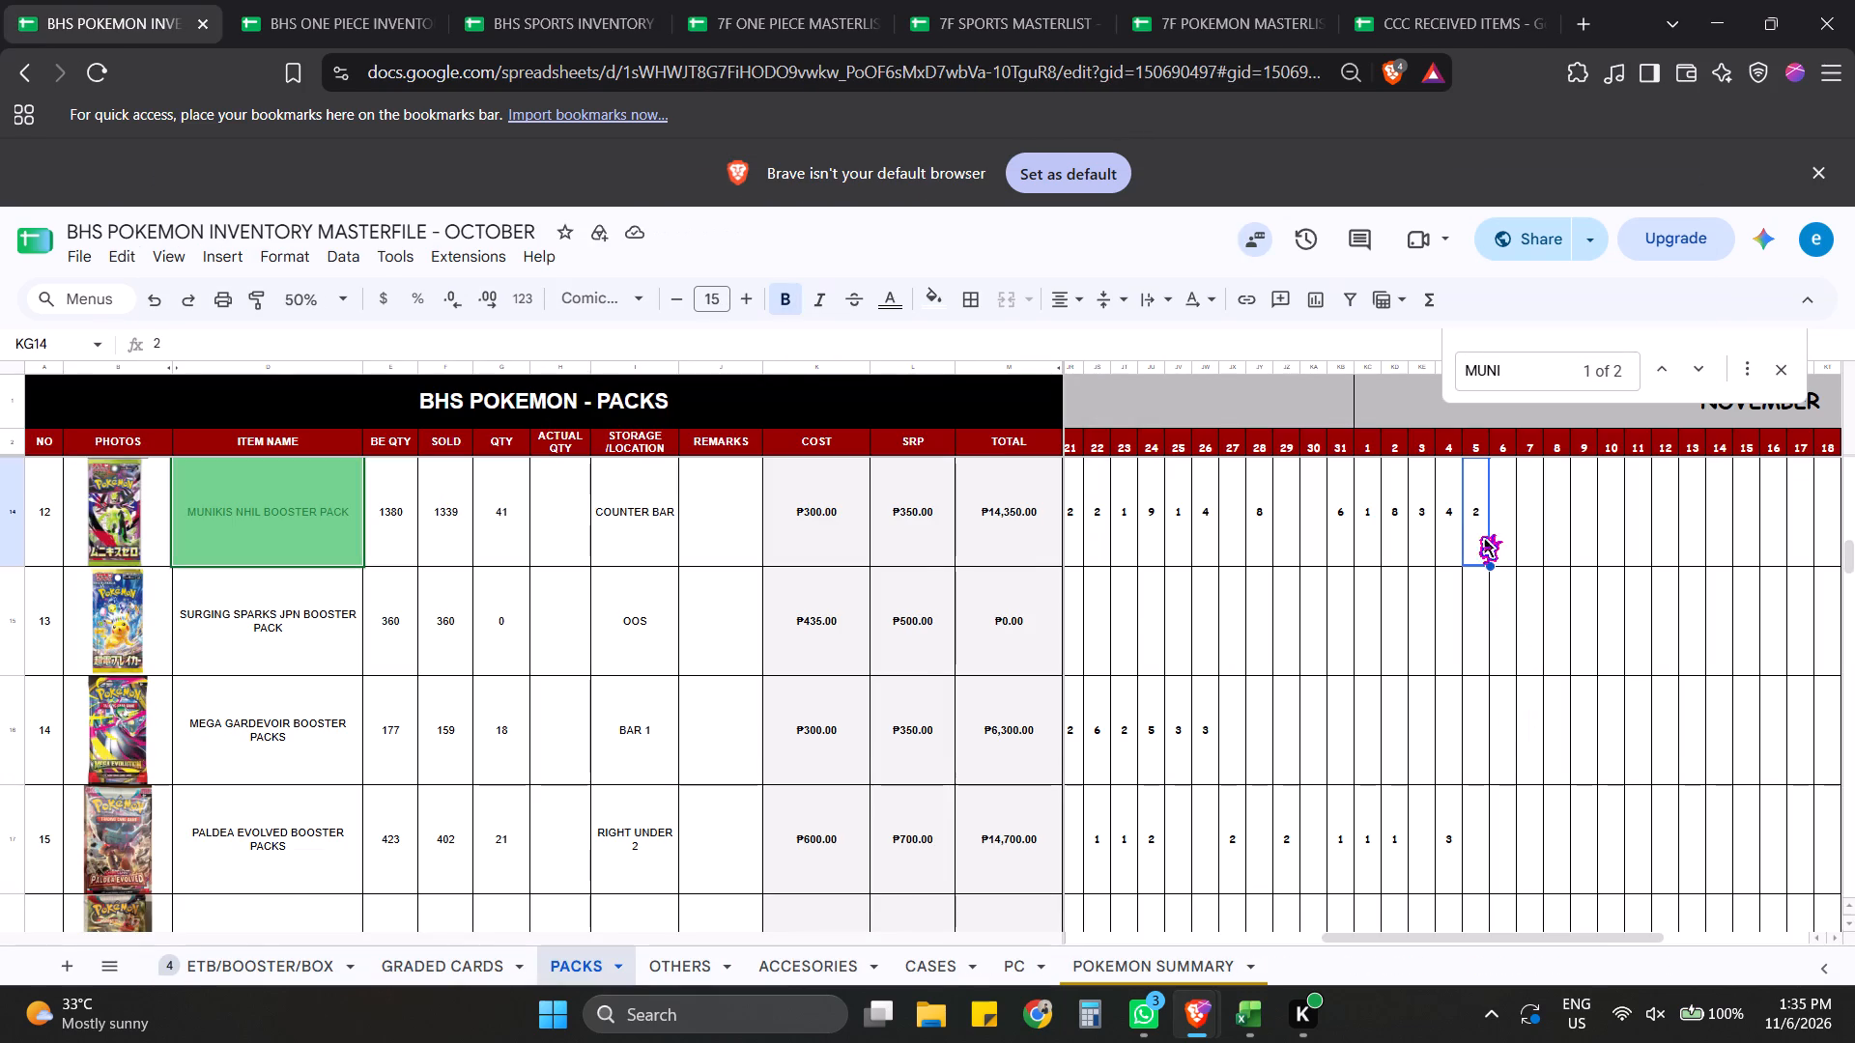
{"action": "left_click", "coordinate": [1479, 615]}
{"action": "left_click", "coordinate": [1472, 524]}
Check Greninja Spinner's sold count in the inventory list, search the PACKS sheet for NINJA, and enter 1 for November 5 on Munikis Ninja Spinner.
{"action": "key", "text": "alt+Tab"}
{"action": "left_click", "coordinate": [825, 709]}
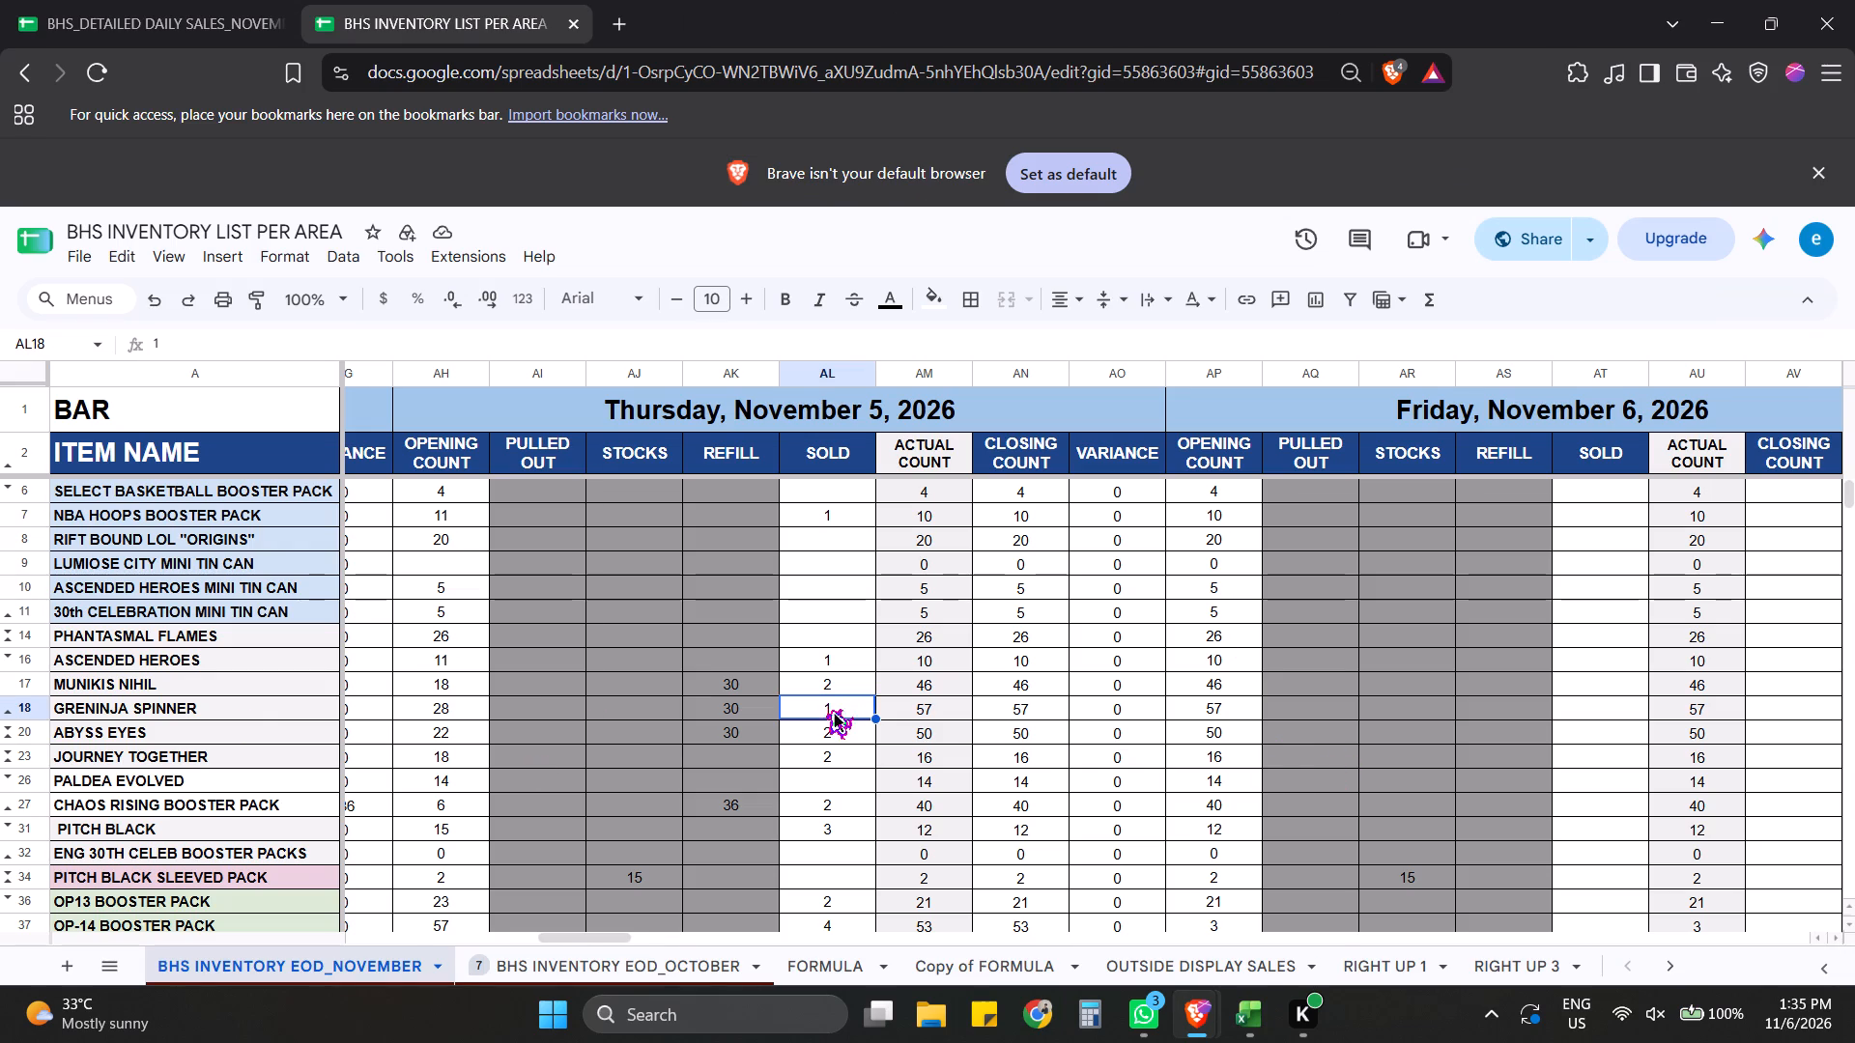
{"action": "key", "text": "alt+Tab"}
{"action": "key", "text": "alt+Tab"}
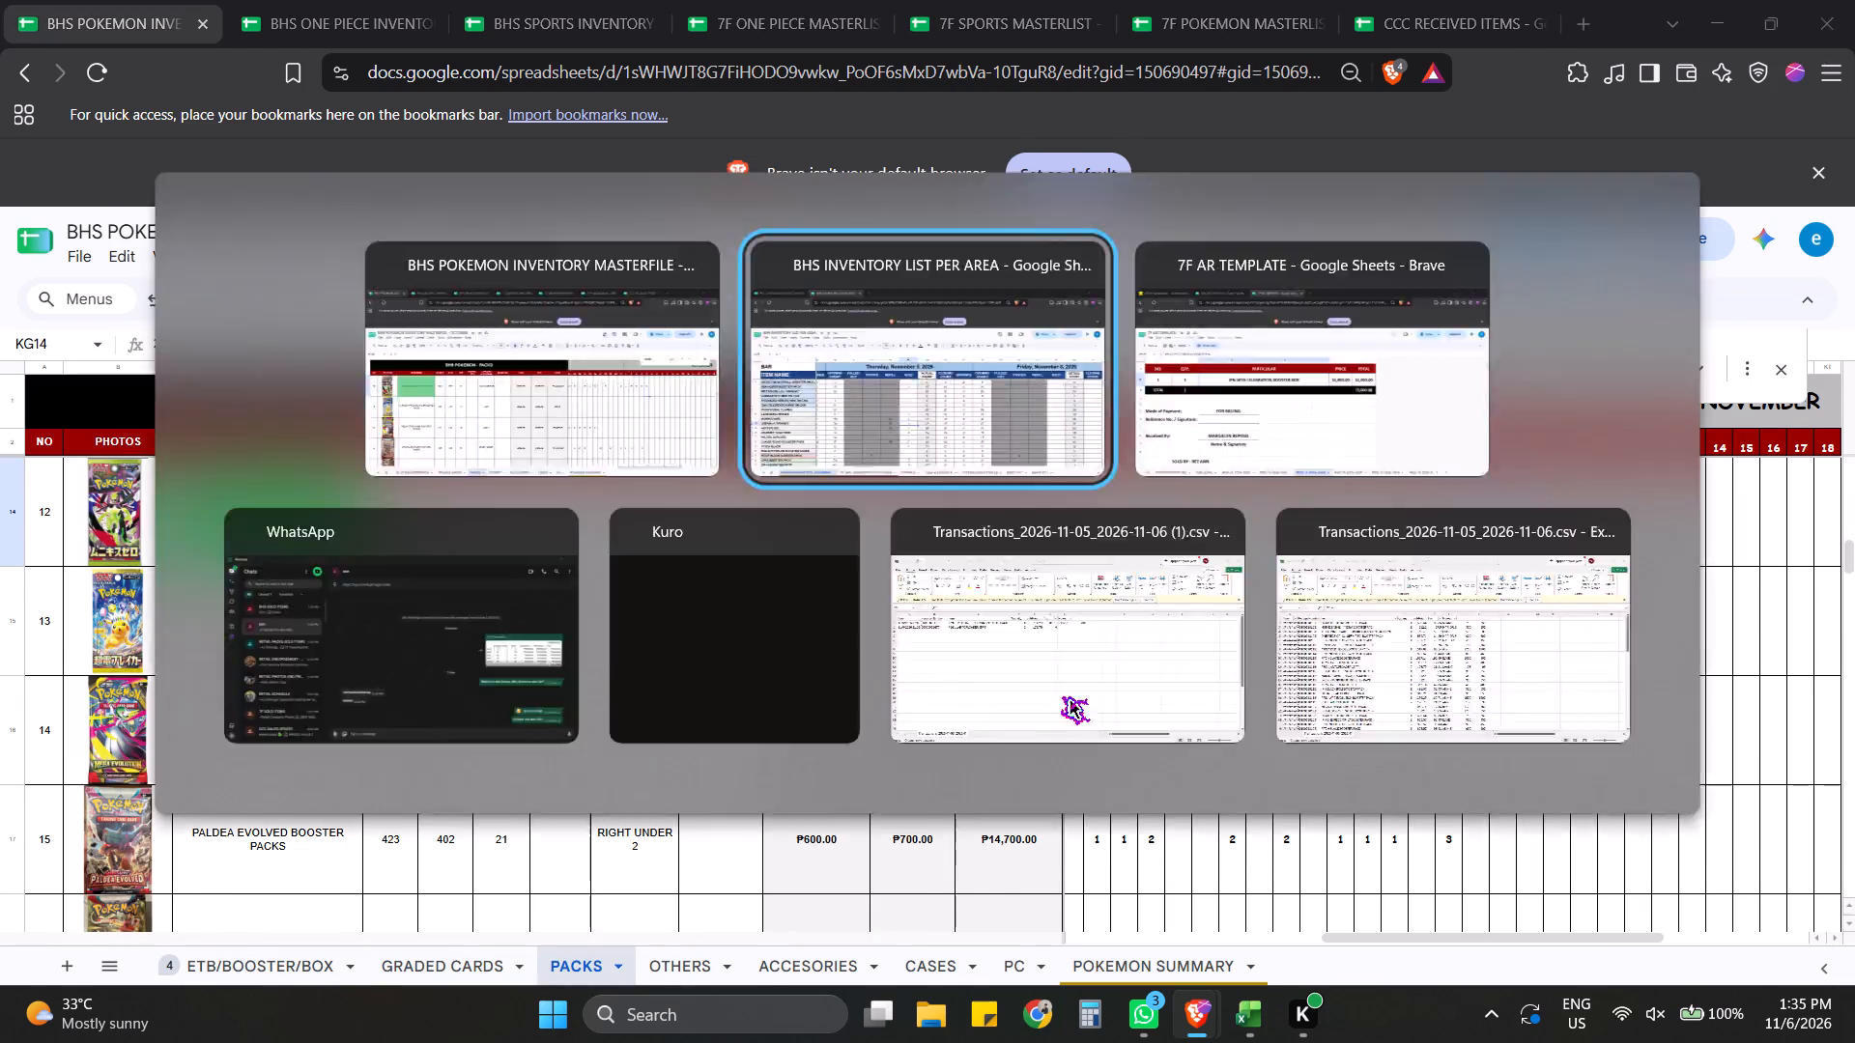
{"action": "left_click", "coordinate": [832, 703]}
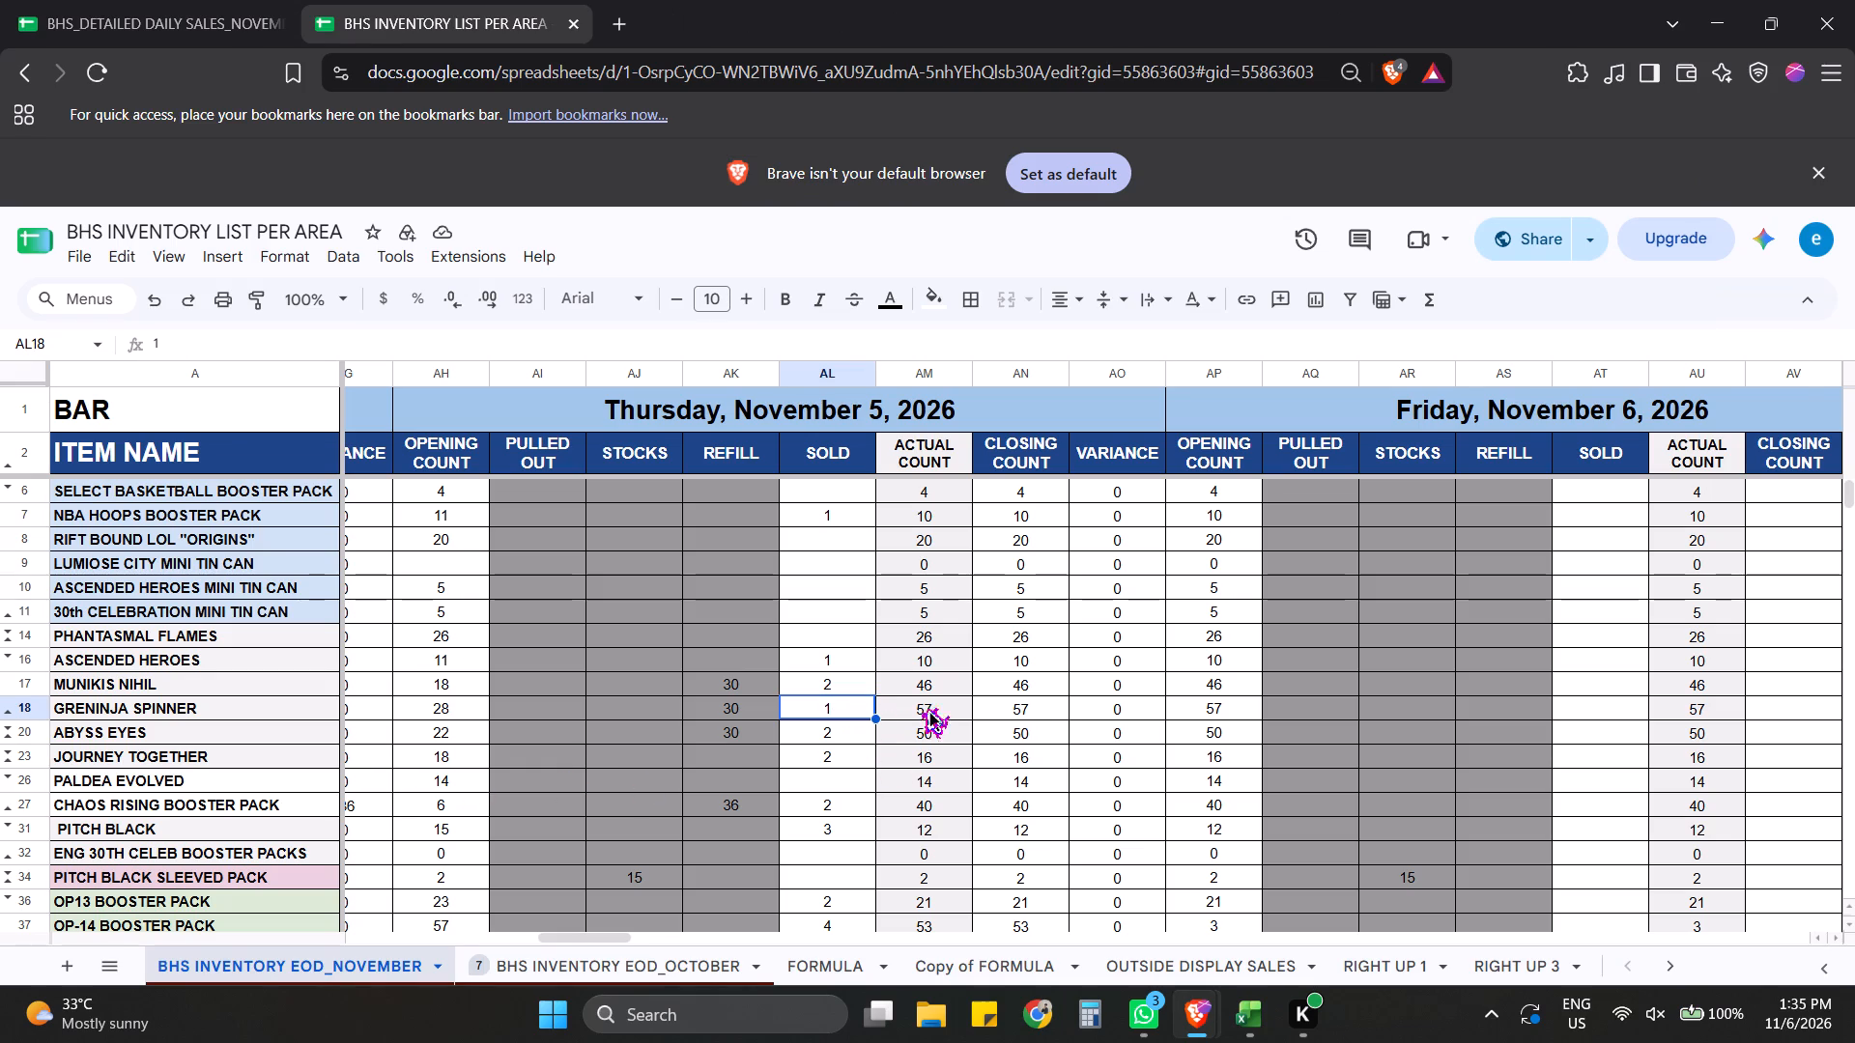
{"action": "key", "text": "alt+Tab"}
{"action": "key", "text": "alt+Tab"}
{"action": "key", "text": "alt+Tab"}
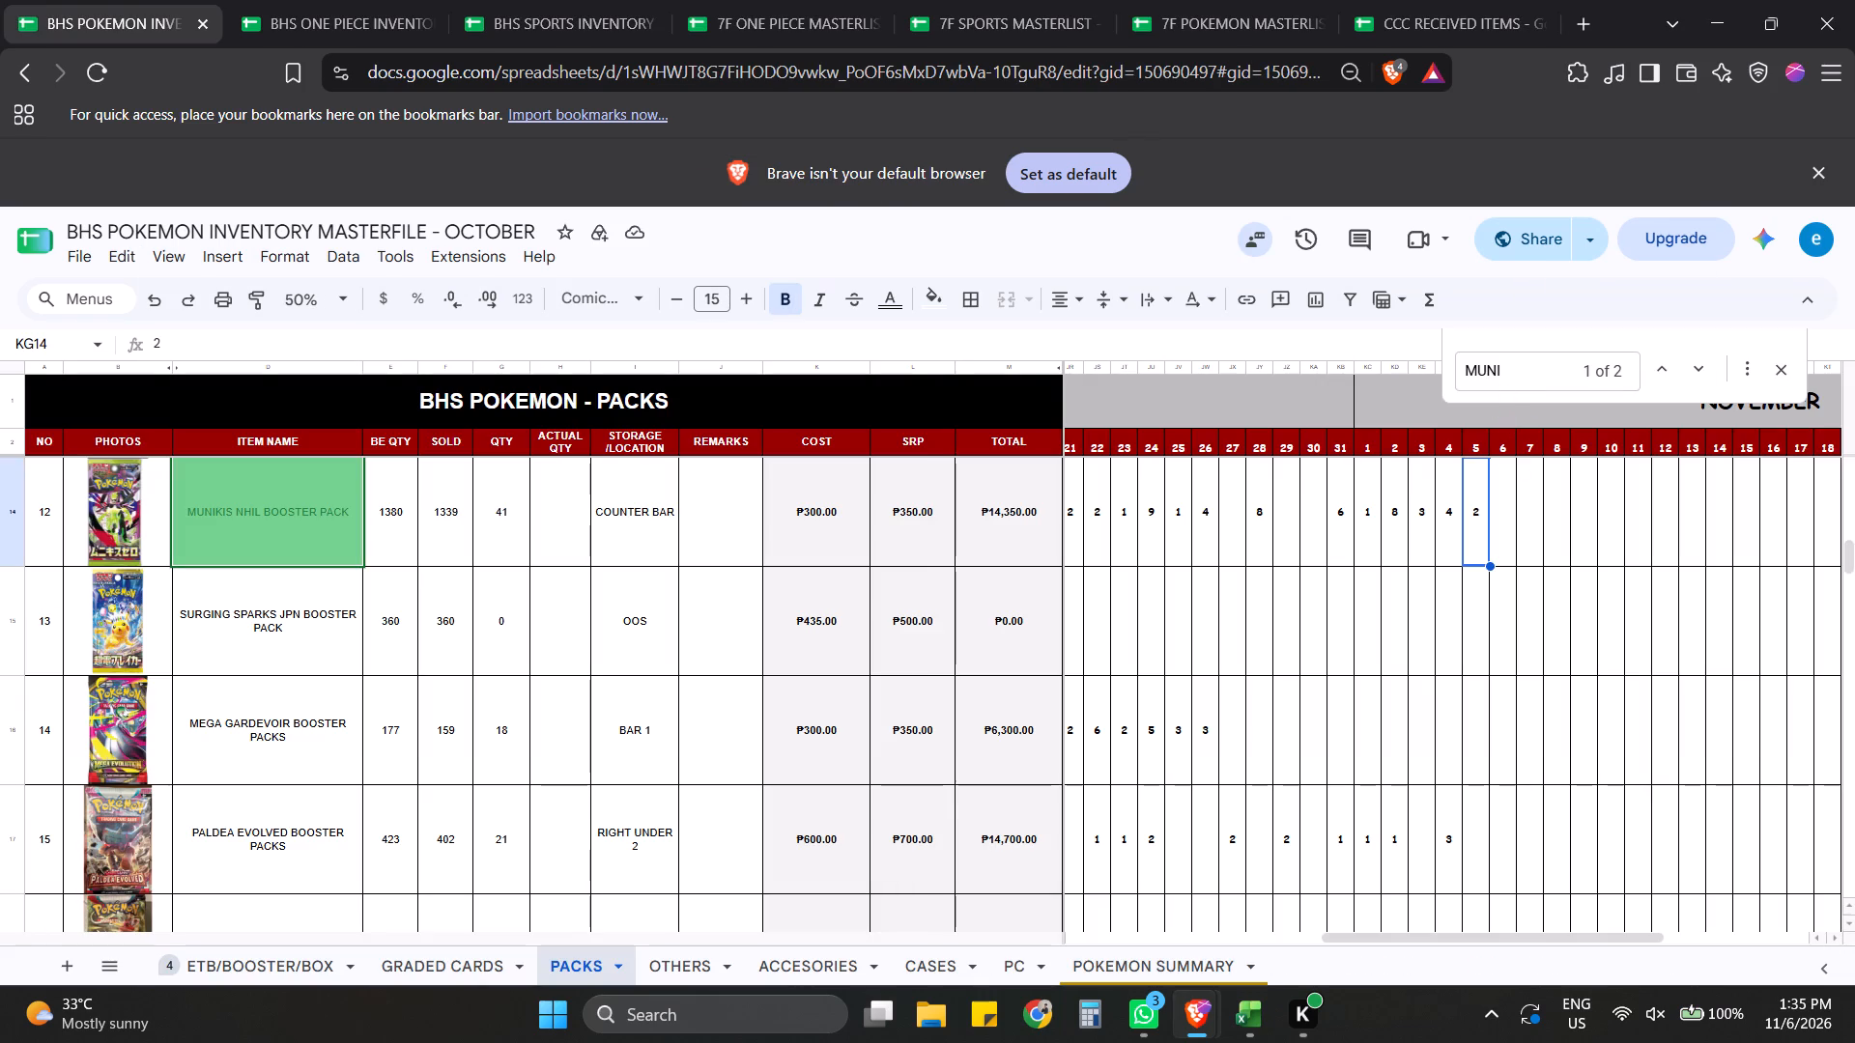
{"action": "left_click_drag", "start_coordinate": [1510, 363], "coordinate": [1397, 381]}
{"action": "type", "text": "NINJA"}
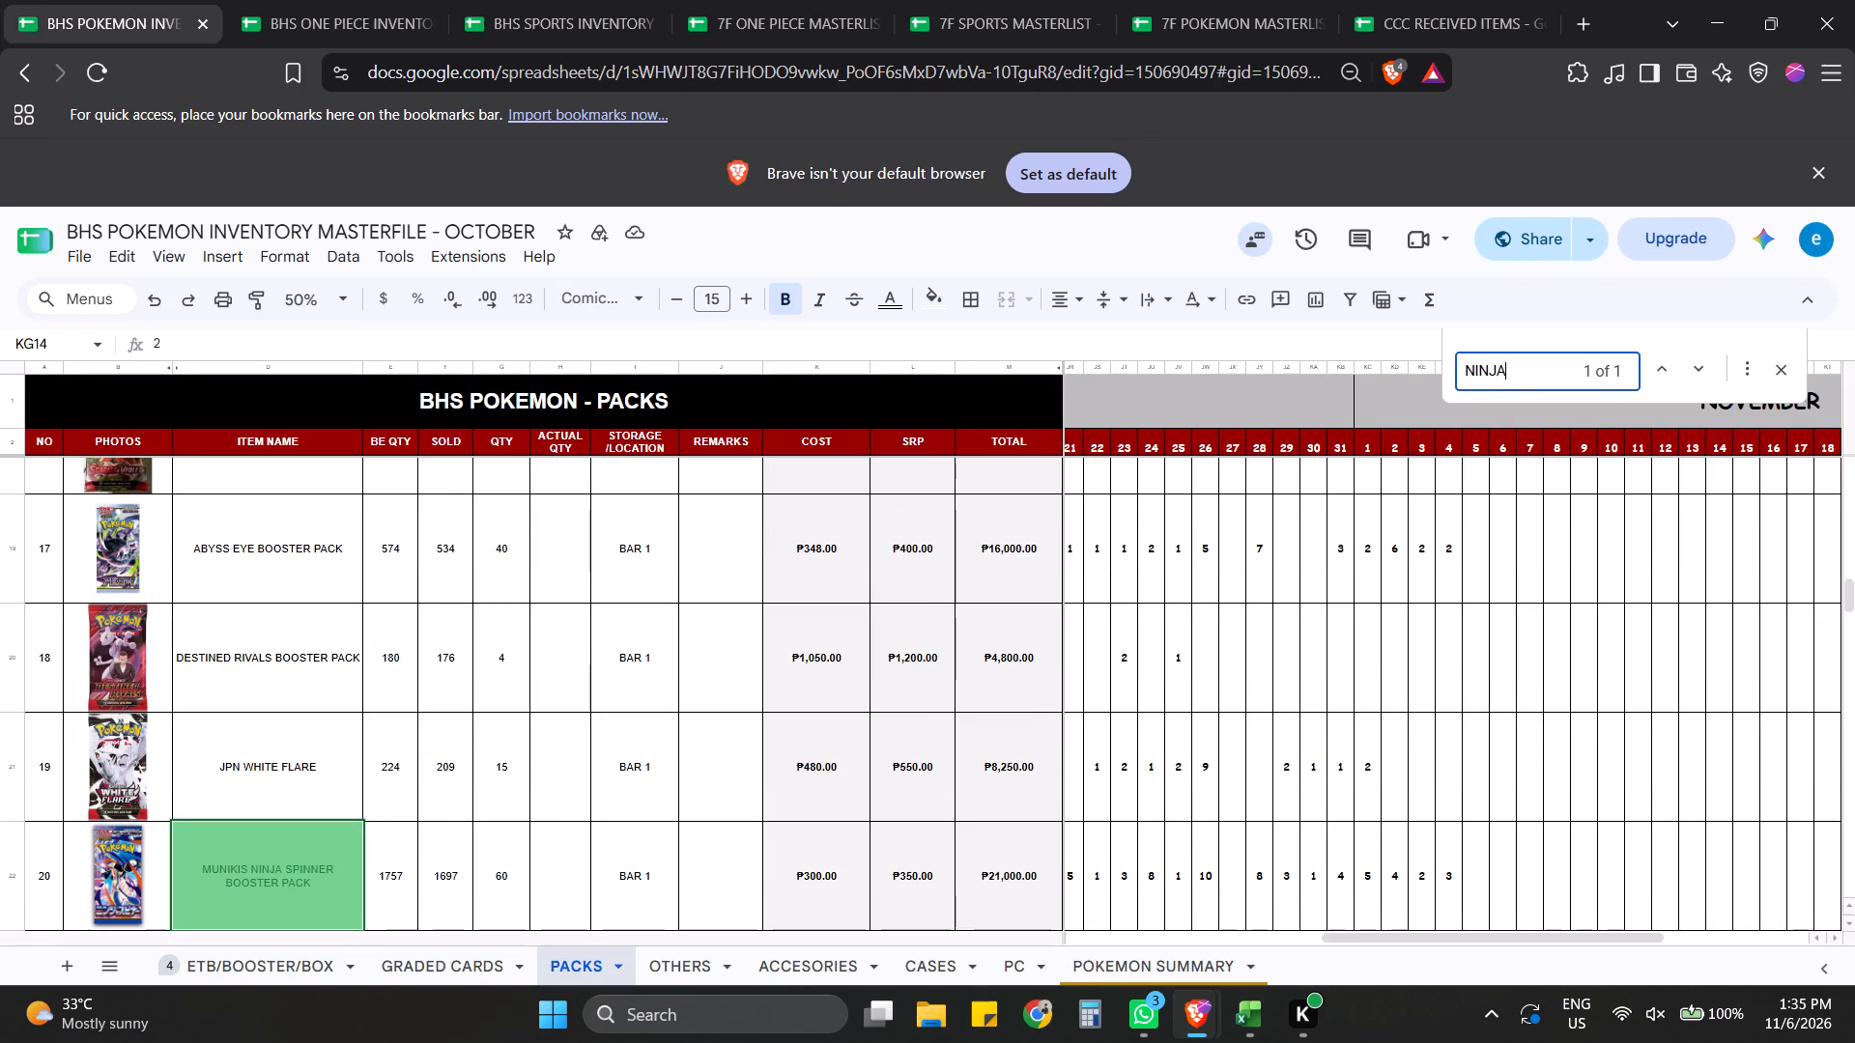
{"action": "left_click", "coordinate": [1469, 894]}
{"action": "key", "text": "1"}
{"action": "left_click", "coordinate": [1456, 735]}
Check the Abyss Eyes sold count and recheck the Munikis Ninja Spinner November 5 entry against the inventory list's Munikis Nihil and Greninja Spinner rows.
{"action": "key", "text": "alt+Tab"}
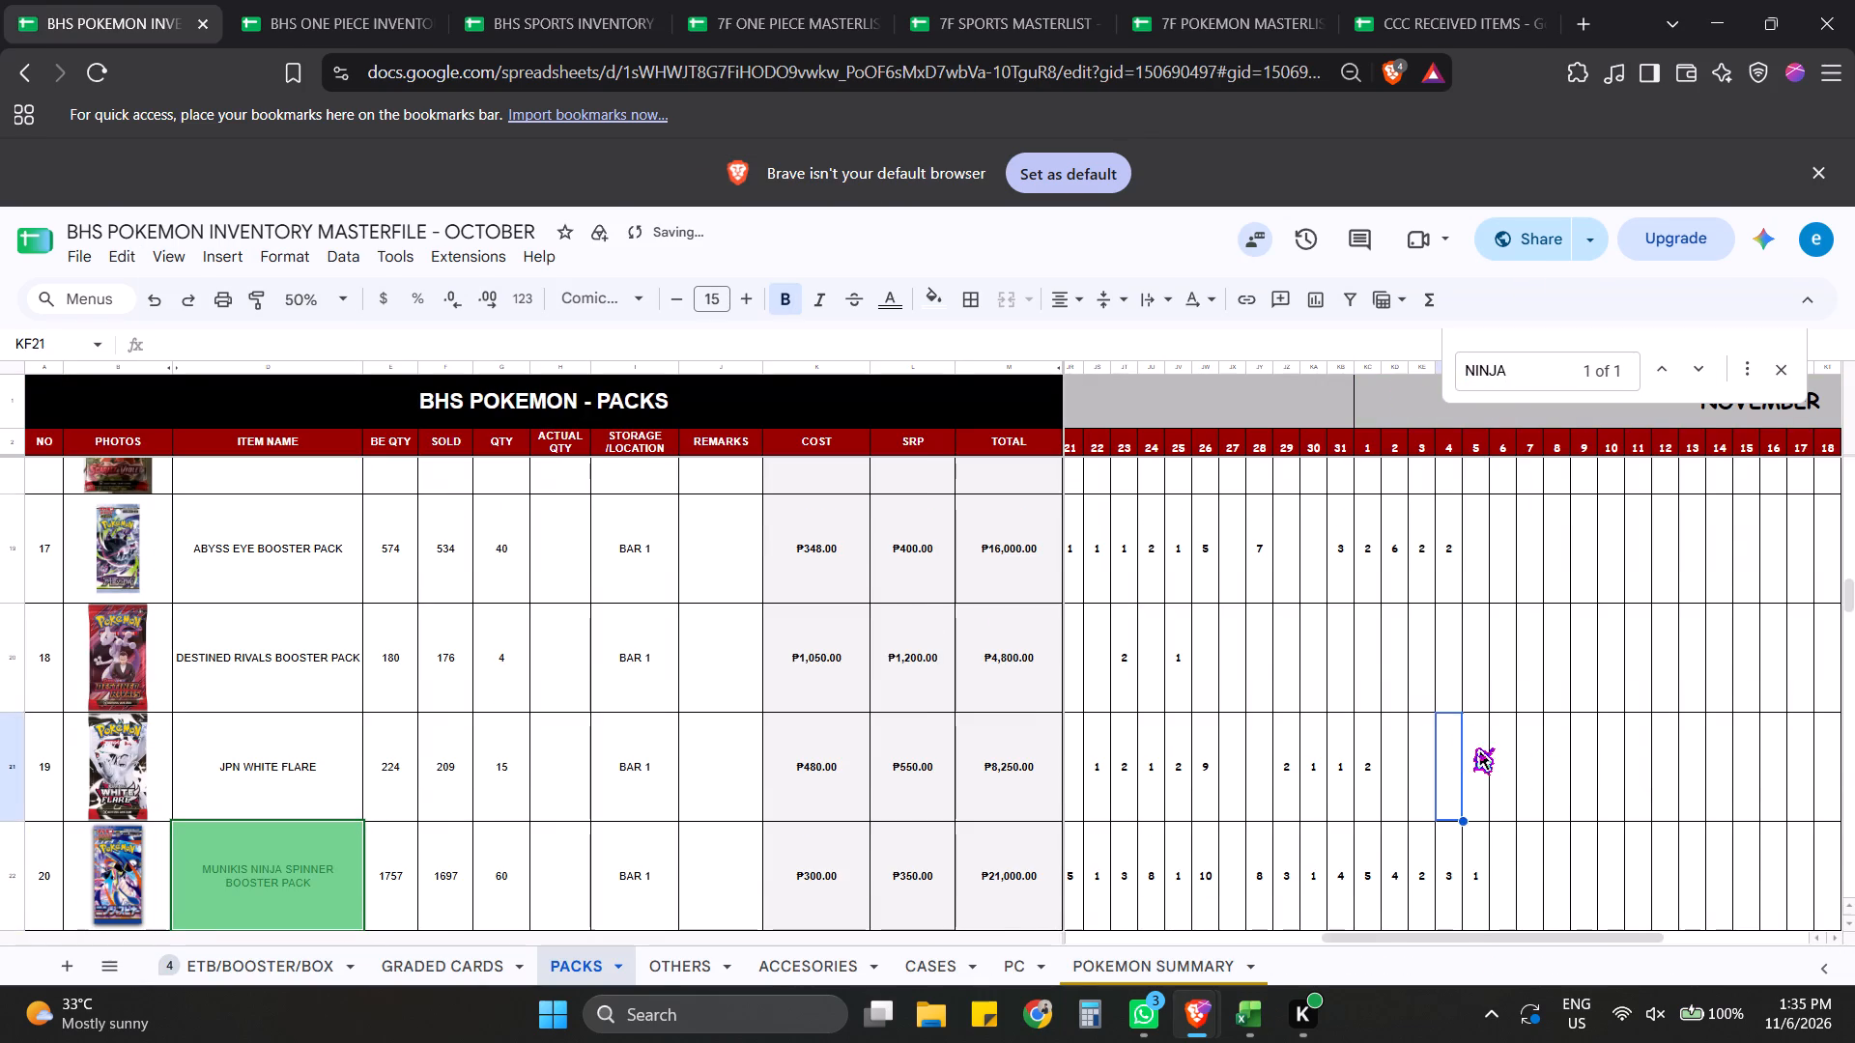
{"action": "left_click", "coordinate": [853, 738]}
{"action": "key", "text": "alt+Tab"}
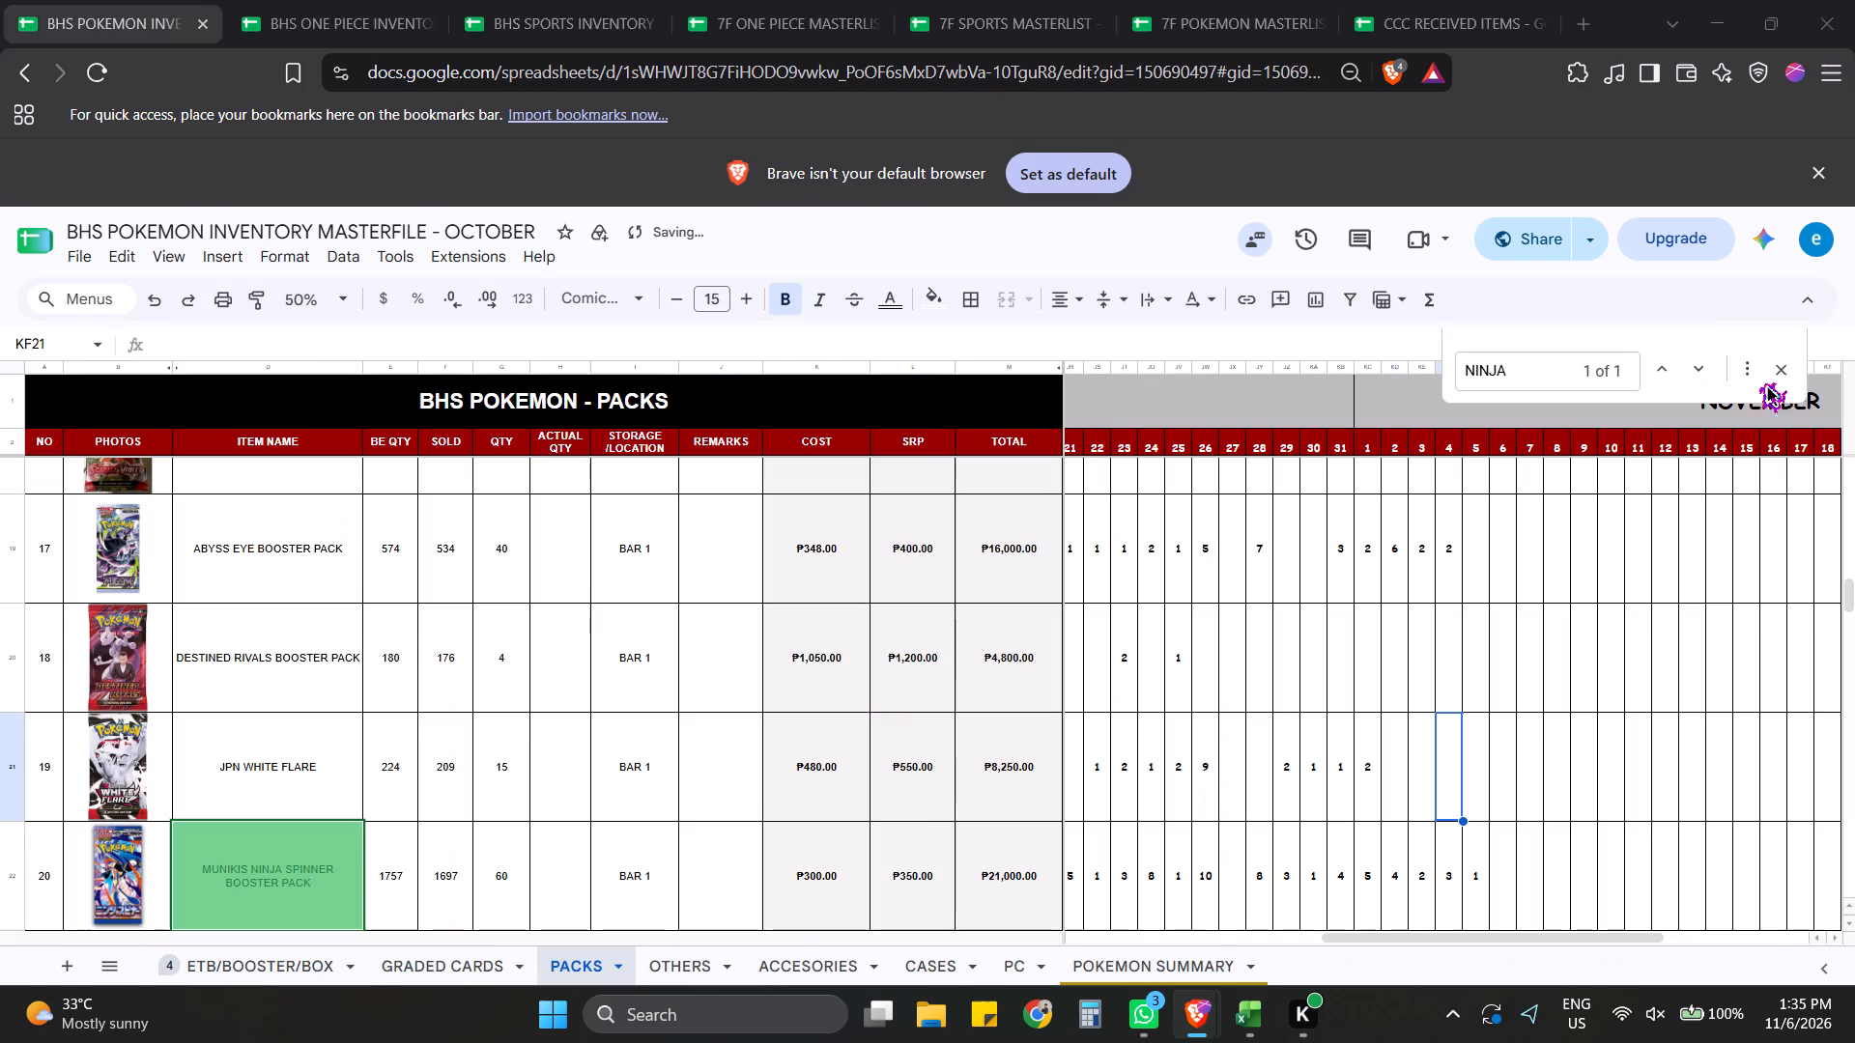
{"action": "left_click_drag", "start_coordinate": [1531, 371], "coordinate": [1401, 379]}
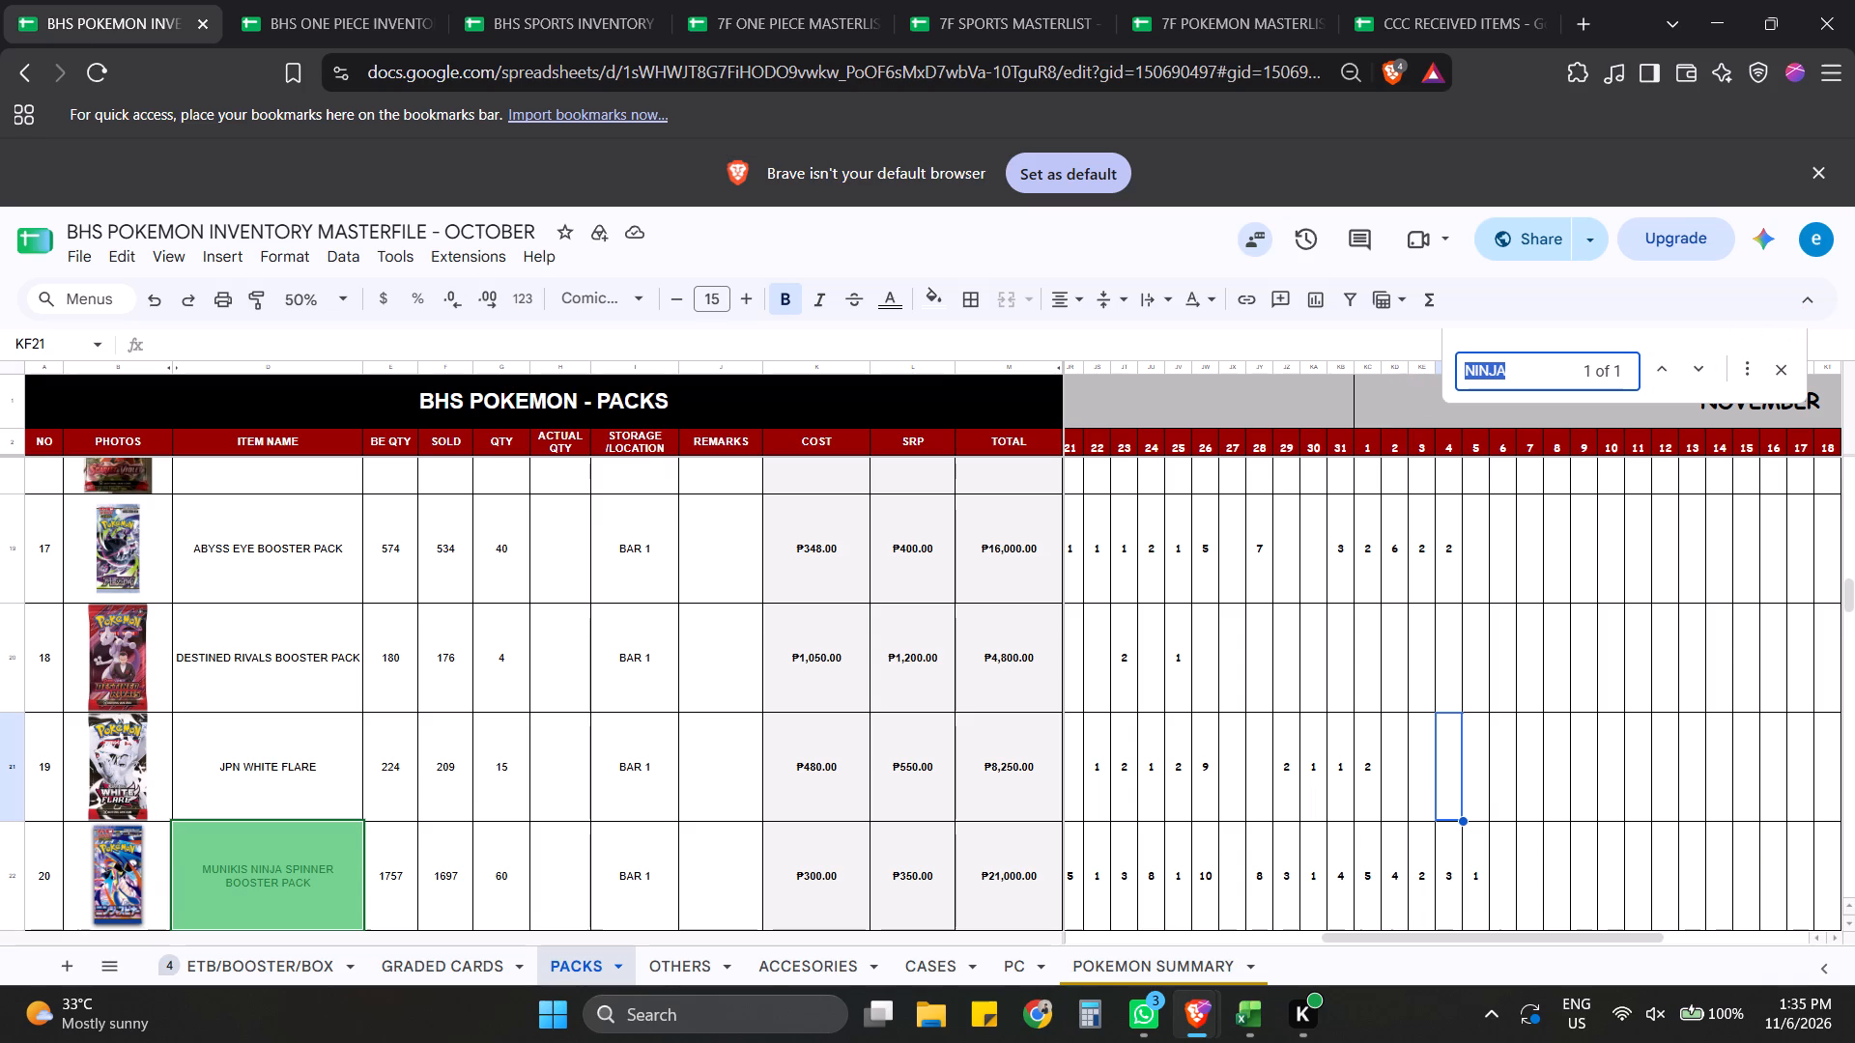
{"action": "key", "text": "alt+Tab"}
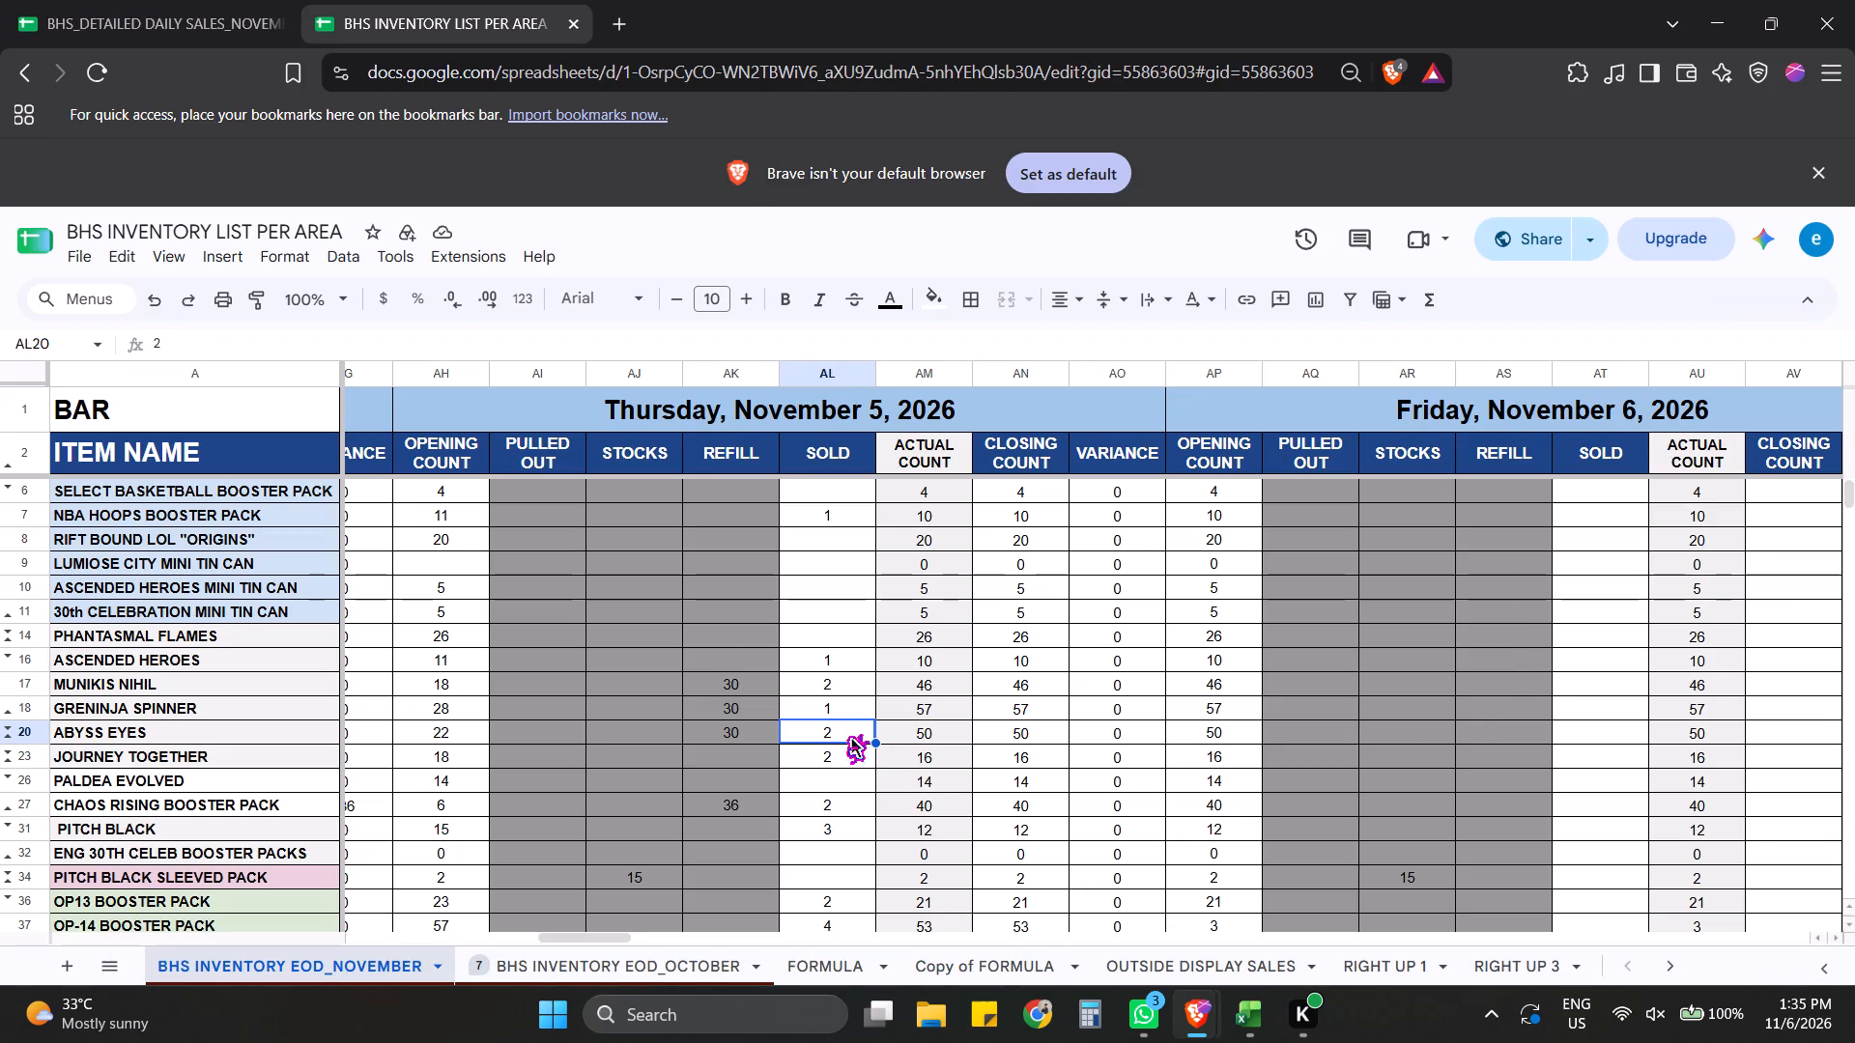
{"action": "key", "text": "alt+Tab"}
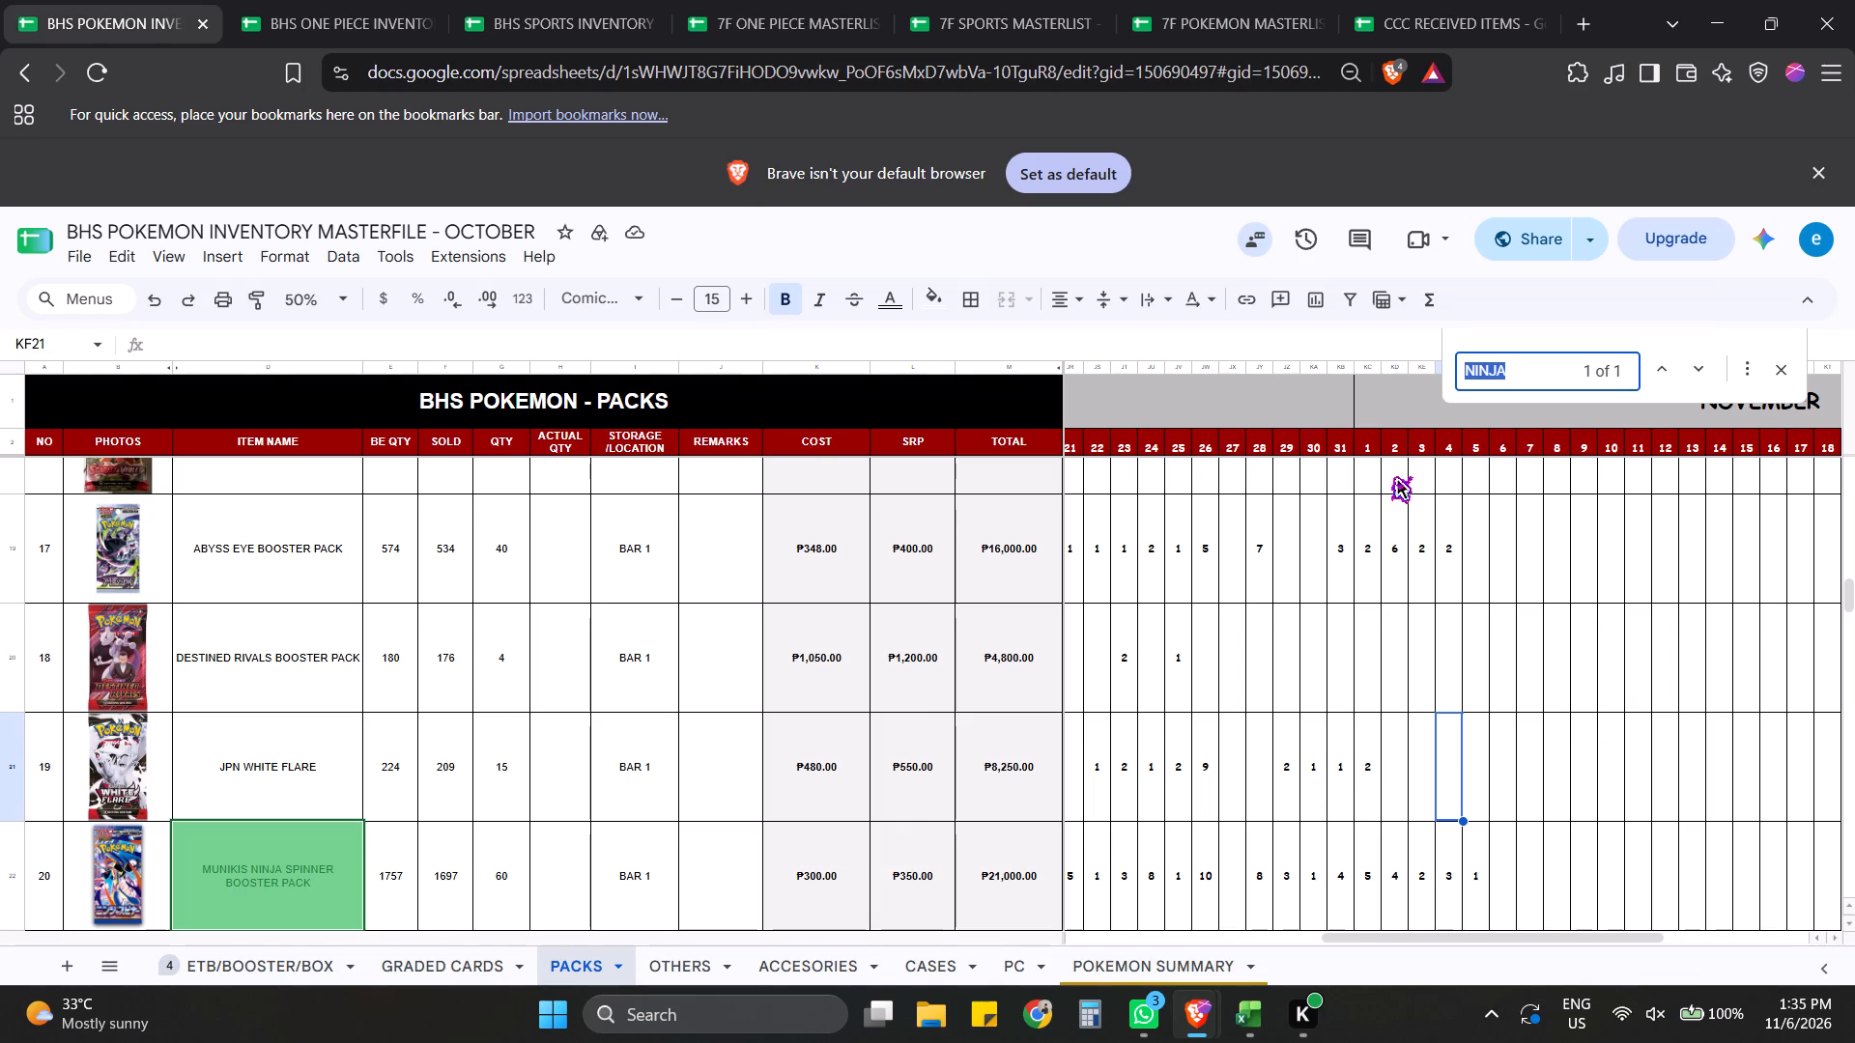
{"action": "key", "text": "alt+Tab"}
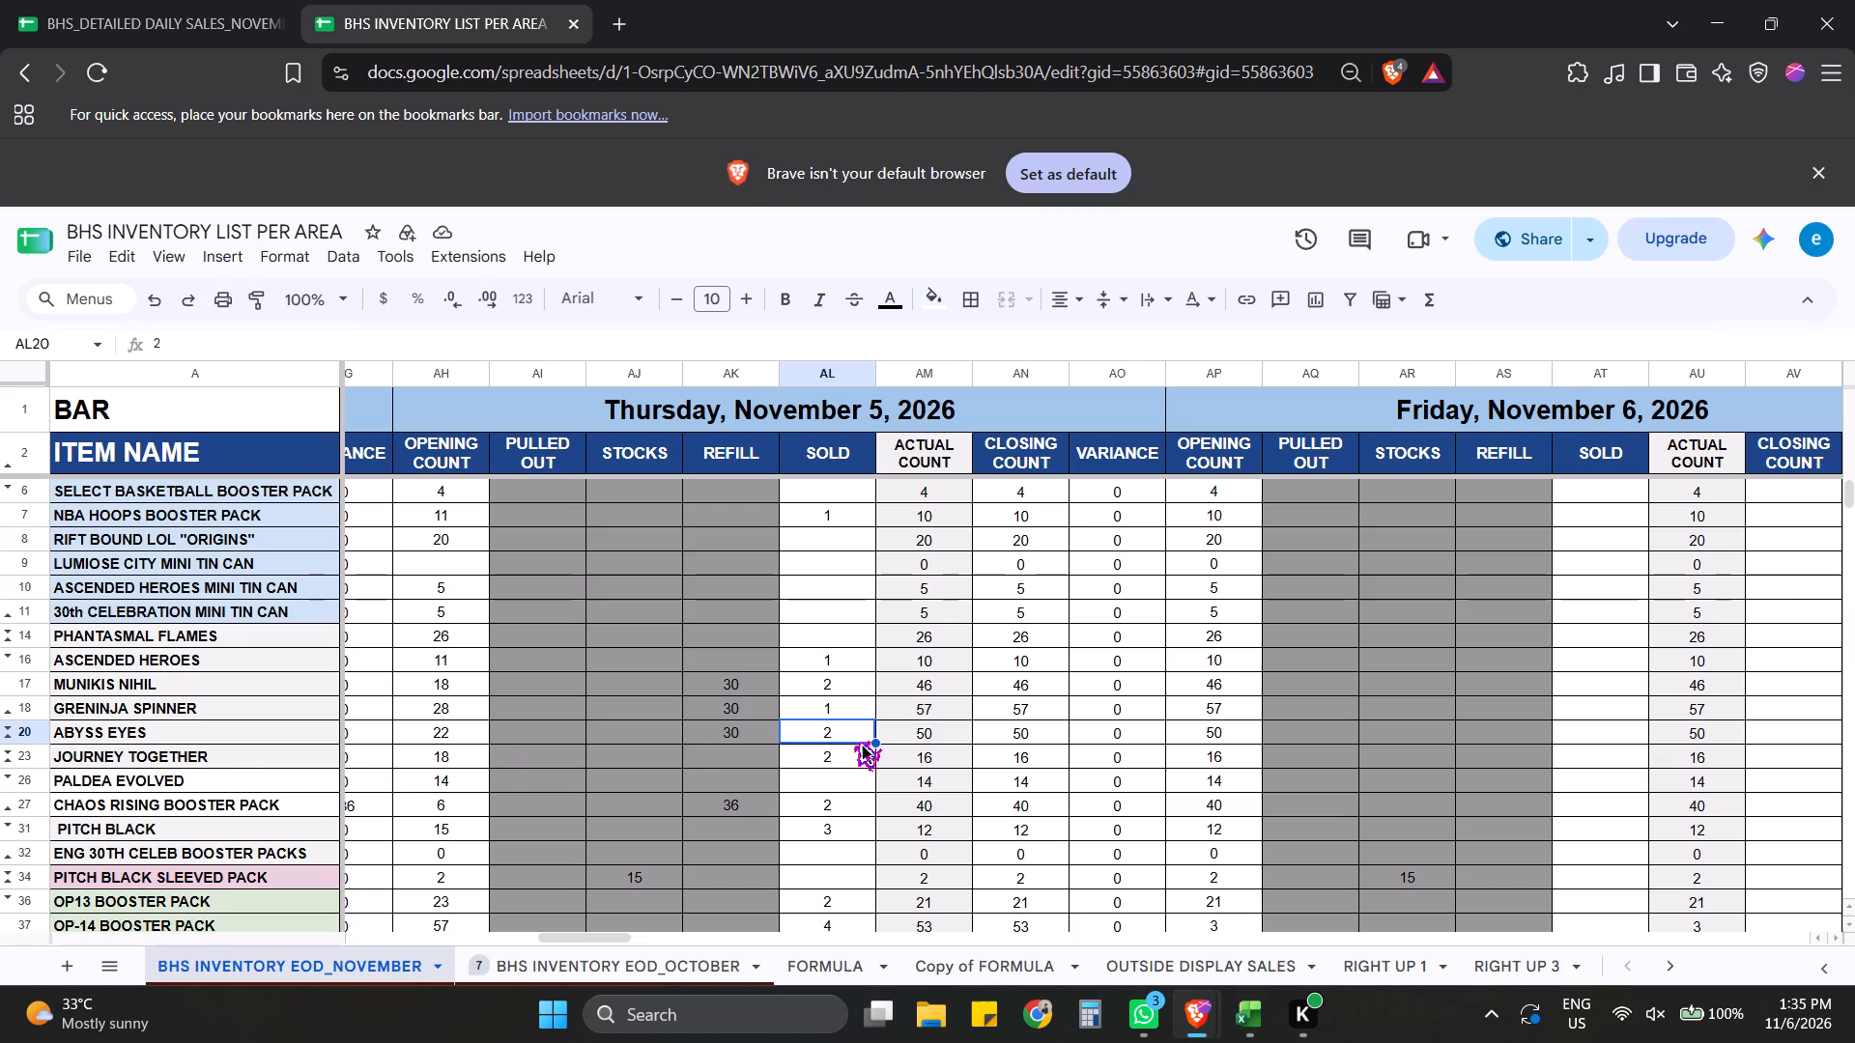
{"action": "key", "text": "alt+Tab"}
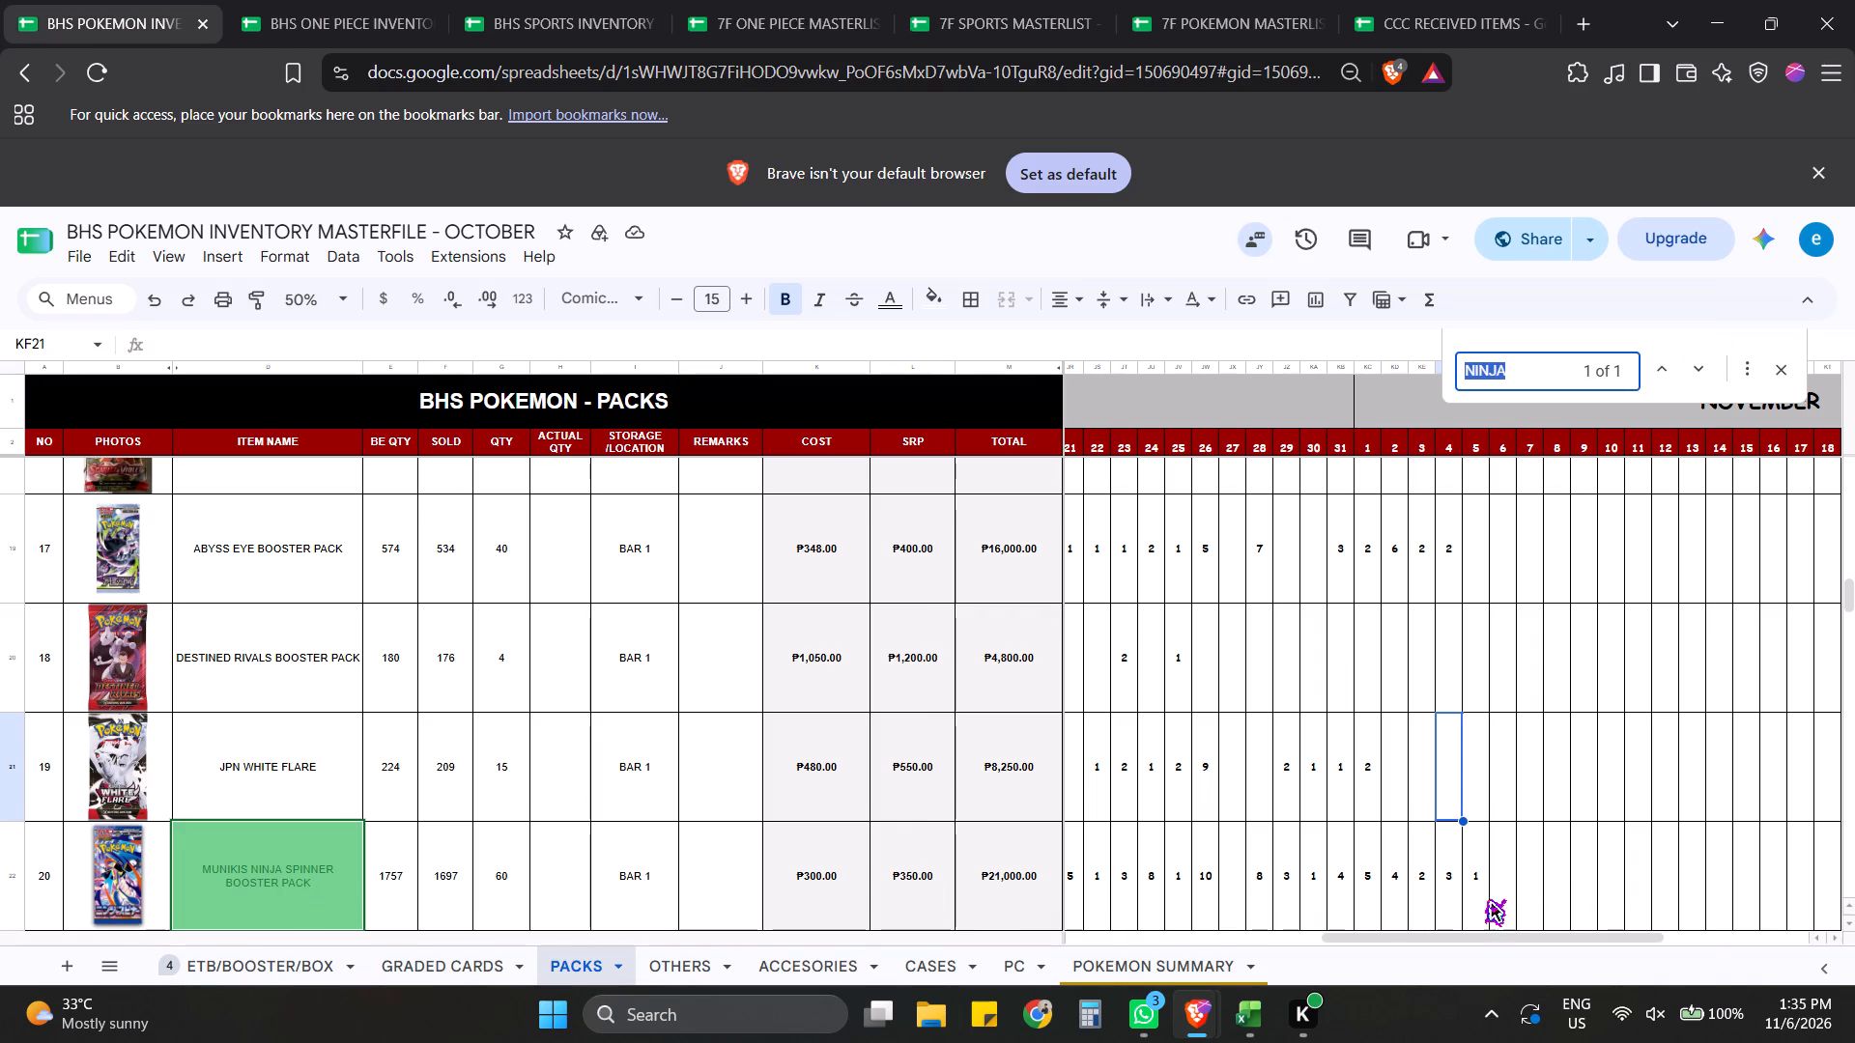
{"action": "key", "text": "alt+Tab"}
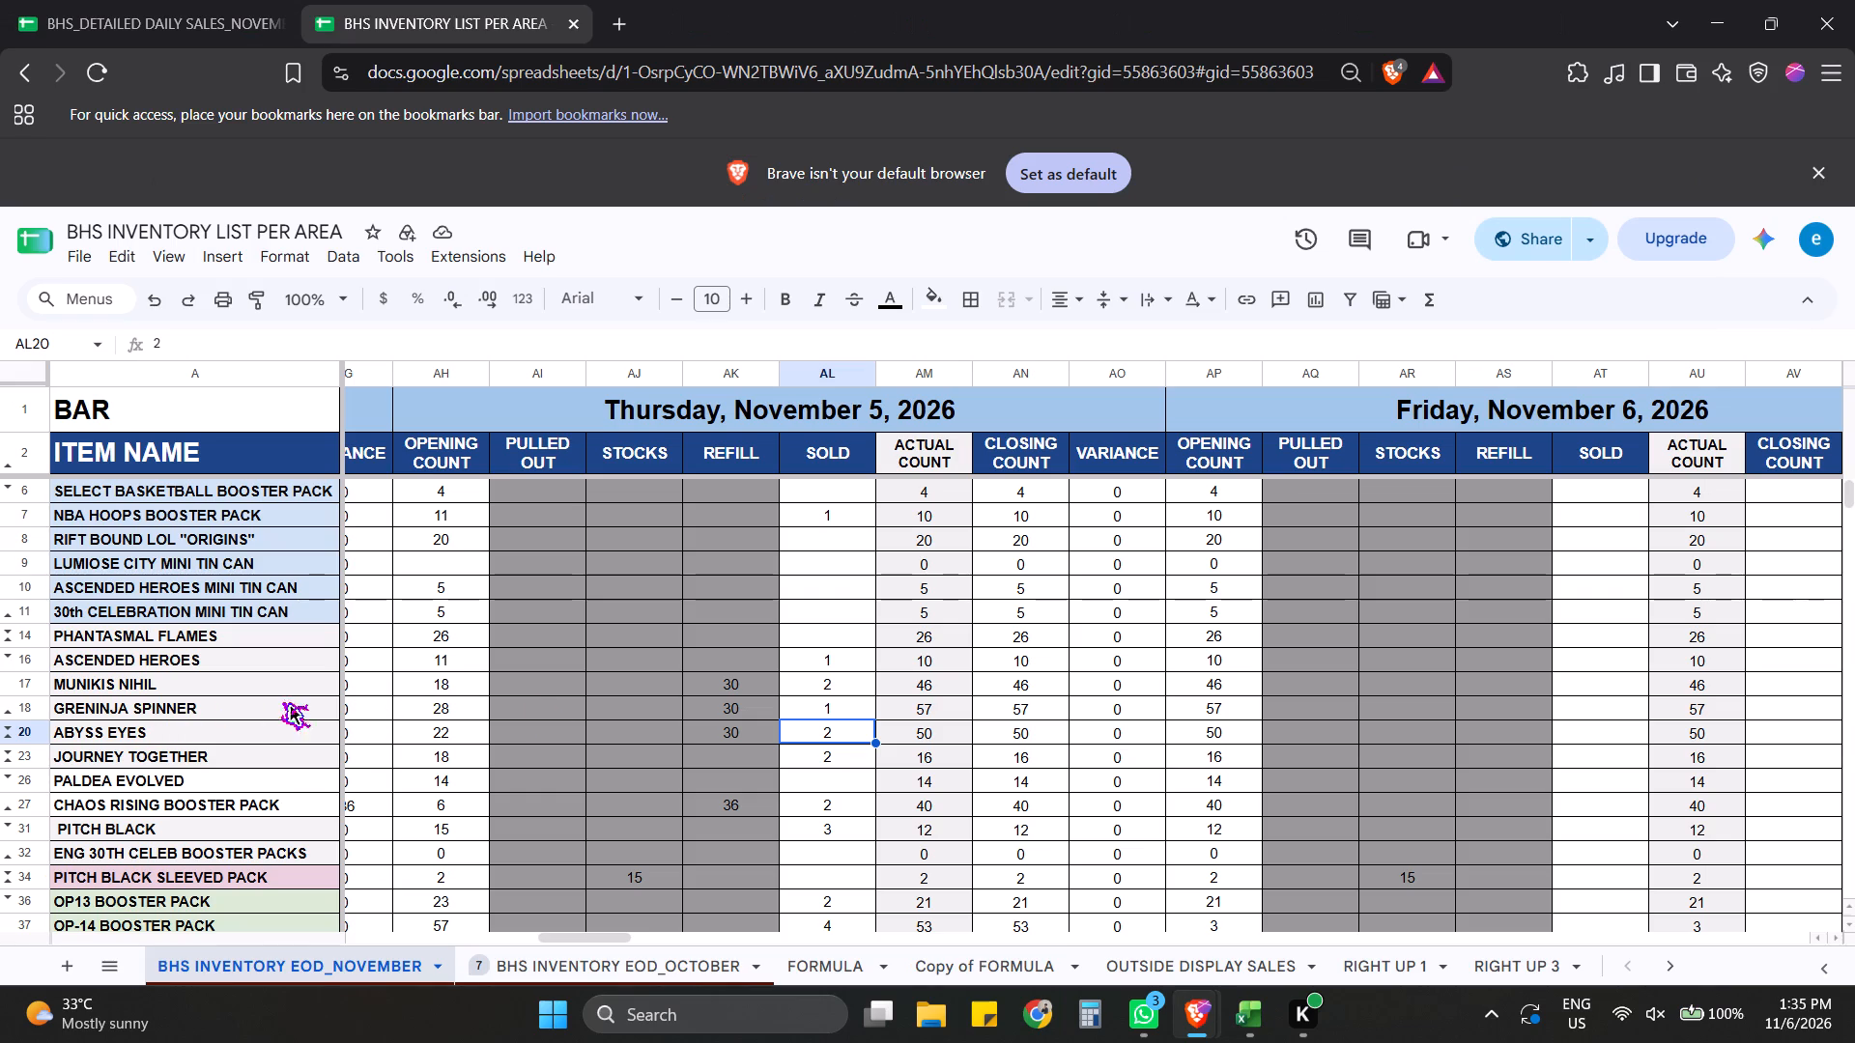
{"action": "key", "text": "alt+Tab"}
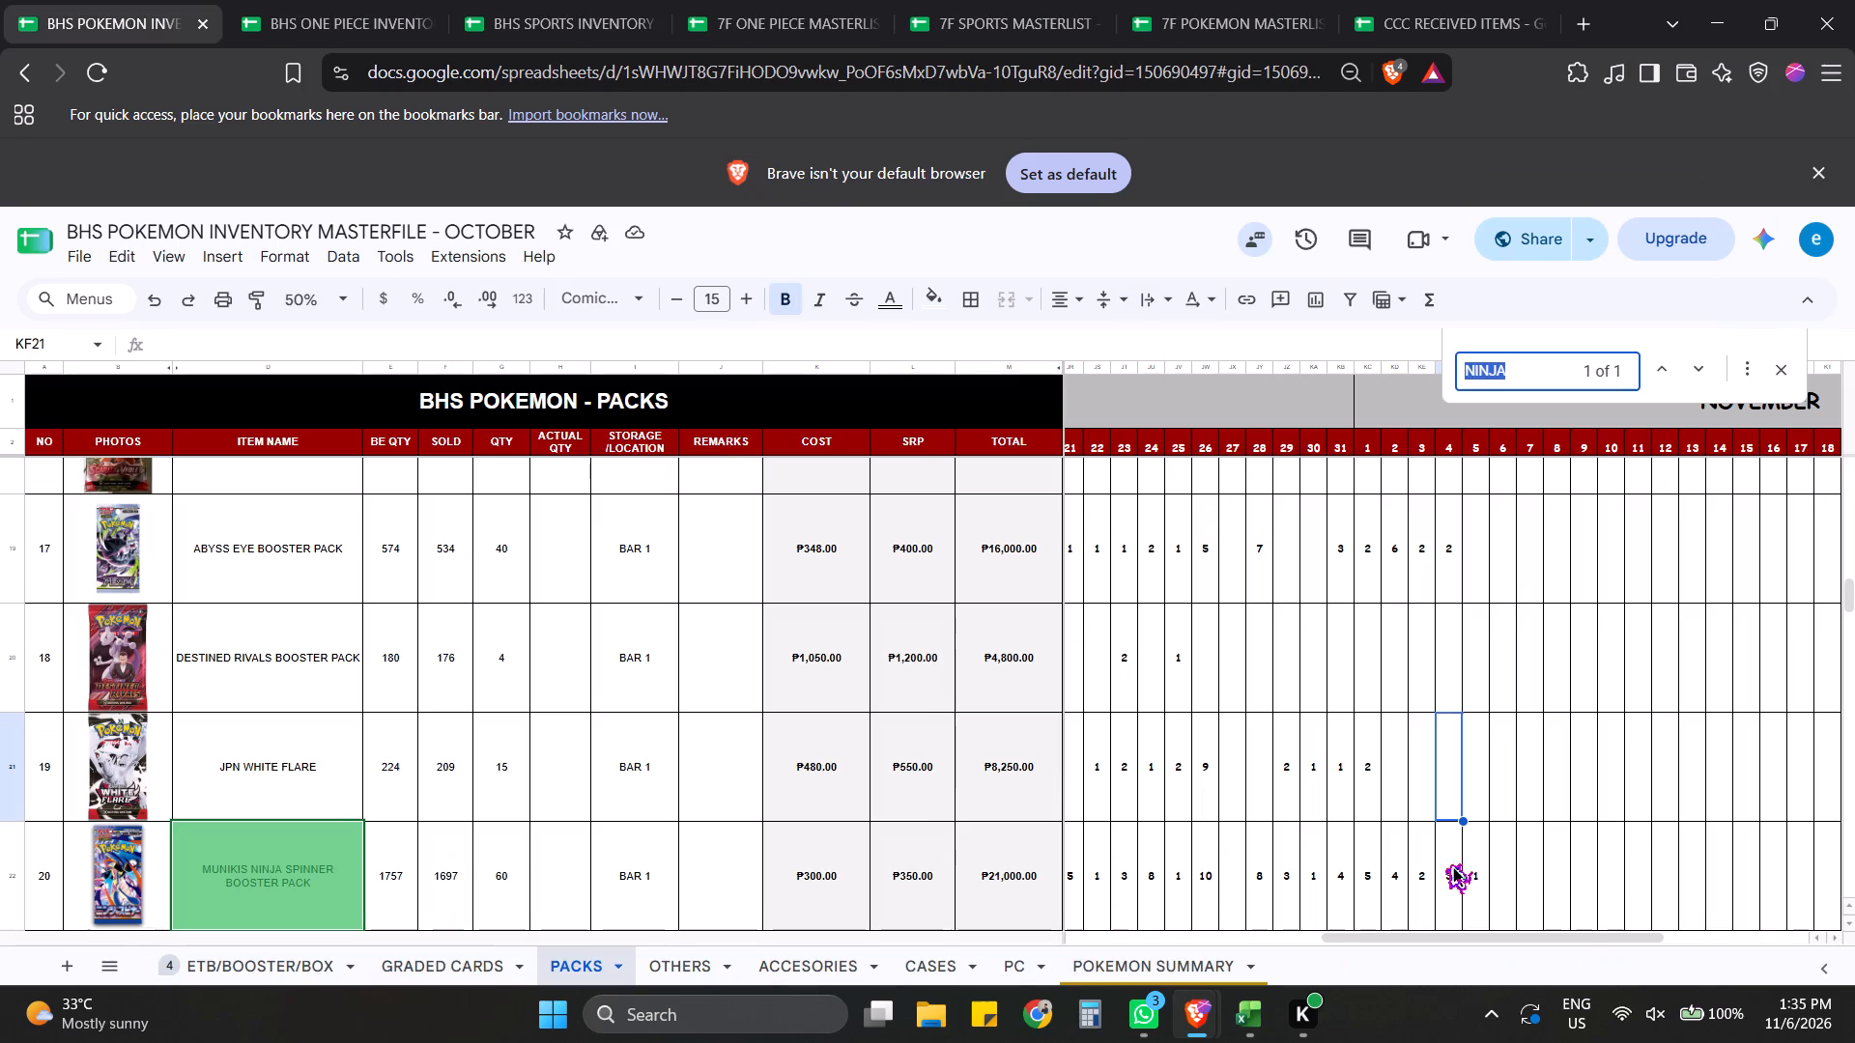
{"action": "left_click", "coordinate": [1467, 879]}
{"action": "key", "text": "alt+Tab"}
{"action": "left_click", "coordinate": [157, 679]}
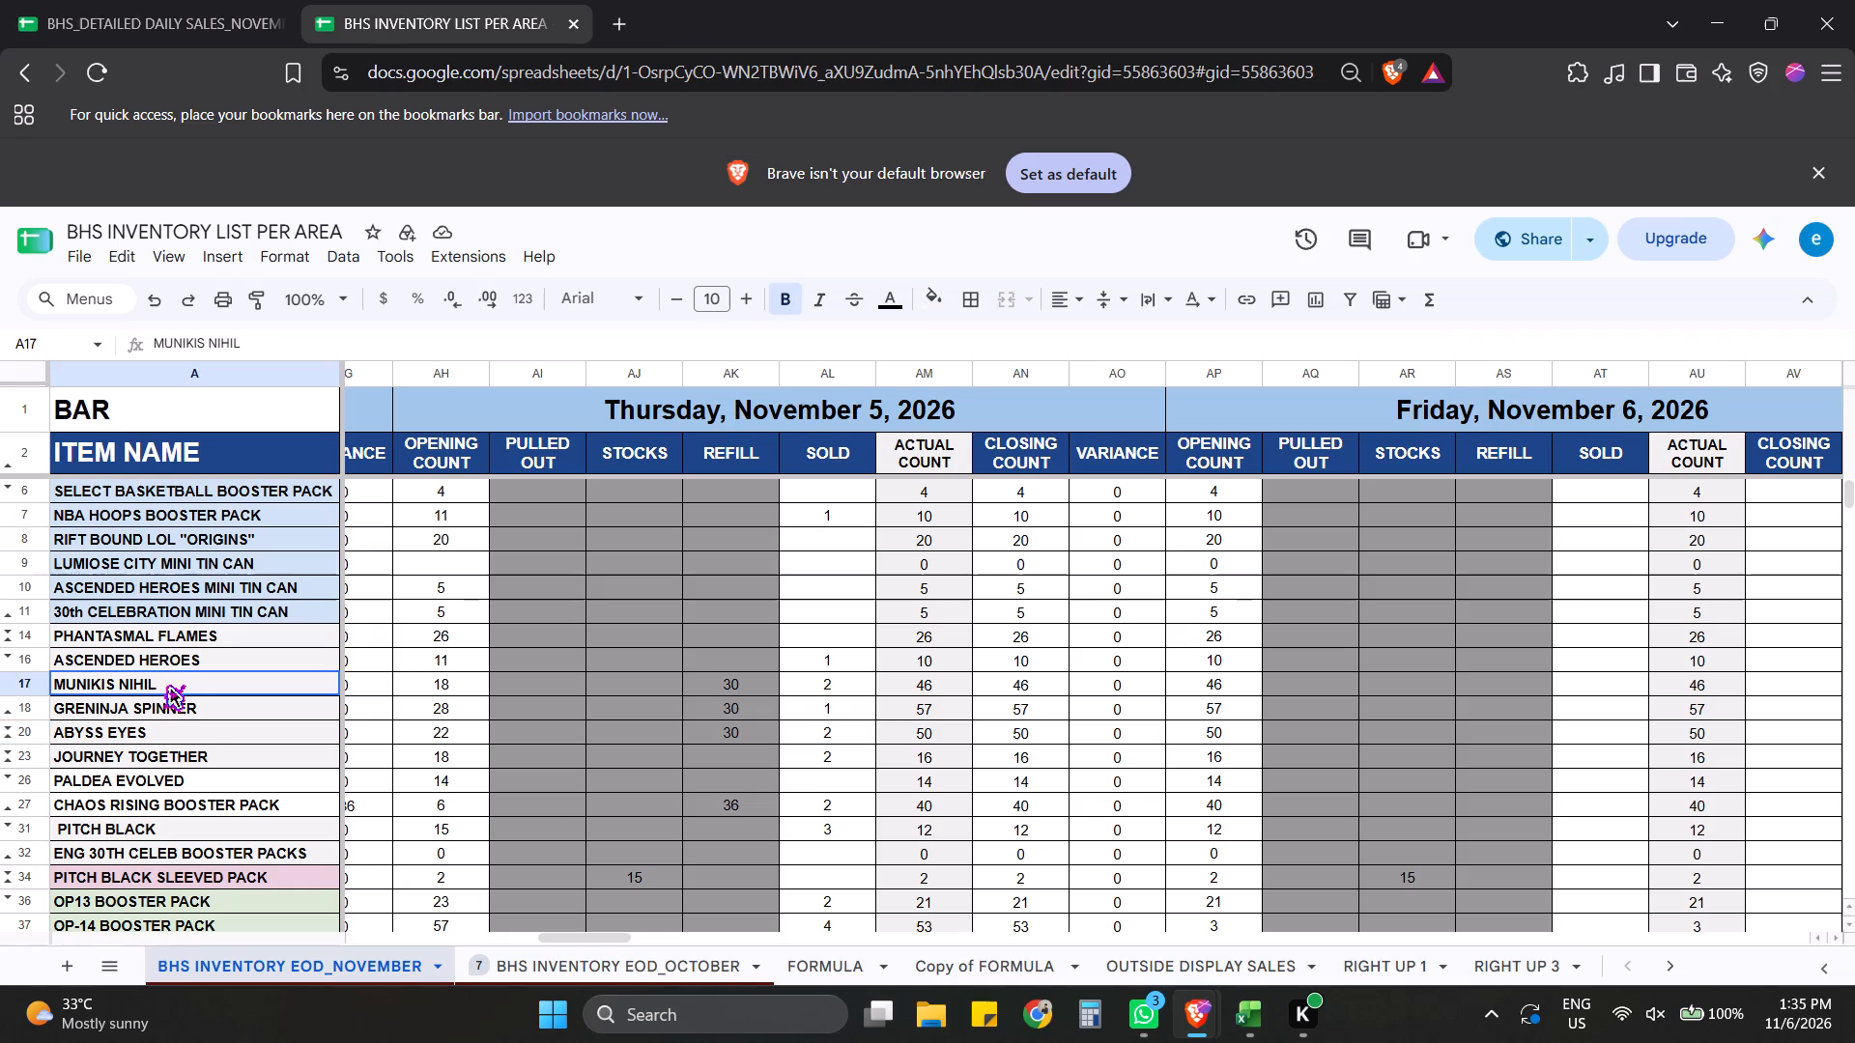
{"action": "left_click", "coordinate": [188, 717]}
{"action": "key", "text": "alt+Tab"}
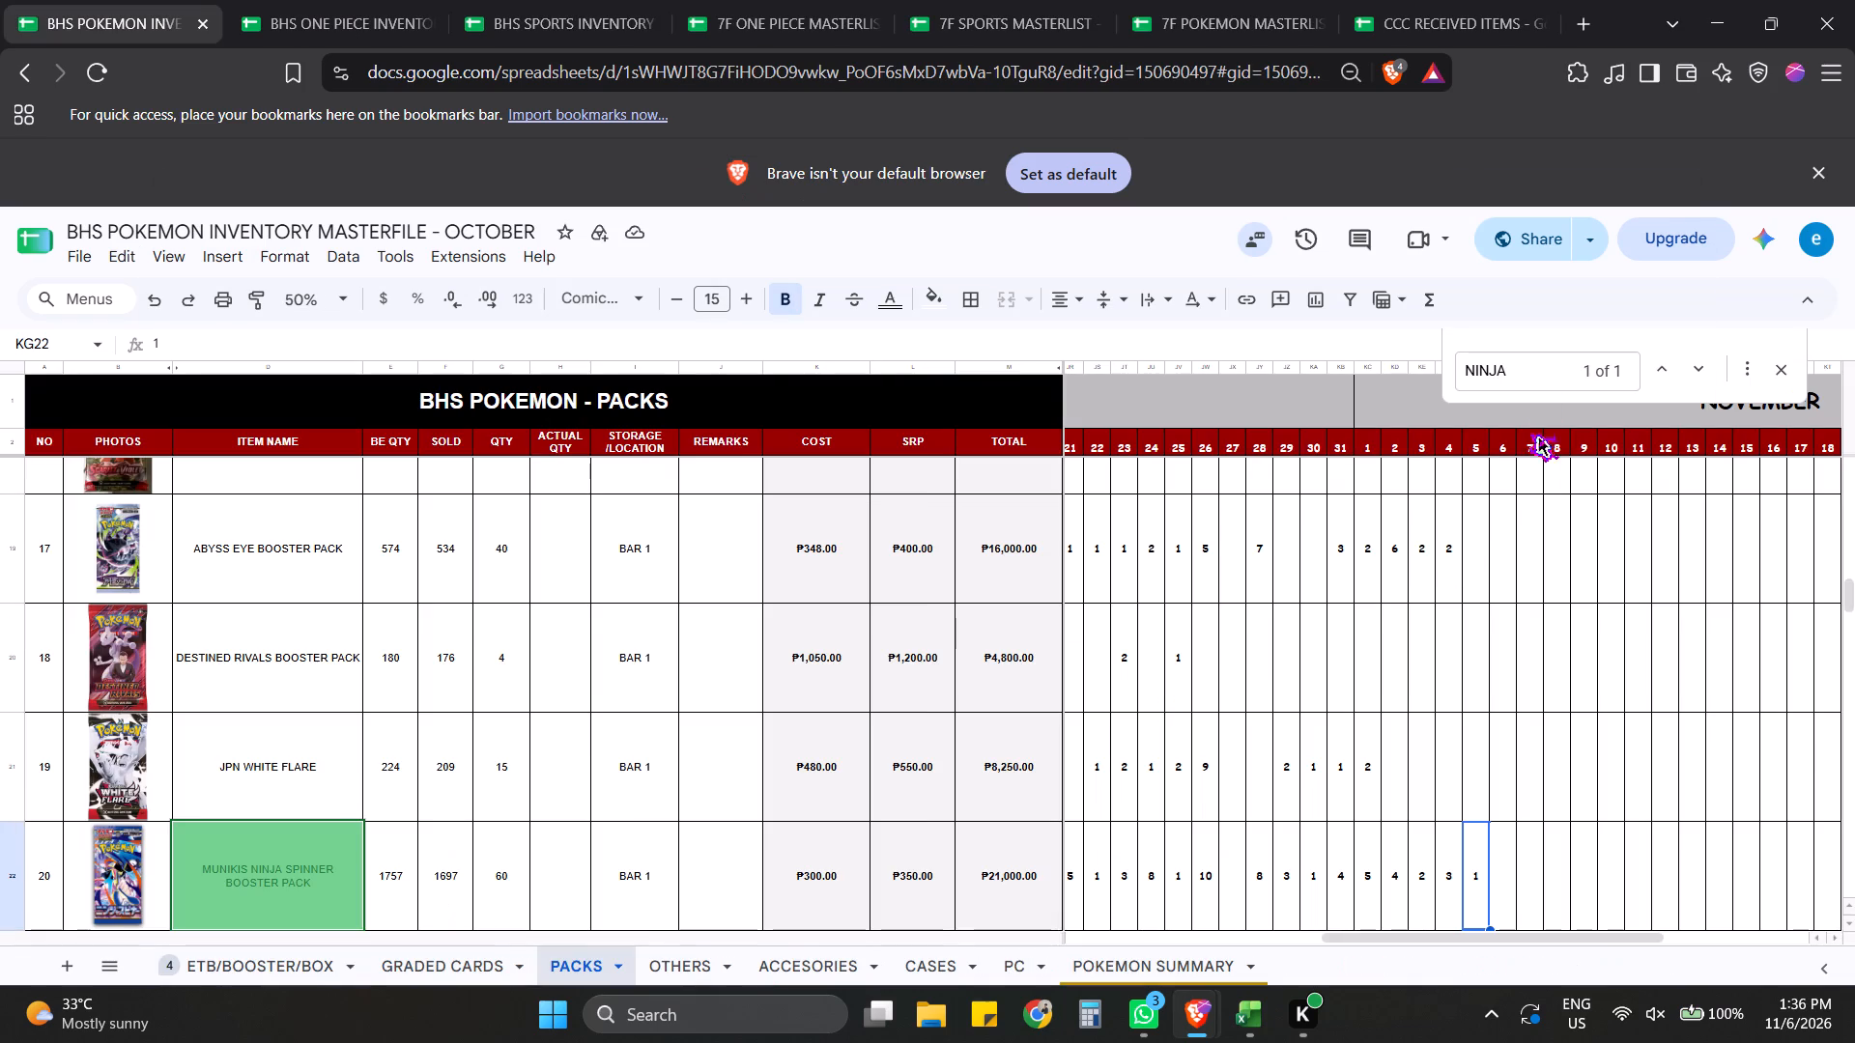
Find the Abyss Eye Booster Pack row by searching ABYS and enter its inventory-list sold count, 2, for November 5.
{"action": "left_click", "coordinate": [1515, 360]}
{"action": "key", "text": "alt+Tab"}
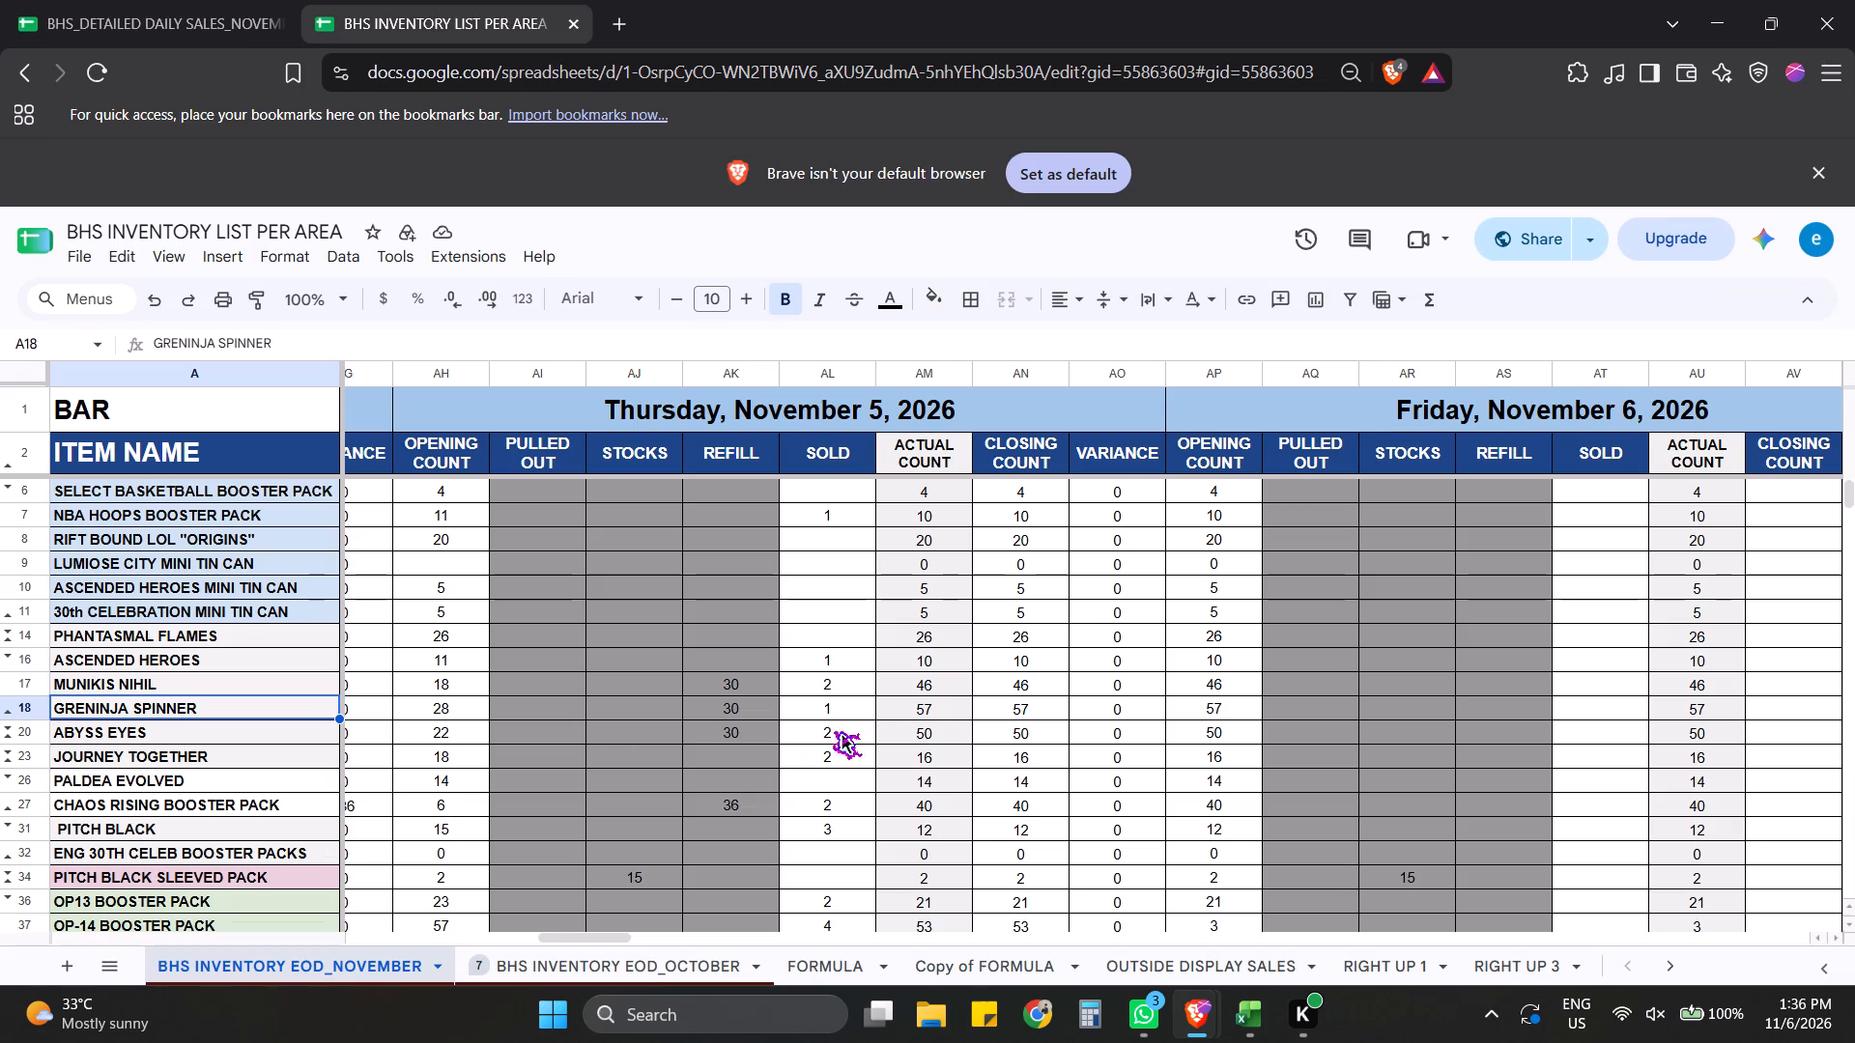
{"action": "left_click", "coordinate": [841, 735]}
{"action": "key", "text": "alt+Tab"}
{"action": "left_click_drag", "start_coordinate": [1541, 360], "coordinate": [1375, 363]}
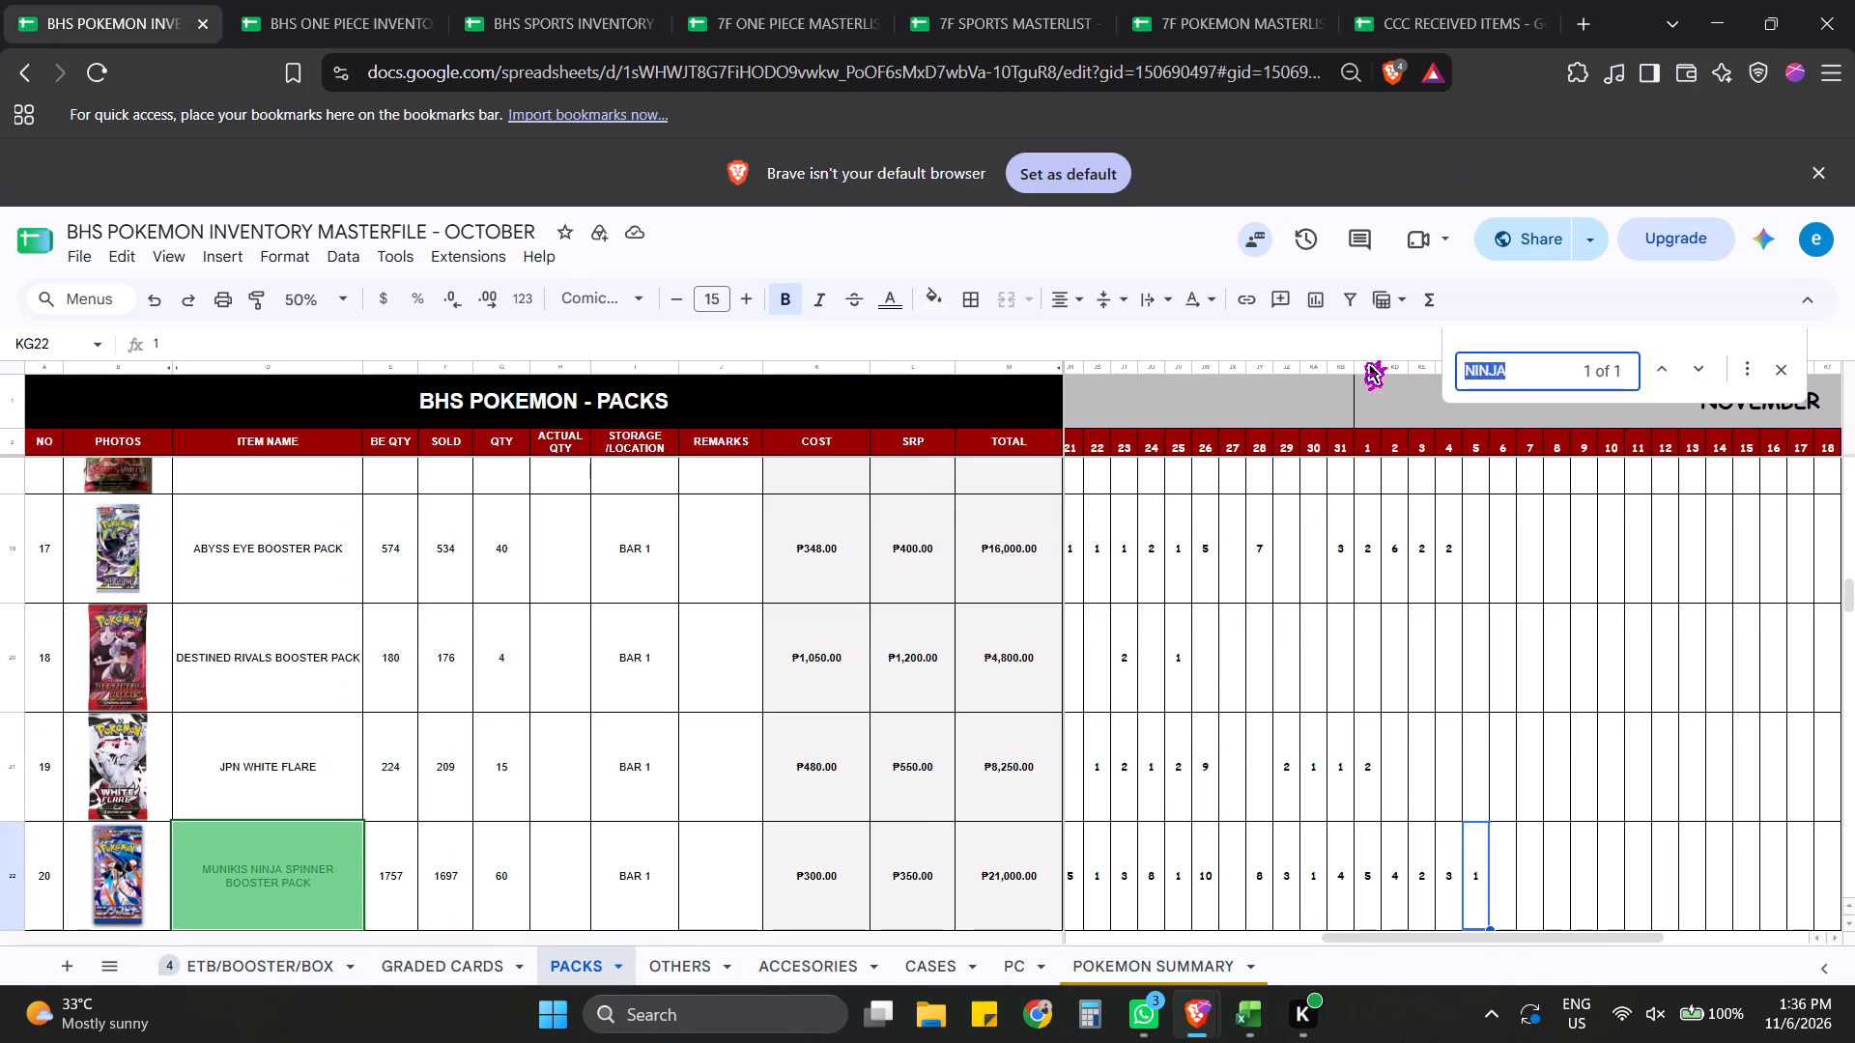
{"action": "type", "text": "ABYS"}
{"action": "left_click", "coordinate": [1473, 498]}
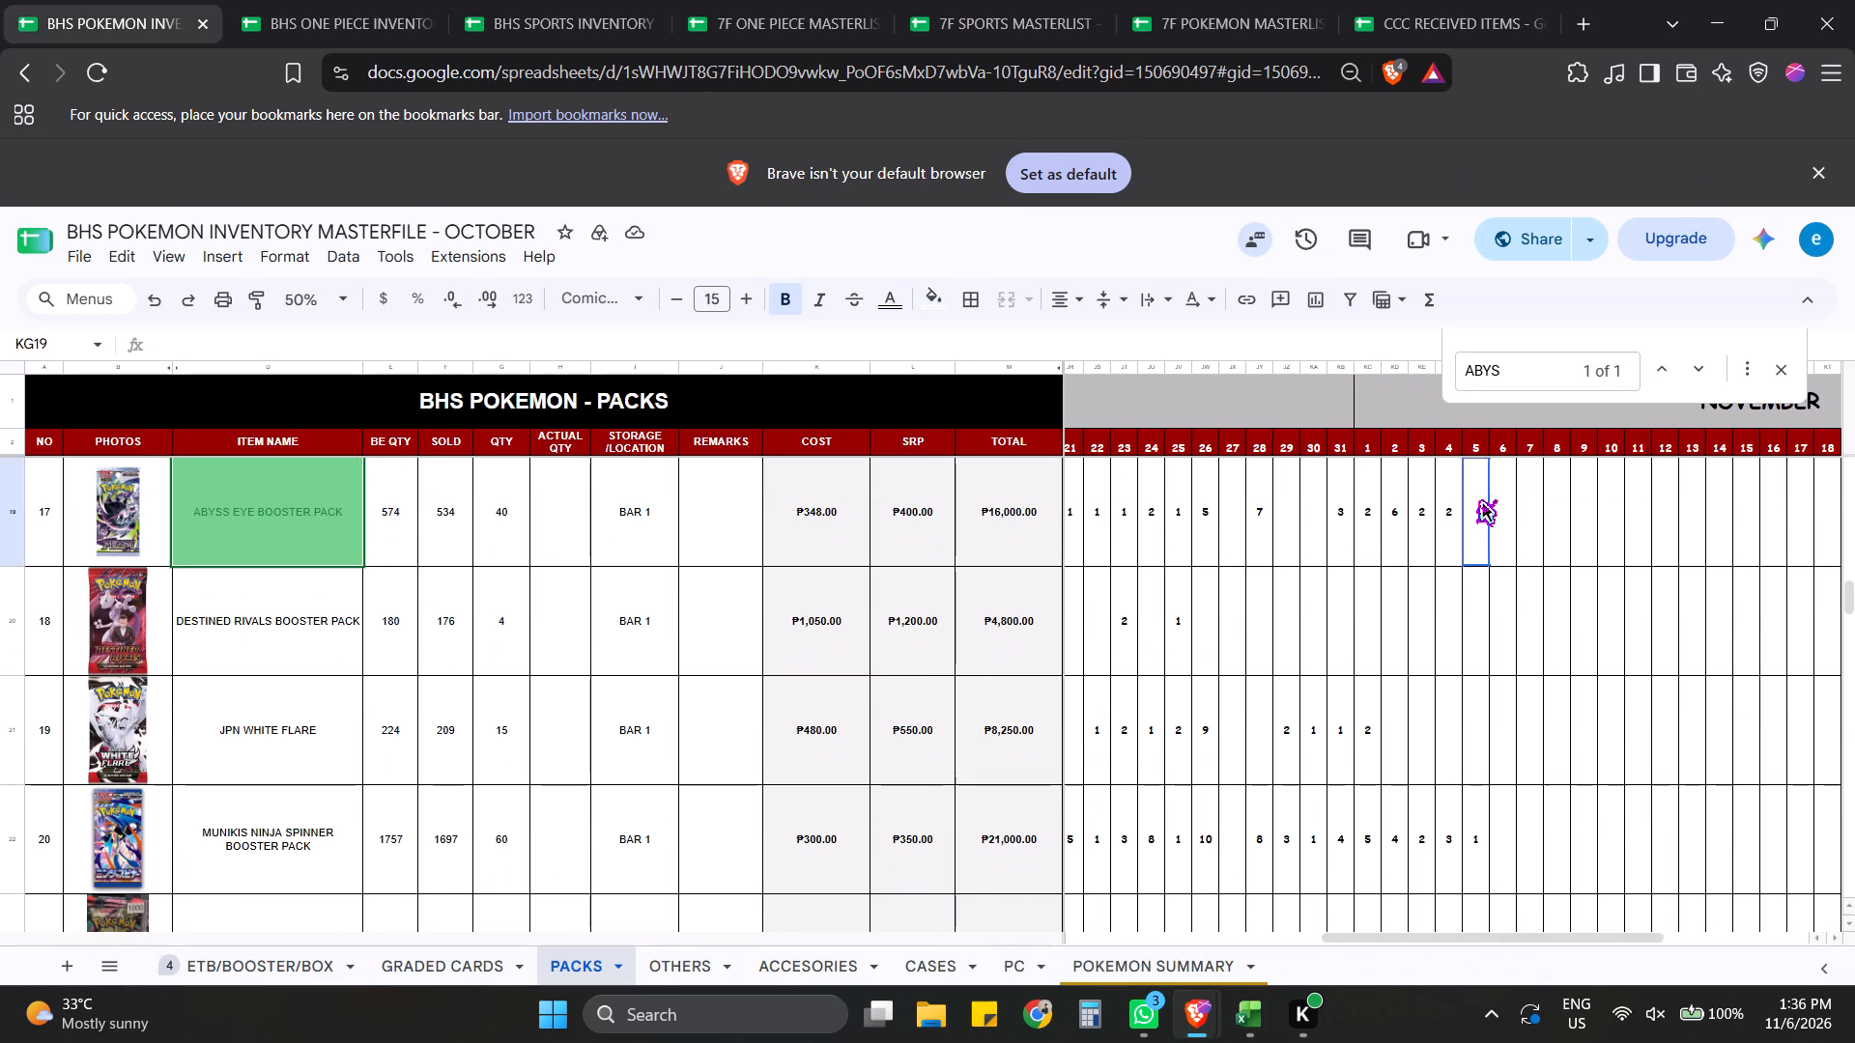
{"action": "key", "text": "alt+Tab"}
{"action": "key", "text": "alt+Tab"}
{"action": "key", "text": "alt+Tab"}
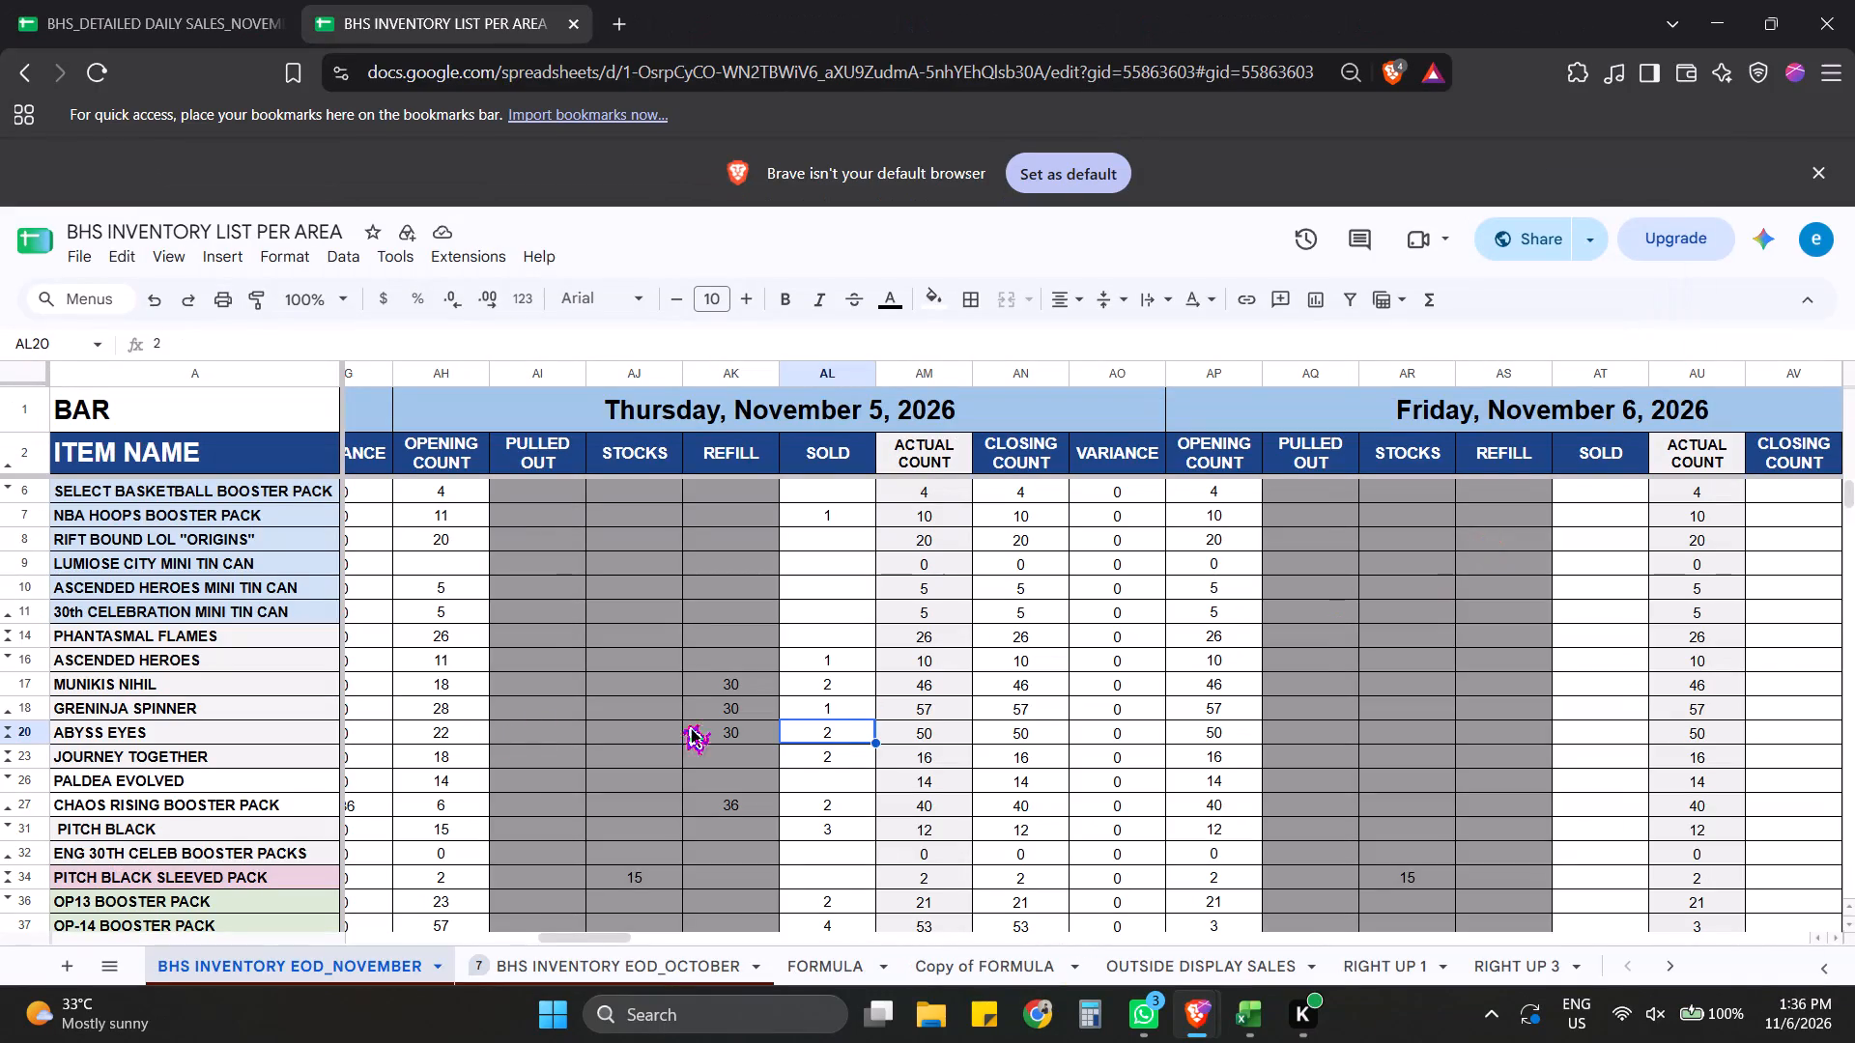
{"action": "key", "text": "alt+Tab"}
{"action": "key", "text": "2"}
{"action": "left_click", "coordinate": [1464, 669]}
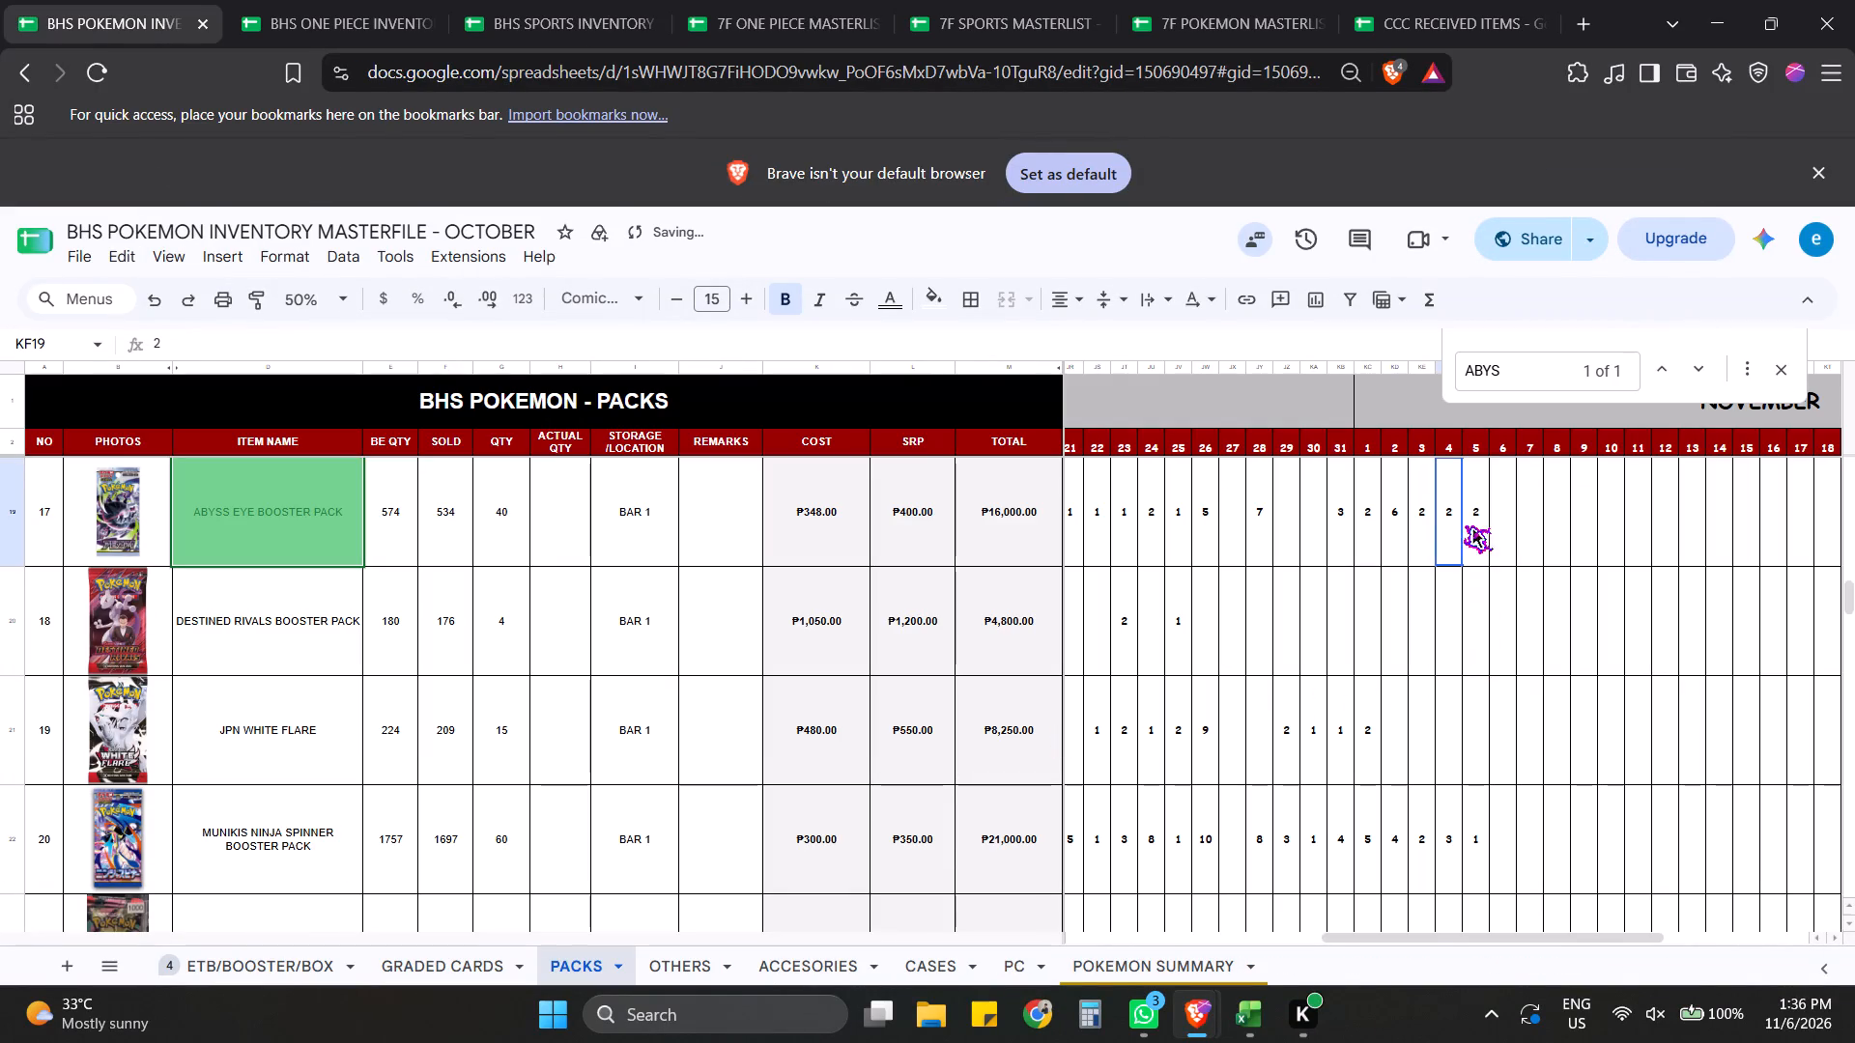
{"action": "left_click", "coordinate": [1464, 524]}
{"action": "left_click", "coordinate": [1479, 526]}
Examine the inventory list's November 5 refill and sold counts for Abyss Eyes and compare them with the Abyss Eye entry in the masterfile.
{"action": "key", "text": "alt+Tab"}
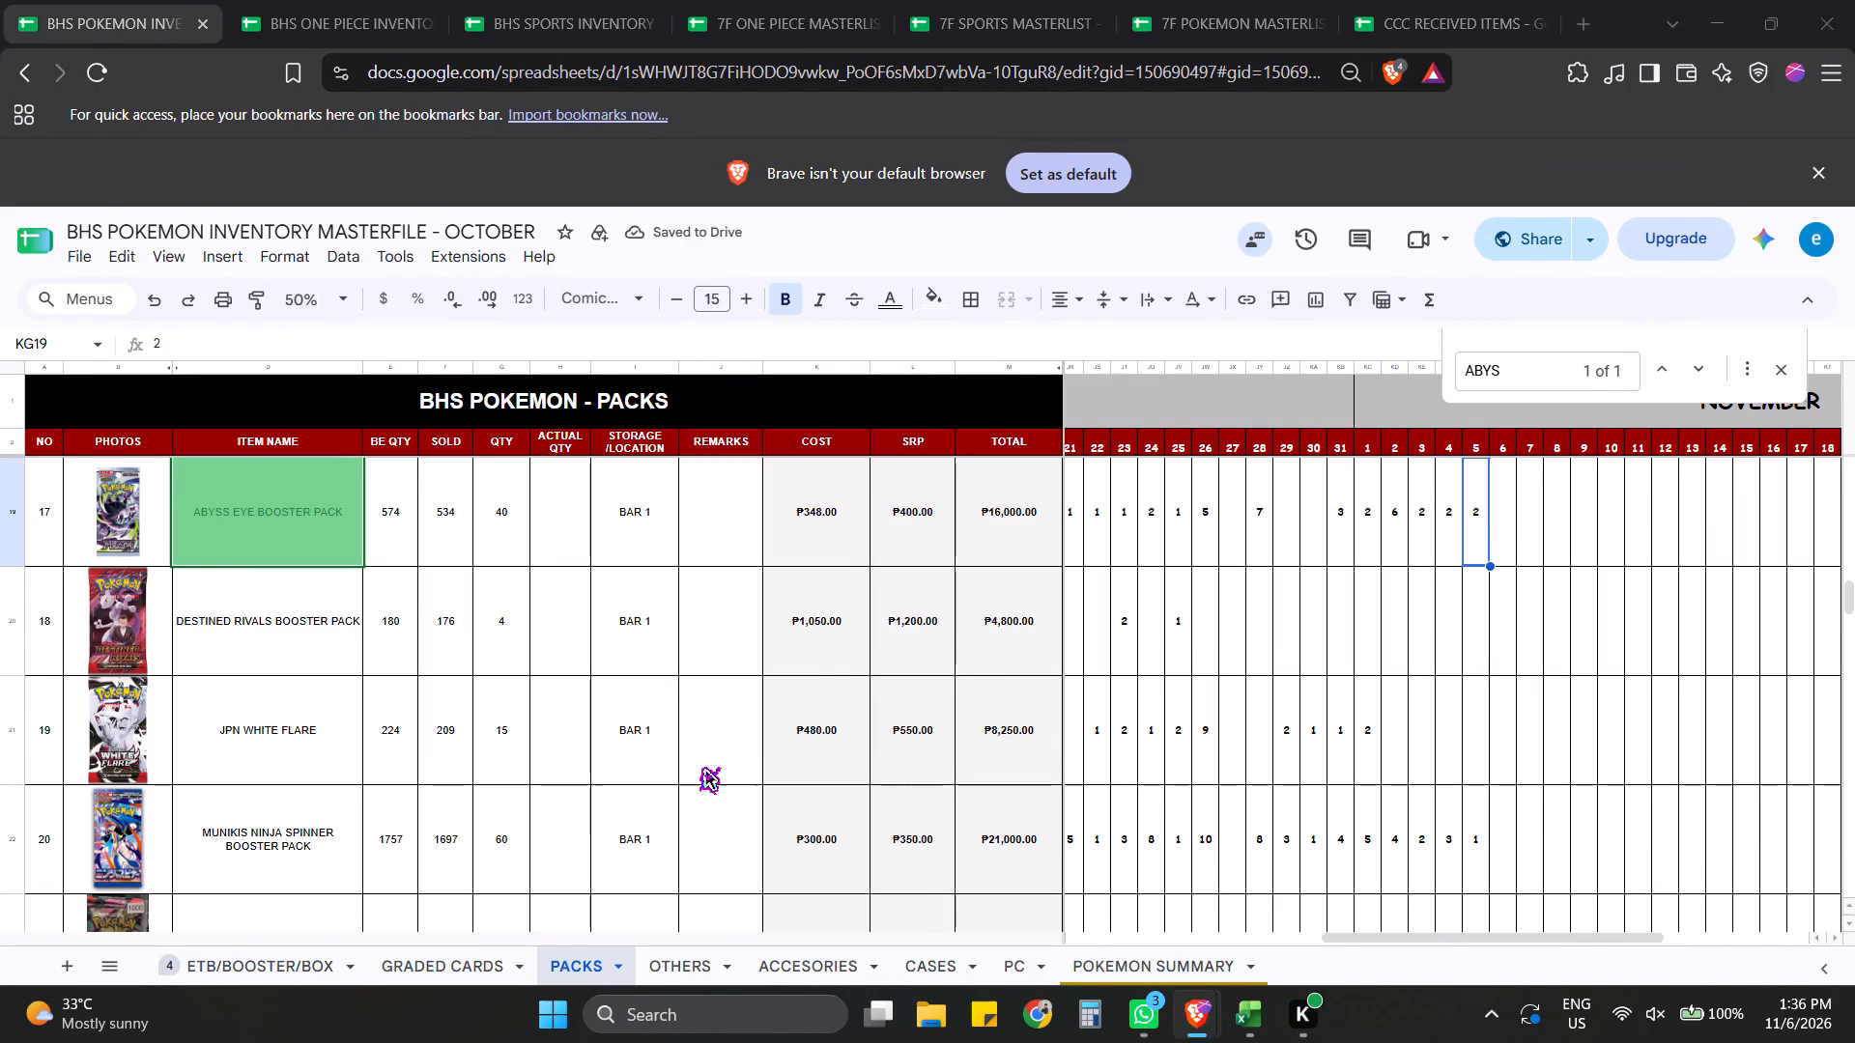
{"action": "left_click", "coordinate": [728, 703]}
{"action": "left_click", "coordinate": [733, 722]}
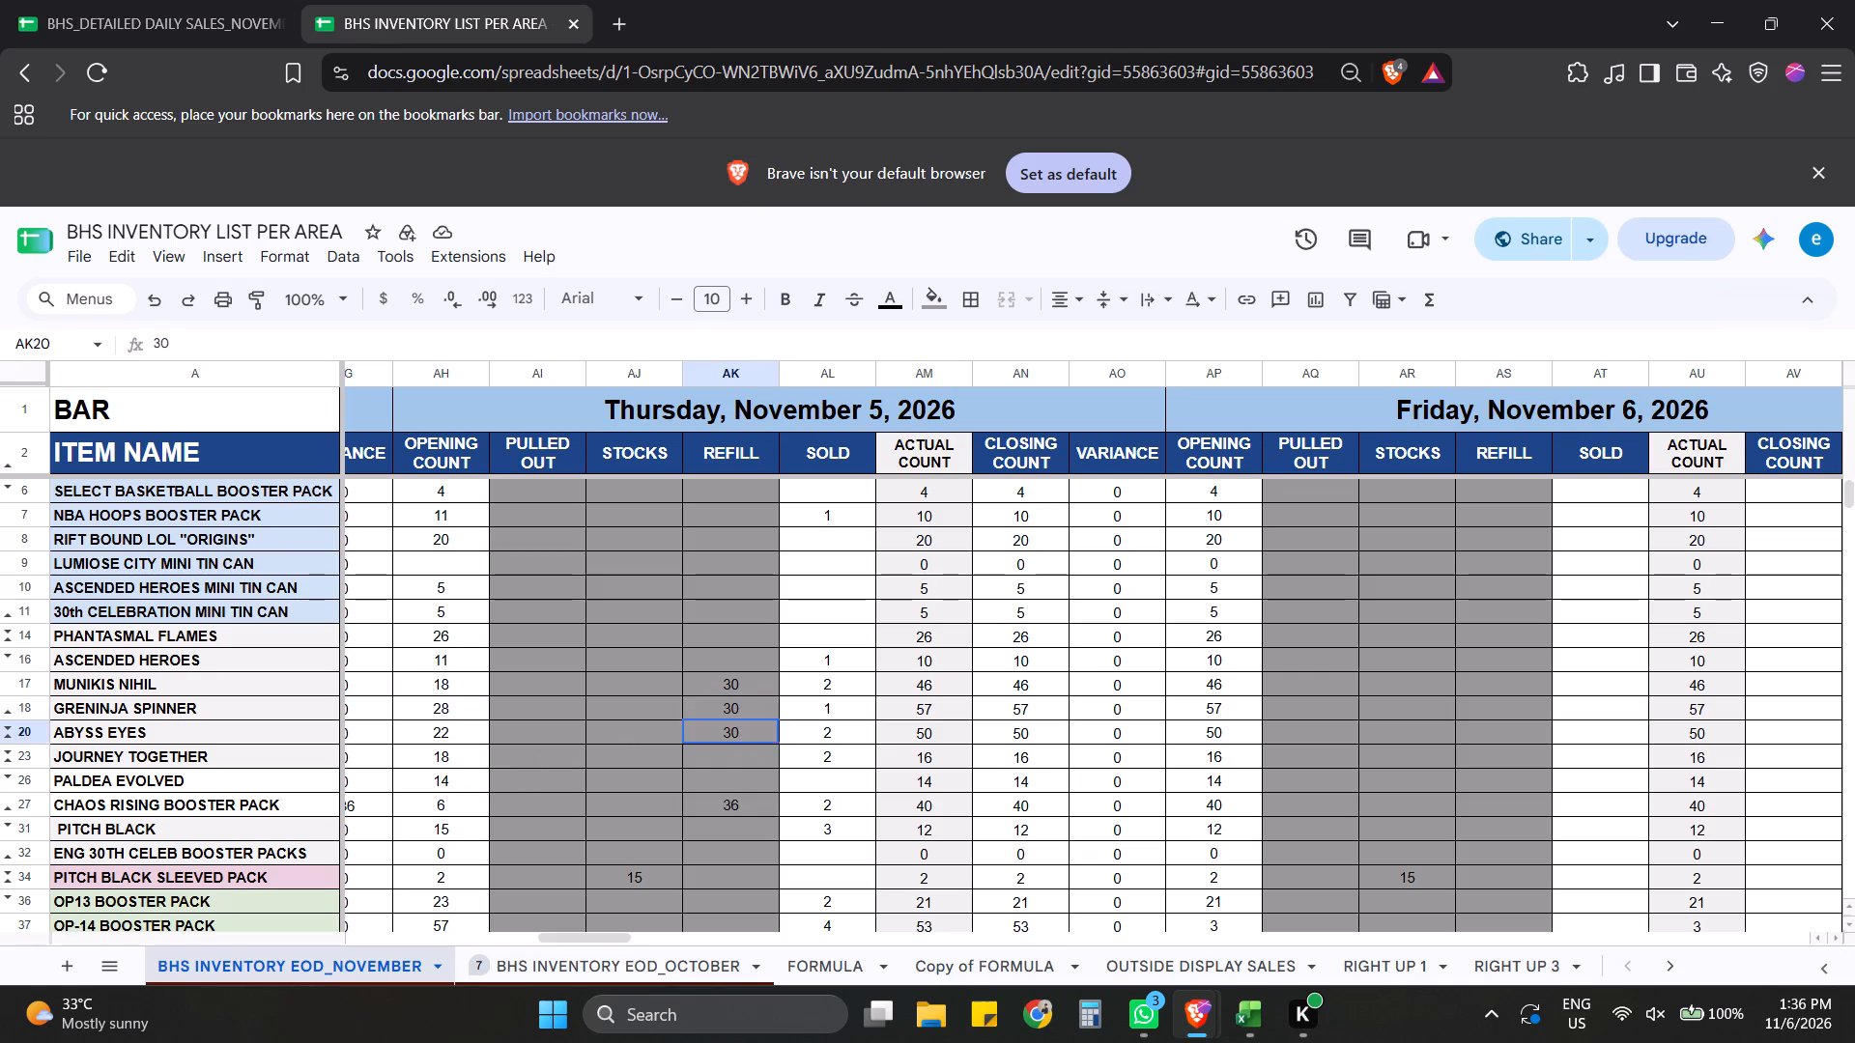
{"action": "key", "text": "alt+Tab"}
{"action": "key", "text": "alt+Tab"}
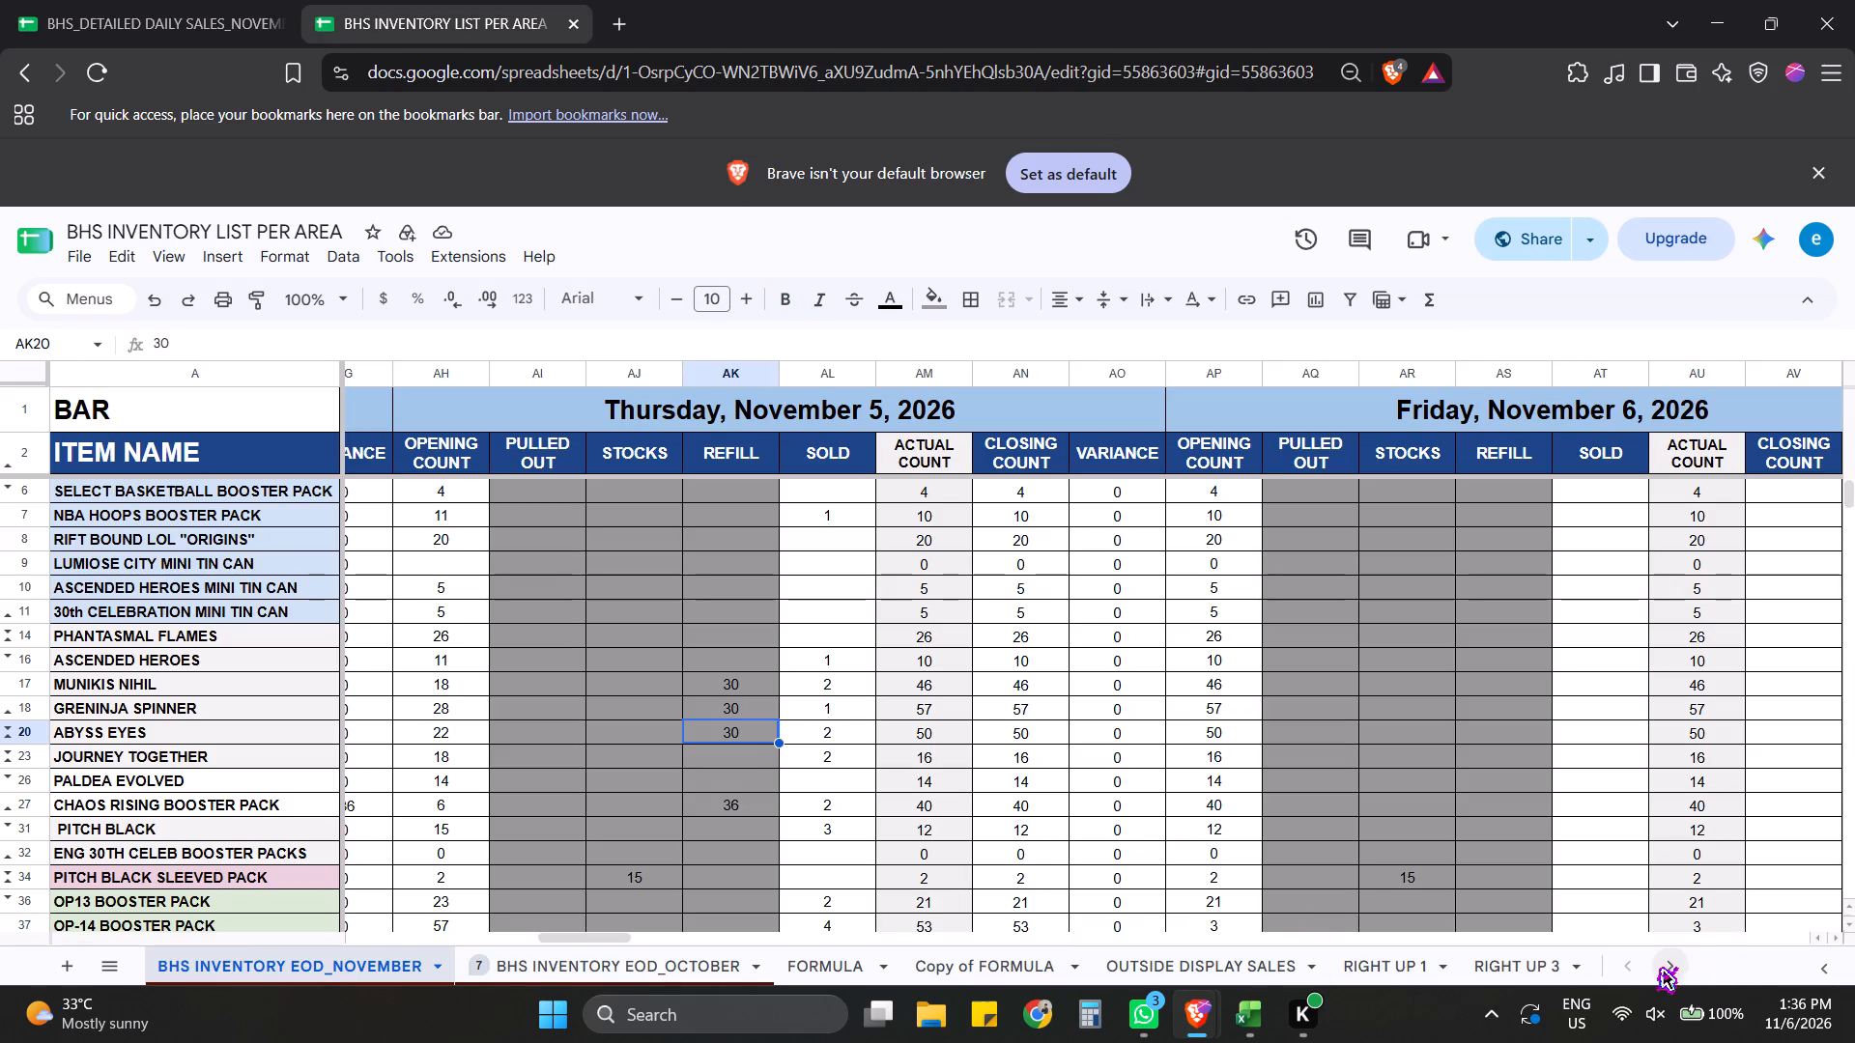
{"action": "left_click_drag", "start_coordinate": [613, 936], "coordinate": [605, 936]}
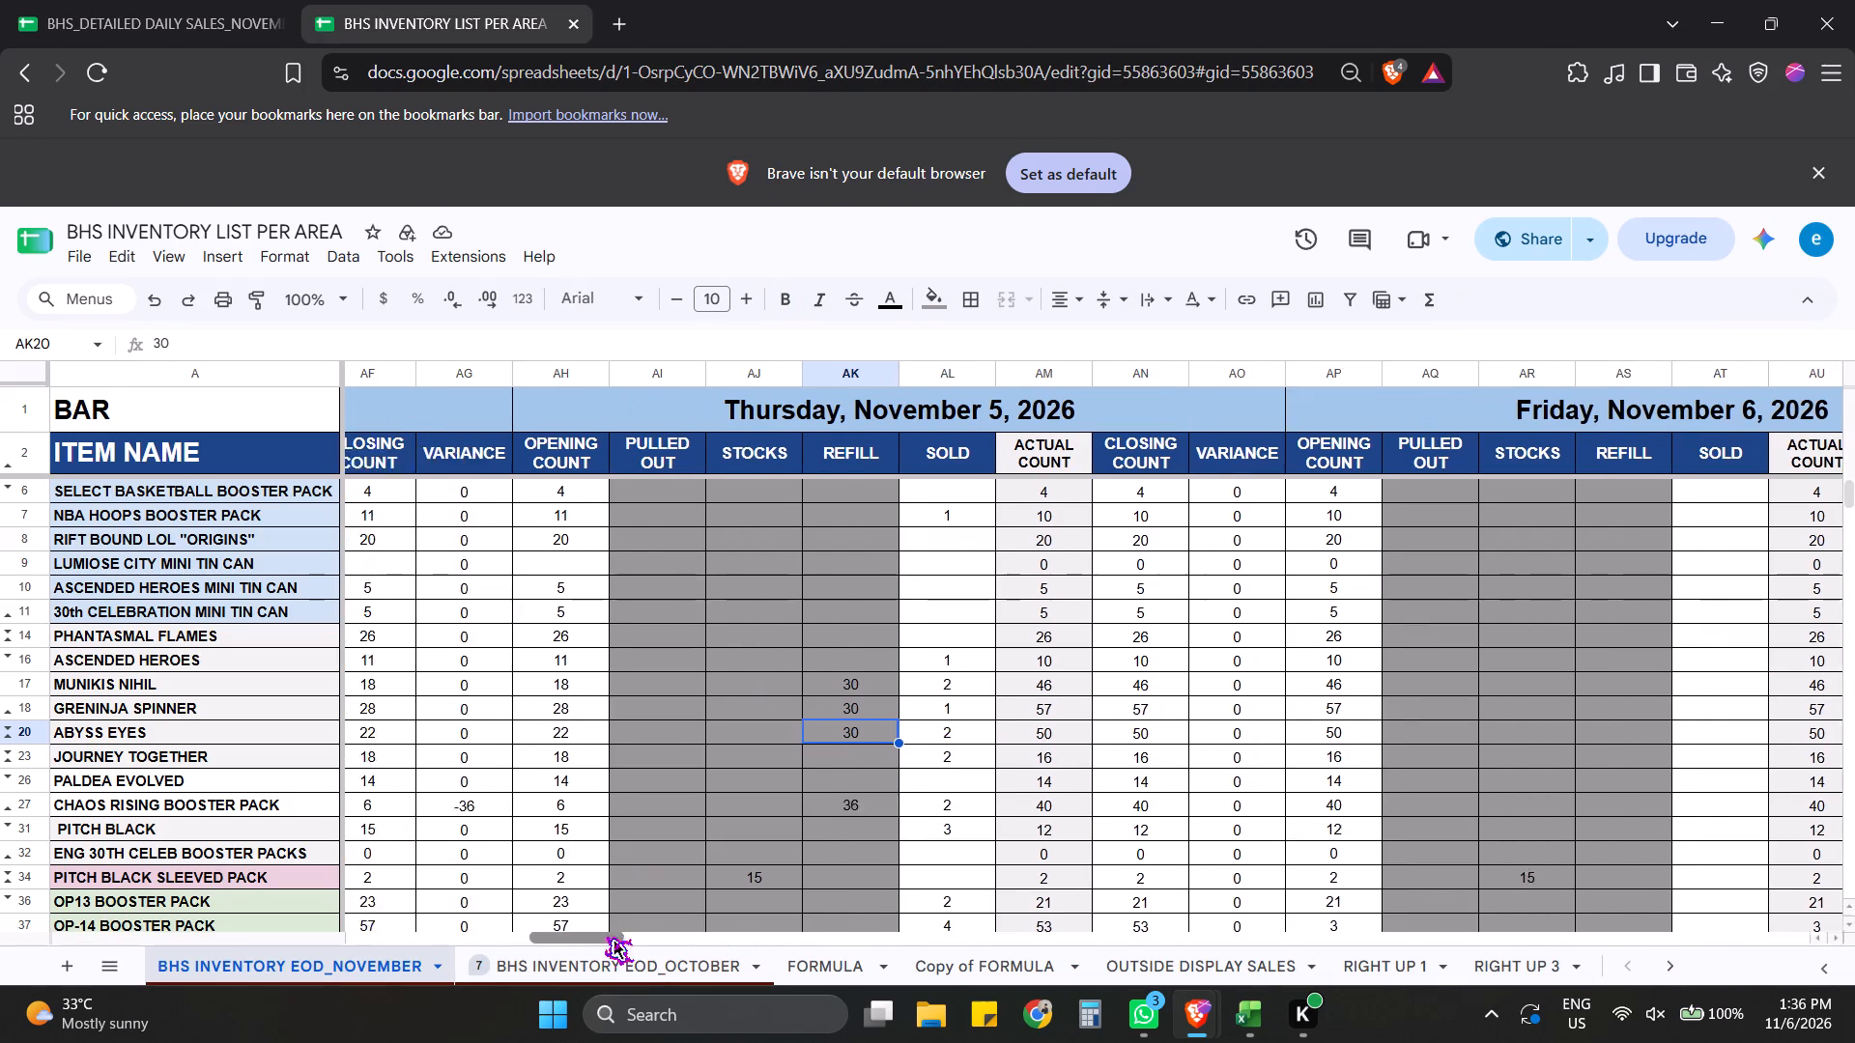
{"action": "left_click_drag", "start_coordinate": [605, 936], "coordinate": [592, 935]}
{"action": "left_click", "coordinate": [1156, 739]}
{"action": "key", "text": "alt+Tab"}
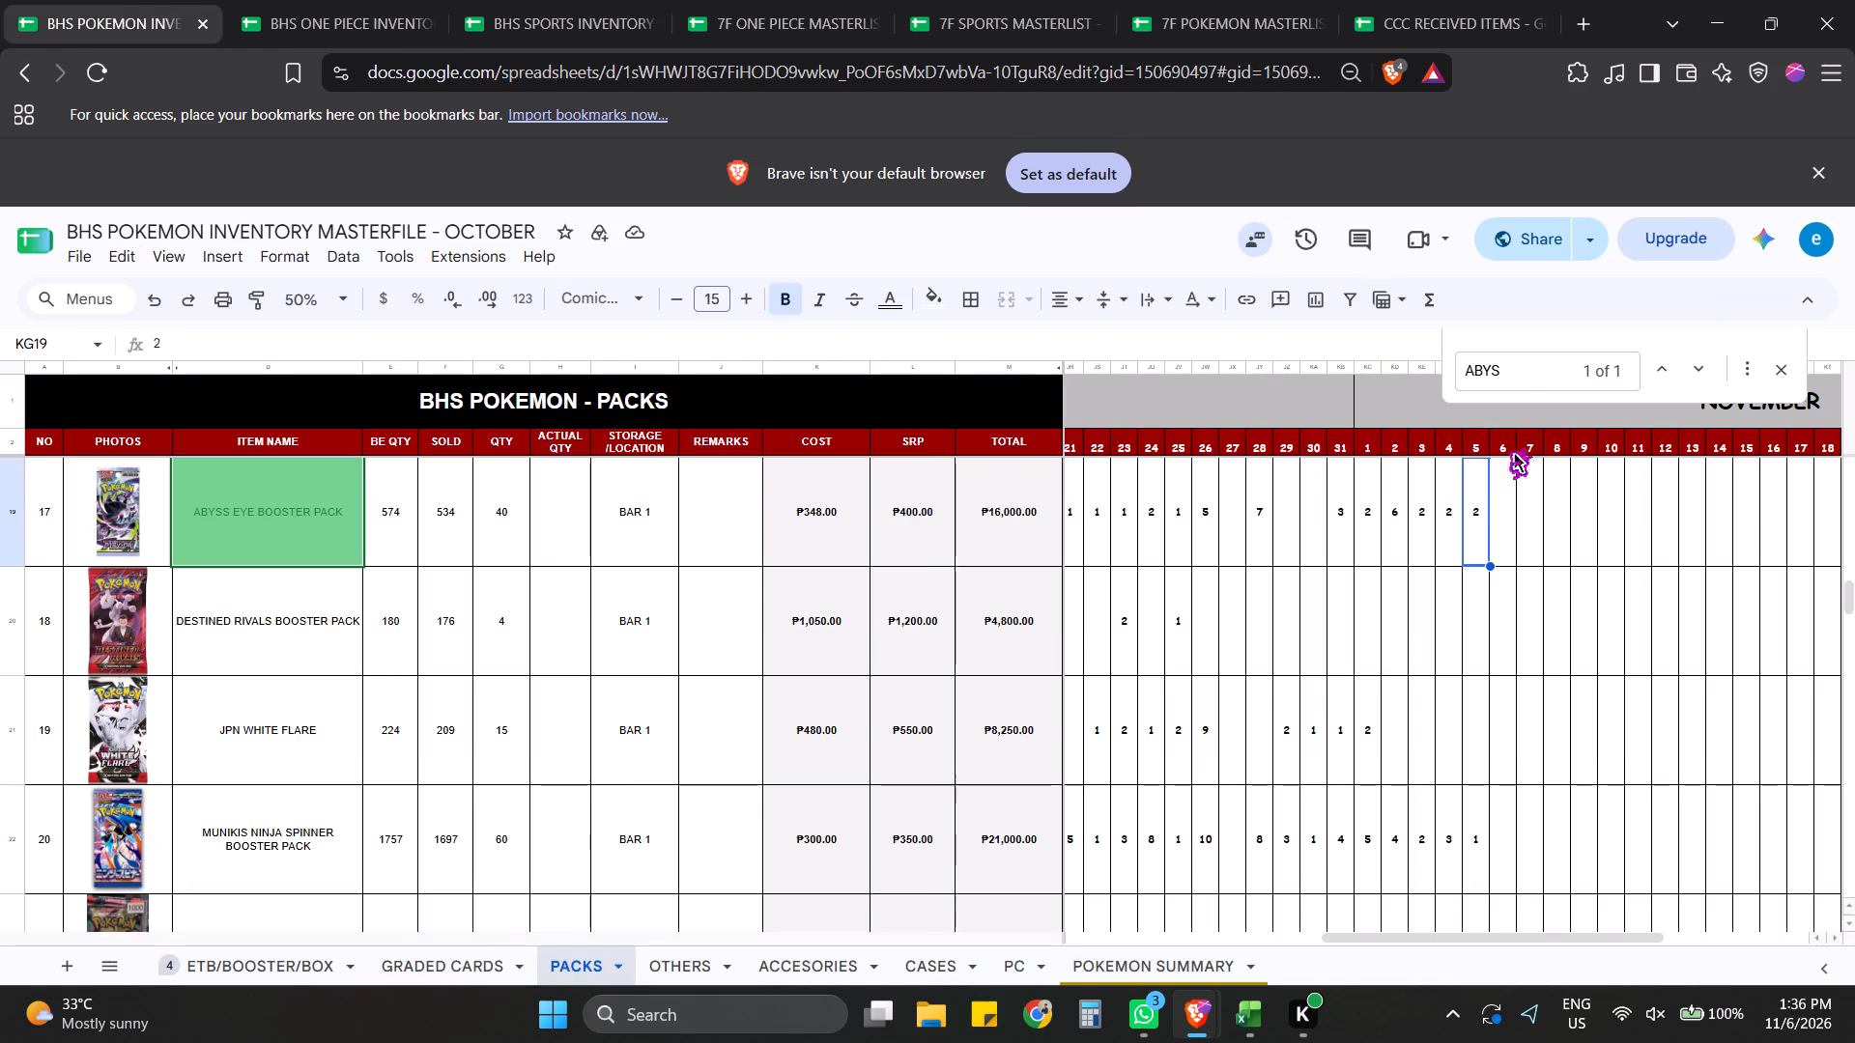
{"action": "left_click", "coordinate": [1491, 663]}
{"action": "left_click", "coordinate": [1474, 518]}
{"action": "key", "text": "alt+Tab"}
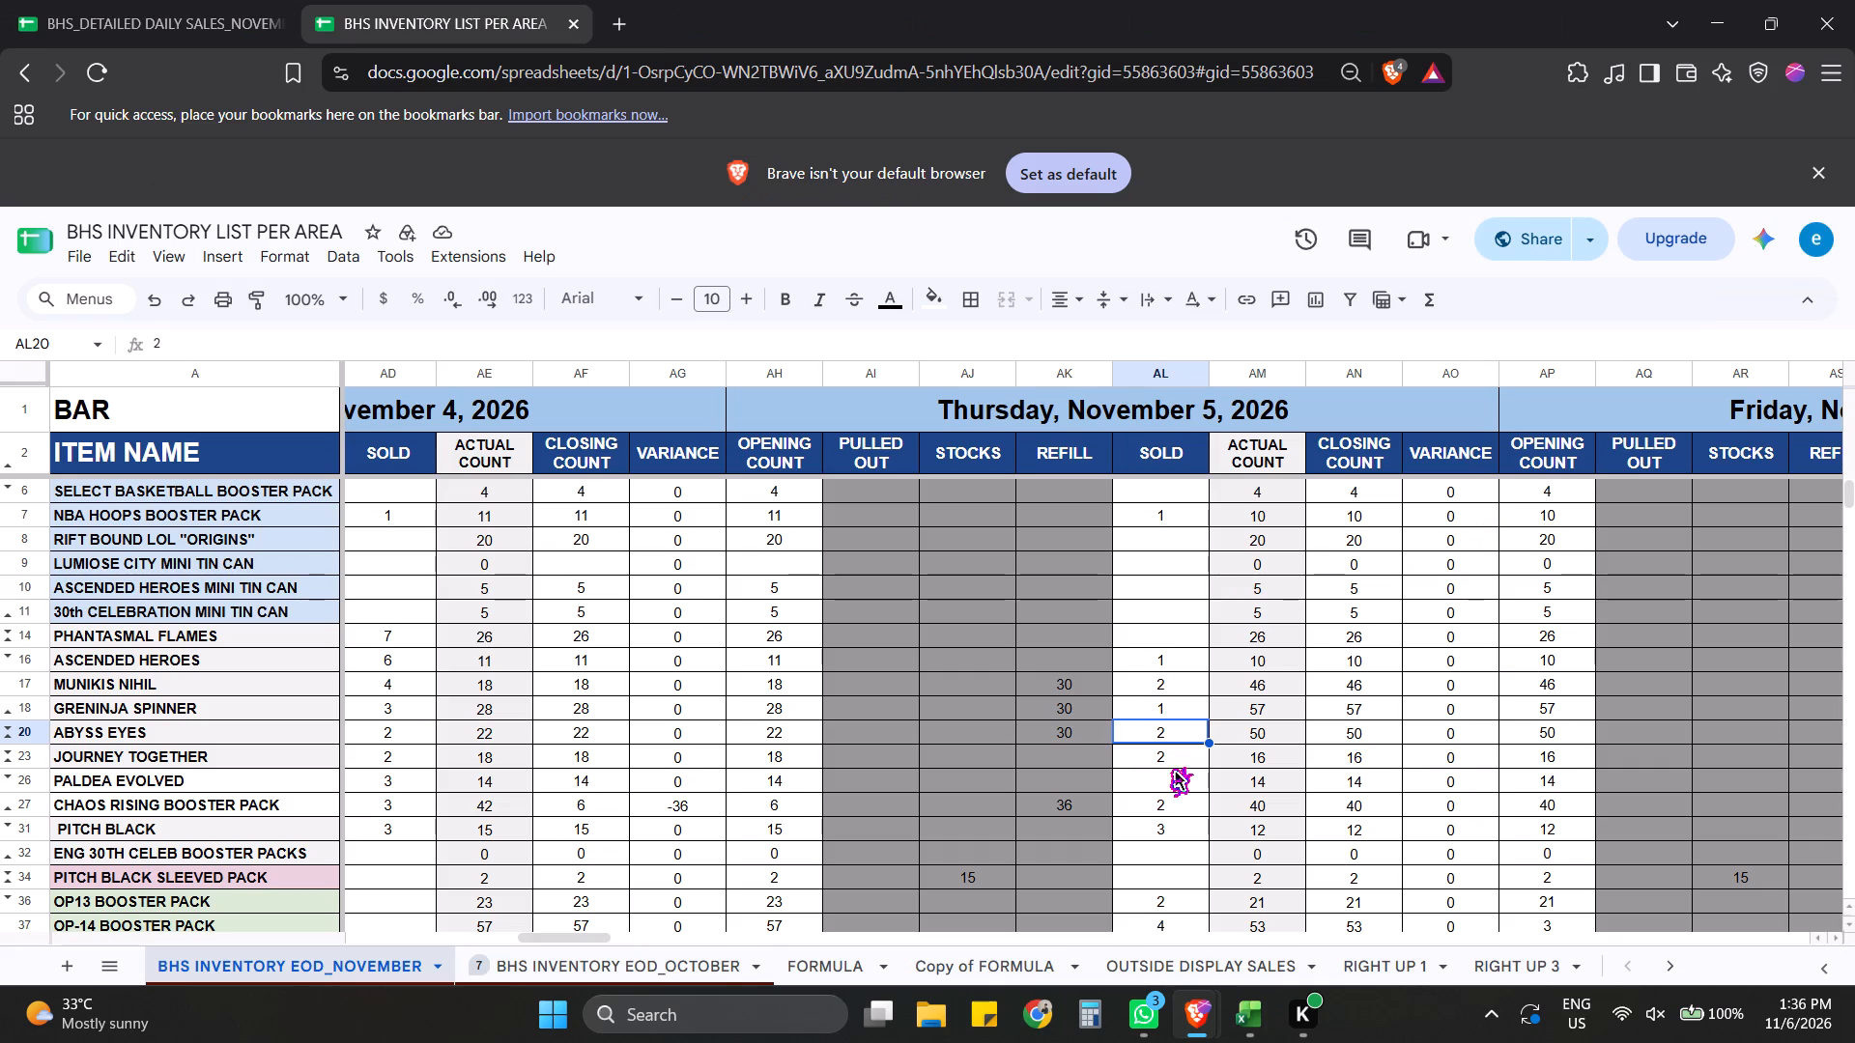
{"action": "key", "text": "alt+Tab"}
{"action": "key", "text": "alt+Tab"}
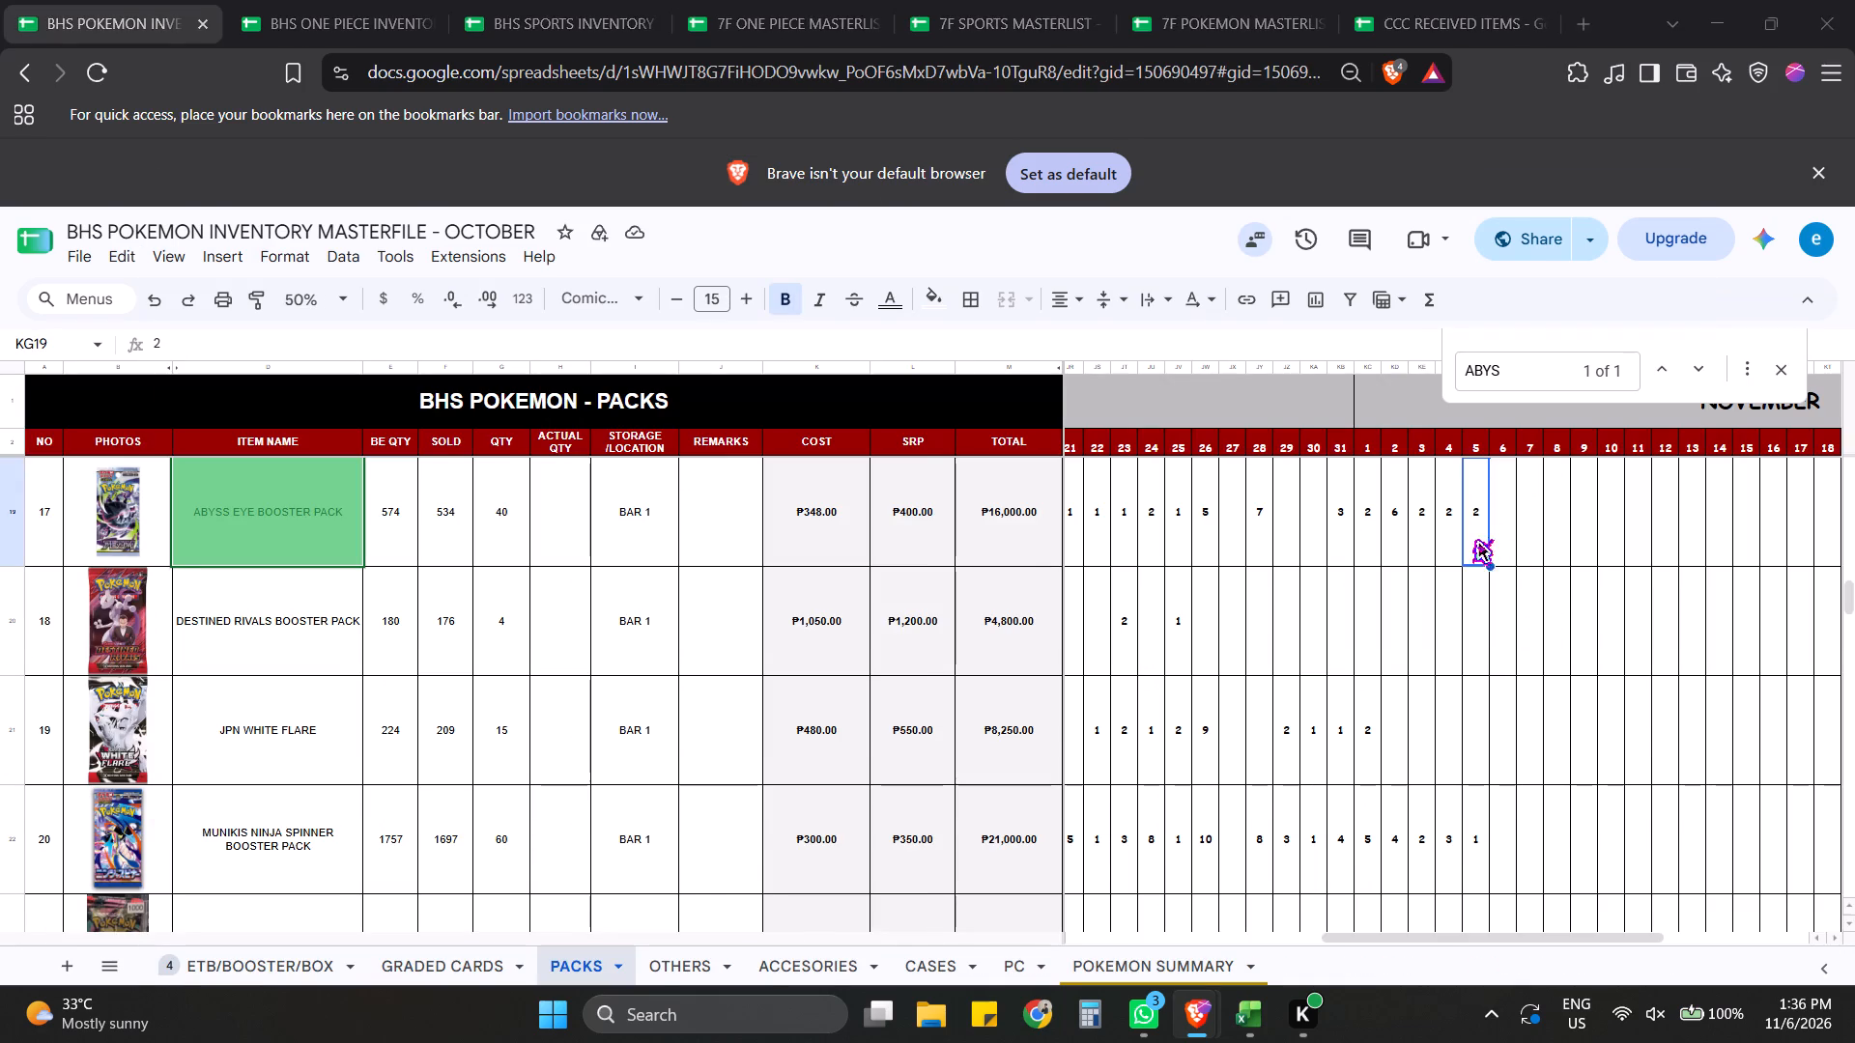
Find the Journey Together row by searching JOUR and enter its inventory-list sold count, 2, for November 5.
{"action": "left_click", "coordinate": [1147, 762]}
{"action": "key", "text": "alt+Tab"}
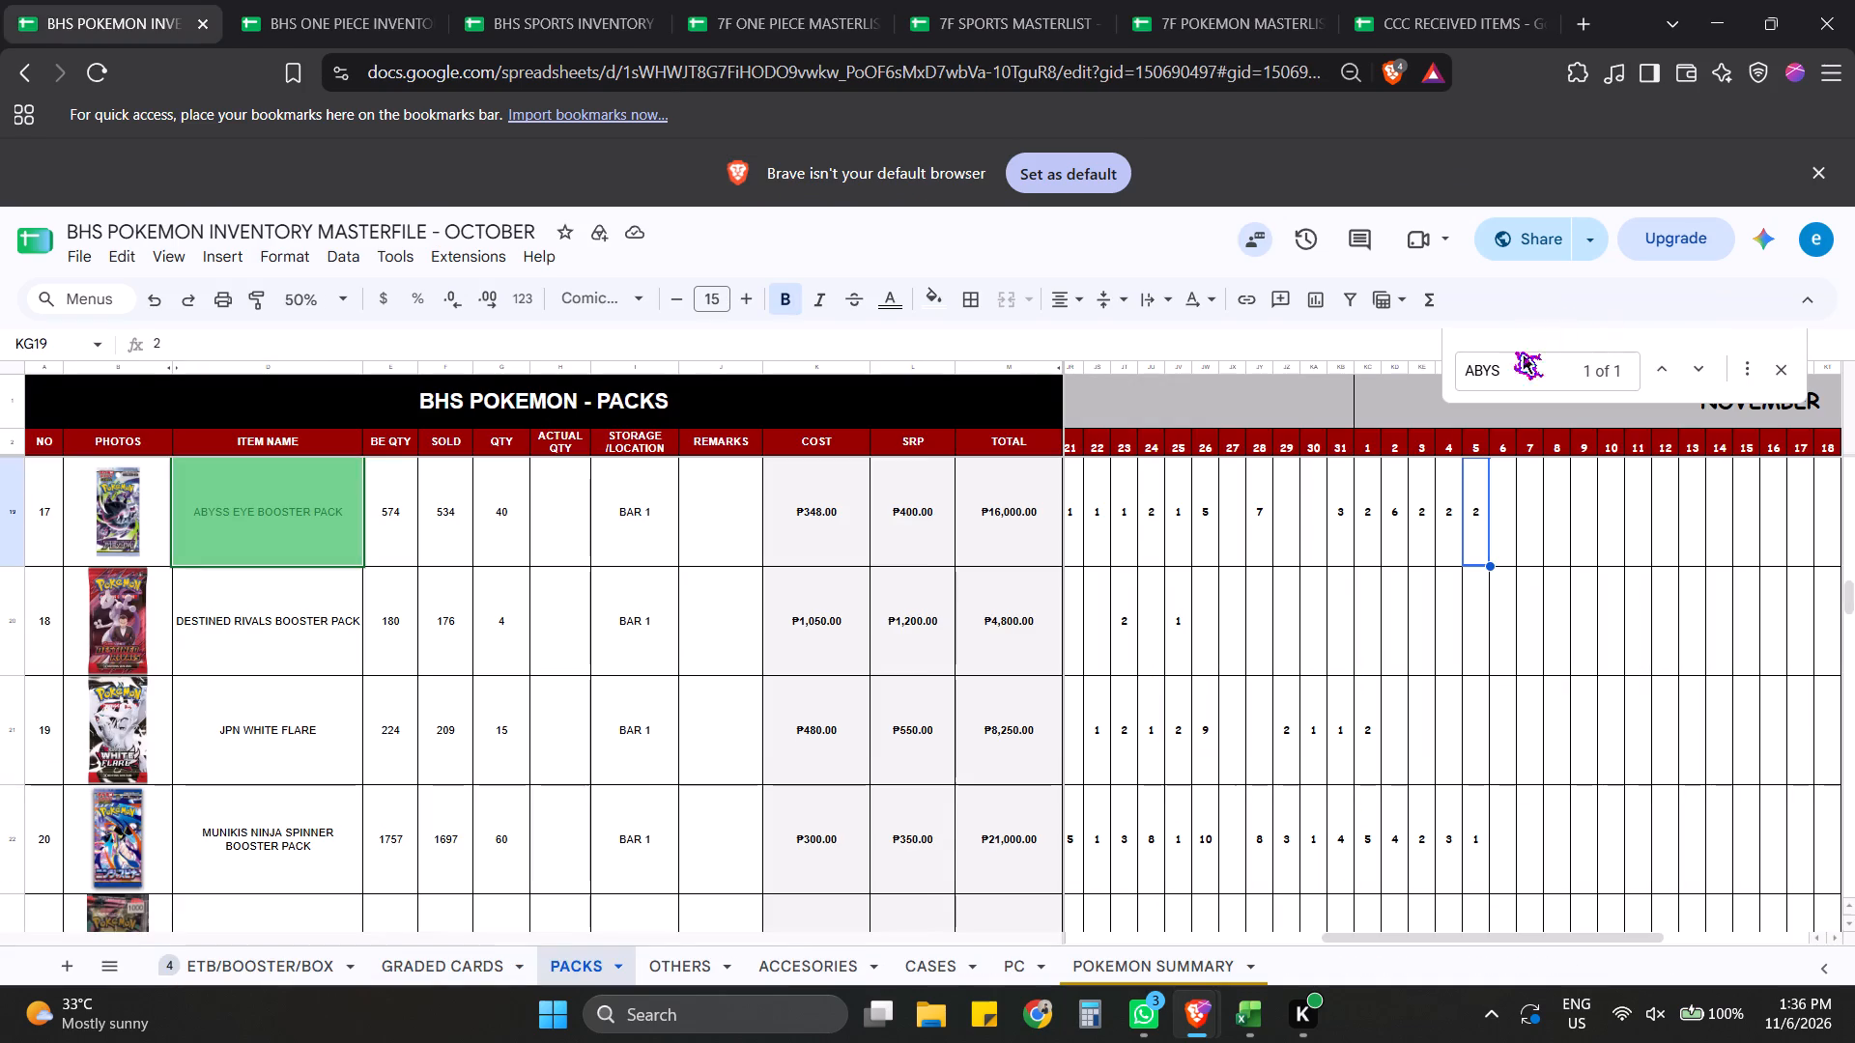
{"action": "left_click_drag", "start_coordinate": [1512, 366], "coordinate": [1370, 372]}
{"action": "type", "text": "JOUR"}
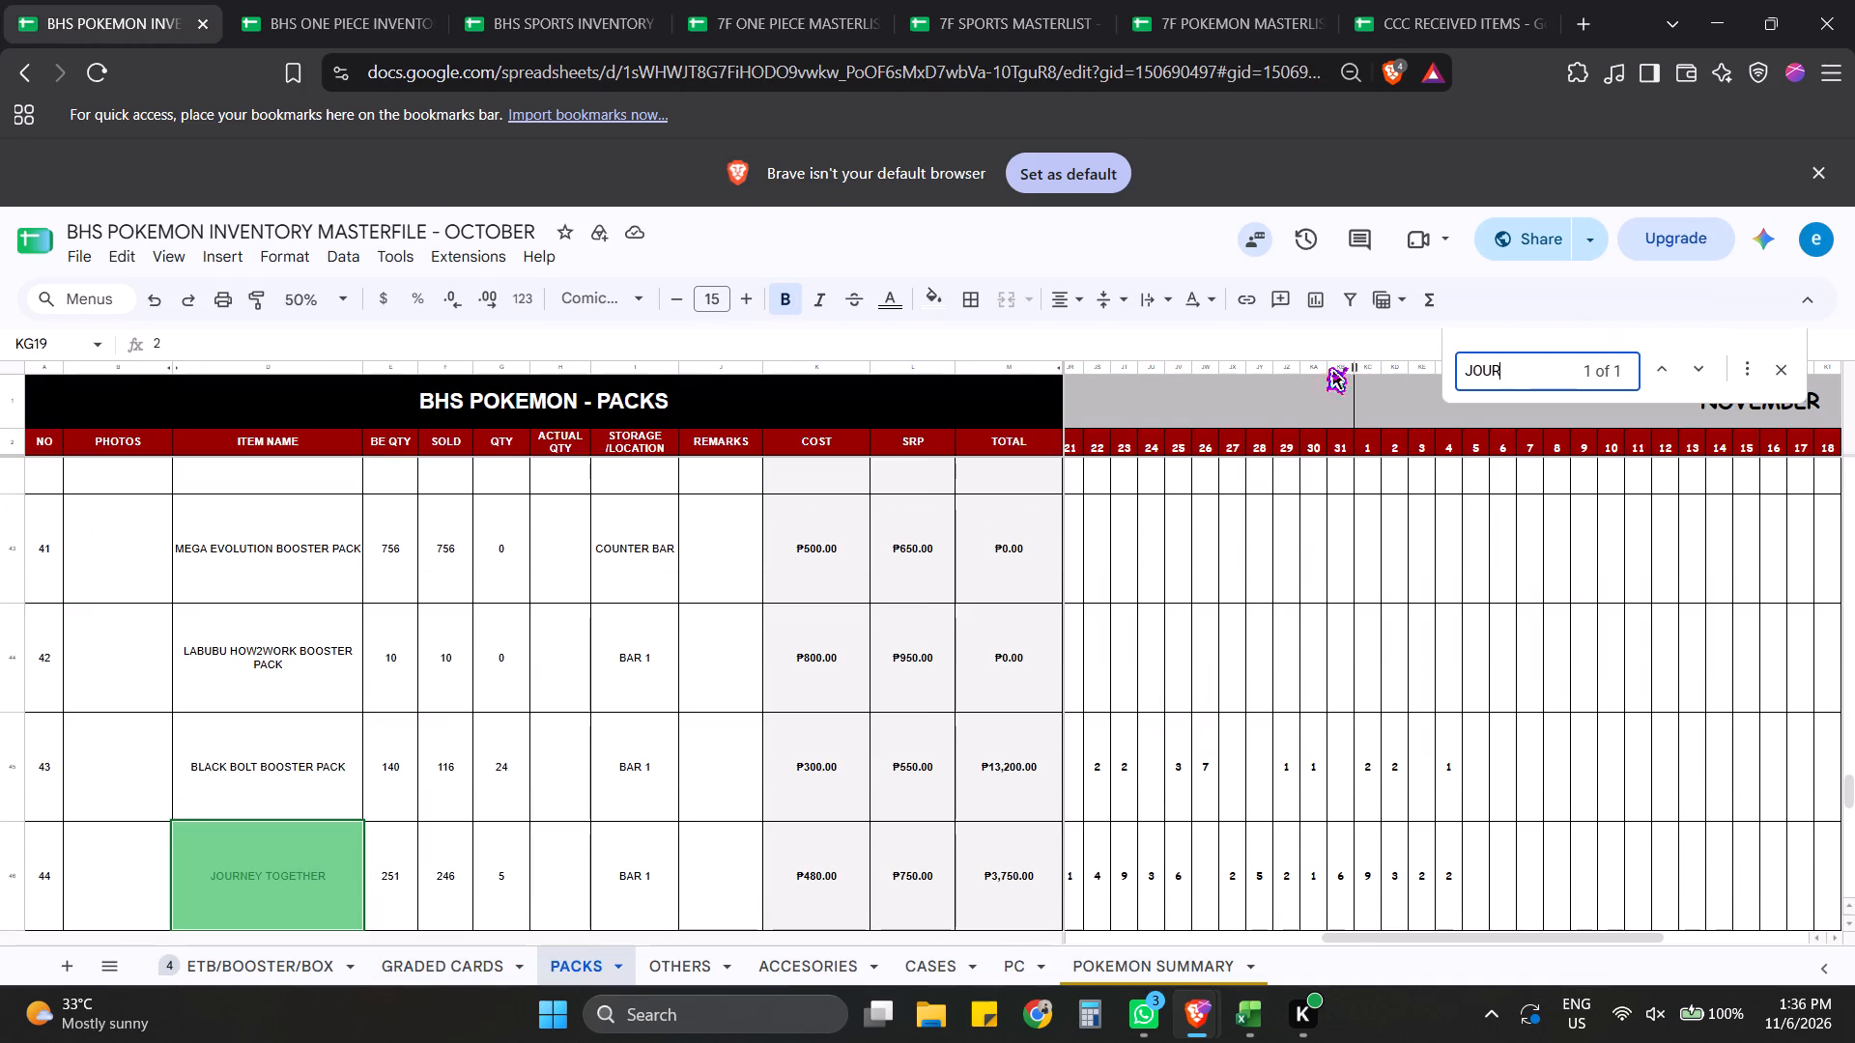
{"action": "left_click", "coordinate": [1473, 880]}
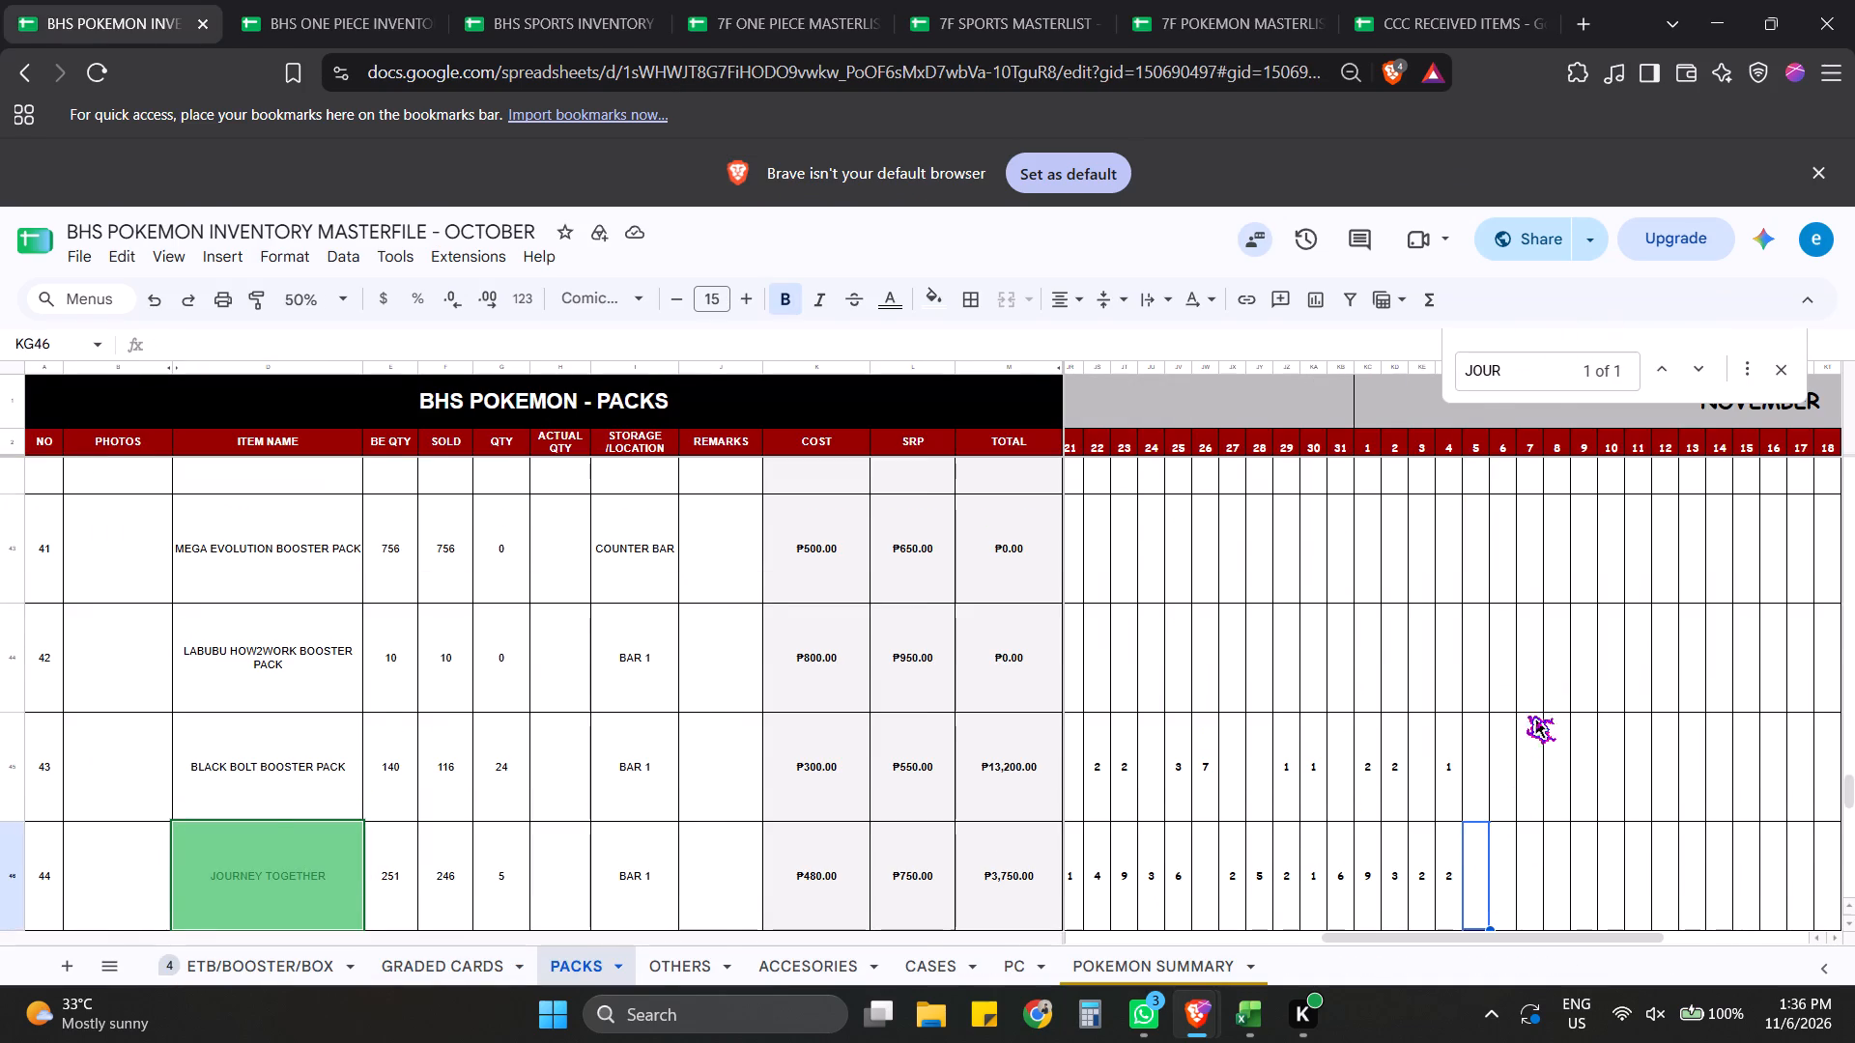
{"action": "key", "text": "alt+Tab"}
{"action": "key", "text": "alt+Tab"}
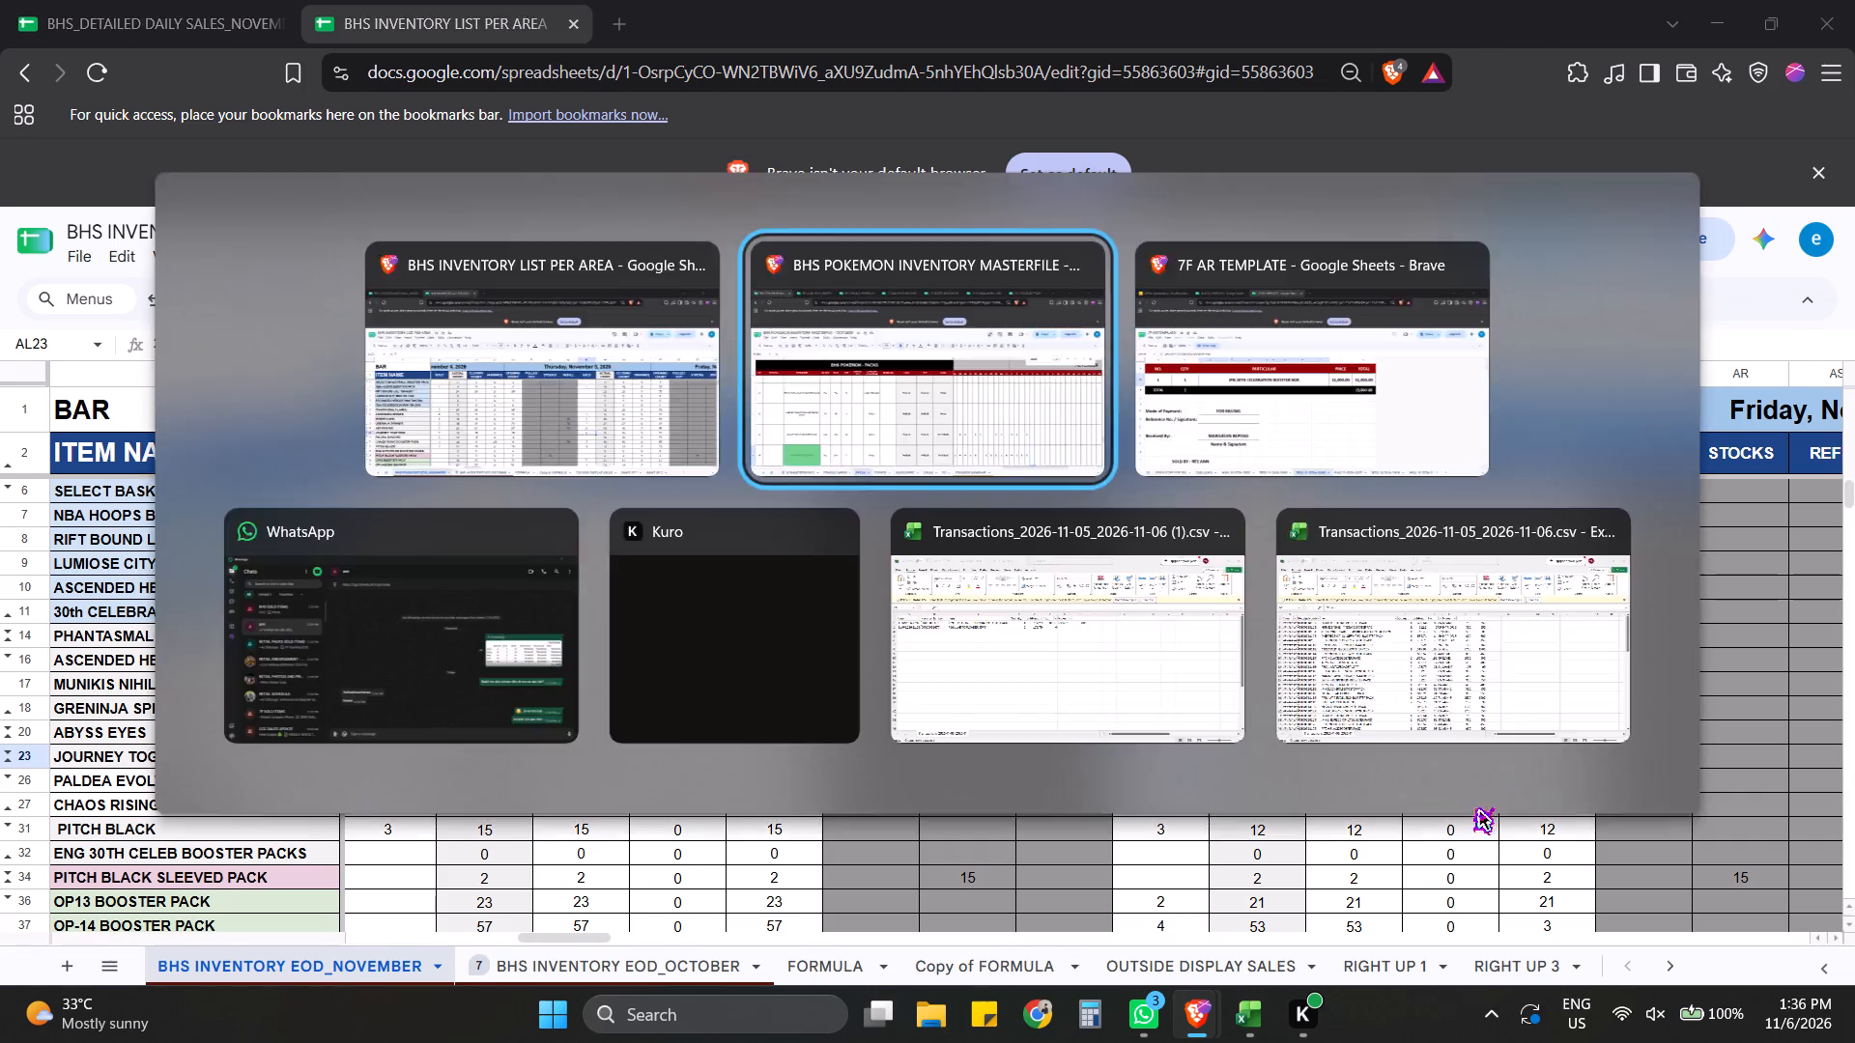
{"action": "key", "text": "2"}
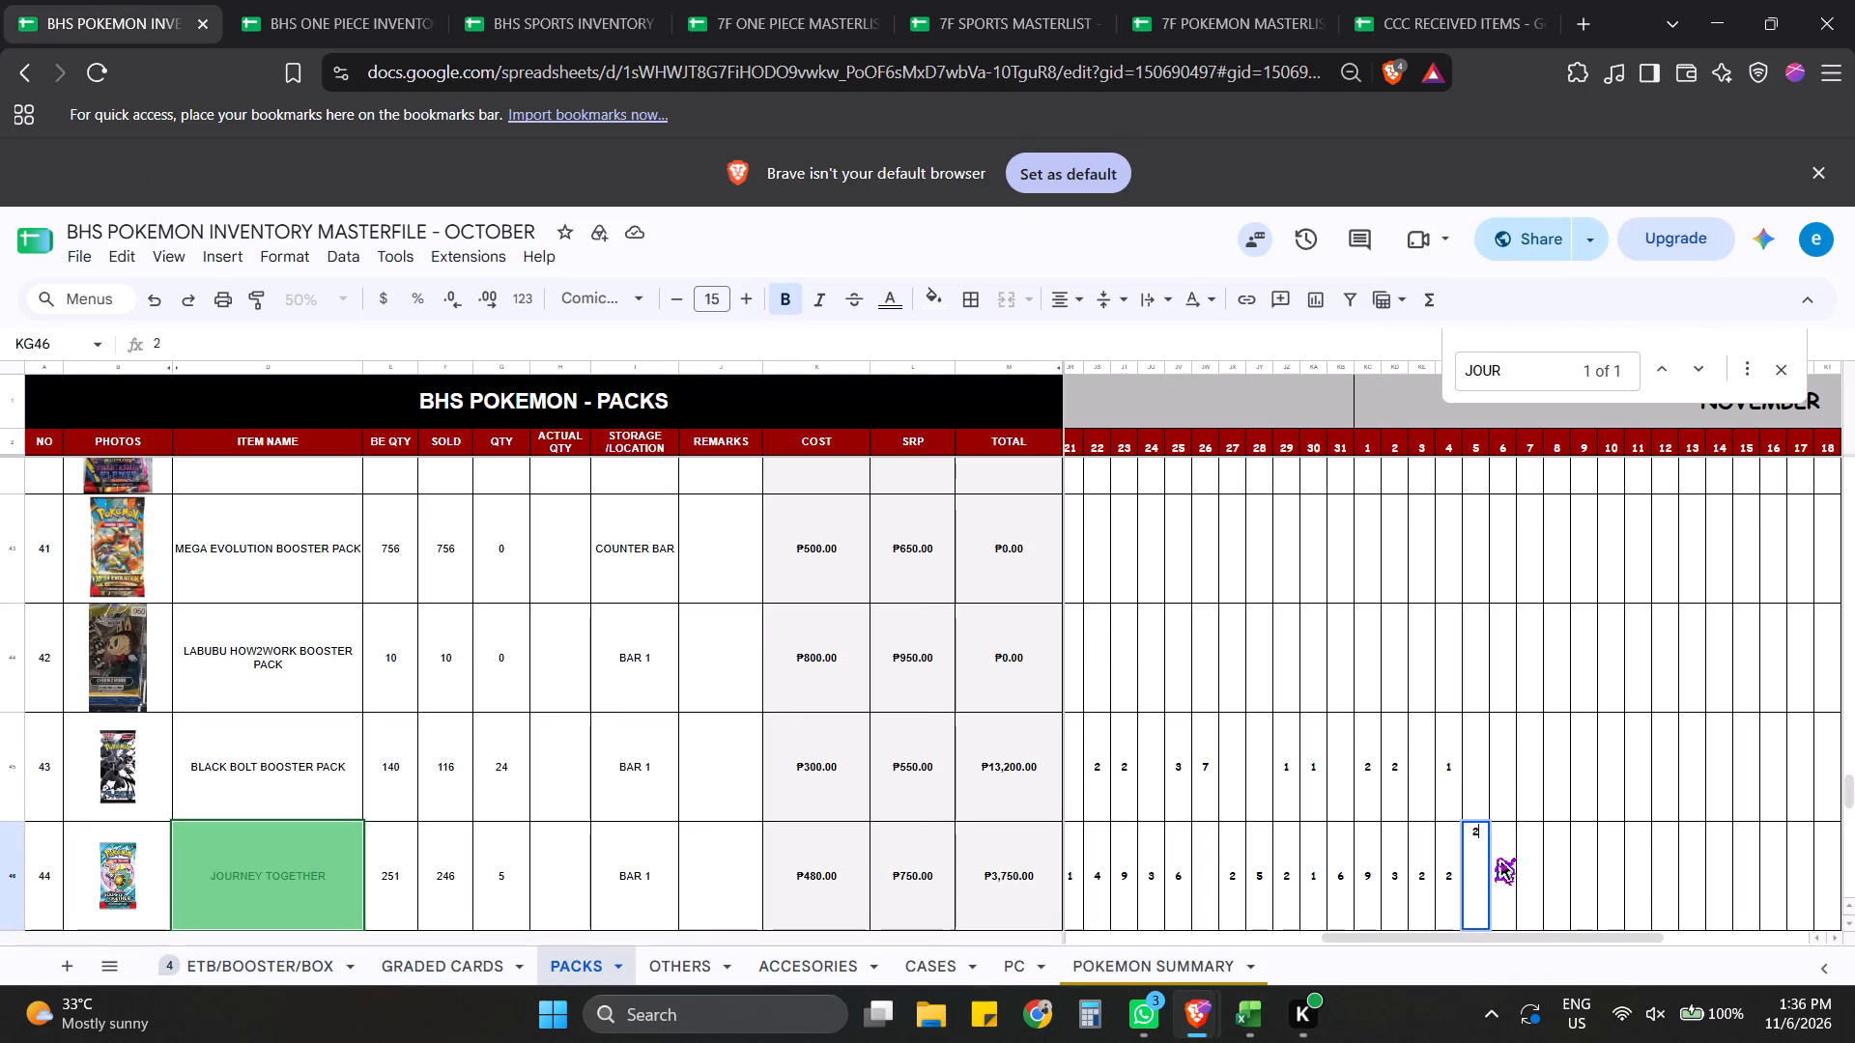
{"action": "left_click", "coordinate": [1478, 785]}
{"action": "left_click", "coordinate": [1485, 887]}
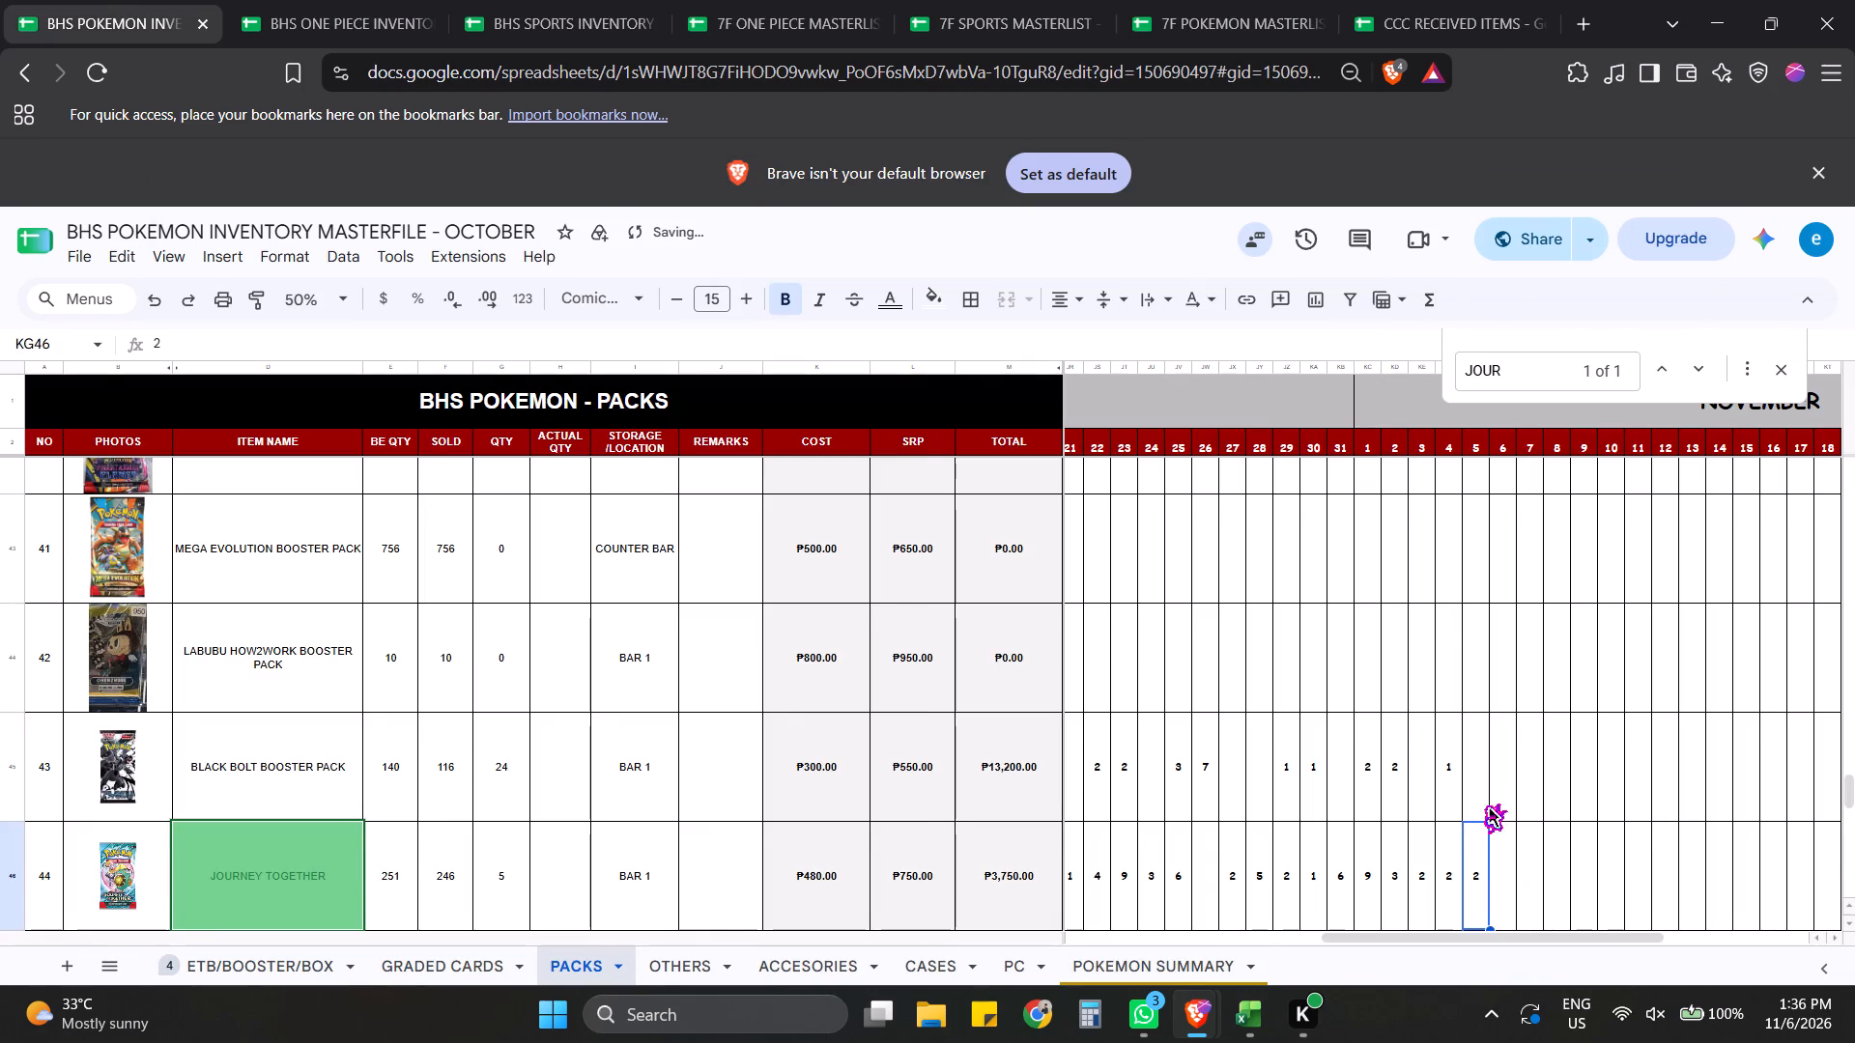
Check the Chaos Rising Booster Pack's November 5 sold count in the inventory list and find its PACKS row by searching CHAOS.
{"action": "key", "text": "alt+Tab"}
{"action": "left_click", "coordinate": [1171, 801]}
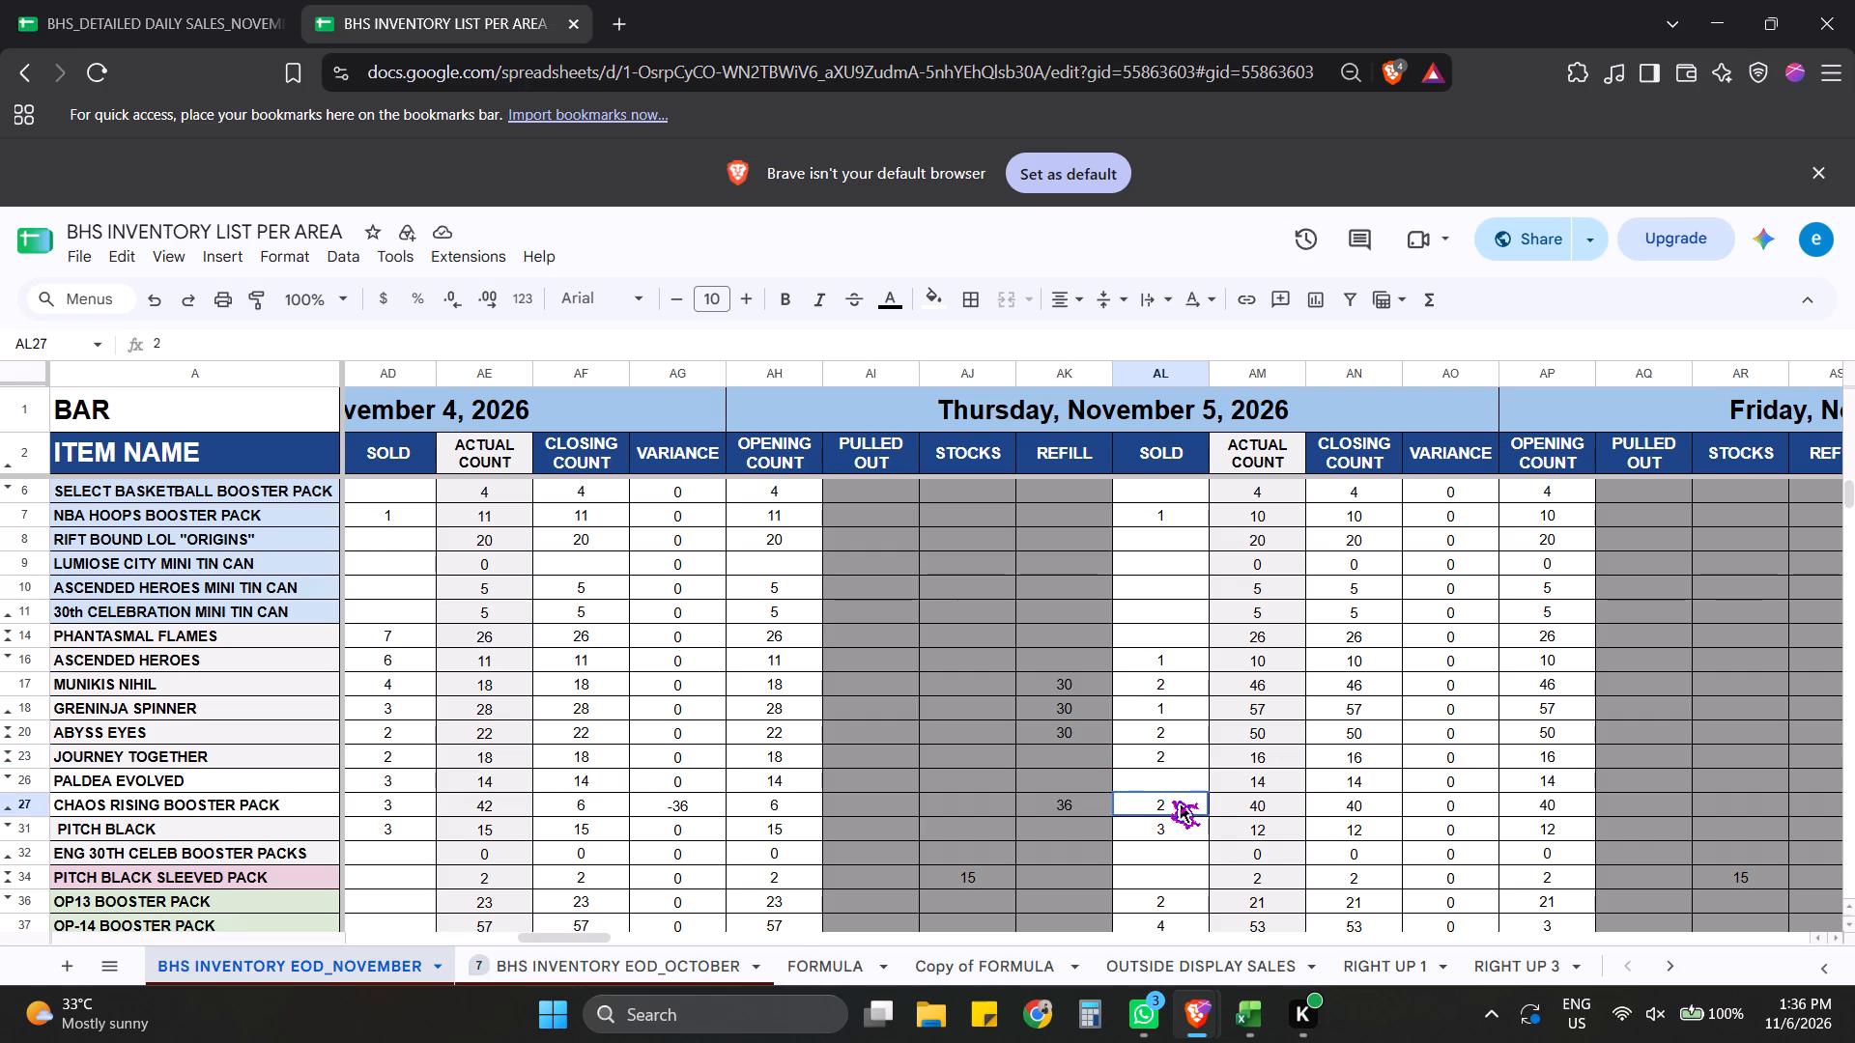
{"action": "key", "text": "alt+Tab"}
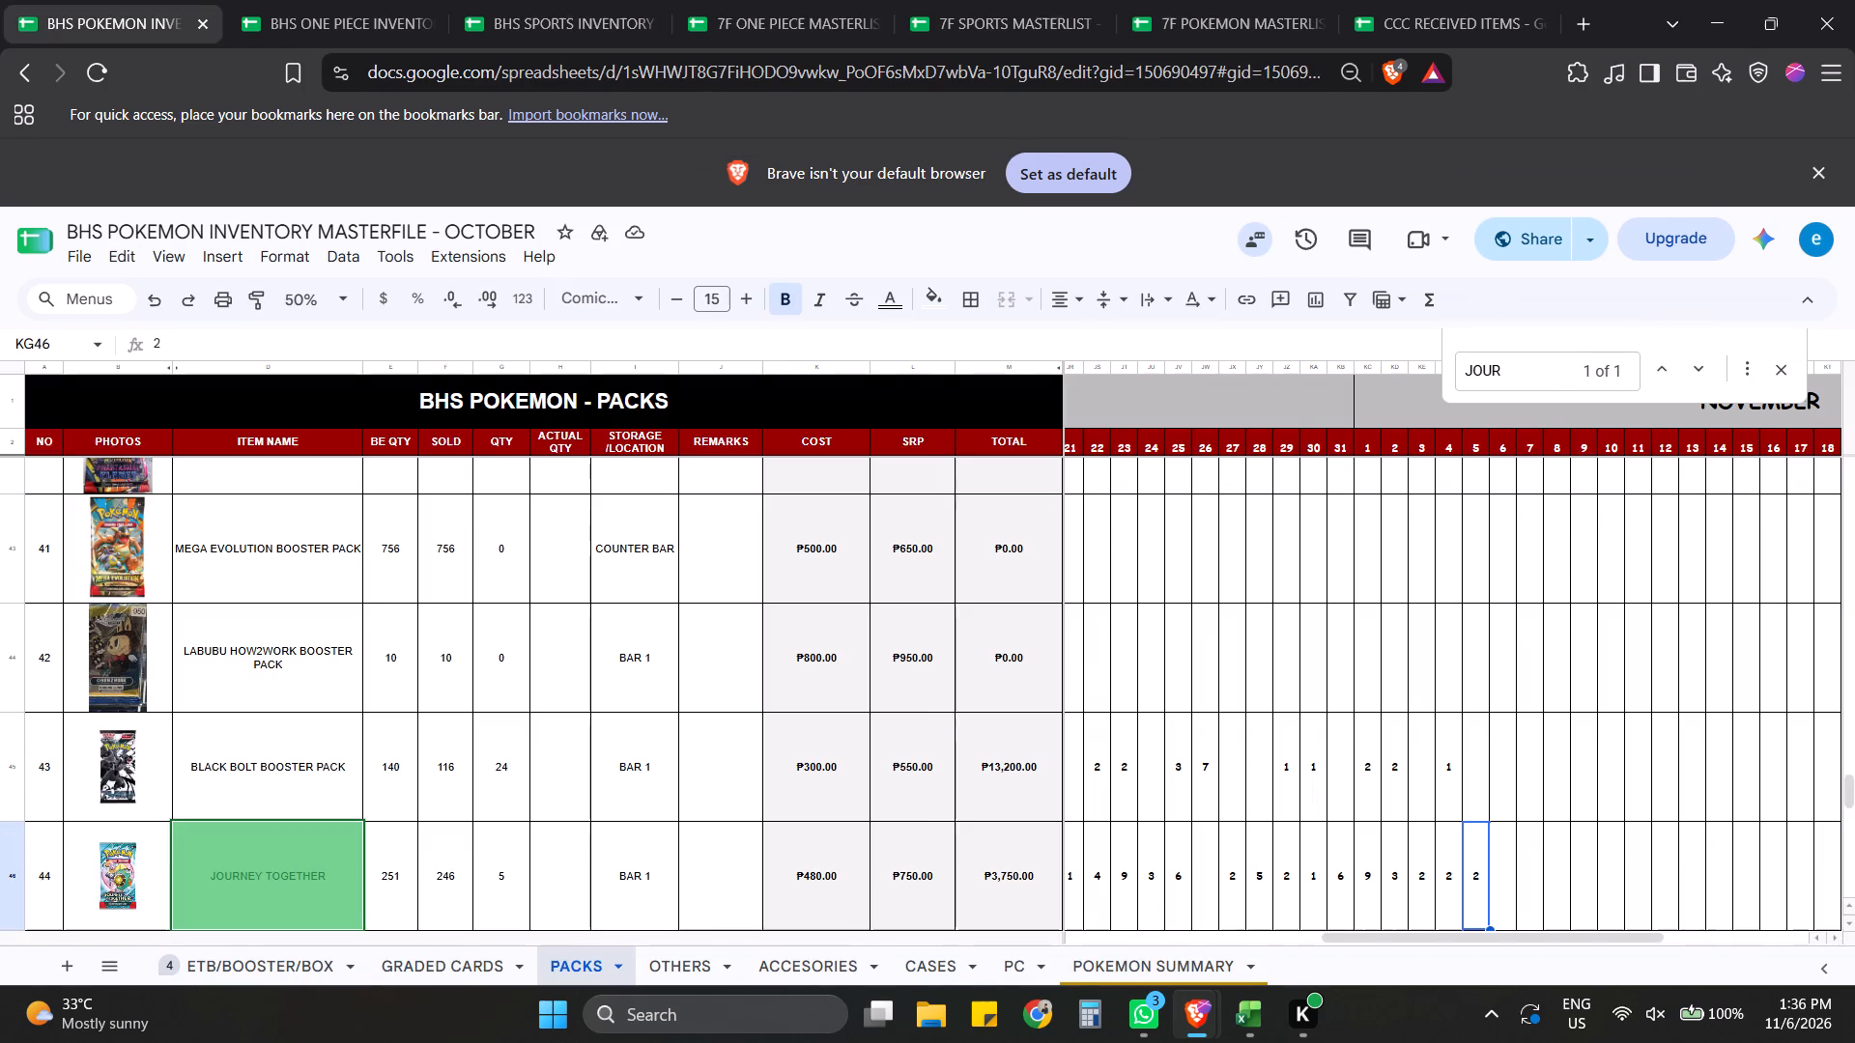
{"action": "left_click_drag", "start_coordinate": [1520, 355], "coordinate": [1411, 359]}
{"action": "type", "text": "CHAOS"}
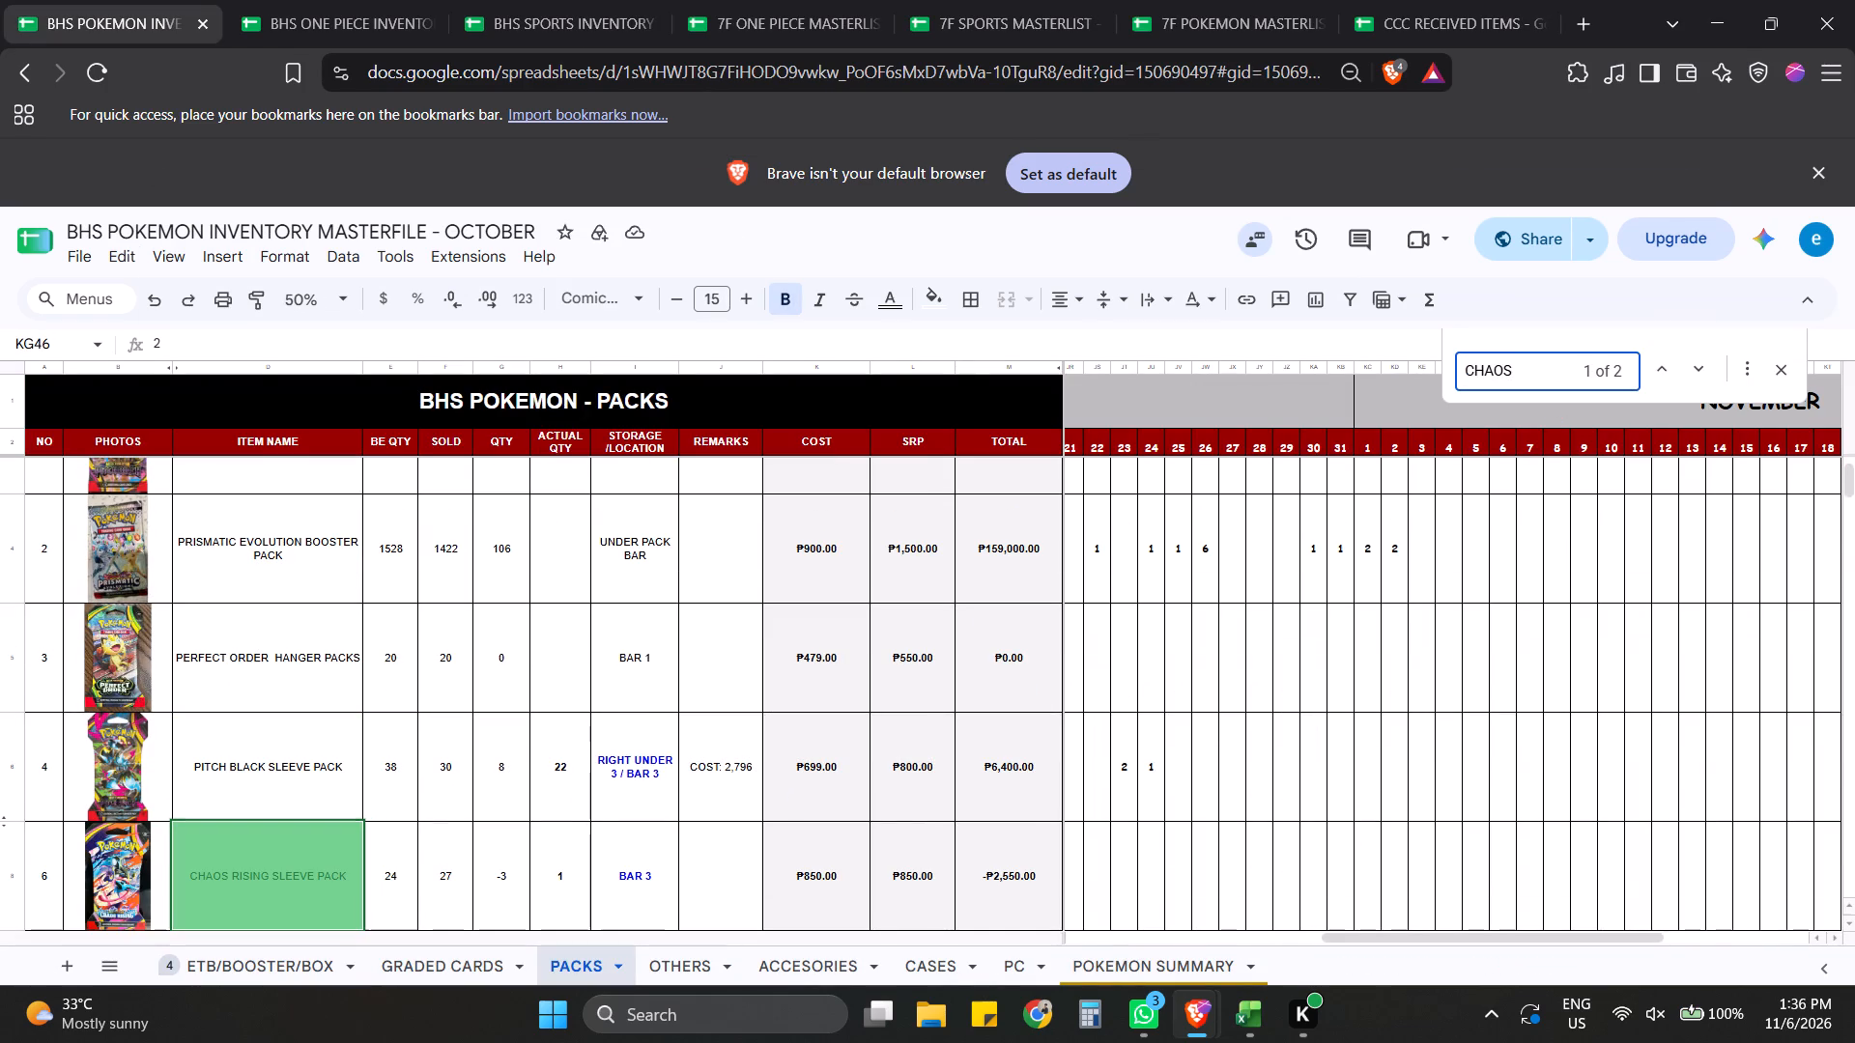
{"action": "left_click", "coordinate": [1691, 372]}
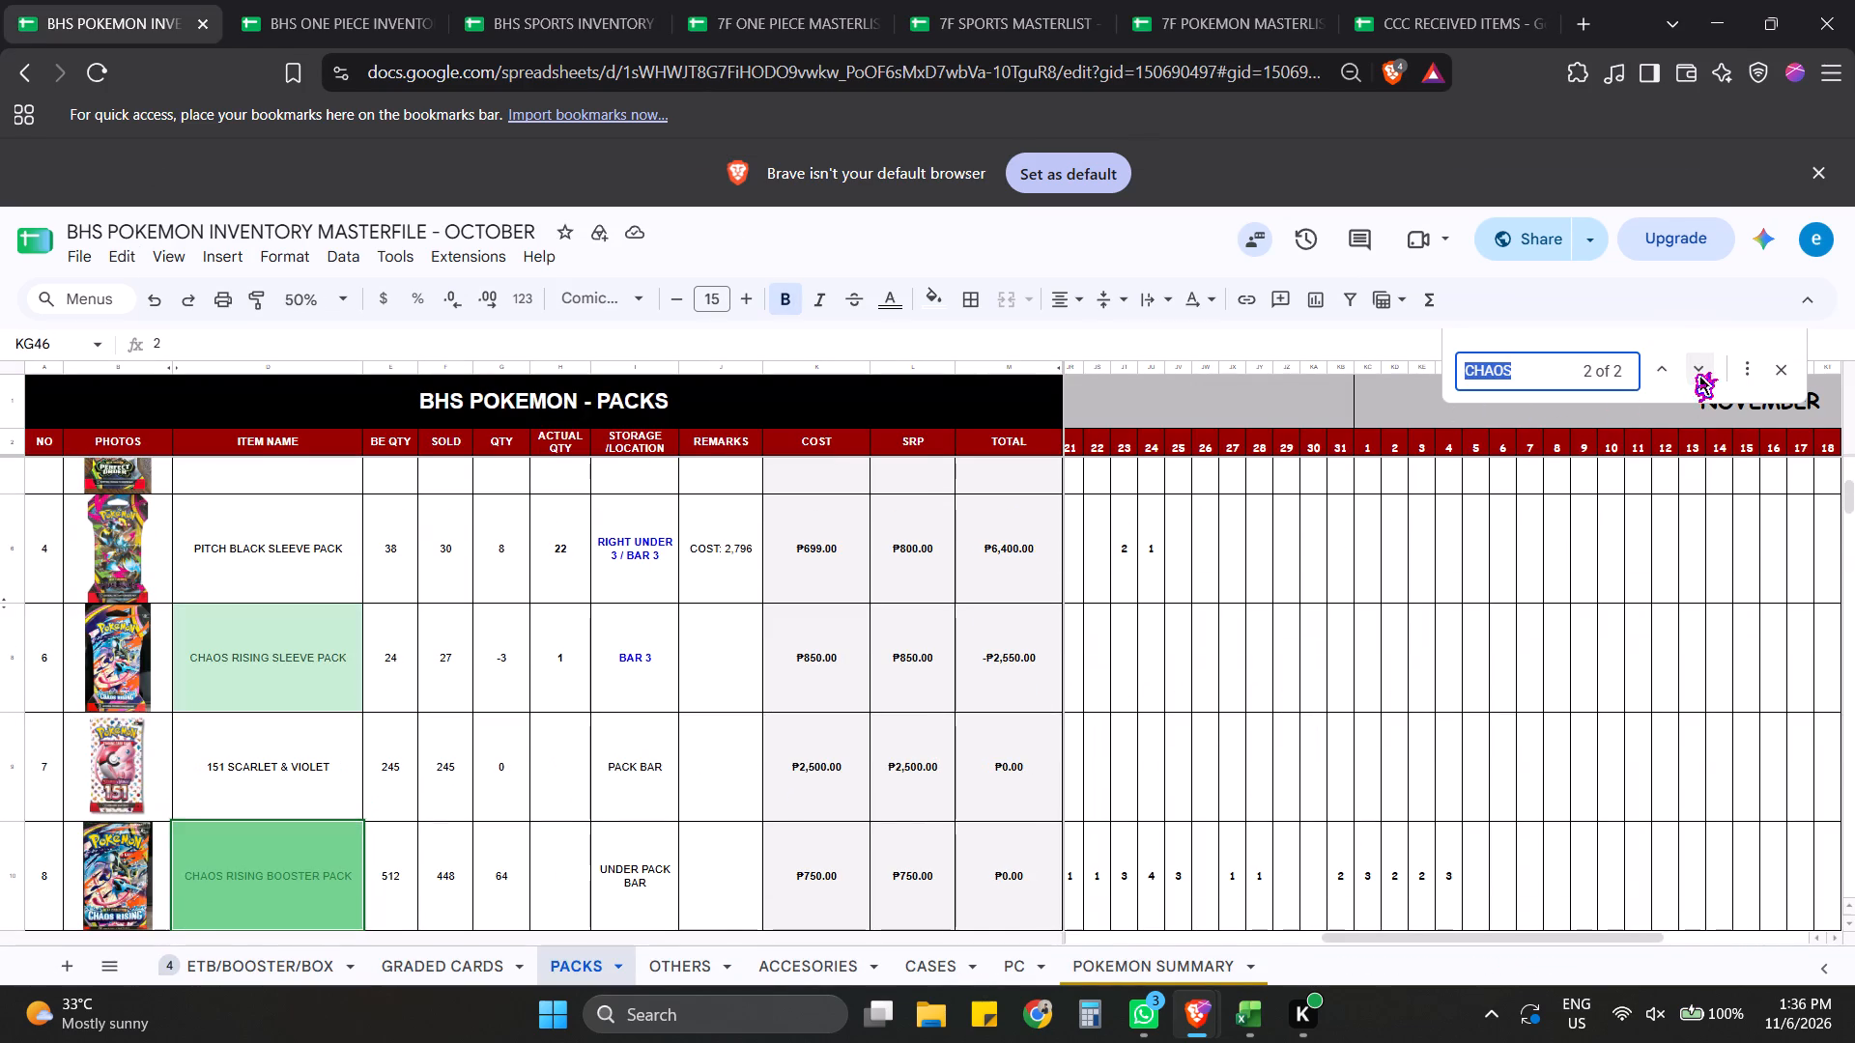
Examine the Chaos Rising Booster Pack's November 4 refill, actual count, closing count and variance in the inventory list.
{"action": "key", "text": "alt+Tab"}
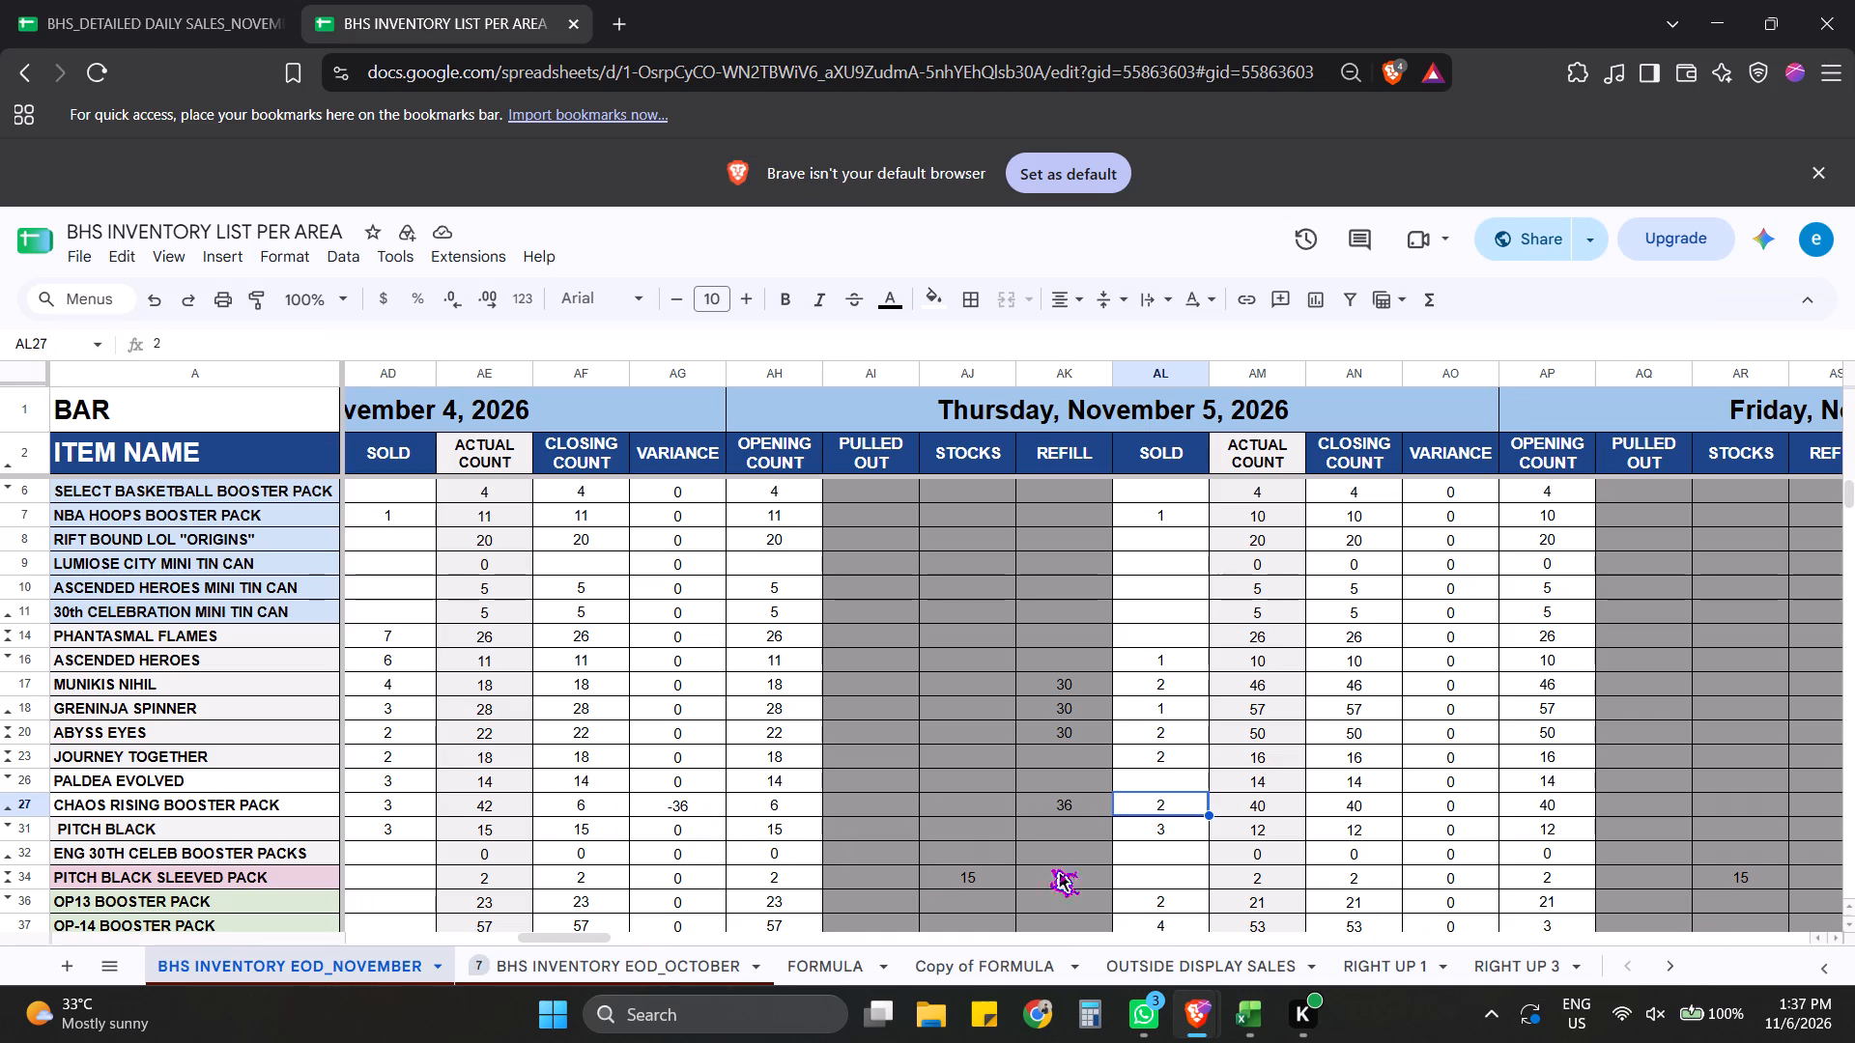
{"action": "left_click", "coordinate": [686, 805]}
{"action": "left_click", "coordinate": [588, 807]}
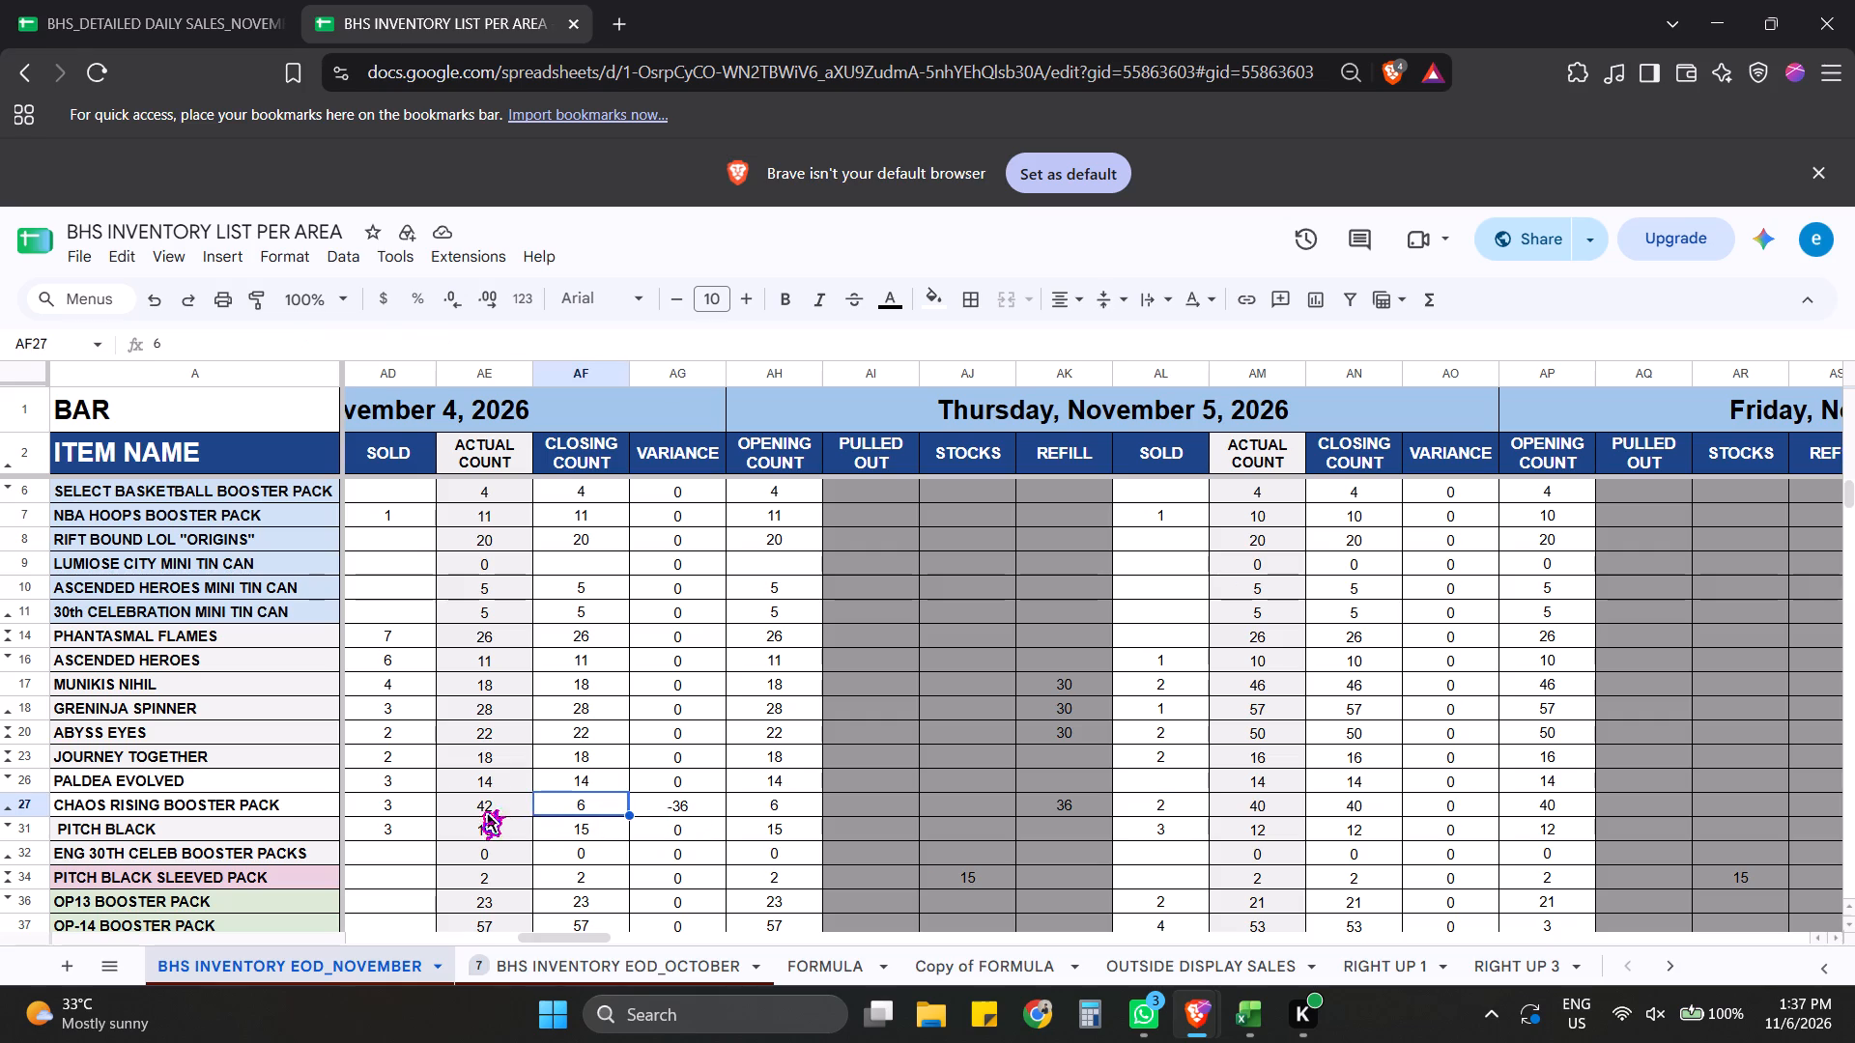
{"action": "left_click", "coordinate": [478, 809]}
{"action": "left_click_drag", "start_coordinate": [572, 936], "coordinate": [559, 937]}
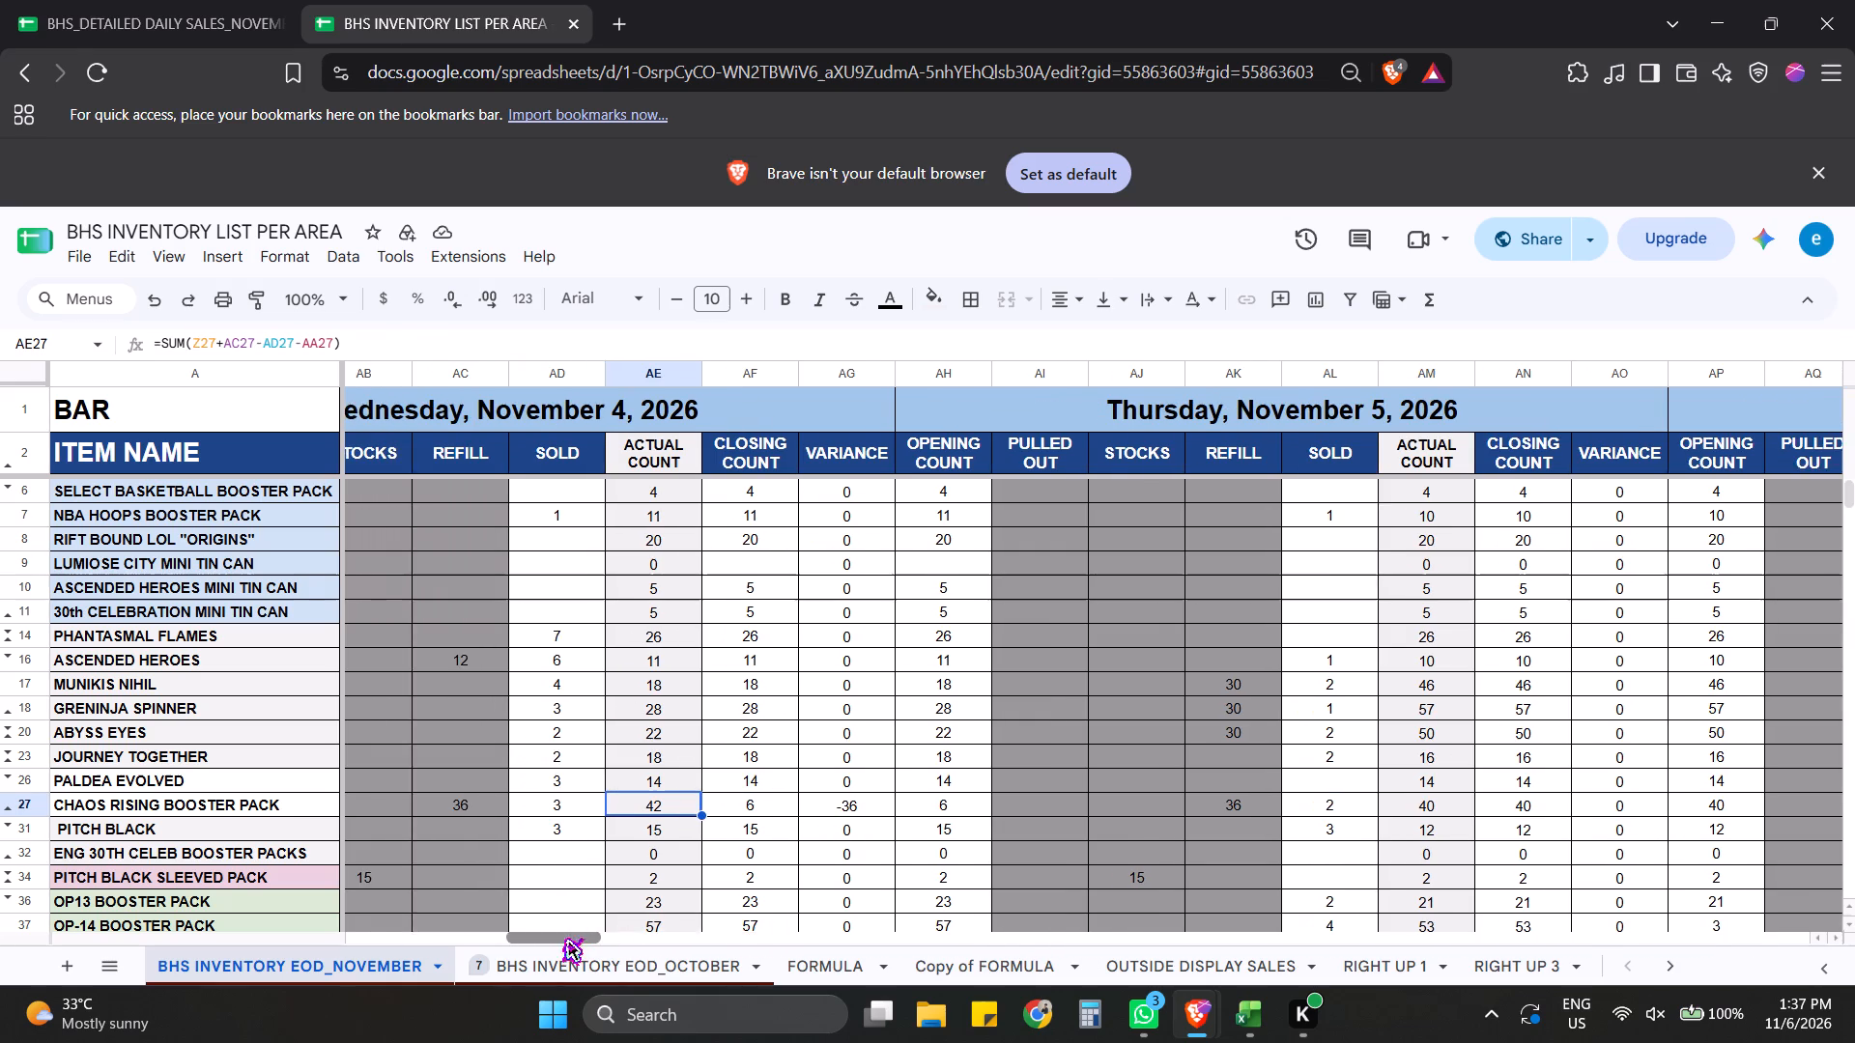
{"action": "left_click_drag", "start_coordinate": [559, 937], "coordinate": [558, 938]}
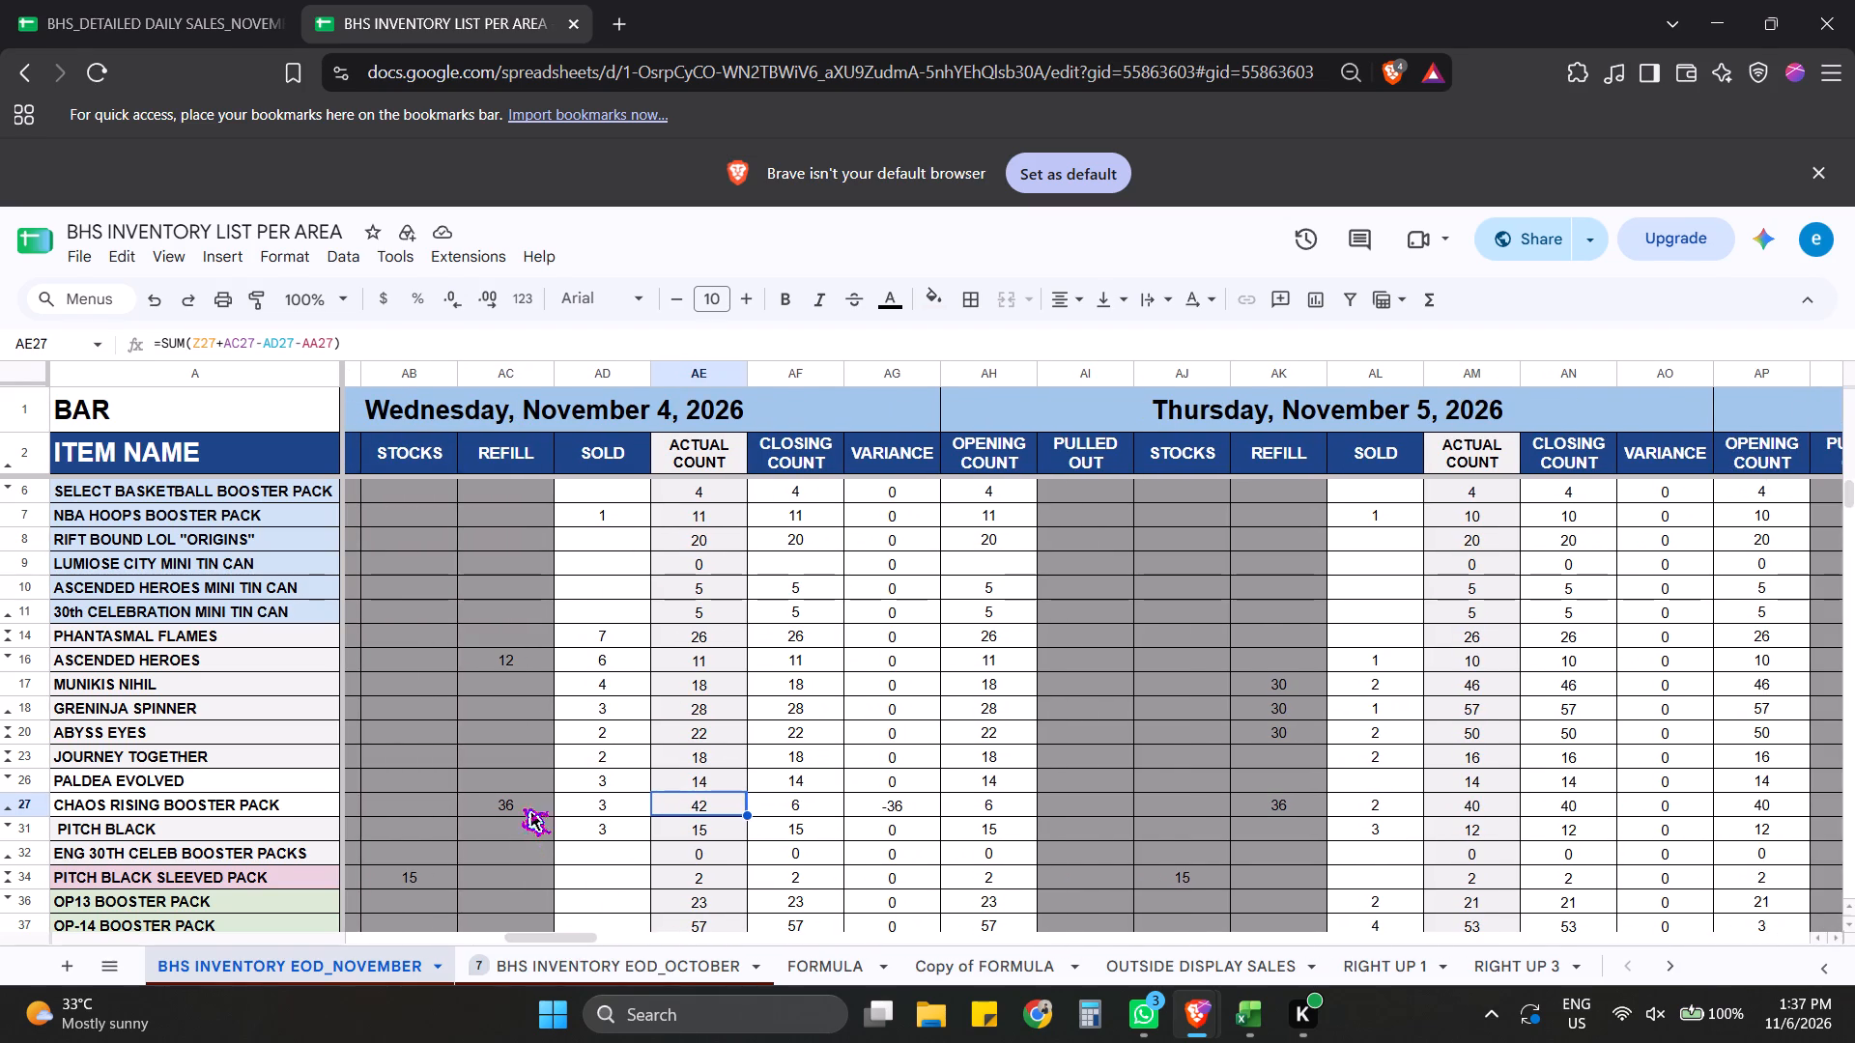
{"action": "left_click", "coordinate": [522, 807]}
{"action": "left_click", "coordinate": [690, 806]}
{"action": "left_click", "coordinate": [514, 809]}
{"action": "left_click_drag", "start_coordinate": [774, 815], "coordinate": [789, 816]}
{"action": "left_click", "coordinate": [902, 804]}
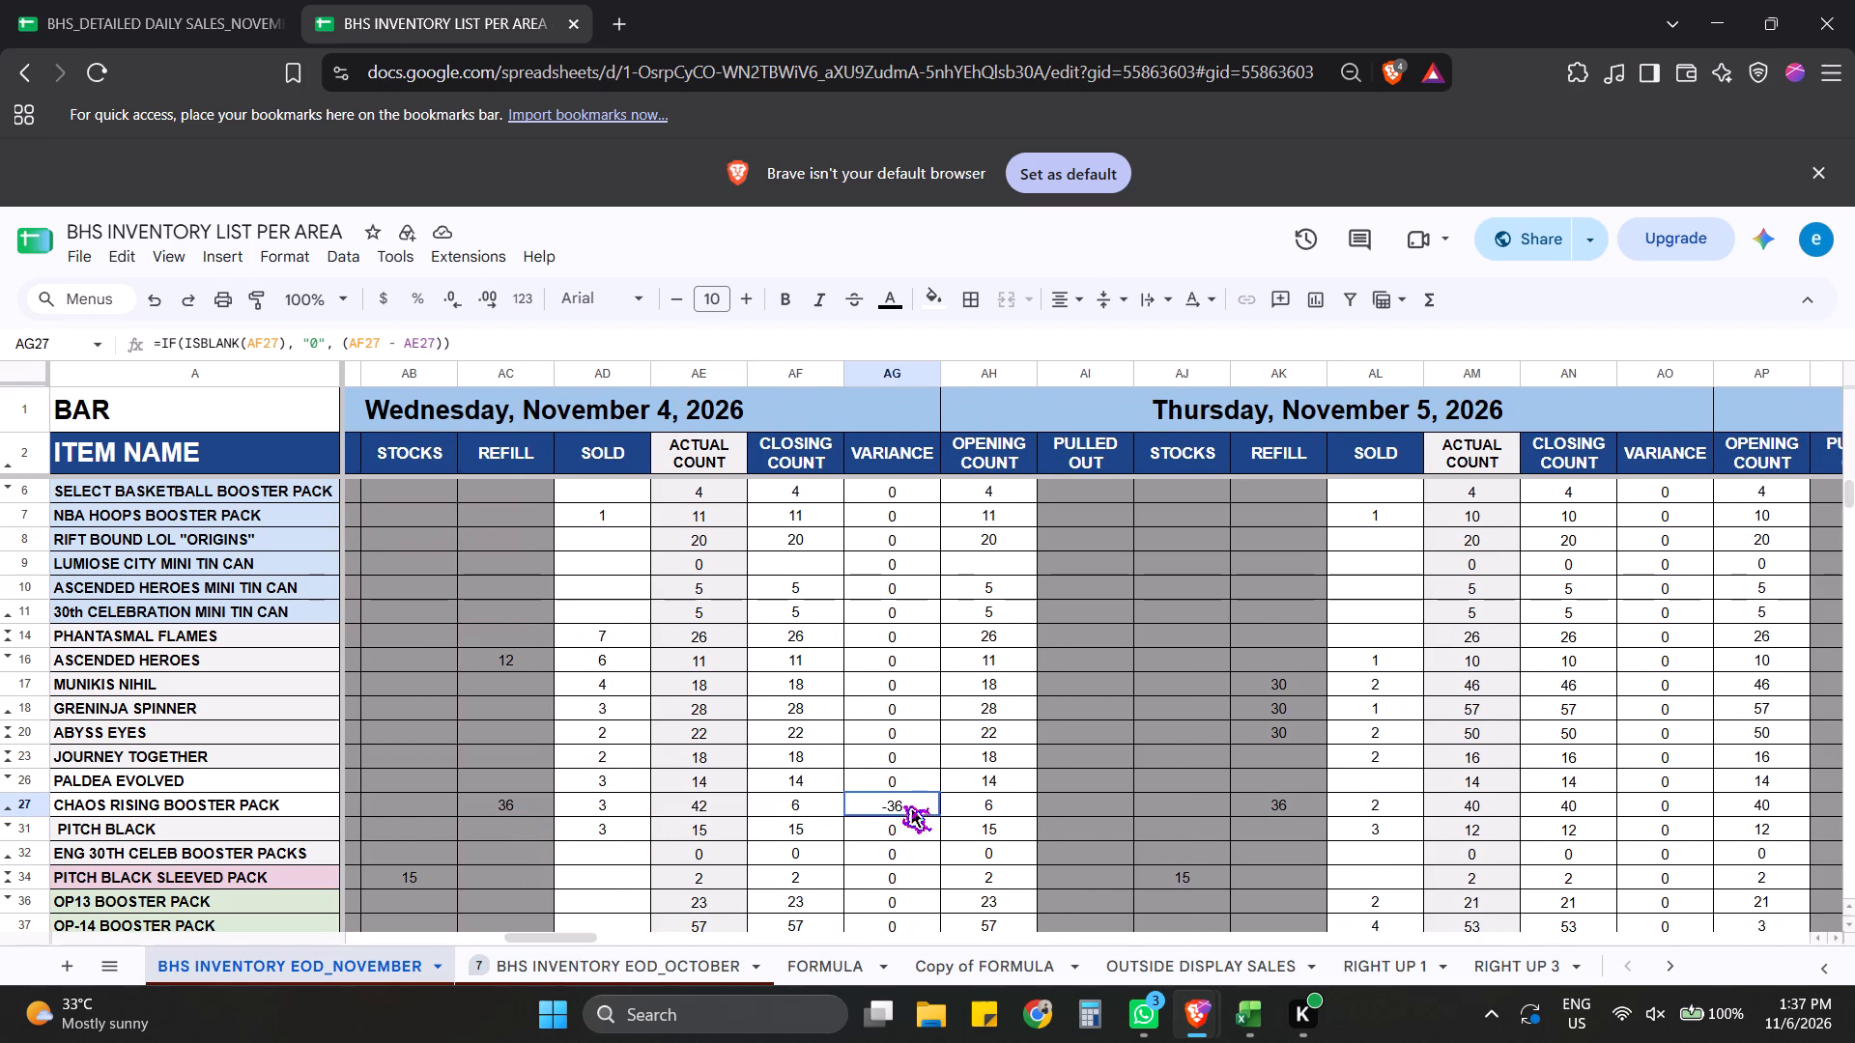
Set the Chaos Rising Booster Pack's November 4 closing count to 42 in the inventory list.
{"action": "left_click", "coordinate": [782, 808]}
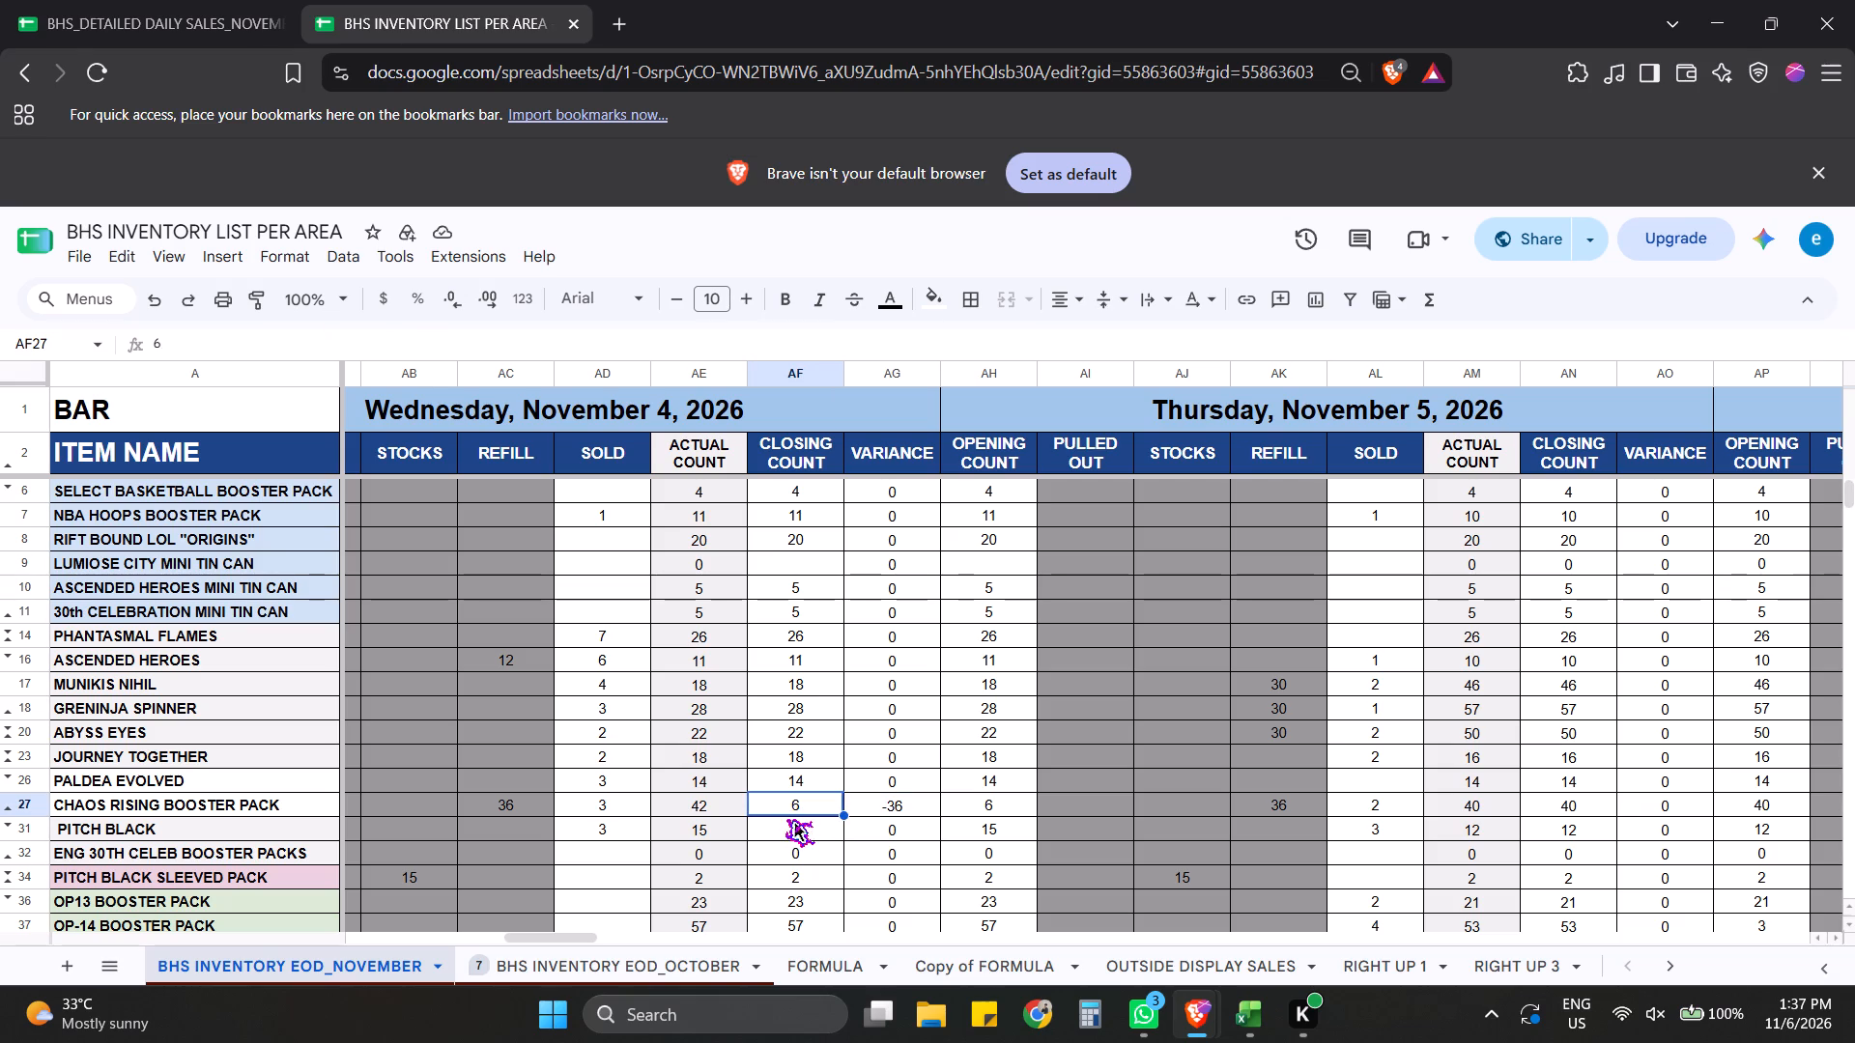
{"action": "type", "text": "42"}
{"action": "key", "text": "Return"}
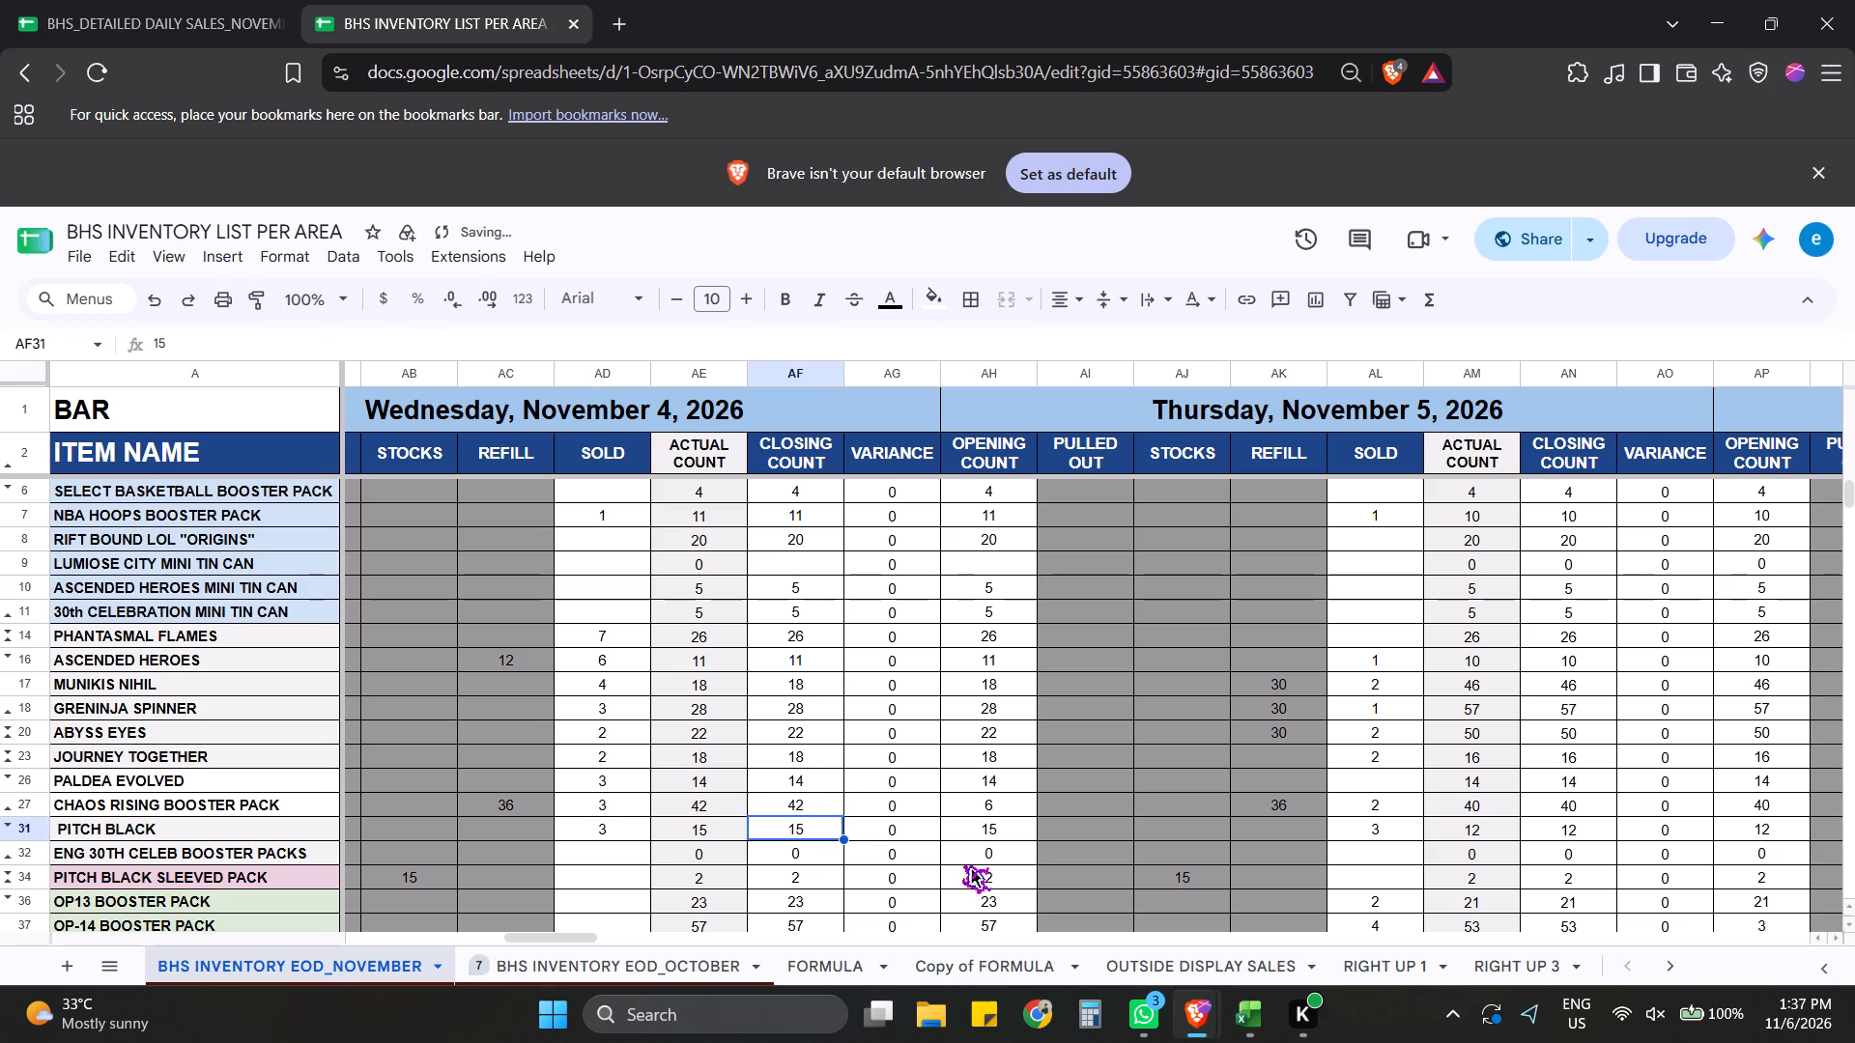
Clear the November 5 refill value on the Chaos Rising Booster Pack row.
{"action": "left_click_drag", "start_coordinate": [555, 937], "coordinate": [558, 938]}
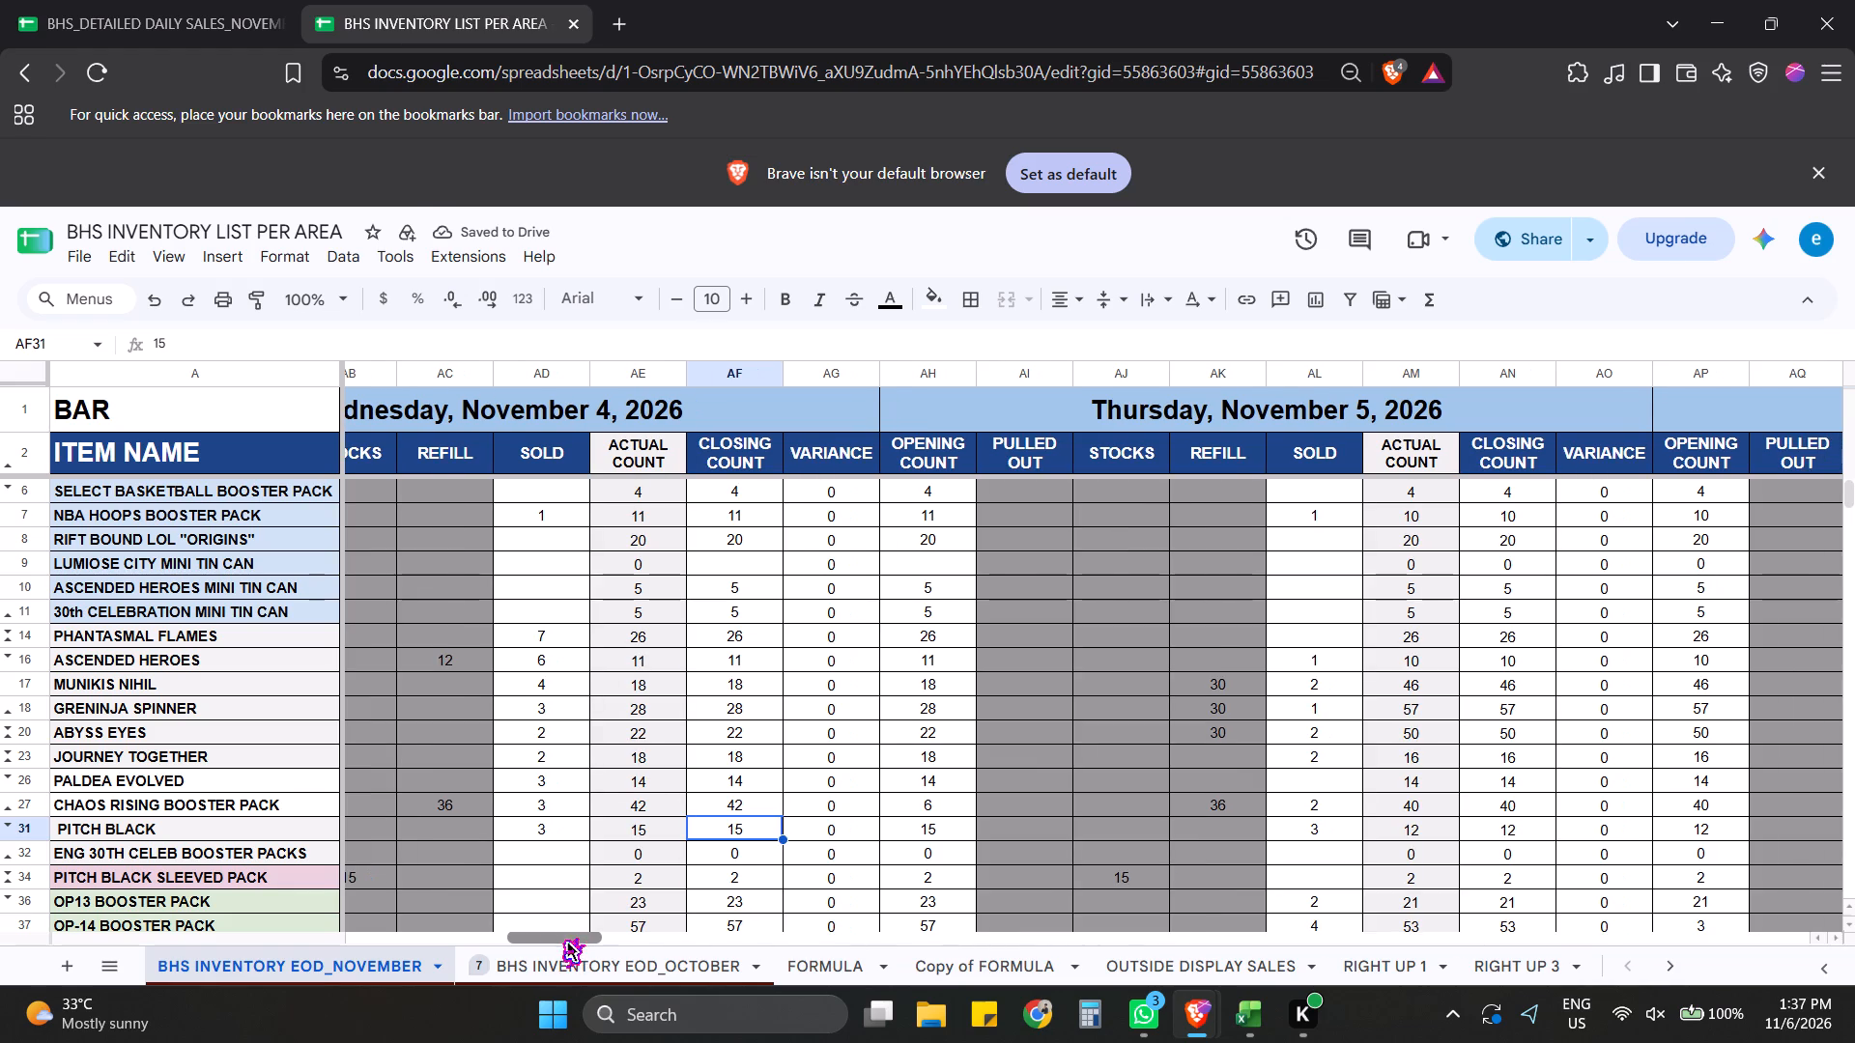
{"action": "left_click_drag", "start_coordinate": [558, 938], "coordinate": [563, 938]}
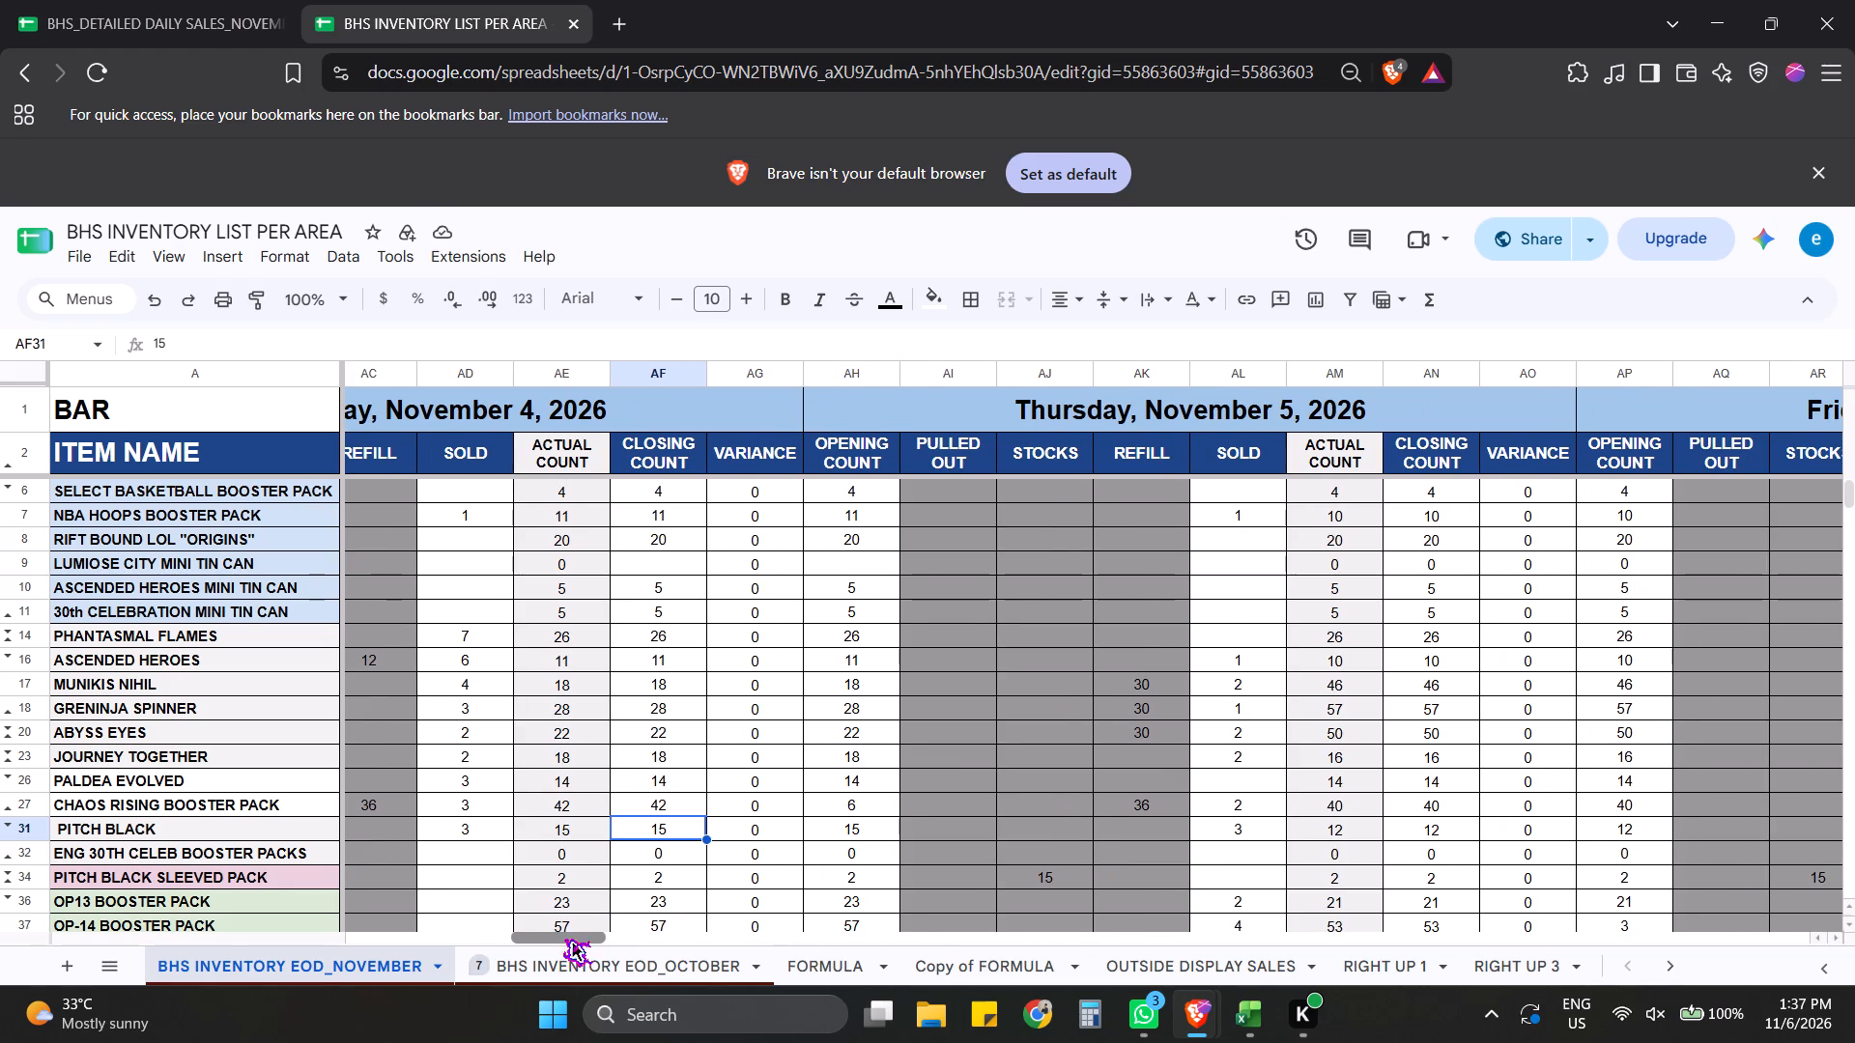
{"action": "left_click_drag", "start_coordinate": [563, 938], "coordinate": [566, 938]}
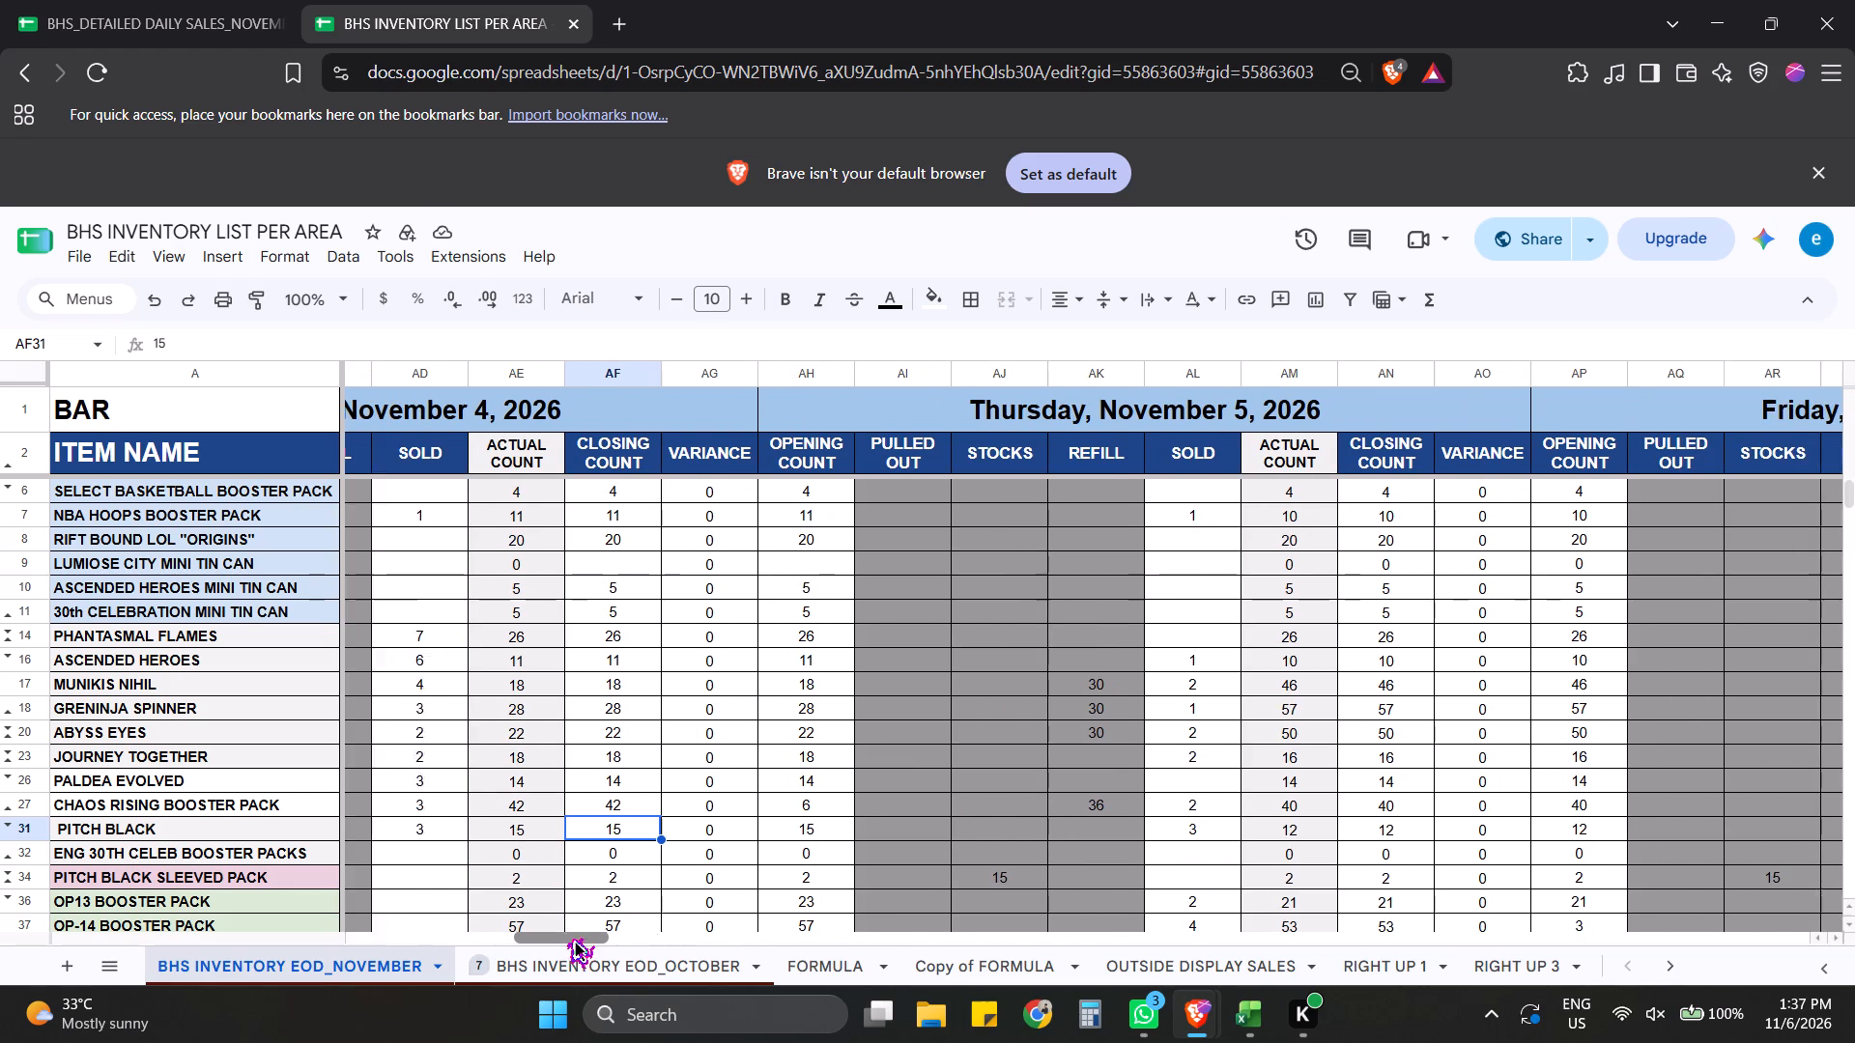
{"action": "left_click_drag", "start_coordinate": [566, 938], "coordinate": [568, 936]}
{"action": "left_click", "coordinate": [1081, 803]}
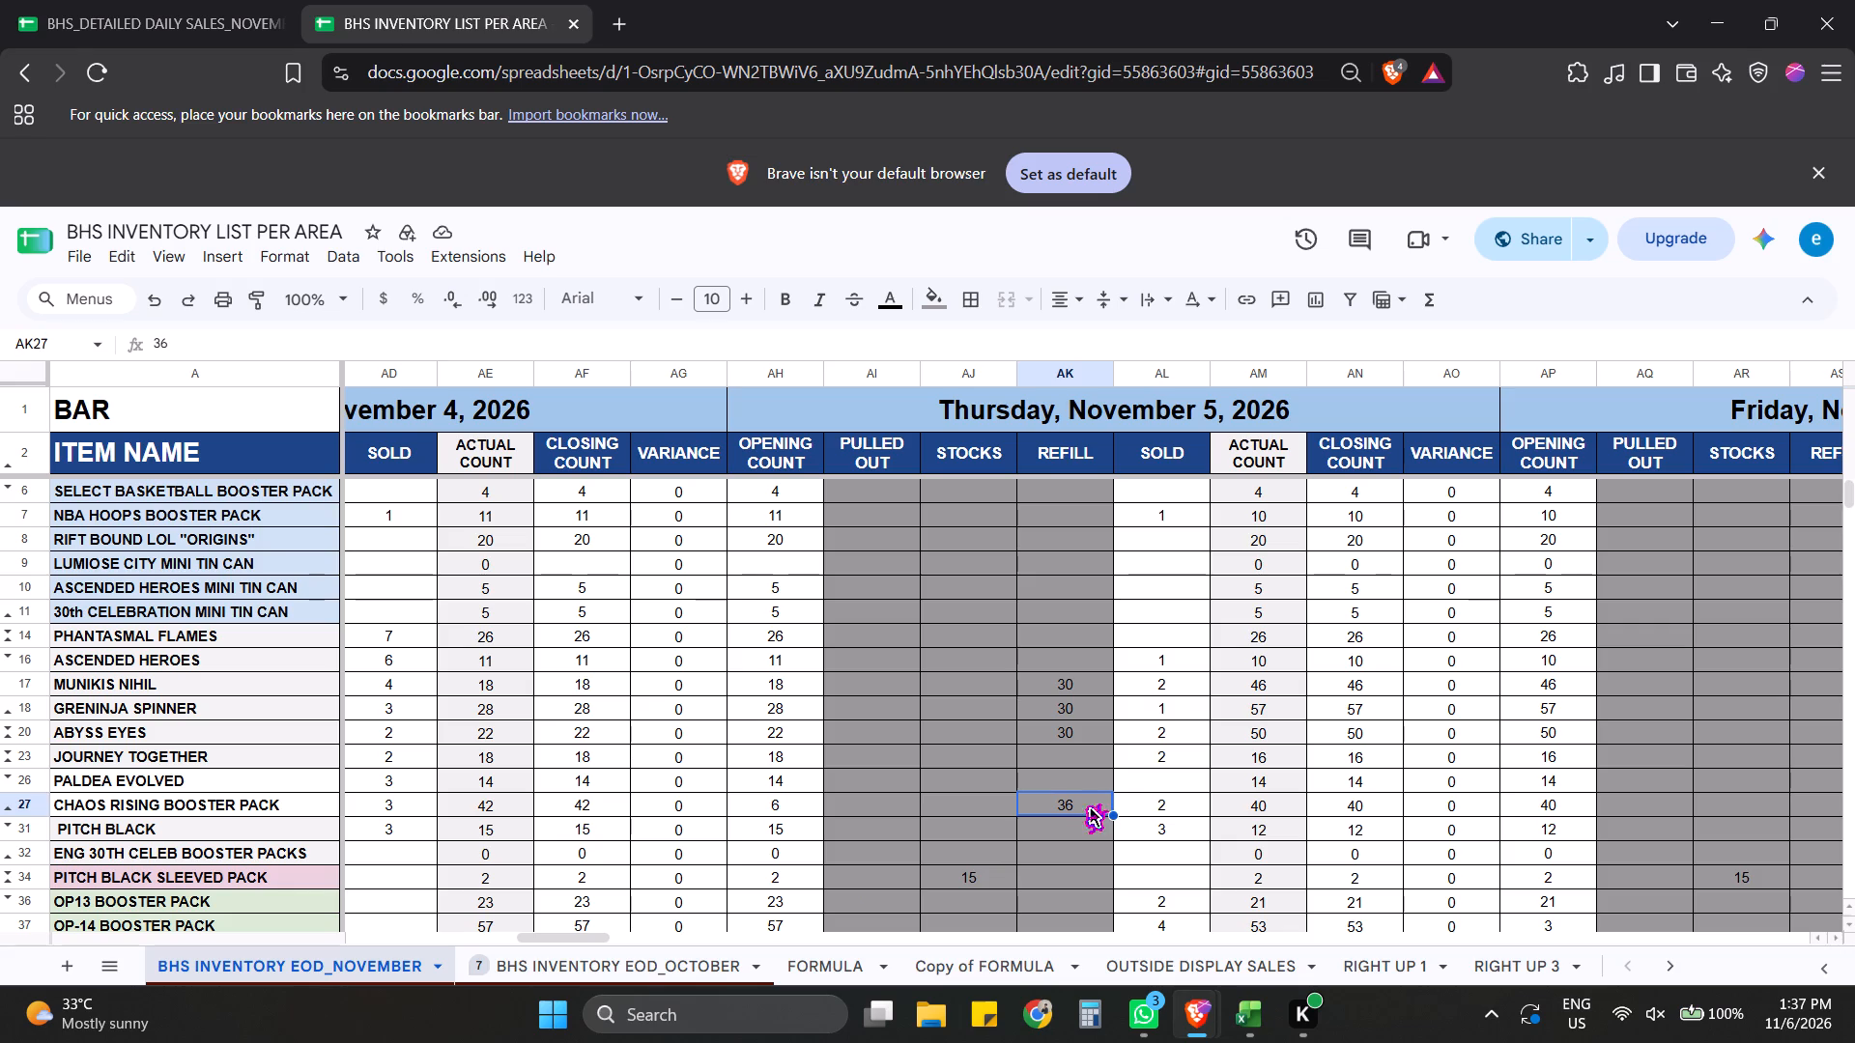
{"action": "key", "text": "BackSpace"}
{"action": "key", "text": "Return"}
{"action": "key", "text": "Return"}
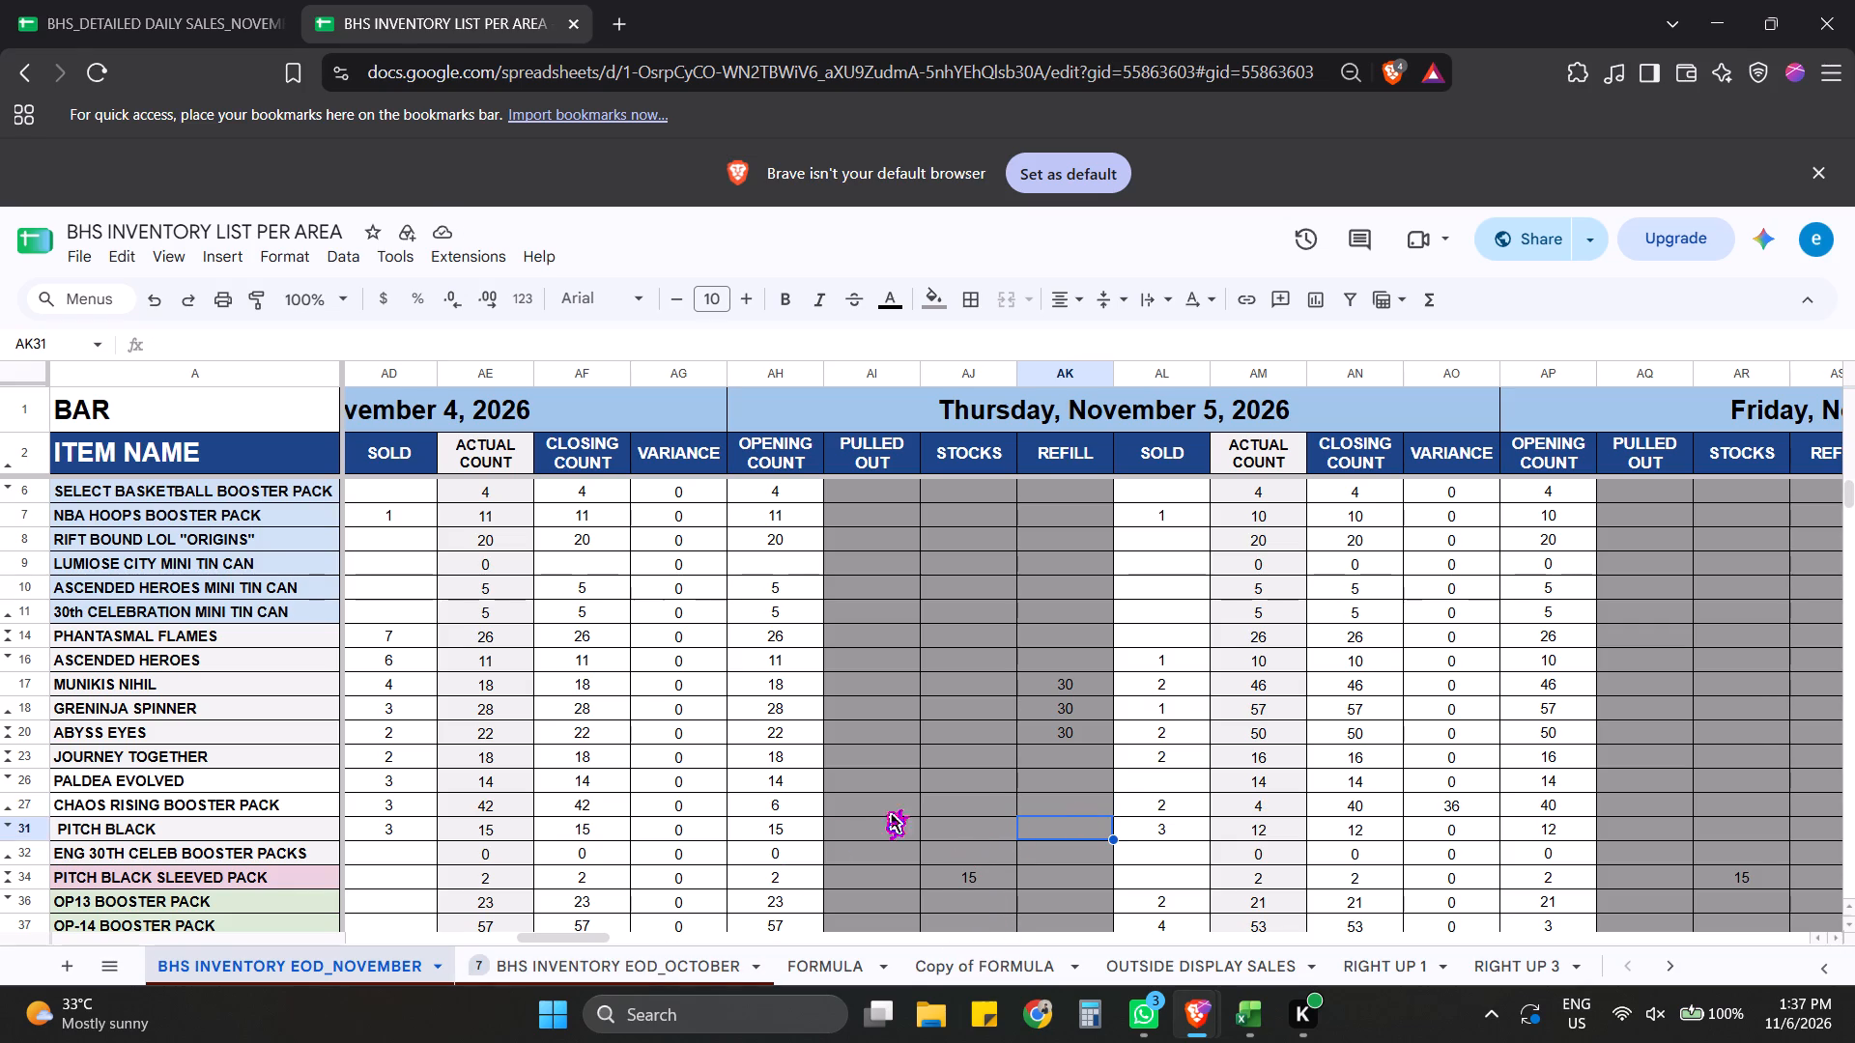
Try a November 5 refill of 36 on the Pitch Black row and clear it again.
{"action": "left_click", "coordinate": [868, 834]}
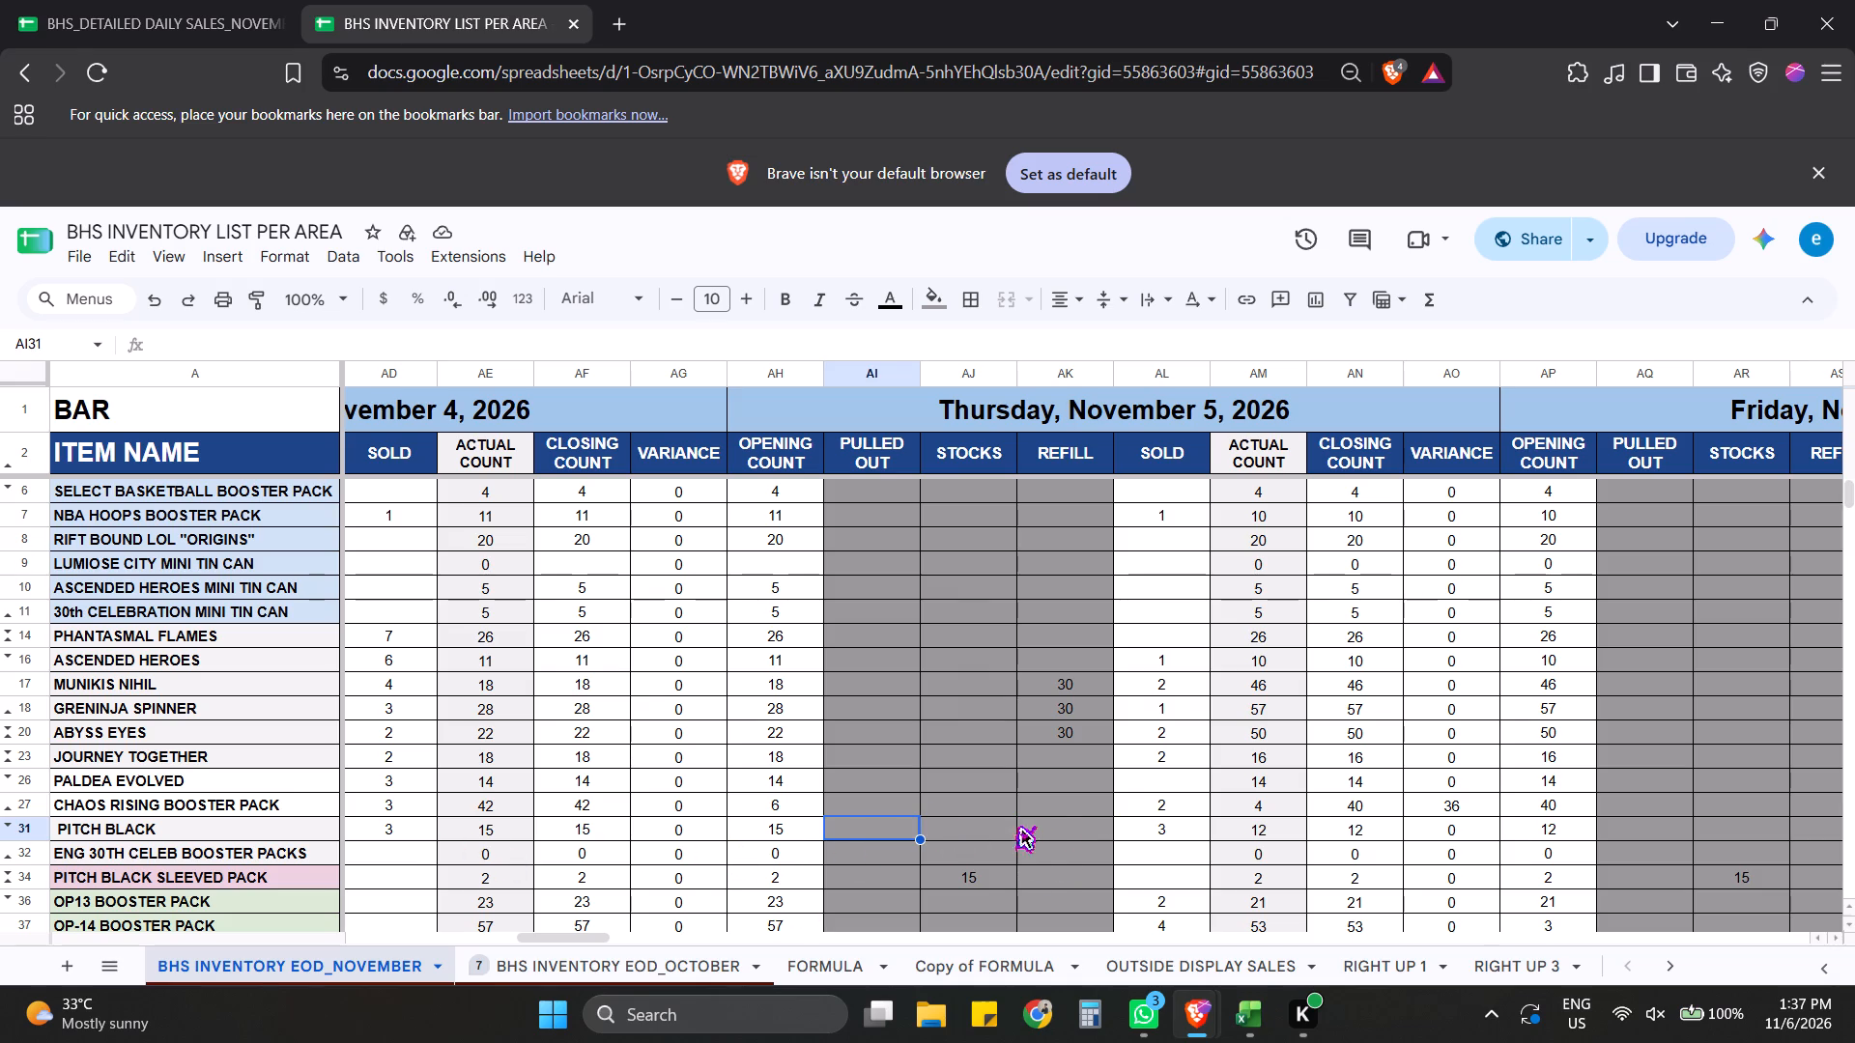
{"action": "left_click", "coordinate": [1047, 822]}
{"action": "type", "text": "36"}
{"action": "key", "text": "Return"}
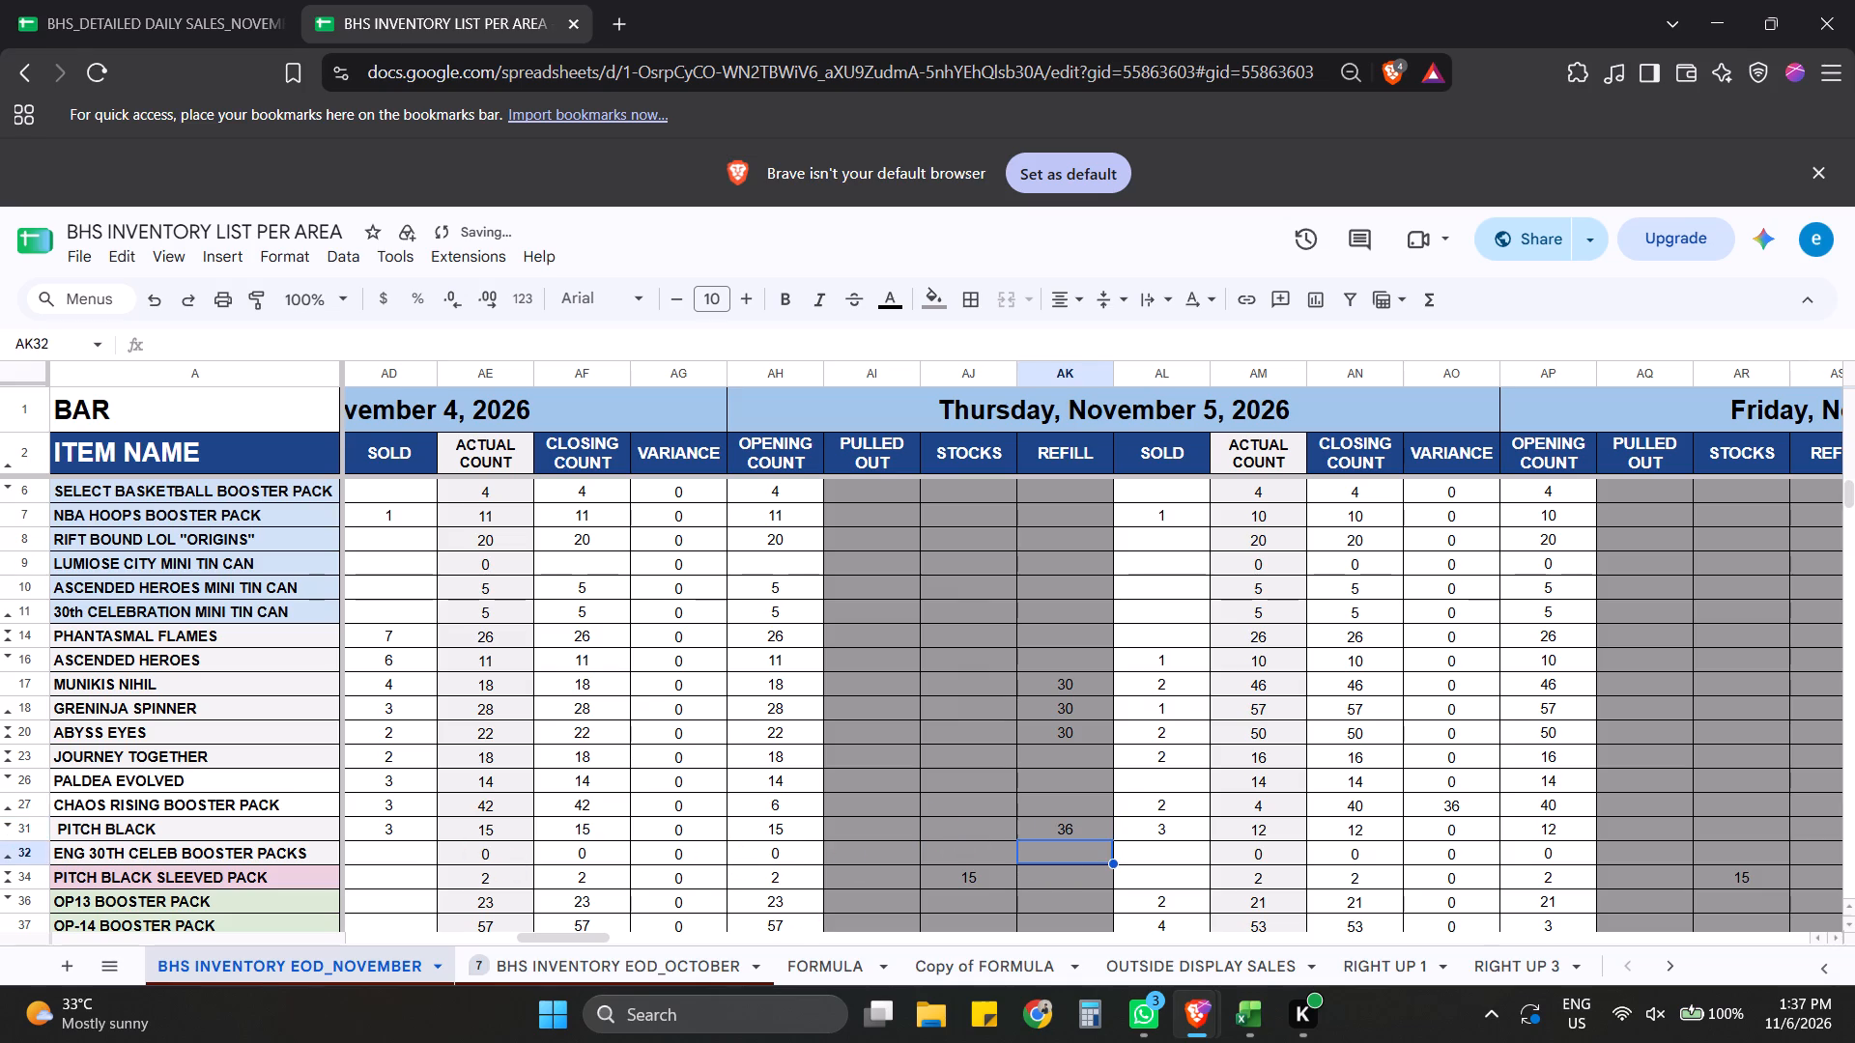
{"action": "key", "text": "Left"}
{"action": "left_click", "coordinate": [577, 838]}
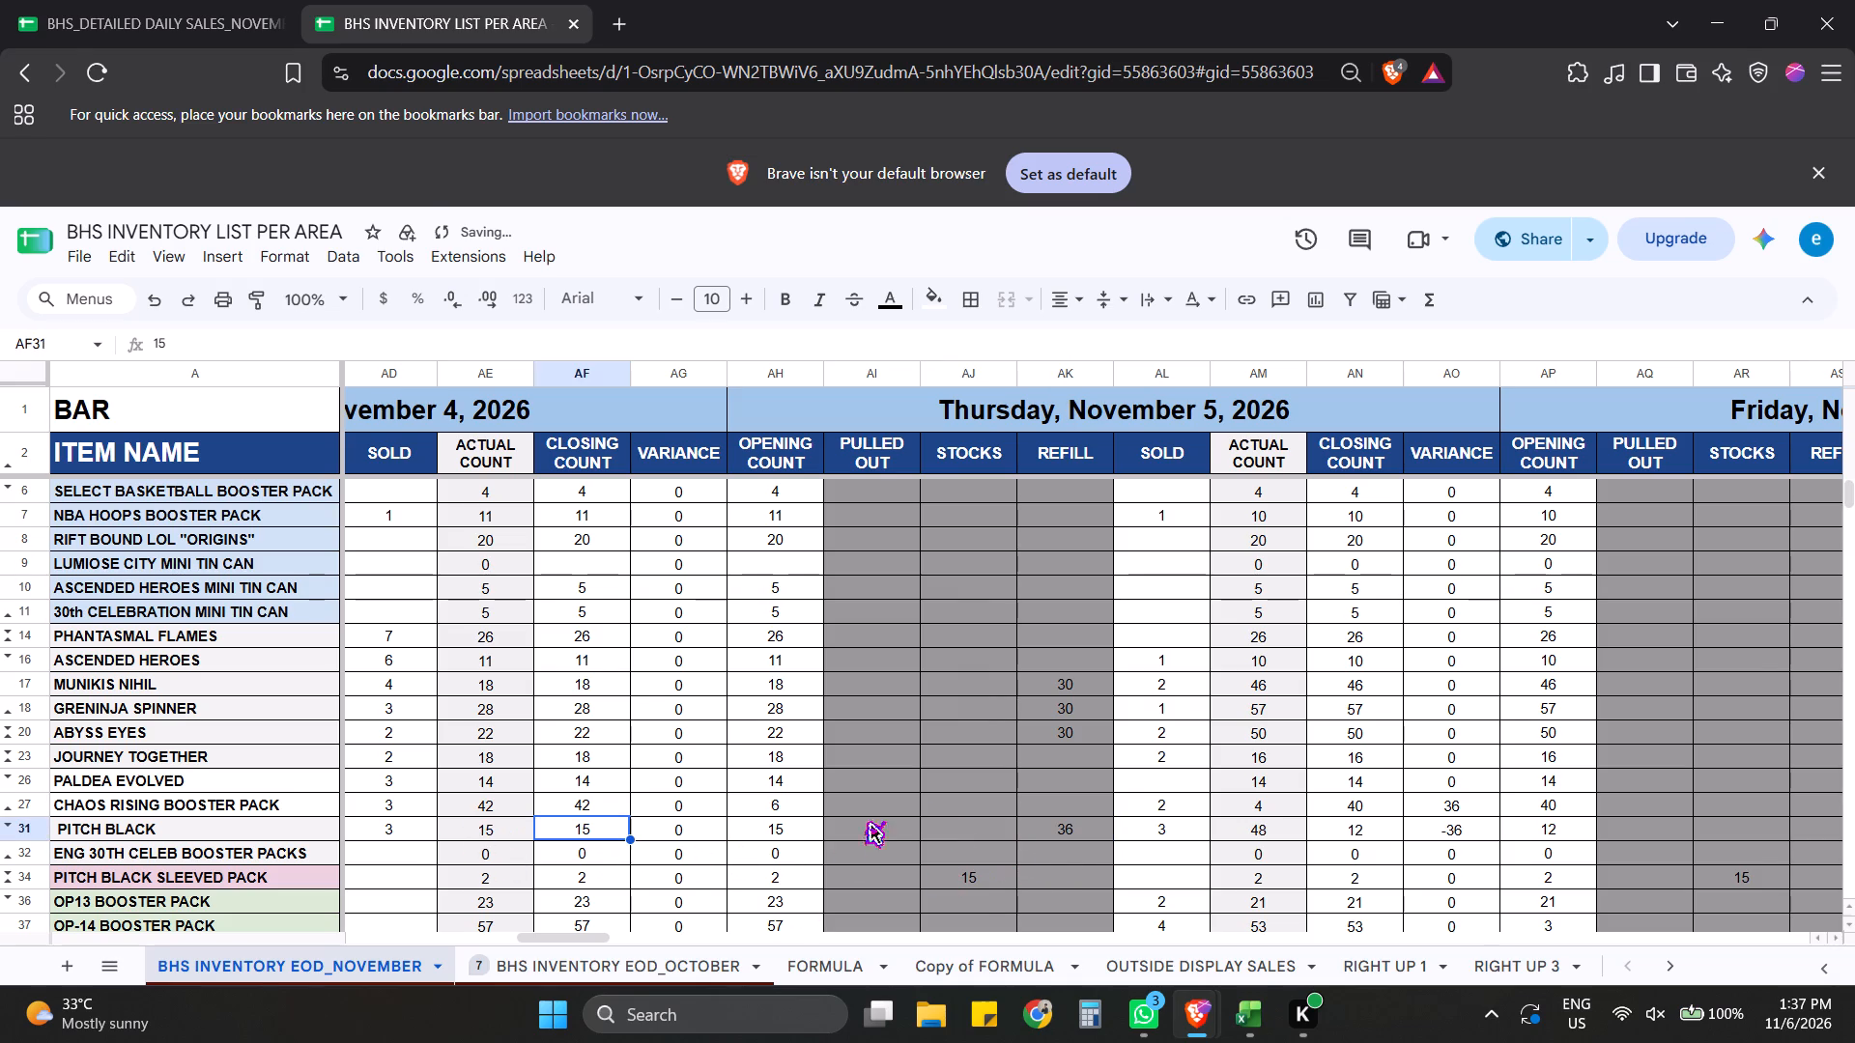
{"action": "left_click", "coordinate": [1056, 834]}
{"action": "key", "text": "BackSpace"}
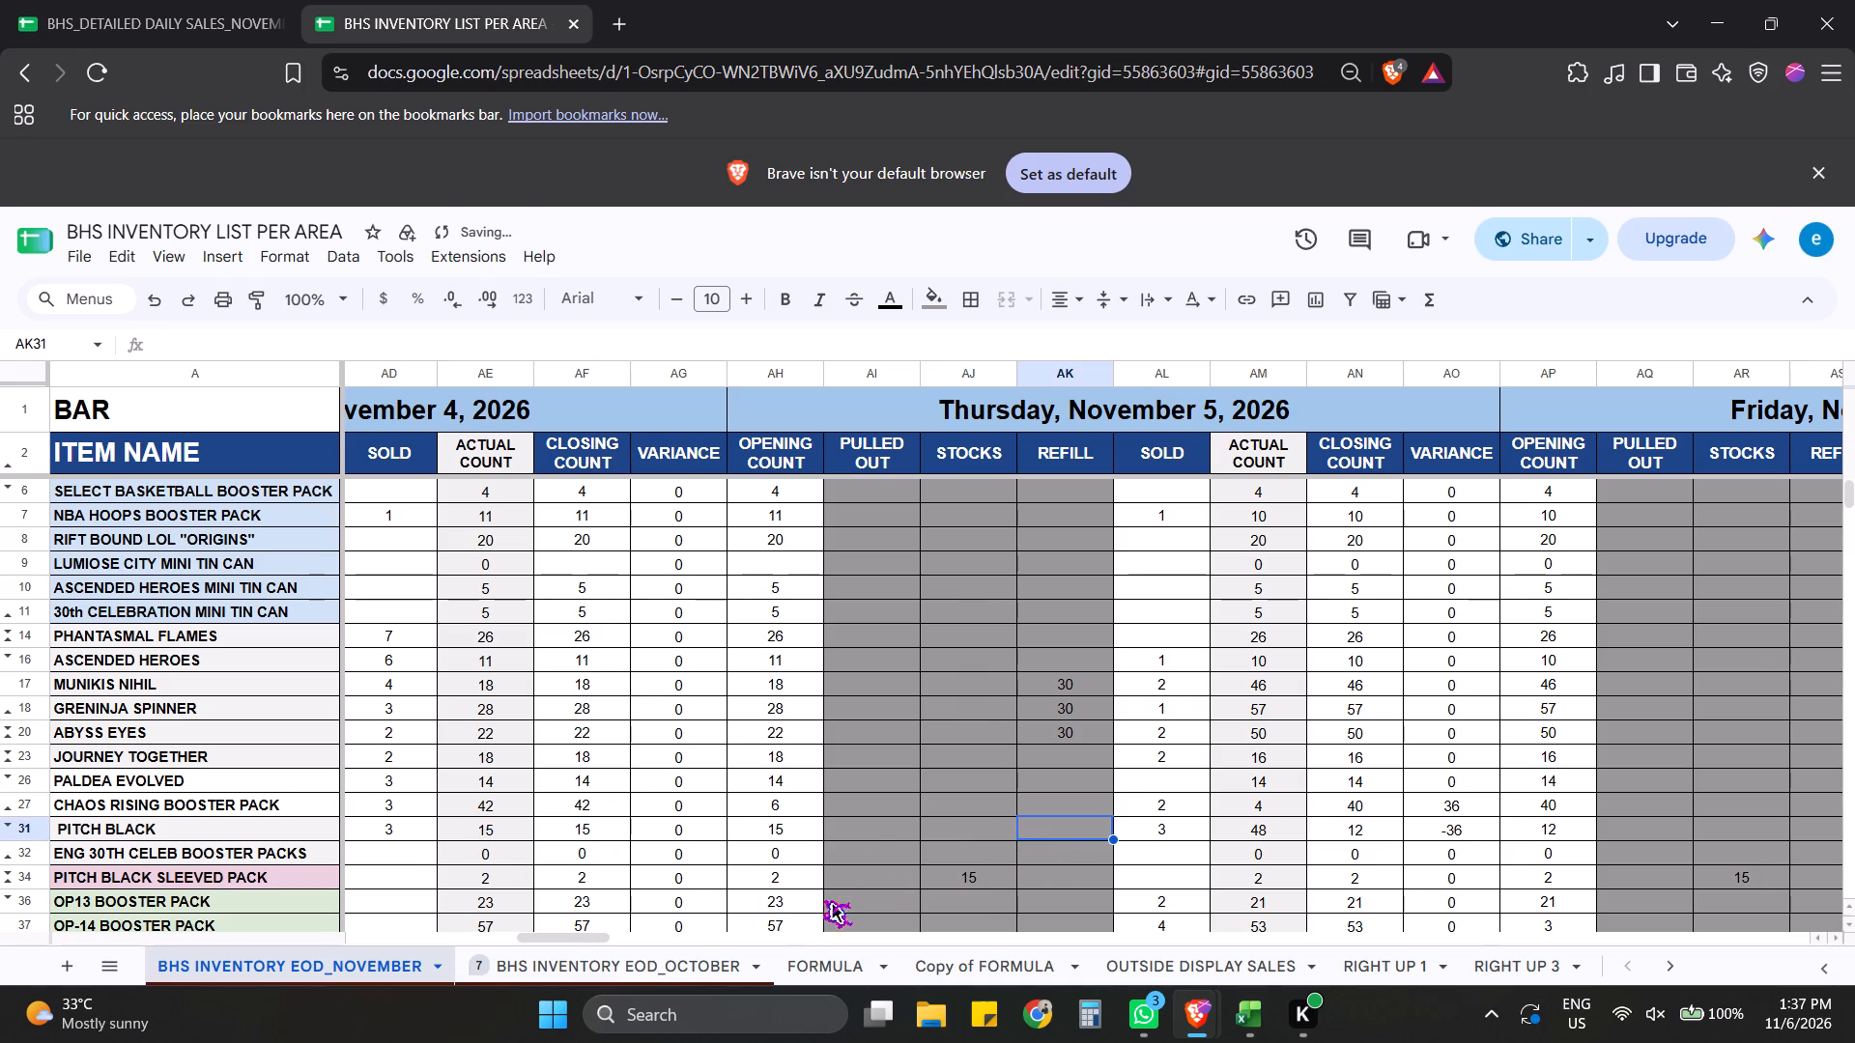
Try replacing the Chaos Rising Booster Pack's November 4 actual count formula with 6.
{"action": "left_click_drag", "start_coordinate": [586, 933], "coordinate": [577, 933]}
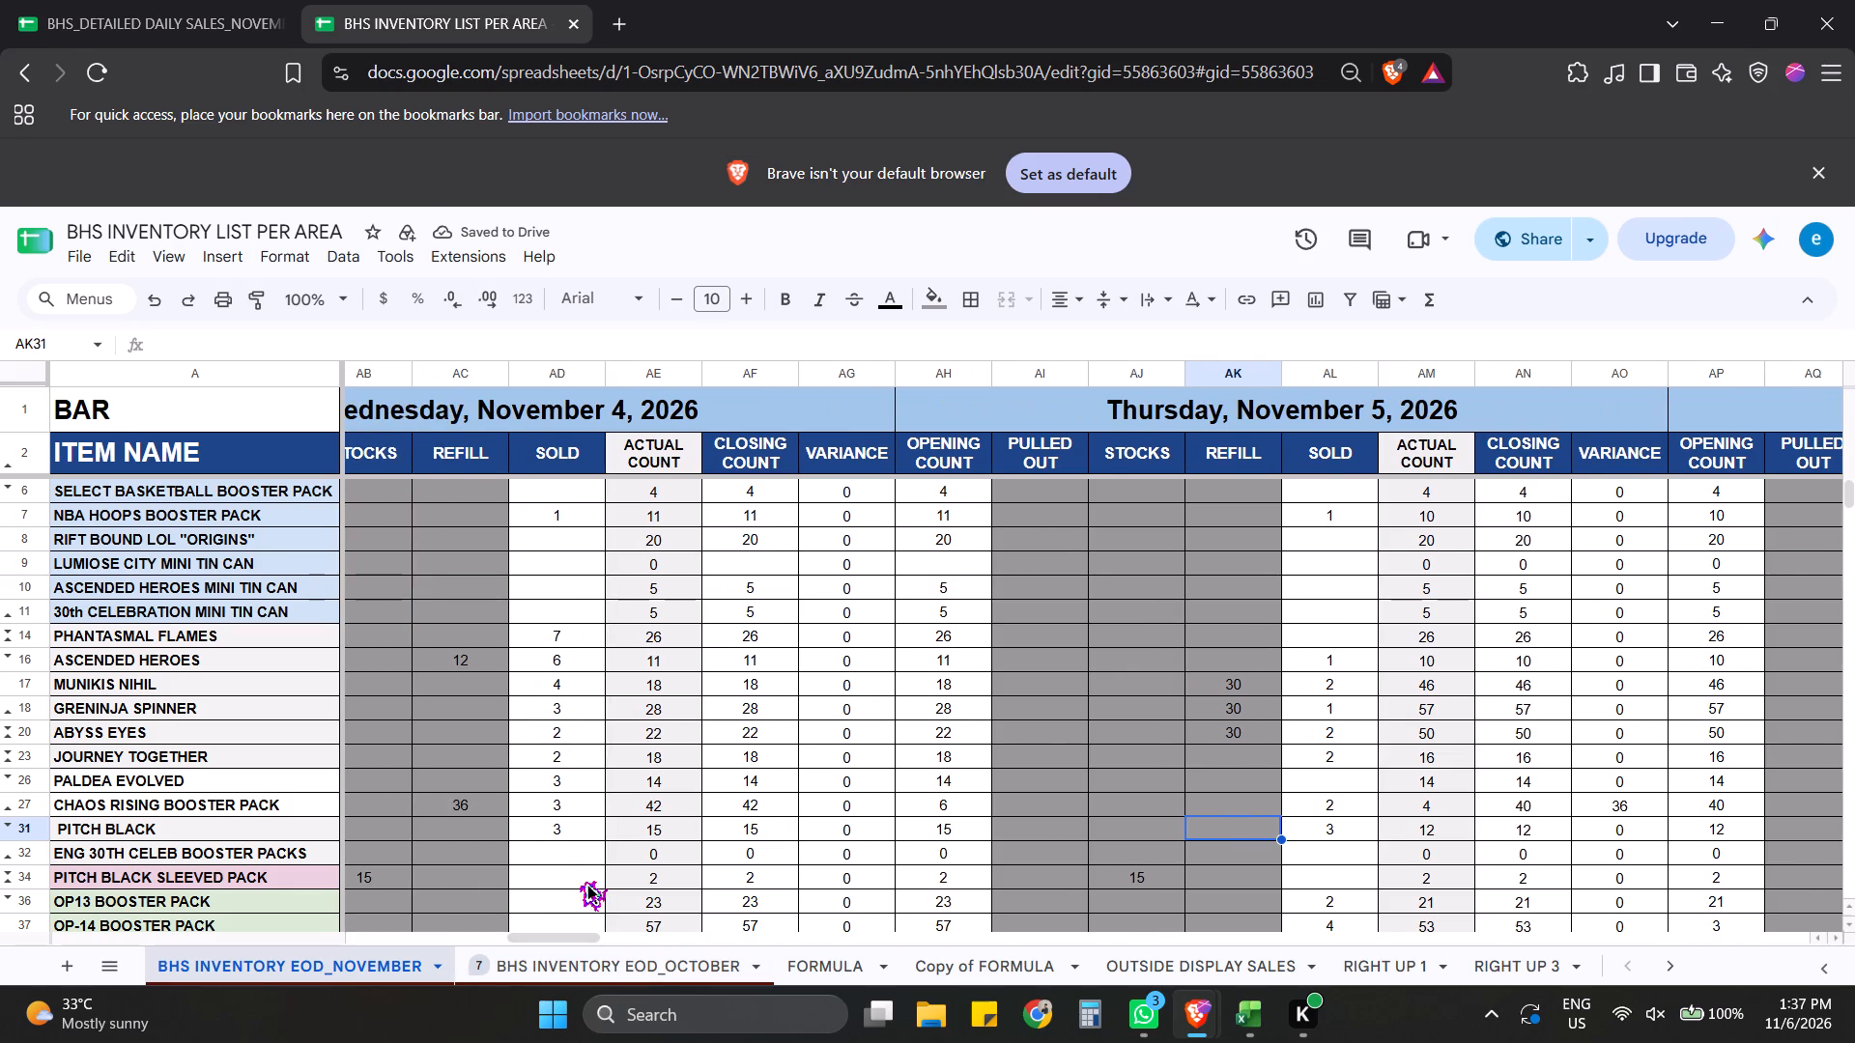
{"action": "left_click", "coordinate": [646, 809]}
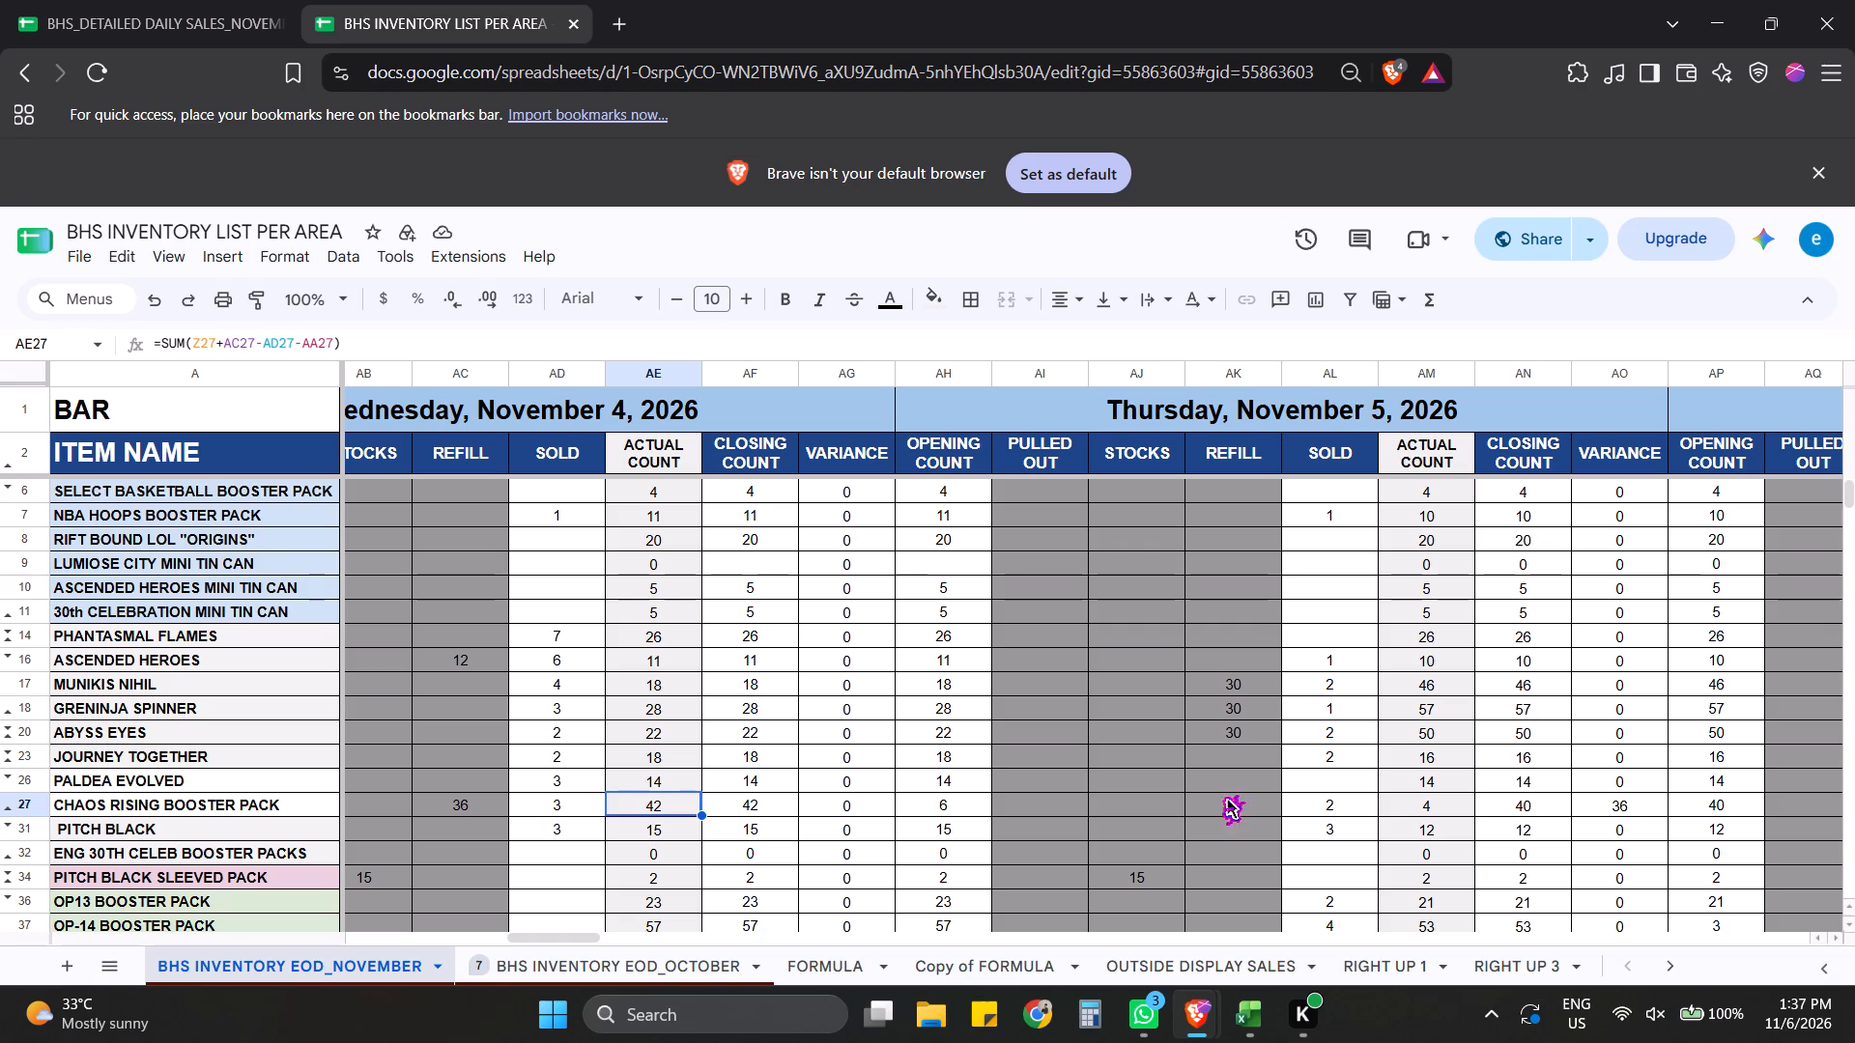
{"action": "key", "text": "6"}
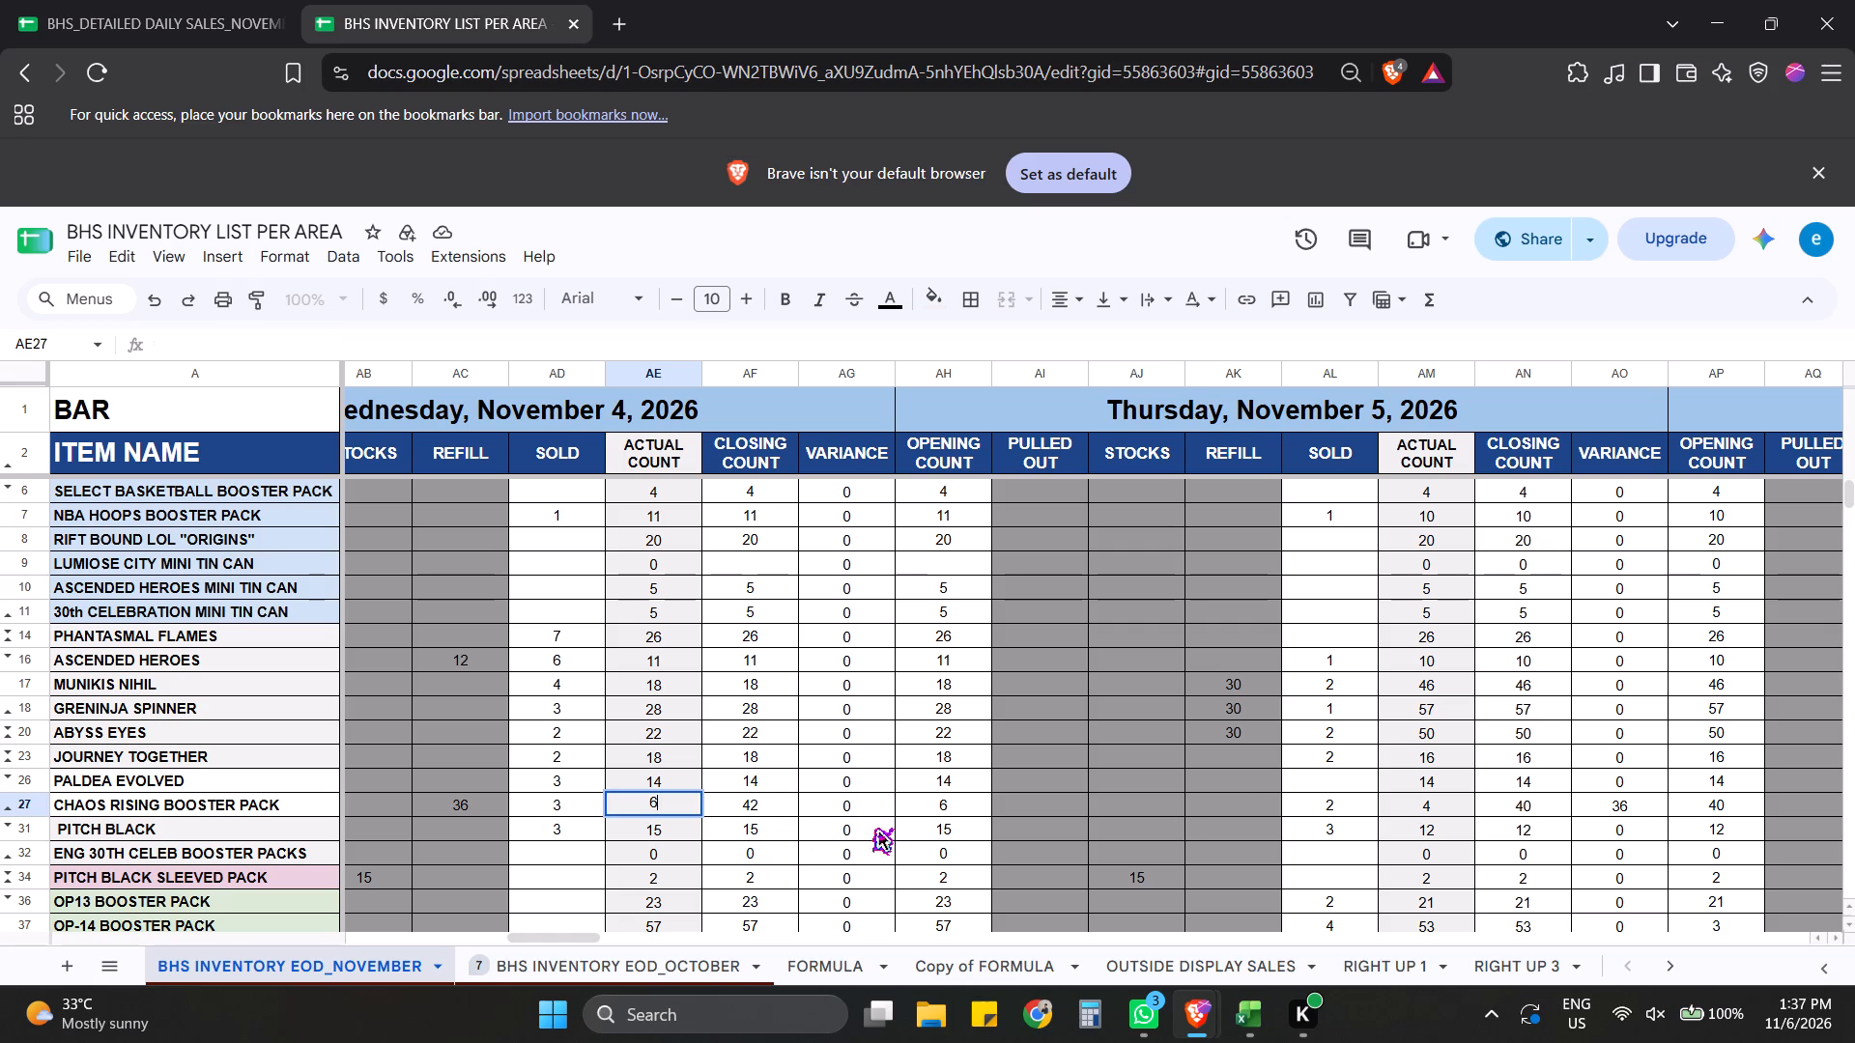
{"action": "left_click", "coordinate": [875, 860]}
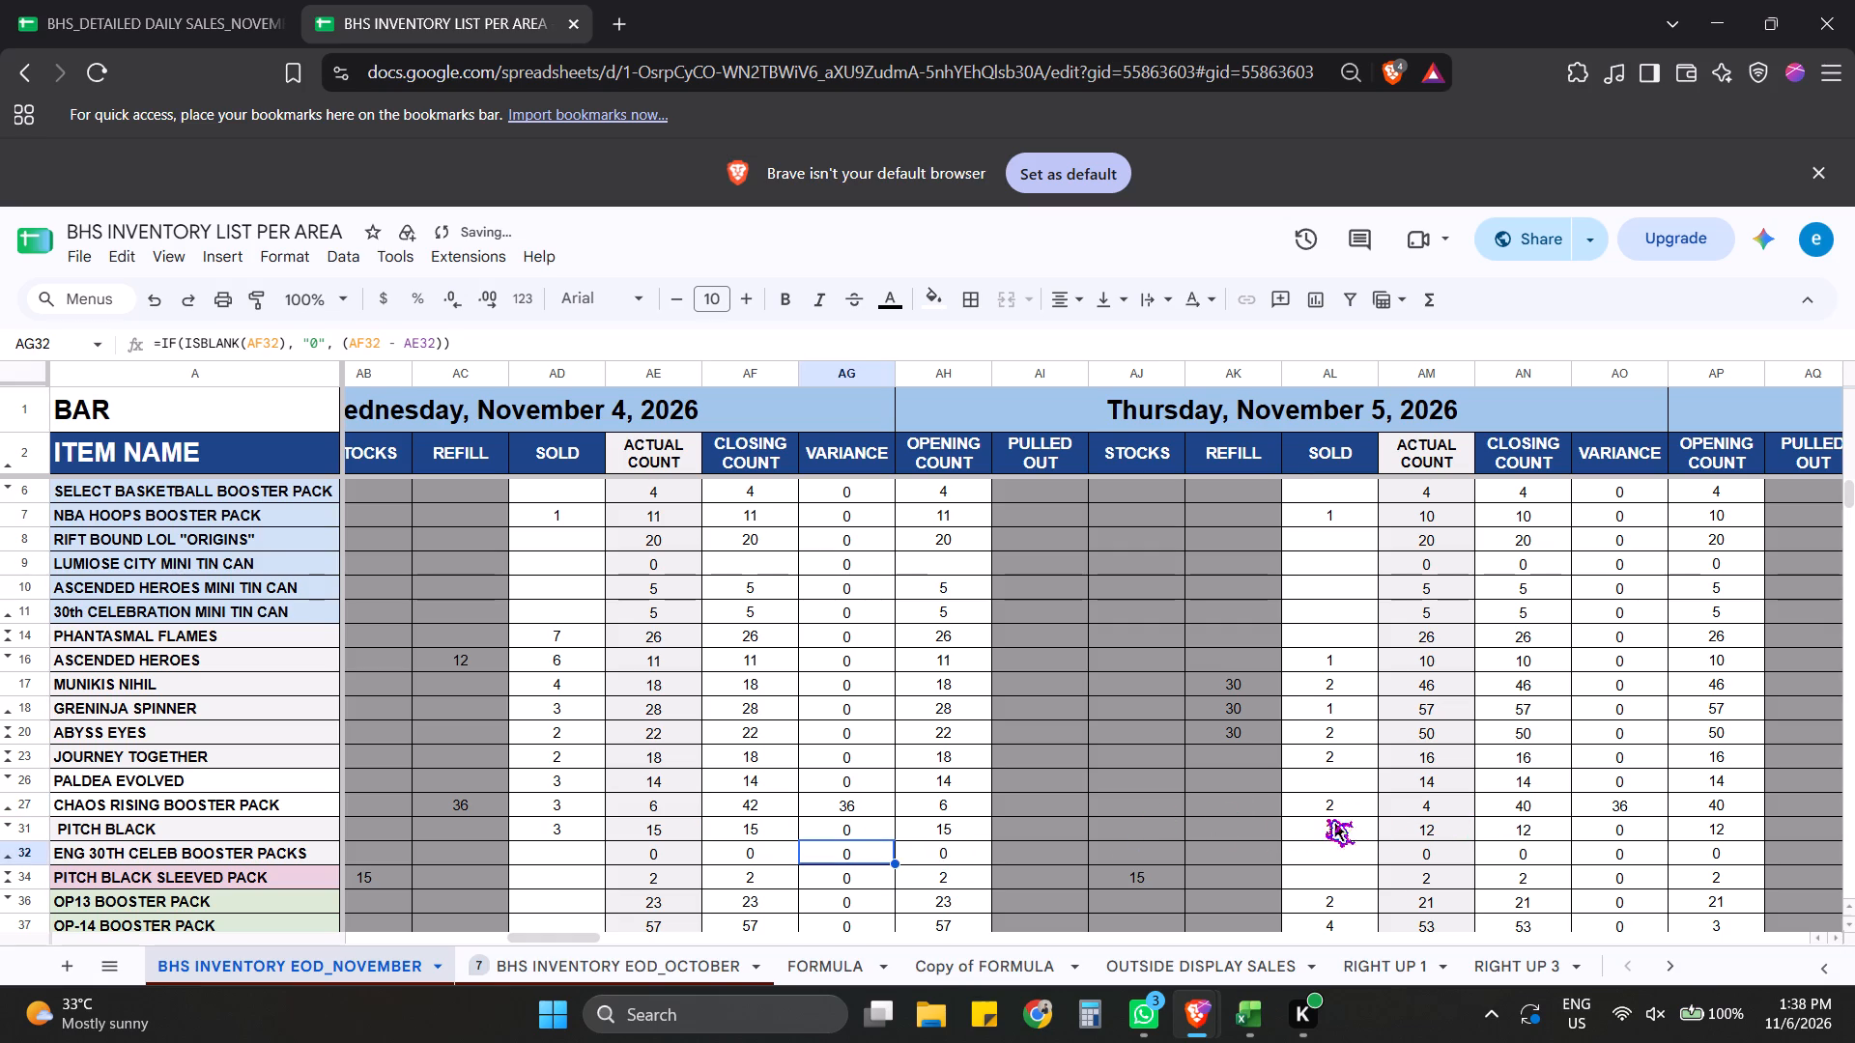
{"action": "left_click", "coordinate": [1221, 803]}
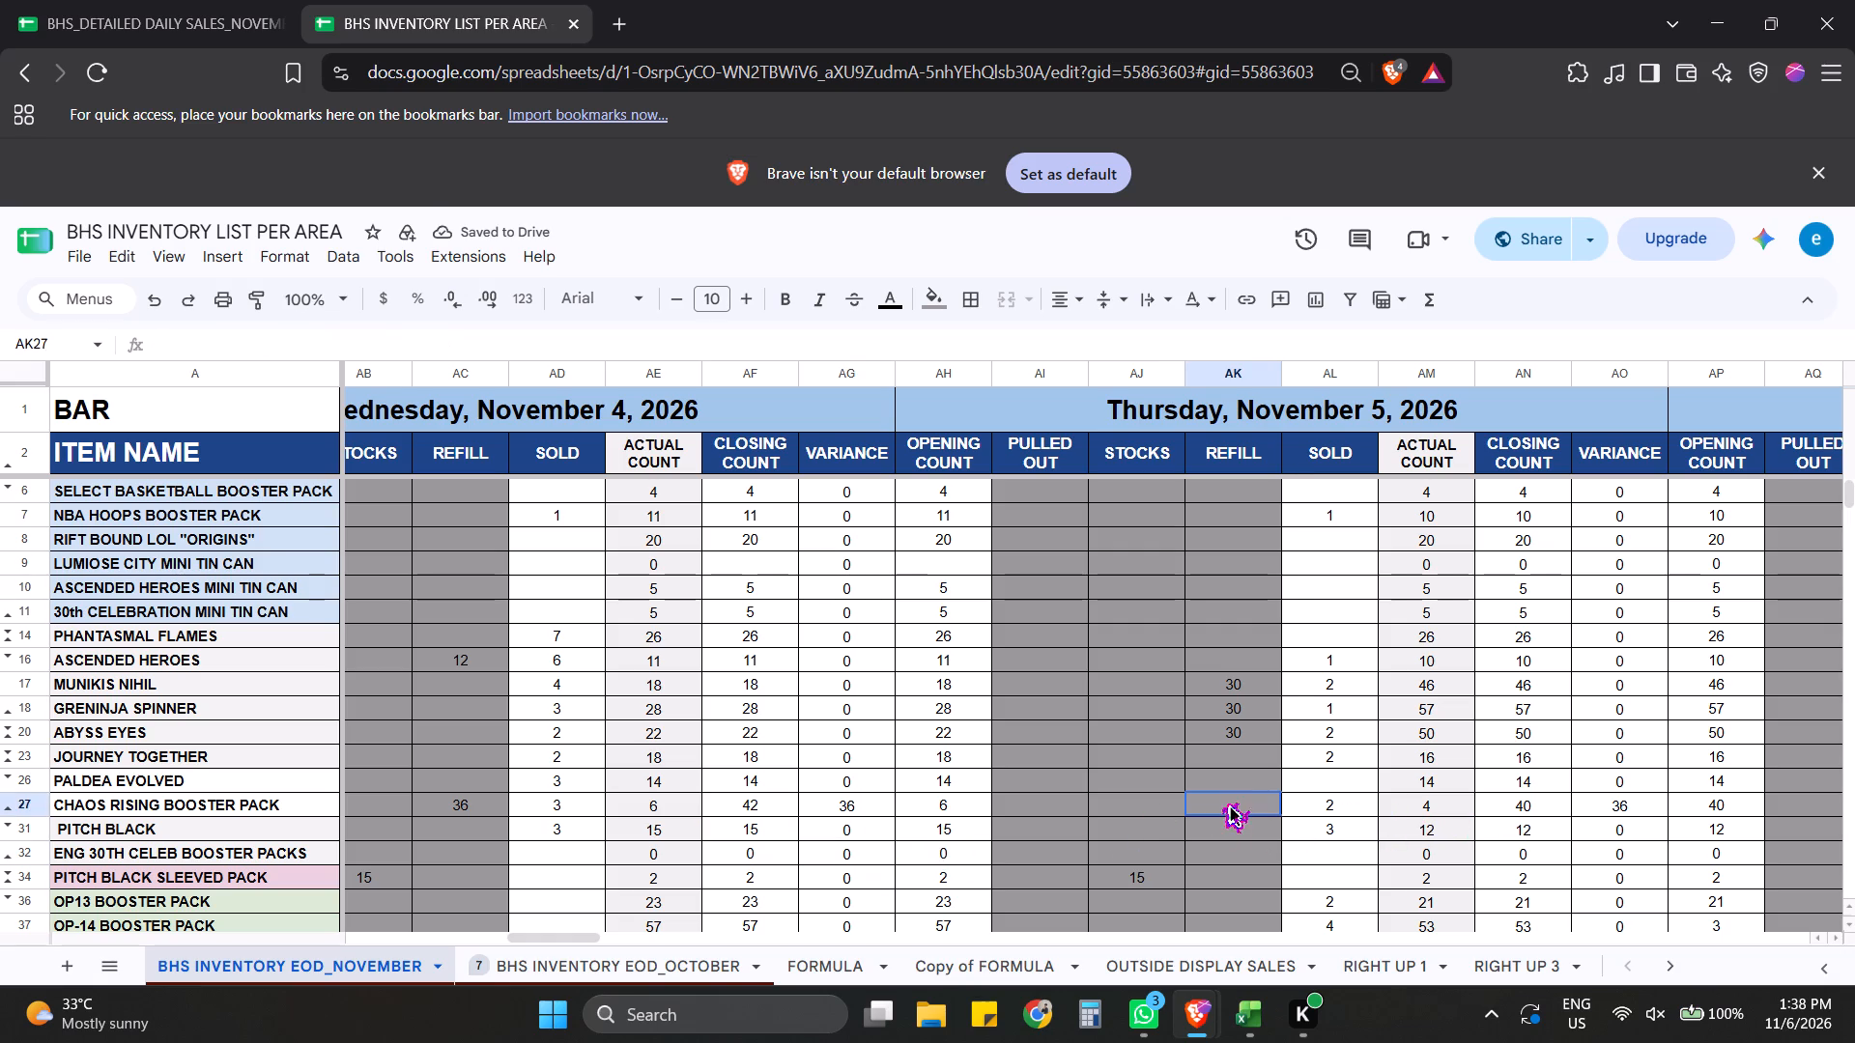
Set the Chaos Rising Booster Pack's November 4 actual count to 42.
{"action": "left_click", "coordinate": [658, 809]}
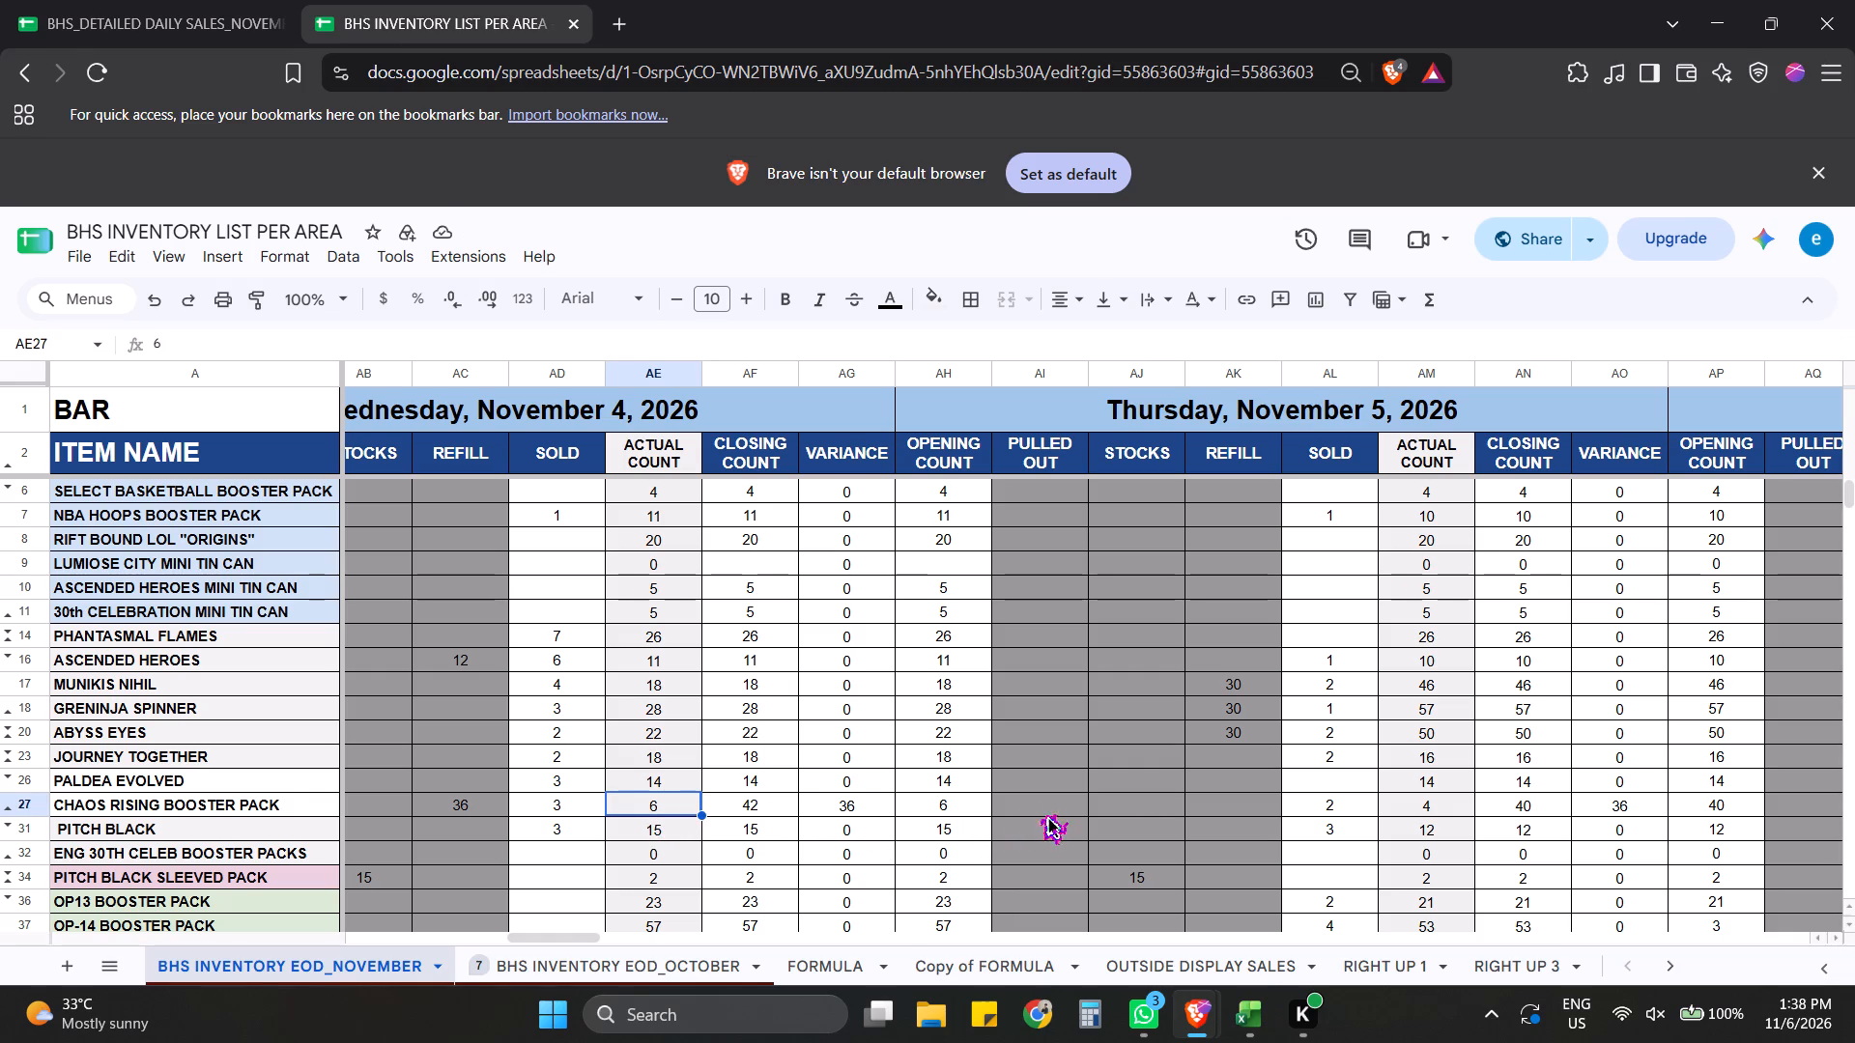
{"action": "type", "text": "42"}
{"action": "left_click", "coordinate": [844, 827]}
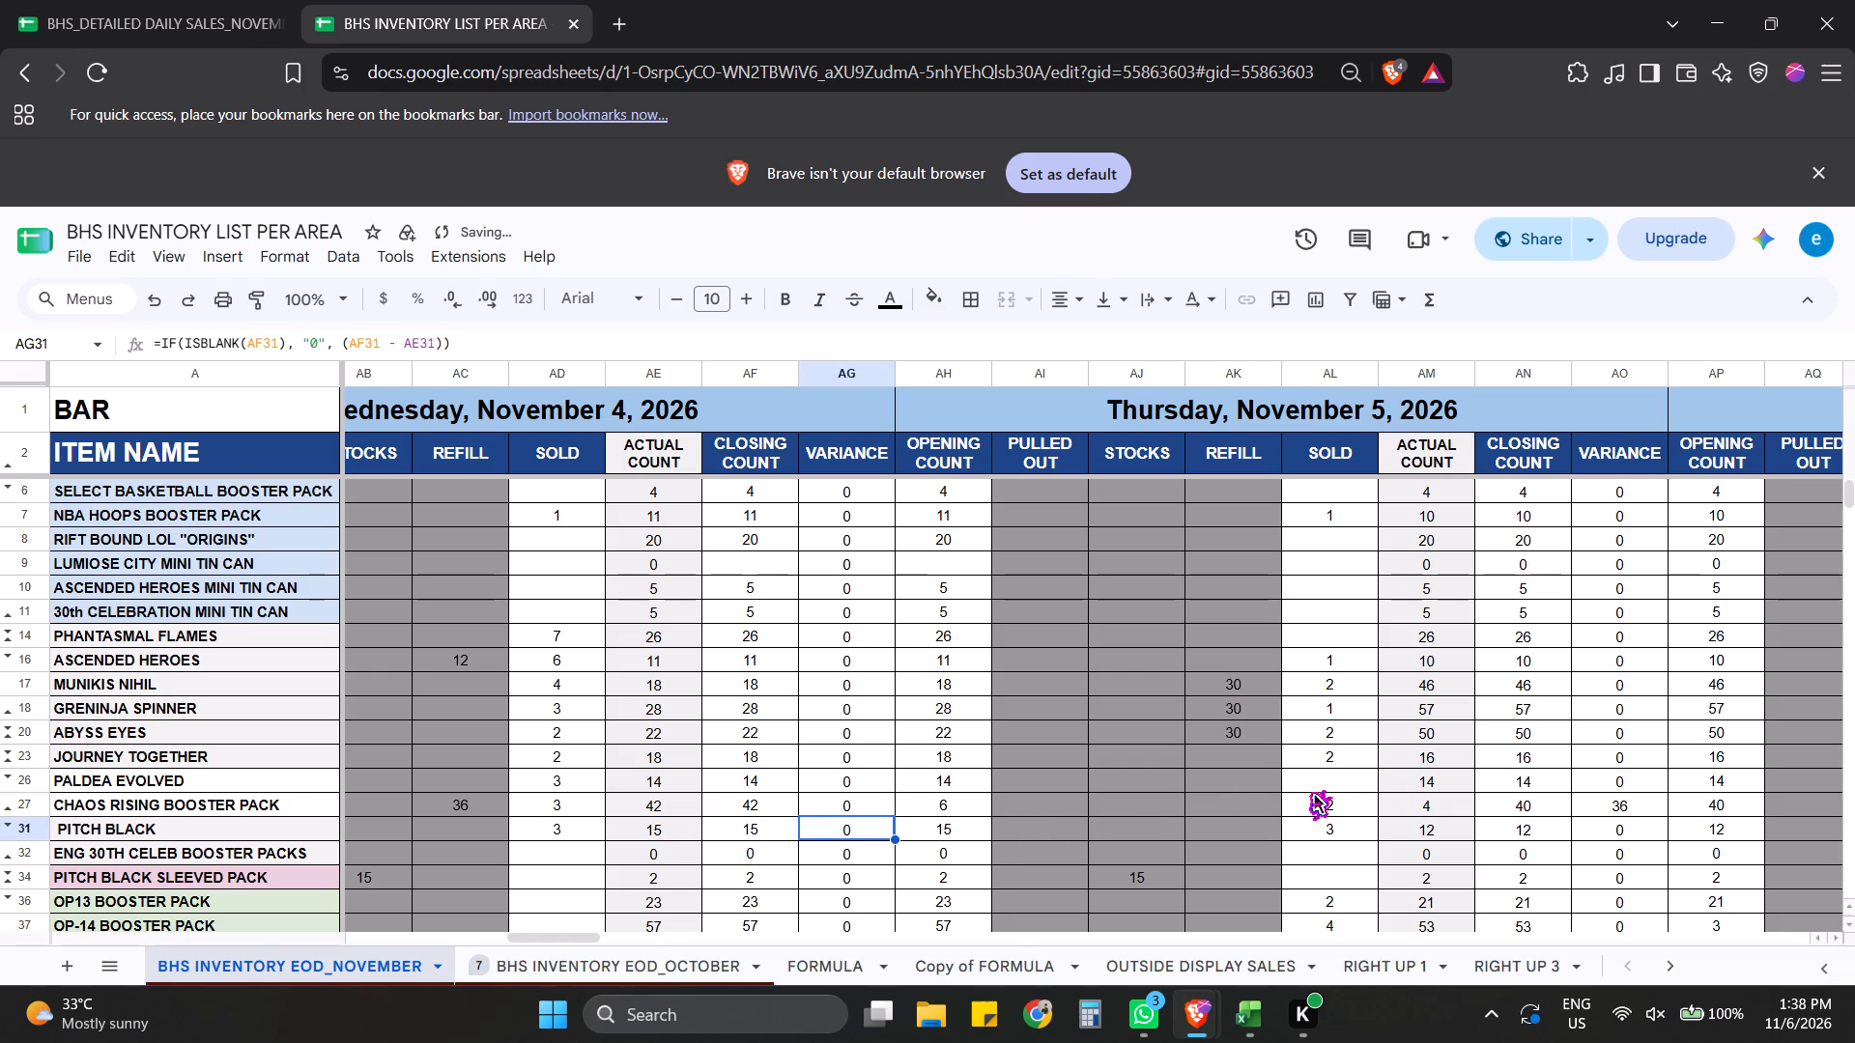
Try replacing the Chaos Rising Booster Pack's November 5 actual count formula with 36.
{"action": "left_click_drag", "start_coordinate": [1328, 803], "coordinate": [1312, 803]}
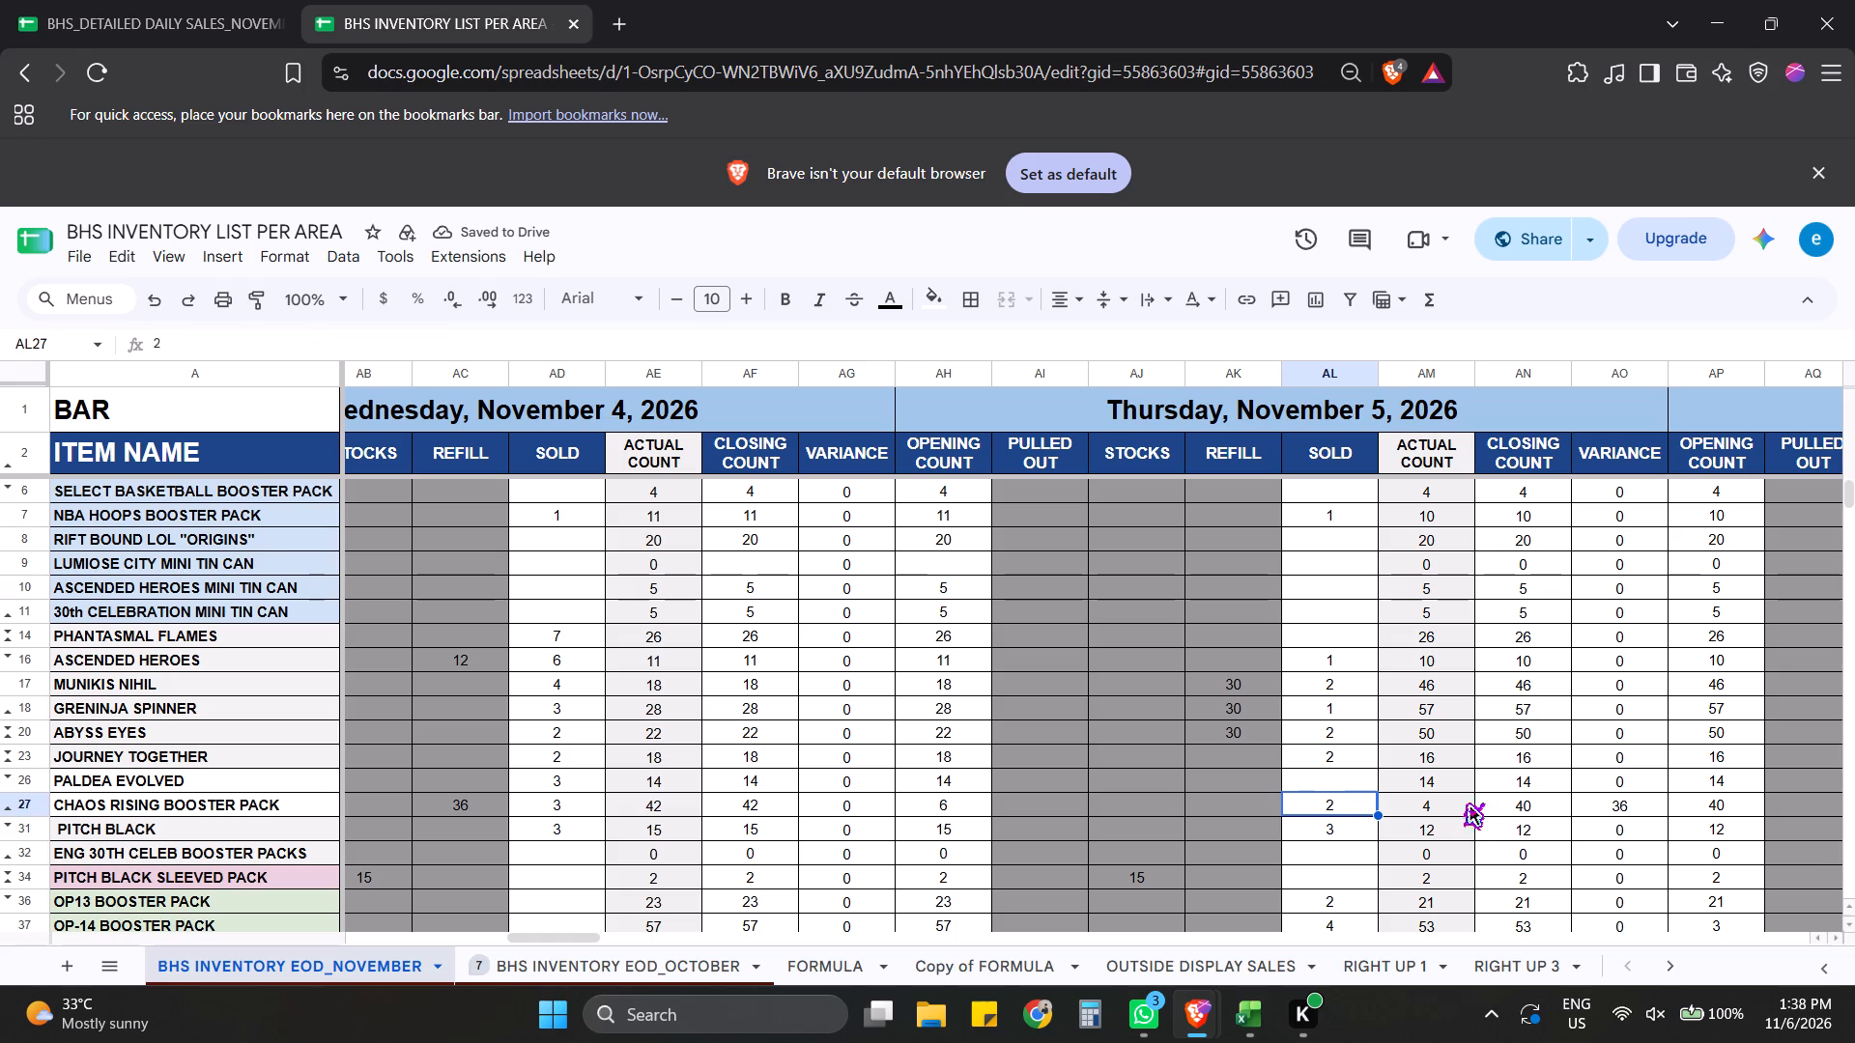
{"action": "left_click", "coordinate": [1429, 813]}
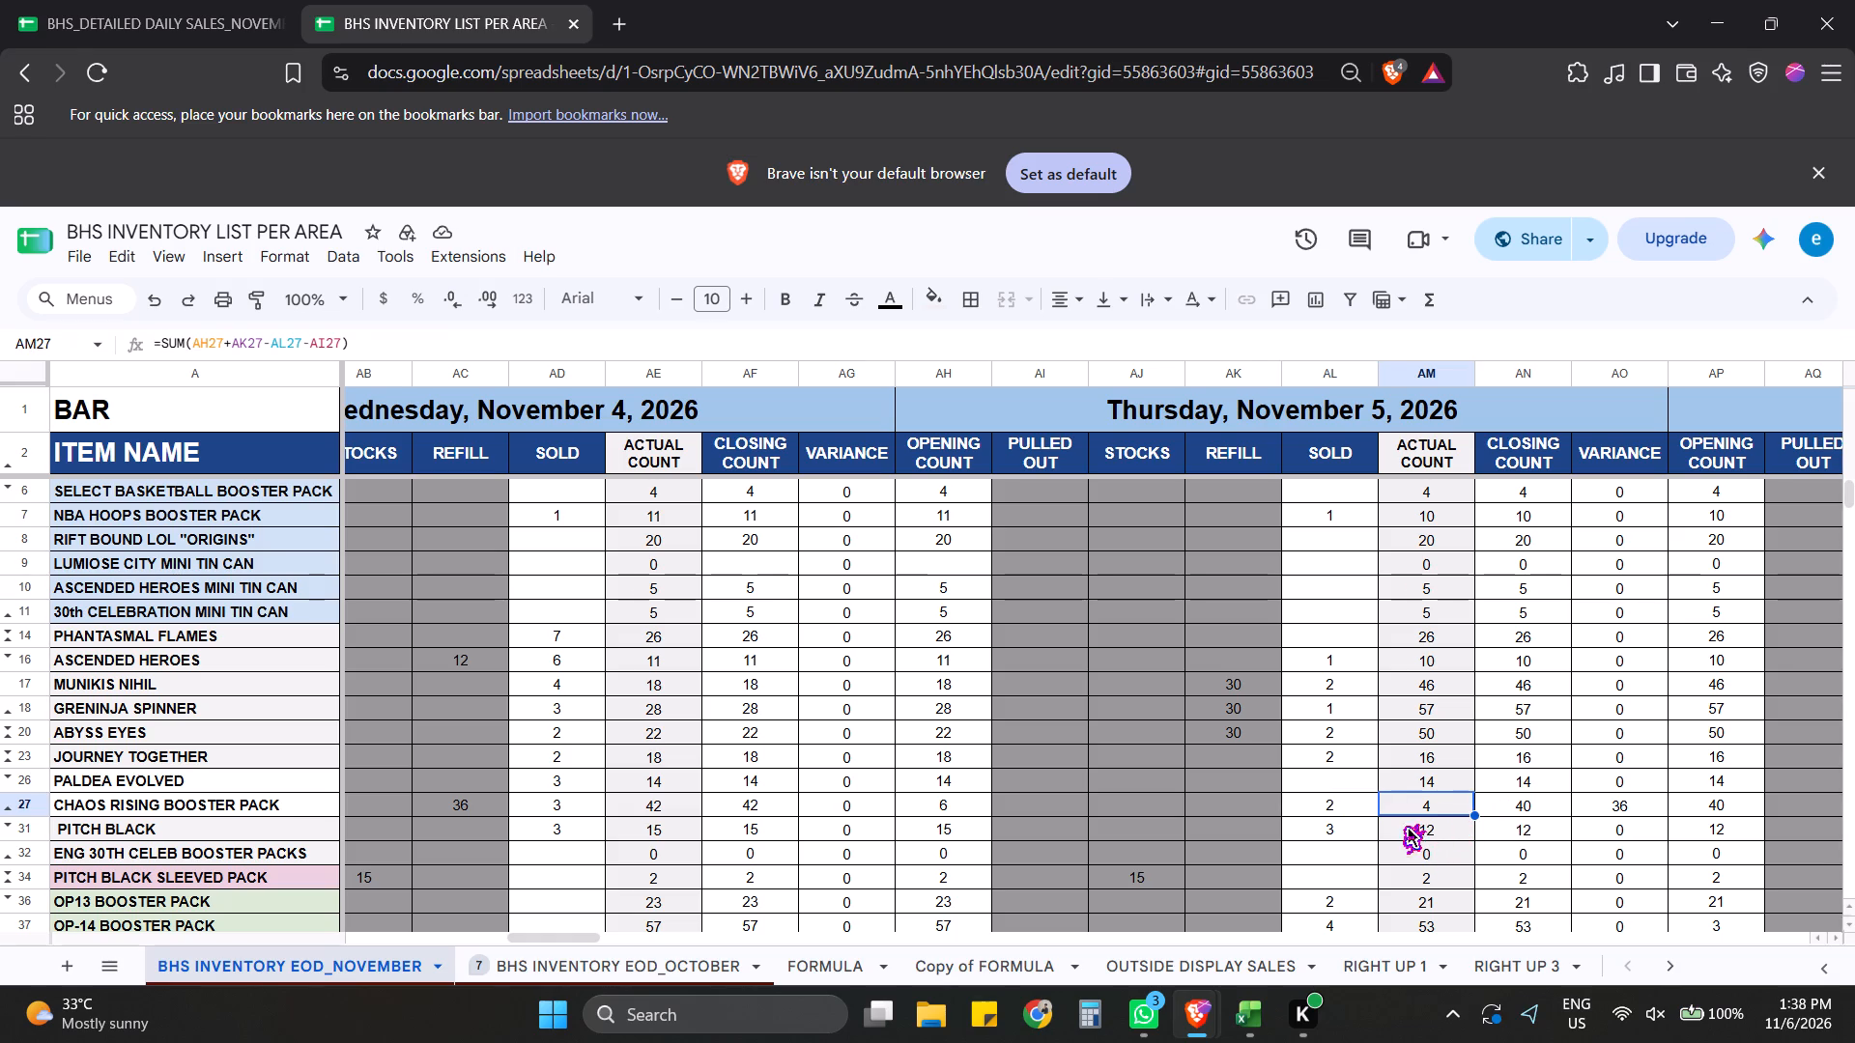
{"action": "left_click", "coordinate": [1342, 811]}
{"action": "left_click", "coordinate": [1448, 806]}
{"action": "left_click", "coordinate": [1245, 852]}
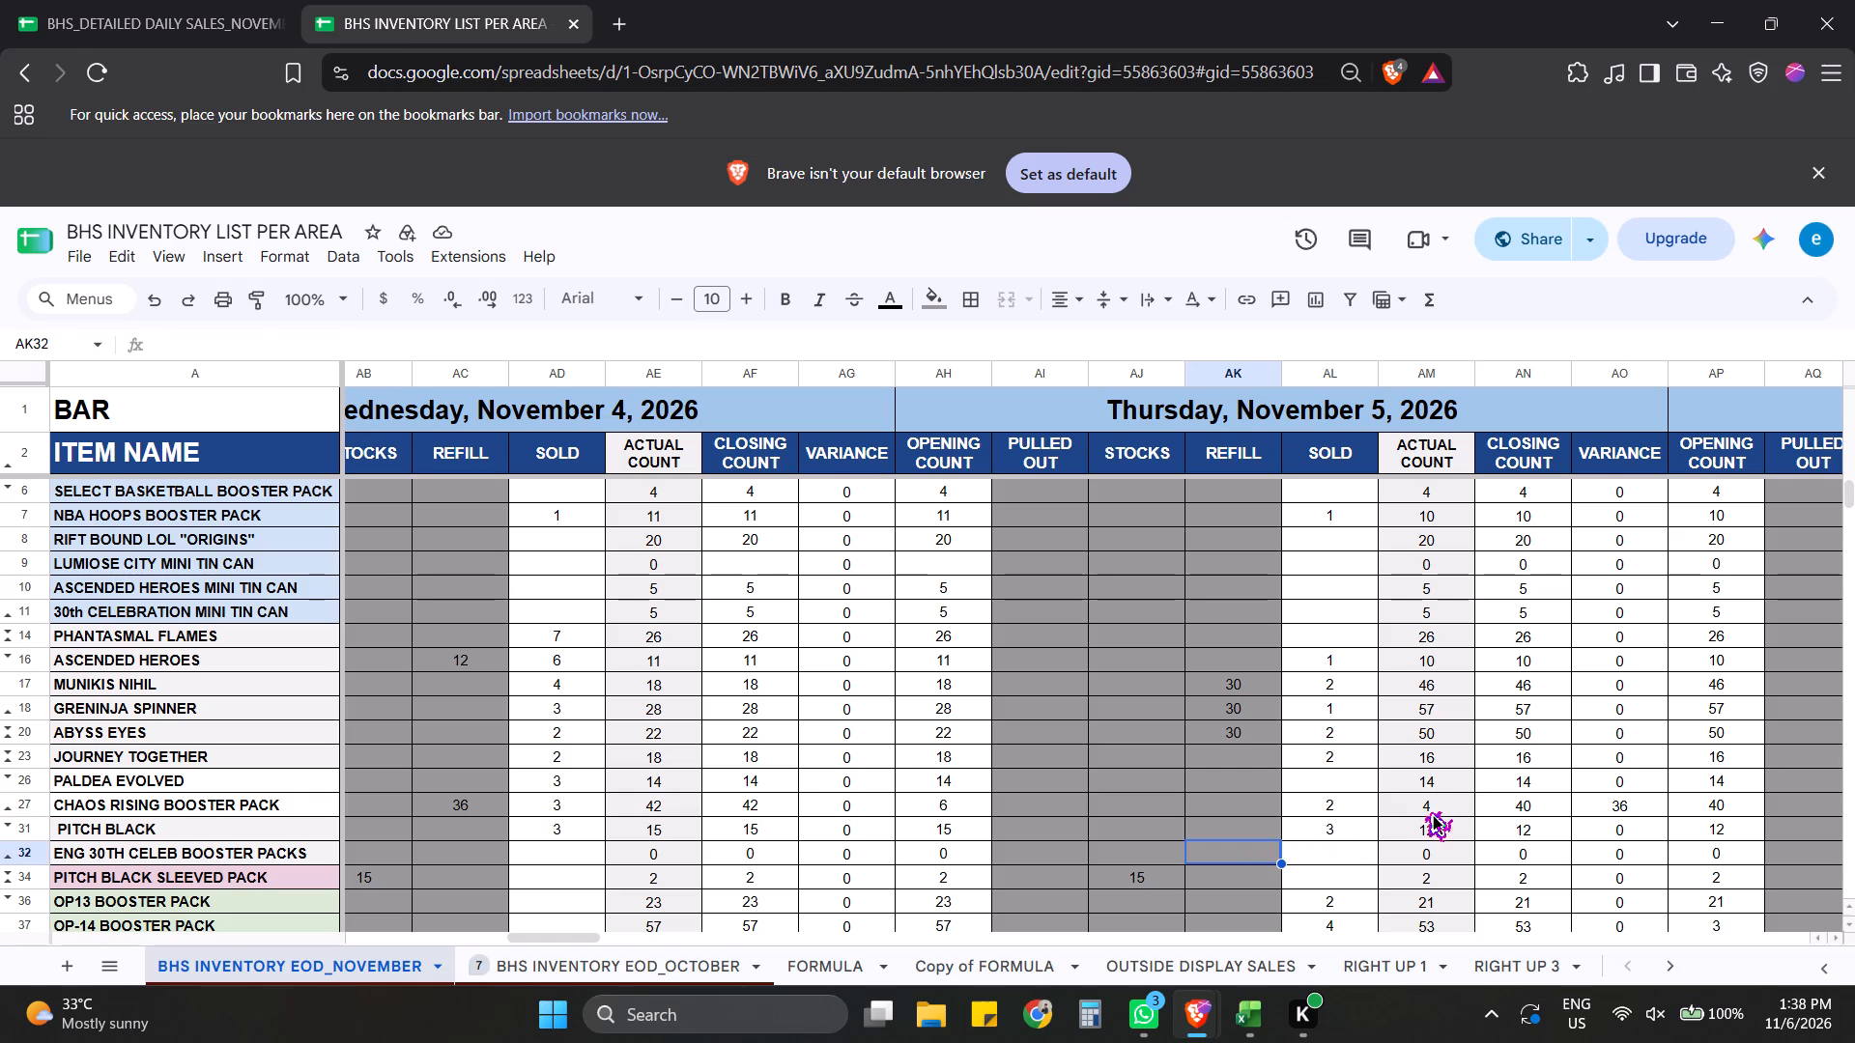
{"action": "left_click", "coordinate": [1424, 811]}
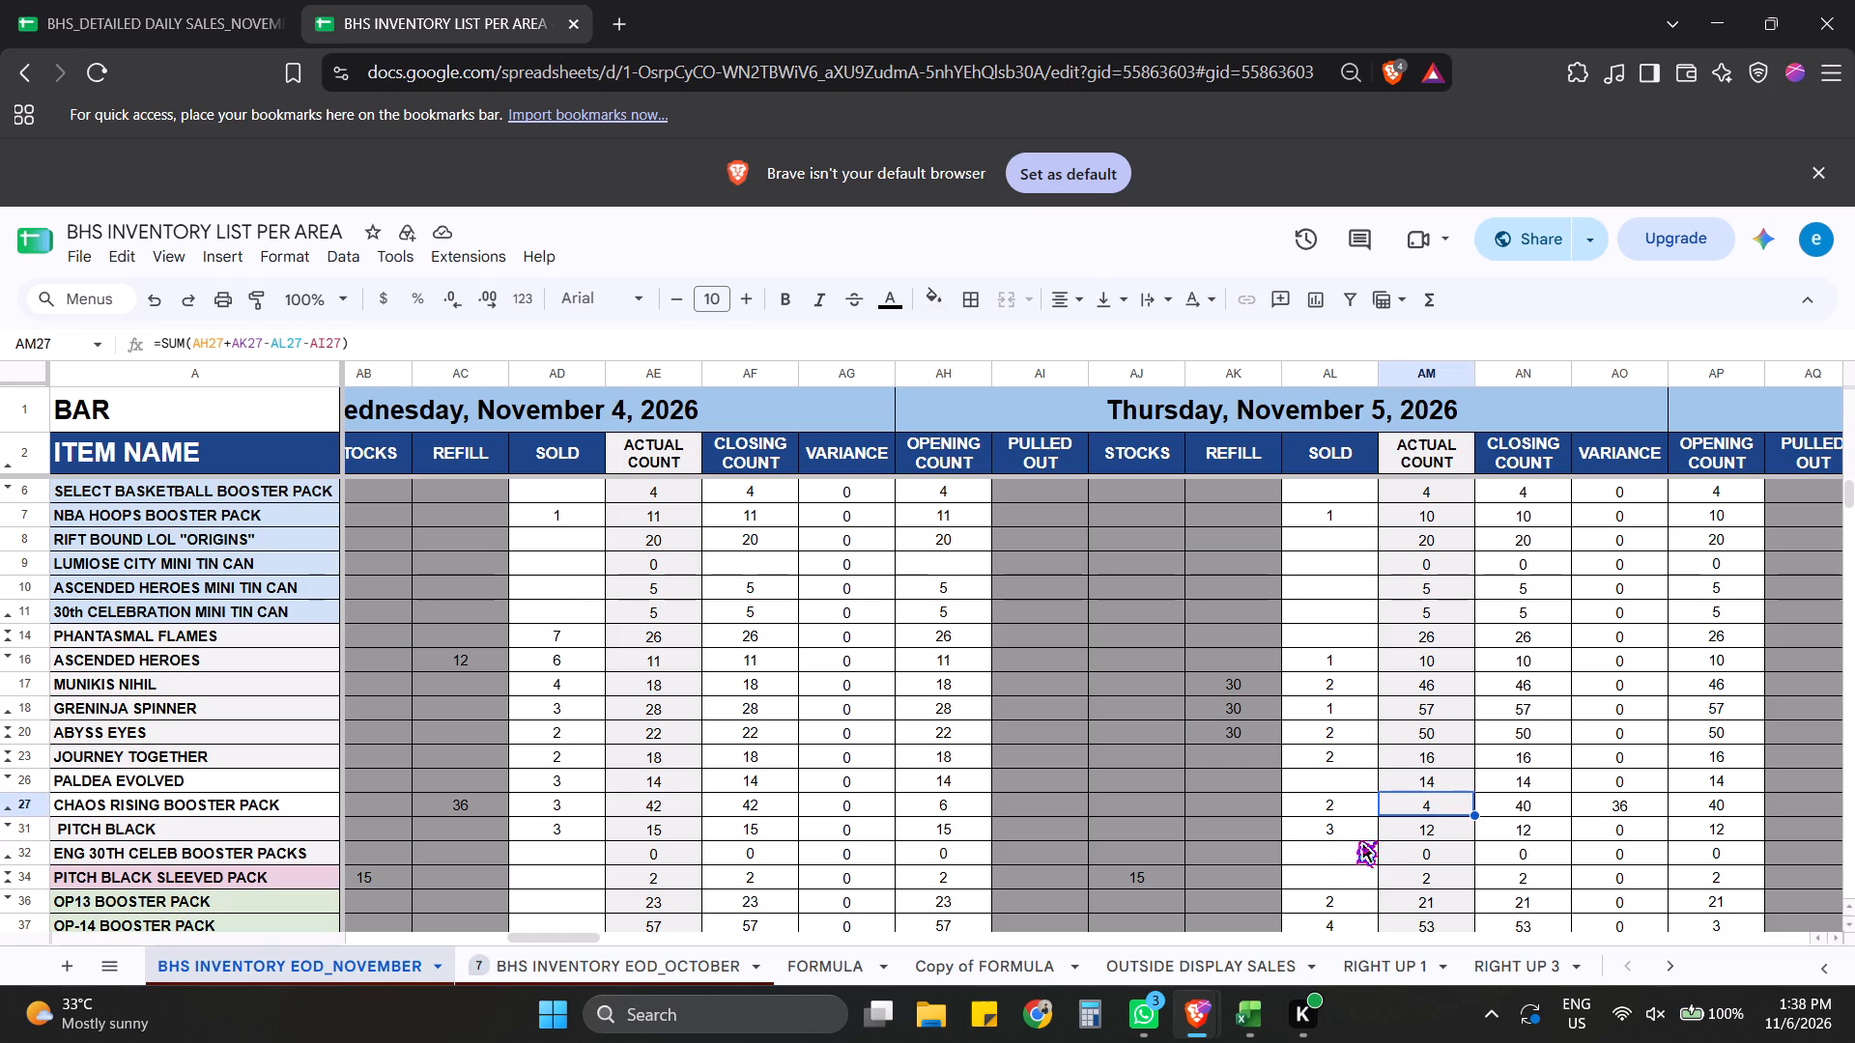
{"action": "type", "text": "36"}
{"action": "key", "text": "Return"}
Set the Chaos Rising Booster Pack's November 5 actual count to 40.
{"action": "key", "text": "Up"}
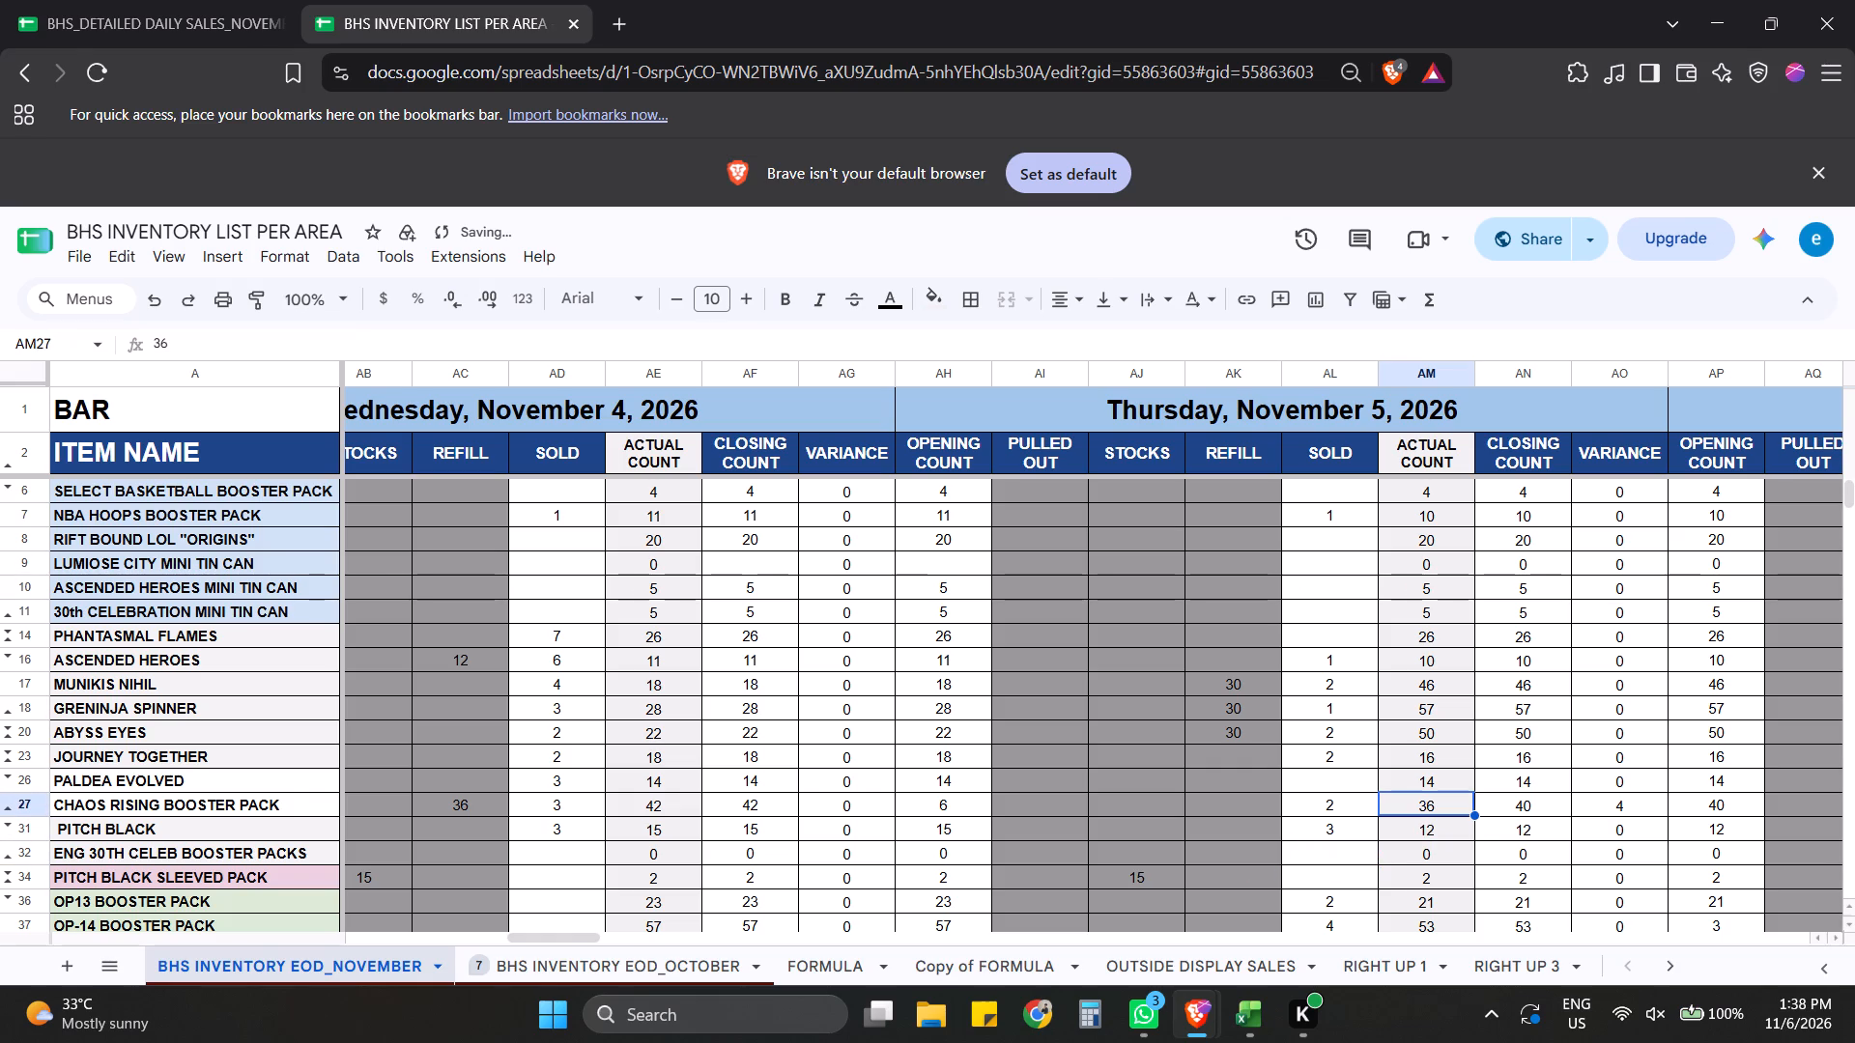
{"action": "type", "text": "40"}
{"action": "key", "text": "Return"}
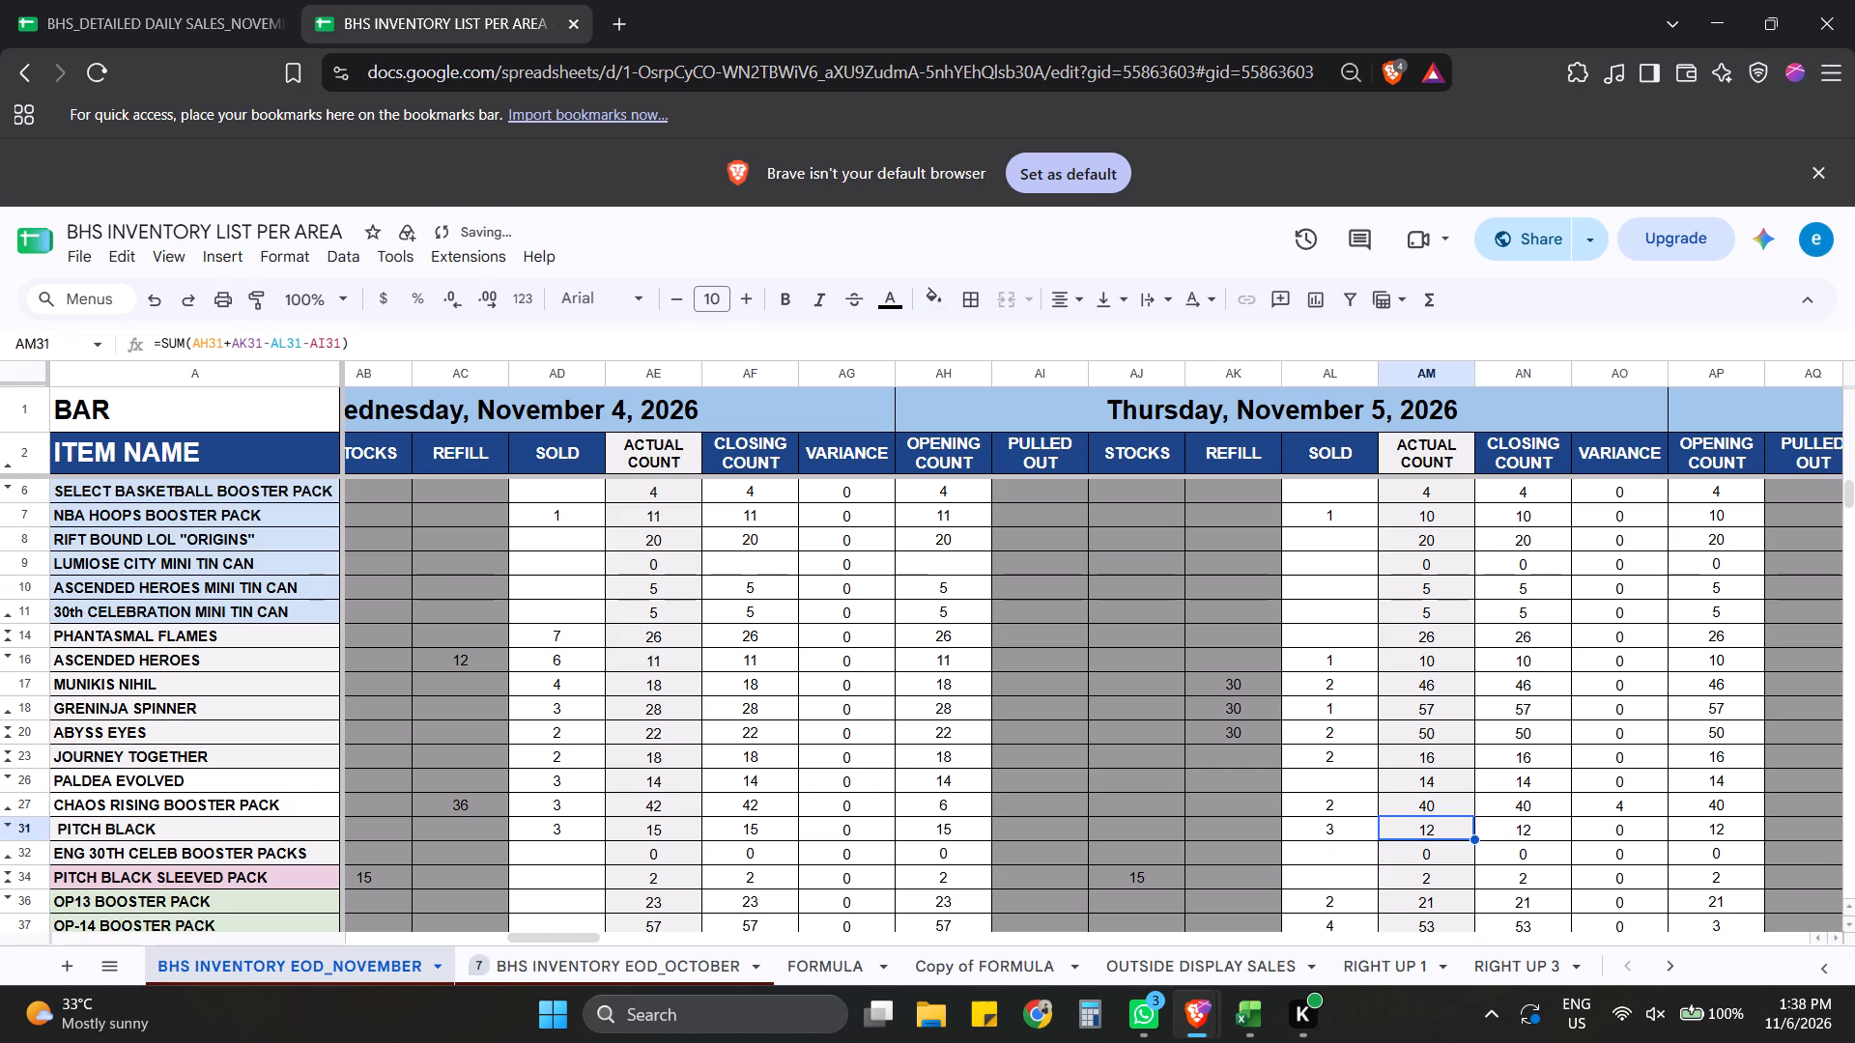
Check the November 4 and 5 opening counts, refills, sold and actual counts on the Chaos Rising and Pitch Black rows.
{"action": "key", "text": "Up"}
{"action": "key", "text": "Left"}
{"action": "key", "text": "Left"}
{"action": "key", "text": "Left"}
{"action": "key", "text": "Left"}
{"action": "key", "text": "Left"}
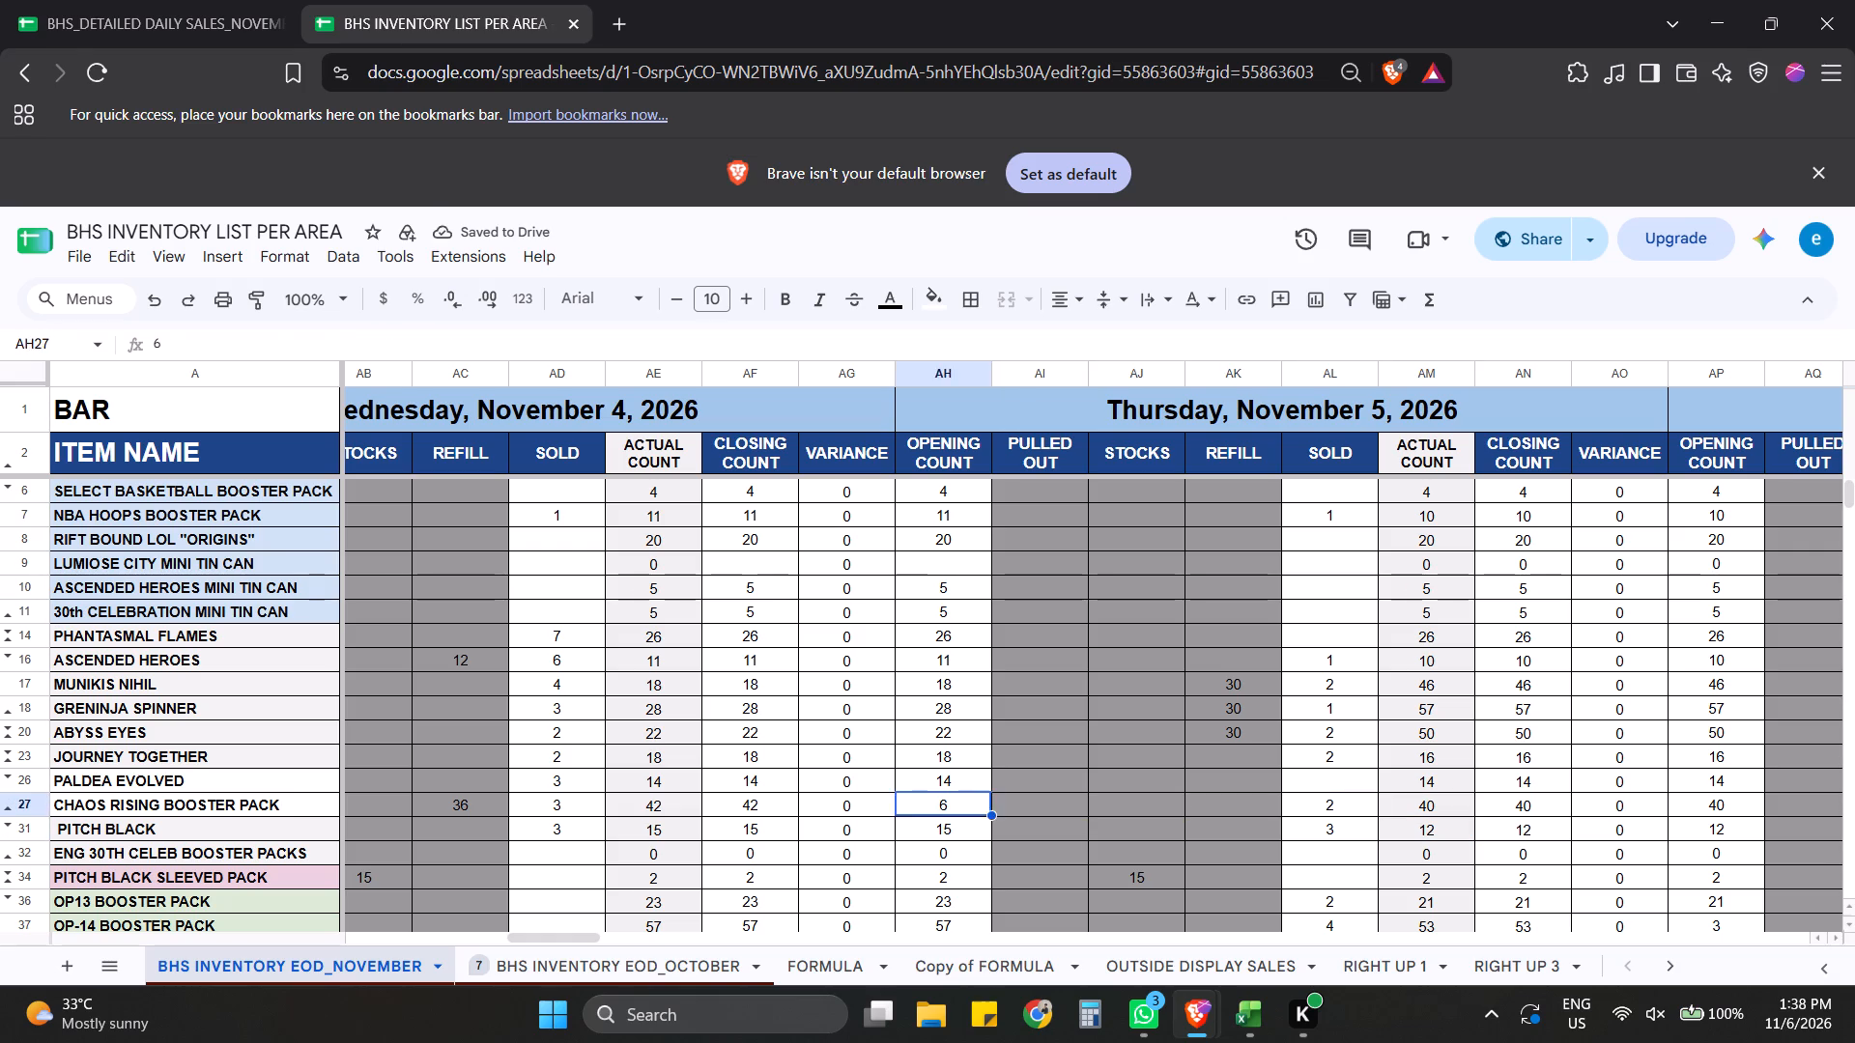
{"action": "key", "text": "Left"}
{"action": "key", "text": "Left"}
{"action": "key", "text": "Left"}
{"action": "key", "text": "Left"}
{"action": "key", "text": "Left"}
{"action": "key", "text": "Right"}
{"action": "key", "text": "Right"}
{"action": "key", "text": "Left"}
{"action": "key", "text": "Left"}
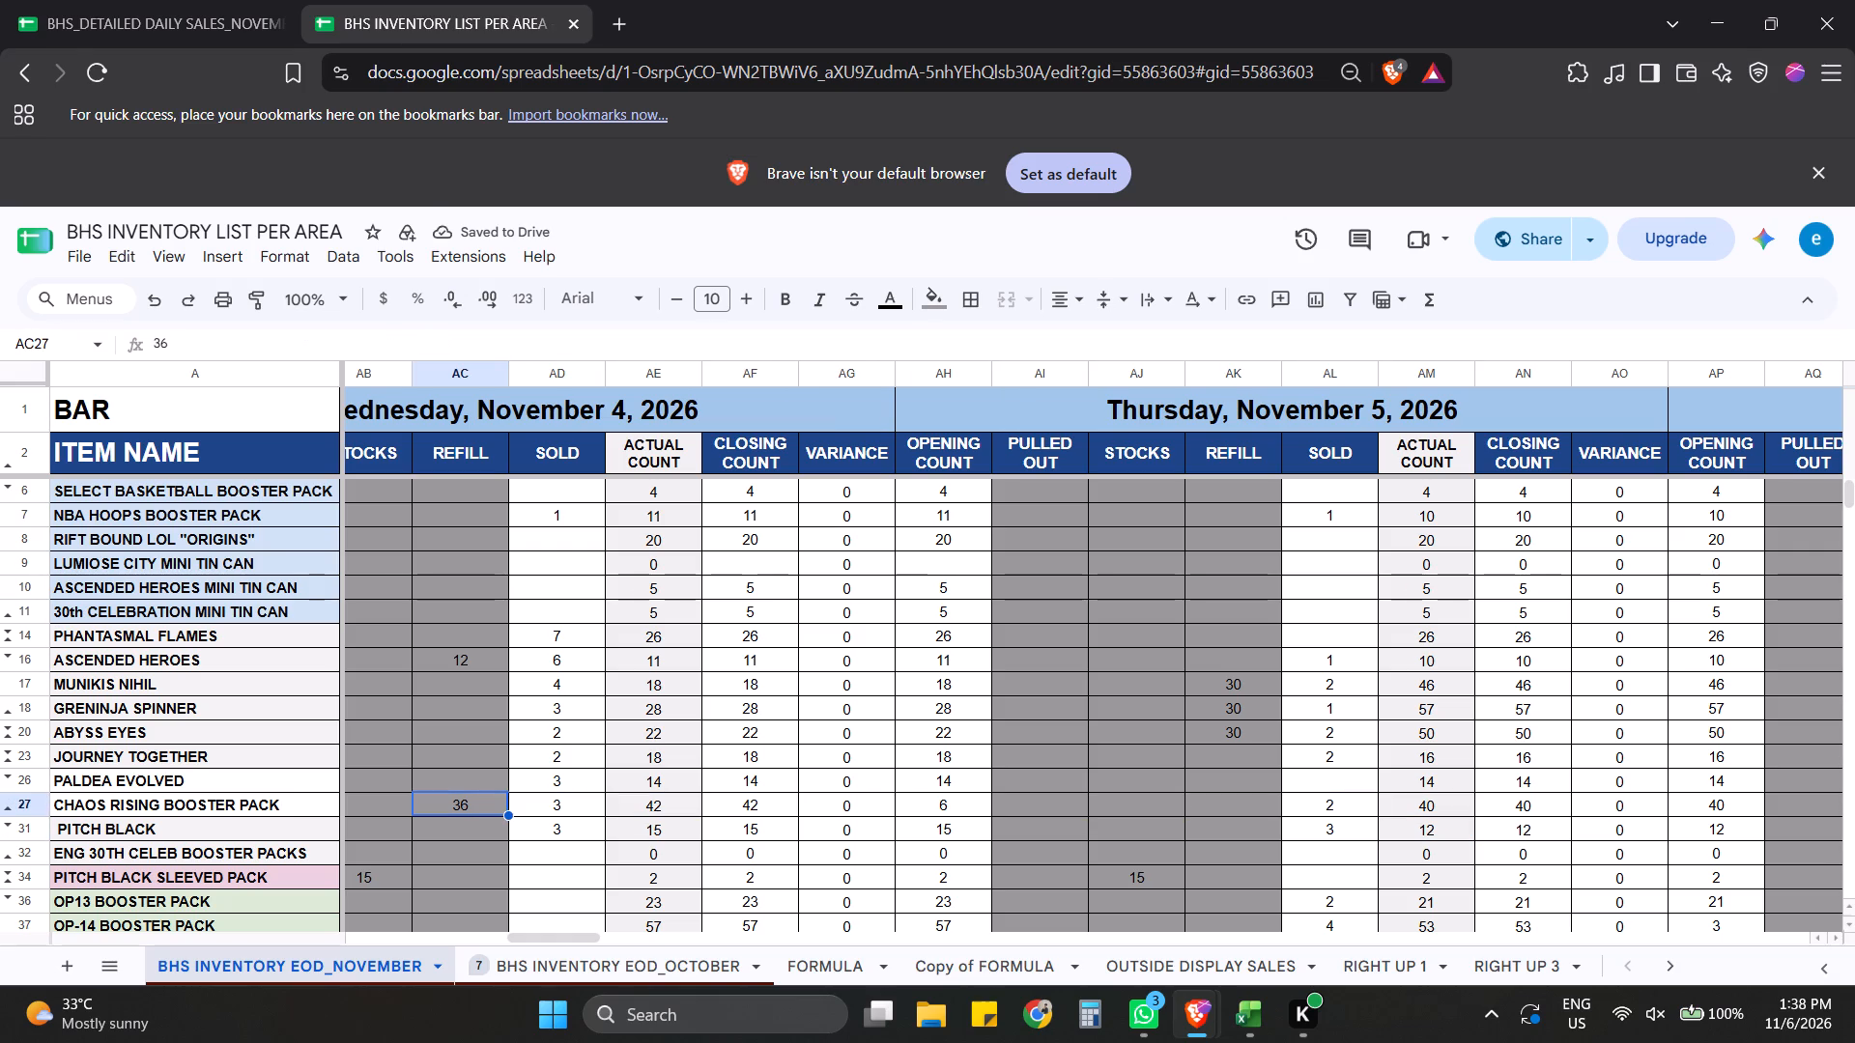
{"action": "key", "text": "Down"}
{"action": "key", "text": "Up"}
{"action": "key", "text": "Down"}
{"action": "key", "text": "Down"}
{"action": "key", "text": "Down"}
{"action": "key", "text": "Down"}
{"action": "key", "text": "Down"}
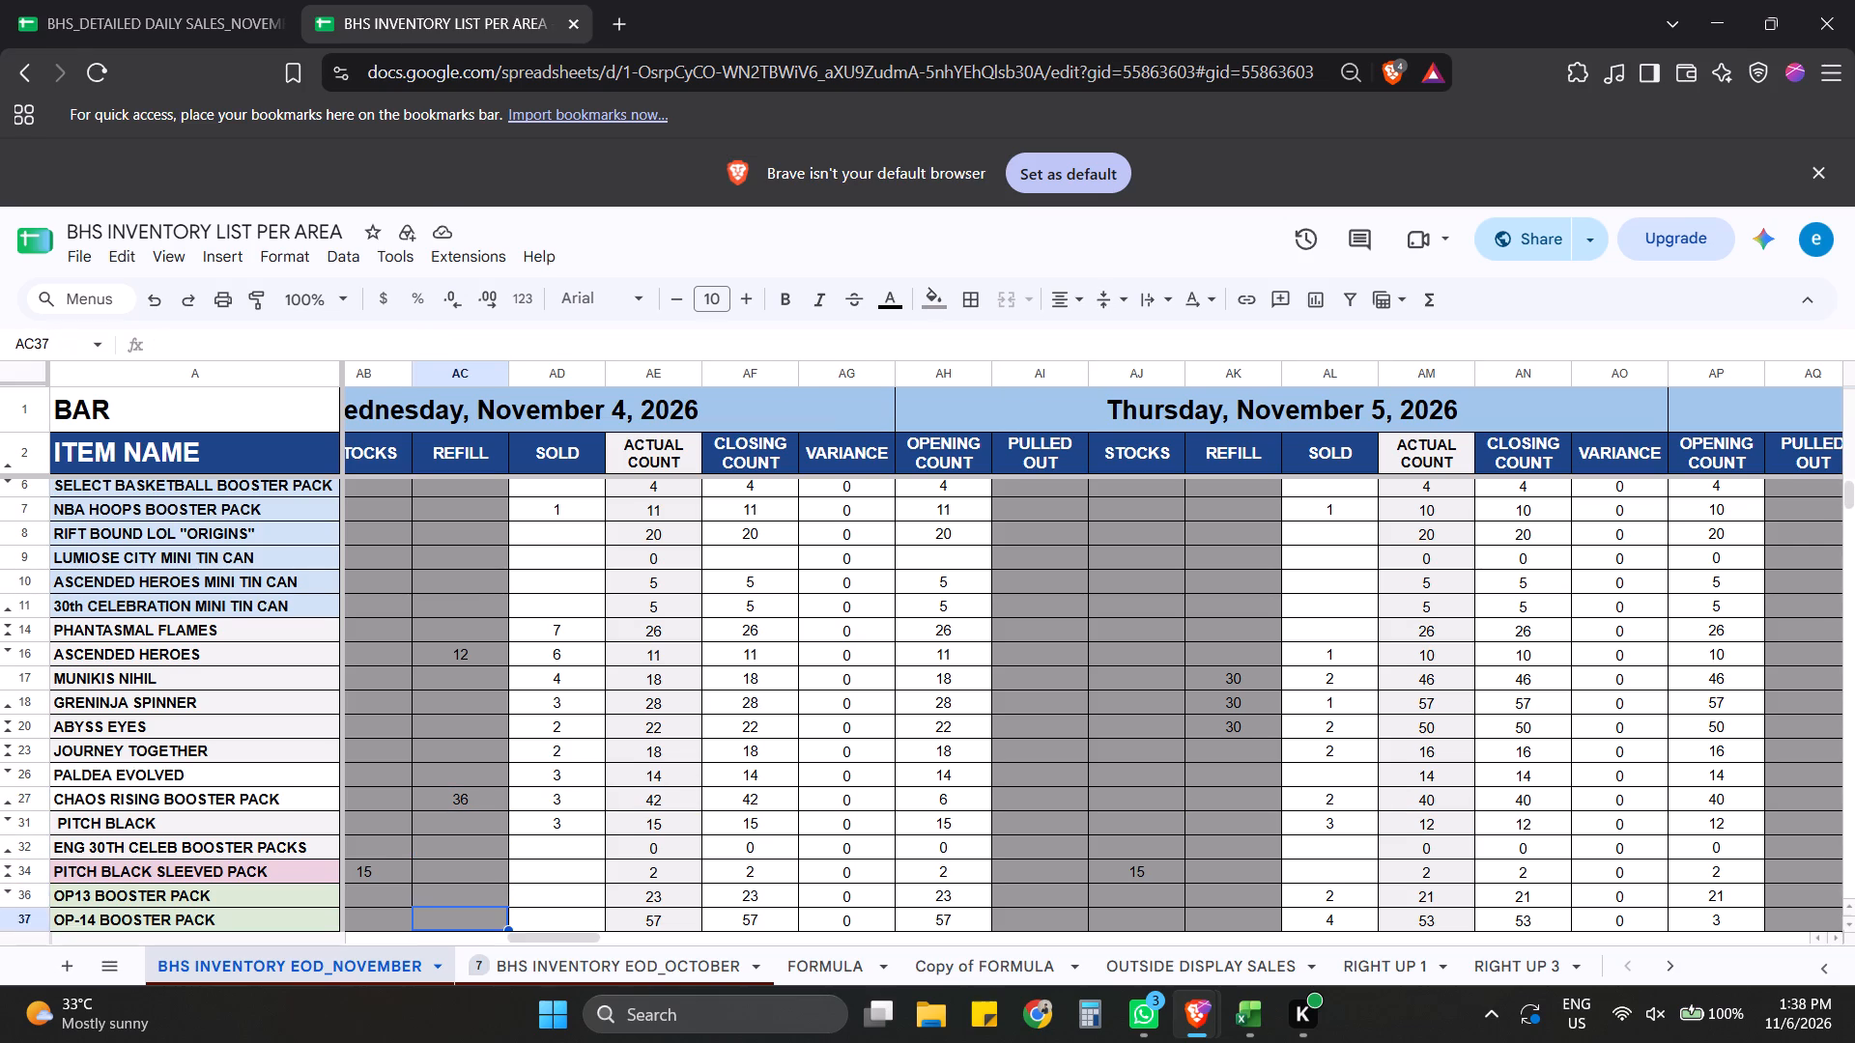
{"action": "key", "text": "Up"}
{"action": "key", "text": "Up"}
{"action": "key", "text": "Up"}
{"action": "key", "text": "Up"}
{"action": "key", "text": "Up"}
{"action": "key", "text": "Down"}
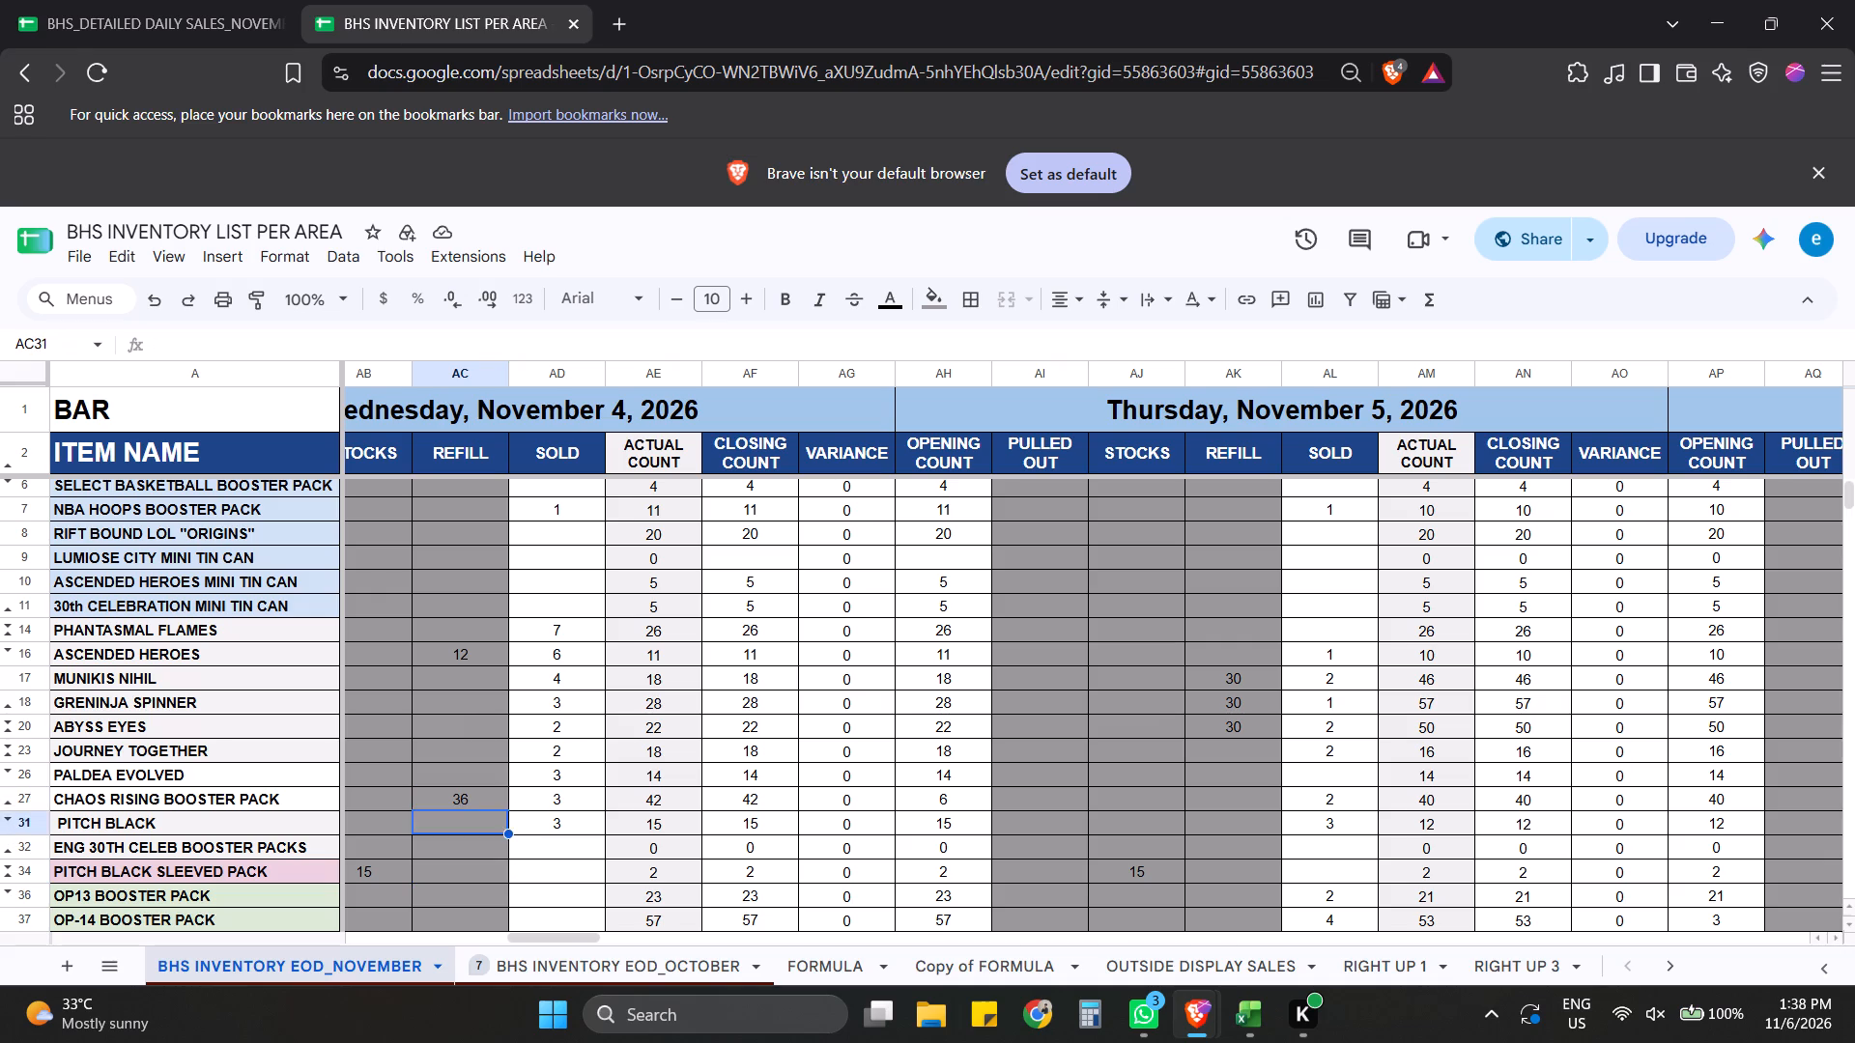
{"action": "key", "text": "Up"}
{"action": "key", "text": "Right"}
{"action": "key", "text": "Right"}
{"action": "key", "text": "Right"}
{"action": "key", "text": "Right"}
{"action": "key", "text": "Right"}
{"action": "key", "text": "Right"}
{"action": "key", "text": "Right"}
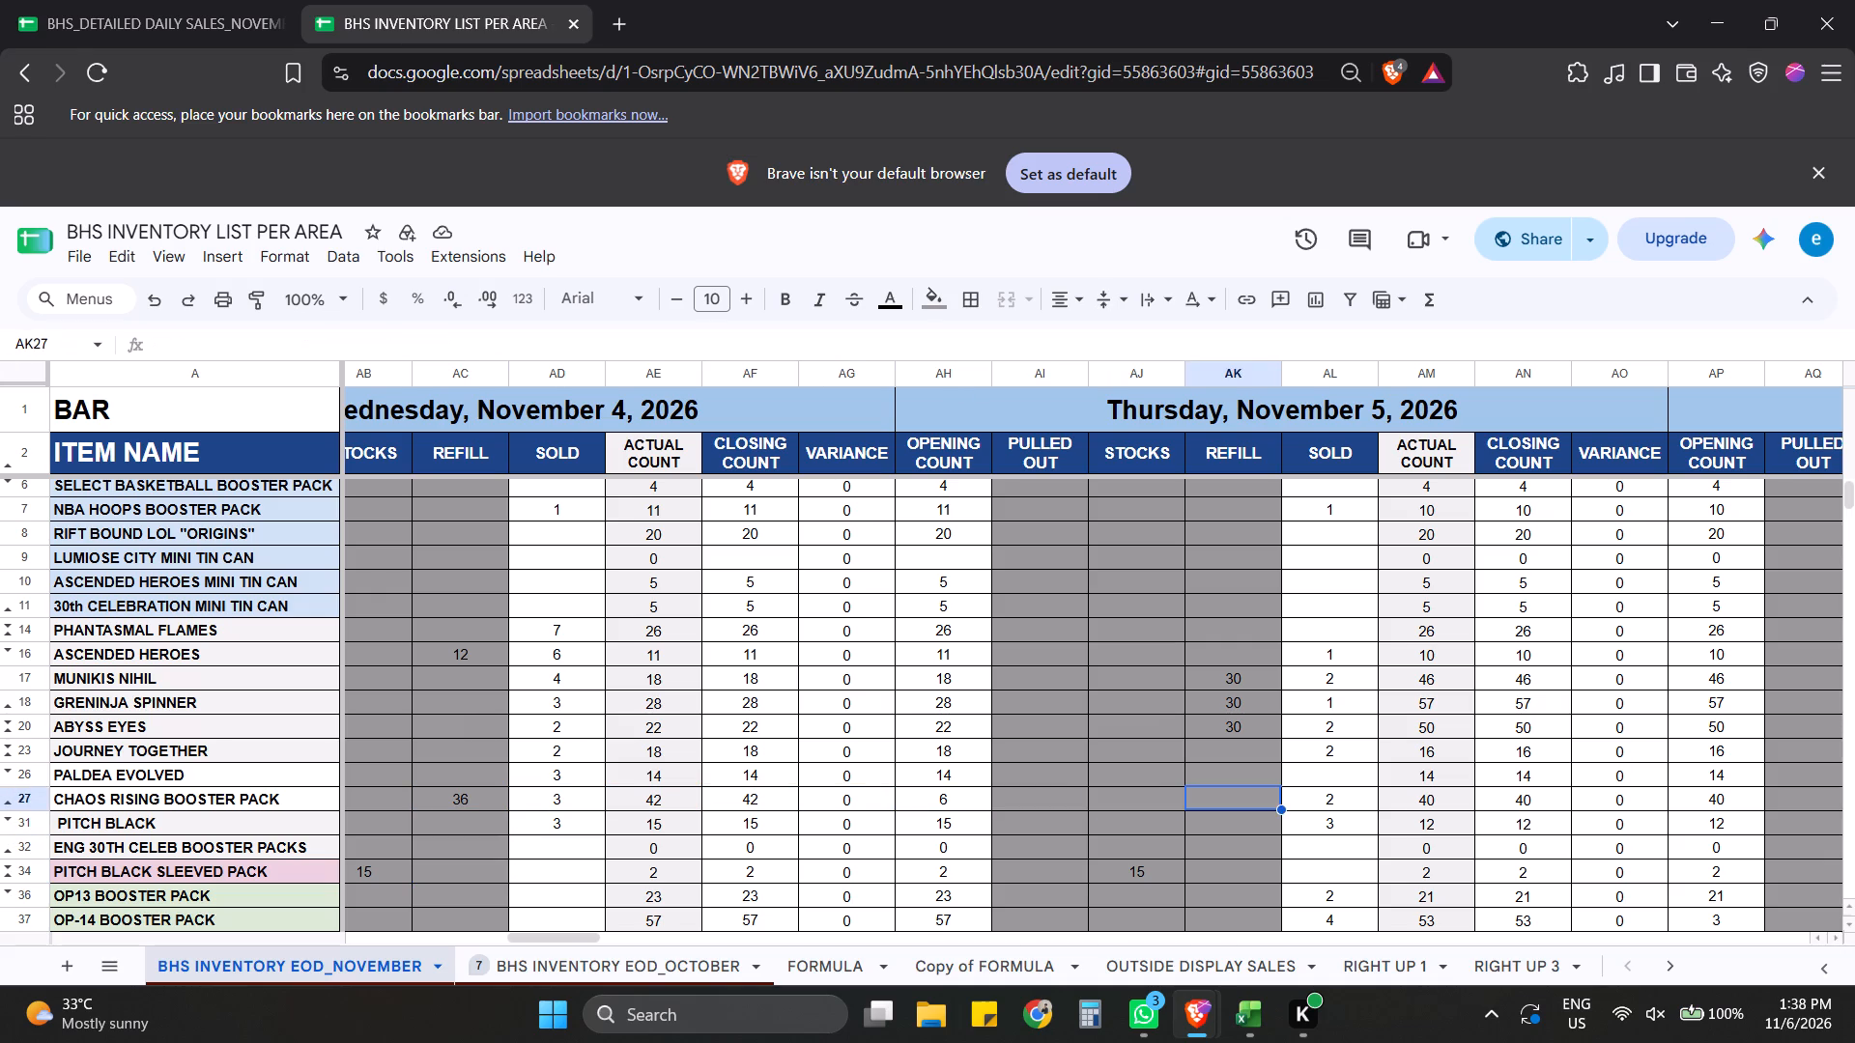
{"action": "key", "text": "Right"}
{"action": "key", "text": "Right"}
{"action": "key", "text": "Down"}
{"action": "key", "text": "Left"}
{"action": "key", "text": "Left"}
{"action": "key", "text": "Left"}
{"action": "key", "text": "Left"}
{"action": "key", "text": "Left"}
{"action": "key", "text": "Left"}
{"action": "key", "text": "Left"}
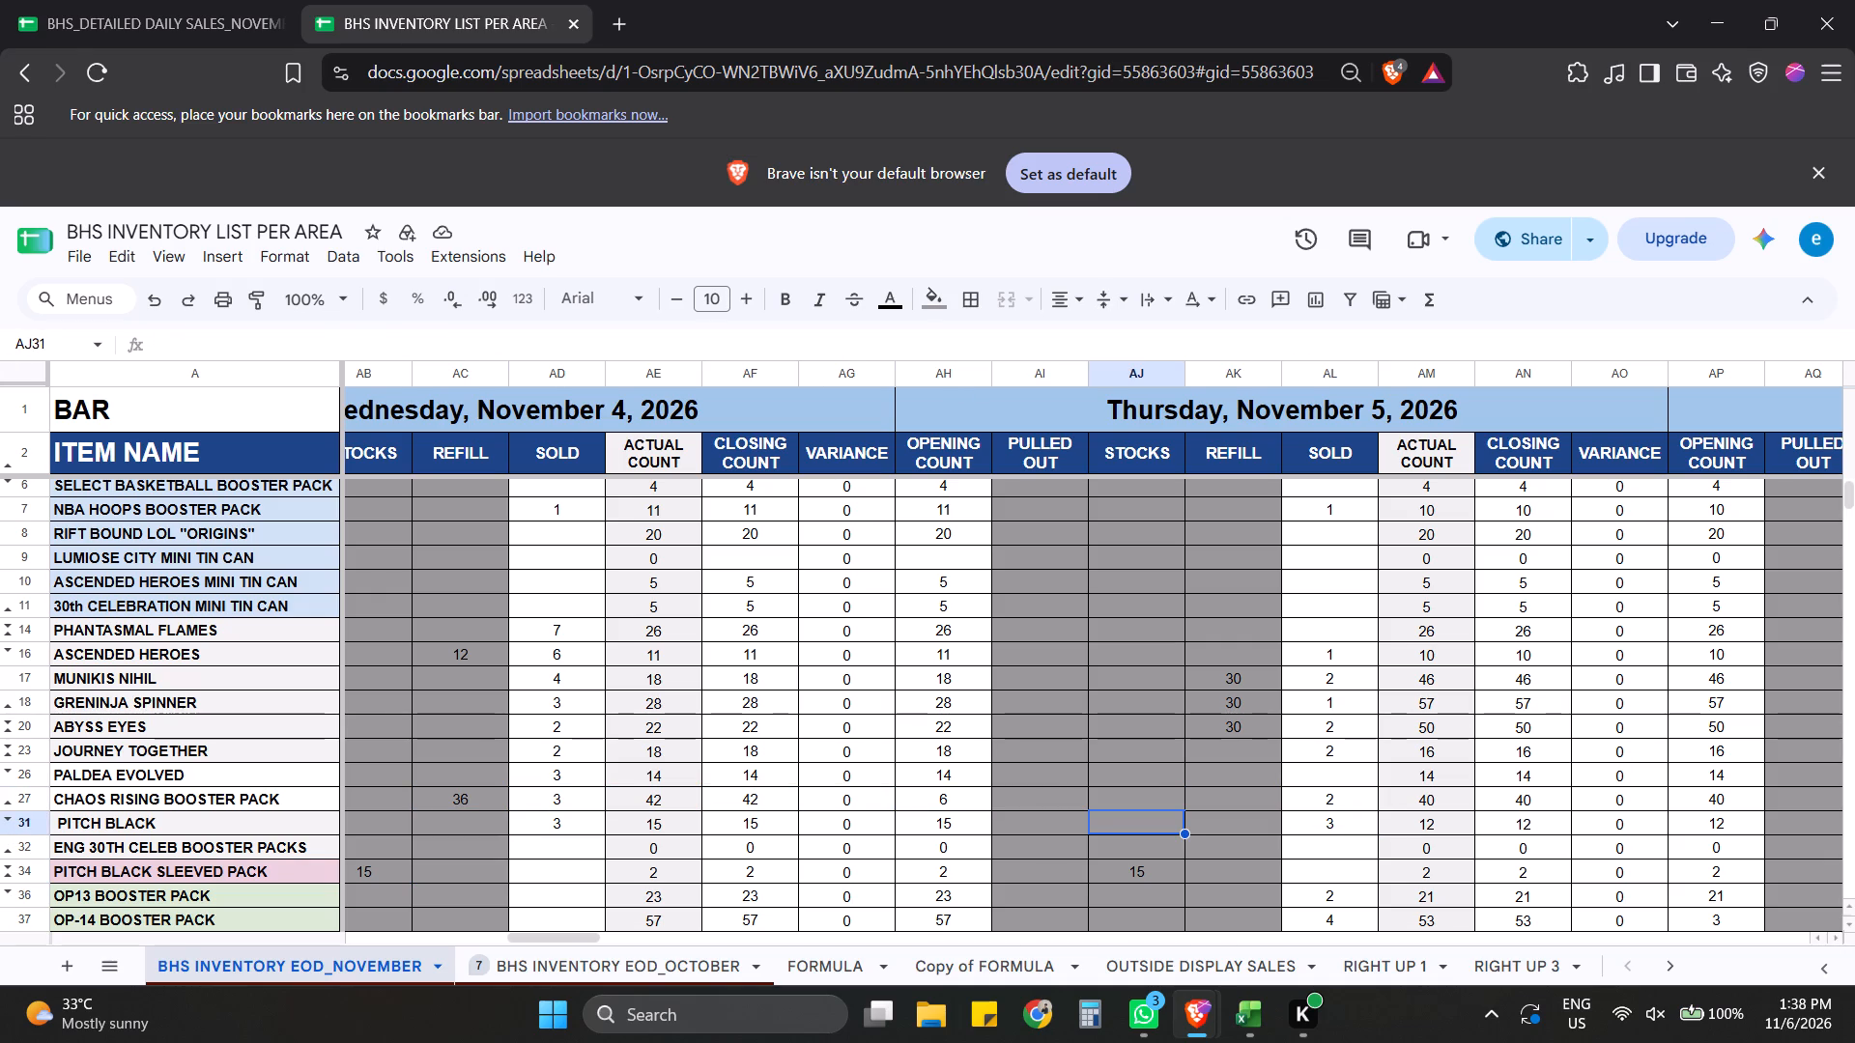
{"action": "key", "text": "Left"}
{"action": "key", "text": "Up"}
{"action": "key", "text": "Left"}
{"action": "key", "text": "Right"}
{"action": "key", "text": "Right"}
{"action": "key", "text": "Right"}
{"action": "key", "text": "Down"}
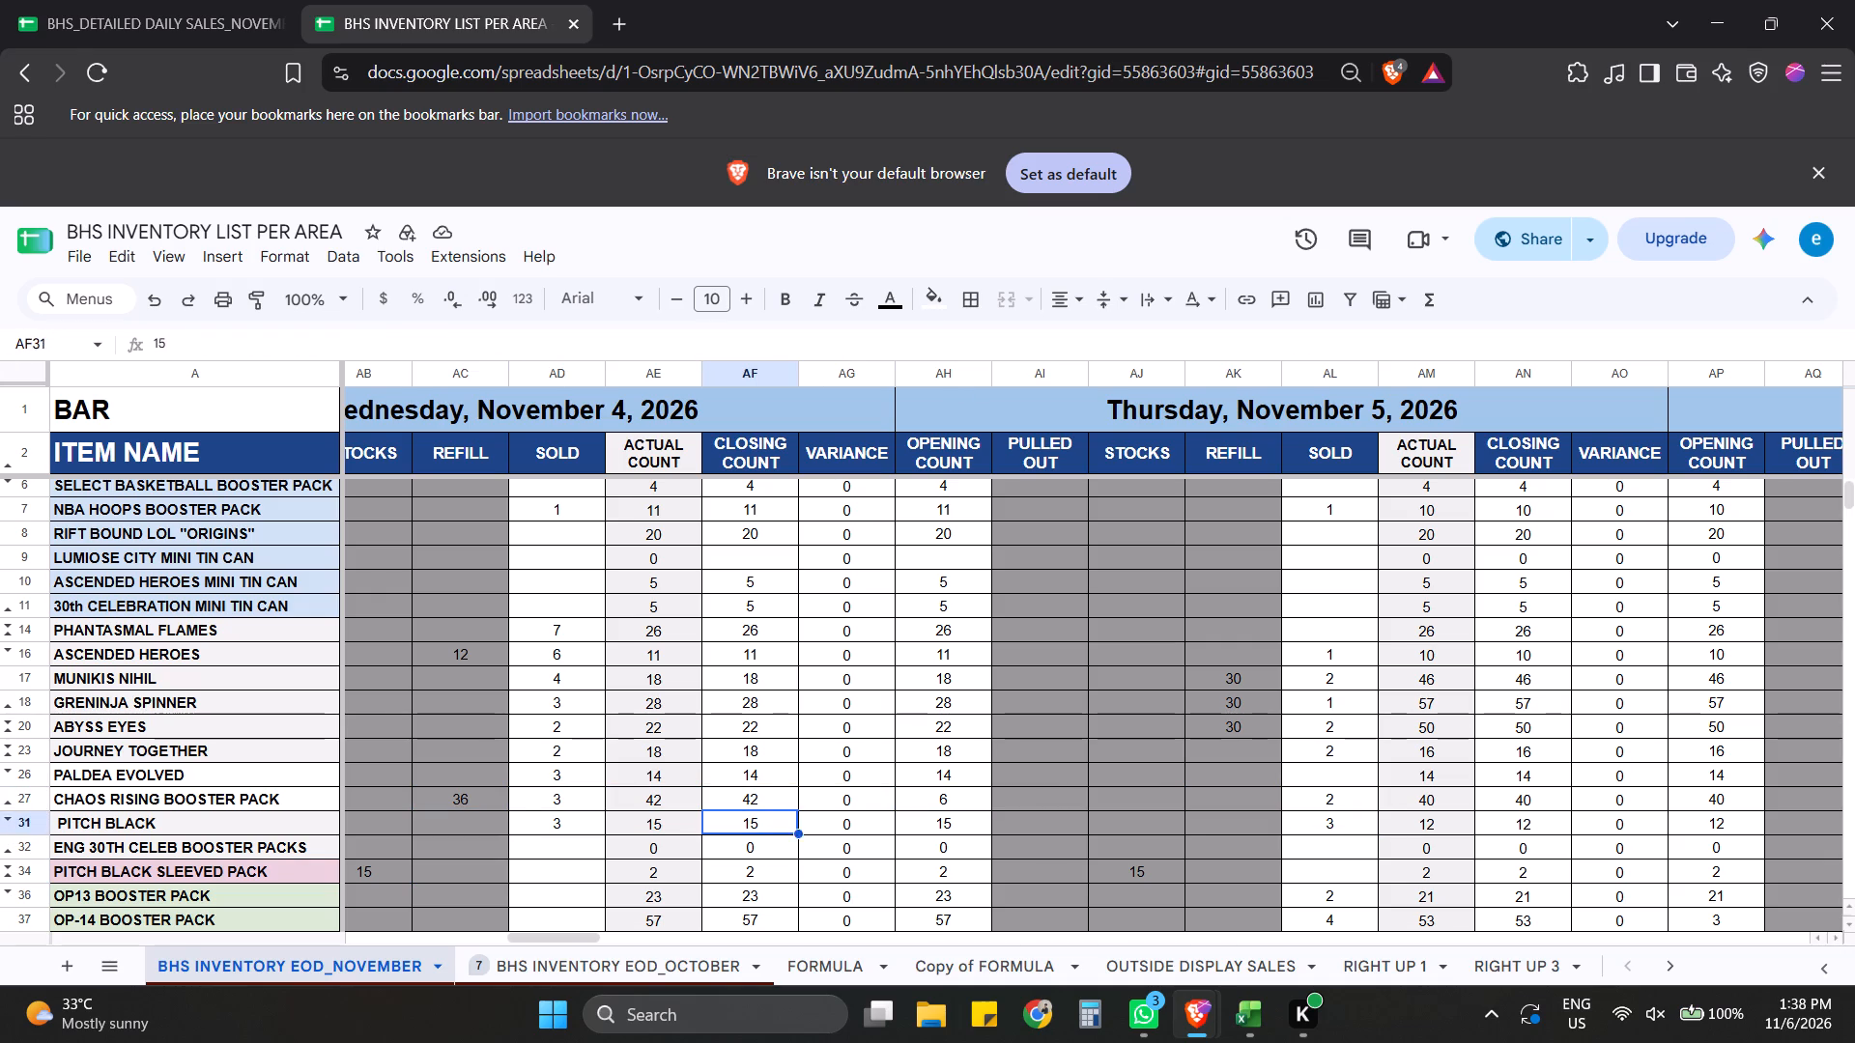
Review the November 4 closing counts and refills of the Bar items, down to the first Pack Bar rows.
{"action": "key", "text": "Down"}
{"action": "key", "text": "Down"}
{"action": "key", "text": "Down"}
{"action": "key", "text": "Down"}
{"action": "key", "text": "Down"}
{"action": "key", "text": "Down"}
{"action": "key", "text": "Down"}
{"action": "key", "text": "Down"}
{"action": "key", "text": "Down"}
{"action": "key", "text": "Down"}
{"action": "key", "text": "Down"}
{"action": "key", "text": "Down"}
{"action": "key", "text": "Down"}
{"action": "key", "text": "Up"}
{"action": "key", "text": "Up"}
{"action": "key", "text": "Up"}
{"action": "key", "text": "Up"}
{"action": "key", "text": "Up"}
{"action": "key", "text": "Up"}
{"action": "key", "text": "Up"}
{"action": "key", "text": "Up"}
{"action": "key", "text": "Up"}
{"action": "key", "text": "Up"}
{"action": "key", "text": "Up"}
{"action": "key", "text": "Up"}
{"action": "key", "text": "Up"}
{"action": "key", "text": "Up"}
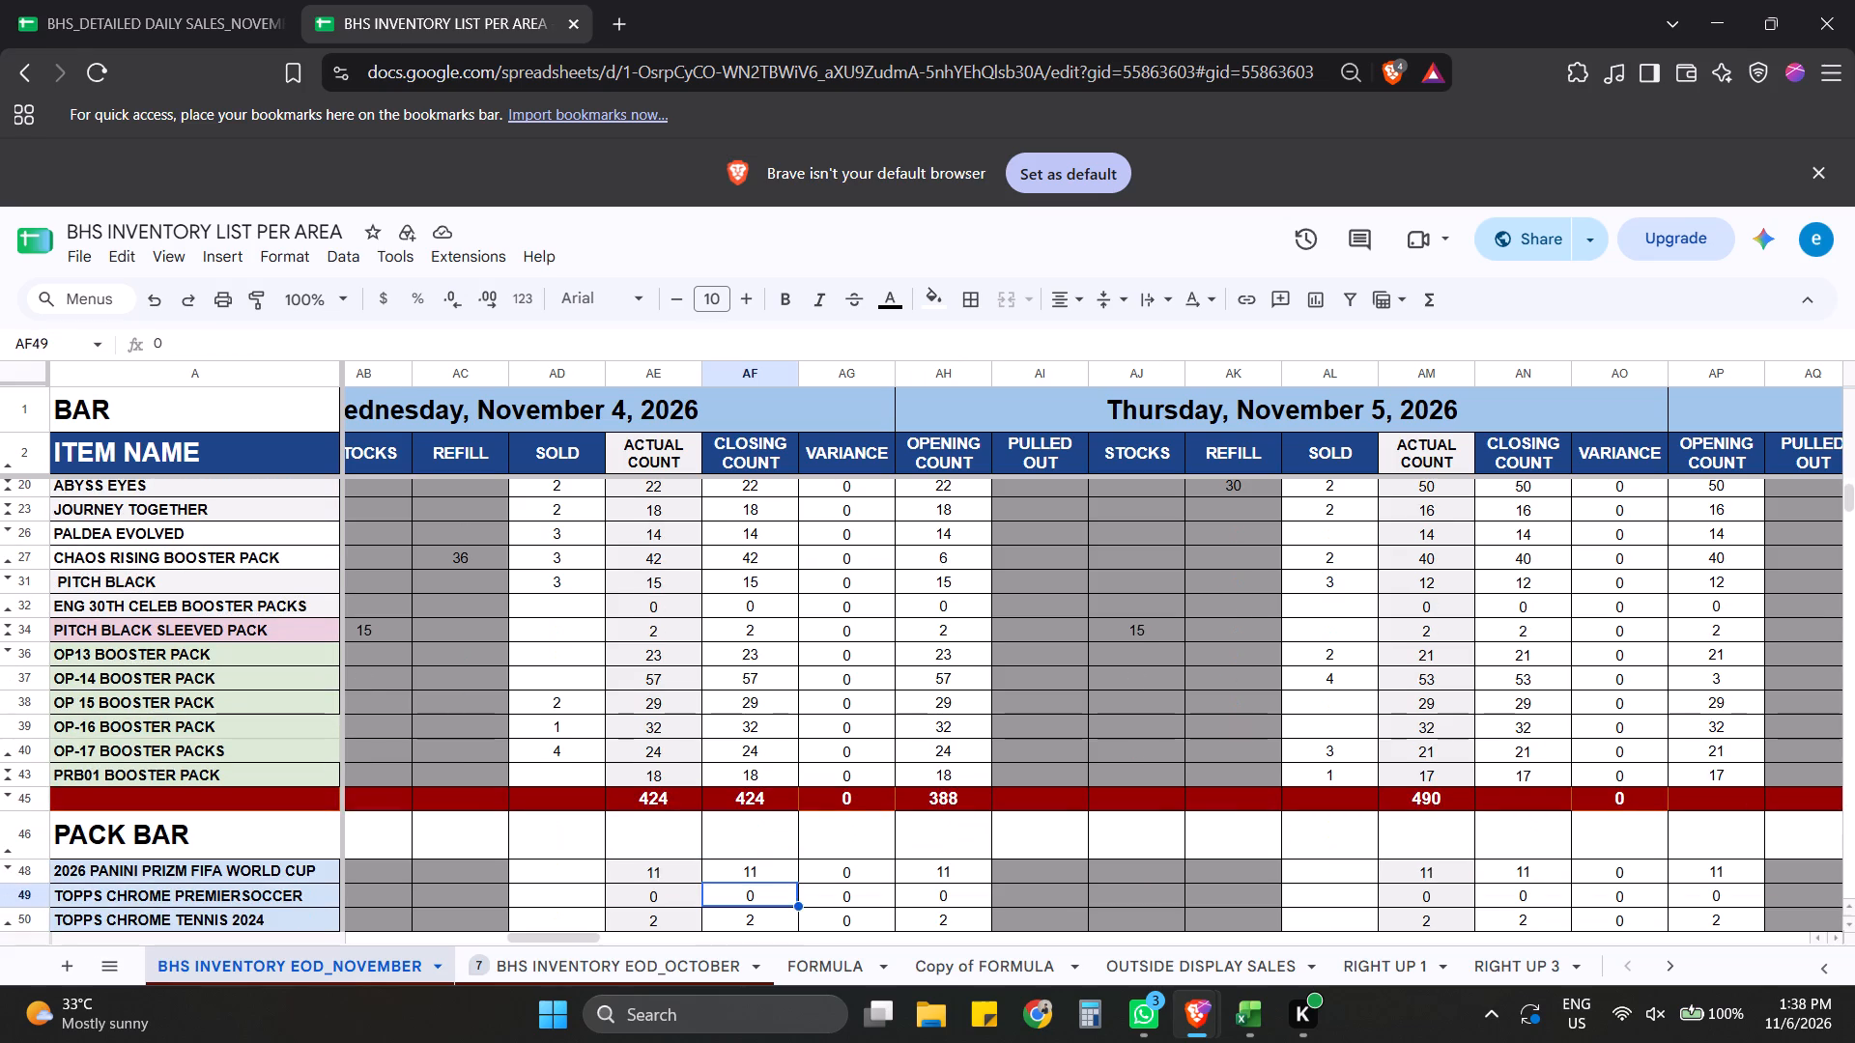
{"action": "key", "text": "Left"}
{"action": "key", "text": "Left"}
{"action": "key", "text": "Left"}
{"action": "key", "text": "Up"}
{"action": "key", "text": "Up"}
{"action": "key", "text": "Up"}
{"action": "key", "text": "Up"}
{"action": "key", "text": "Up"}
{"action": "key", "text": "Up"}
{"action": "key", "text": "Up"}
{"action": "key", "text": "Up"}
{"action": "key", "text": "Up"}
{"action": "key", "text": "Up"}
{"action": "key", "text": "Up"}
{"action": "key", "text": "Up"}
{"action": "key", "text": "Up"}
{"action": "key", "text": "Up"}
{"action": "key", "text": "Up"}
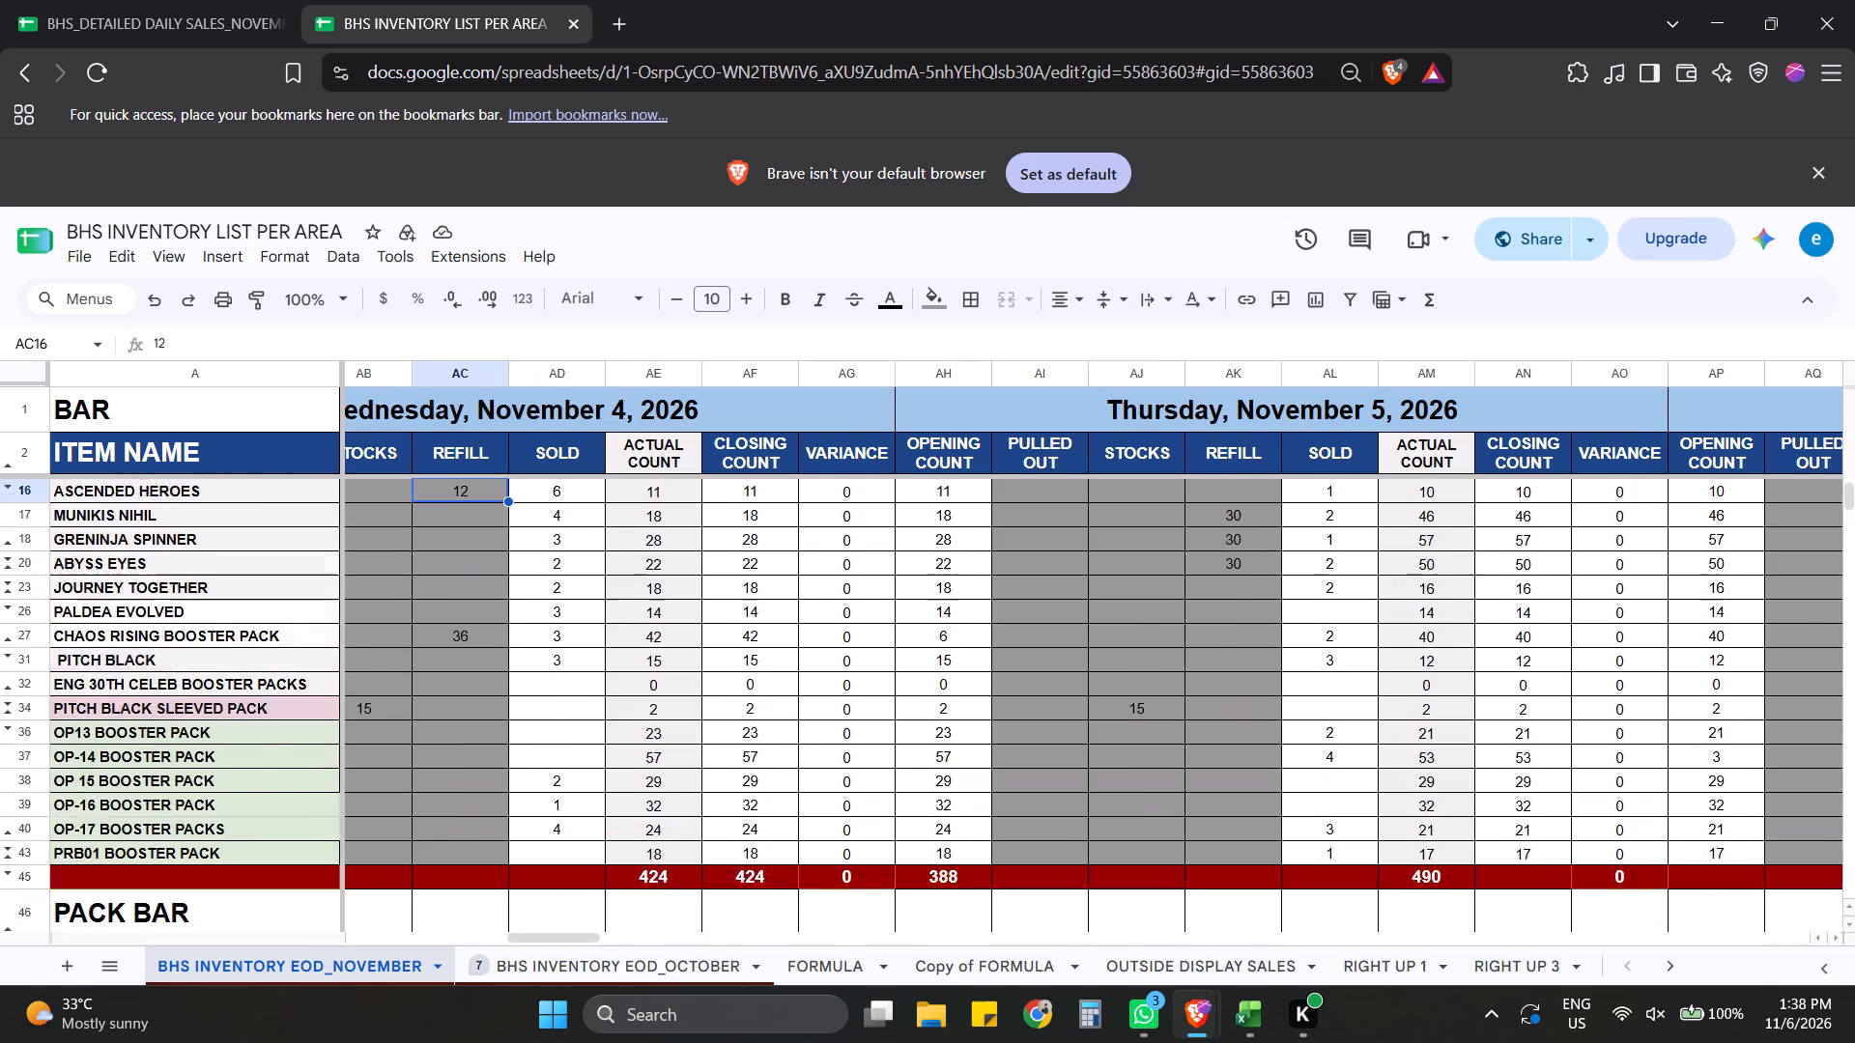
Examine the Chaos Rising Booster Pack row across the November 4, 5 and 6 columns.
{"action": "key", "text": "Up"}
{"action": "key", "text": "Down"}
{"action": "key", "text": "Down"}
{"action": "key", "text": "Down"}
{"action": "key", "text": "Down"}
{"action": "key", "text": "Down"}
{"action": "key", "text": "Down"}
{"action": "key", "text": "Down"}
{"action": "key", "text": "Down"}
{"action": "key", "text": "Down"}
{"action": "key", "text": "Down"}
{"action": "key", "text": "Down"}
{"action": "key", "text": "Down"}
{"action": "key", "text": "Down"}
{"action": "key", "text": "Down"}
{"action": "key", "text": "Down"}
{"action": "key", "text": "Right"}
{"action": "key", "text": "Right"}
{"action": "key", "text": "Right"}
{"action": "key", "text": "Right"}
{"action": "key", "text": "Right"}
{"action": "key", "text": "Right"}
{"action": "key", "text": "Right"}
{"action": "key", "text": "Right"}
{"action": "key", "text": "Right"}
{"action": "key", "text": "Right"}
{"action": "key", "text": "Right"}
{"action": "key", "text": "Right"}
{"action": "key", "text": "Right"}
{"action": "key", "text": "Right"}
{"action": "key", "text": "Right"}
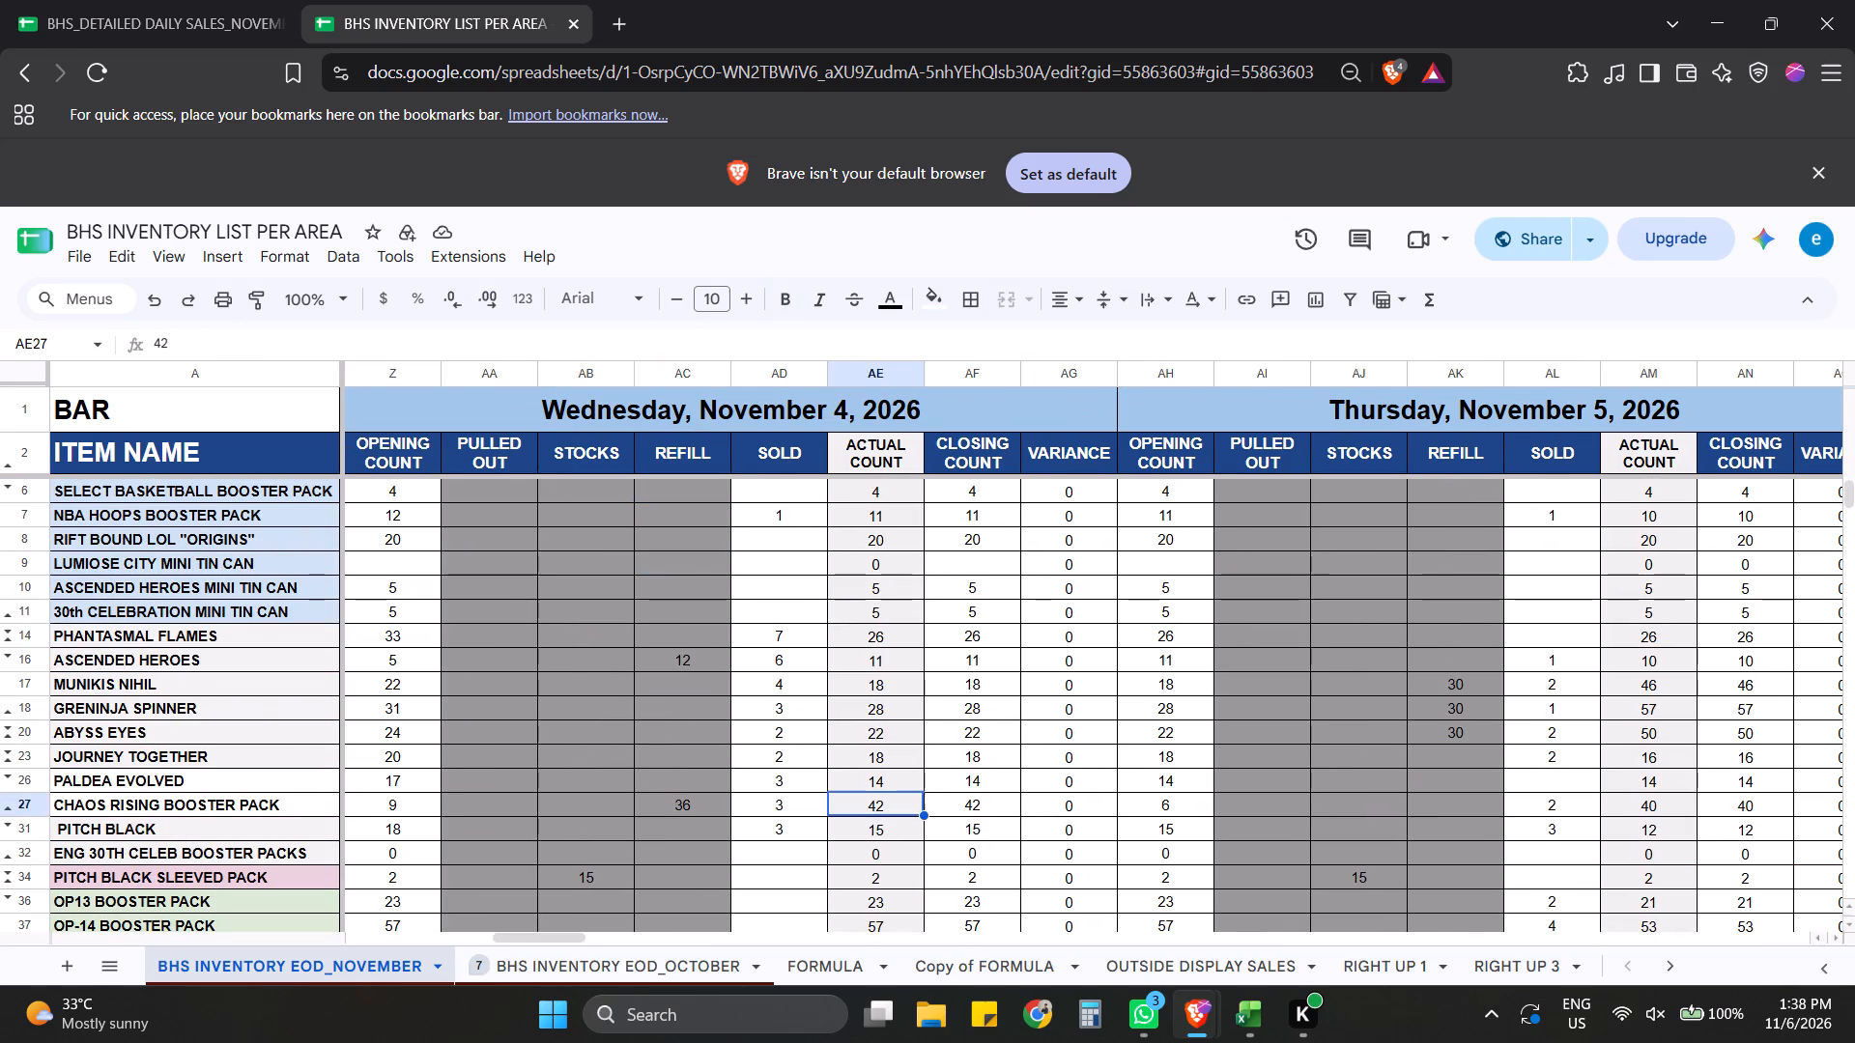
{"action": "key", "text": "Right"}
{"action": "key", "text": "Right"}
{"action": "key", "text": "Right"}
{"action": "key", "text": "Left"}
{"action": "key", "text": "Left"}
{"action": "key", "text": "Left"}
{"action": "key", "text": "Left"}
{"action": "key", "text": "Left"}
{"action": "key", "text": "Left"}
{"action": "key", "text": "Left"}
{"action": "key", "text": "Left"}
{"action": "key", "text": "Left"}
{"action": "key", "text": "Left"}
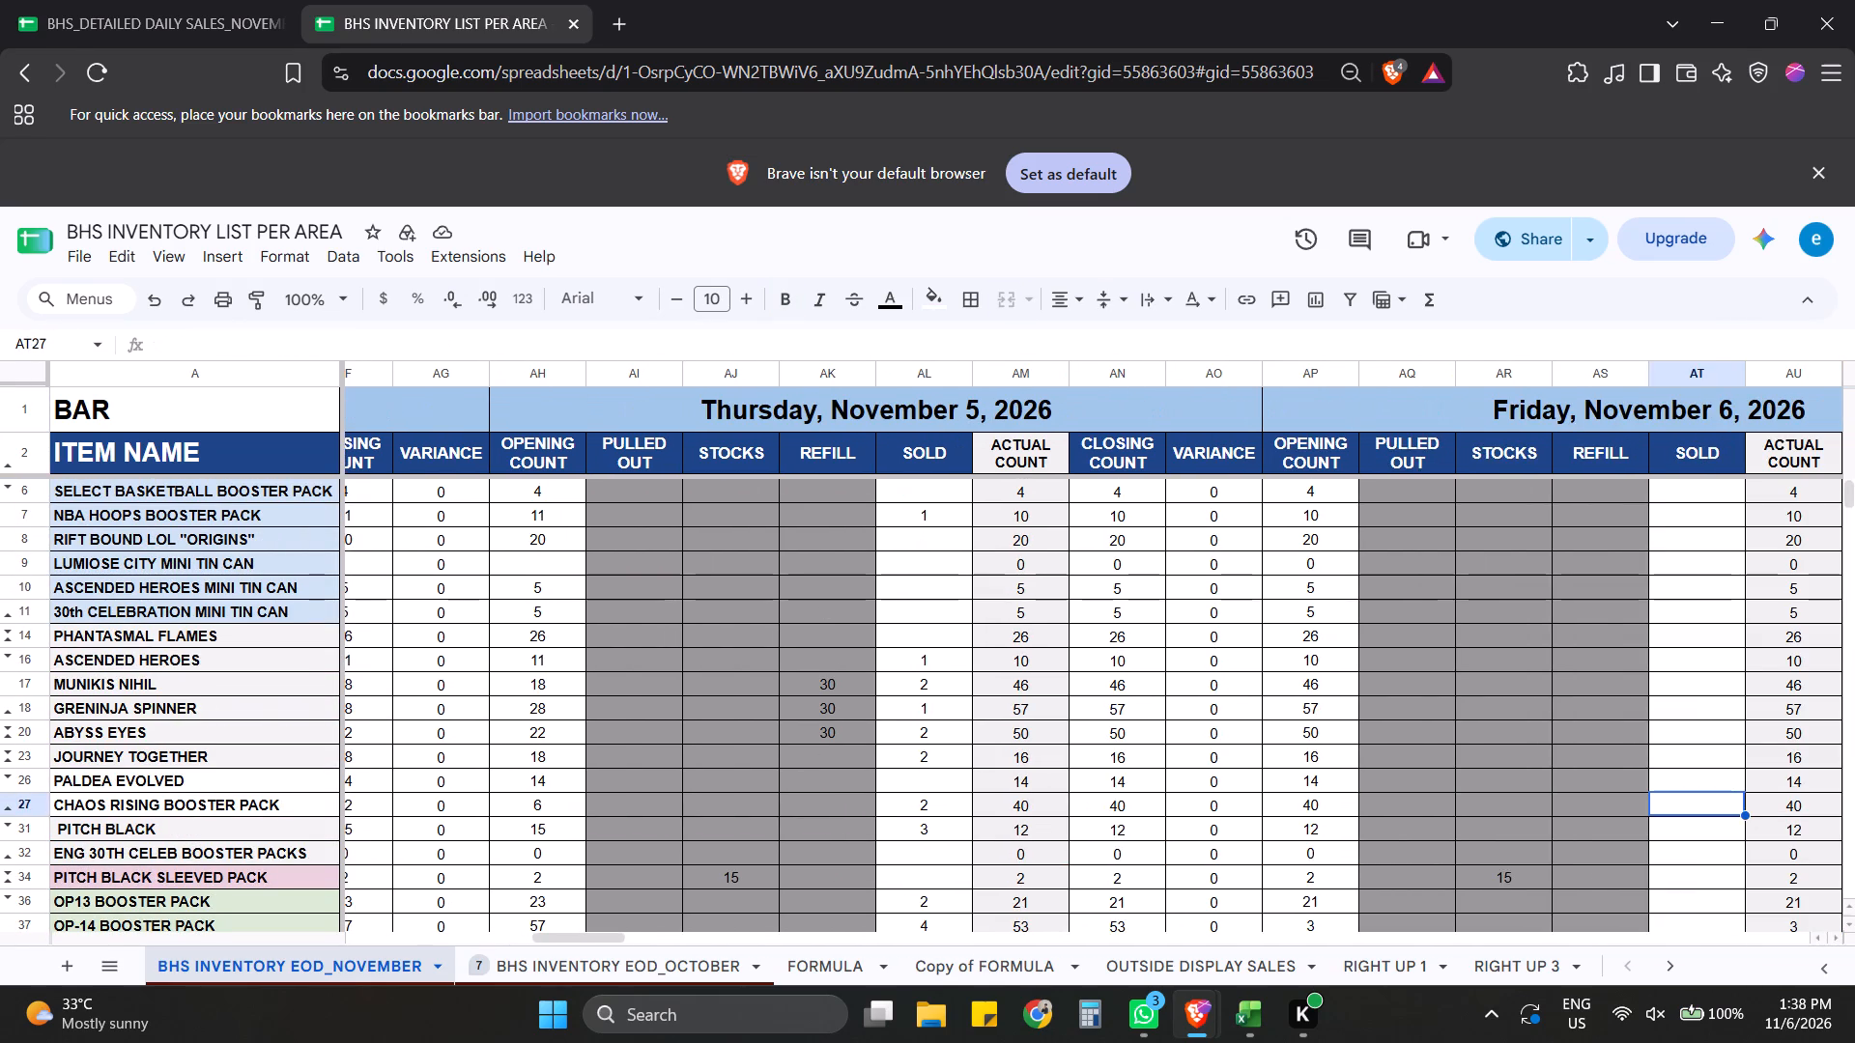
Review the November 5 refill entries of the Bar items, from Rift Bound LOL "Origins" down to the OP booster packs.
{"action": "key", "text": "Right"}
{"action": "key", "text": "Left"}
{"action": "key", "text": "Up"}
{"action": "key", "text": "Up"}
{"action": "key", "text": "Up"}
{"action": "key", "text": "Up"}
{"action": "key", "text": "Up"}
{"action": "key", "text": "Up"}
{"action": "key", "text": "Up"}
{"action": "key", "text": "Up"}
{"action": "key", "text": "Up"}
{"action": "key", "text": "Up"}
{"action": "key", "text": "Up"}
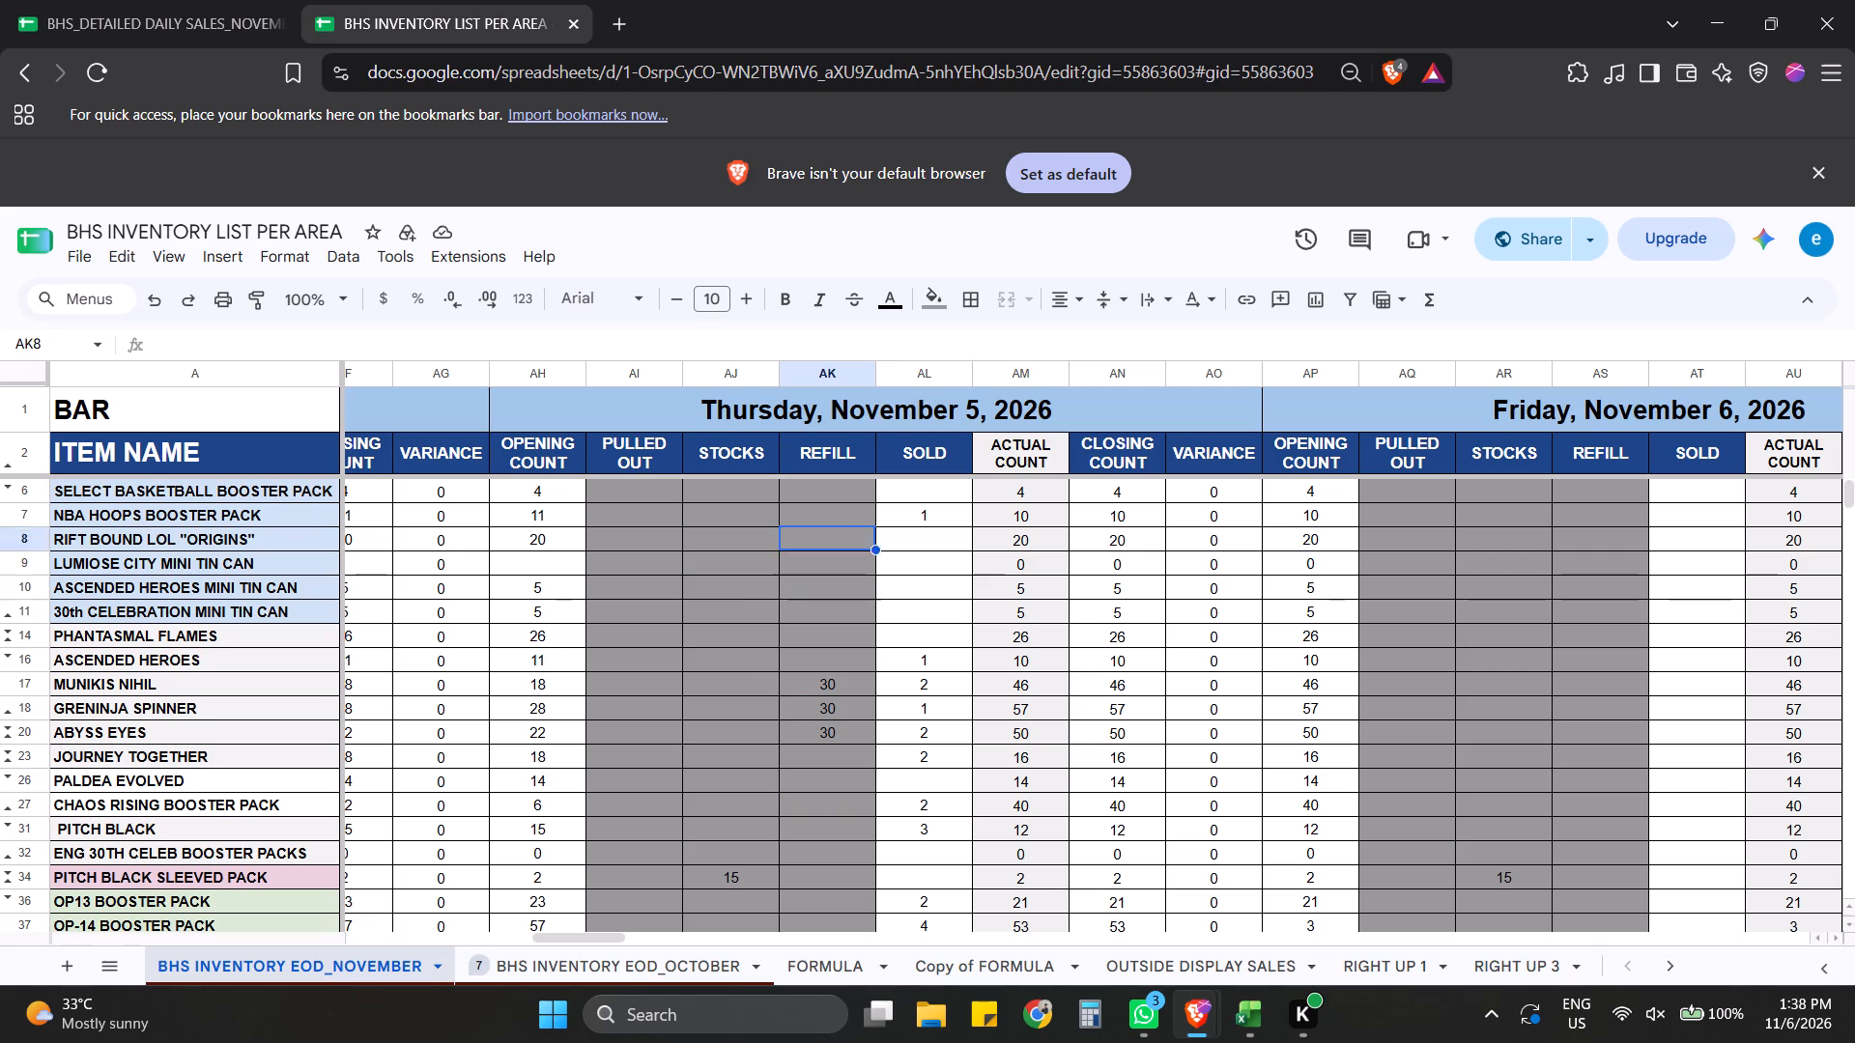
{"action": "key", "text": "Down"}
{"action": "key", "text": "Down"}
{"action": "key", "text": "Down"}
{"action": "key", "text": "Down"}
{"action": "key", "text": "Down"}
{"action": "key", "text": "Down"}
{"action": "key", "text": "Down"}
{"action": "key", "text": "Down"}
{"action": "key", "text": "Down"}
{"action": "key", "text": "Down"}
{"action": "key", "text": "Down"}
{"action": "key", "text": "Down"}
{"action": "key", "text": "Down"}
{"action": "key", "text": "Down"}
{"action": "key", "text": "Down"}
{"action": "key", "text": "Down"}
{"action": "key", "text": "Down"}
{"action": "key", "text": "Down"}
{"action": "key", "text": "Down"}
{"action": "key", "text": "Down"}
{"action": "key", "text": "Up"}
{"action": "key", "text": "Up"}
{"action": "key", "text": "Up"}
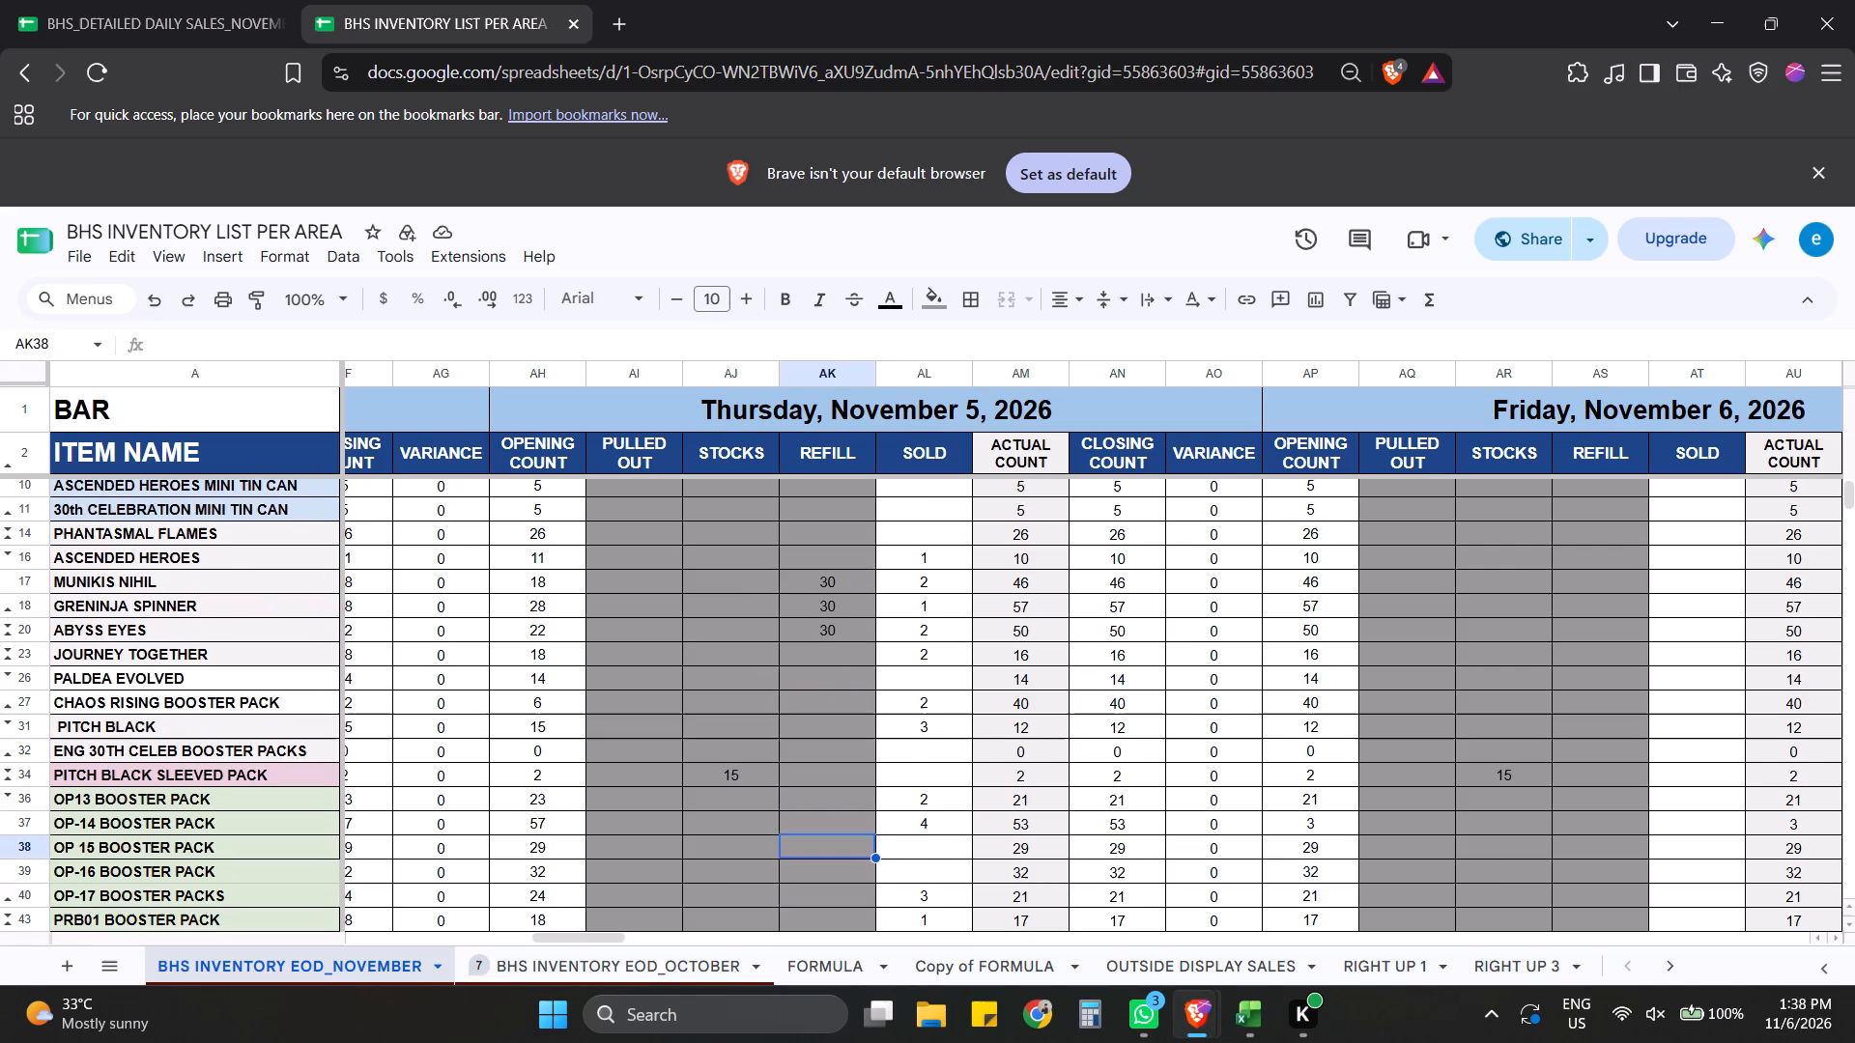
Check the November 5 pulled-out, stocks and refill cells around the Eng 30th Celeb and Pitch Black Sleeved Pack rows.
{"action": "key", "text": "Up"}
{"action": "key", "text": "Up"}
{"action": "key", "text": "Up"}
{"action": "key", "text": "Up"}
{"action": "key", "text": "Up"}
{"action": "key", "text": "Down"}
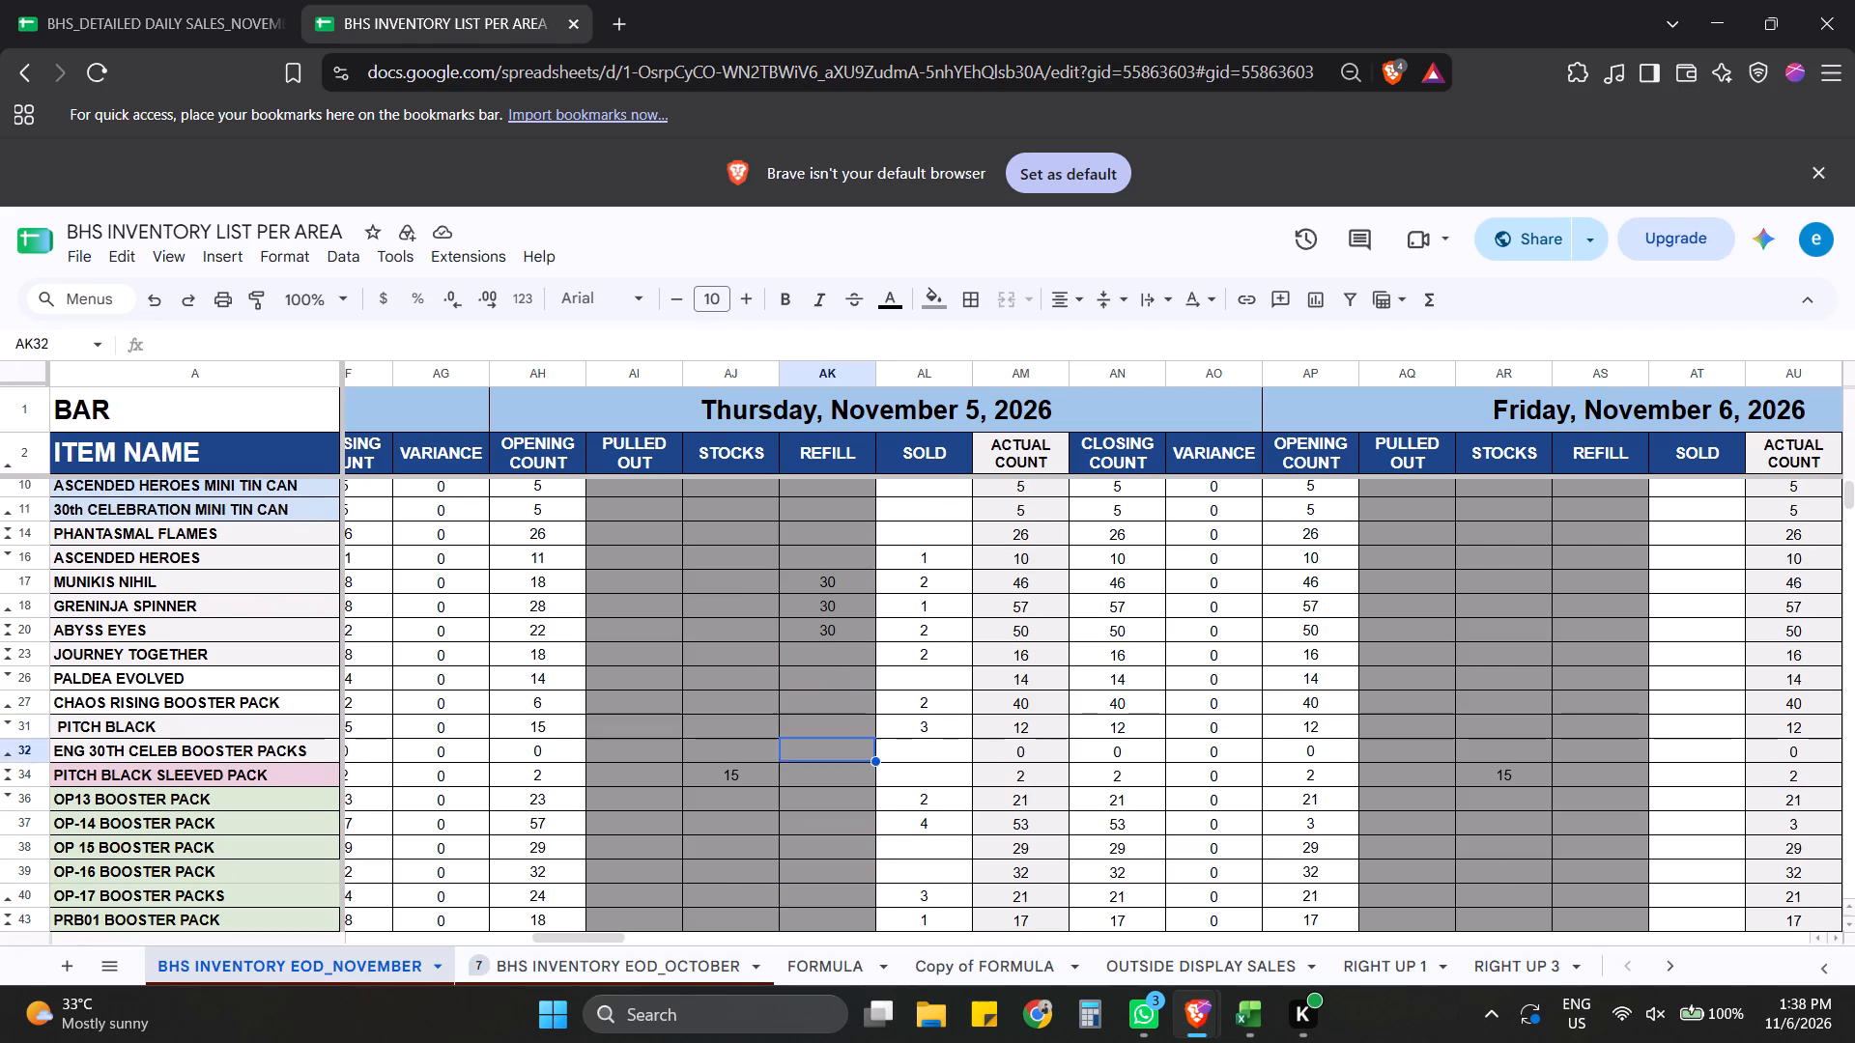
{"action": "key", "text": "Down"}
{"action": "key", "text": "Down"}
{"action": "key", "text": "Up"}
{"action": "key", "text": "Down"}
{"action": "key", "text": "Up"}
{"action": "key", "text": "Up"}
{"action": "key", "text": "Left"}
{"action": "key", "text": "Left"}
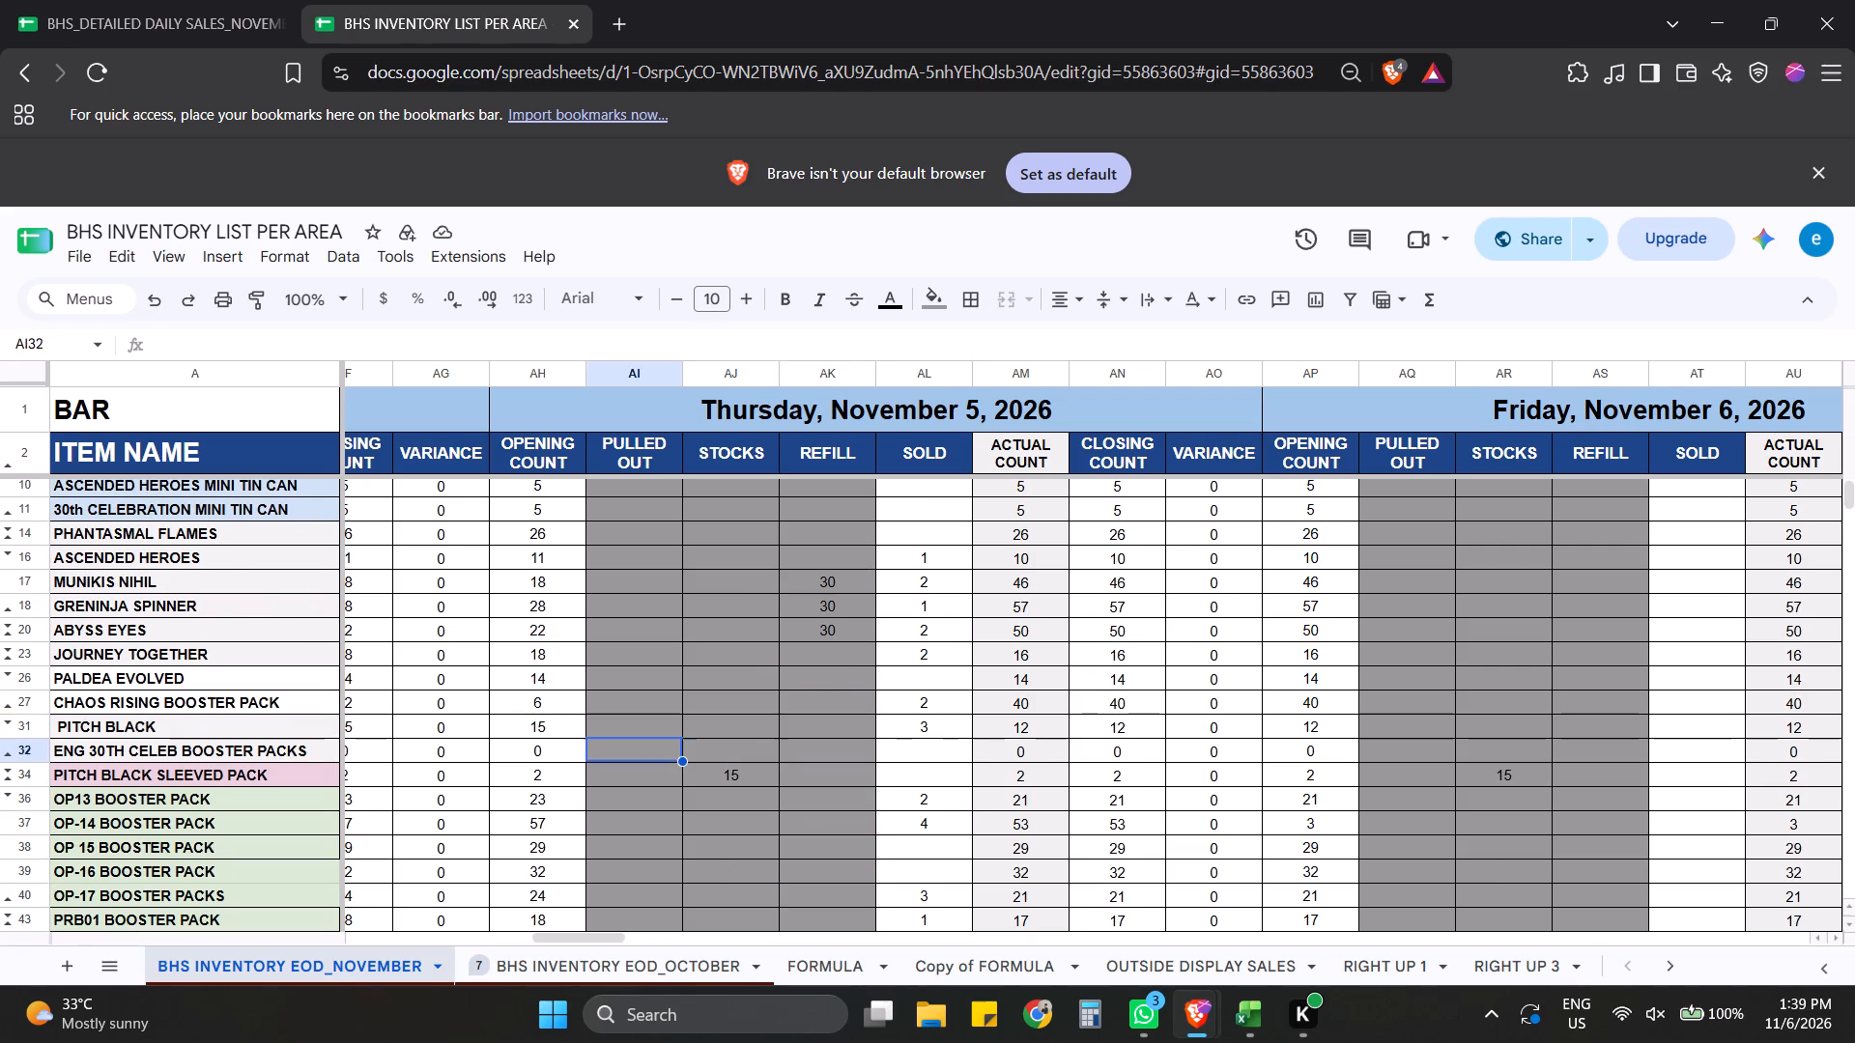
{"action": "key", "text": "Left"}
{"action": "key", "text": "Right"}
{"action": "key", "text": "Right"}
{"action": "key", "text": "Right"}
{"action": "key", "text": "Up"}
{"action": "key", "text": "Down"}
{"action": "key", "text": "Down"}
{"action": "key", "text": "Down"}
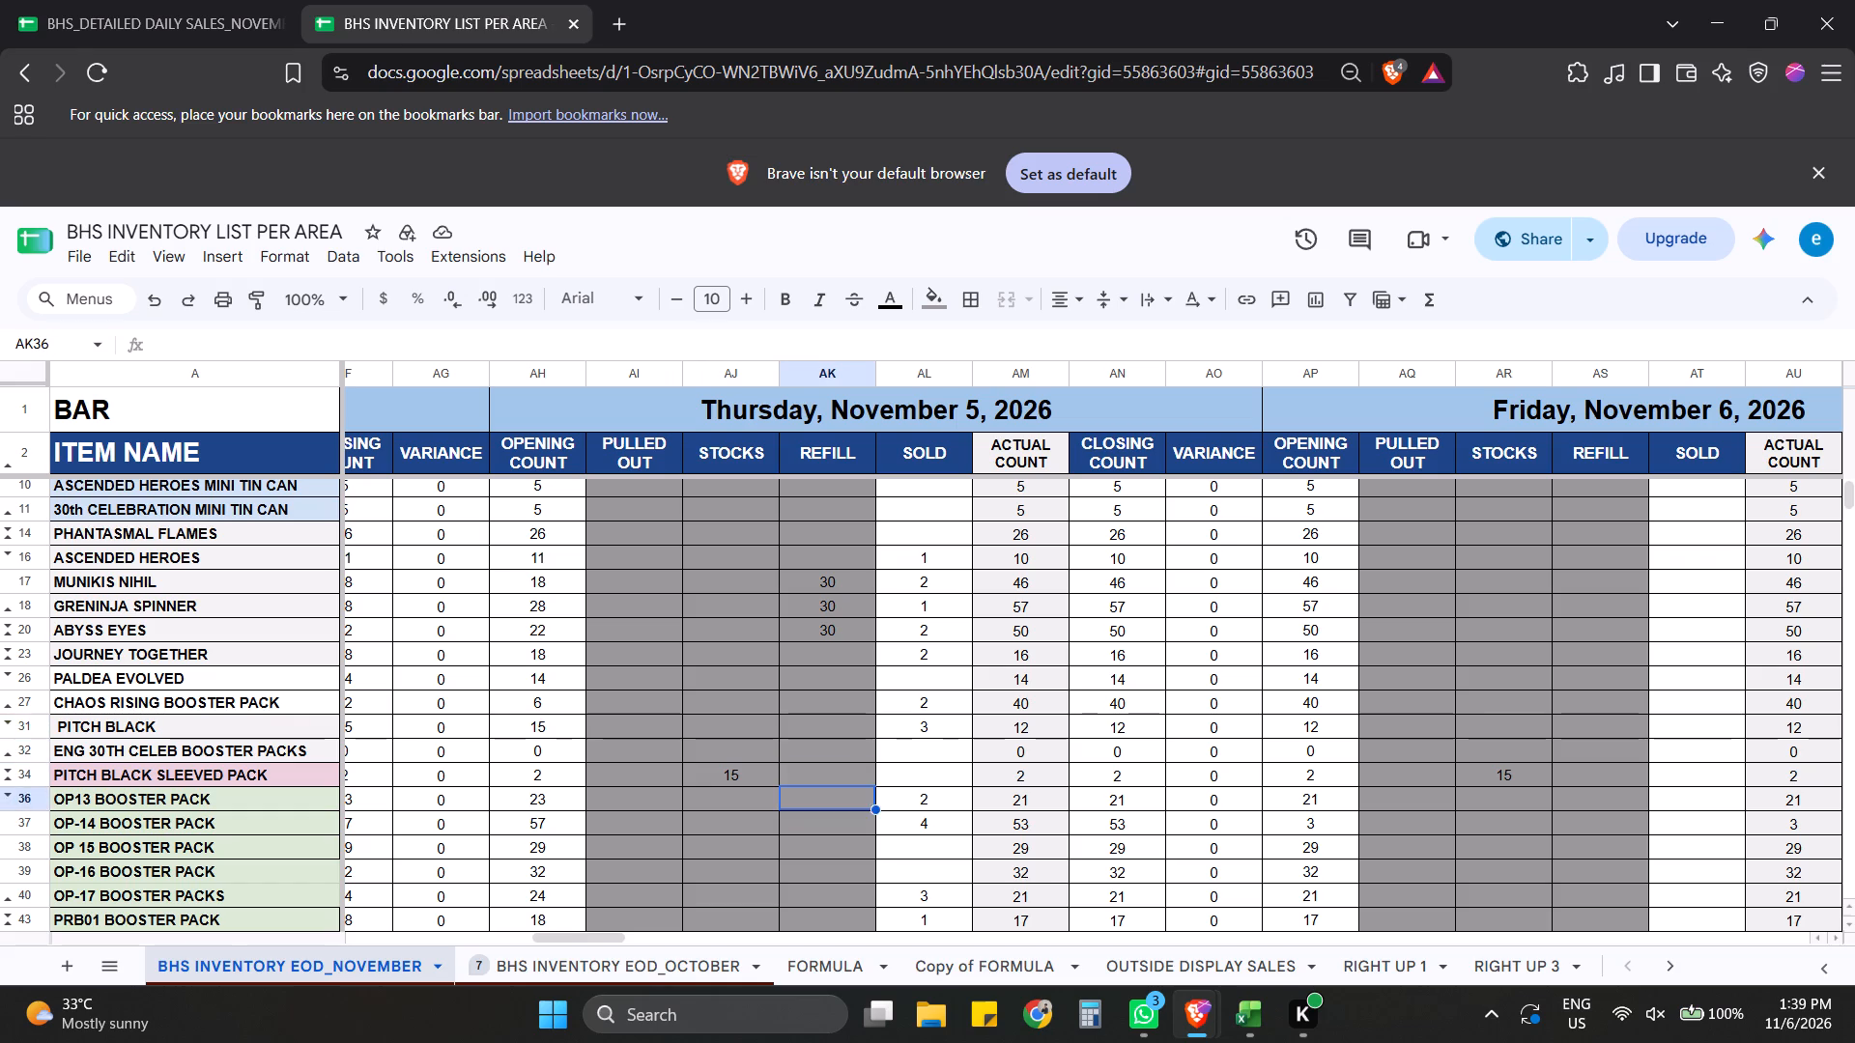
Review the November 5 refill column between the OP13 Booster Pack and the Bar totals, returning to the Chaos Rising row.
{"action": "key", "text": "Down"}
{"action": "key", "text": "Down"}
{"action": "key", "text": "Down"}
{"action": "key", "text": "Down"}
{"action": "key", "text": "Down"}
{"action": "key", "text": "Down"}
{"action": "key", "text": "Down"}
{"action": "key", "text": "Up"}
{"action": "key", "text": "Up"}
{"action": "key", "text": "Up"}
{"action": "key", "text": "Up"}
{"action": "key", "text": "Up"}
{"action": "key", "text": "Up"}
{"action": "key", "text": "Up"}
{"action": "key", "text": "Up"}
{"action": "key", "text": "Up"}
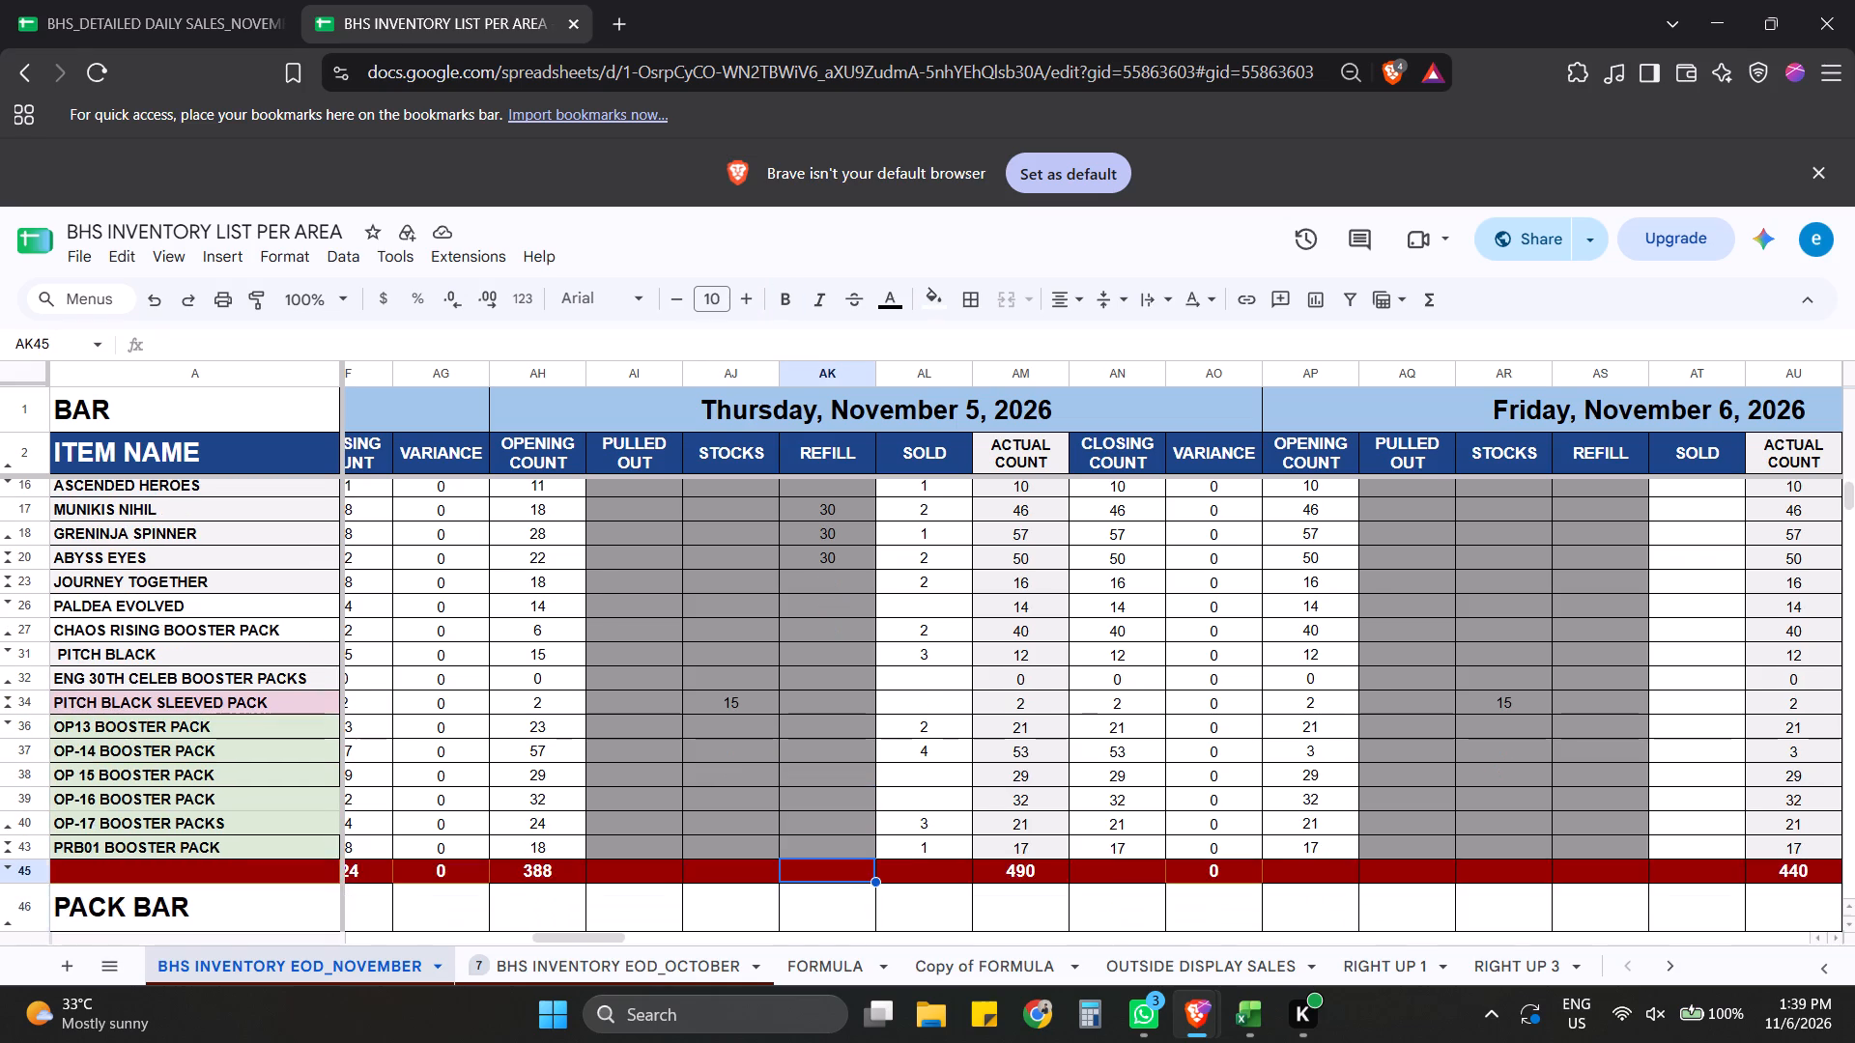
{"action": "key", "text": "Up"}
{"action": "key", "text": "Up"}
{"action": "key", "text": "Left"}
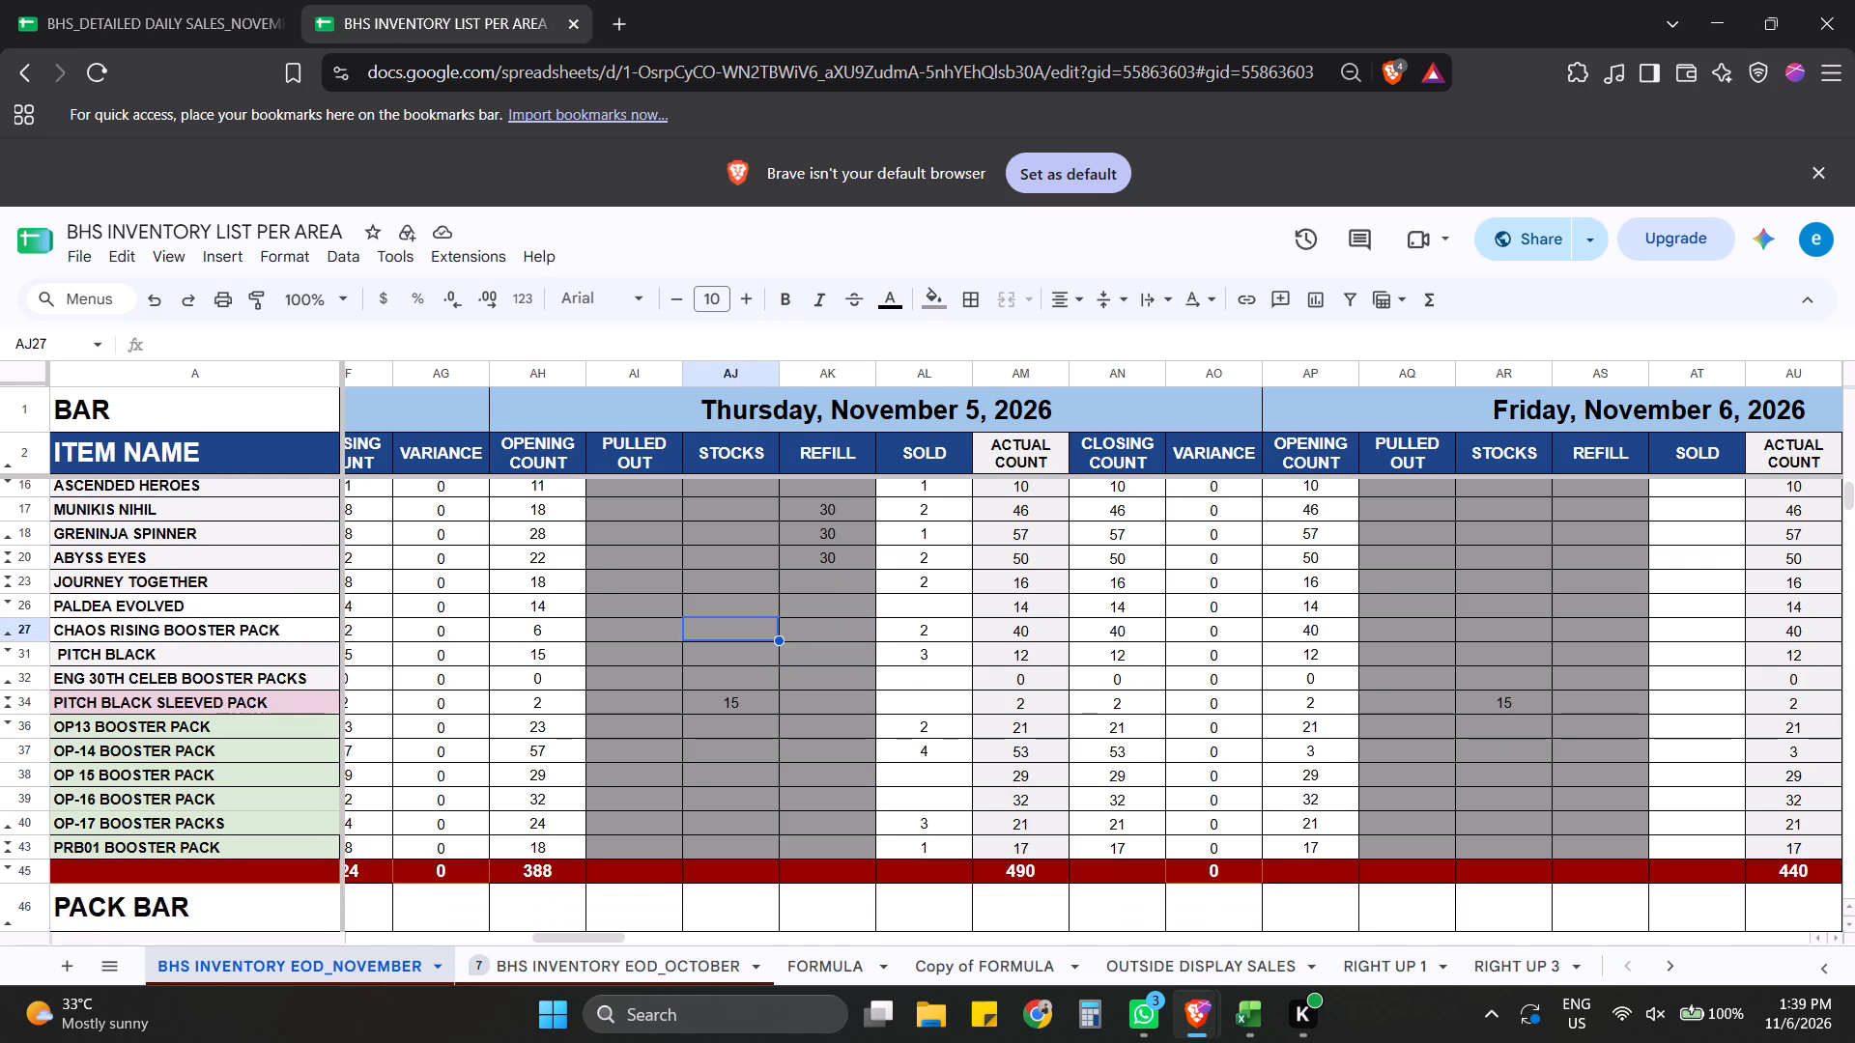
Examine the Chaos Rising Booster Pack's November 4 stocks, refill and sold cells.
{"action": "key", "text": "Right"}
{"action": "key", "text": "Left"}
{"action": "key", "text": "Left"}
{"action": "key", "text": "Left"}
{"action": "key", "text": "Left"}
{"action": "key", "text": "Left"}
{"action": "key", "text": "Left"}
{"action": "key", "text": "Left"}
{"action": "key", "text": "Left"}
{"action": "key", "text": "Right"}
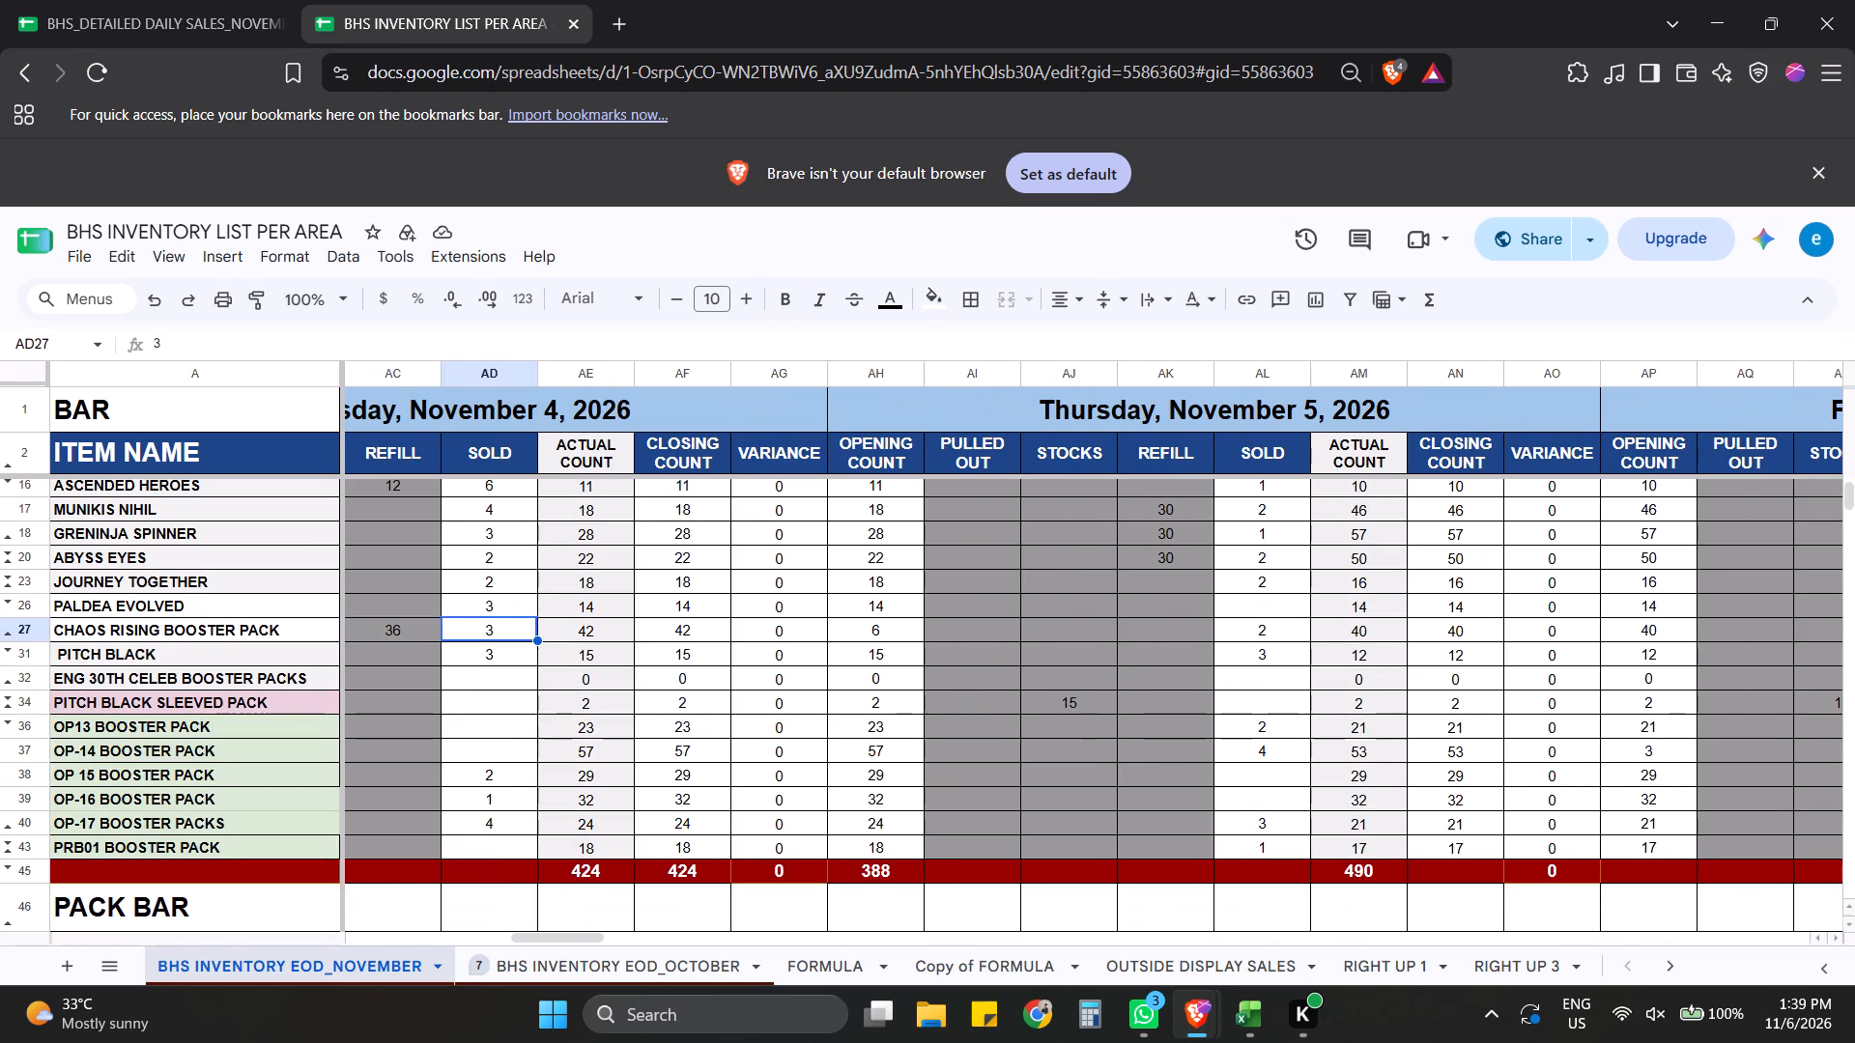
{"action": "key", "text": "Left"}
{"action": "key", "text": "Right"}
{"action": "key", "text": "Left"}
{"action": "key", "text": "Left"}
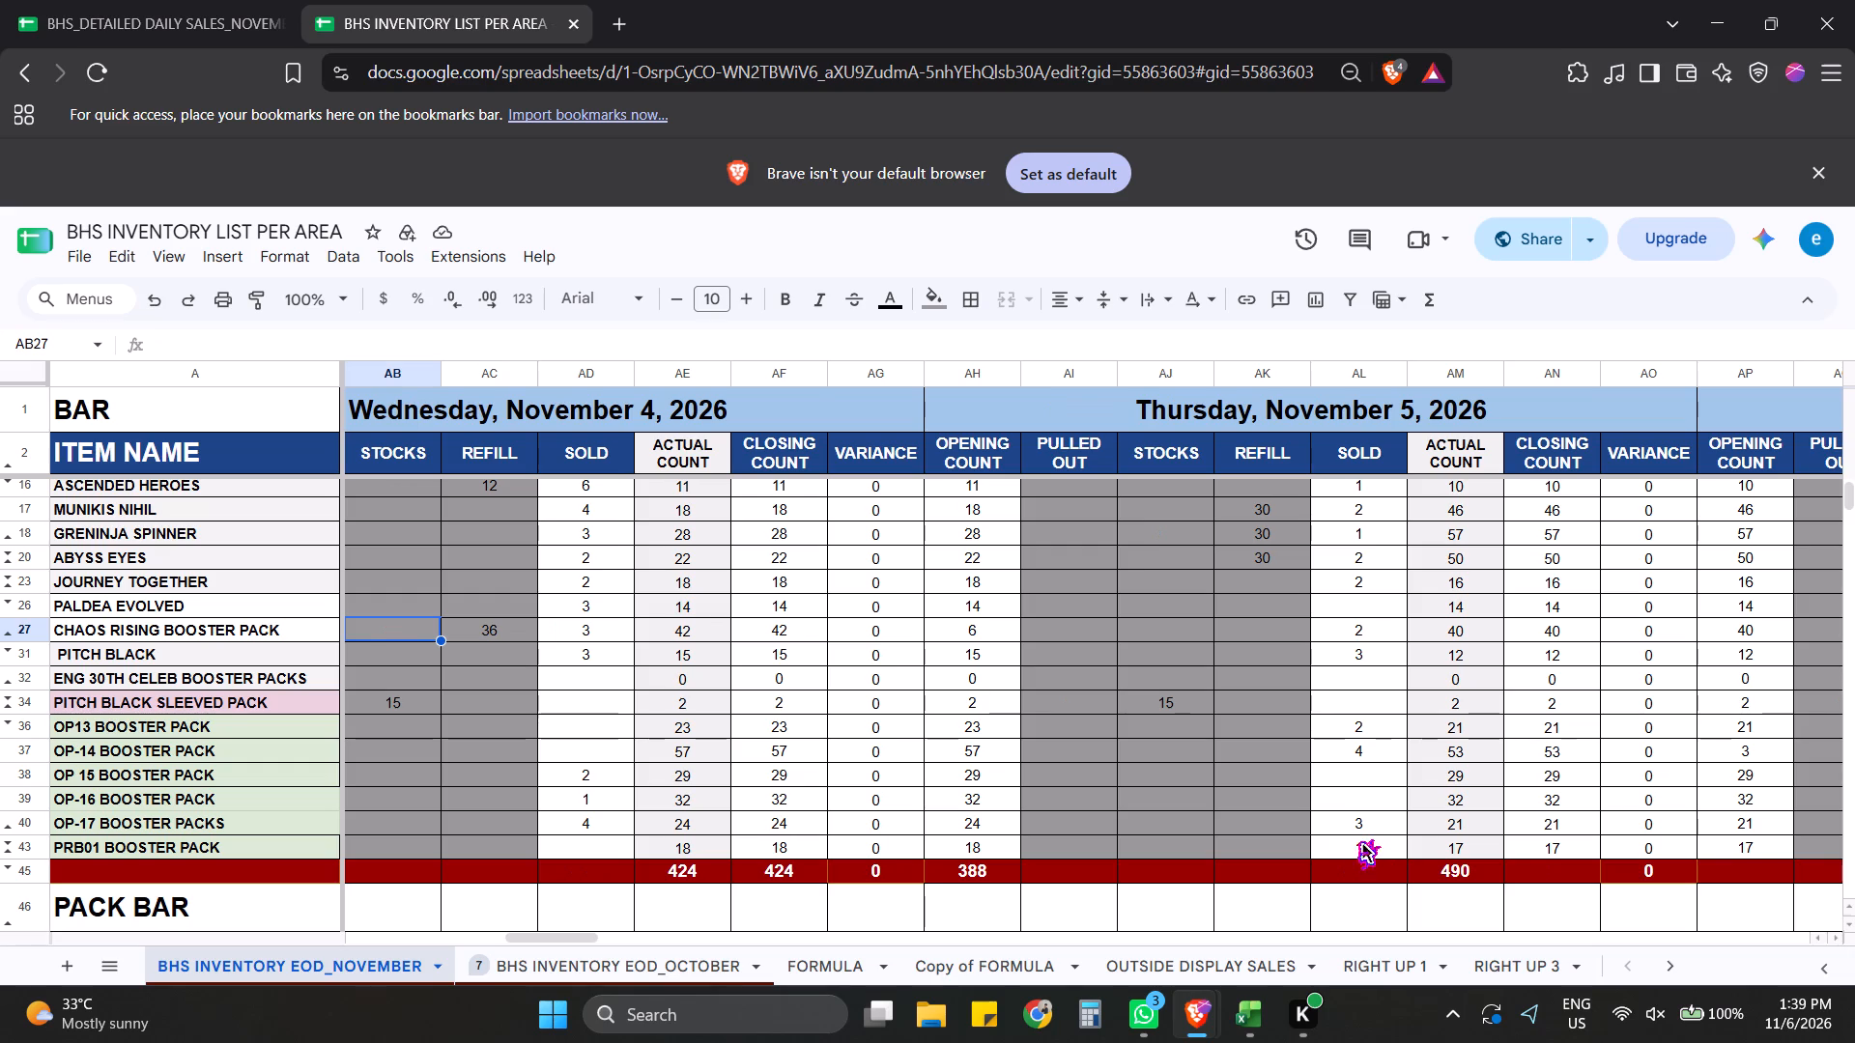
{"action": "key", "text": "Right"}
{"action": "key", "text": "Right"}
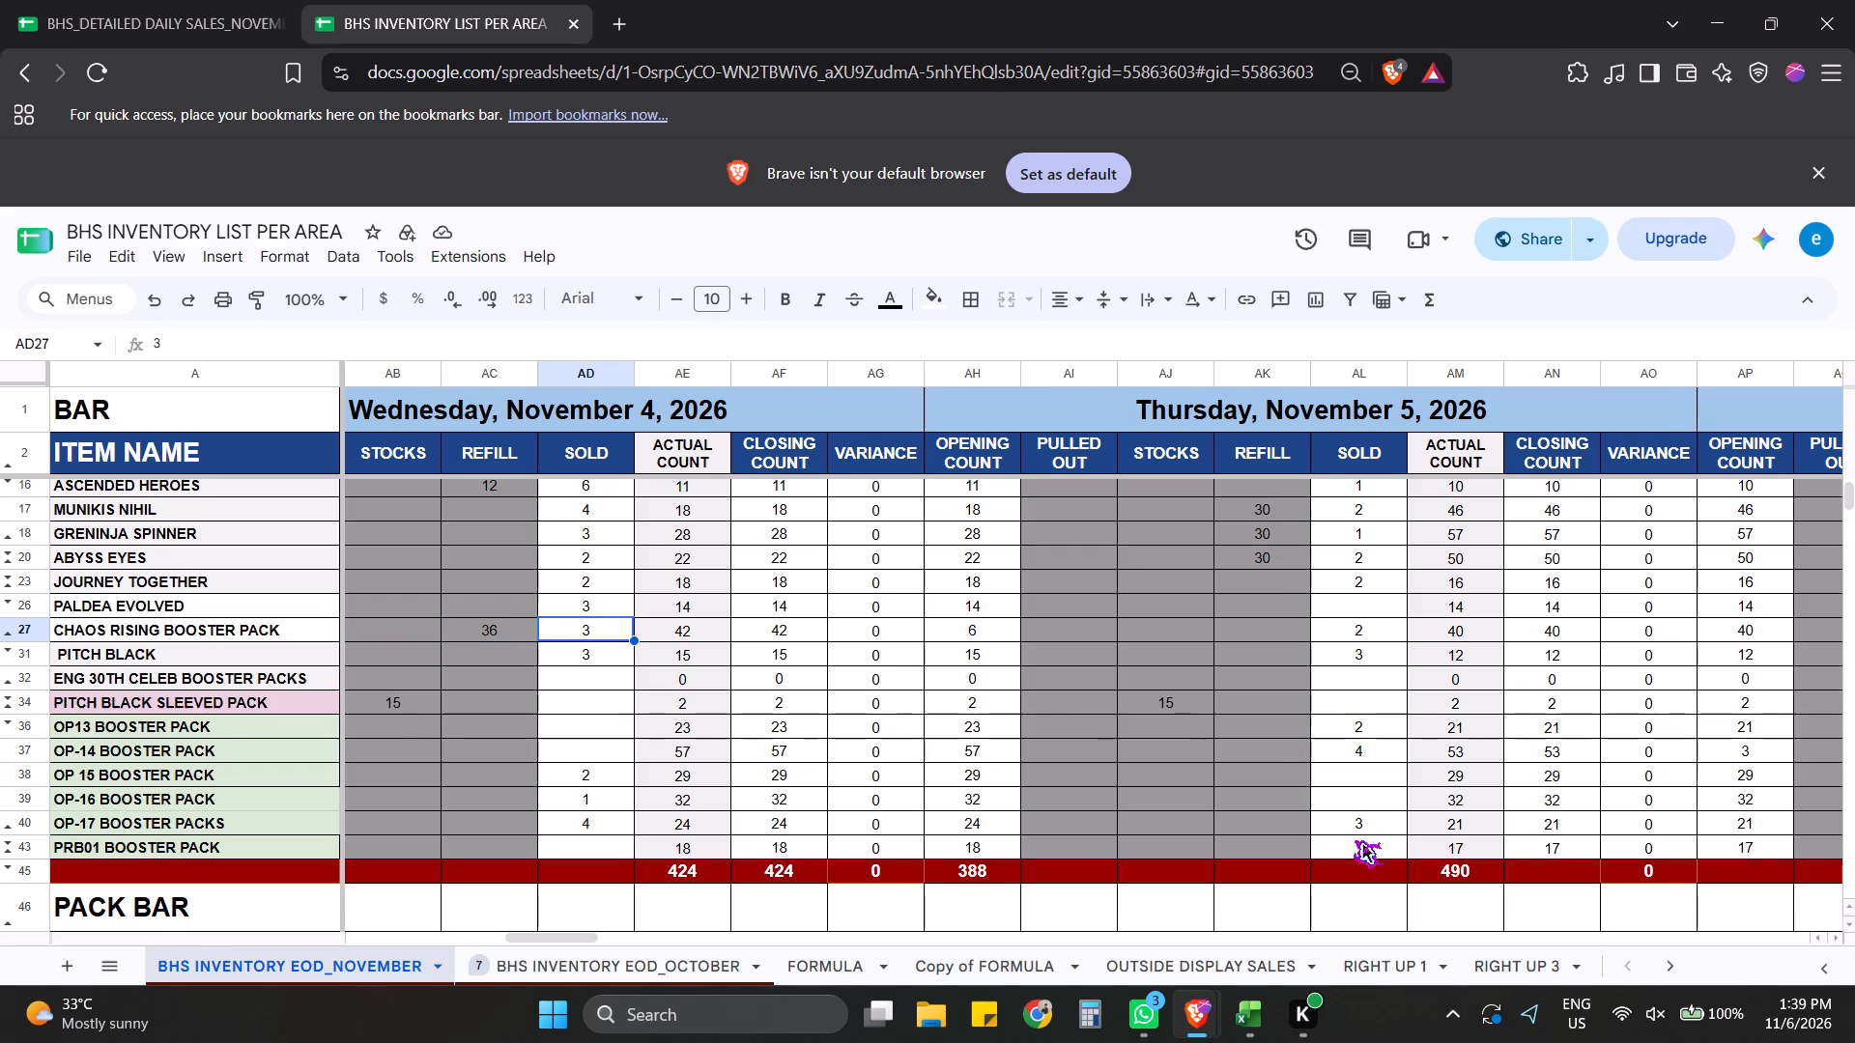
Compare the Chaos Rising Booster Pack's counts from November 4 through the November 5 and 6 columns.
{"action": "key", "text": "Right"}
{"action": "key", "text": "Right"}
{"action": "key", "text": "Right"}
{"action": "key", "text": "Right"}
{"action": "key", "text": "Right"}
{"action": "key", "text": "Right"}
{"action": "key", "text": "Right"}
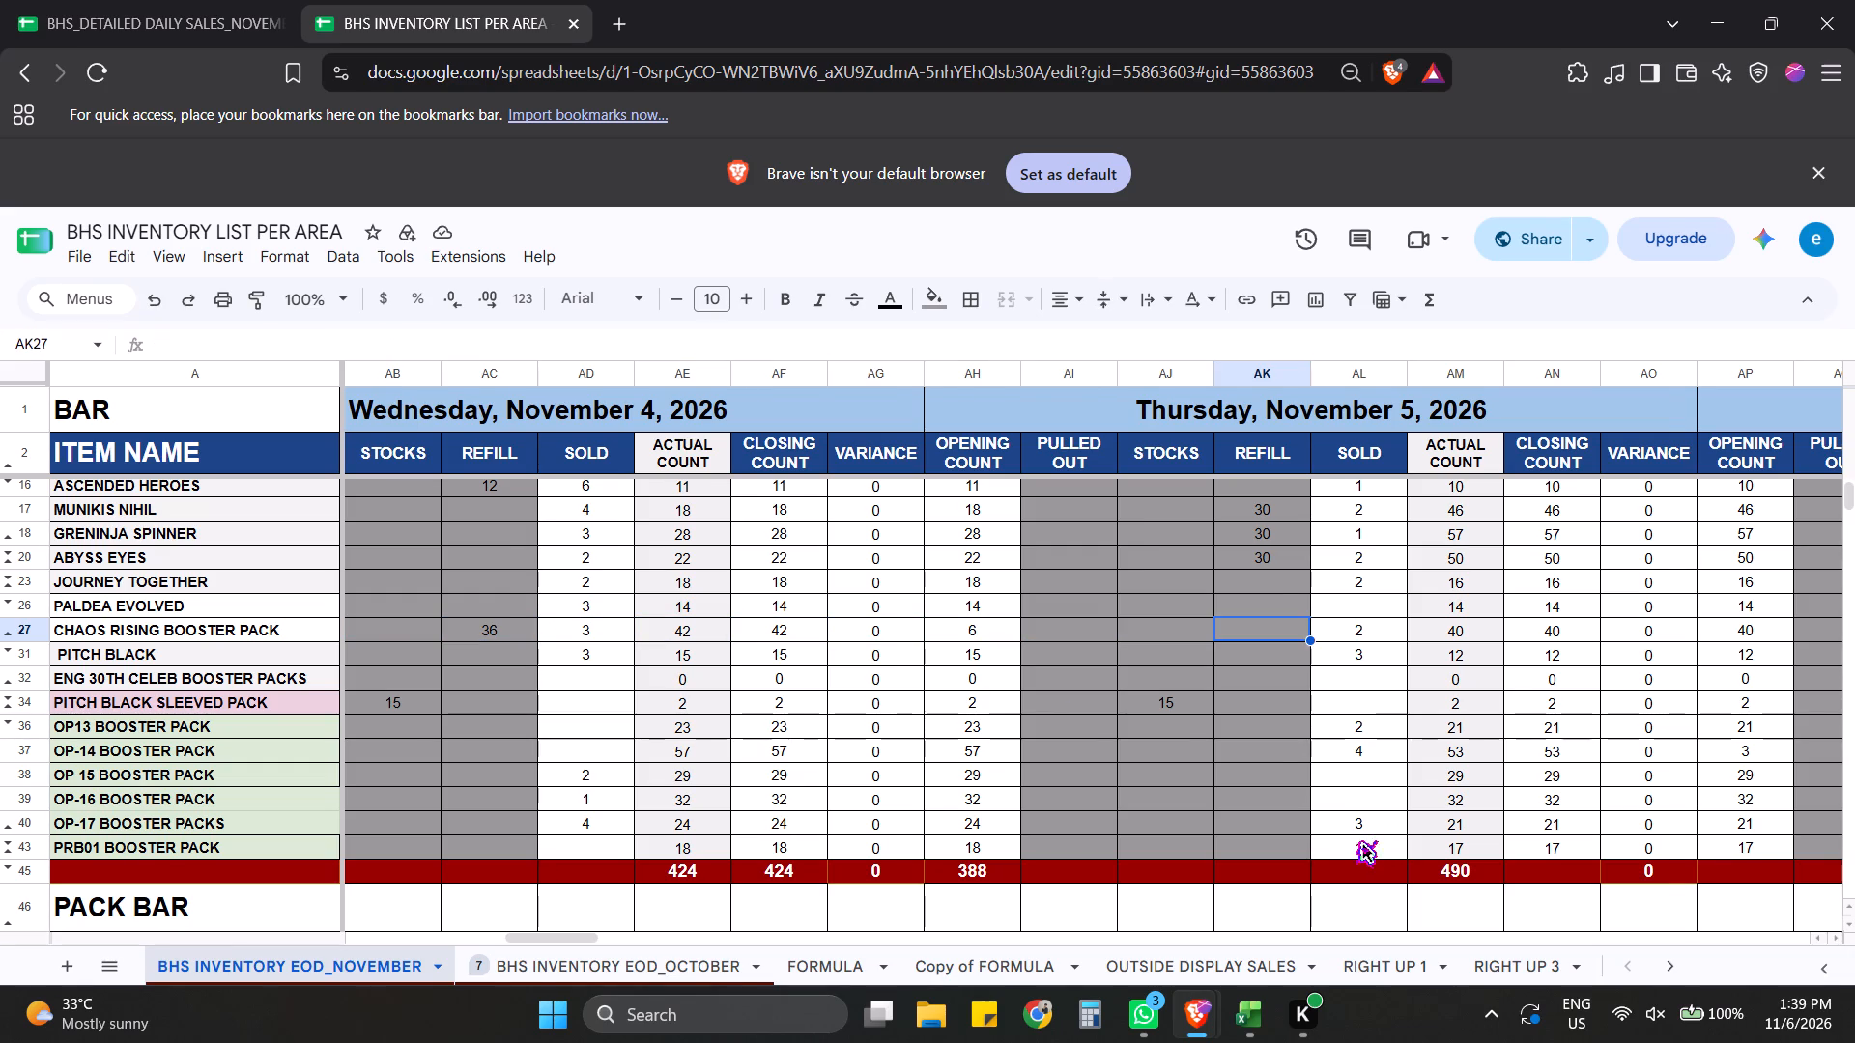
{"action": "key", "text": "Right"}
{"action": "key", "text": "Right"}
{"action": "key", "text": "Right"}
{"action": "key", "text": "Right"}
{"action": "key", "text": "Right"}
{"action": "key", "text": "Right"}
{"action": "key", "text": "Right"}
{"action": "key", "text": "Right"}
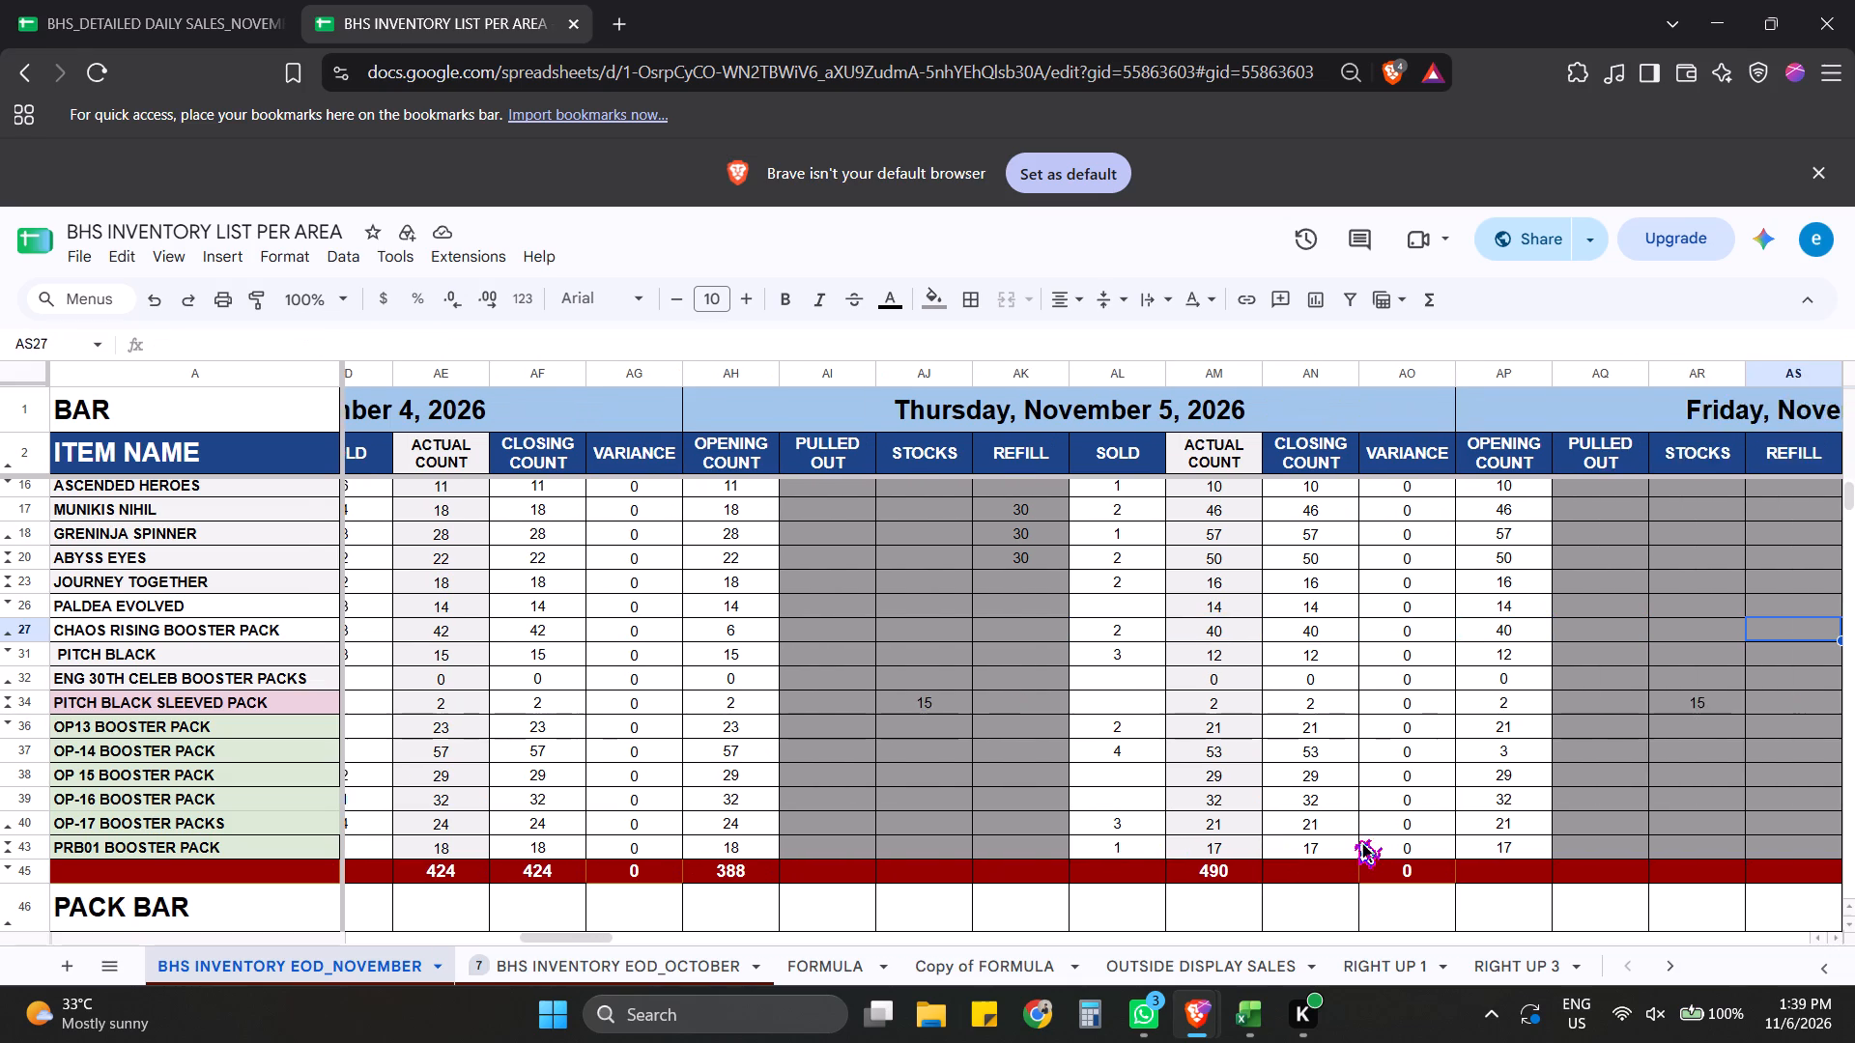
{"action": "key", "text": "Right"}
{"action": "key", "text": "Left"}
{"action": "key", "text": "Left"}
{"action": "key", "text": "Left"}
{"action": "key", "text": "Left"}
{"action": "key", "text": "Left"}
{"action": "key", "text": "Left"}
{"action": "key", "text": "Left"}
{"action": "key", "text": "Left"}
{"action": "key", "text": "Left"}
{"action": "key", "text": "Left"}
{"action": "key", "text": "Left"}
{"action": "key", "text": "Right"}
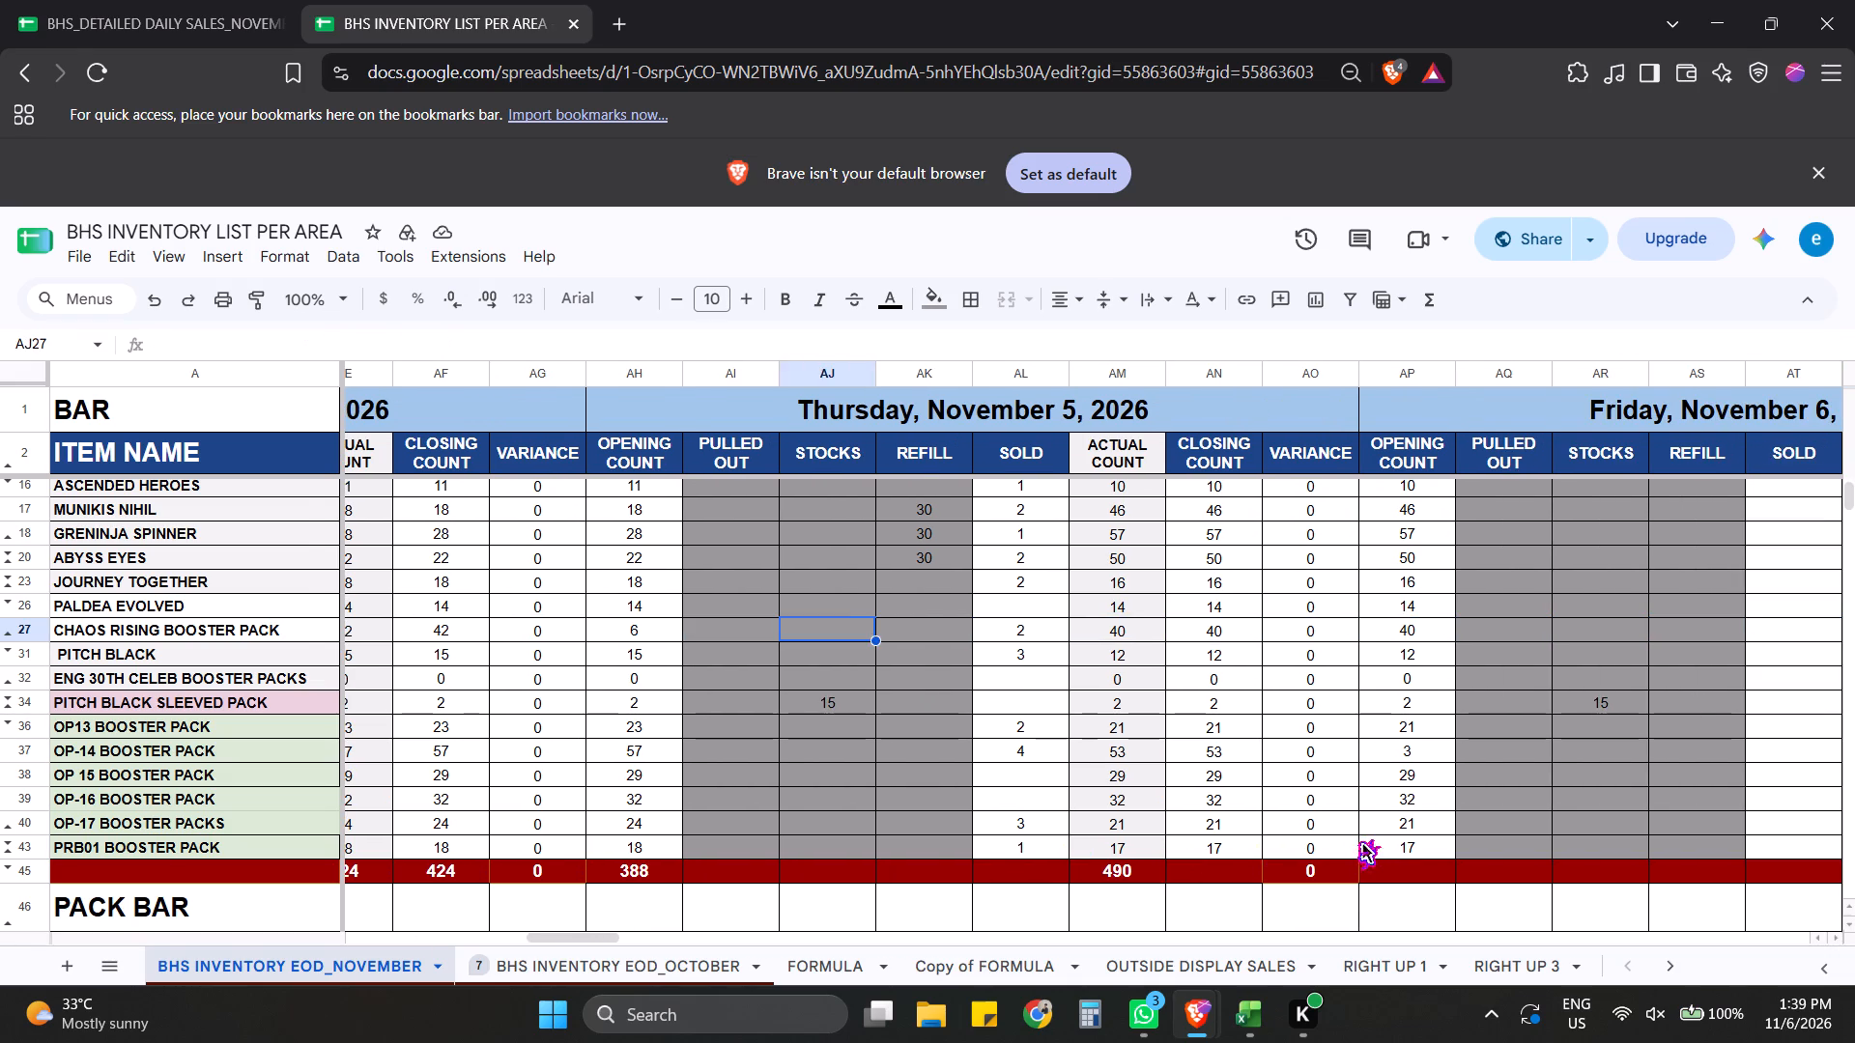
Review the November 5 refill column from the Bar's Chaos Rising Booster Pack row to the Pack Bar's OP 4th Anniversary Treasure row.
{"action": "key", "text": "Right"}
{"action": "key", "text": "Down"}
{"action": "key", "text": "Down"}
{"action": "key", "text": "Down"}
{"action": "key", "text": "Down"}
{"action": "key", "text": "Down"}
{"action": "key", "text": "Down"}
{"action": "key", "text": "Down"}
{"action": "key", "text": "Down"}
{"action": "key", "text": "Down"}
{"action": "key", "text": "Down"}
{"action": "key", "text": "Down"}
{"action": "key", "text": "Down"}
{"action": "key", "text": "Down"}
{"action": "key", "text": "Down"}
{"action": "key", "text": "Down"}
{"action": "key", "text": "Down"}
{"action": "key", "text": "Down"}
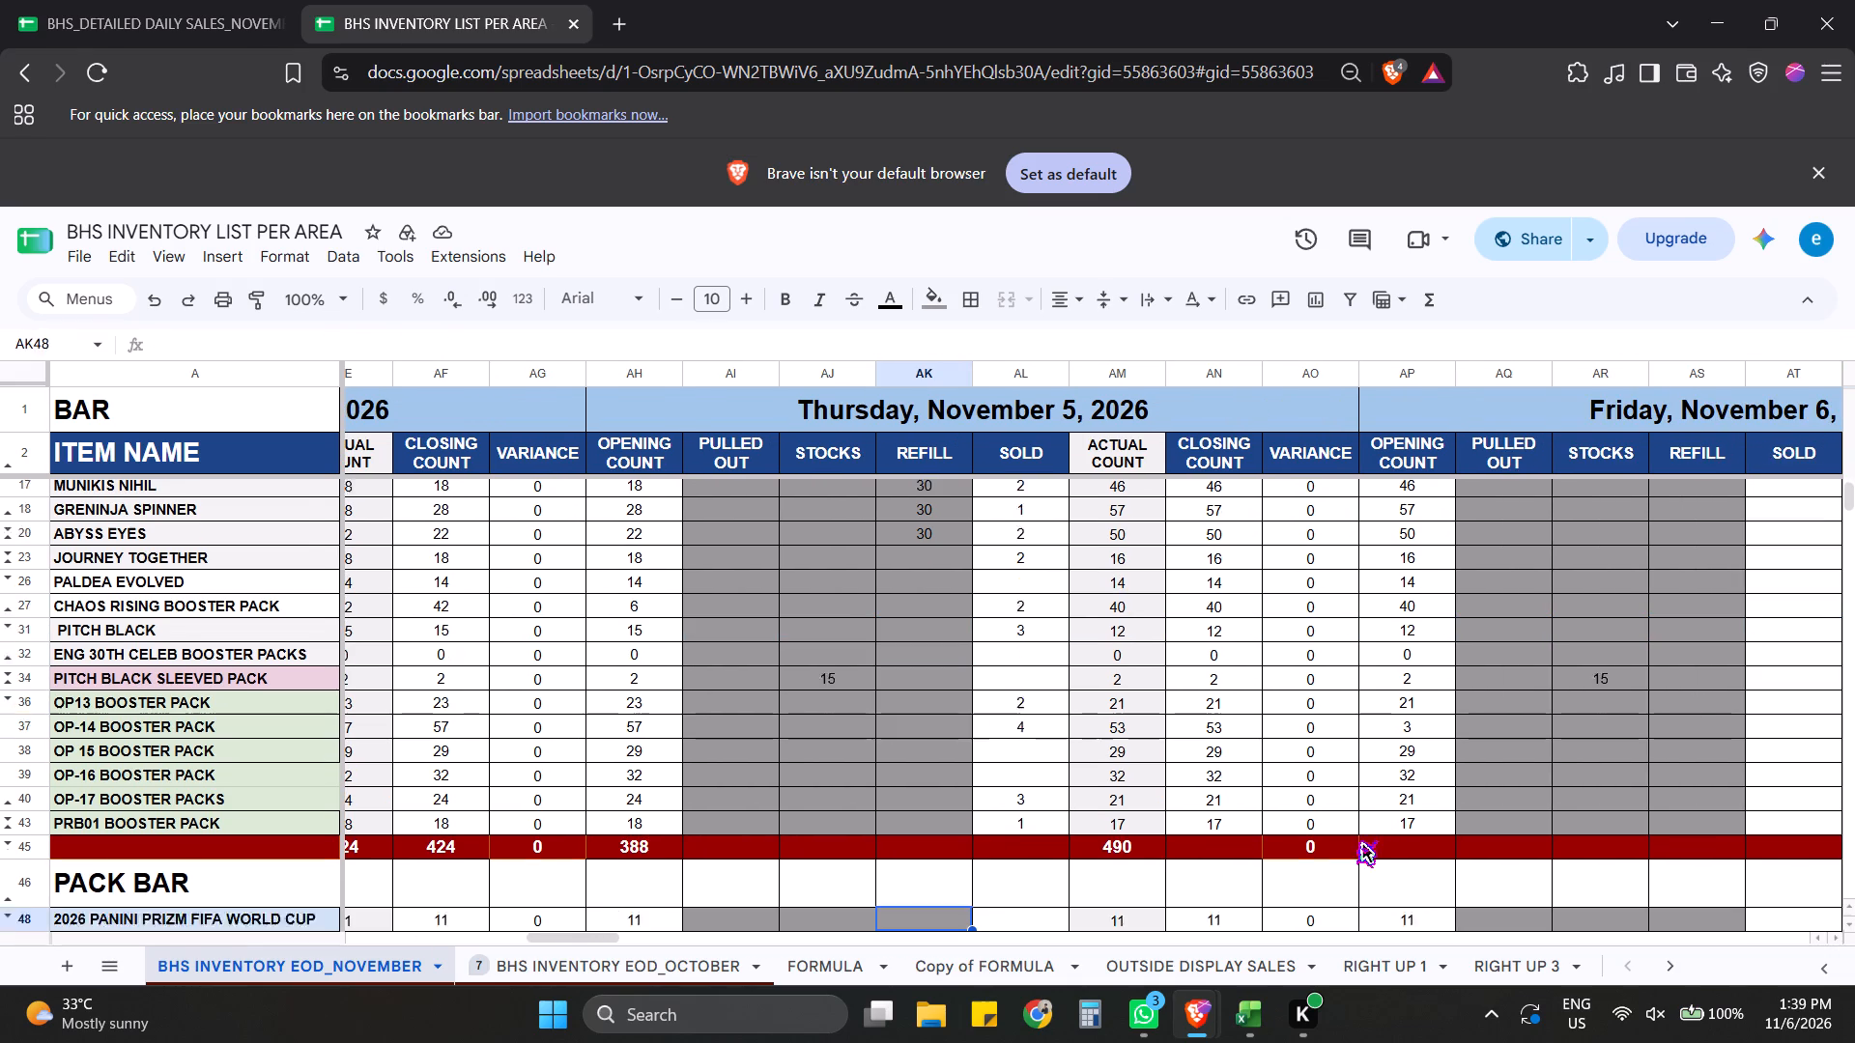
{"action": "key", "text": "Down"}
{"action": "key", "text": "Down"}
{"action": "key", "text": "Down"}
{"action": "key", "text": "Down"}
{"action": "key", "text": "Down"}
{"action": "key", "text": "Down"}
{"action": "key", "text": "Down"}
{"action": "key", "text": "Down"}
{"action": "key", "text": "Down"}
{"action": "key", "text": "Down"}
{"action": "key", "text": "Down"}
{"action": "key", "text": "Down"}
{"action": "key", "text": "Down"}
{"action": "key", "text": "Down"}
{"action": "key", "text": "Down"}
{"action": "key", "text": "Down"}
{"action": "key", "text": "Down"}
{"action": "key", "text": "Down"}
{"action": "key", "text": "Down"}
{"action": "key", "text": "Down"}
{"action": "key", "text": "Down"}
{"action": "key", "text": "Down"}
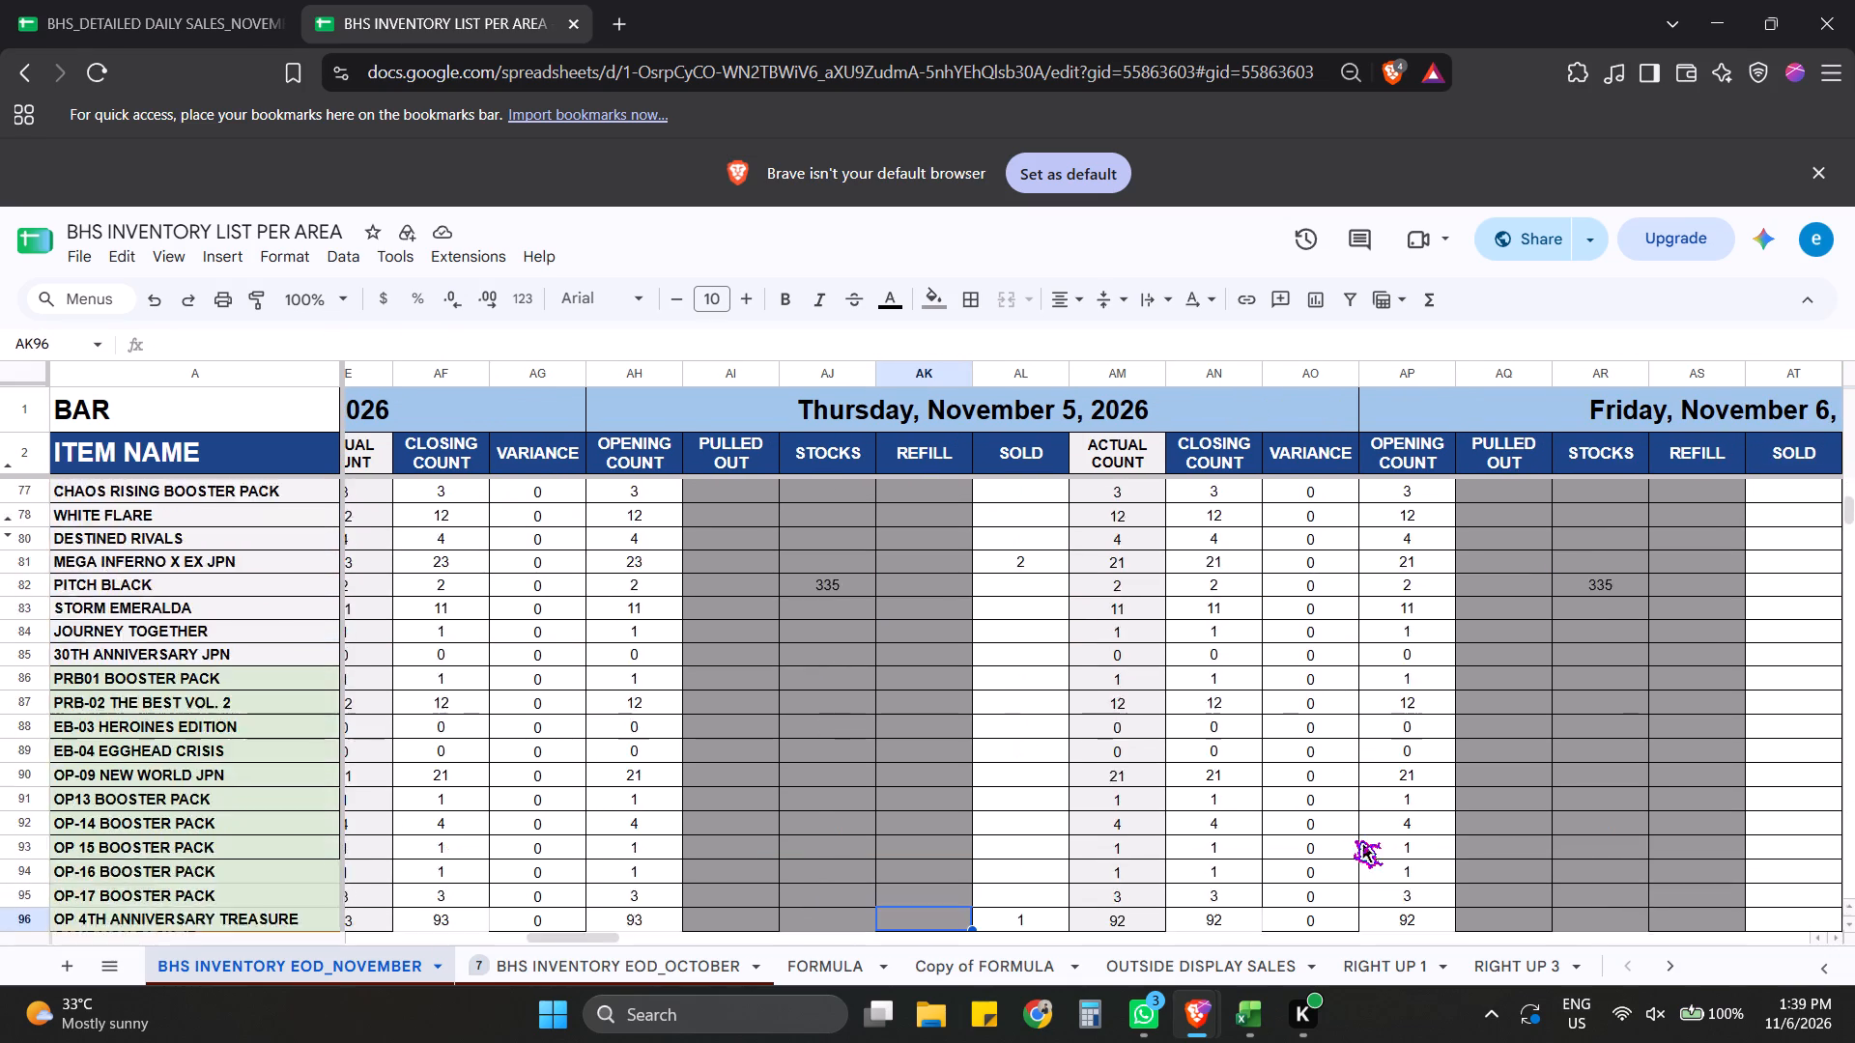
Recheck the November 5 refill column from the OP 4th Anniversary Treasure row back up to the first Bar items.
{"action": "key", "text": "Up"}
{"action": "key", "text": "Up"}
{"action": "key", "text": "Up"}
{"action": "key", "text": "Up"}
{"action": "key", "text": "Up"}
{"action": "key", "text": "Up"}
{"action": "key", "text": "Up"}
{"action": "key", "text": "Up"}
{"action": "key", "text": "Up"}
{"action": "key", "text": "Up"}
{"action": "key", "text": "Up"}
{"action": "key", "text": "Up"}
{"action": "key", "text": "Up"}
{"action": "key", "text": "Up"}
{"action": "key", "text": "Up"}
{"action": "key", "text": "Up"}
{"action": "key", "text": "Up"}
{"action": "key", "text": "Up"}
{"action": "key", "text": "Up"}
{"action": "key", "text": "Up"}
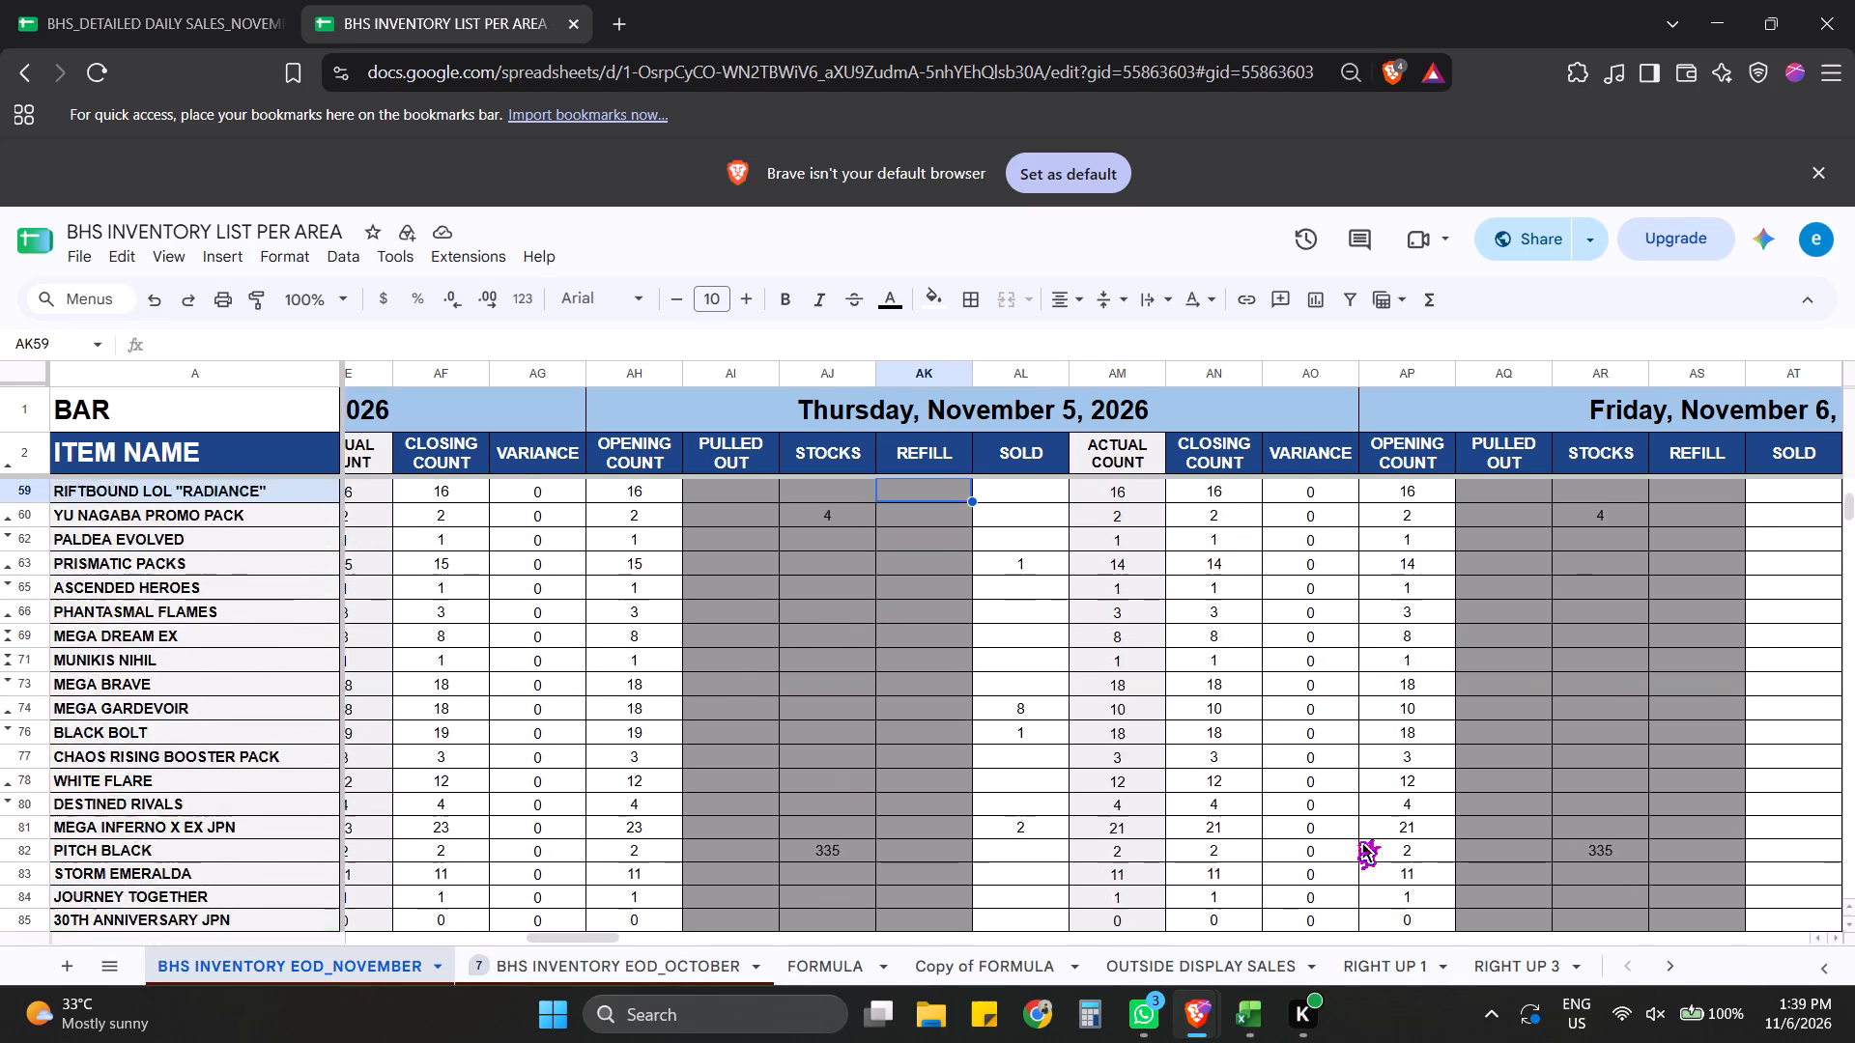
{"action": "key", "text": "Up"}
{"action": "key", "text": "Up"}
{"action": "key", "text": "Up"}
{"action": "key", "text": "Up"}
{"action": "key", "text": "Up"}
{"action": "key", "text": "Up"}
{"action": "key", "text": "Up"}
{"action": "key", "text": "Up"}
{"action": "key", "text": "Up"}
{"action": "key", "text": "Up"}
{"action": "key", "text": "Up"}
{"action": "key", "text": "Up"}
{"action": "key", "text": "Up"}
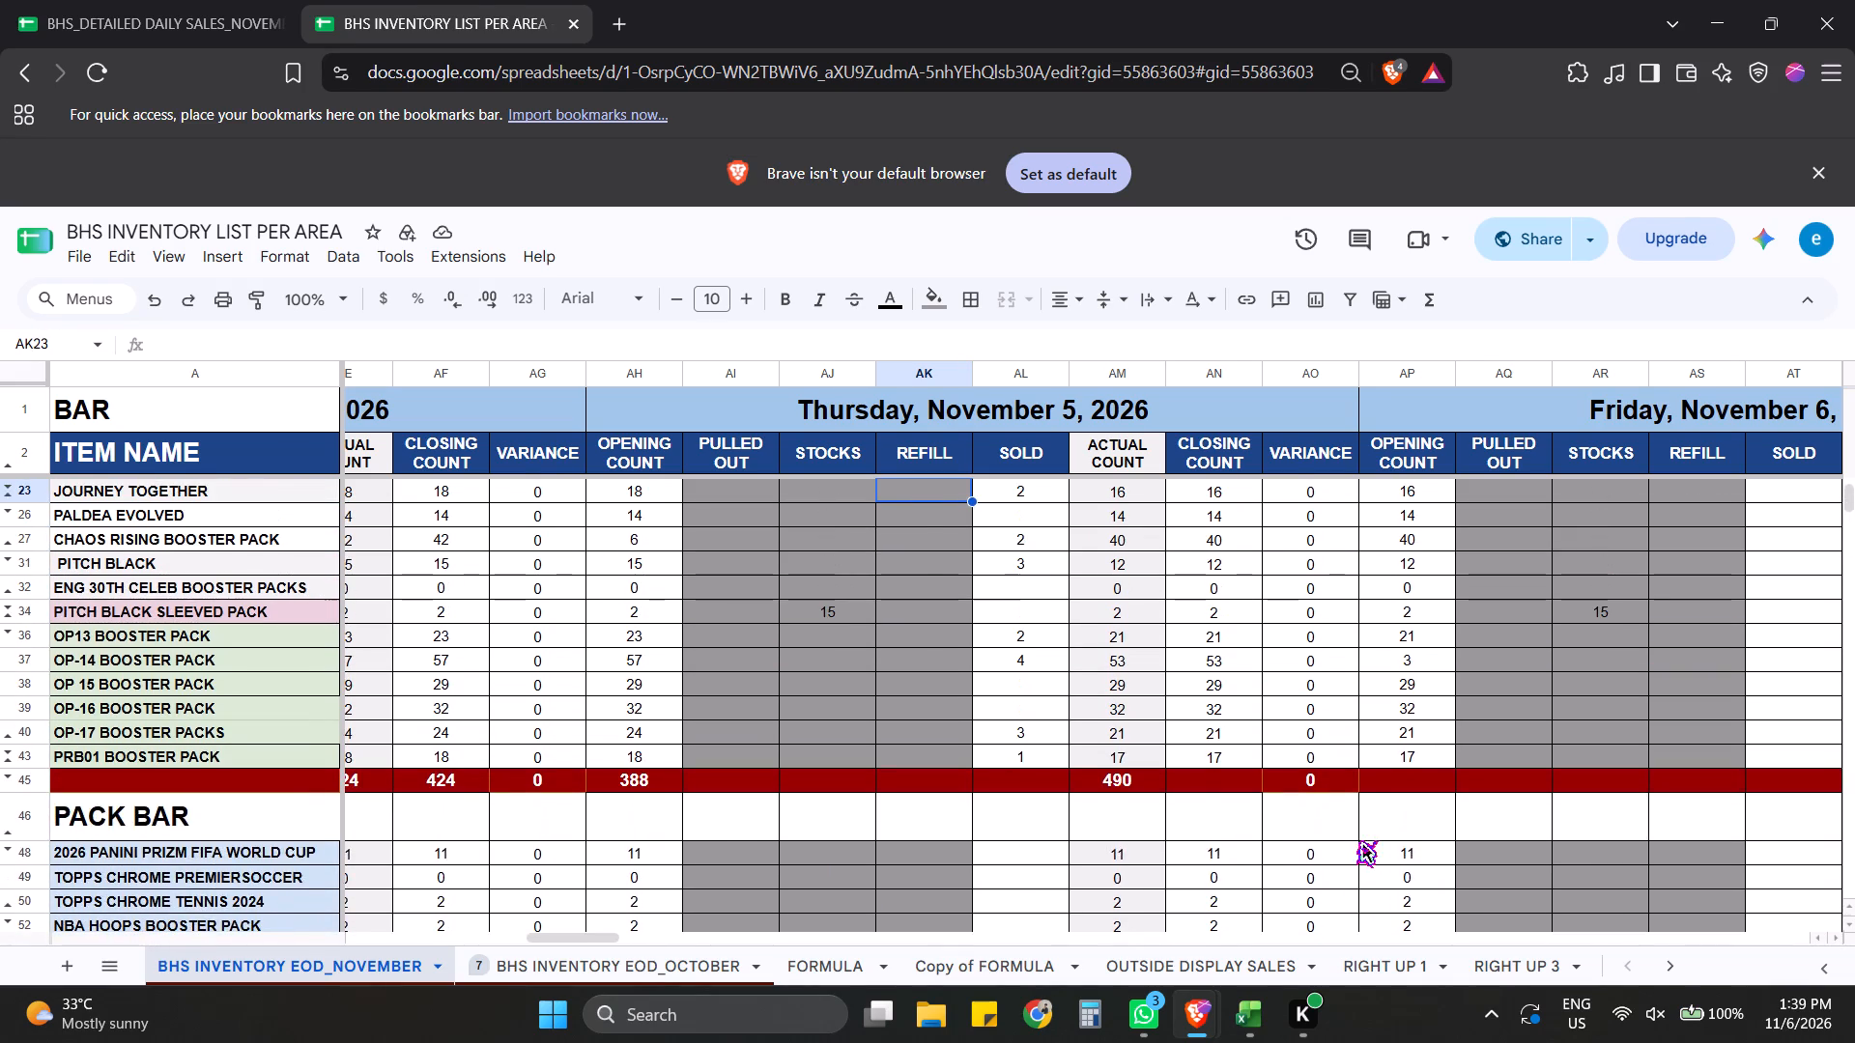
Examine the Bar's November 5 refill cells between the Abyss Eyes and Pitch Black Sleeved Pack rows, including the sleeved pack's stocks cell.
{"action": "key", "text": "Down"}
{"action": "key", "text": "Down"}
{"action": "key", "text": "Down"}
{"action": "key", "text": "Down"}
{"action": "key", "text": "Down"}
{"action": "key", "text": "Down"}
{"action": "key", "text": "Down"}
{"action": "key", "text": "Down"}
{"action": "key", "text": "Down"}
{"action": "key", "text": "Up"}
{"action": "key", "text": "Down"}
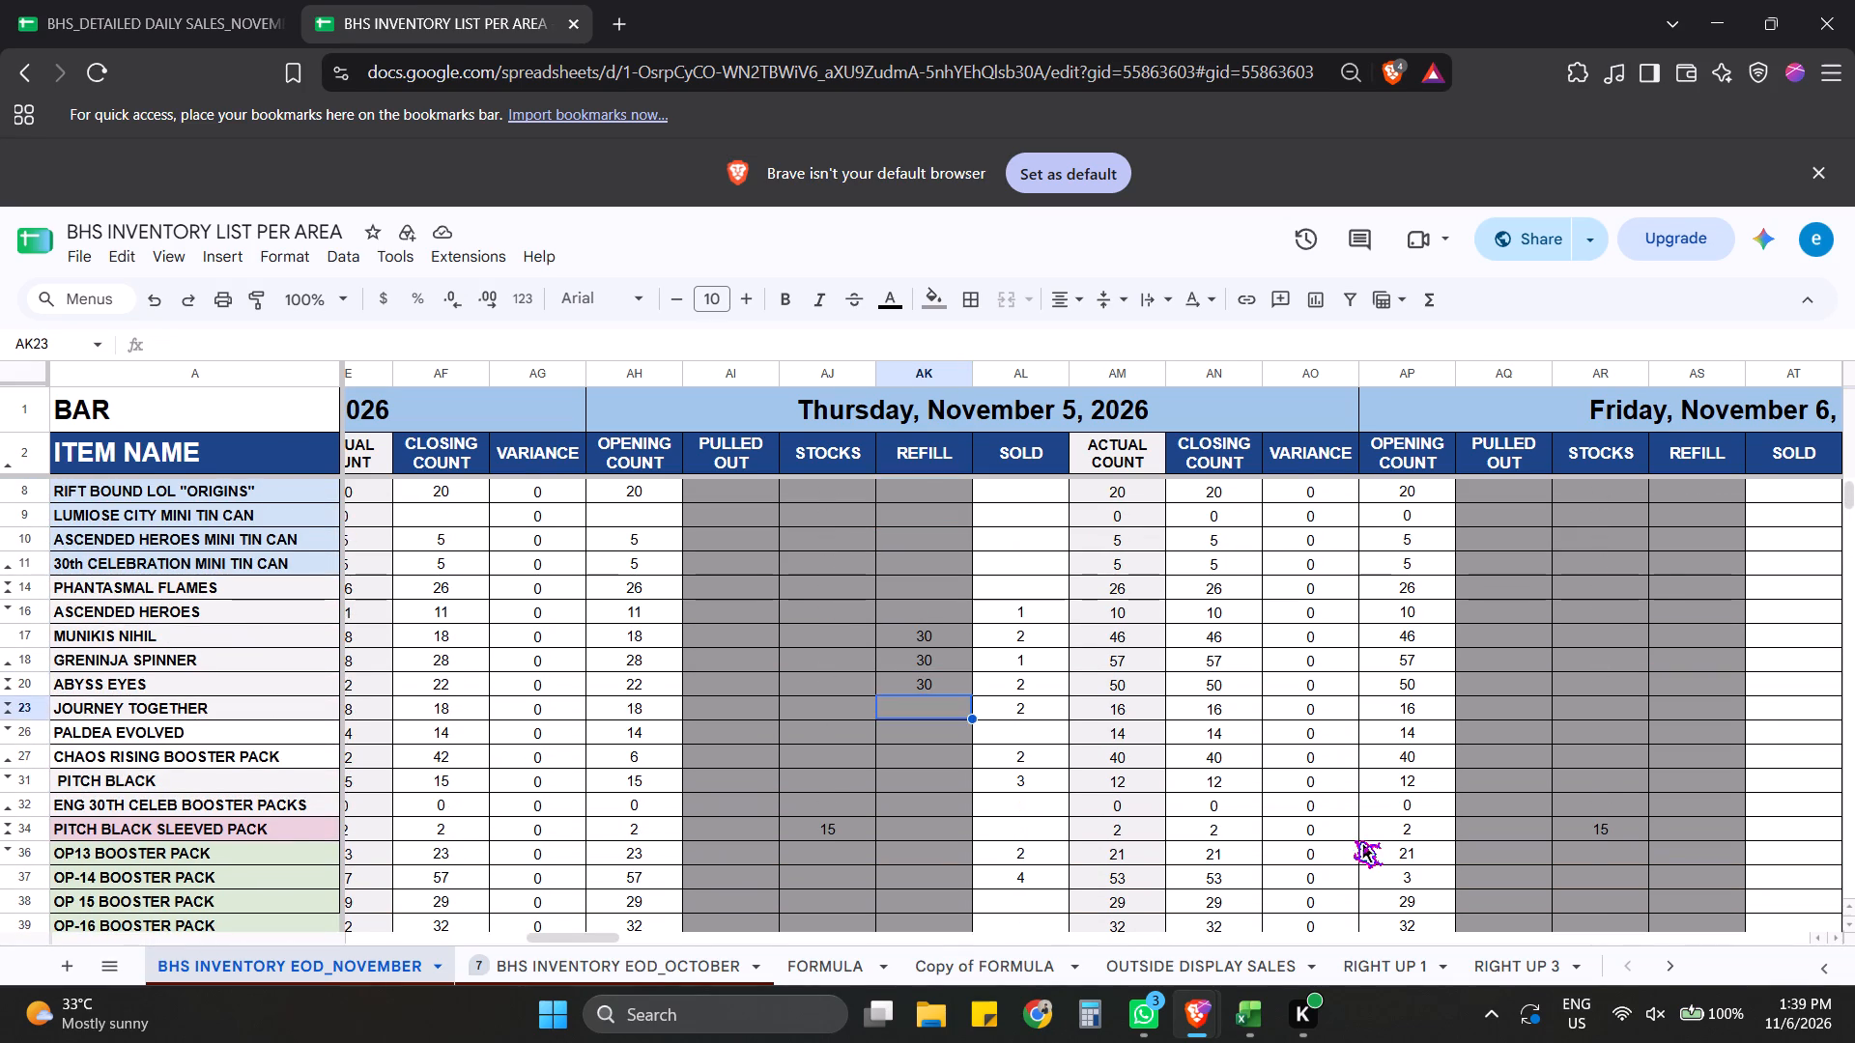
{"action": "key", "text": "Down"}
{"action": "key", "text": "Up"}
{"action": "key", "text": "Down"}
{"action": "key", "text": "Down"}
{"action": "key", "text": "Down"}
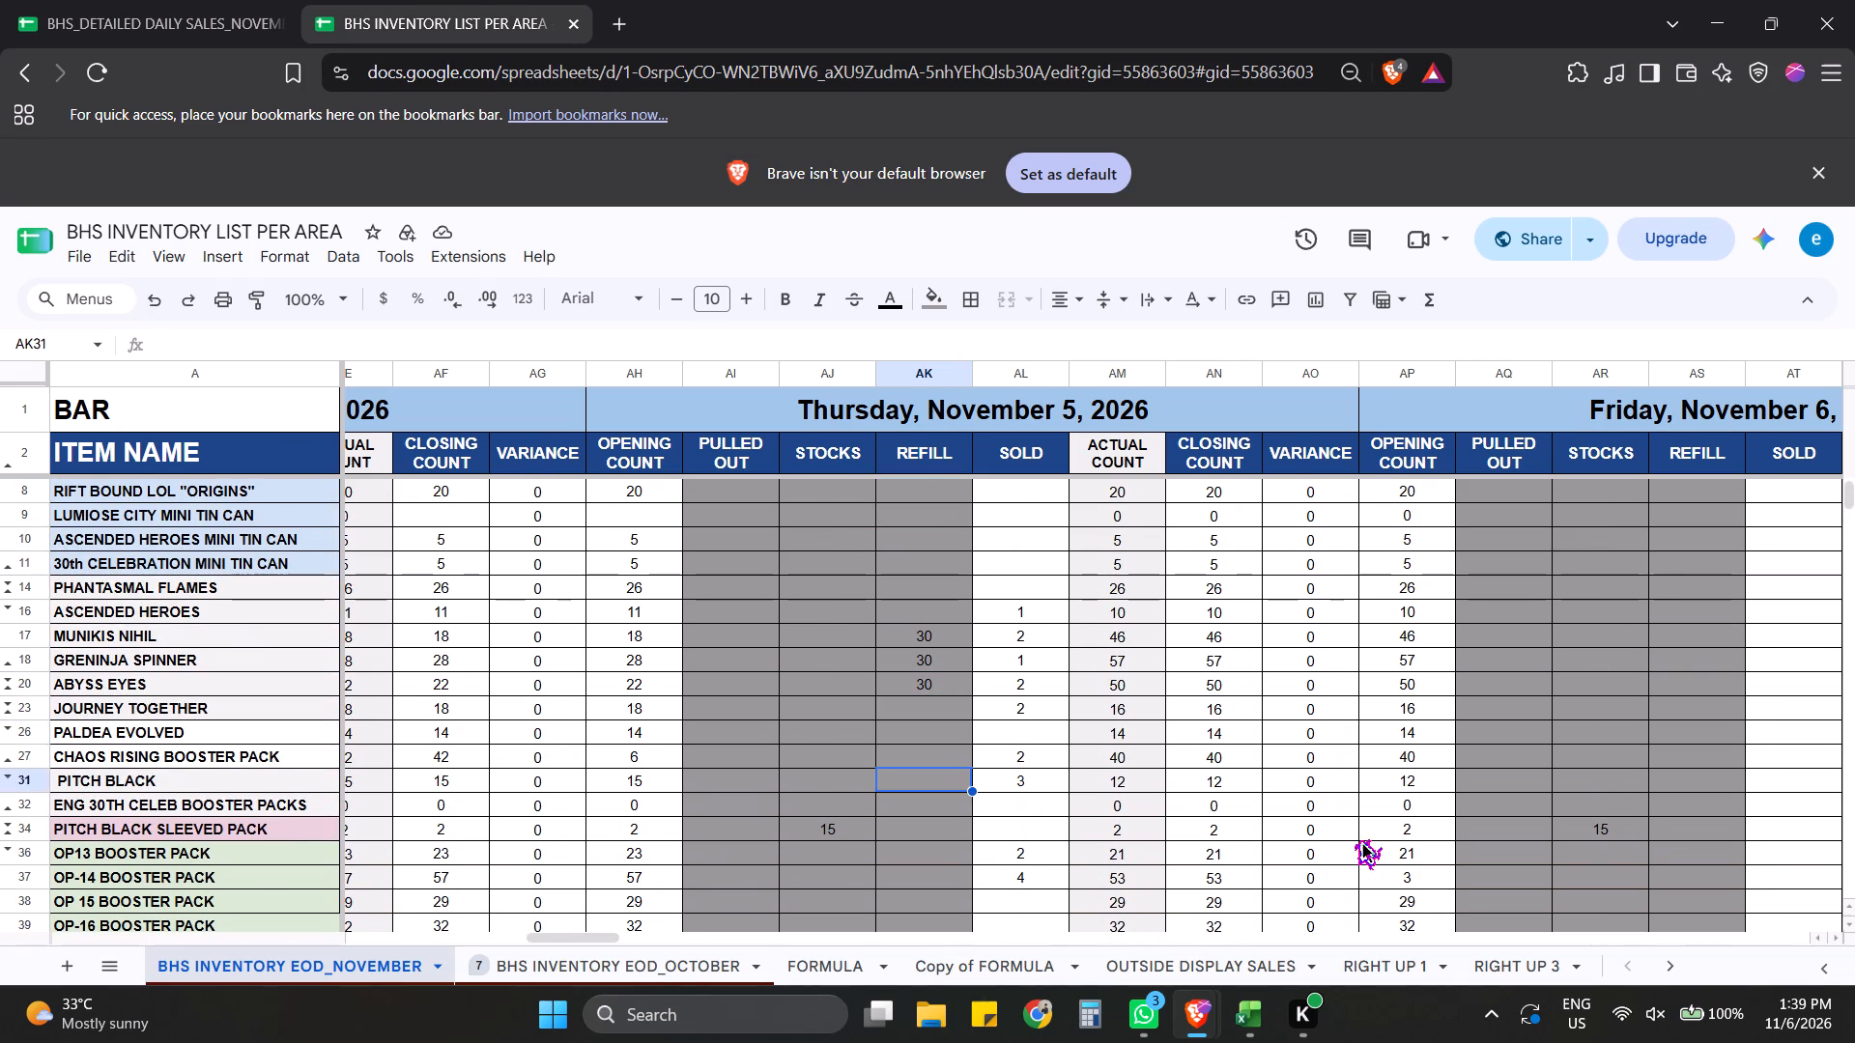
{"action": "key", "text": "Down"}
{"action": "key", "text": "Up"}
{"action": "key", "text": "Up"}
{"action": "key", "text": "Down"}
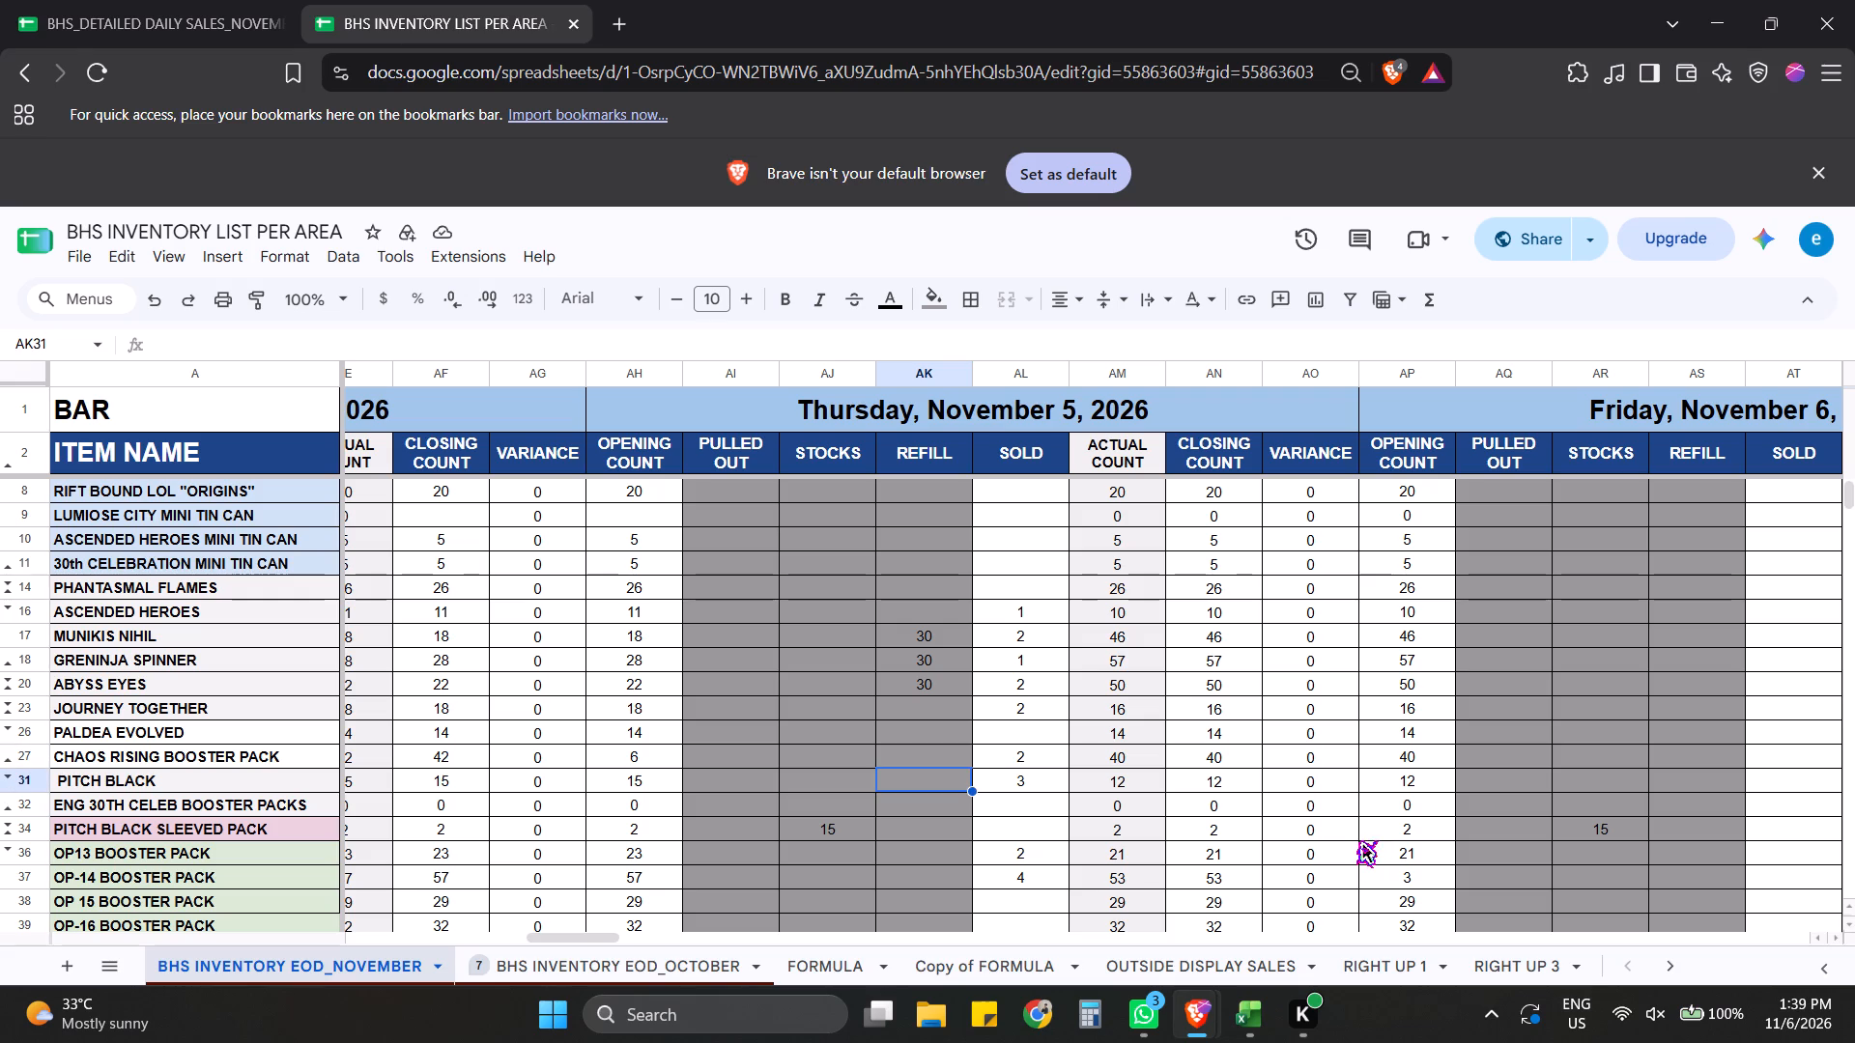
{"action": "key", "text": "Down"}
{"action": "key", "text": "Down"}
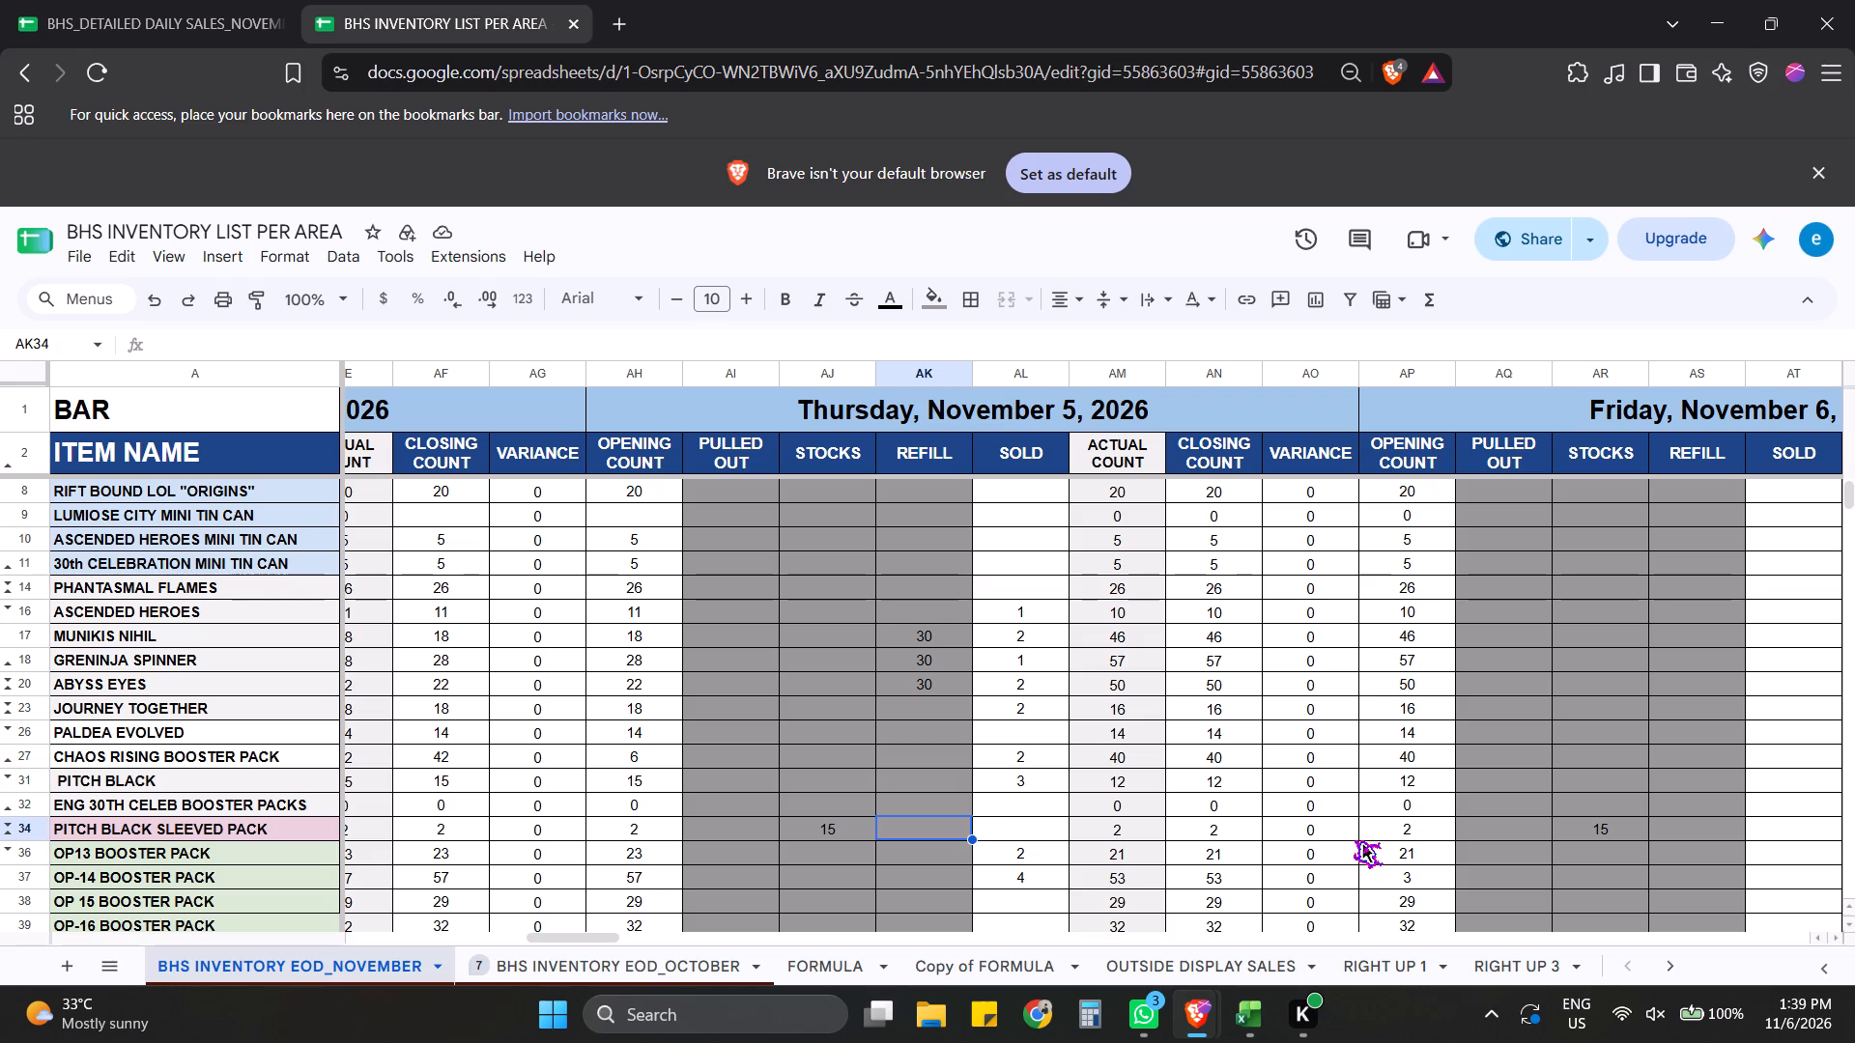
{"action": "key", "text": "Left"}
{"action": "key", "text": "Right"}
{"action": "key", "text": "Up"}
{"action": "key", "text": "Up"}
{"action": "key", "text": "Up"}
{"action": "key", "text": "Up"}
{"action": "key", "text": "Up"}
{"action": "key", "text": "Up"}
{"action": "key", "text": "Down"}
{"action": "key", "text": "Down"}
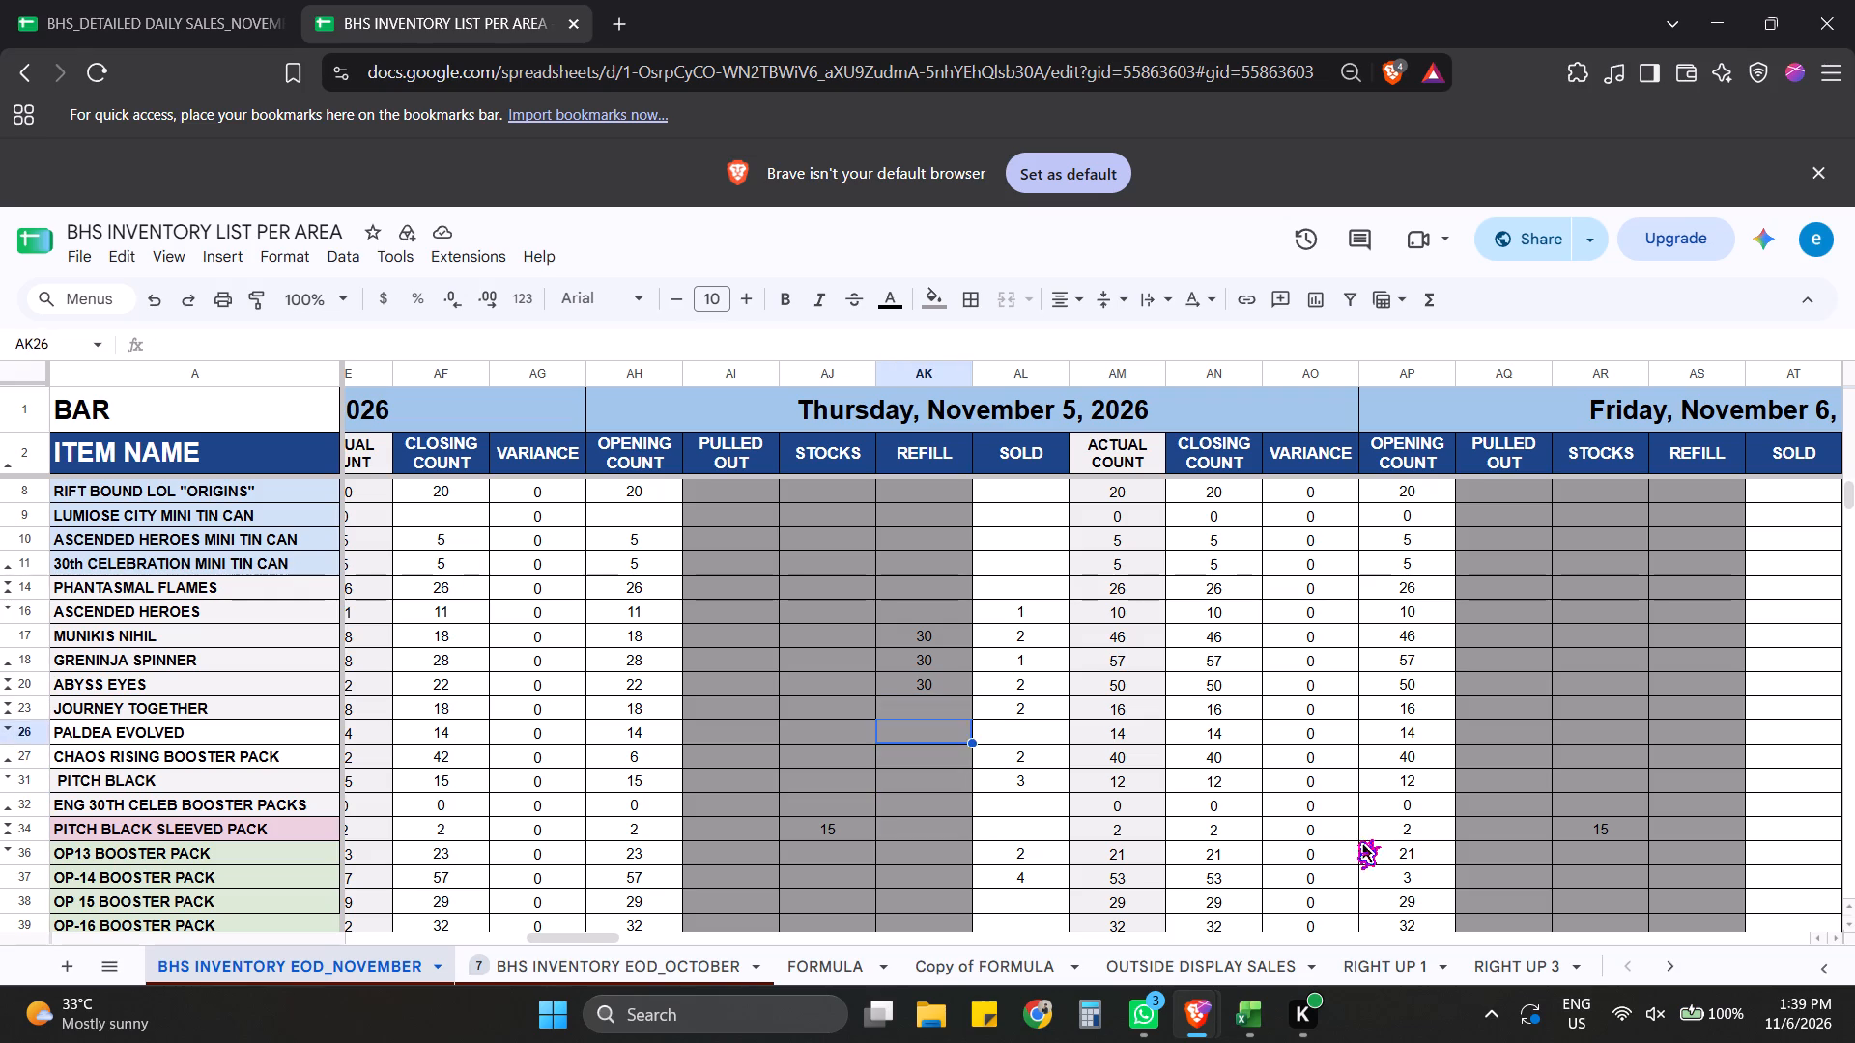
{"action": "key", "text": "Down"}
{"action": "key", "text": "Up"}
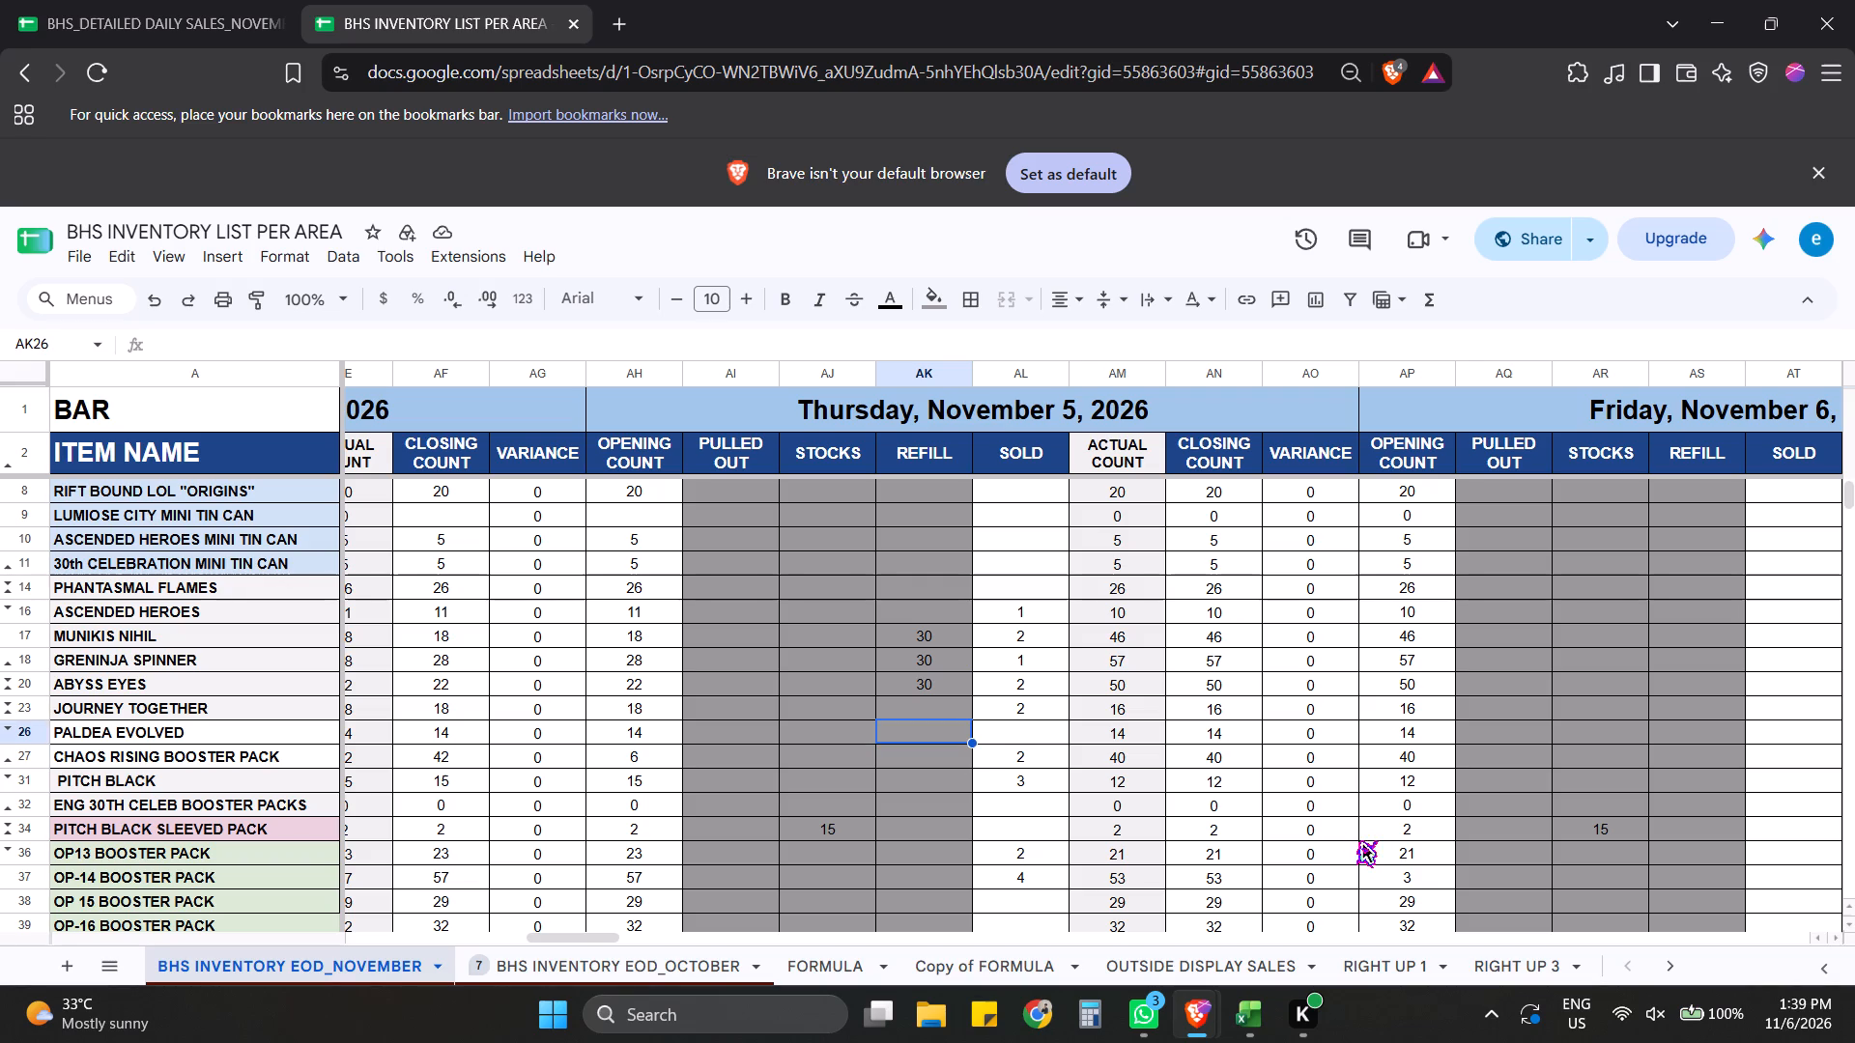
Review the November 5 refill column from the Bar's Paldea Evolved row down past the Pack Bar's Chaos Rising Booster Pack row.
{"action": "key", "text": "Down"}
{"action": "key", "text": "Down"}
{"action": "key", "text": "Down"}
{"action": "key", "text": "Down"}
{"action": "key", "text": "Down"}
{"action": "key", "text": "Down"}
{"action": "key", "text": "Down"}
{"action": "key", "text": "Down"}
{"action": "key", "text": "Down"}
{"action": "key", "text": "Down"}
{"action": "key", "text": "Down"}
{"action": "key", "text": "Down"}
{"action": "key", "text": "Down"}
{"action": "key", "text": "Down"}
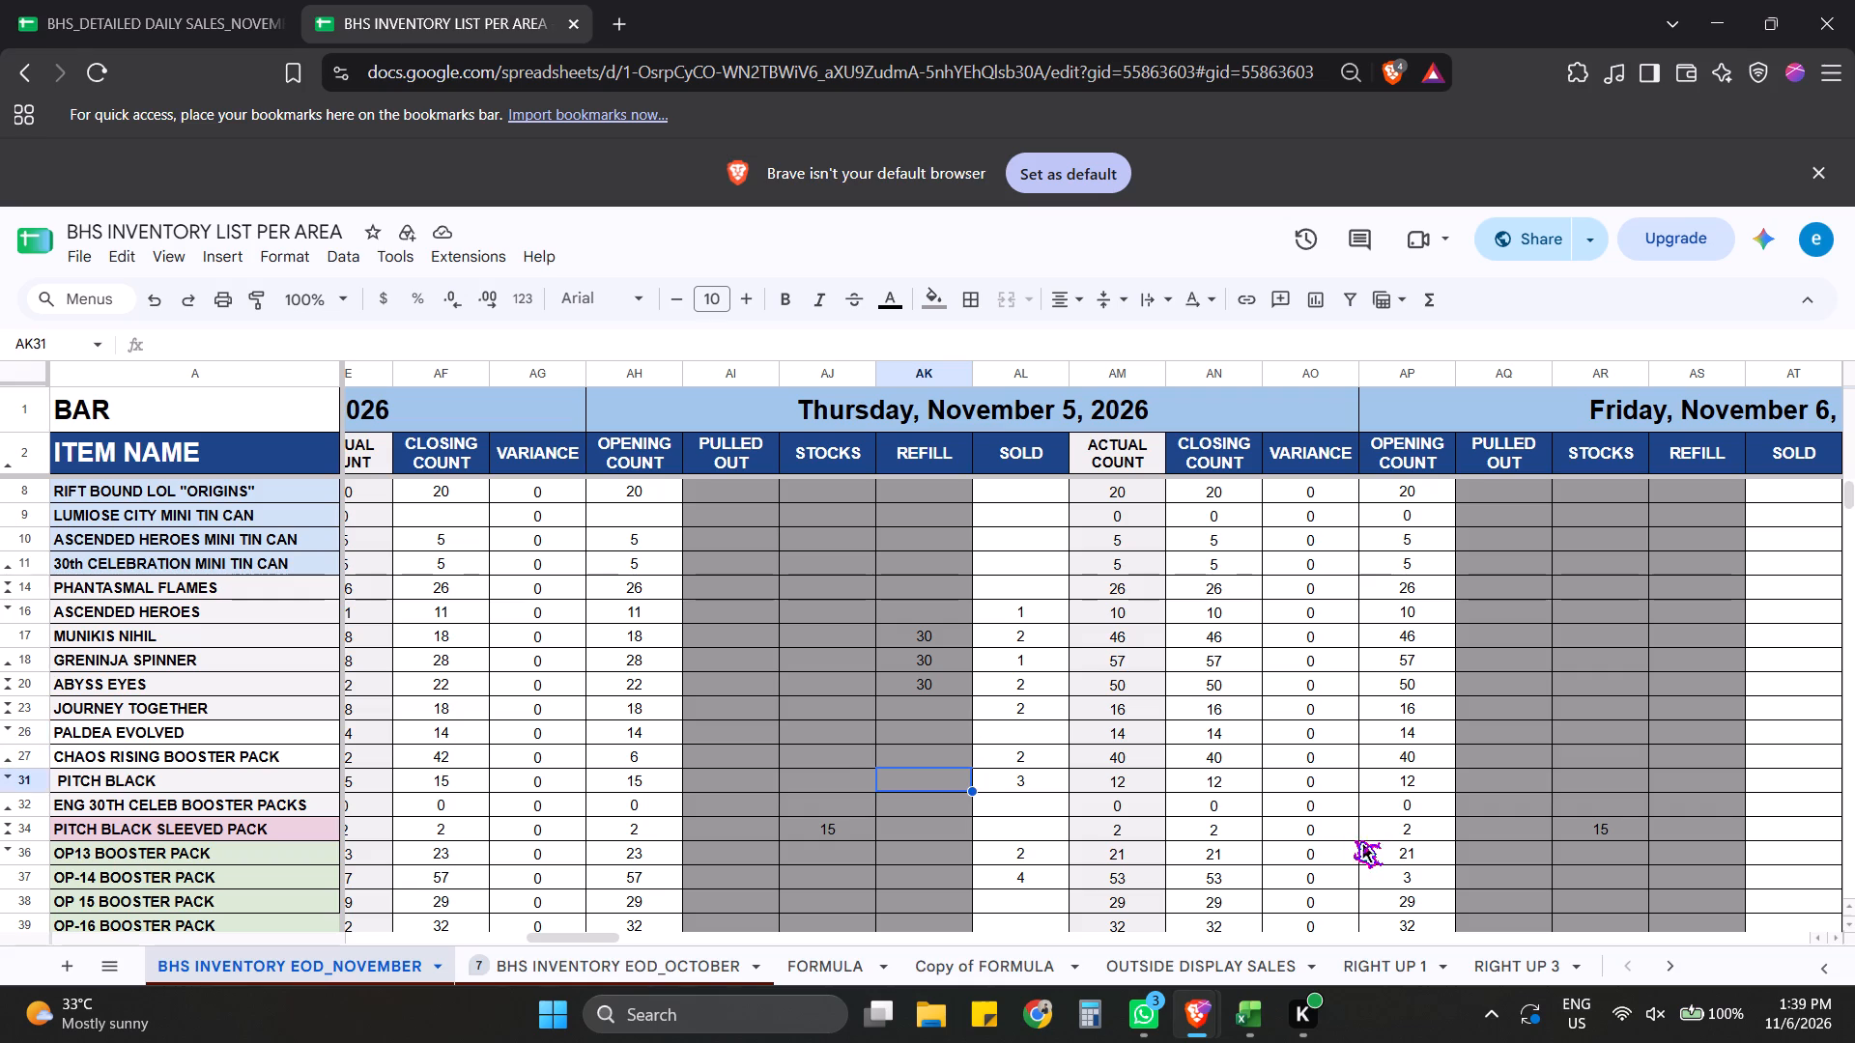
{"action": "key", "text": "Down"}
{"action": "key", "text": "Down"}
{"action": "key", "text": "Down"}
{"action": "key", "text": "Down"}
{"action": "key", "text": "Down"}
{"action": "key", "text": "Down"}
{"action": "key", "text": "Down"}
{"action": "key", "text": "Down"}
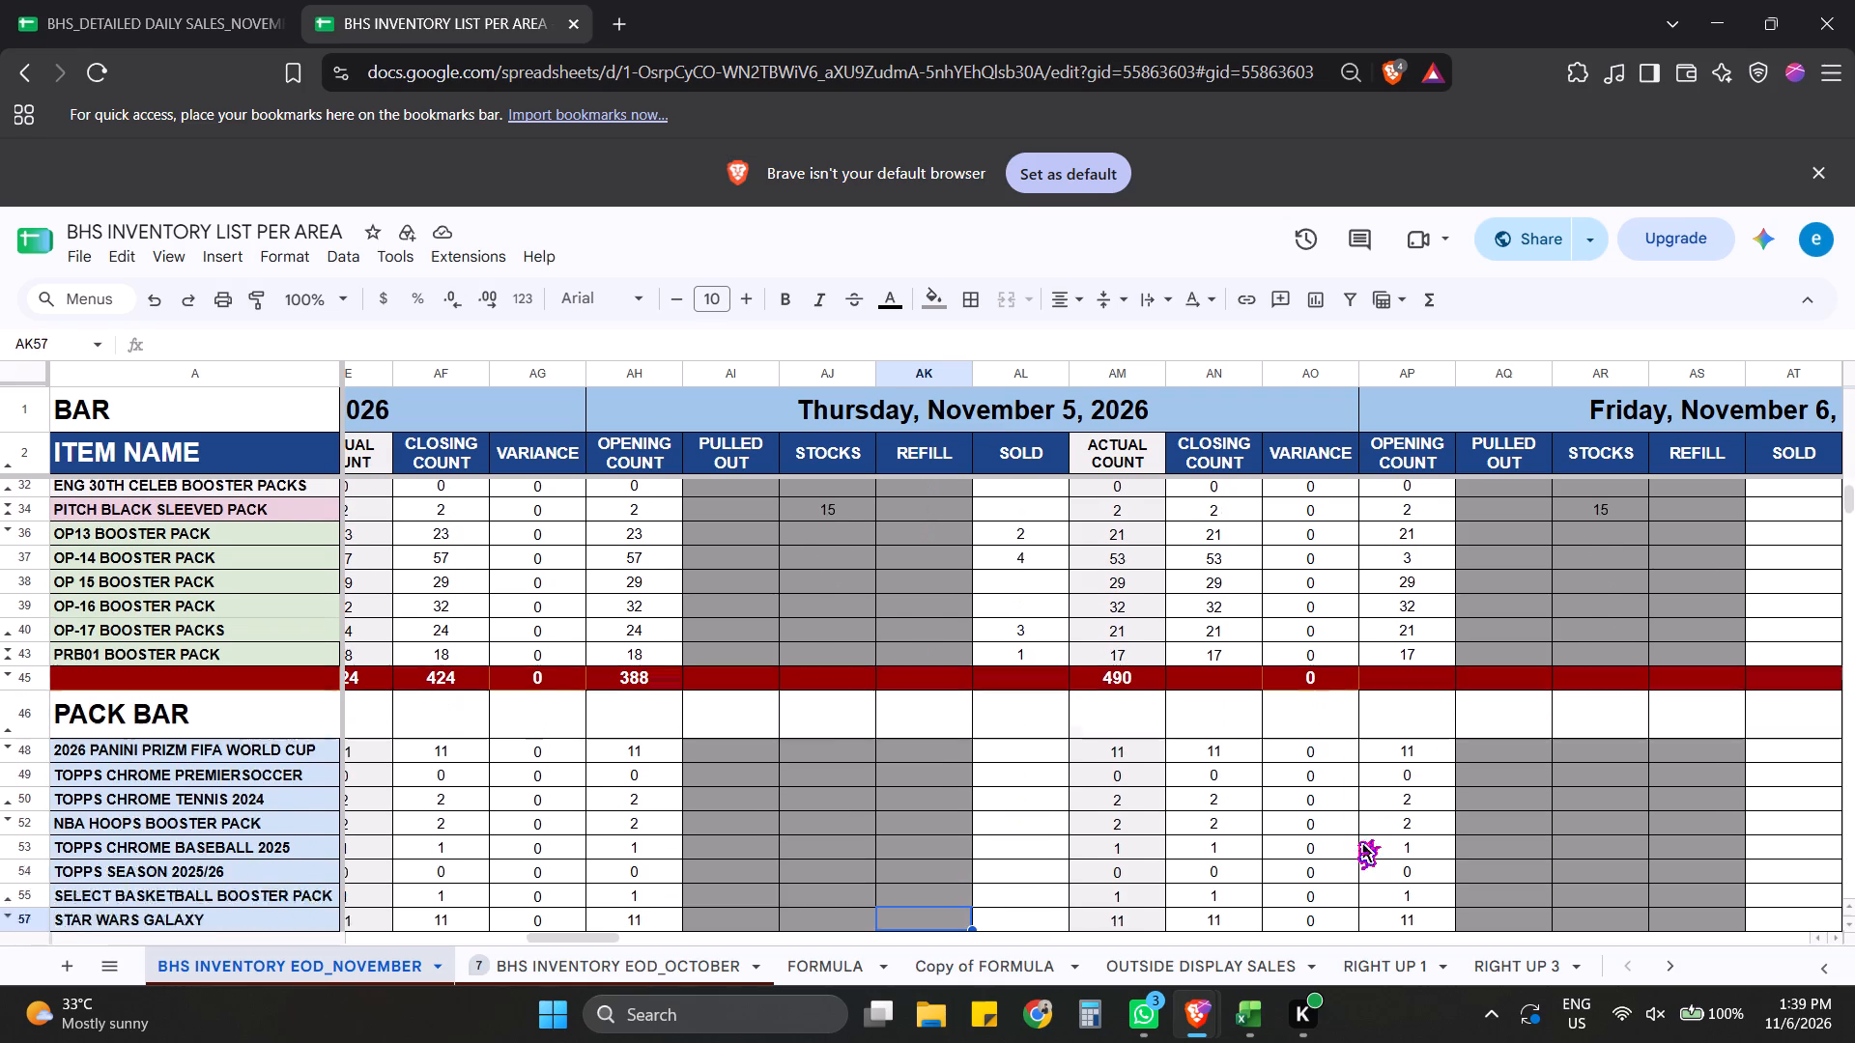
{"action": "key", "text": "Down"}
{"action": "key", "text": "Down"}
{"action": "key", "text": "Down"}
{"action": "key", "text": "Down"}
{"action": "key", "text": "Down"}
{"action": "key", "text": "Down"}
{"action": "key", "text": "Down"}
{"action": "key", "text": "Down"}
{"action": "key", "text": "Down"}
{"action": "key", "text": "Down"}
{"action": "key", "text": "Down"}
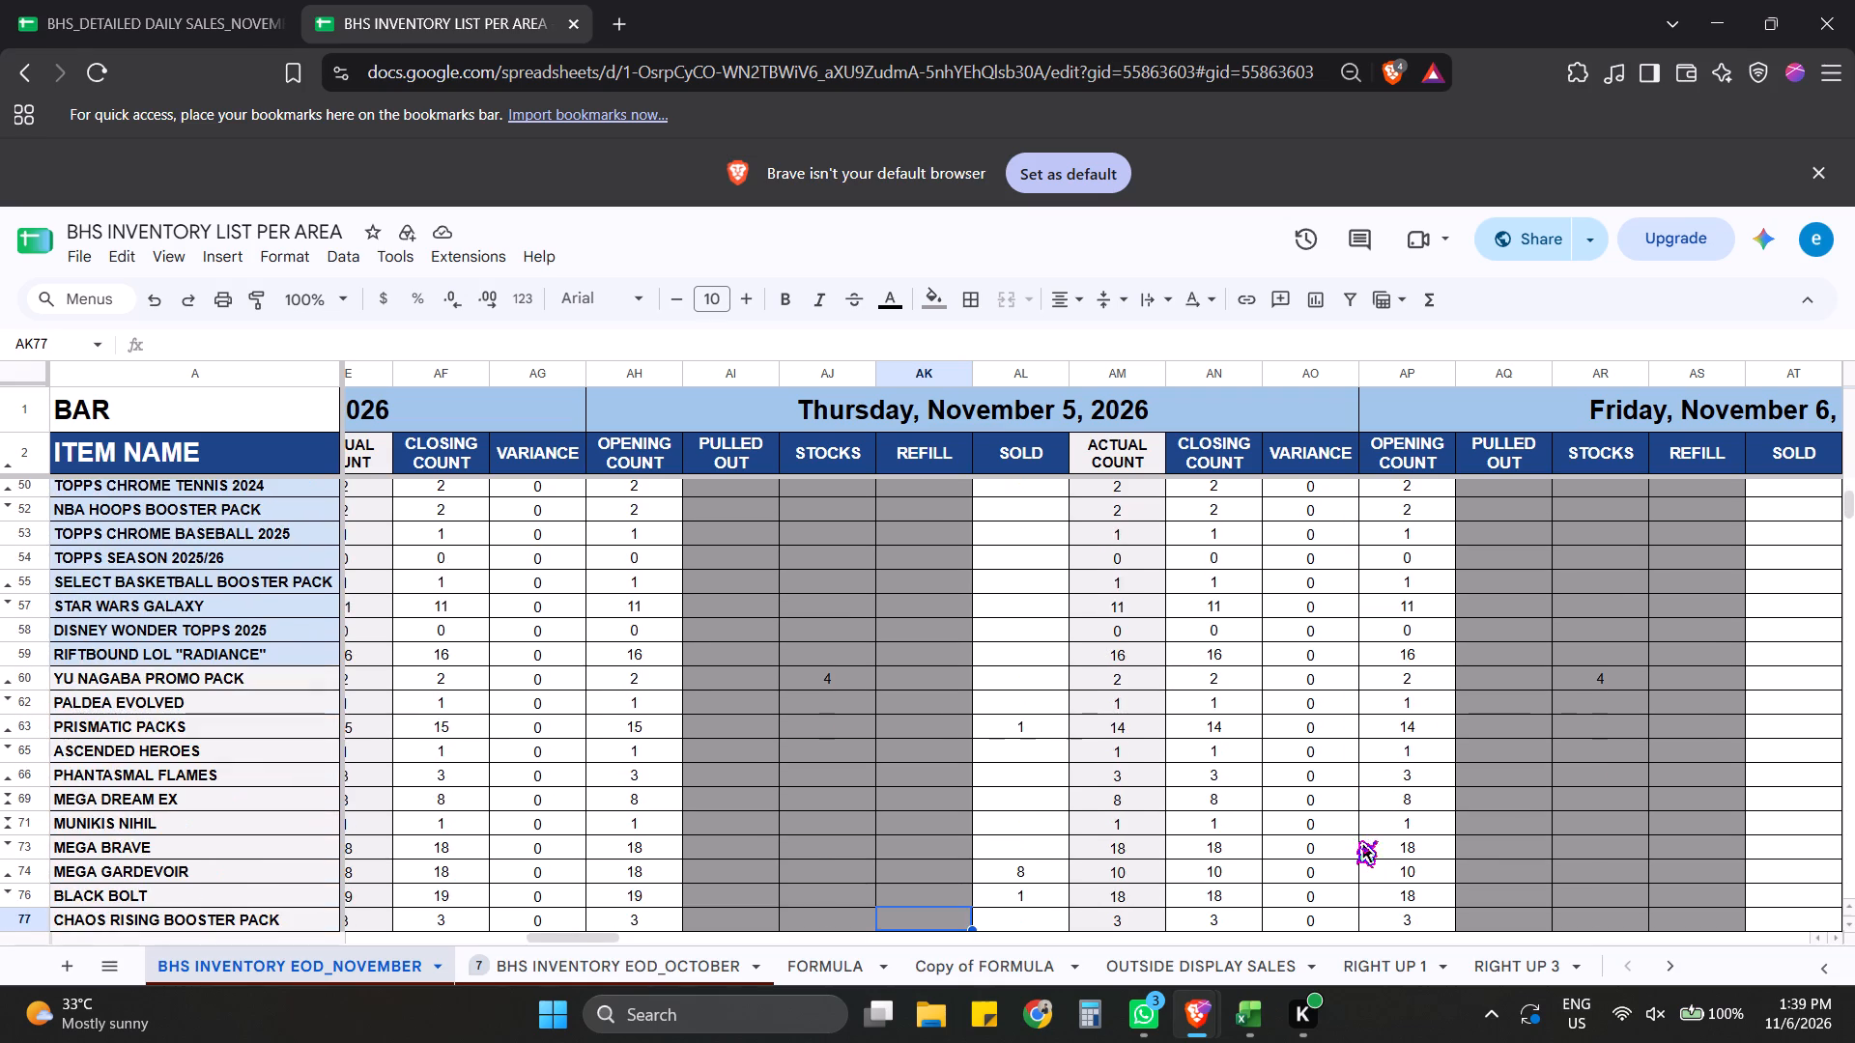
{"action": "key", "text": "Down"}
{"action": "key", "text": "Down"}
{"action": "key", "text": "Down"}
Recheck the November 5 refill column from the Pack Bar back up to the Bar's upper rows, including Ascended Heroes through Journey Together.
{"action": "key", "text": "Up"}
{"action": "key", "text": "Up"}
{"action": "key", "text": "Up"}
{"action": "key", "text": "Up"}
{"action": "key", "text": "Up"}
{"action": "key", "text": "Up"}
{"action": "key", "text": "Up"}
{"action": "key", "text": "Up"}
{"action": "key", "text": "Up"}
{"action": "key", "text": "Up"}
{"action": "key", "text": "Up"}
{"action": "key", "text": "Up"}
{"action": "key", "text": "Up"}
{"action": "key", "text": "Up"}
{"action": "key", "text": "Up"}
{"action": "key", "text": "Up"}
{"action": "key", "text": "Up"}
{"action": "key", "text": "Up"}
{"action": "key", "text": "Up"}
{"action": "key", "text": "Up"}
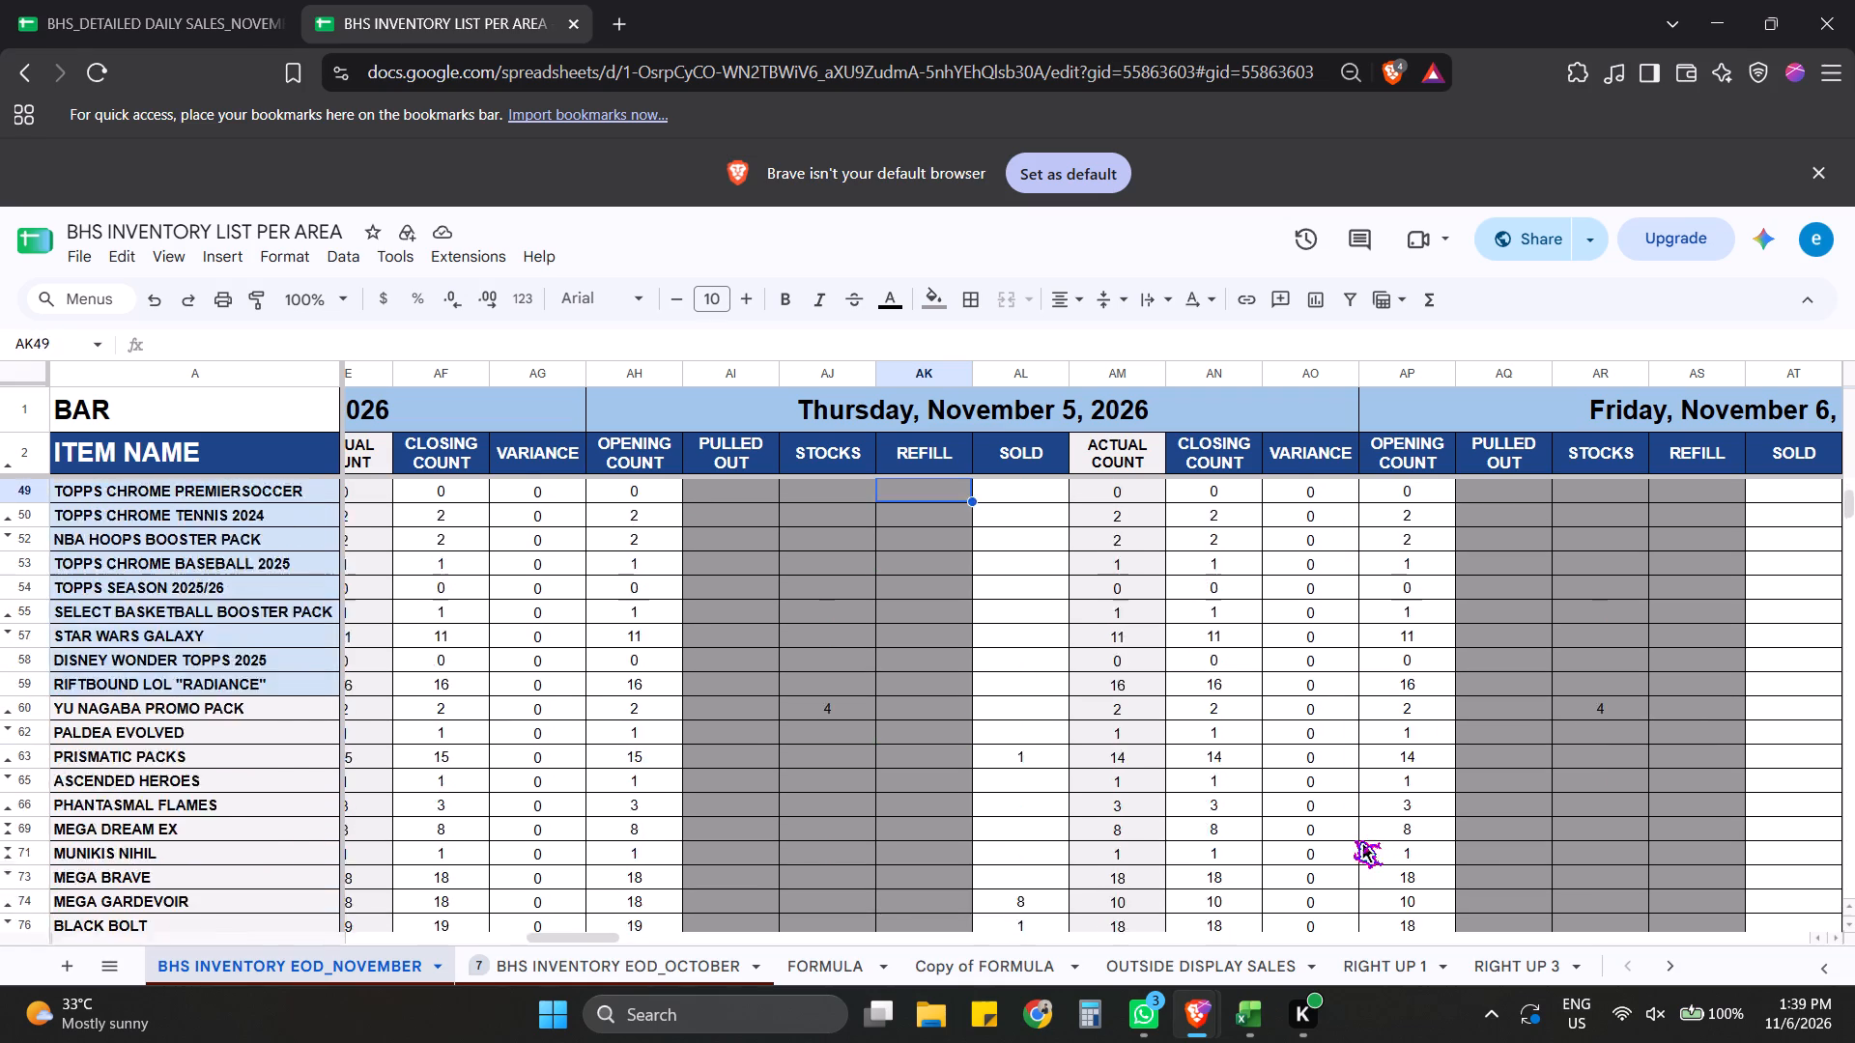
{"action": "key", "text": "Down"}
{"action": "key", "text": "Down"}
{"action": "key", "text": "Down"}
{"action": "key", "text": "Down"}
{"action": "key", "text": "Down"}
{"action": "key", "text": "Down"}
{"action": "key", "text": "Down"}
{"action": "key", "text": "Down"}
{"action": "key", "text": "Down"}
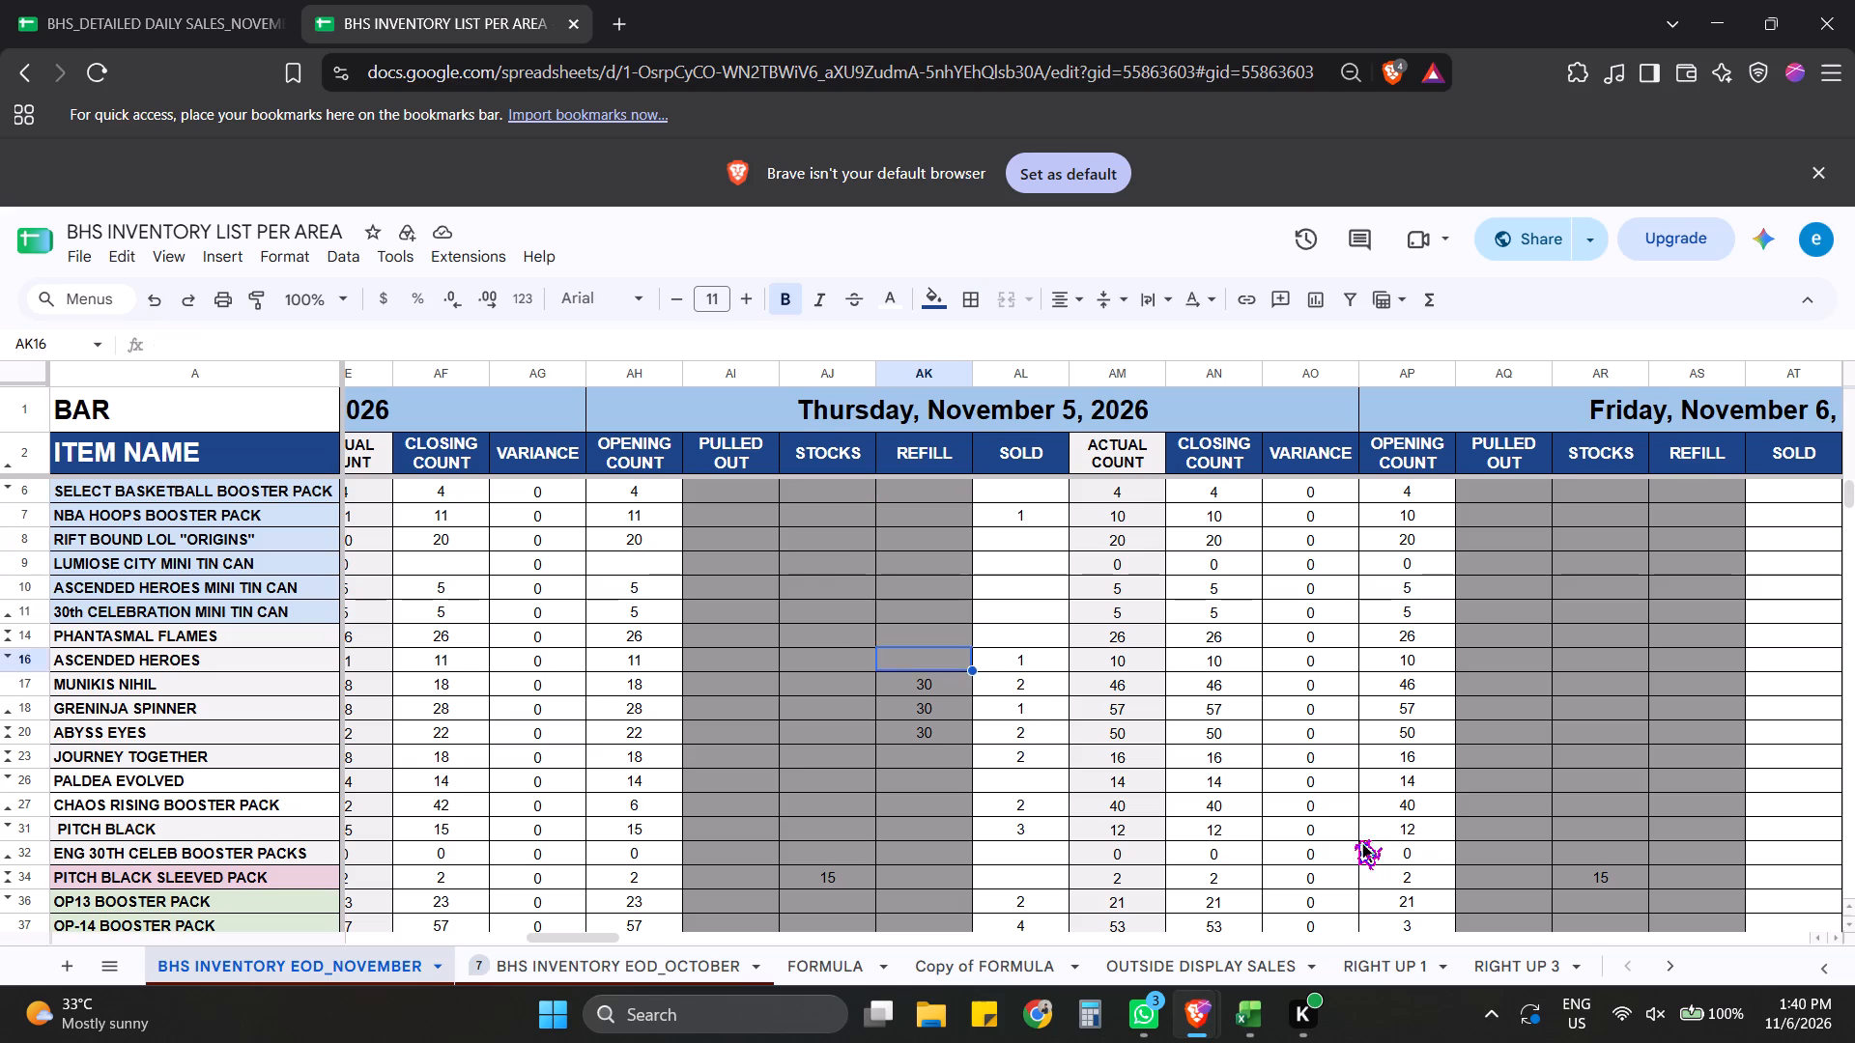
{"action": "key", "text": "Down"}
{"action": "key", "text": "Down"}
{"action": "key", "text": "Down"}
Examine the Bar's November 5 actual and closing counts from Journey Together to Pitch Black Sleeved Pack.
{"action": "key", "text": "Right"}
{"action": "key", "text": "Right"}
{"action": "key", "text": "Right"}
{"action": "key", "text": "Down"}
{"action": "key", "text": "Down"}
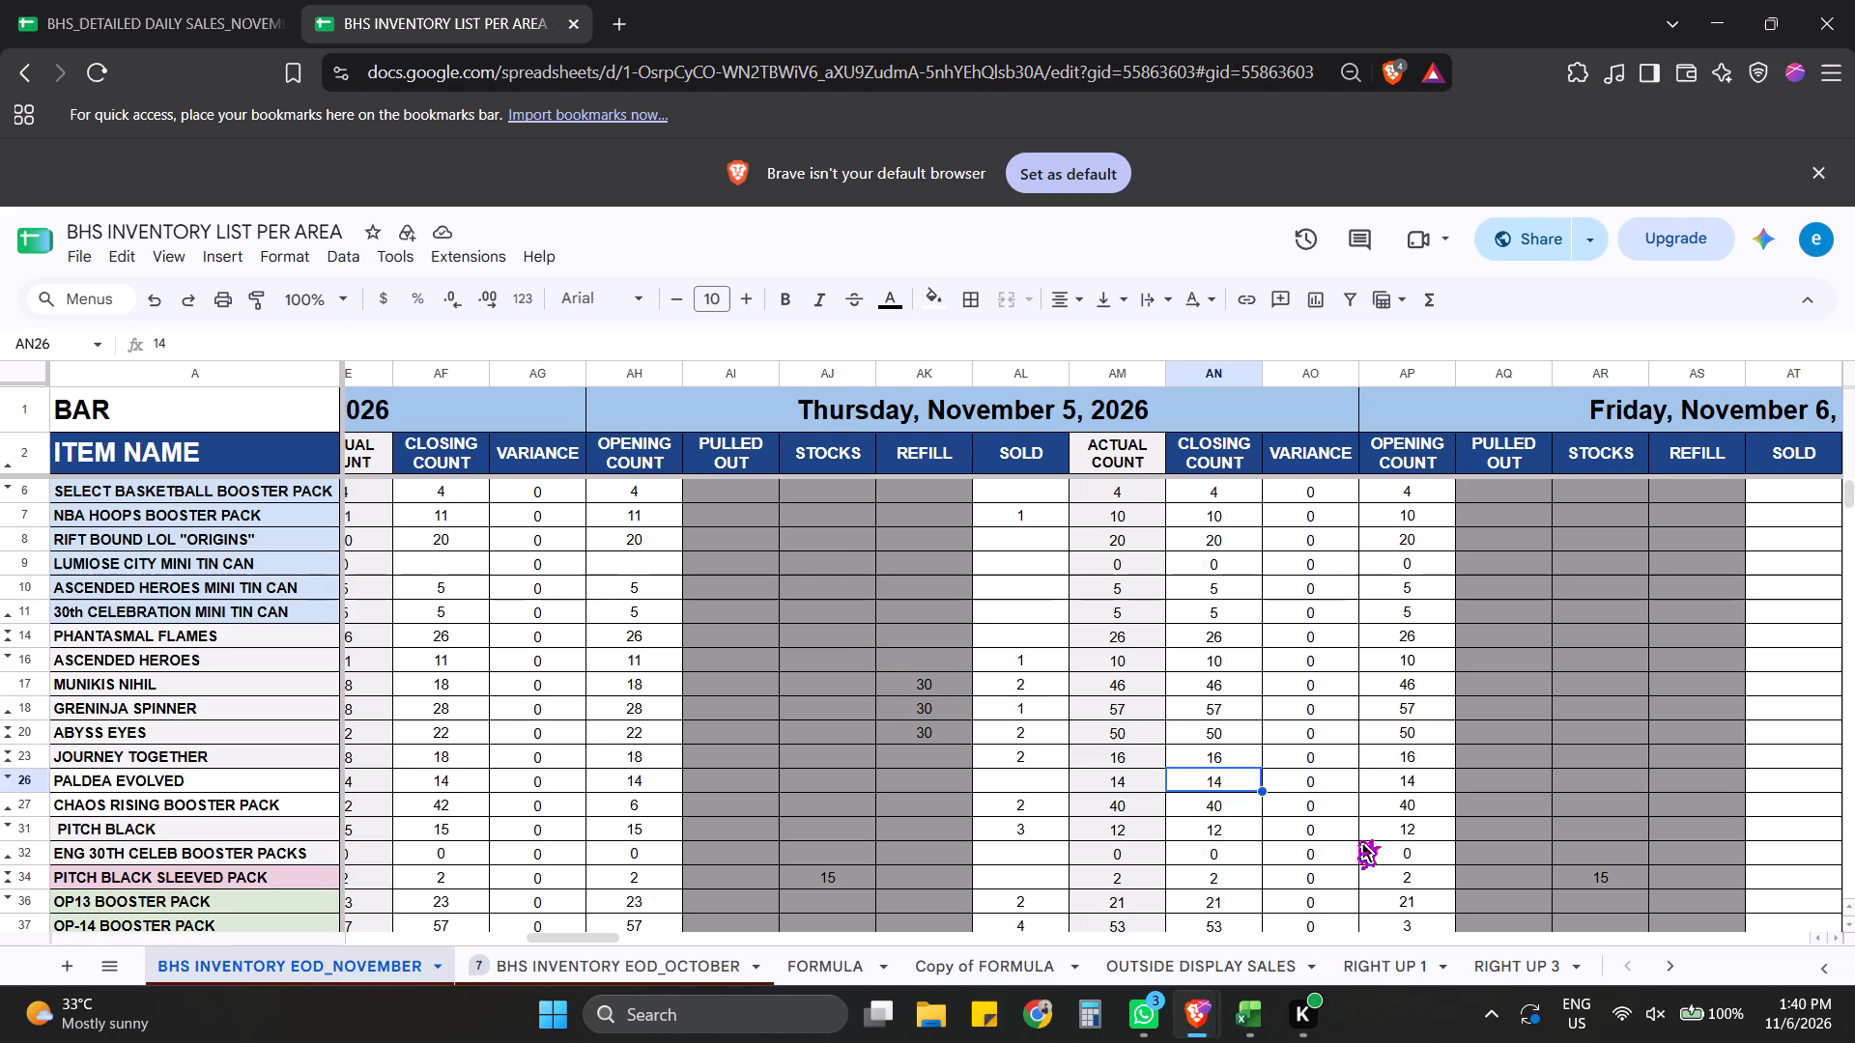
{"action": "key", "text": "Down"}
{"action": "key", "text": "Down"}
{"action": "key", "text": "Left"}
{"action": "key", "text": "Right"}
{"action": "key", "text": "Down"}
{"action": "key", "text": "Left"}
{"action": "key", "text": "Down"}
{"action": "key", "text": "Right"}
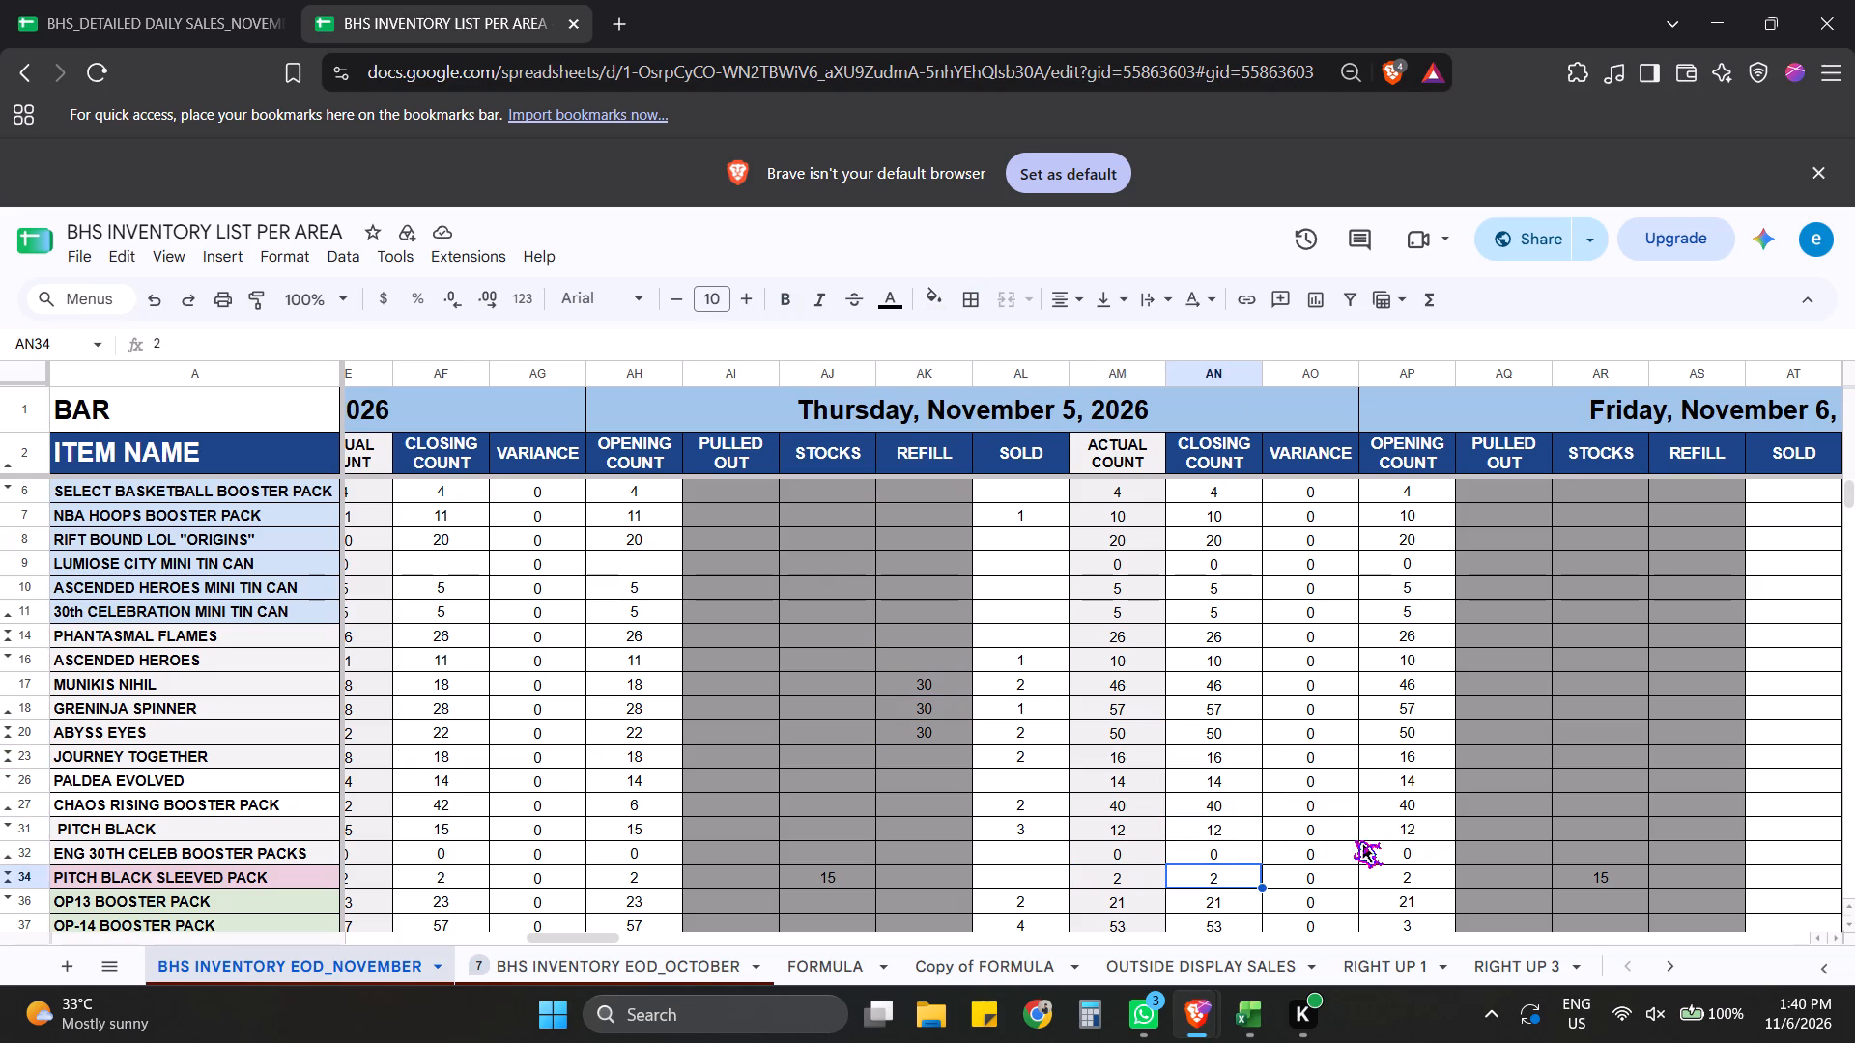
Review the Bar's November 5 refill cells from OP13 Booster Pack down to the totals row.
{"action": "key", "text": "Down"}
{"action": "key", "text": "Left"}
{"action": "key", "text": "Left"}
{"action": "key", "text": "Left"}
{"action": "key", "text": "Down"}
{"action": "key", "text": "Down"}
{"action": "key", "text": "Down"}
{"action": "key", "text": "Down"}
{"action": "key", "text": "Down"}
{"action": "key", "text": "Down"}
{"action": "key", "text": "Down"}
{"action": "key", "text": "Down"}
{"action": "key", "text": "Down"}
{"action": "key", "text": "Down"}
{"action": "key", "text": "Down"}
{"action": "key", "text": "Down"}
{"action": "key", "text": "Down"}
{"action": "key", "text": "Down"}
{"action": "key", "text": "Down"}
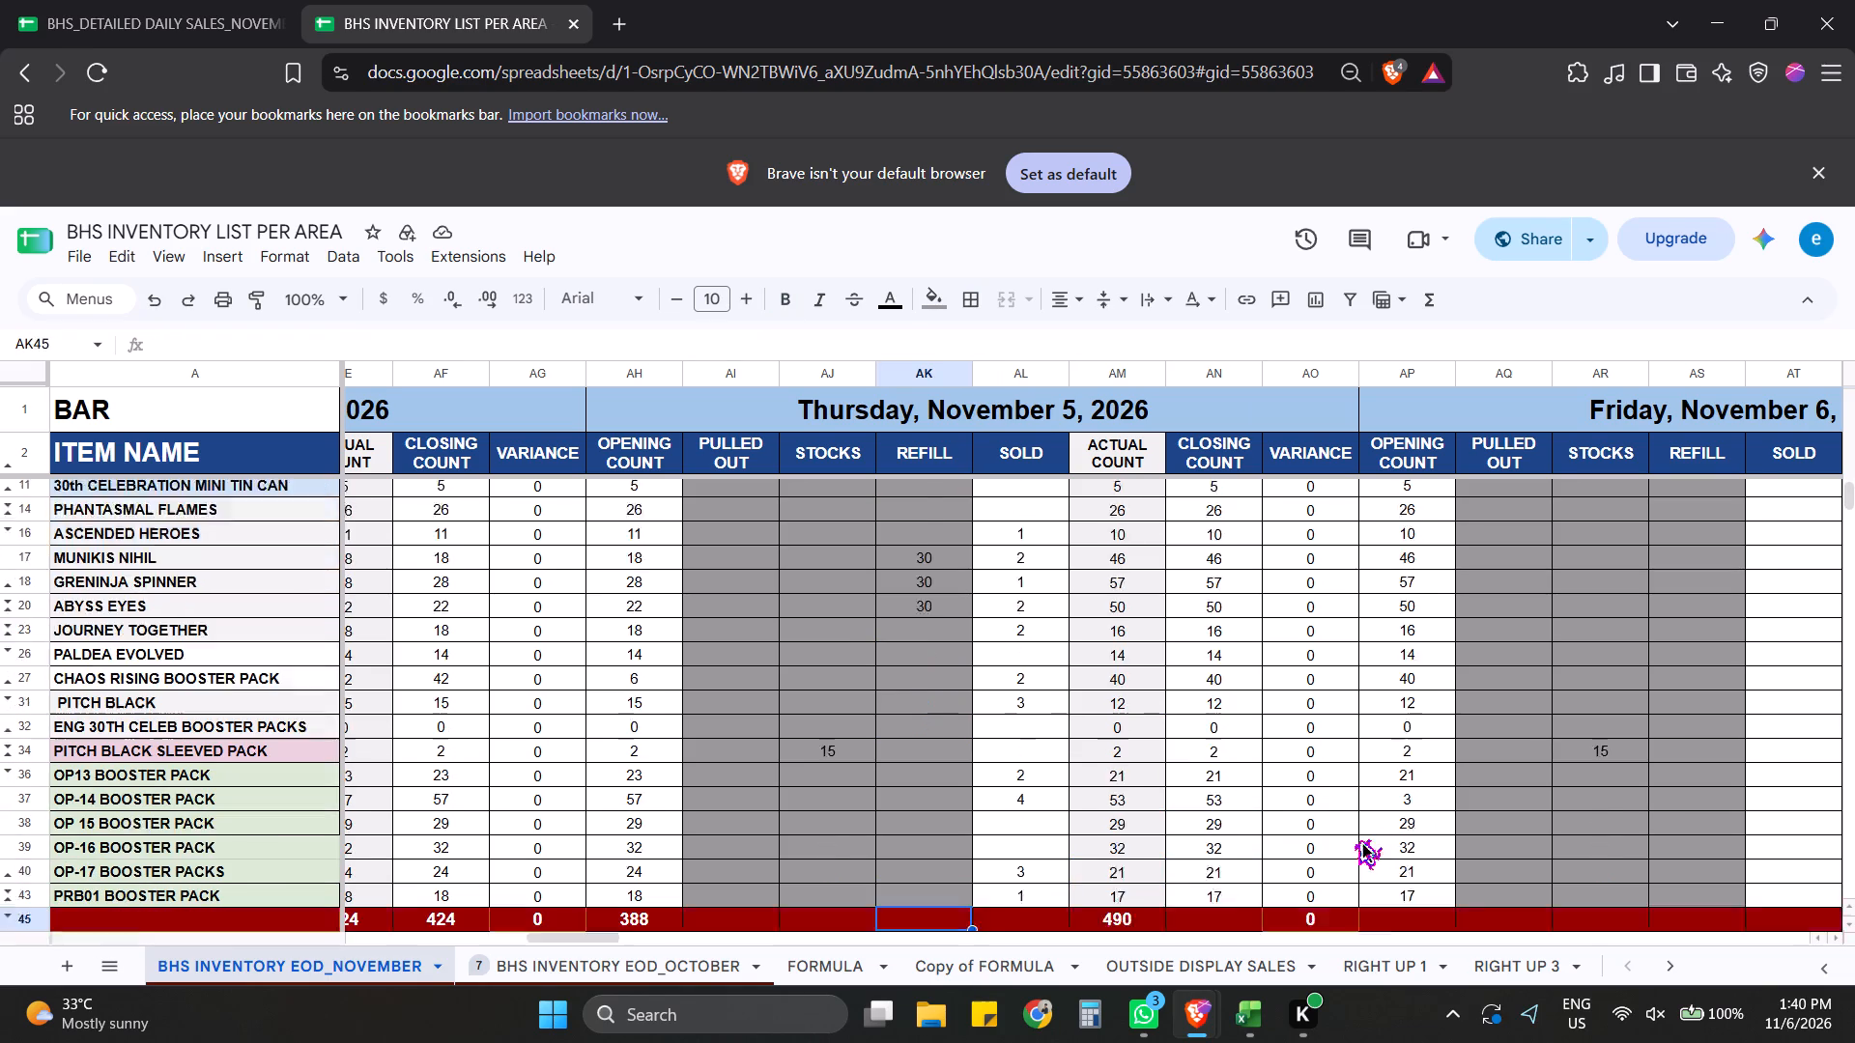
Recheck the November 5 refill column from the Bar's totals row up to its first items, plus the sold cells down to Ascended Heroes.
{"action": "key", "text": "Up"}
{"action": "key", "text": "Up"}
{"action": "key", "text": "Up"}
{"action": "key", "text": "Up"}
{"action": "key", "text": "Up"}
{"action": "key", "text": "Up"}
{"action": "key", "text": "Up"}
{"action": "key", "text": "Up"}
{"action": "key", "text": "Up"}
{"action": "key", "text": "Up"}
{"action": "key", "text": "Up"}
{"action": "key", "text": "Up"}
{"action": "key", "text": "Up"}
{"action": "key", "text": "Up"}
{"action": "key", "text": "Up"}
{"action": "key", "text": "Up"}
{"action": "key", "text": "Up"}
{"action": "key", "text": "Up"}
{"action": "key", "text": "Up"}
{"action": "key", "text": "Up"}
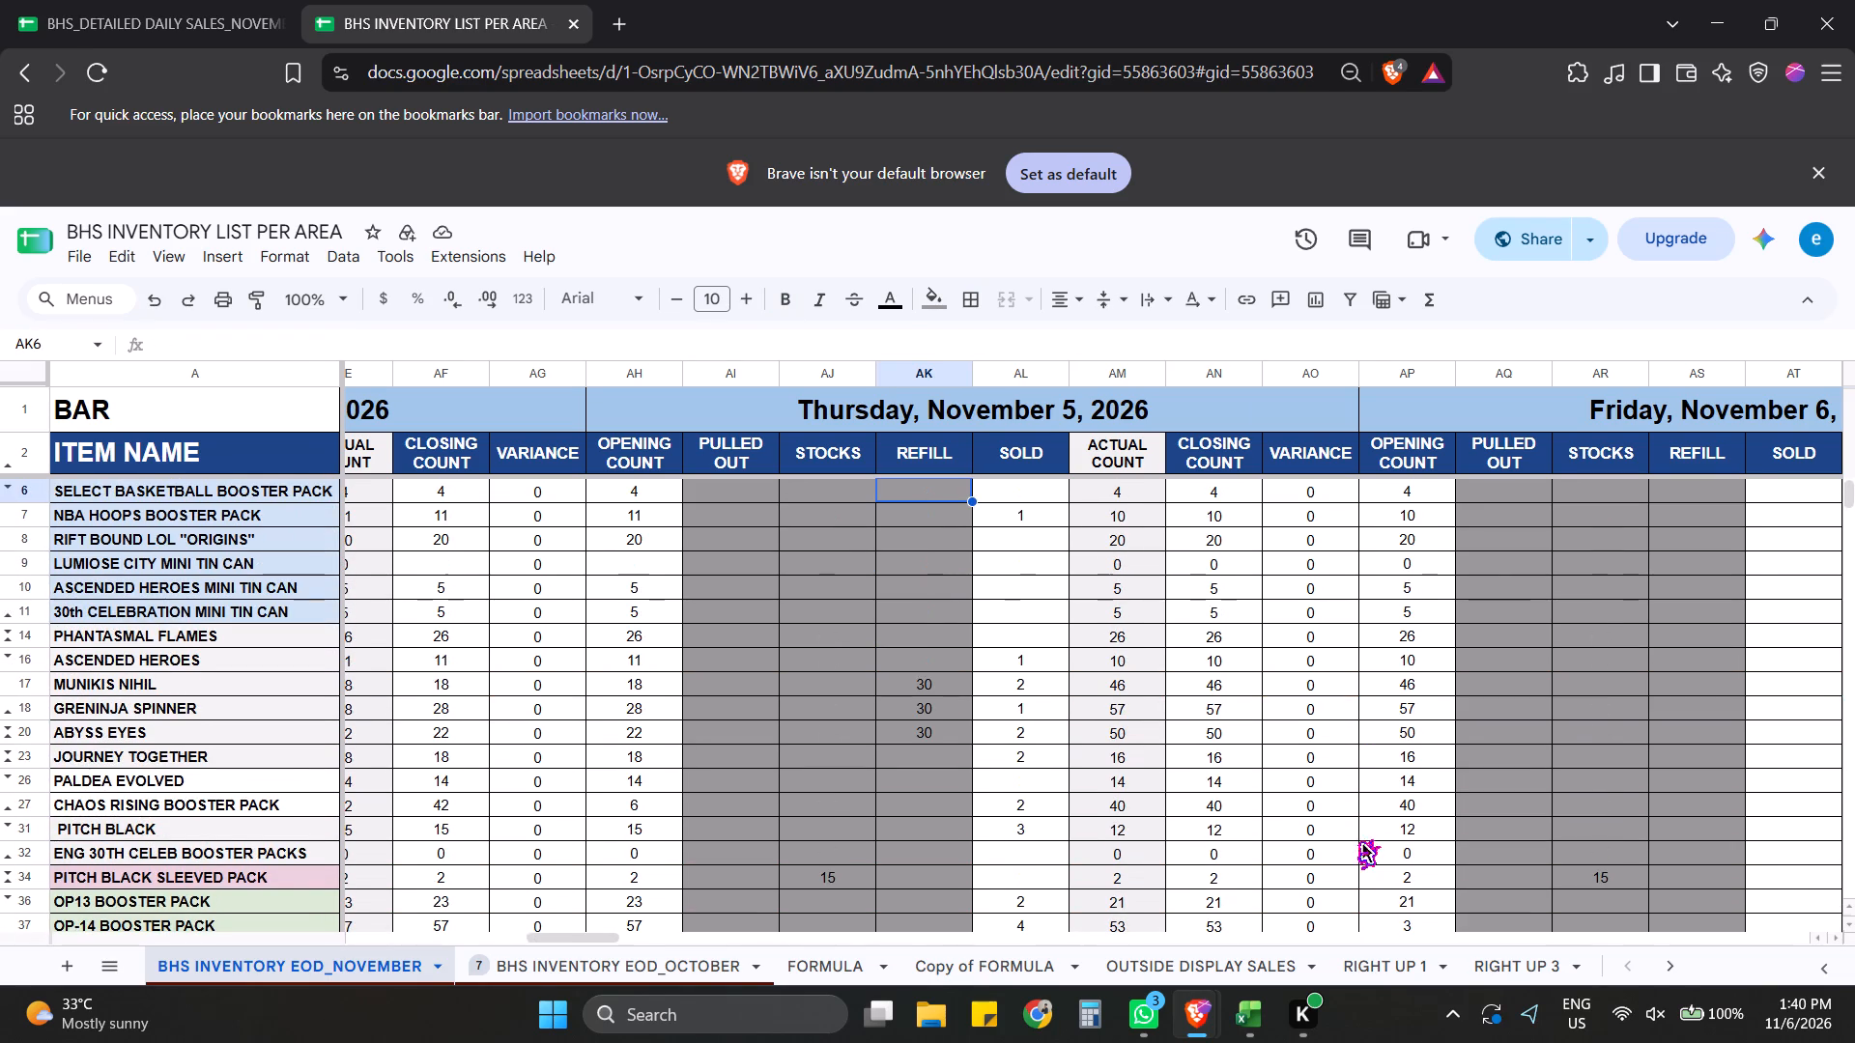
{"action": "key", "text": "Down"}
{"action": "key", "text": "Up"}
{"action": "key", "text": "Up"}
{"action": "key", "text": "Up"}
{"action": "key", "text": "Up"}
{"action": "key", "text": "Up"}
{"action": "key", "text": "Up"}
{"action": "key", "text": "Up"}
{"action": "key", "text": "Down"}
{"action": "key", "text": "Down"}
{"action": "key", "text": "Down"}
{"action": "key", "text": "Down"}
{"action": "key", "text": "Down"}
{"action": "key", "text": "Down"}
{"action": "key", "text": "Down"}
{"action": "key", "text": "Right"}
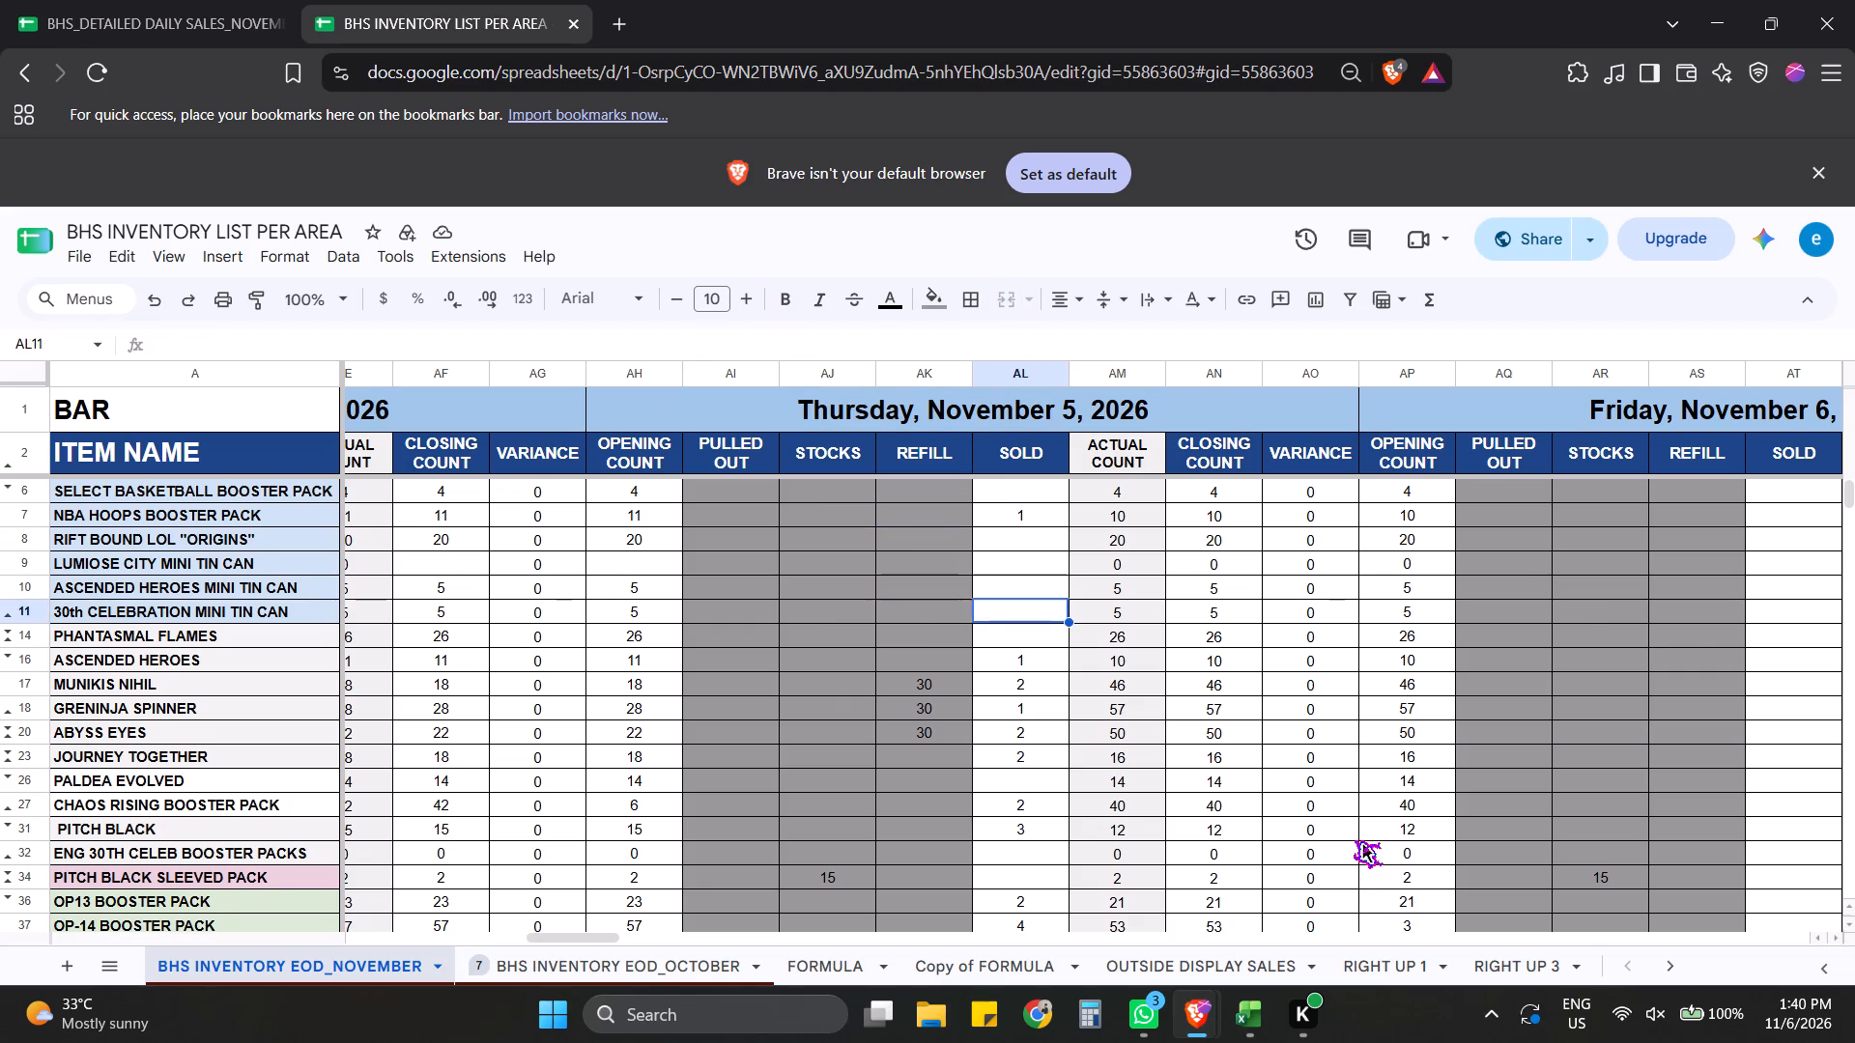
{"action": "key", "text": "Down"}
{"action": "key", "text": "Down"}
Switch to the BHS Pokemon masterfile, close the CHAOS search, and examine the Chaos Rising Booster Pack's November 4 and 5 cells.
{"action": "key", "text": "alt+Tab"}
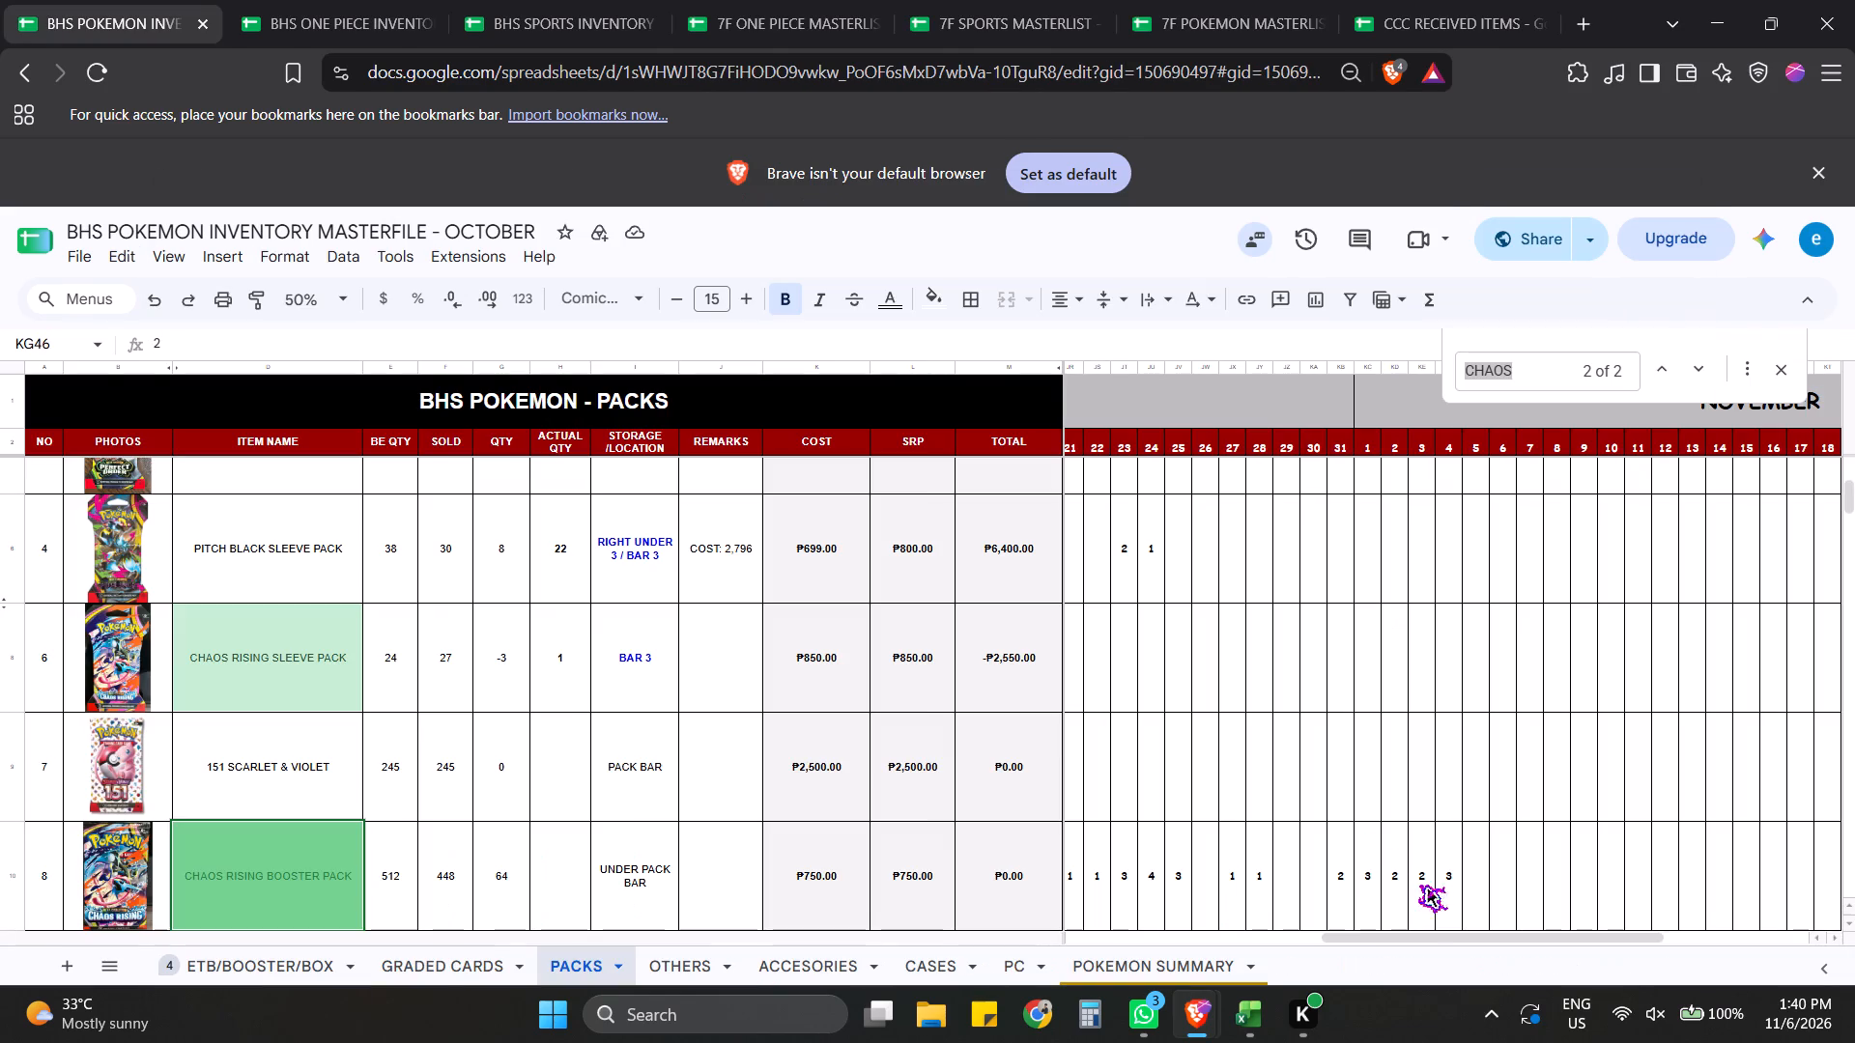
{"action": "left_click", "coordinate": [1444, 885]}
{"action": "left_click", "coordinate": [1471, 888]}
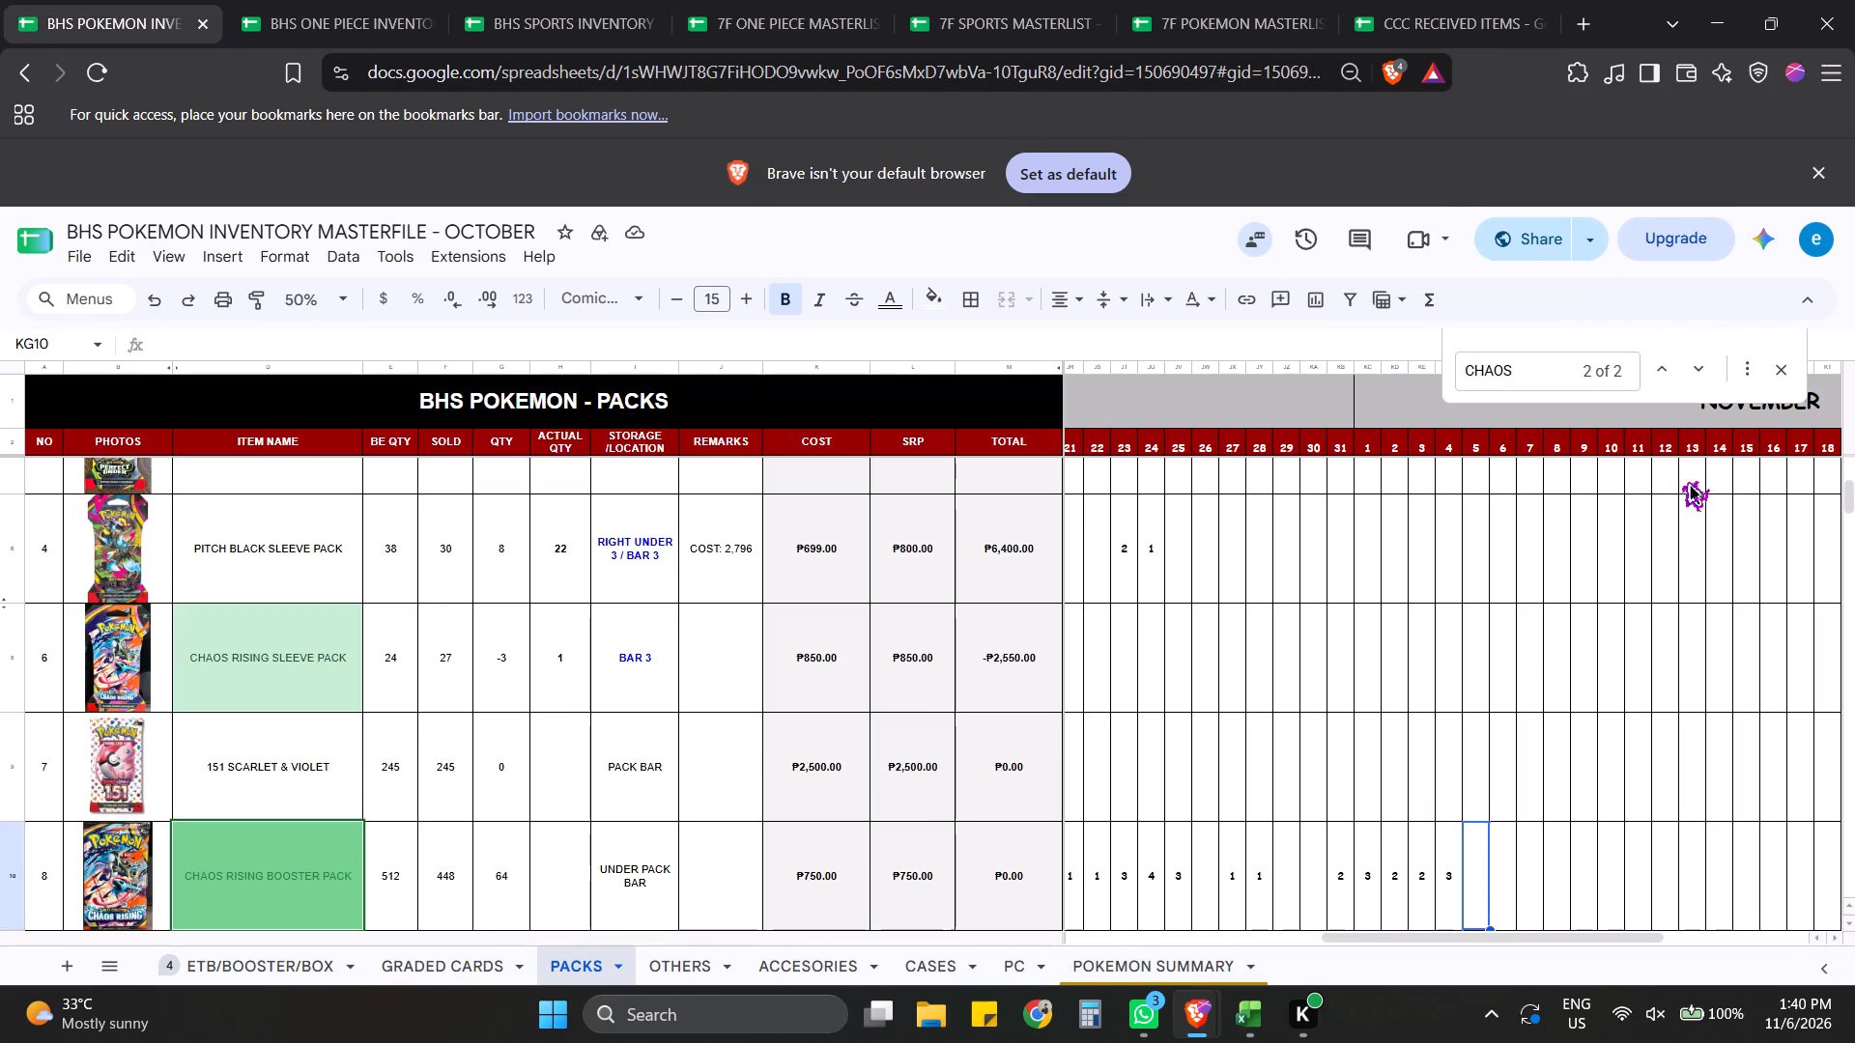
{"action": "left_click", "coordinate": [1776, 370]}
{"action": "left_click", "coordinate": [1447, 905]}
{"action": "left_click", "coordinate": [1482, 892]}
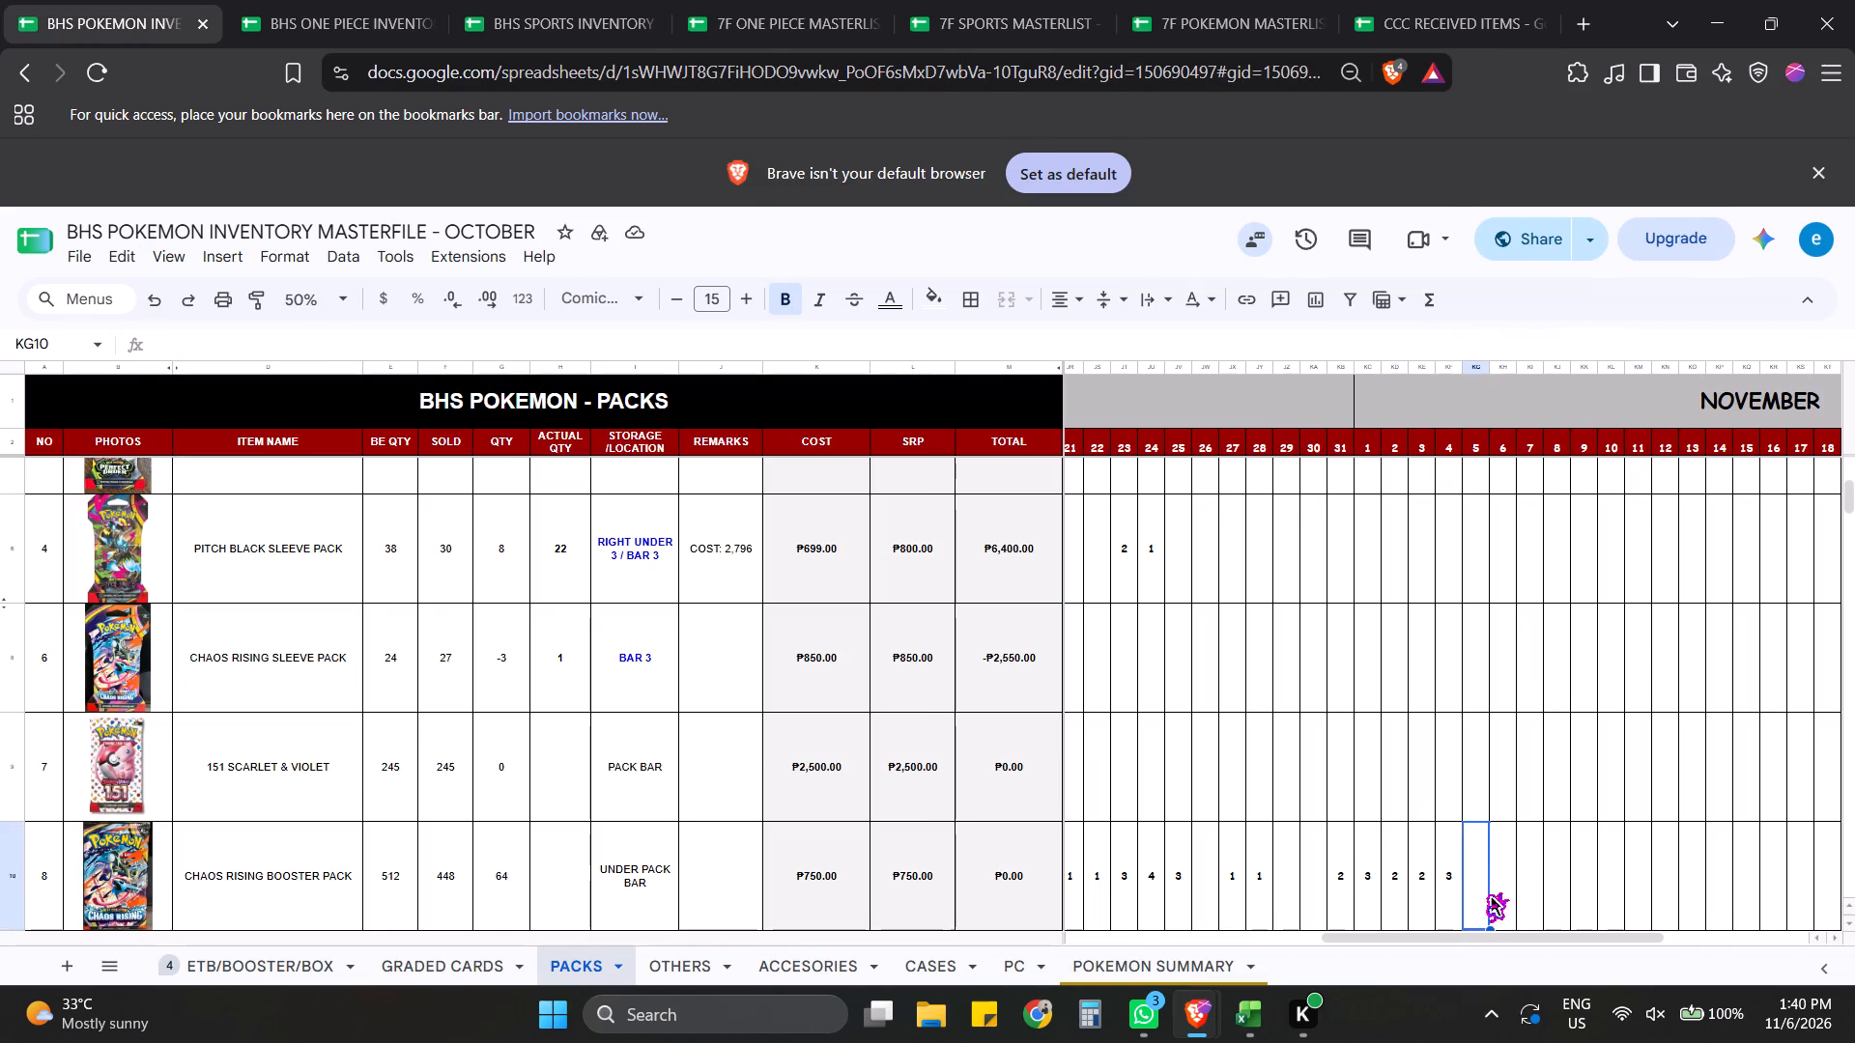
{"action": "left_click", "coordinate": [1443, 885]}
{"action": "left_click", "coordinate": [1474, 884]}
{"action": "left_click", "coordinate": [1455, 883]}
{"action": "left_click", "coordinate": [1478, 879]}
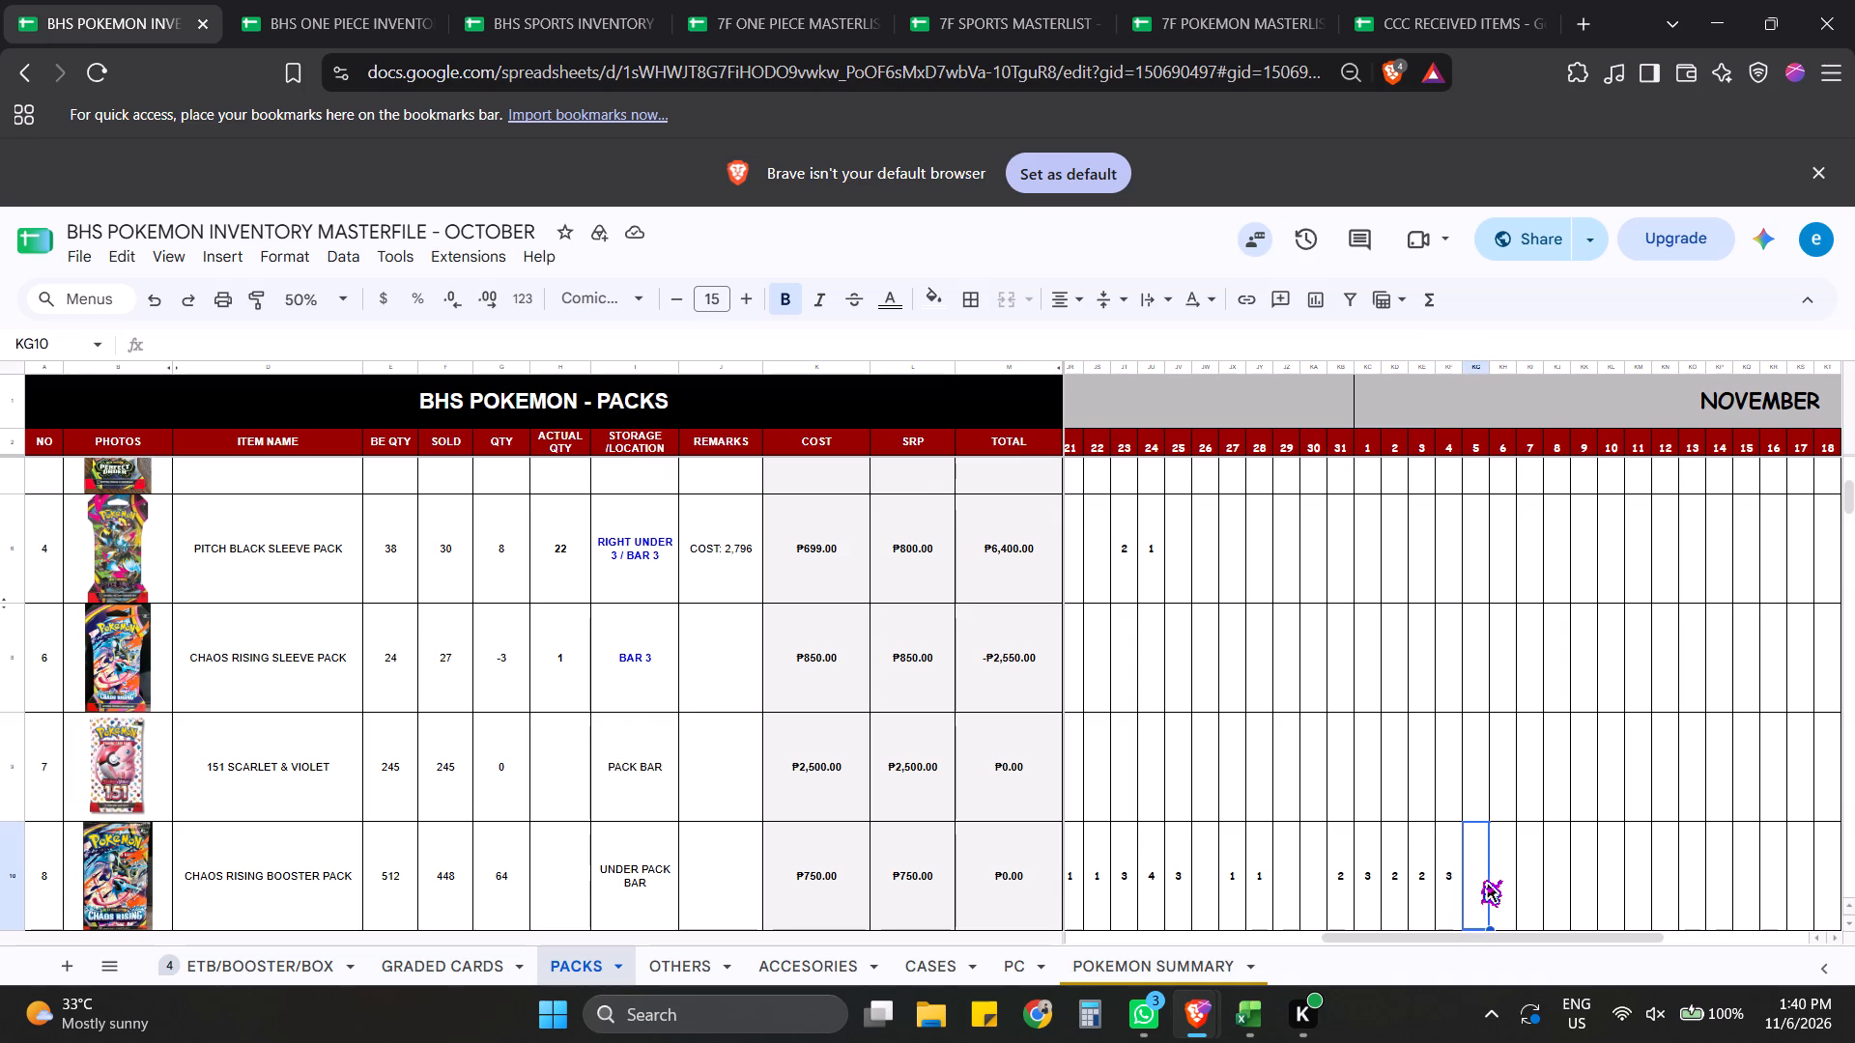
{"action": "left_click", "coordinate": [1446, 884]}
{"action": "left_click", "coordinate": [1460, 884]}
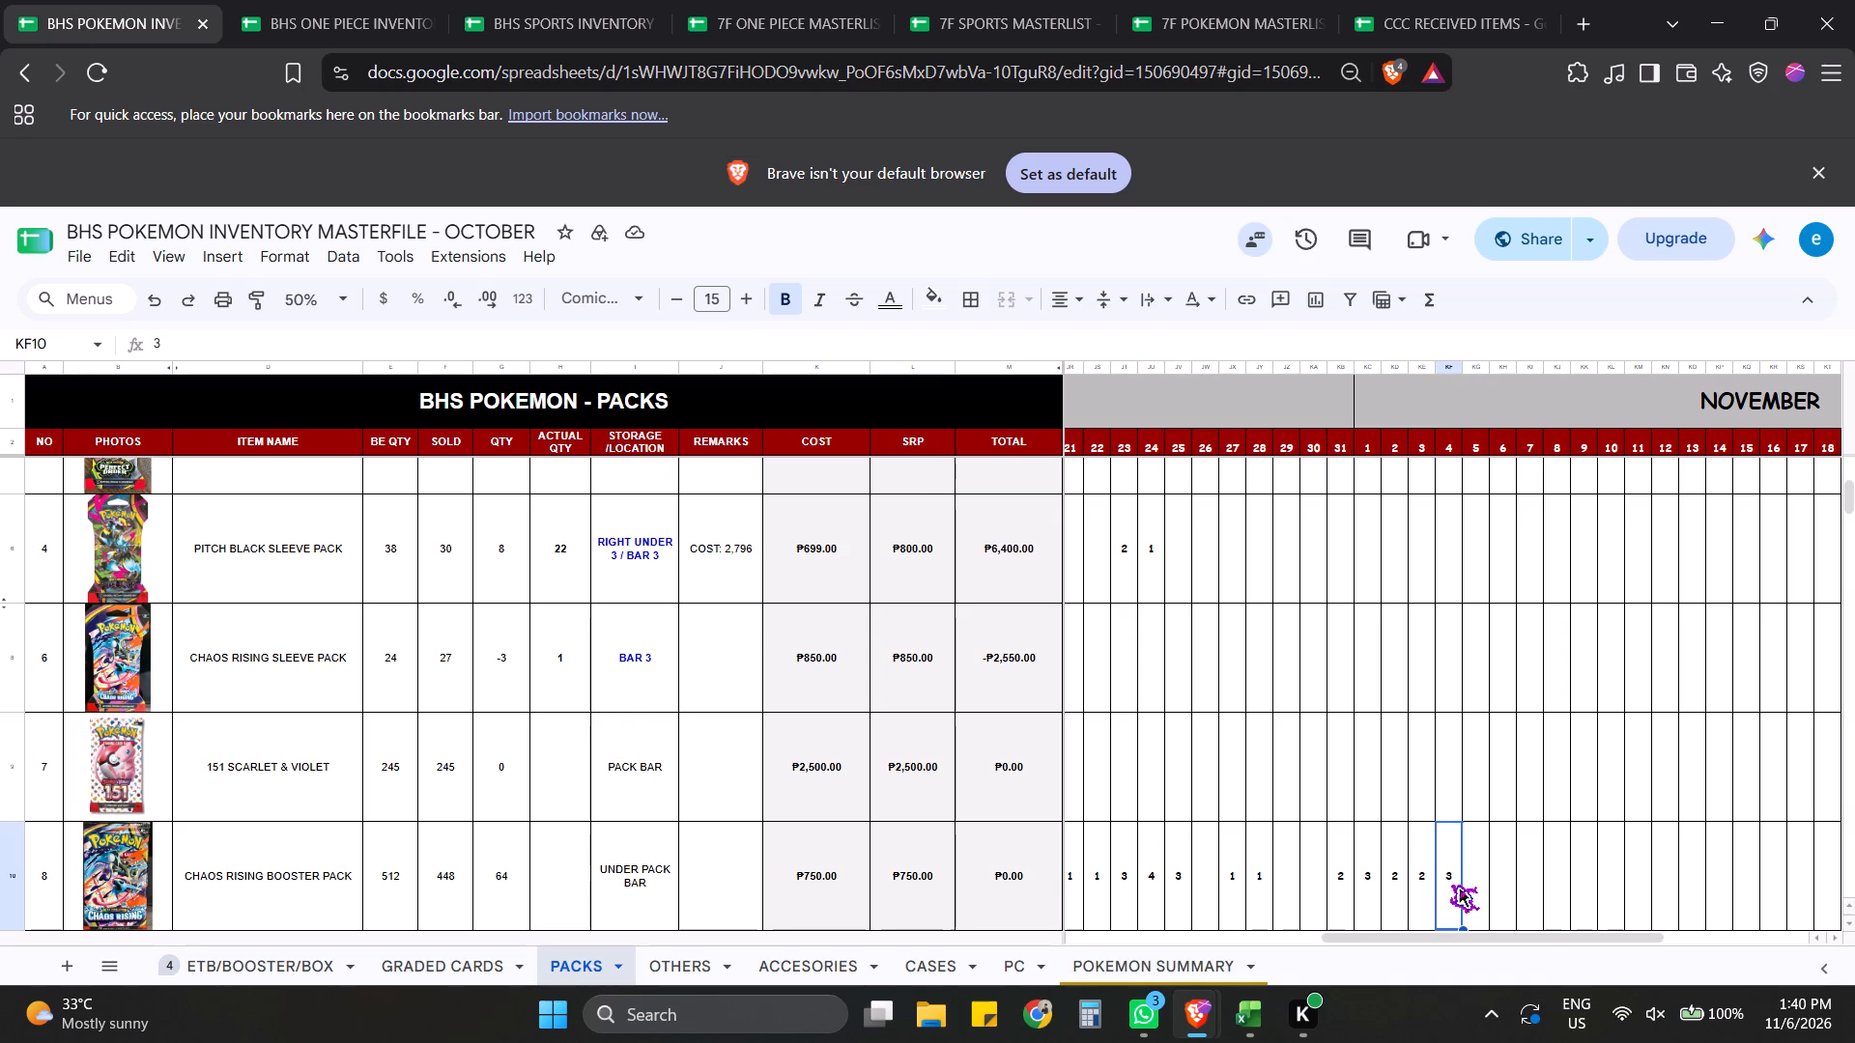
{"action": "left_click", "coordinate": [1470, 880]}
Return to the per-area inventory list and check the November 5 sold counts for Ascended Heroes, Munikis Nihil and Greninja Spinner.
{"action": "key", "text": "alt+Tab"}
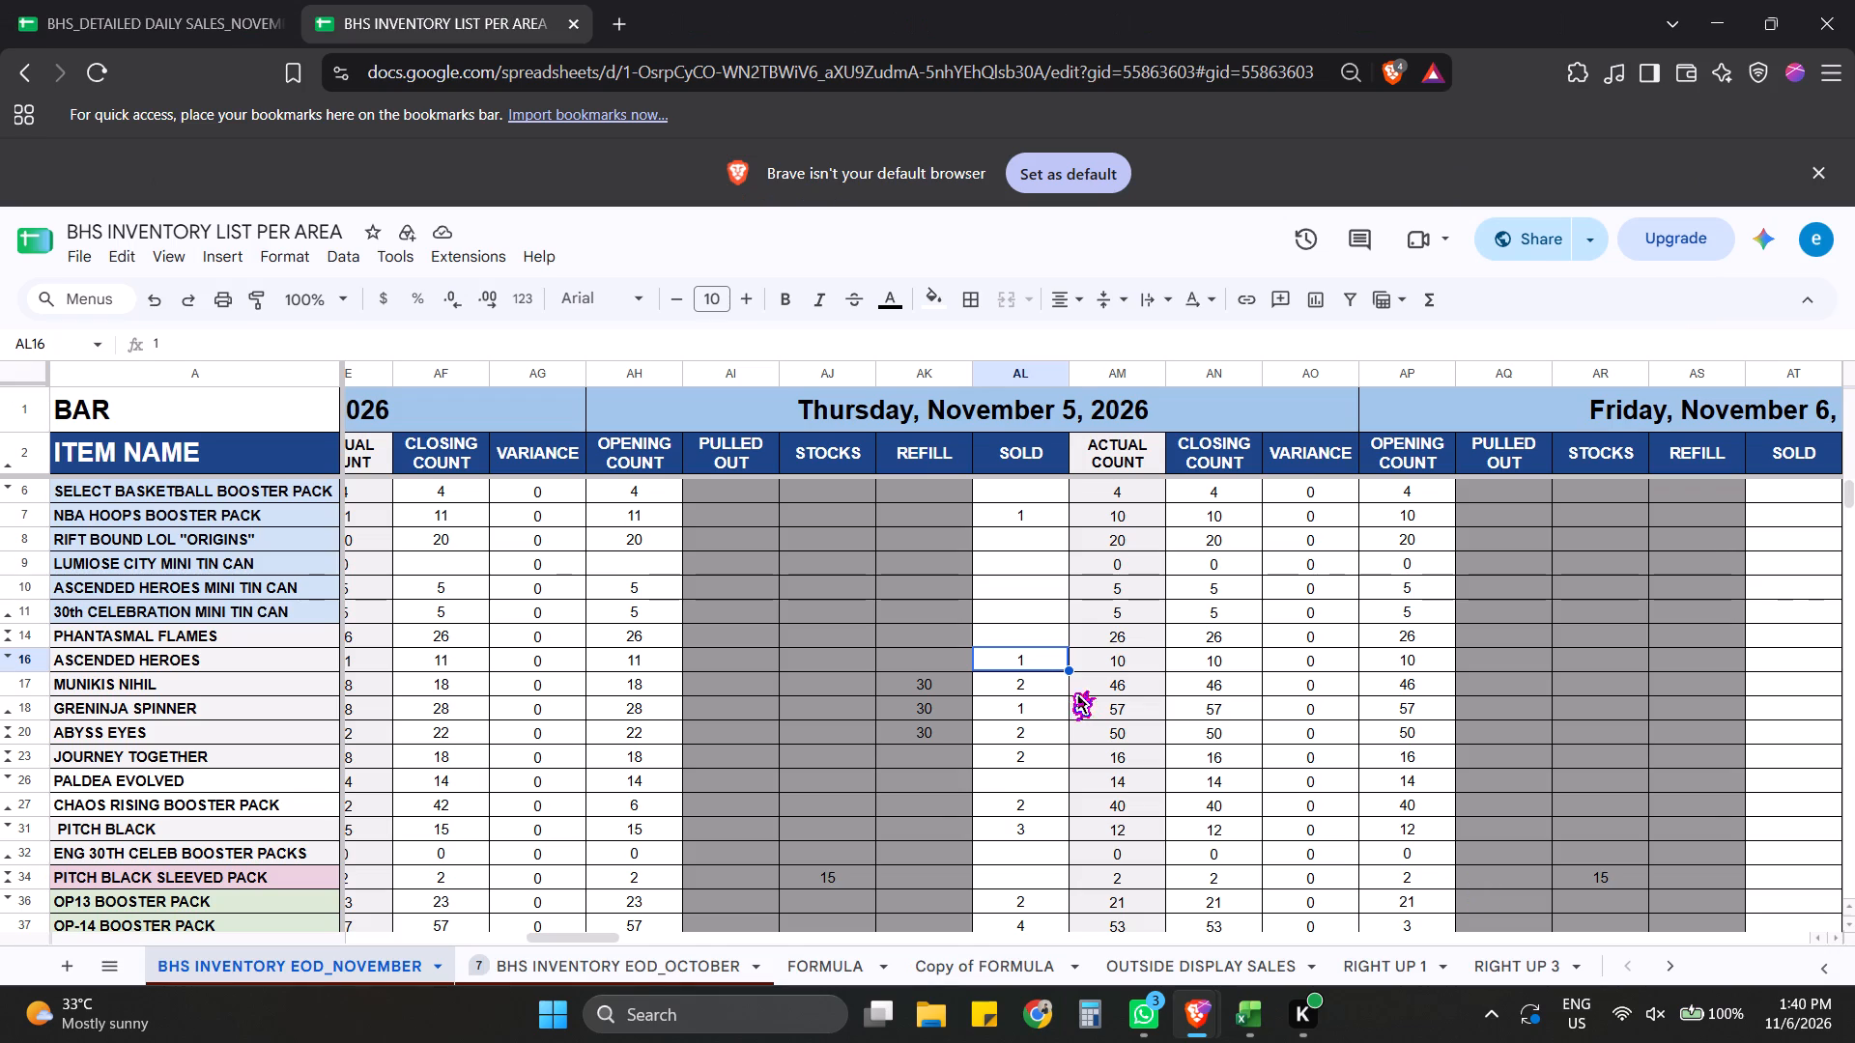
{"action": "left_click", "coordinate": [1053, 689]}
{"action": "left_click", "coordinate": [1049, 710]}
{"action": "left_click", "coordinate": [1043, 675]}
{"action": "left_click", "coordinate": [1040, 703]}
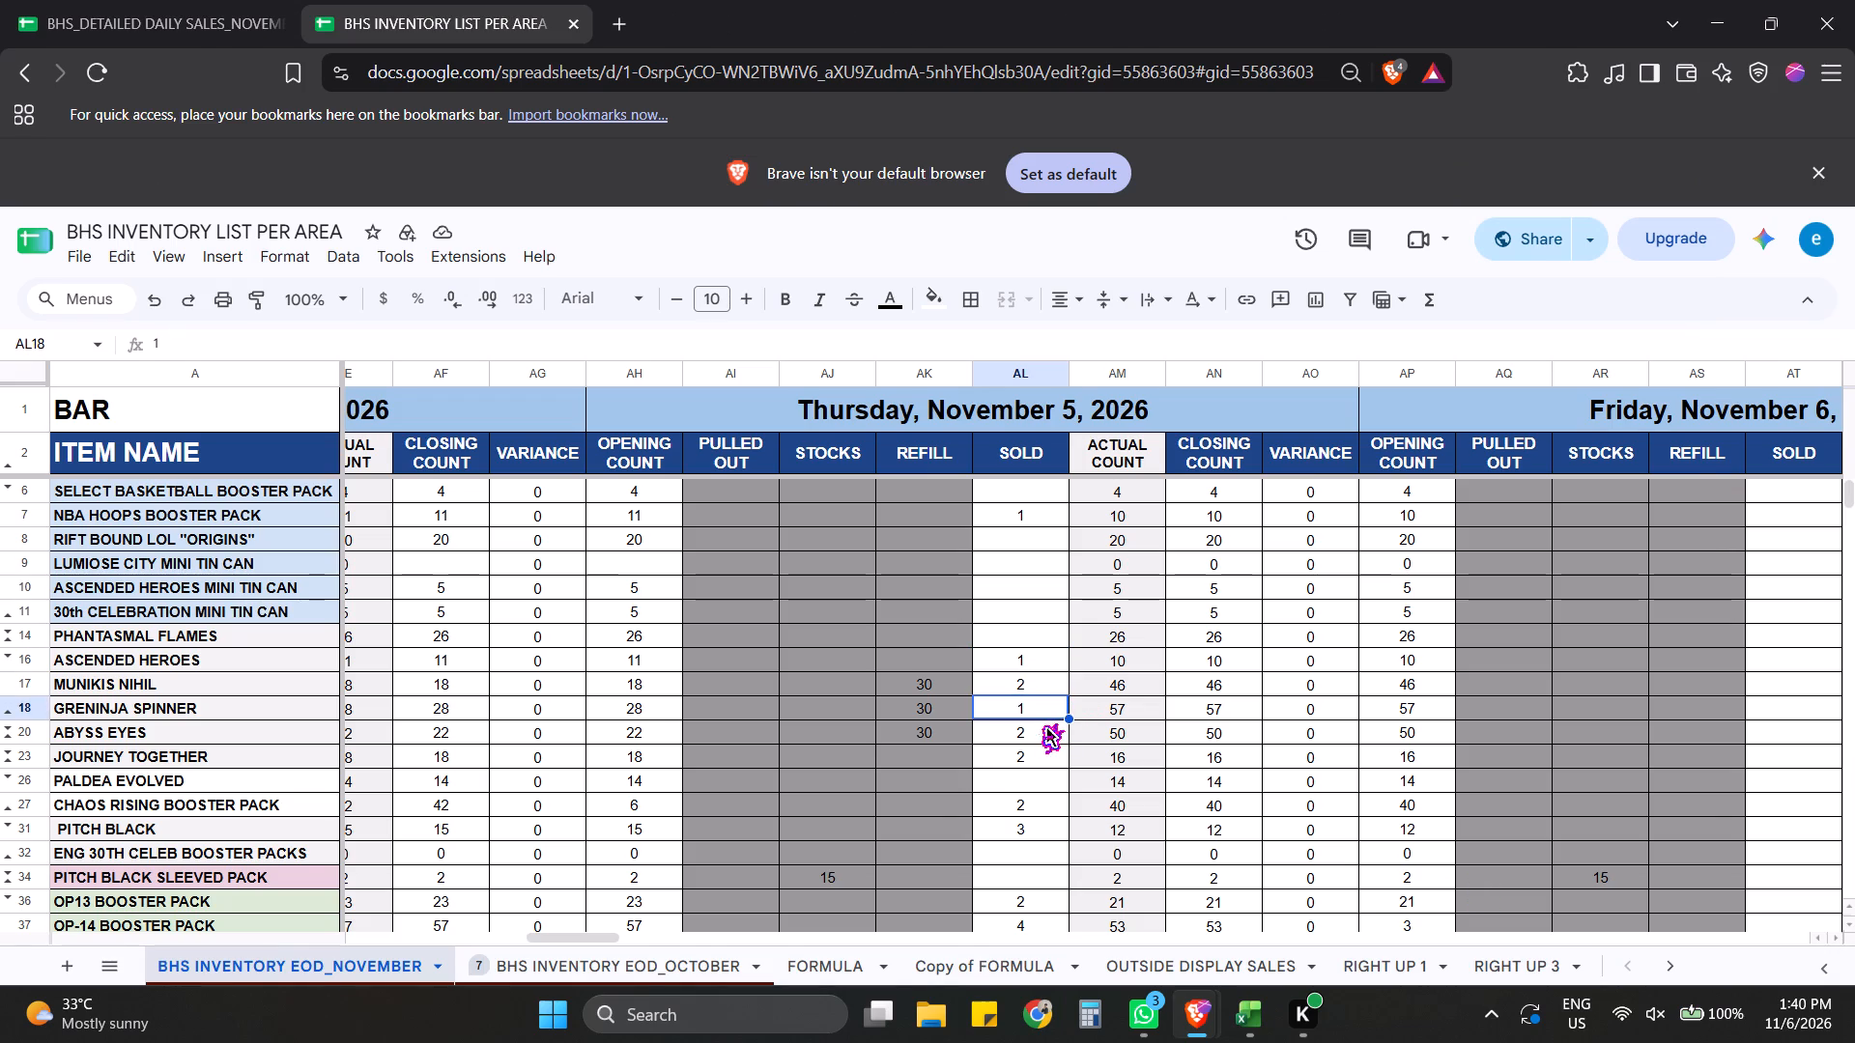
Compare the Chaos Rising Booster Pack's November 4 and 5 cells in the masterfile with the per-area list's Abyss Eyes sold count.
{"action": "key", "text": "alt+Tab"}
{"action": "left_click", "coordinate": [1447, 888]}
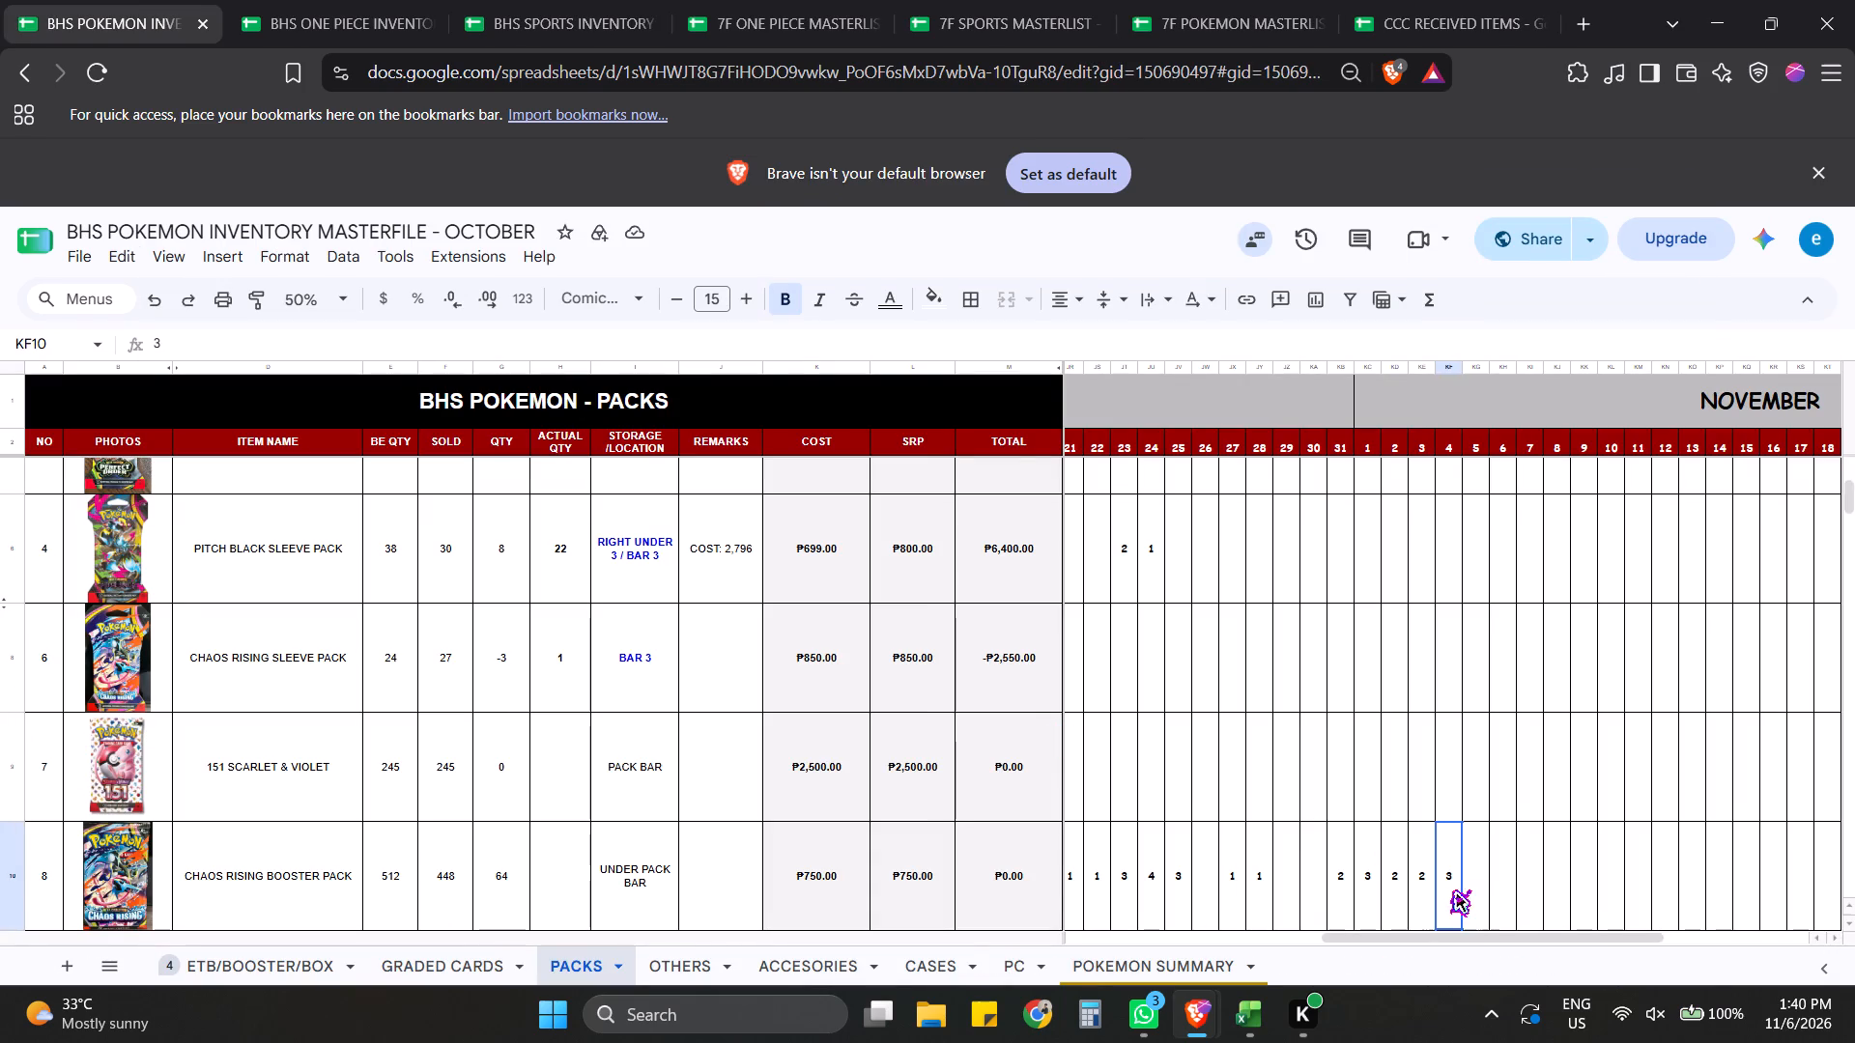
{"action": "left_click", "coordinate": [1479, 886]}
{"action": "left_click", "coordinate": [1457, 888]}
{"action": "key", "text": "alt+Tab"}
{"action": "left_click", "coordinate": [1026, 743]}
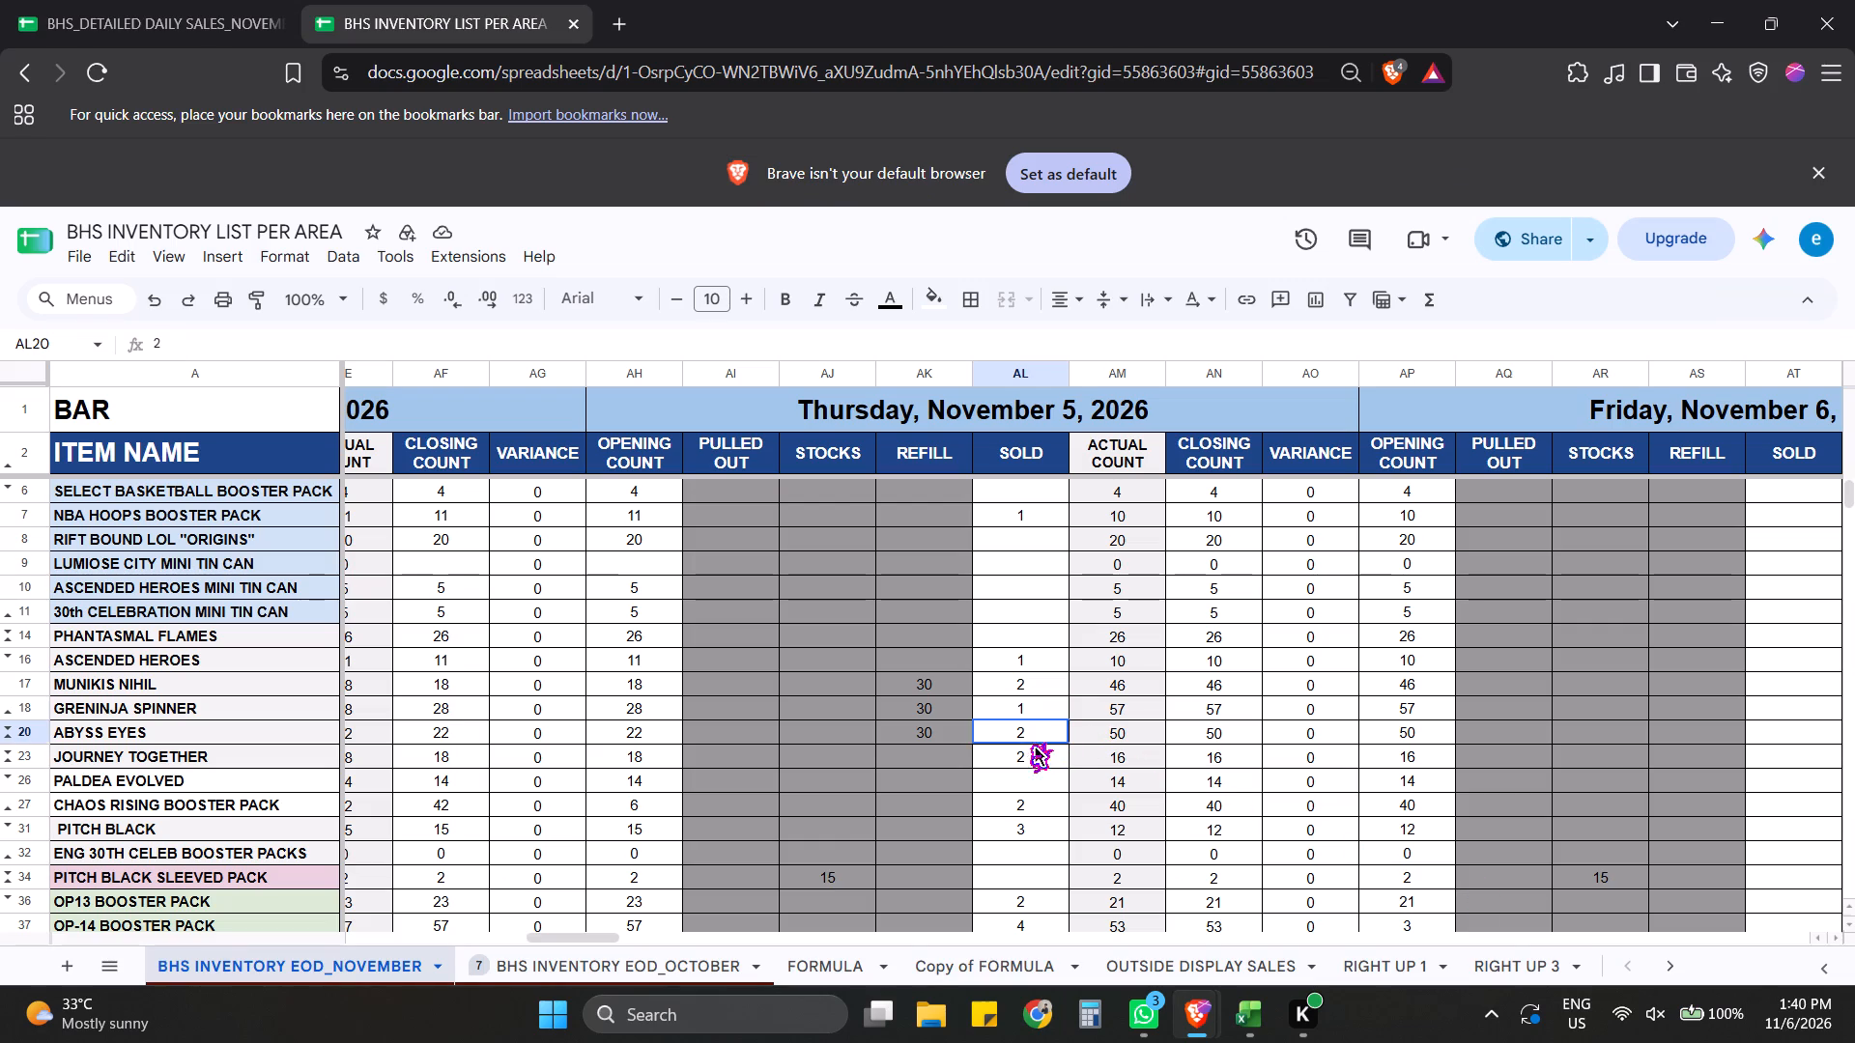
Return to the BHS Pokemon masterfile and examine the Chaos Rising Booster Pack's November 3 to 5 cells.
{"action": "key", "text": "alt+Tab"}
{"action": "left_click", "coordinate": [1411, 900]}
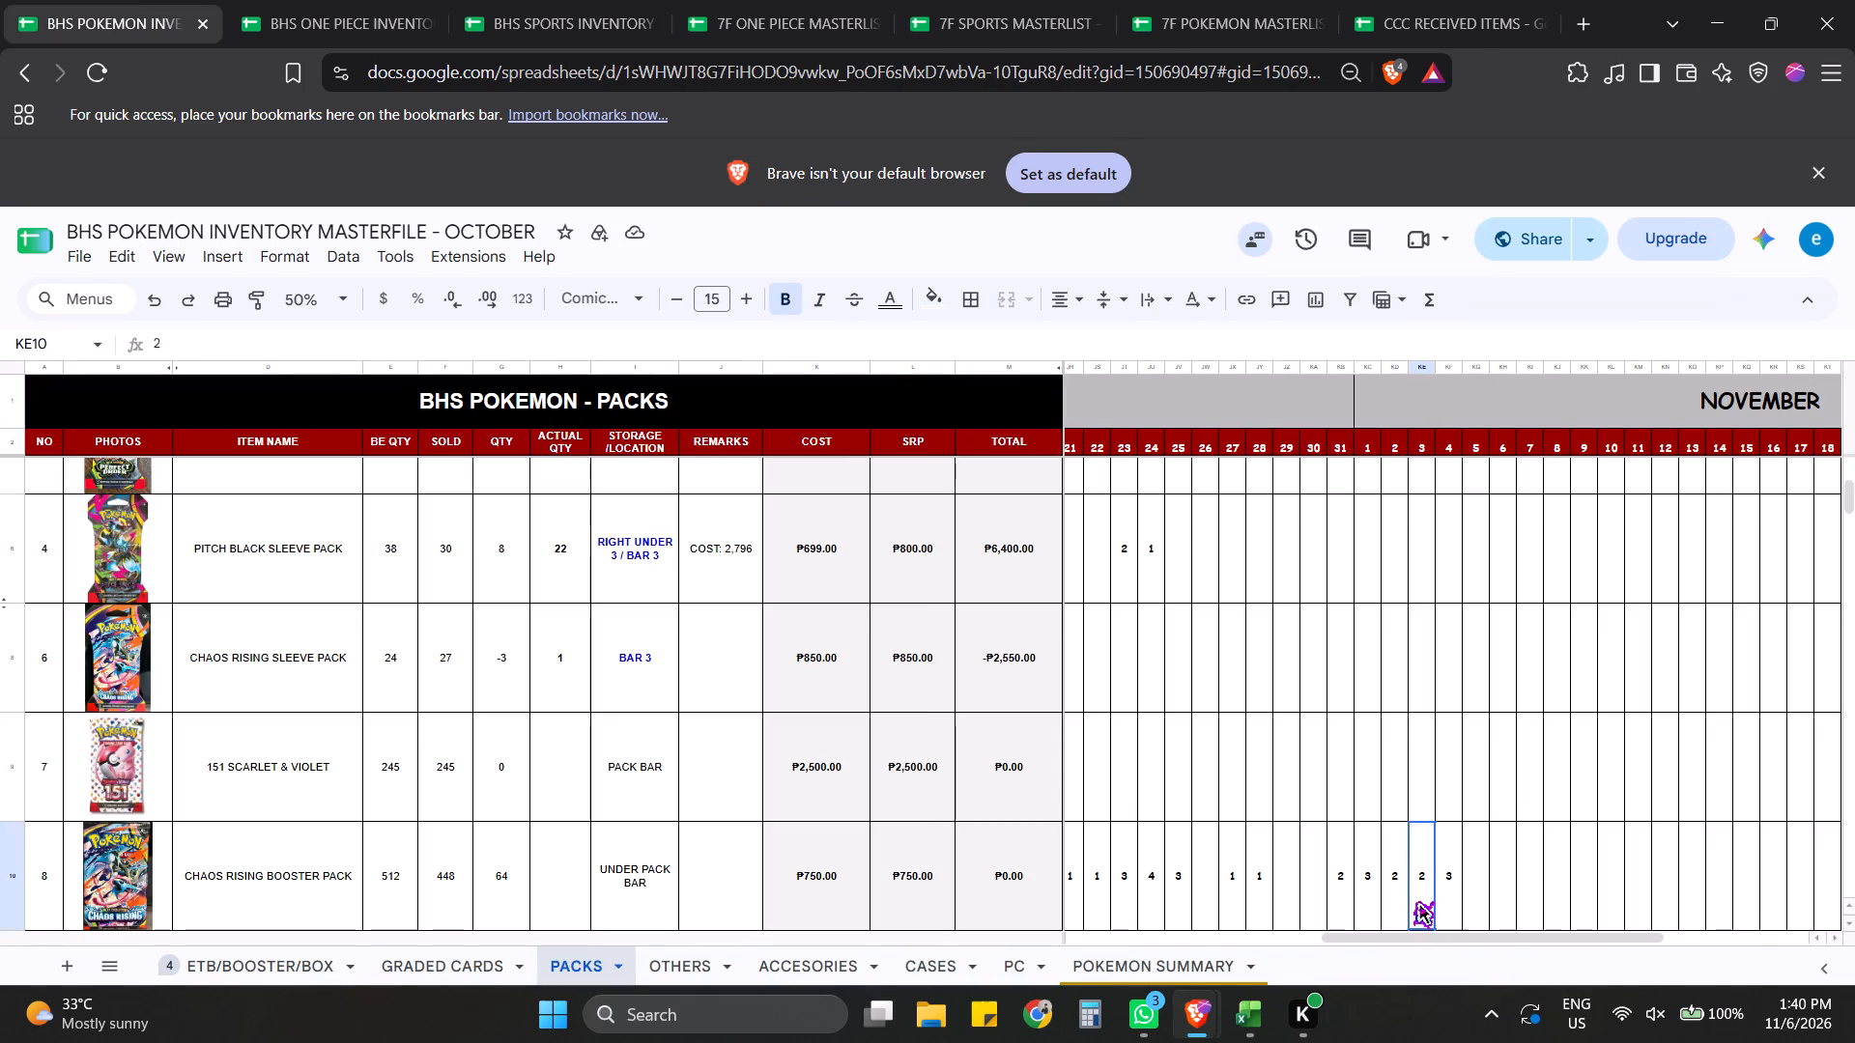
{"action": "left_click", "coordinate": [1438, 888]}
{"action": "left_click", "coordinate": [1415, 885]}
{"action": "left_click", "coordinate": [1458, 882]}
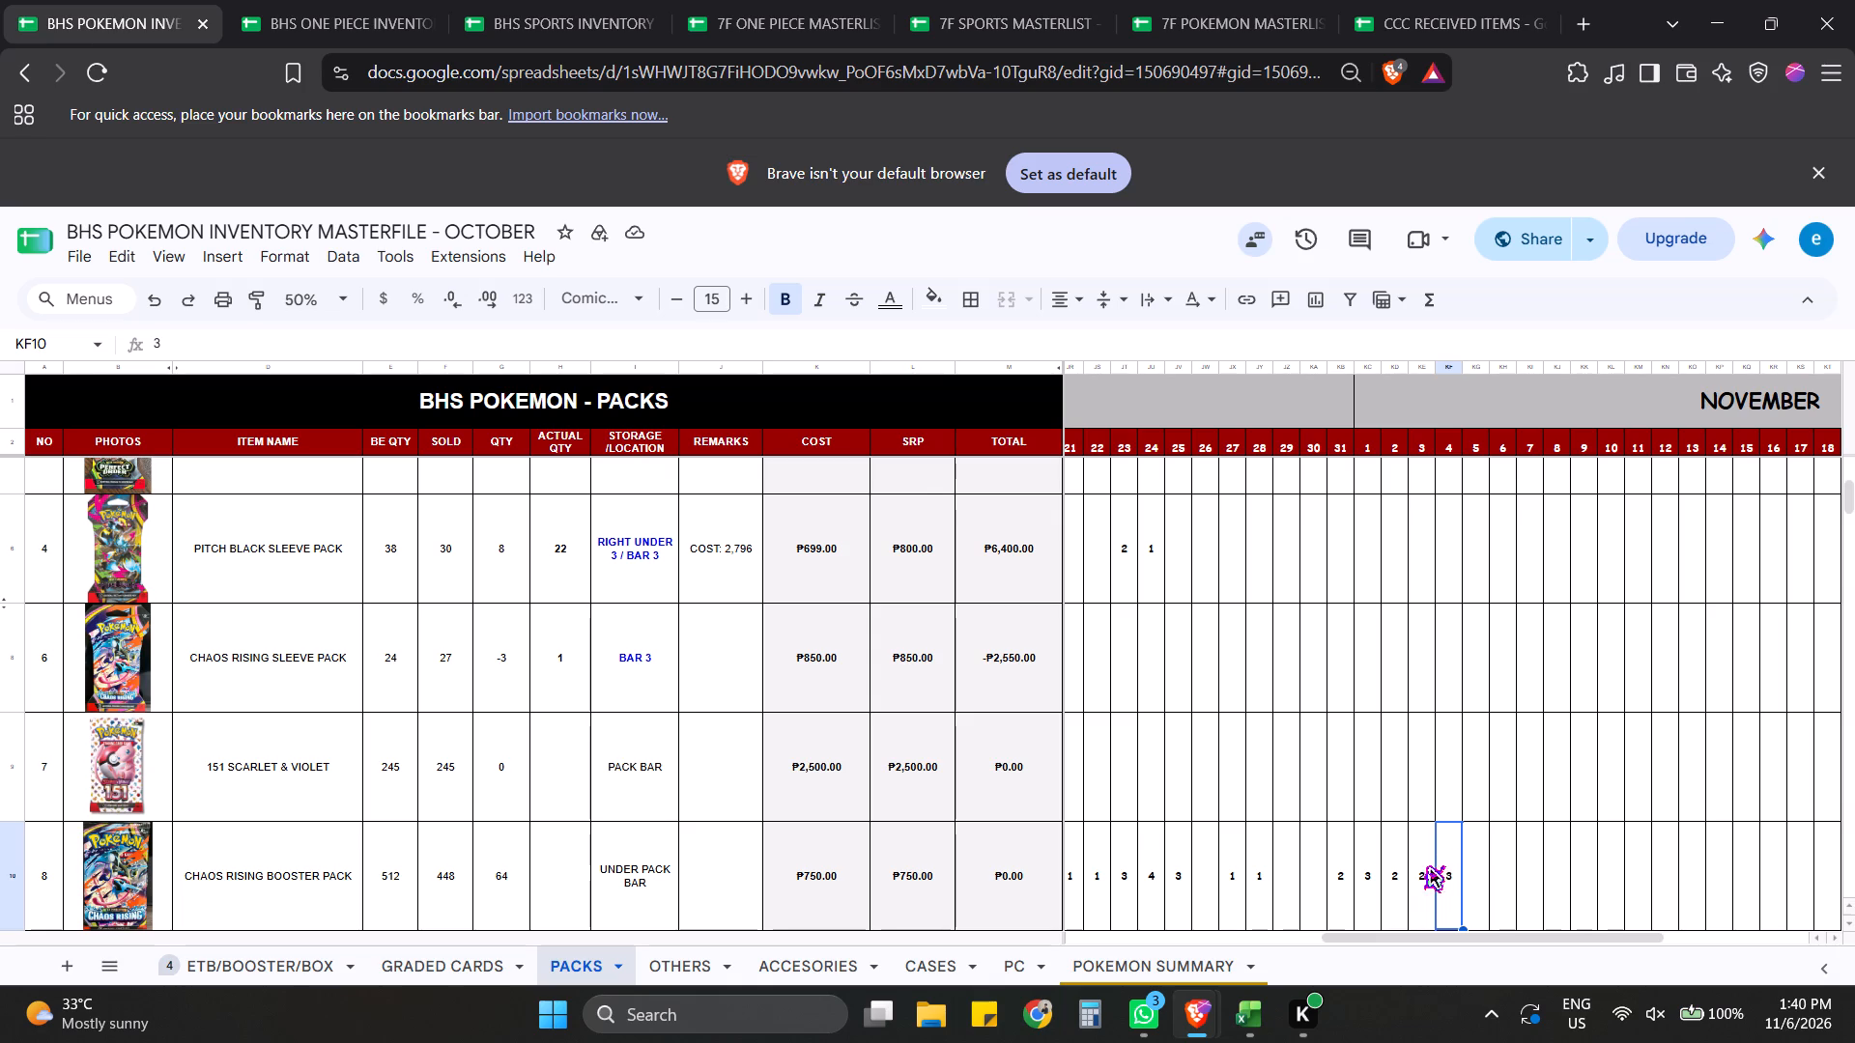
{"action": "left_click", "coordinate": [1418, 866]}
{"action": "left_click", "coordinate": [1451, 854]}
{"action": "left_click", "coordinate": [1482, 886]}
{"action": "left_click", "coordinate": [1451, 893]}
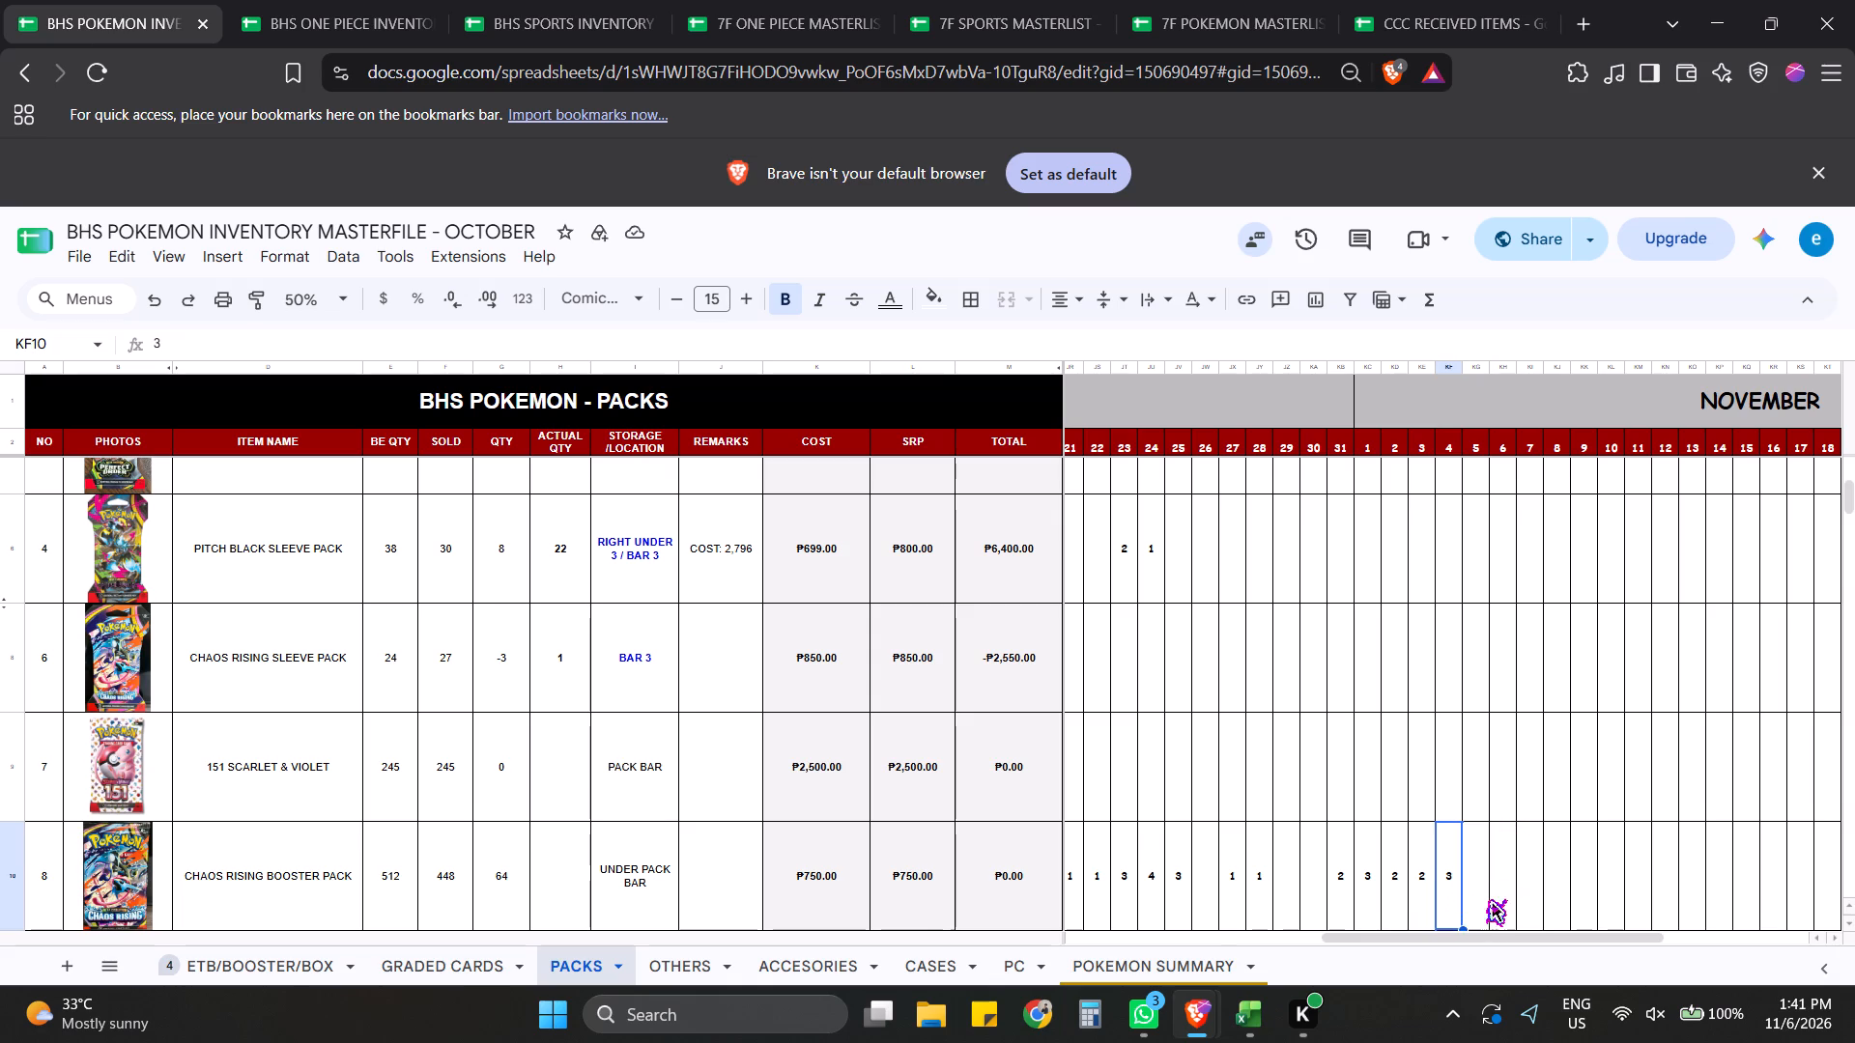
{"action": "left_click", "coordinate": [1483, 898]}
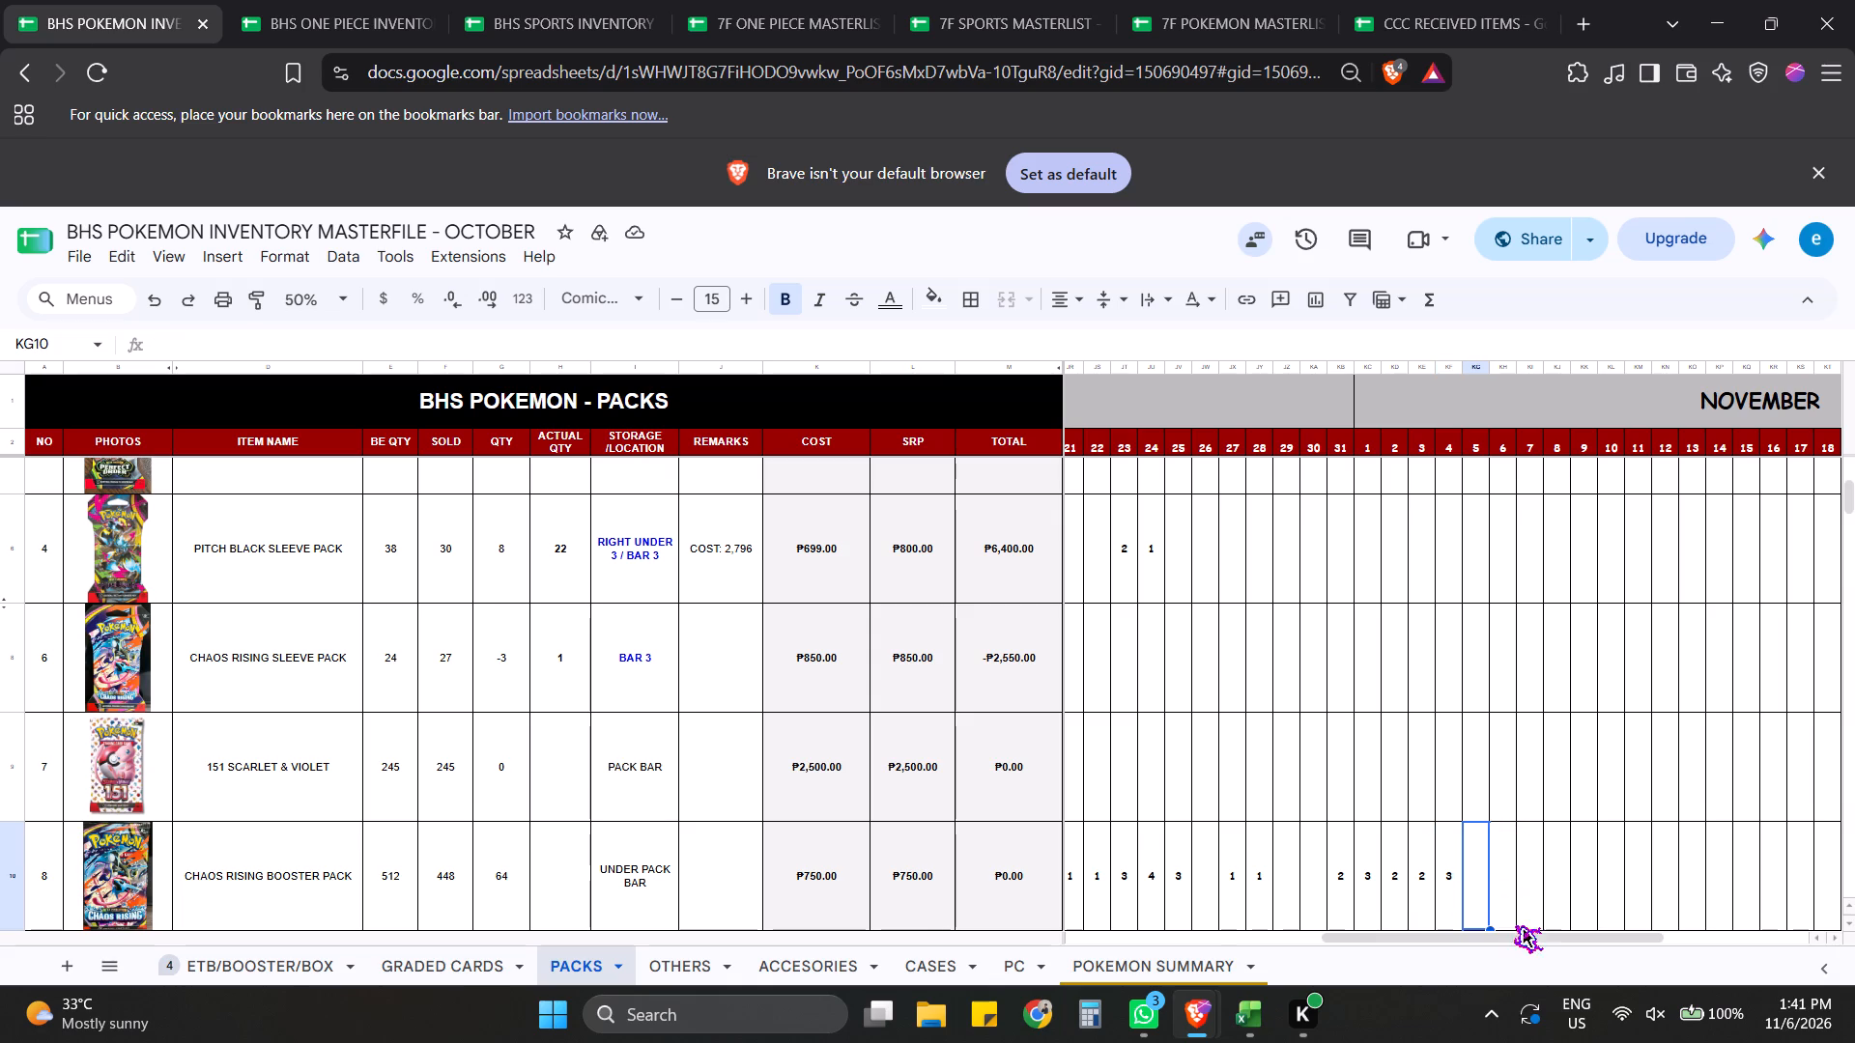
{"action": "left_click", "coordinate": [1427, 896]}
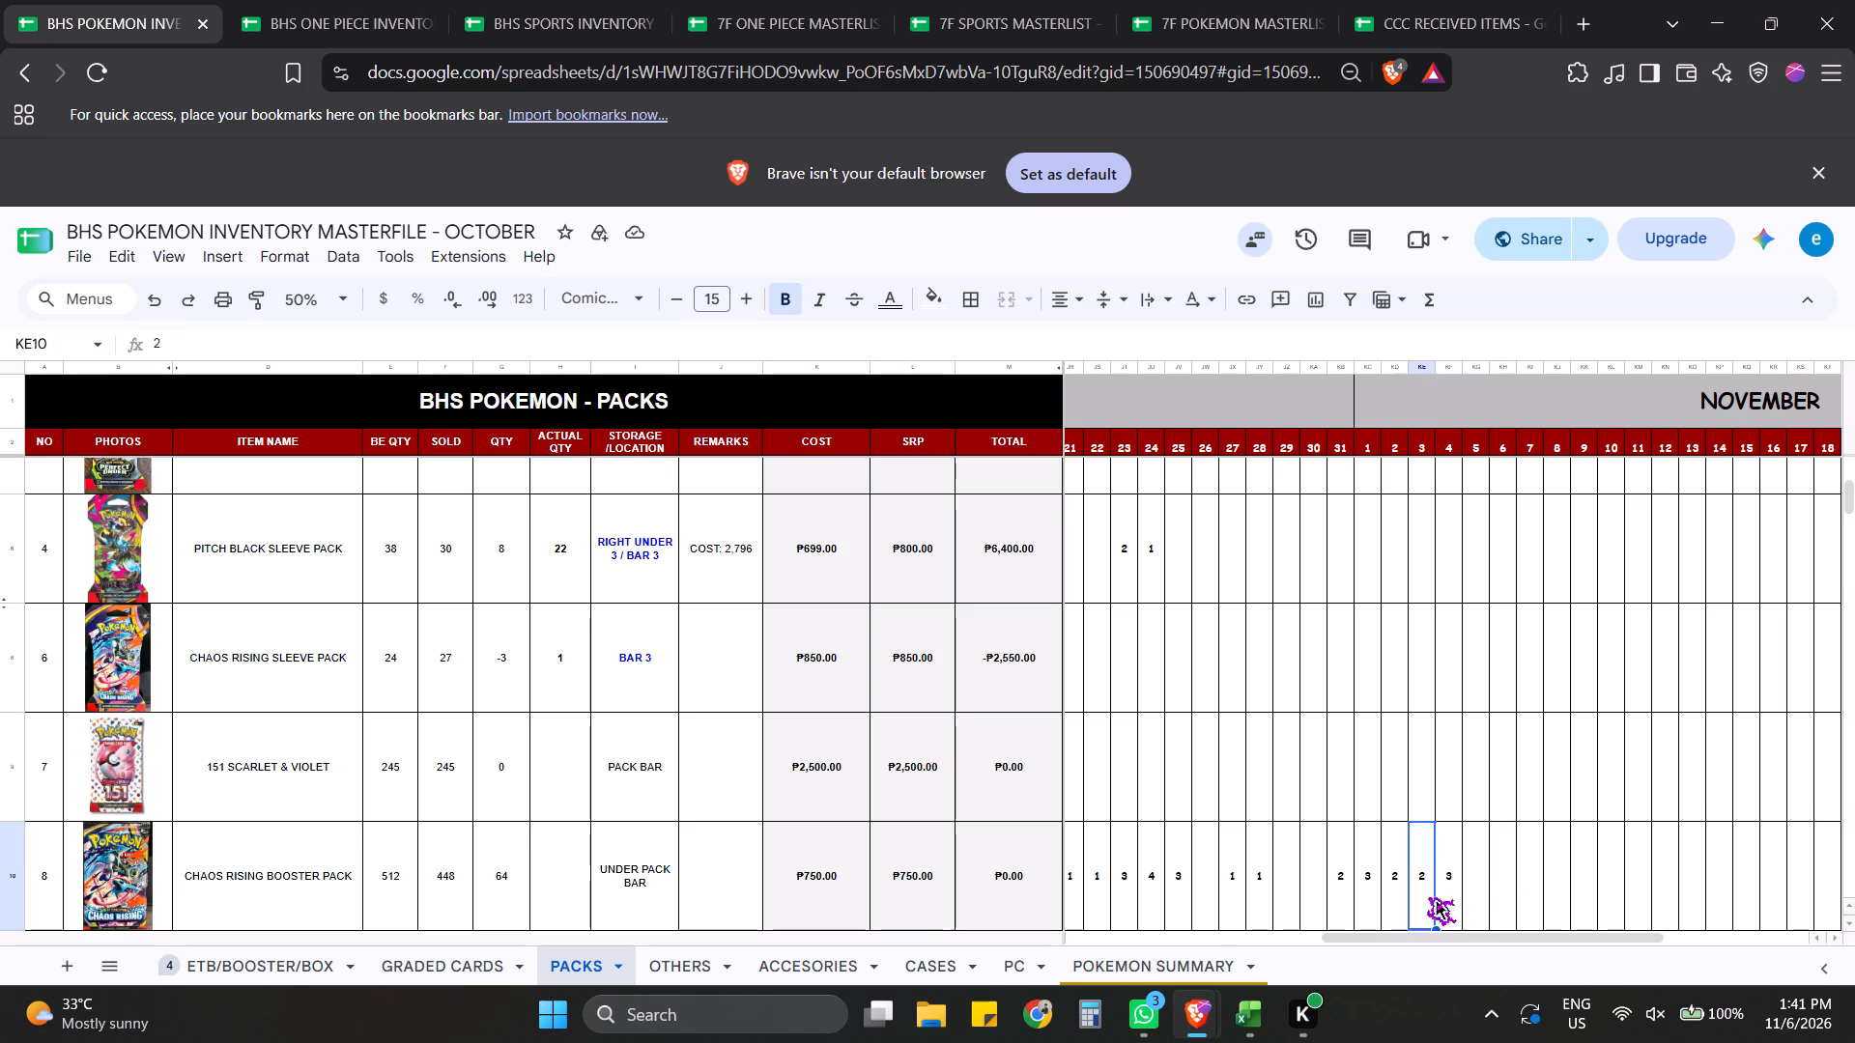
{"action": "left_click", "coordinate": [1473, 888]}
{"action": "left_click", "coordinate": [1457, 887]}
{"action": "left_click", "coordinate": [1482, 885]}
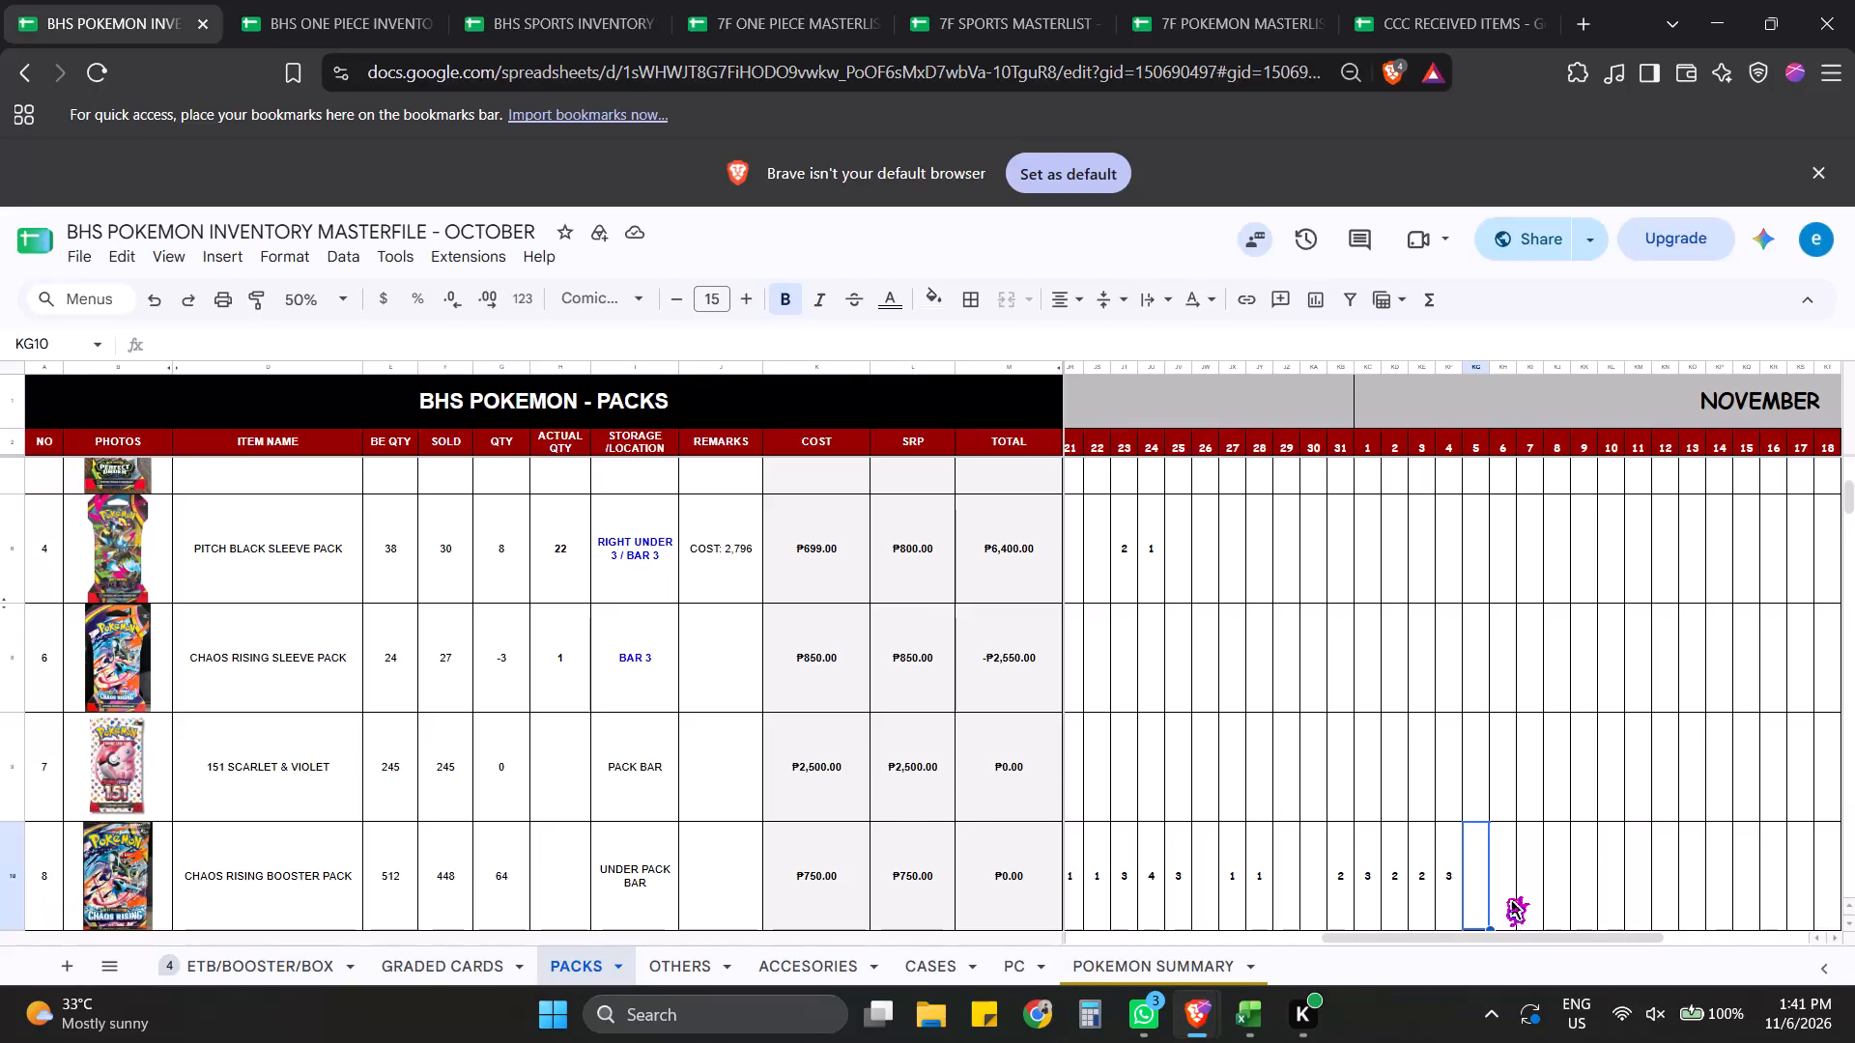
{"action": "left_click", "coordinate": [1453, 866]}
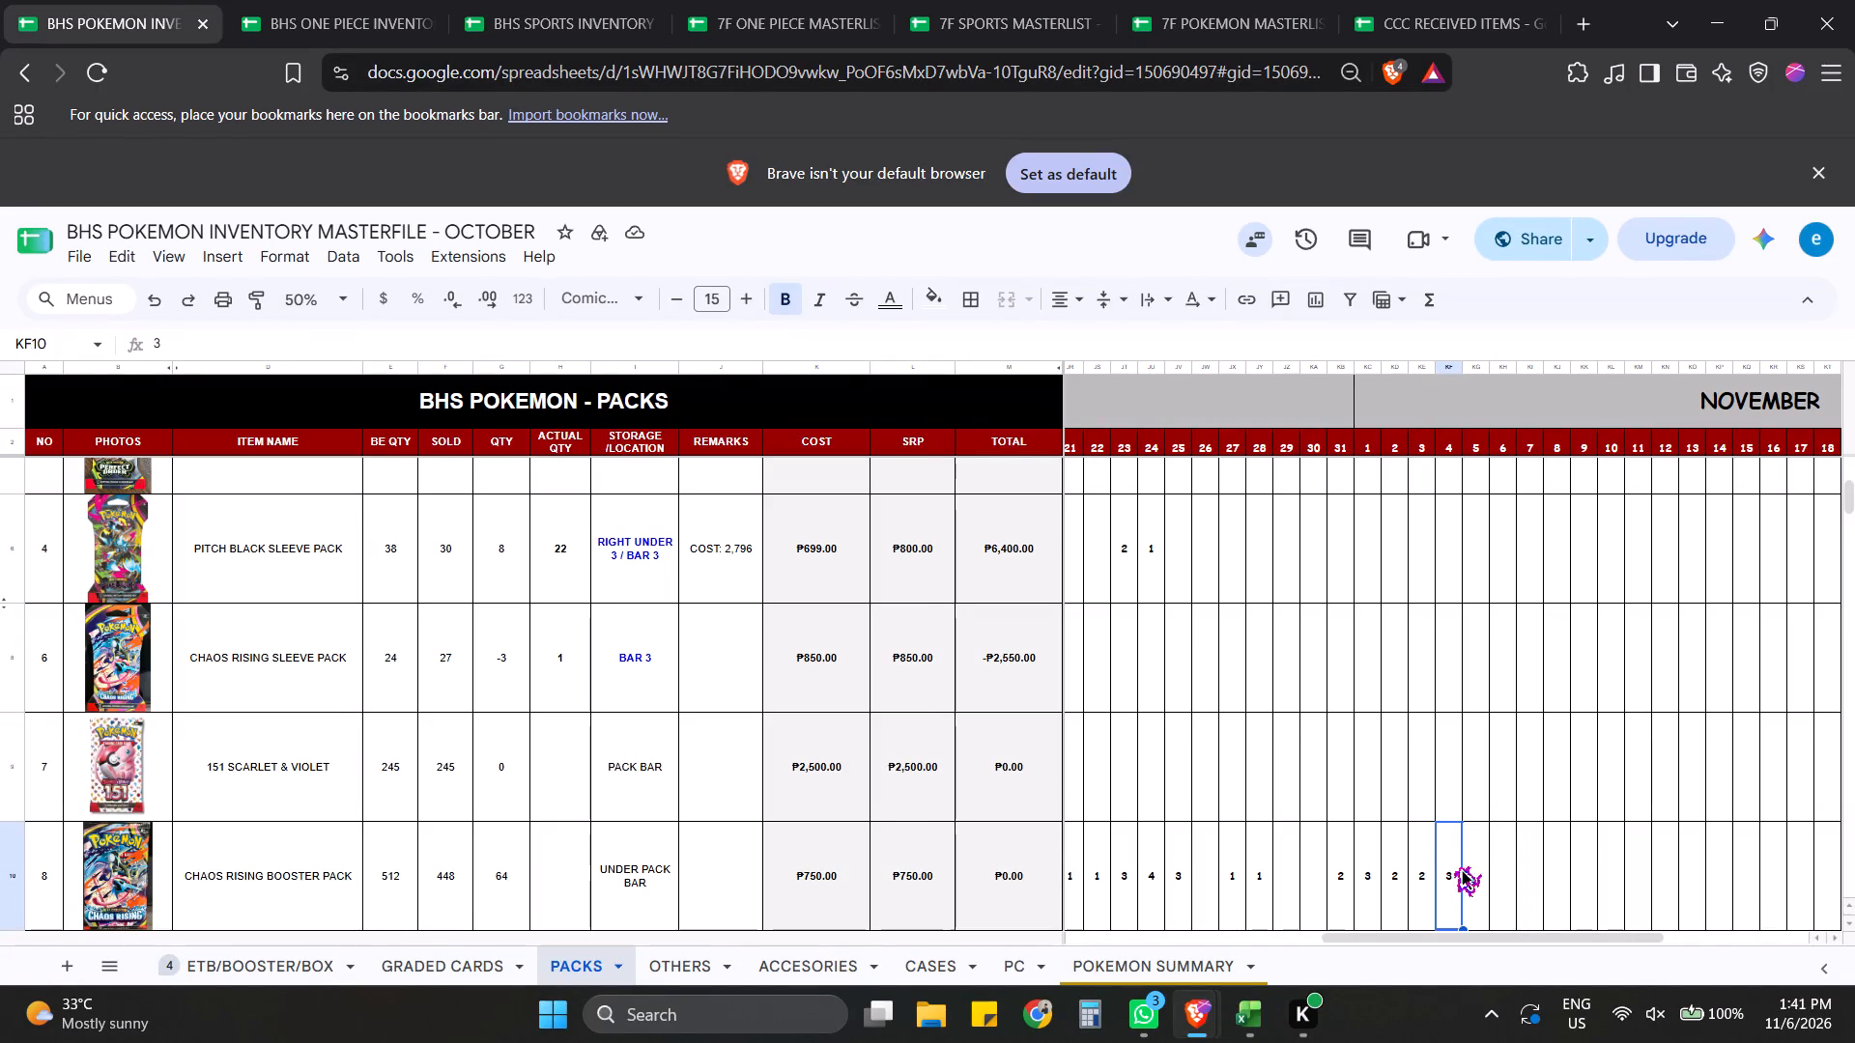
{"action": "left_click", "coordinate": [1442, 777]}
{"action": "left_click", "coordinate": [1468, 855]}
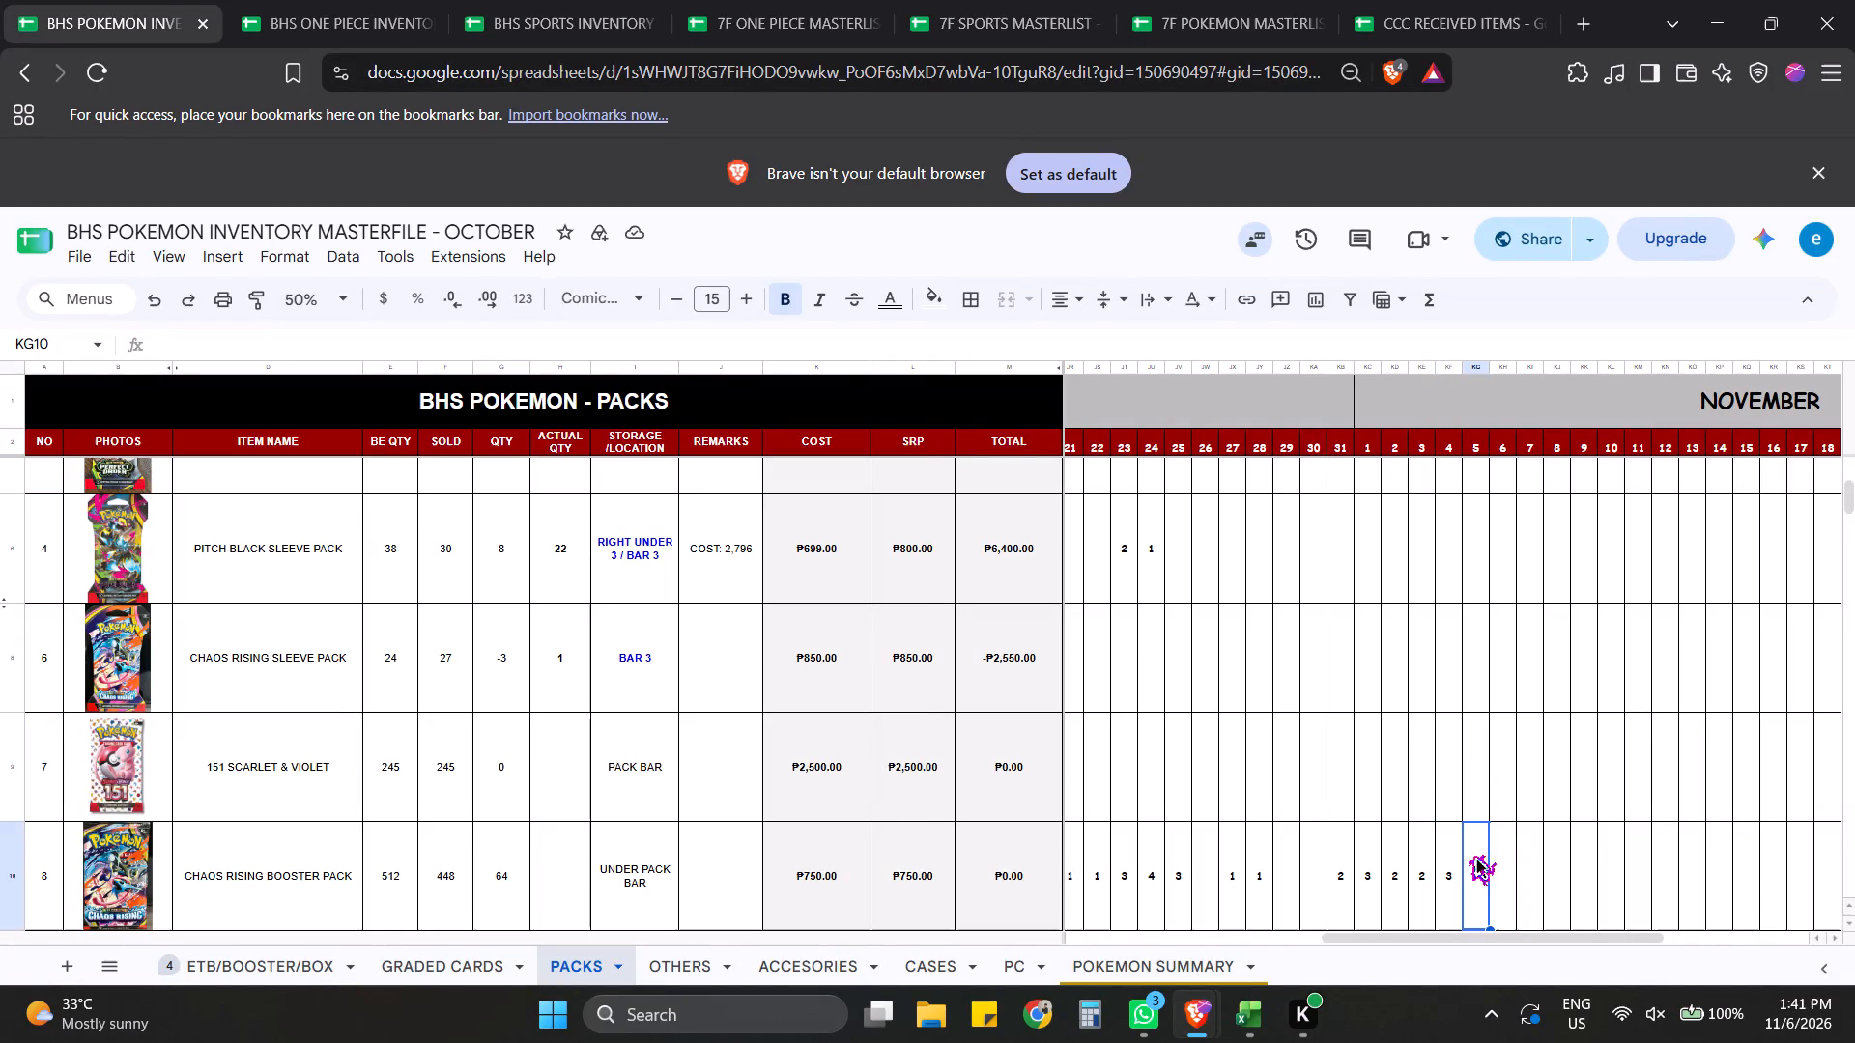
Recheck Abyss Eyes and Journey Together sold counts in the per-area list, plus the masterfile's Chaos Rising Booster Pack cells for November 3 to 5.
{"action": "key", "text": "alt+Tab"}
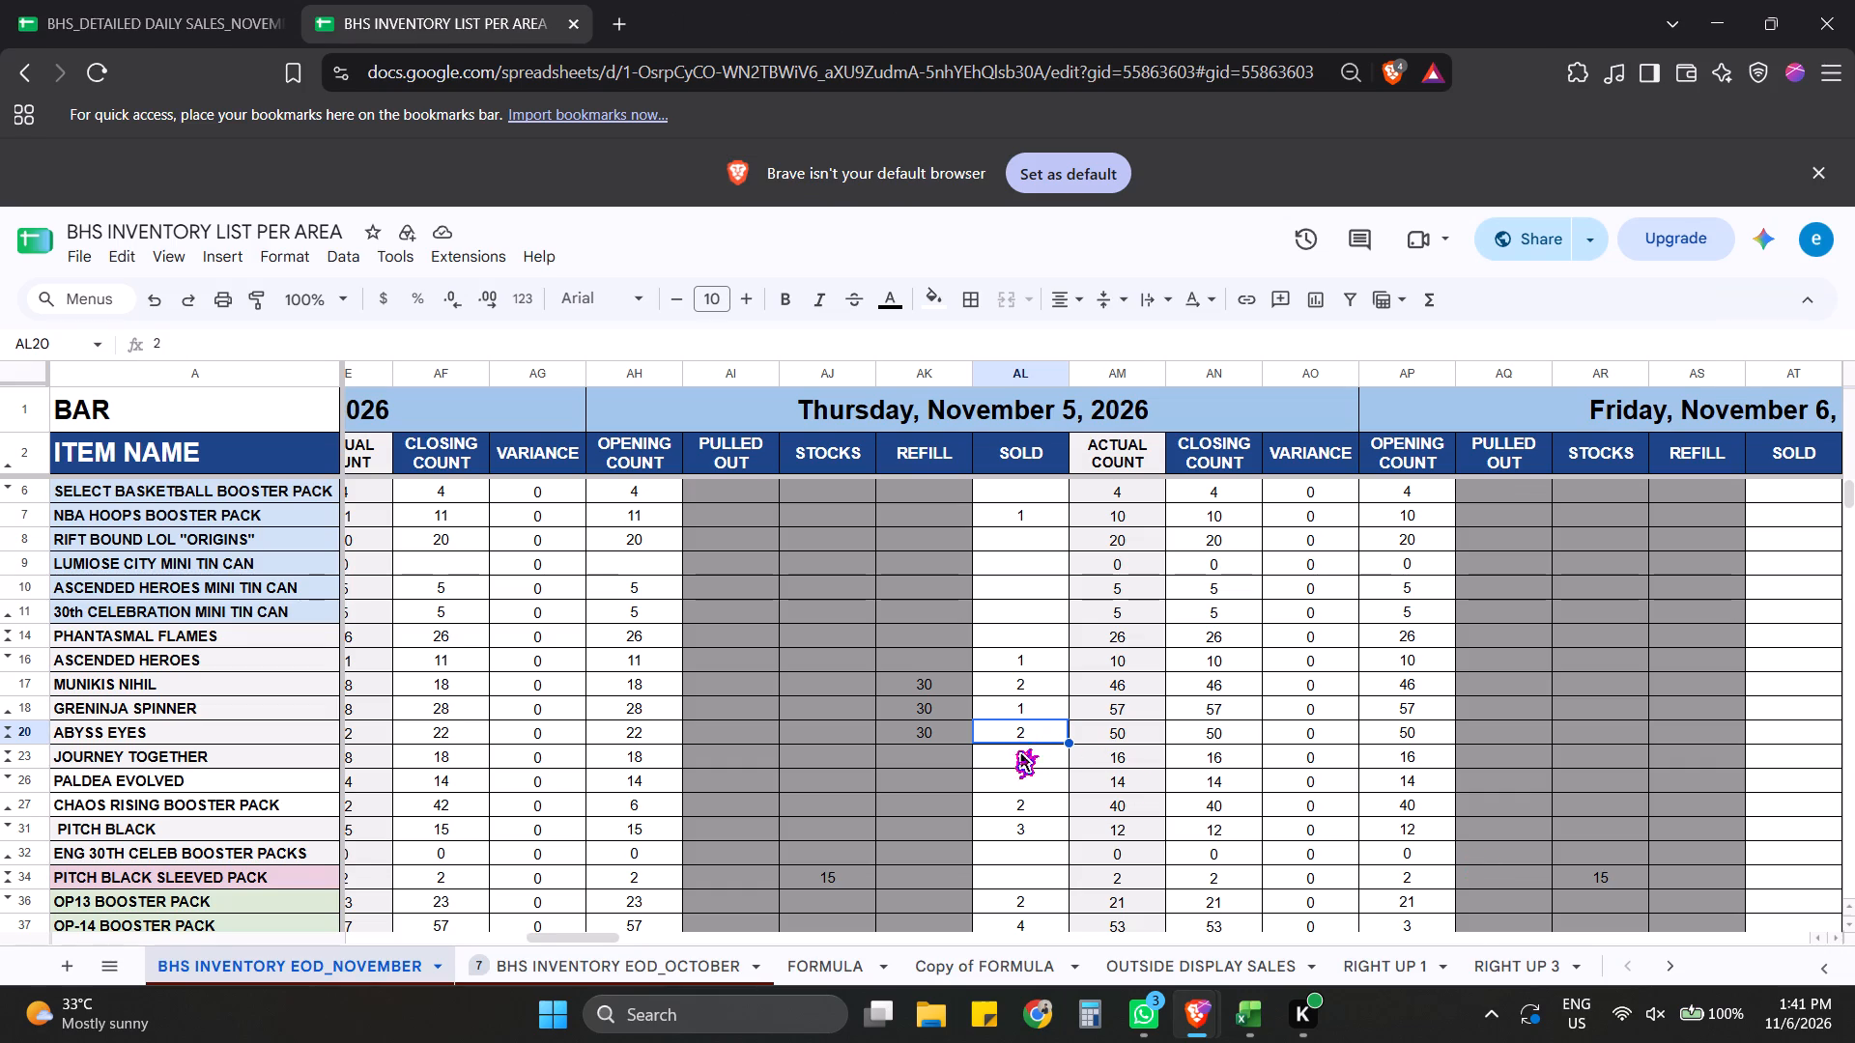
{"action": "left_click", "coordinate": [1013, 757]}
{"action": "left_click", "coordinate": [1014, 740]}
{"action": "left_click", "coordinate": [1028, 757]}
{"action": "left_click", "coordinate": [1027, 740]}
{"action": "key", "text": "alt+Tab"}
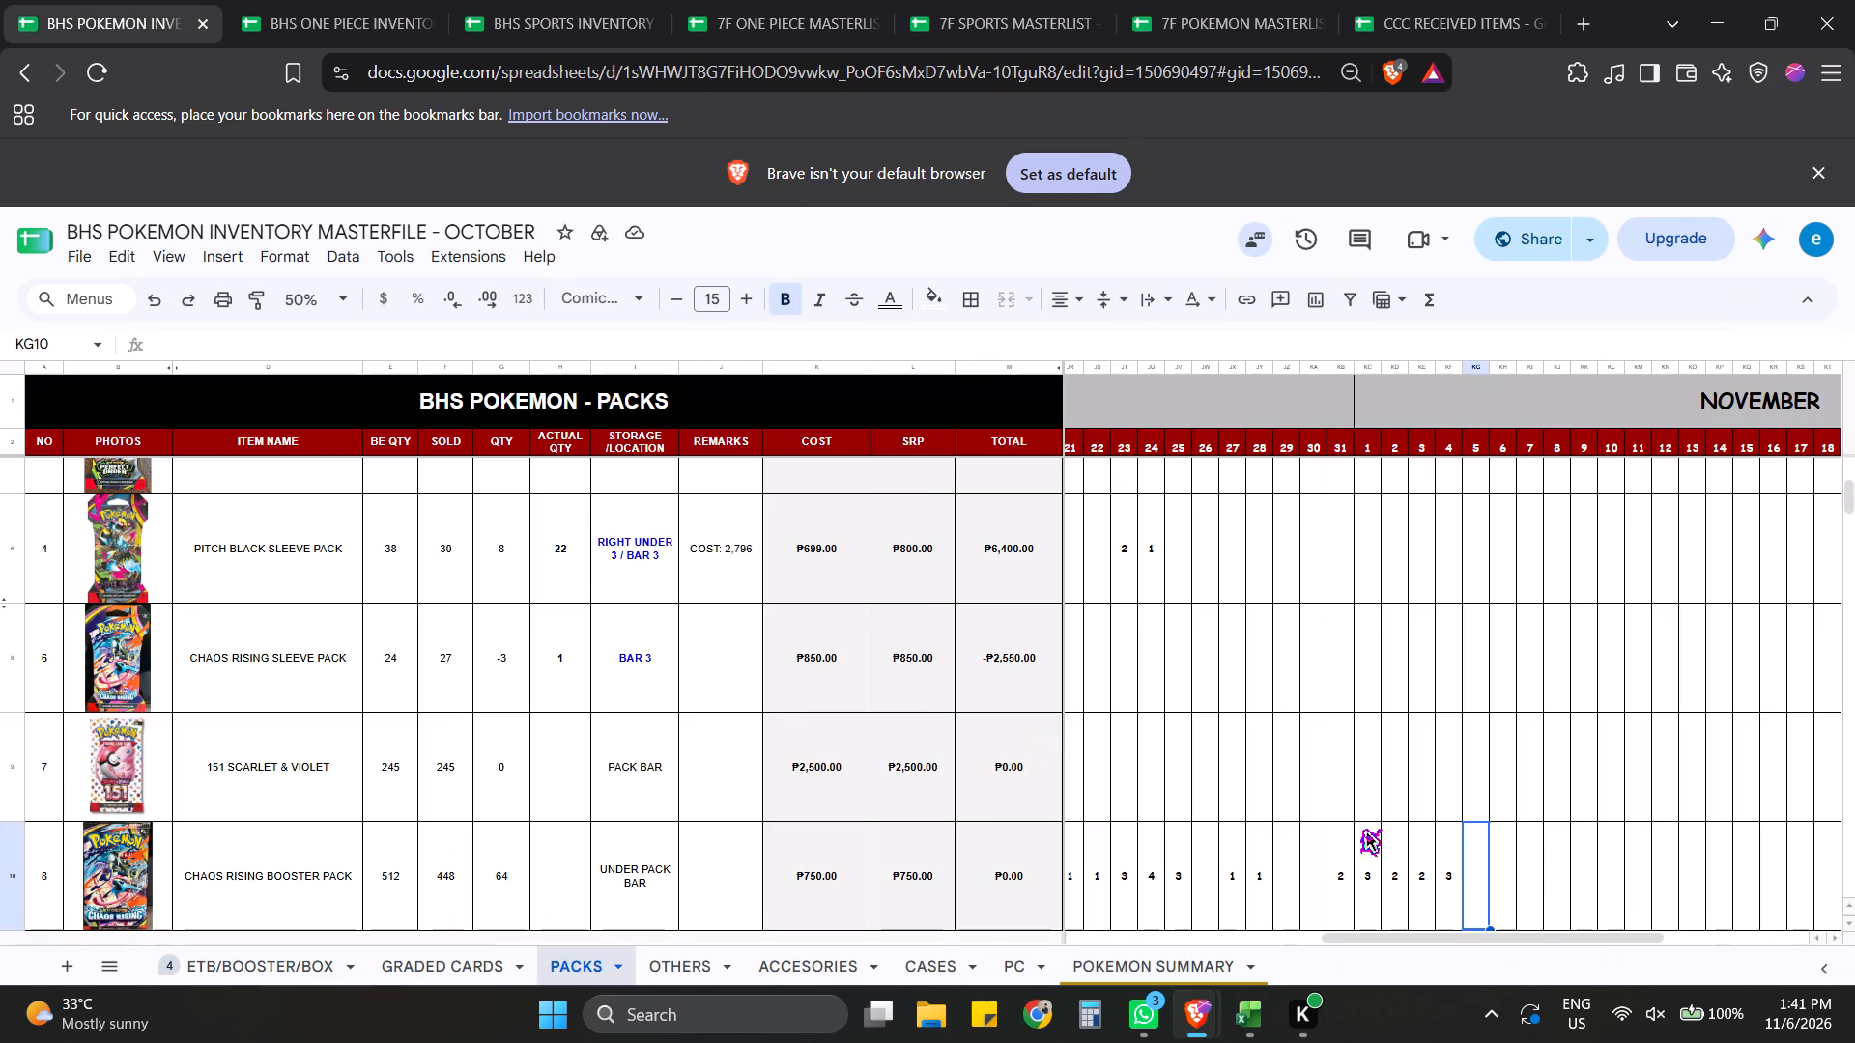
{"action": "left_click", "coordinate": [1415, 875]}
{"action": "left_click", "coordinate": [1450, 875]}
{"action": "left_click", "coordinate": [1468, 875]}
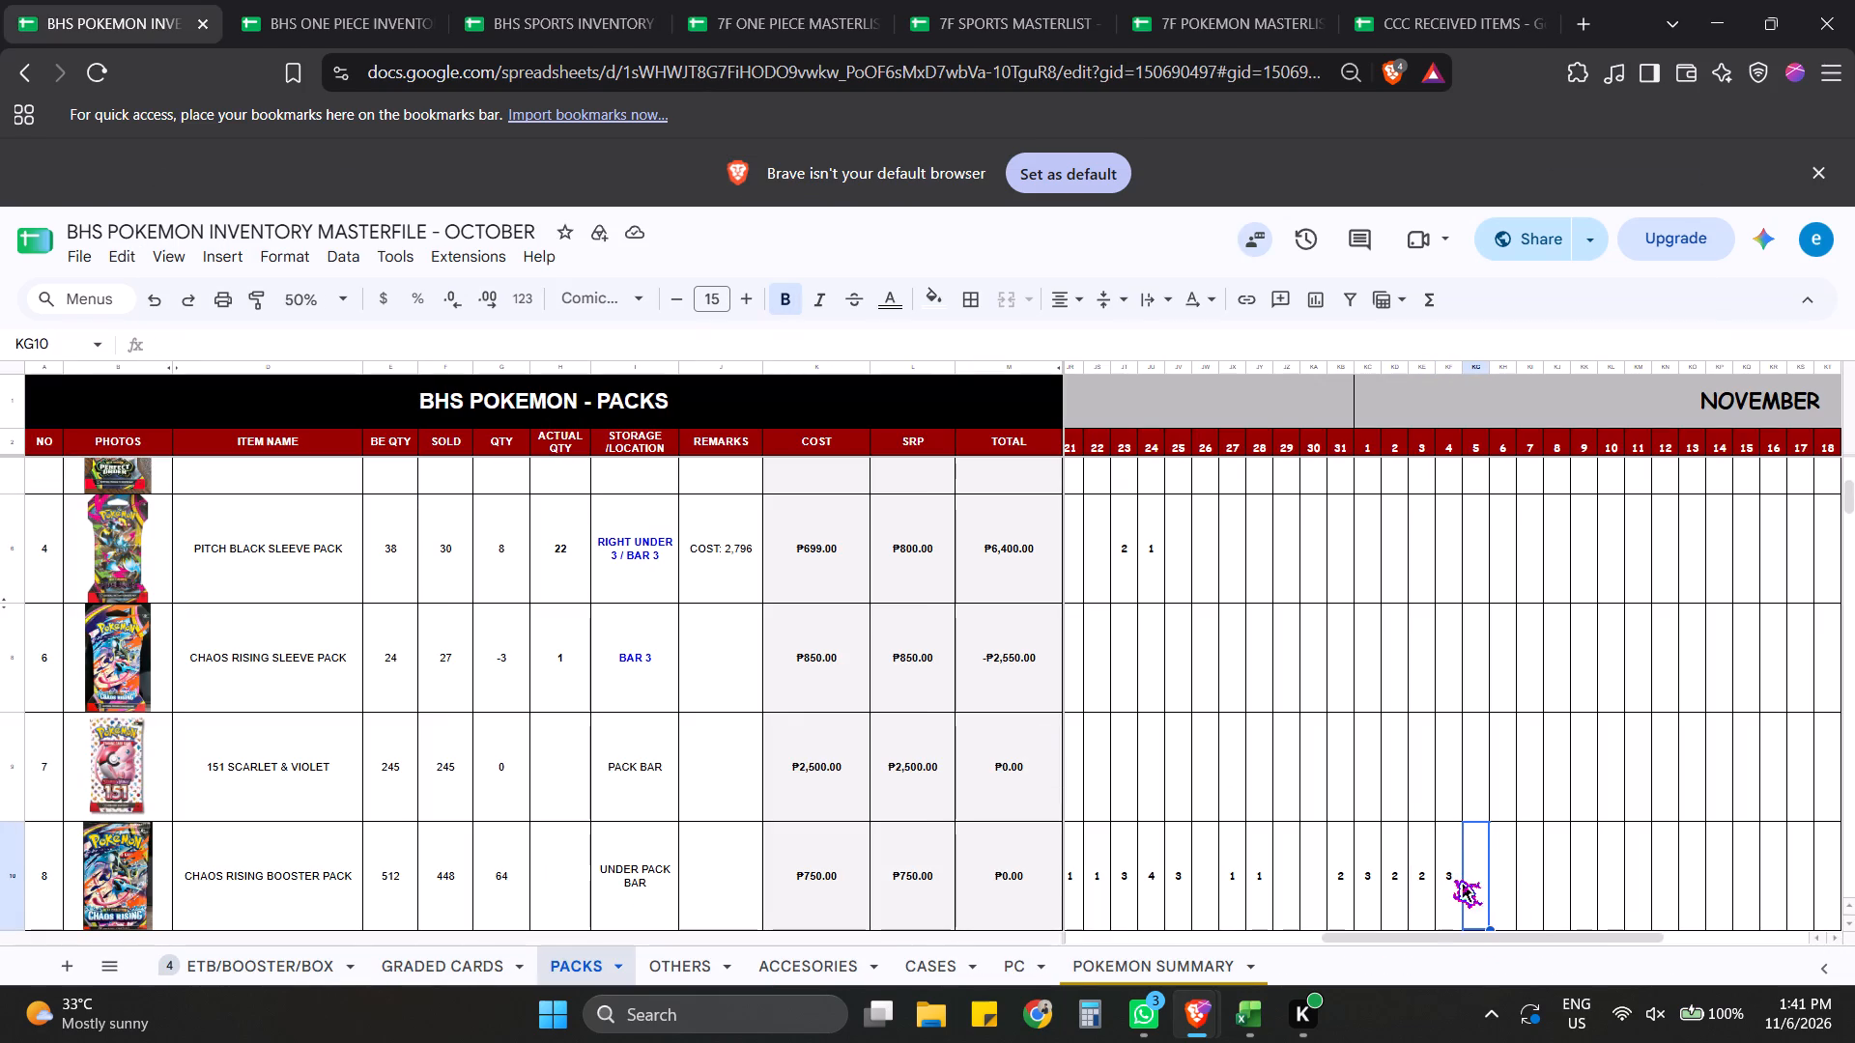
{"action": "left_click", "coordinate": [1447, 882]}
{"action": "left_click", "coordinate": [1476, 879]}
Check the Bar's November 5 Chaos Rising Booster Pack sold count and record 2 for that date in the masterfile.
{"action": "key", "text": "alt+Tab"}
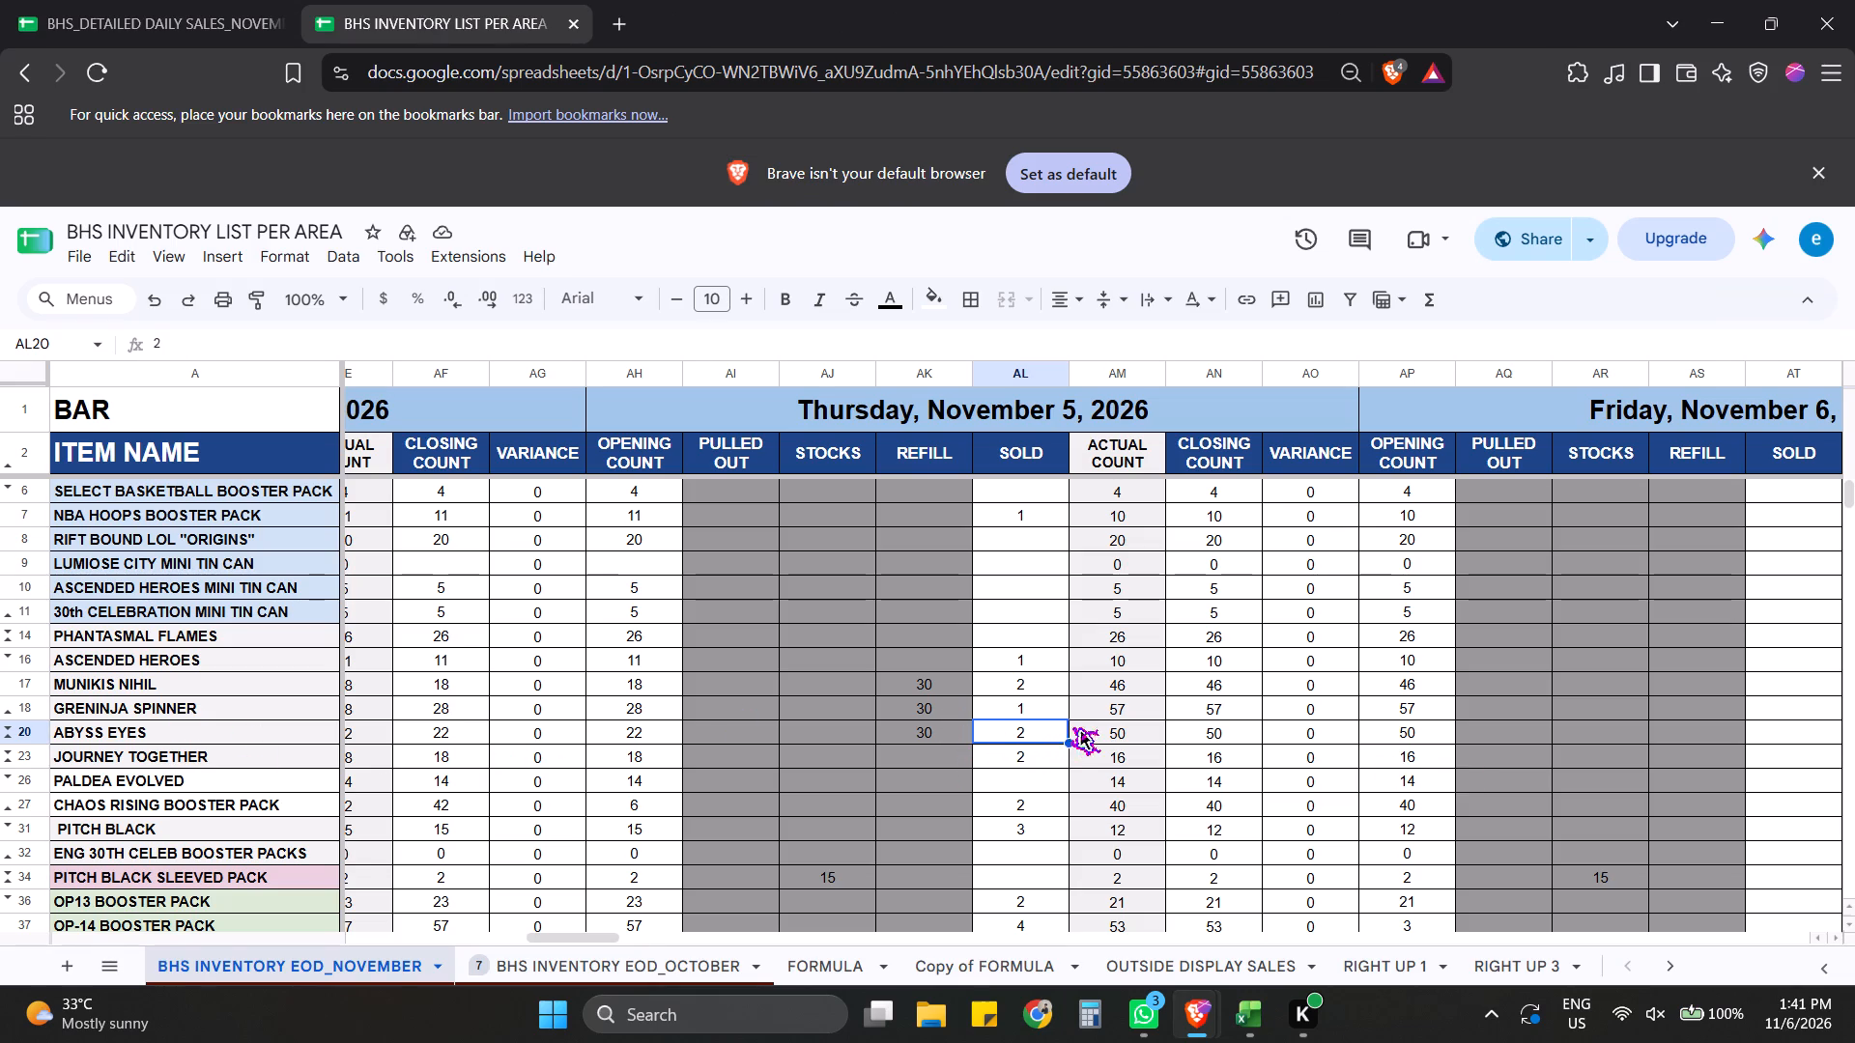
{"action": "left_click", "coordinate": [1038, 743]}
{"action": "left_click", "coordinate": [1024, 775]}
{"action": "left_click", "coordinate": [1030, 805]}
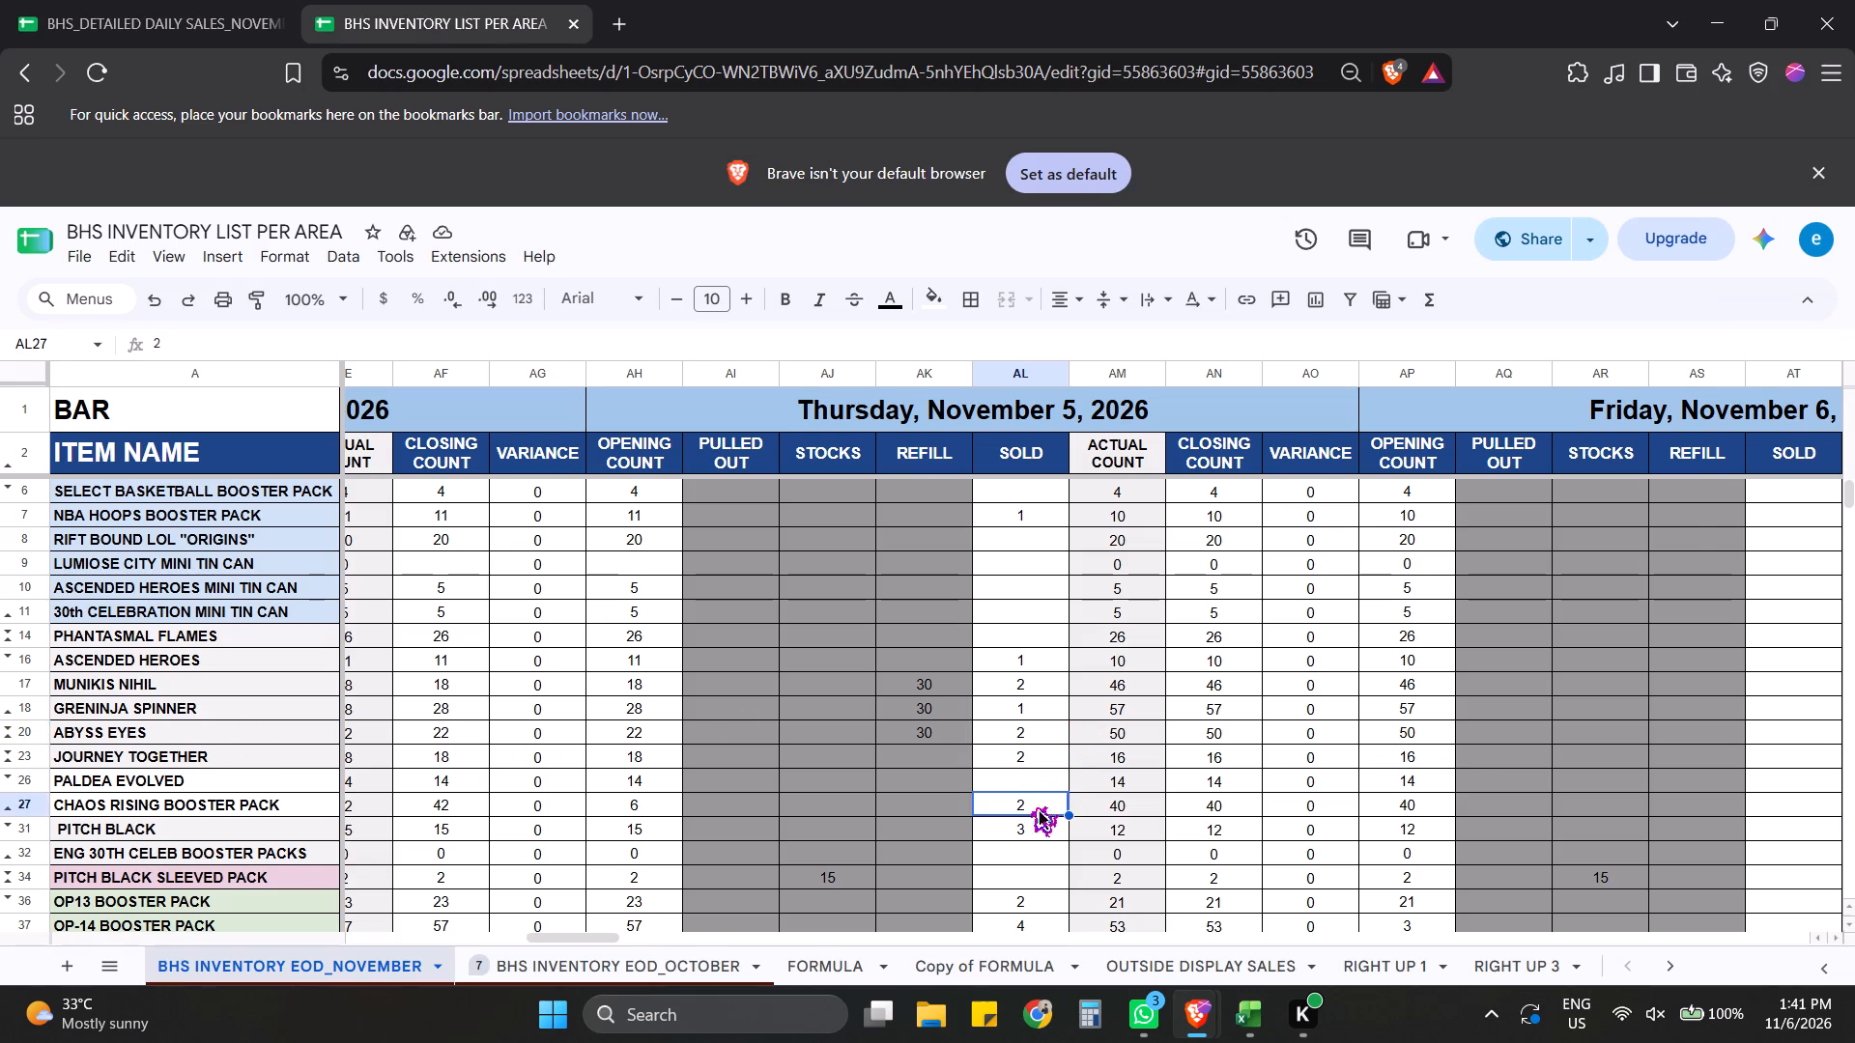
{"action": "key", "text": "alt+Tab"}
{"action": "left_click", "coordinate": [1469, 869]}
{"action": "left_click", "coordinate": [1493, 867]}
{"action": "left_click", "coordinate": [1470, 869]}
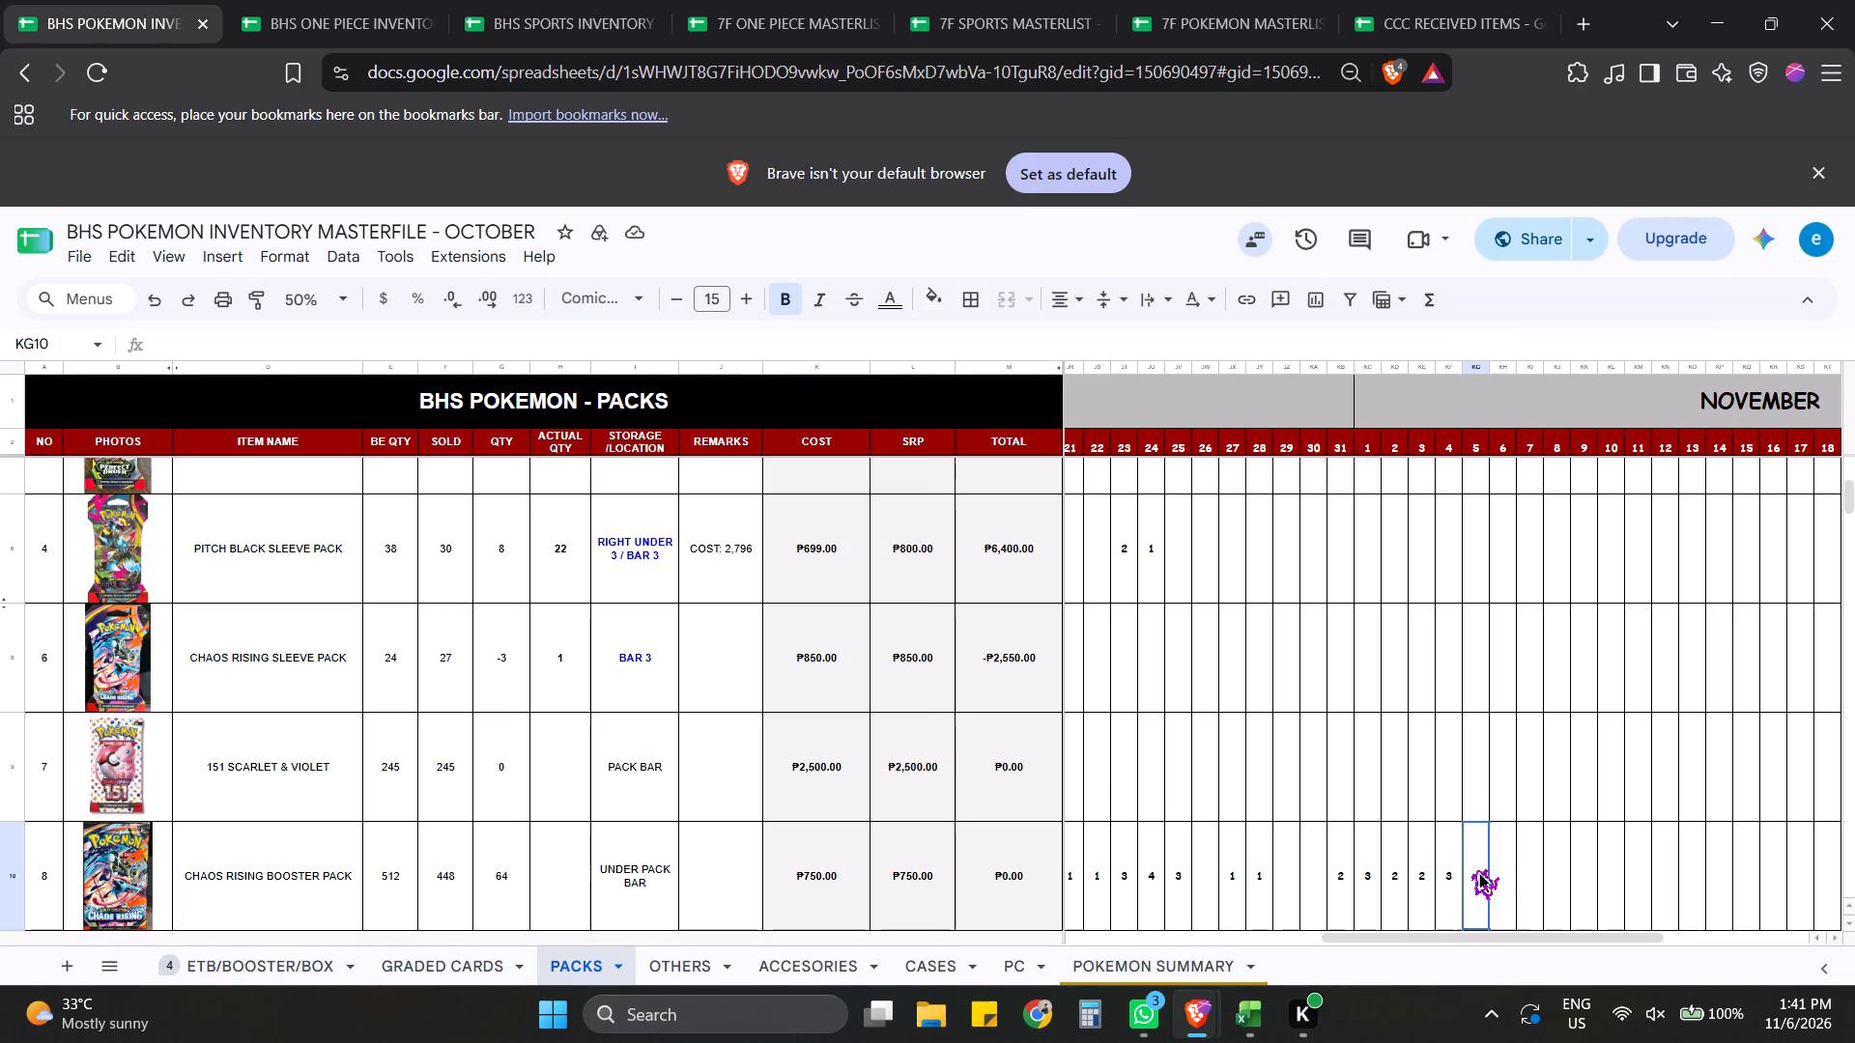
{"action": "key", "text": "alt+Tab"}
{"action": "left_click", "coordinate": [1047, 807]}
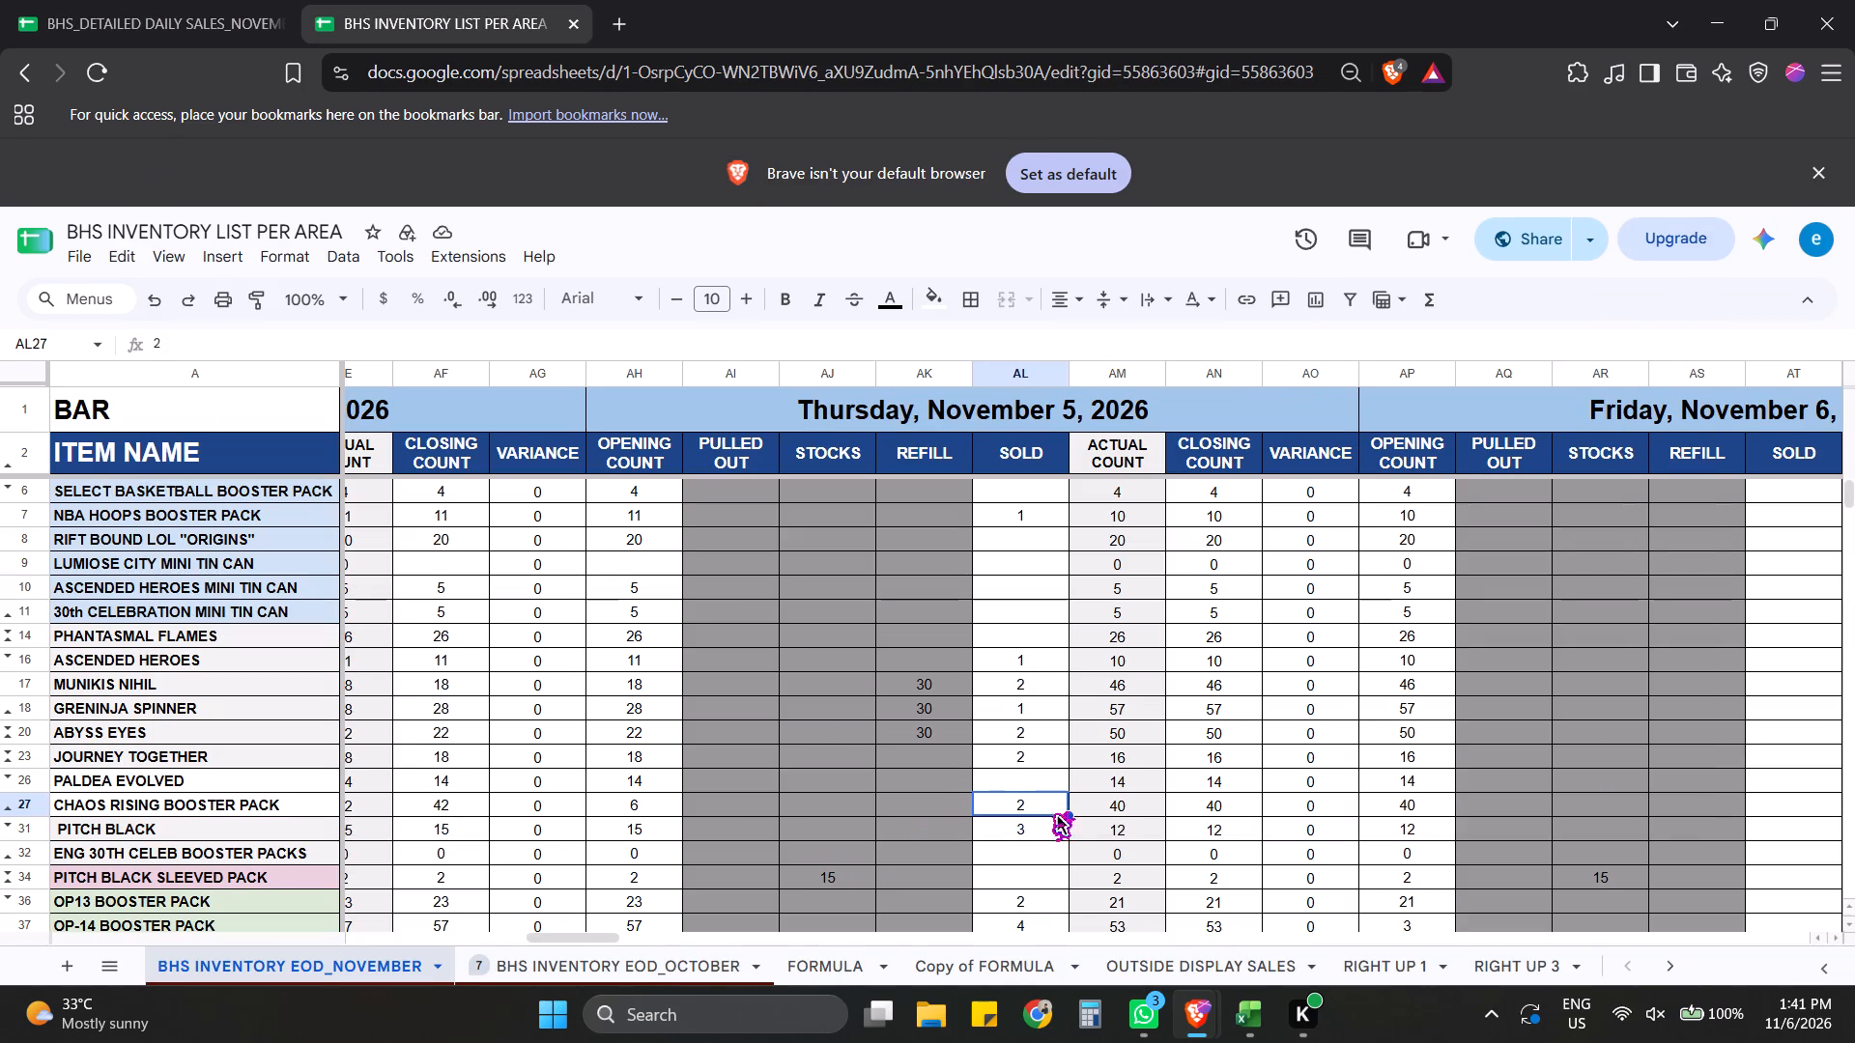
{"action": "left_click", "coordinate": [1041, 832]}
{"action": "left_click", "coordinate": [1030, 810]}
{"action": "key", "text": "alt+Tab"}
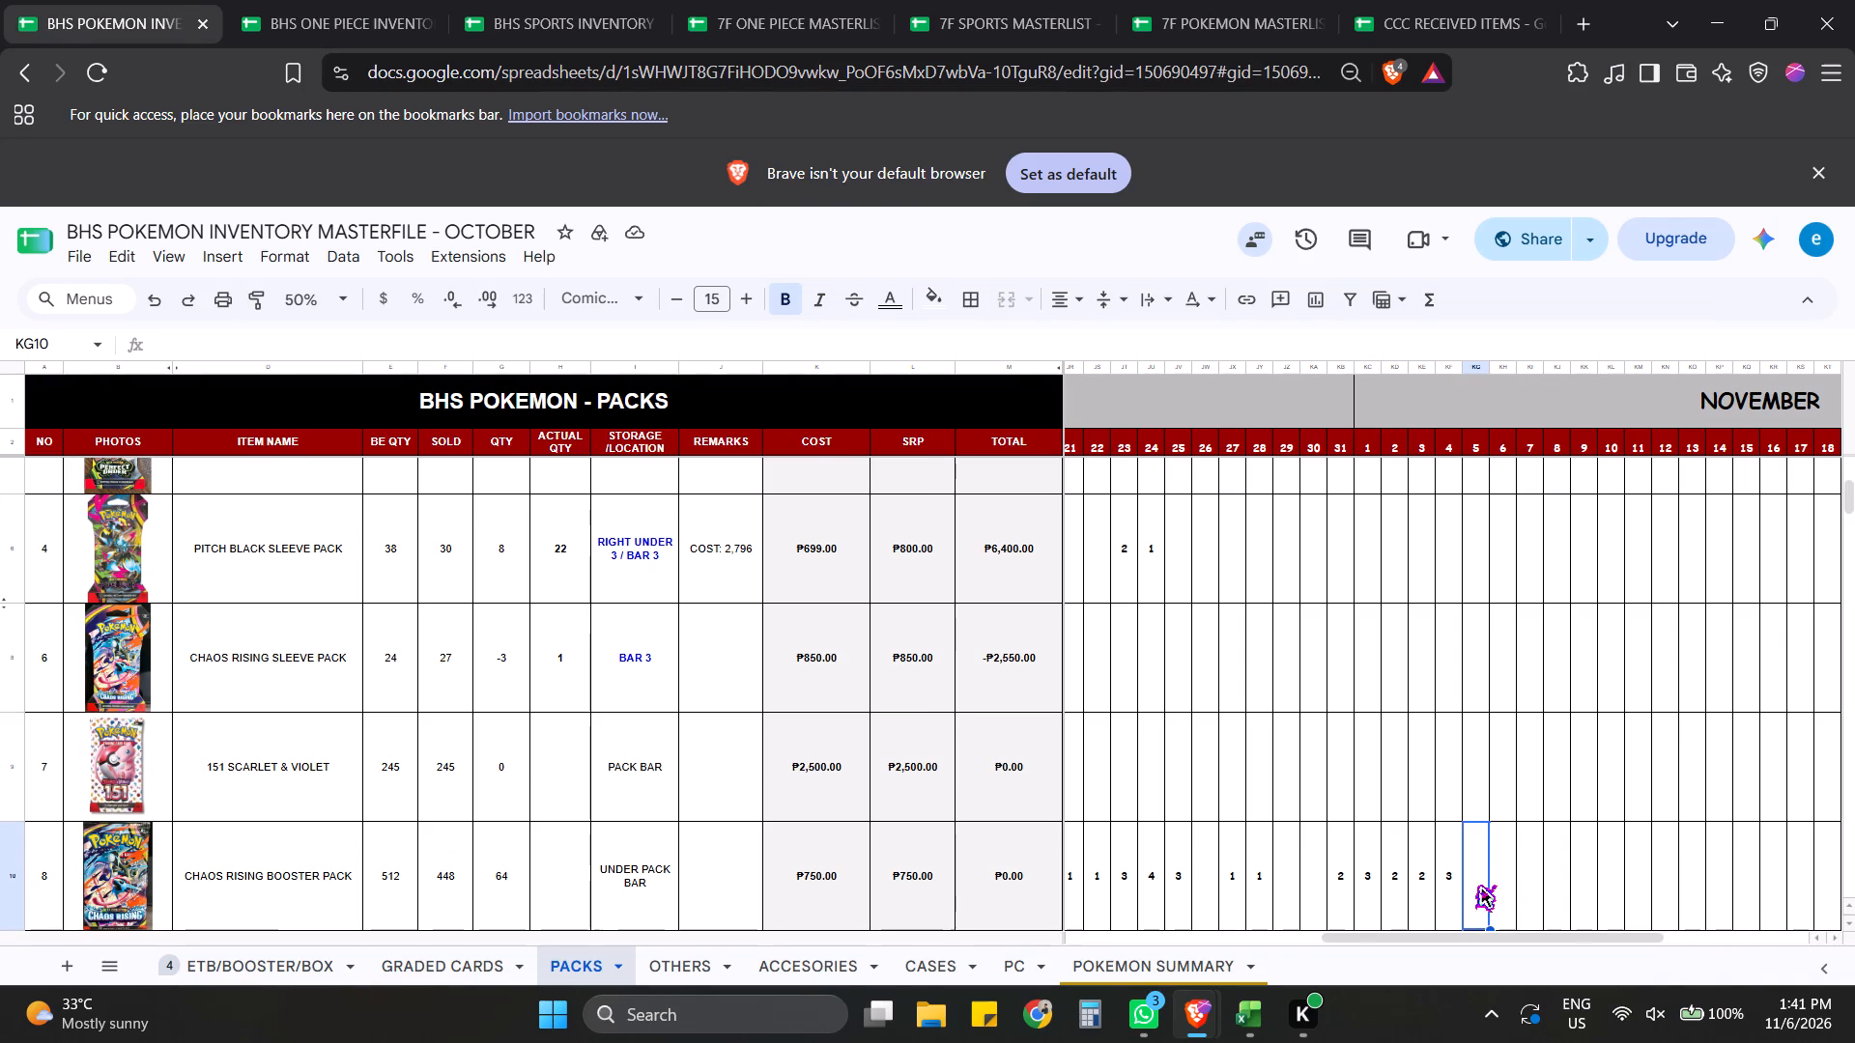
{"action": "key", "text": "2"}
{"action": "key", "text": "Return"}
Find the Pitch Black Booster Pack in the masterfile by searching PITCH and enter its November 5 sold count of 3.
{"action": "key", "text": "alt+Tab"}
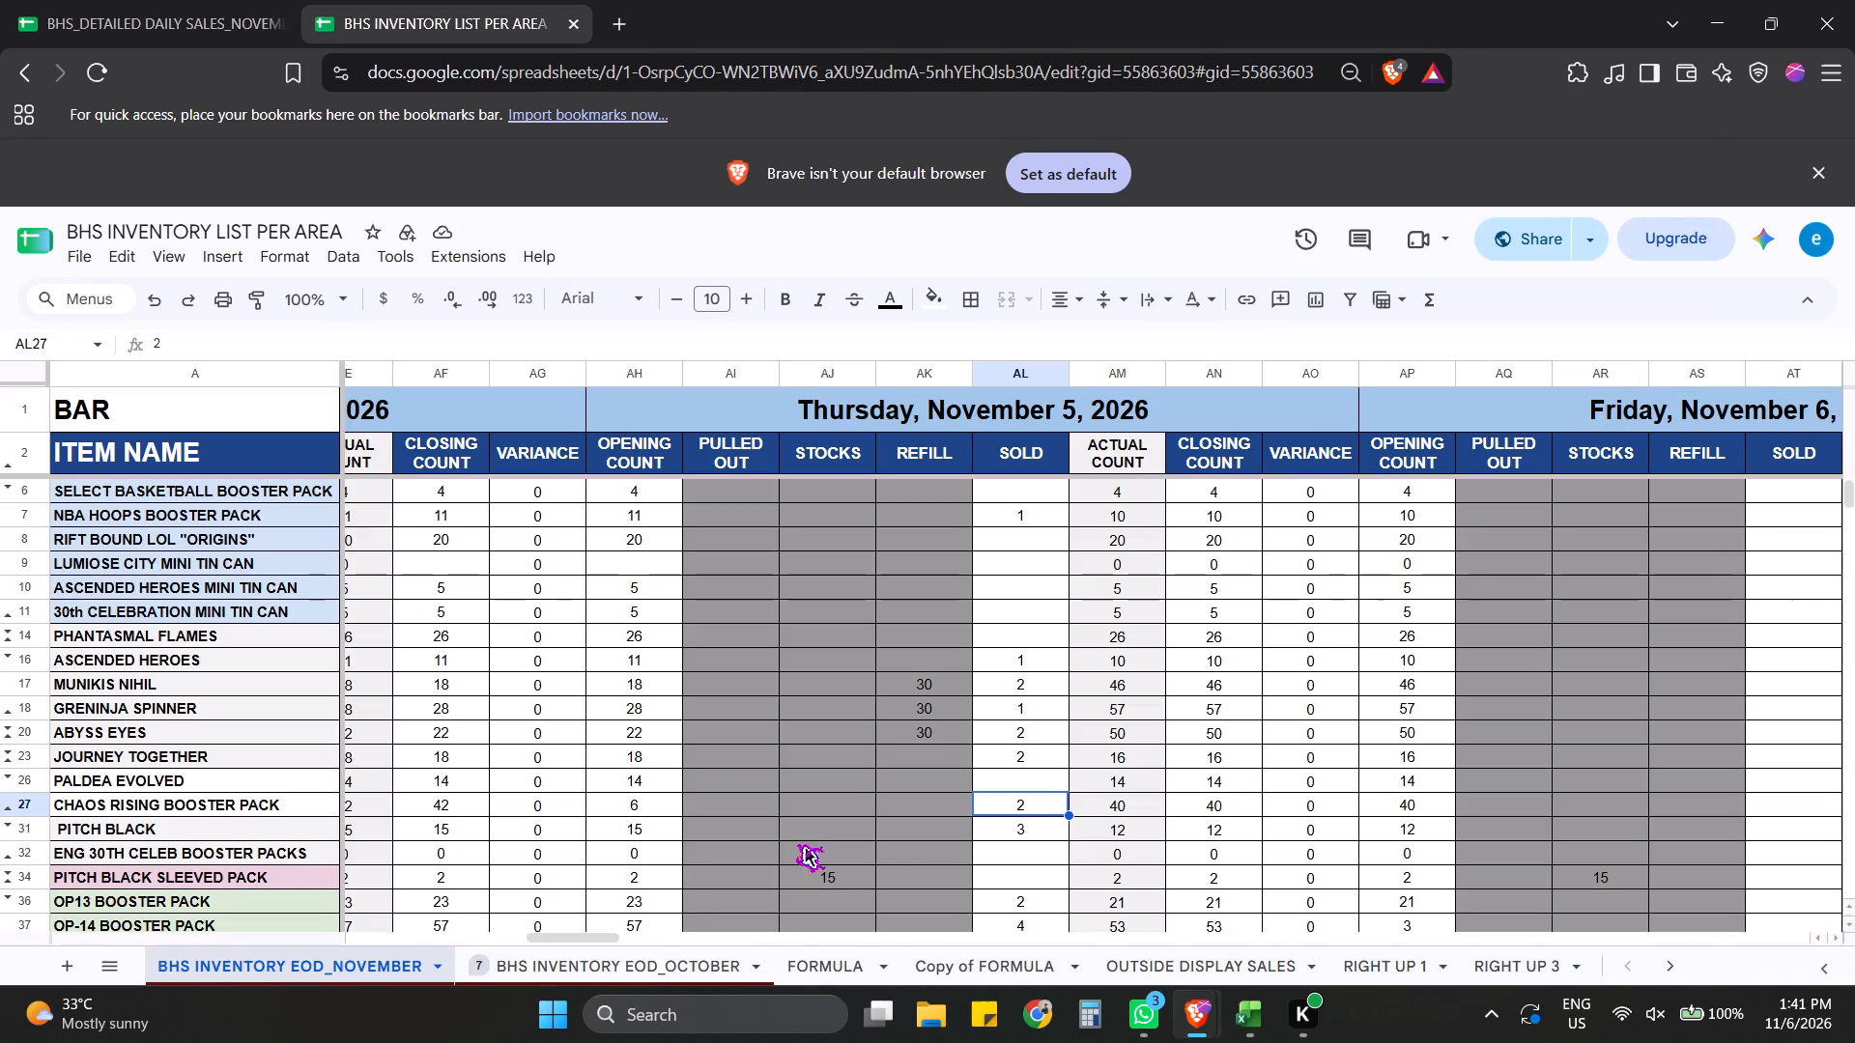
{"action": "left_click", "coordinate": [1009, 822]}
{"action": "key", "text": "alt+Tab"}
{"action": "key", "text": "ctrl+f"}
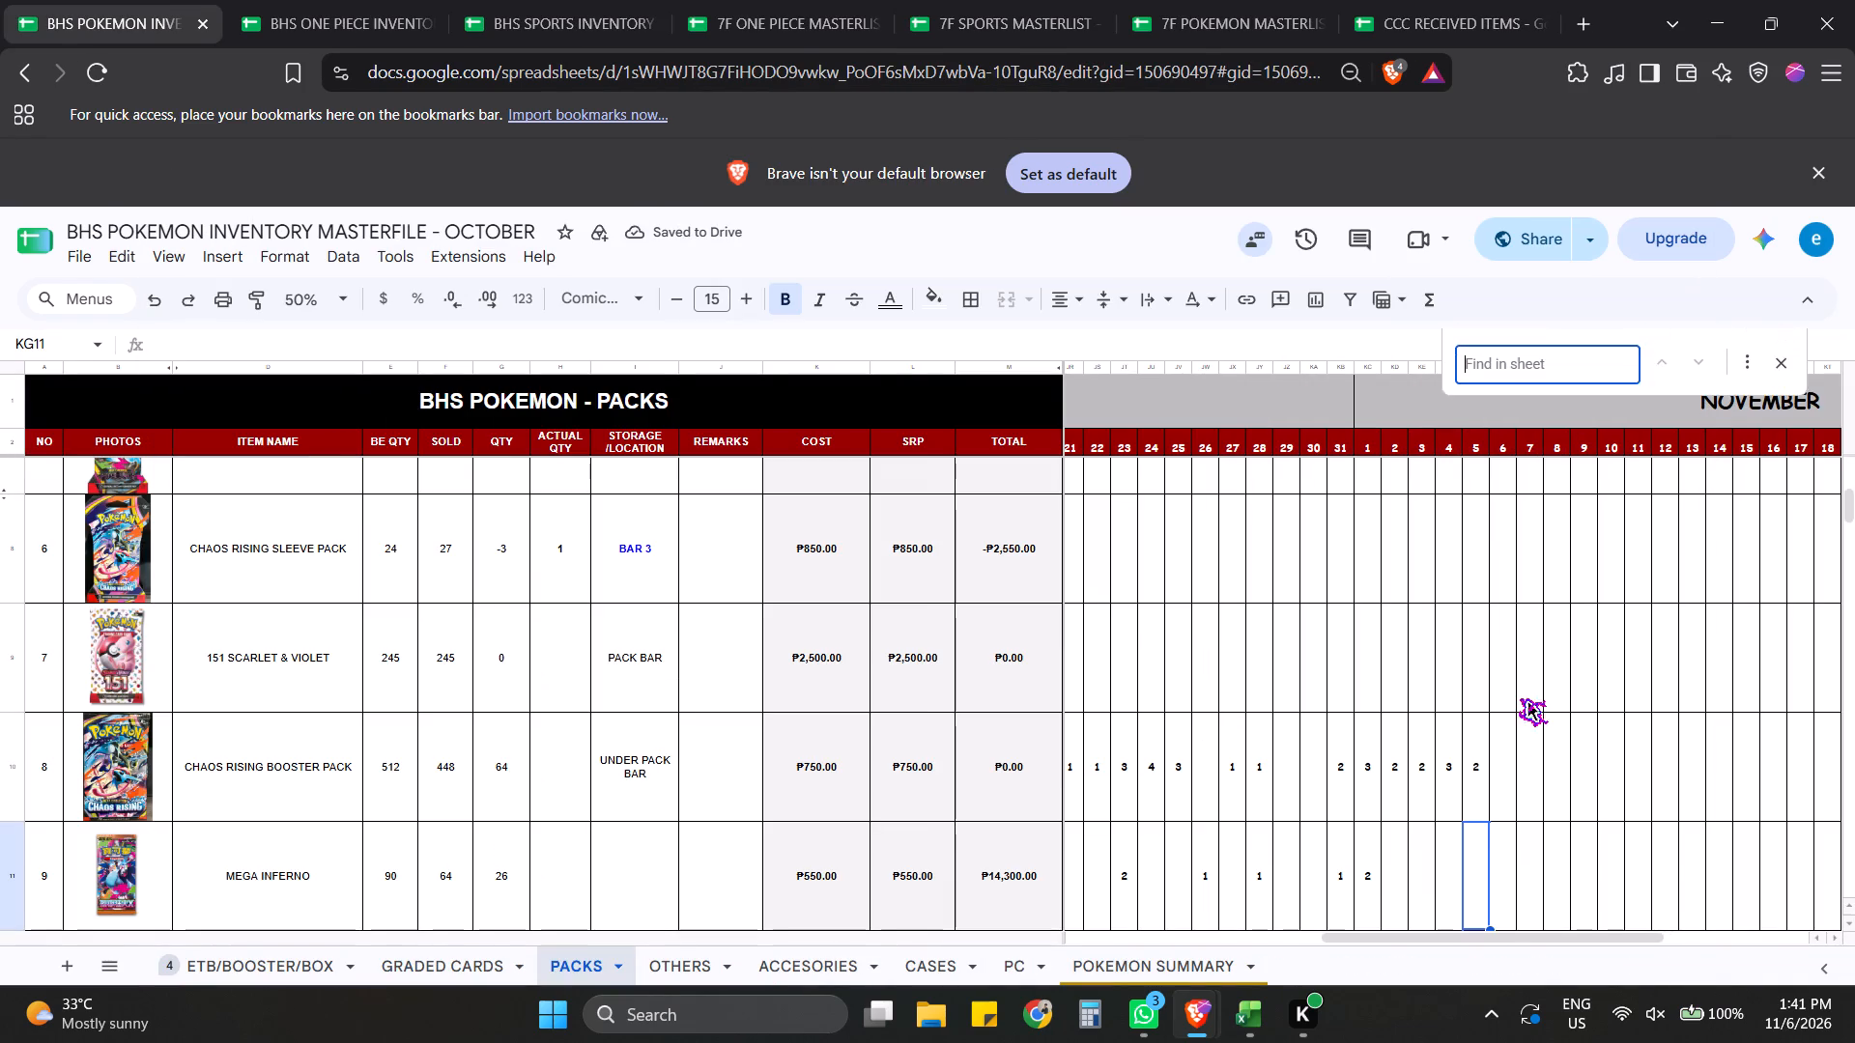
{"action": "type", "text": "PITCH"}
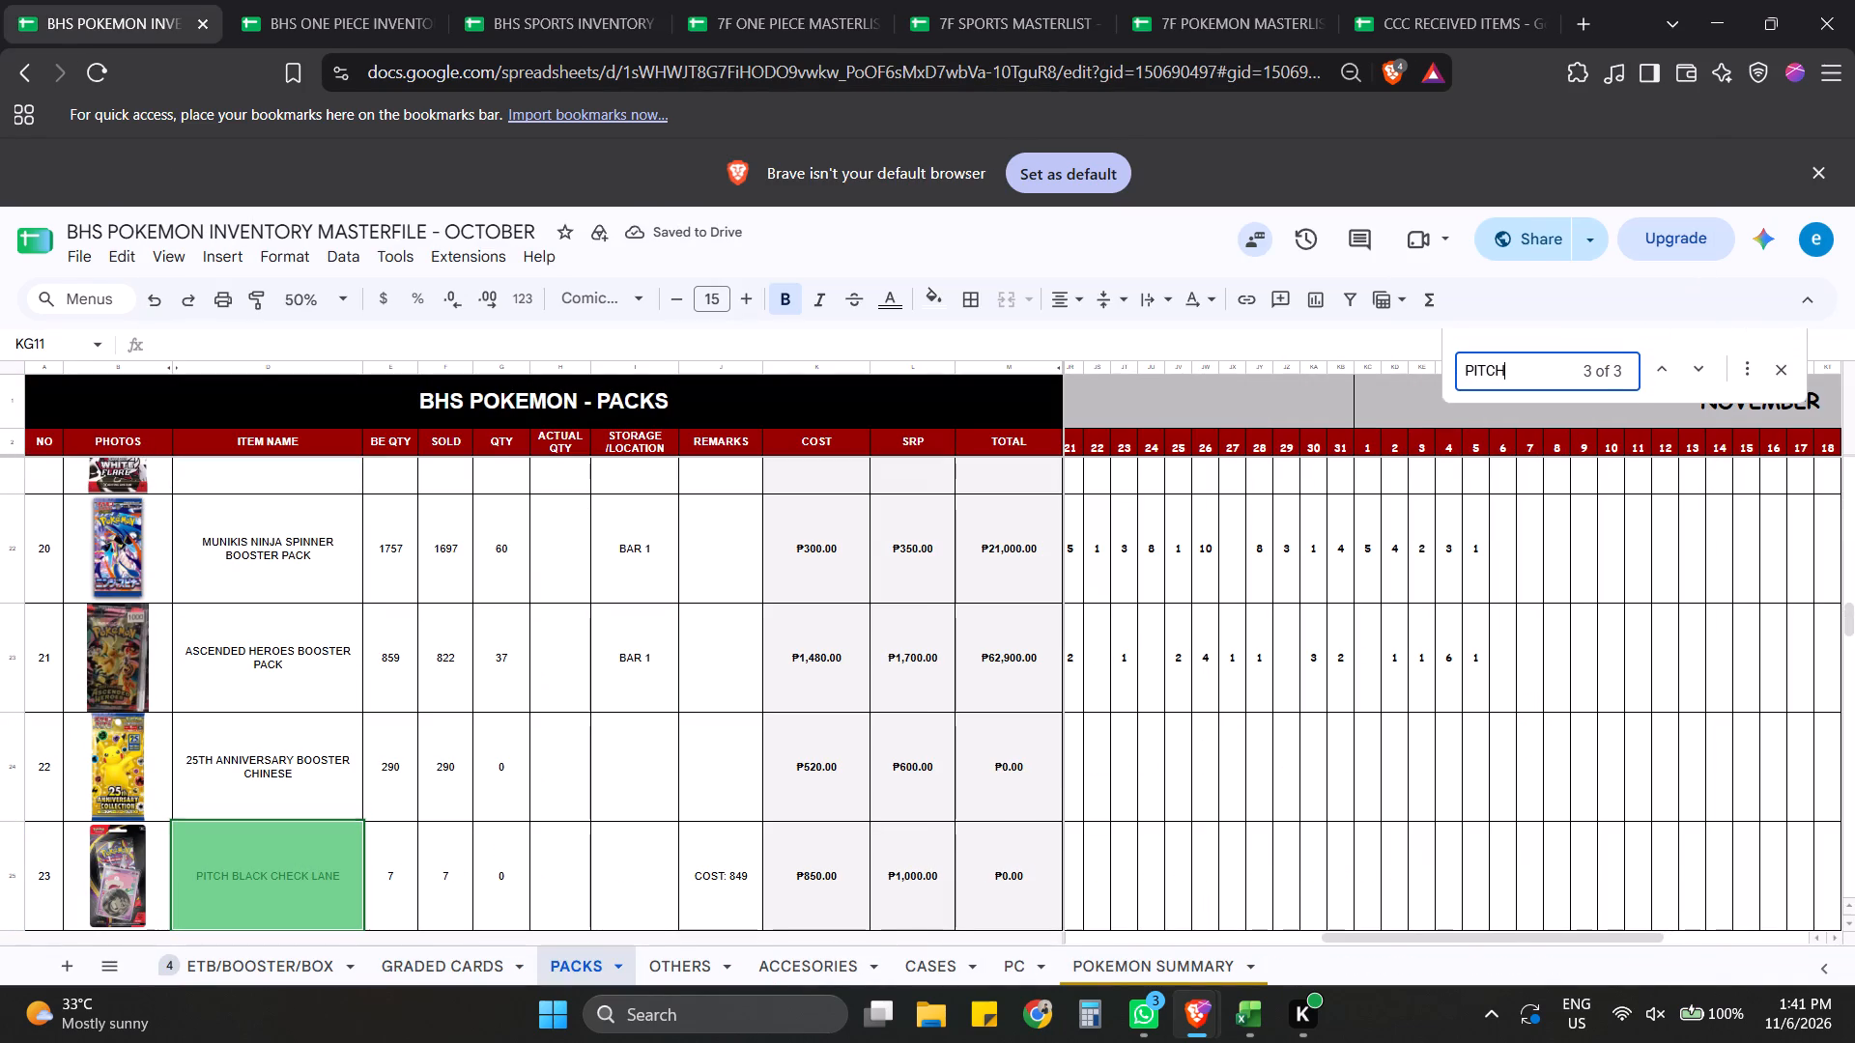
{"action": "left_click", "coordinate": [1708, 372]}
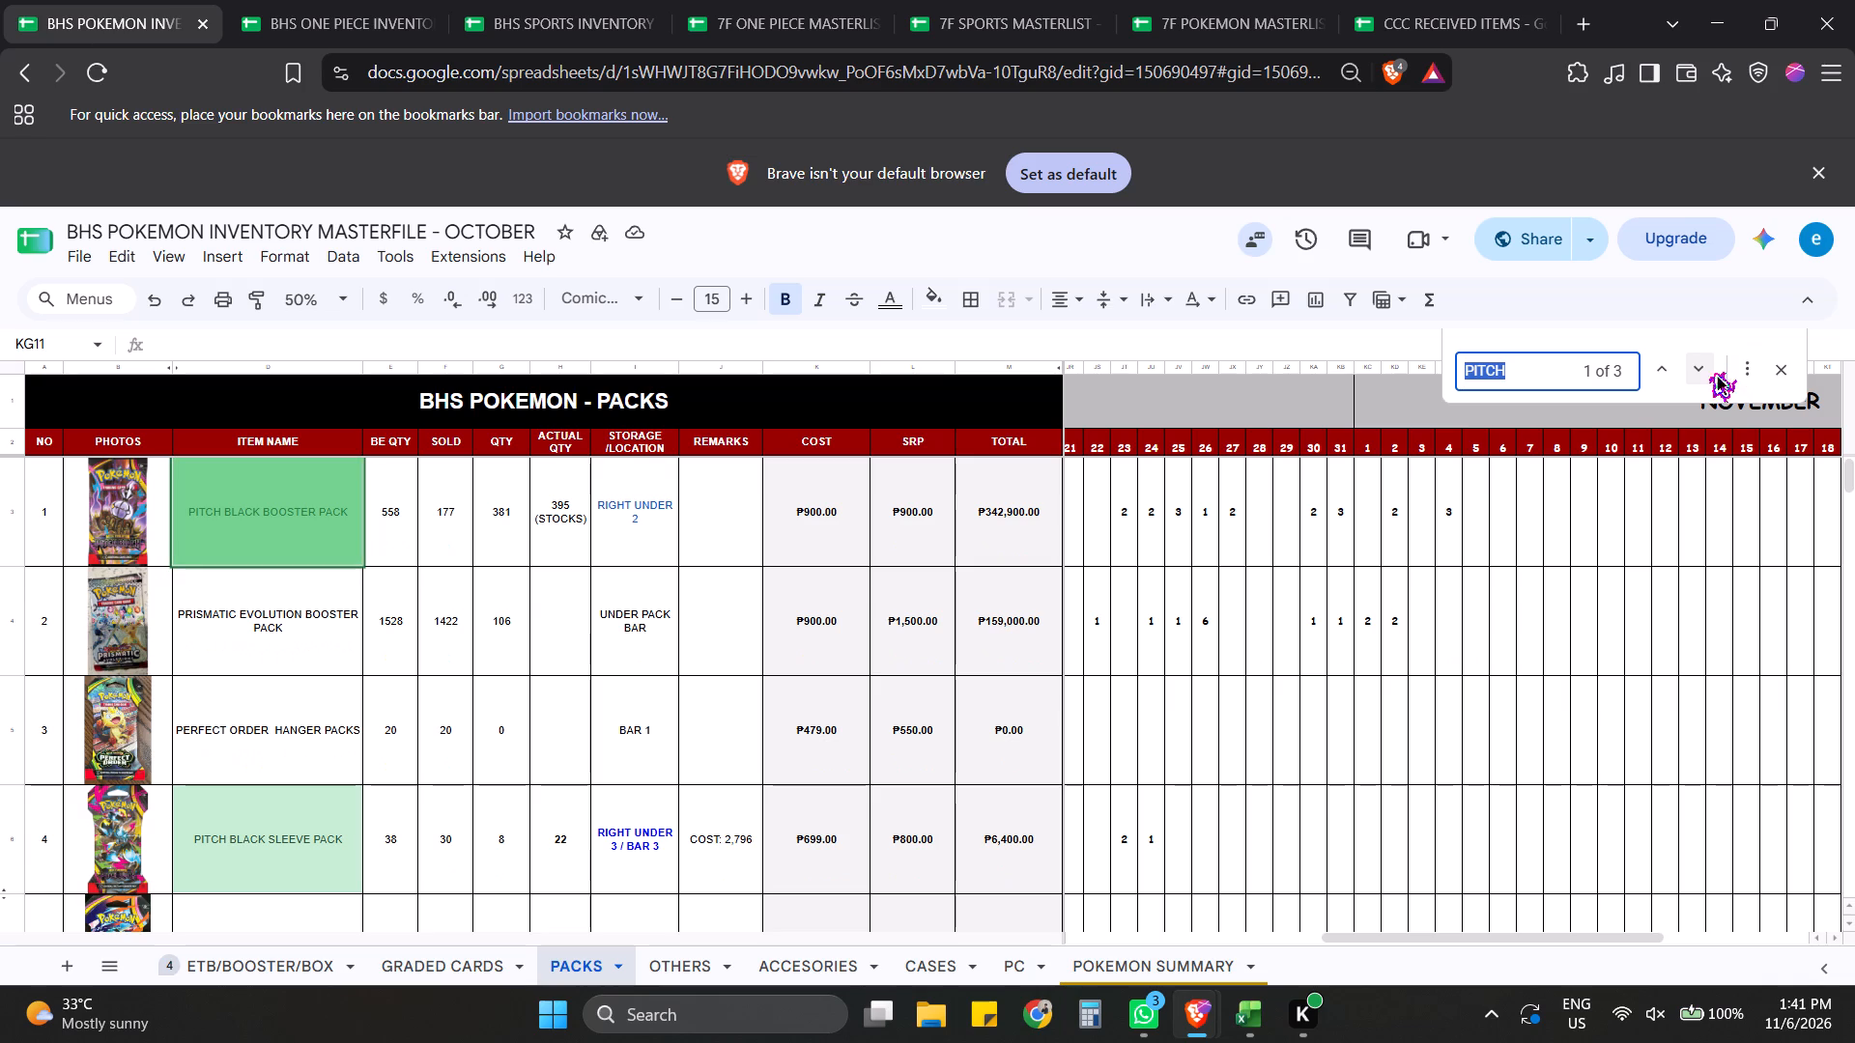
{"action": "left_click", "coordinate": [1472, 521]}
{"action": "key", "text": "alt+Tab"}
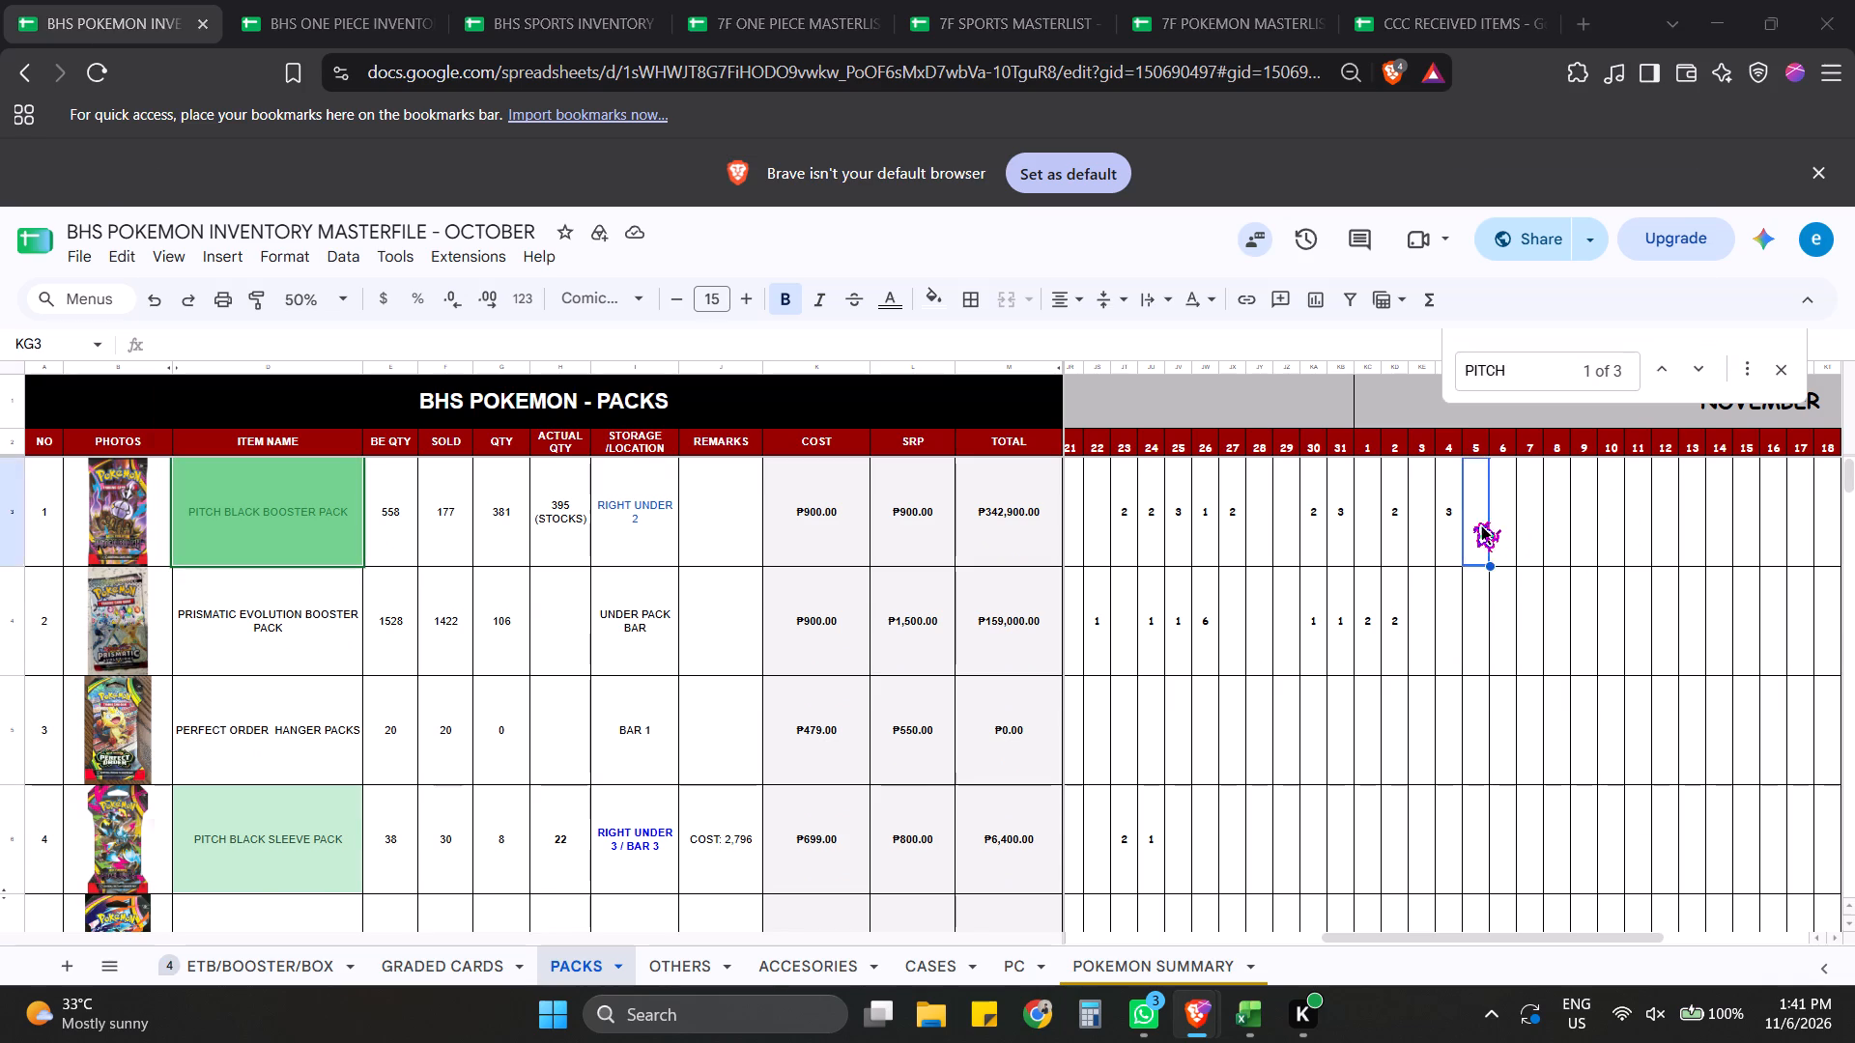
{"action": "key", "text": "alt+Tab"}
{"action": "key", "text": "3"}
{"action": "key", "text": "Return"}
Locate the Prismatic Packs' November 5 sold count in the per-area list and enter 1 for Prismatic Evolution Booster Pack, searching PRISMA in the masterfile.
{"action": "key", "text": "alt+Tab"}
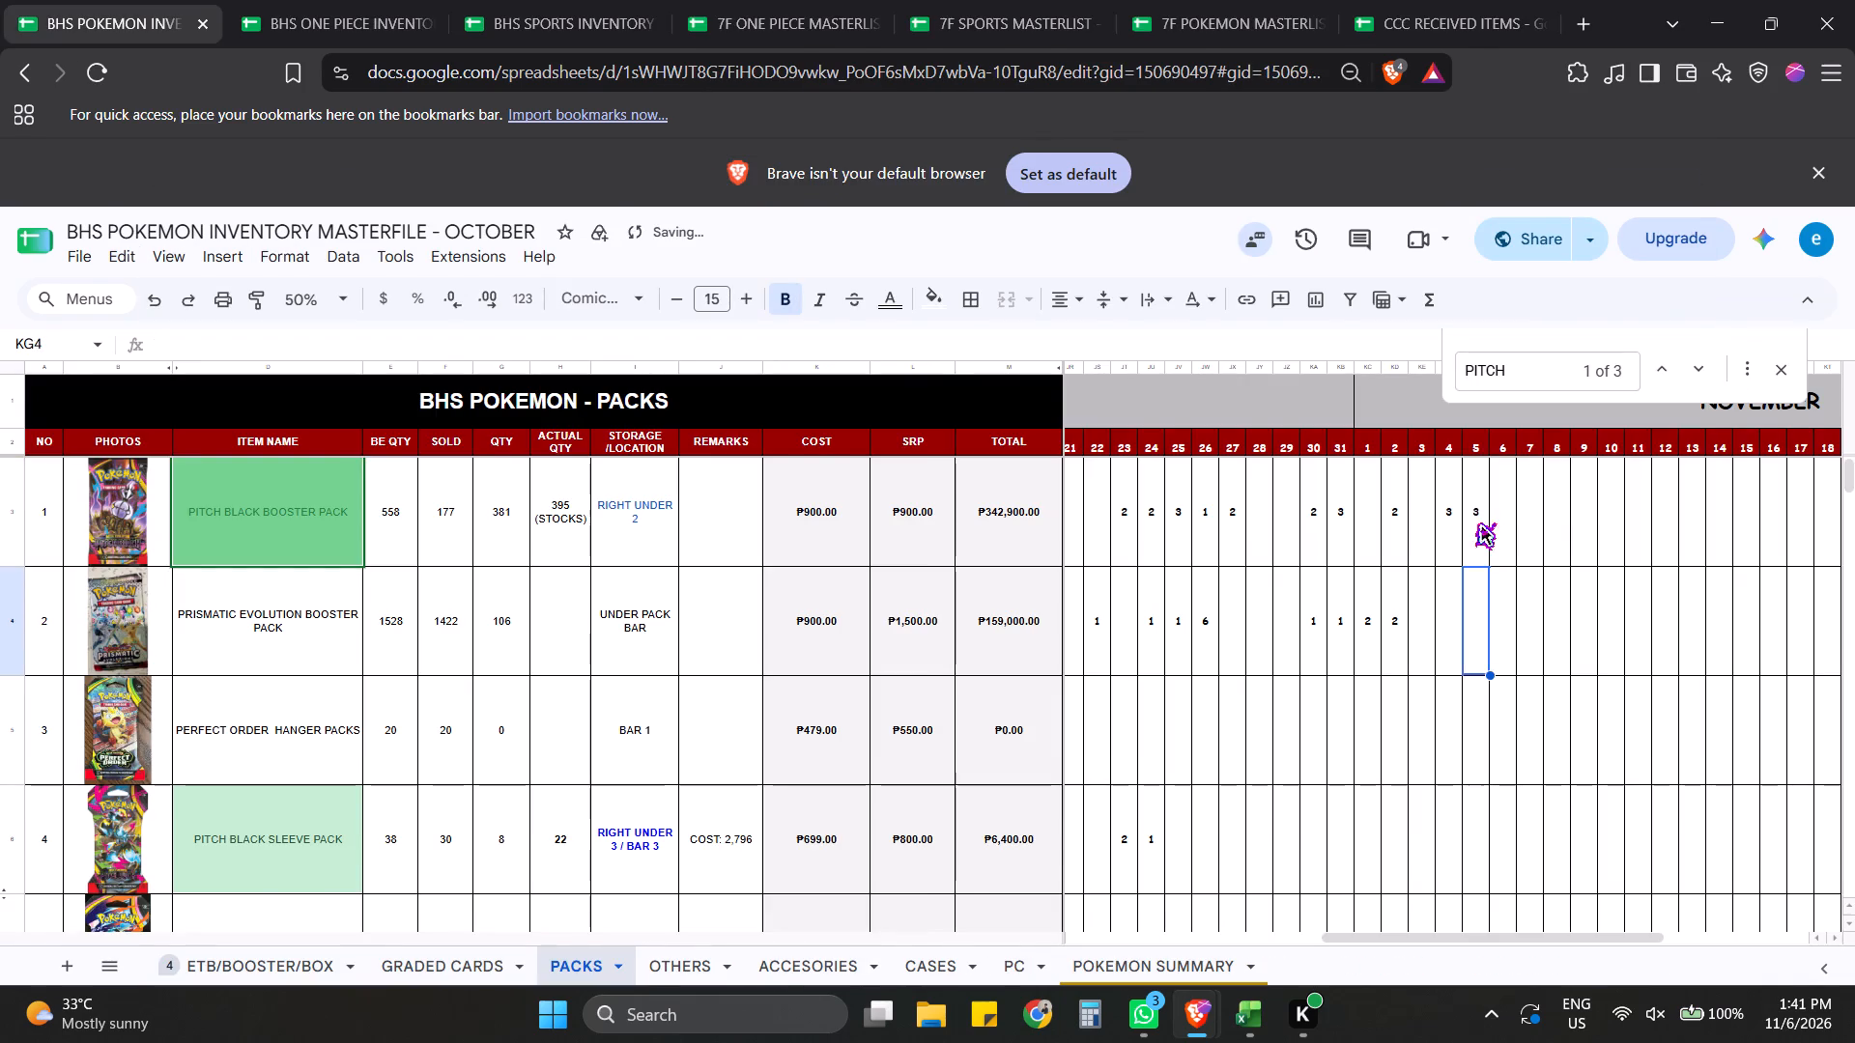
{"action": "scroll", "coordinate": [1027, 840], "scroll_direction": "down", "scroll_amount": 2}
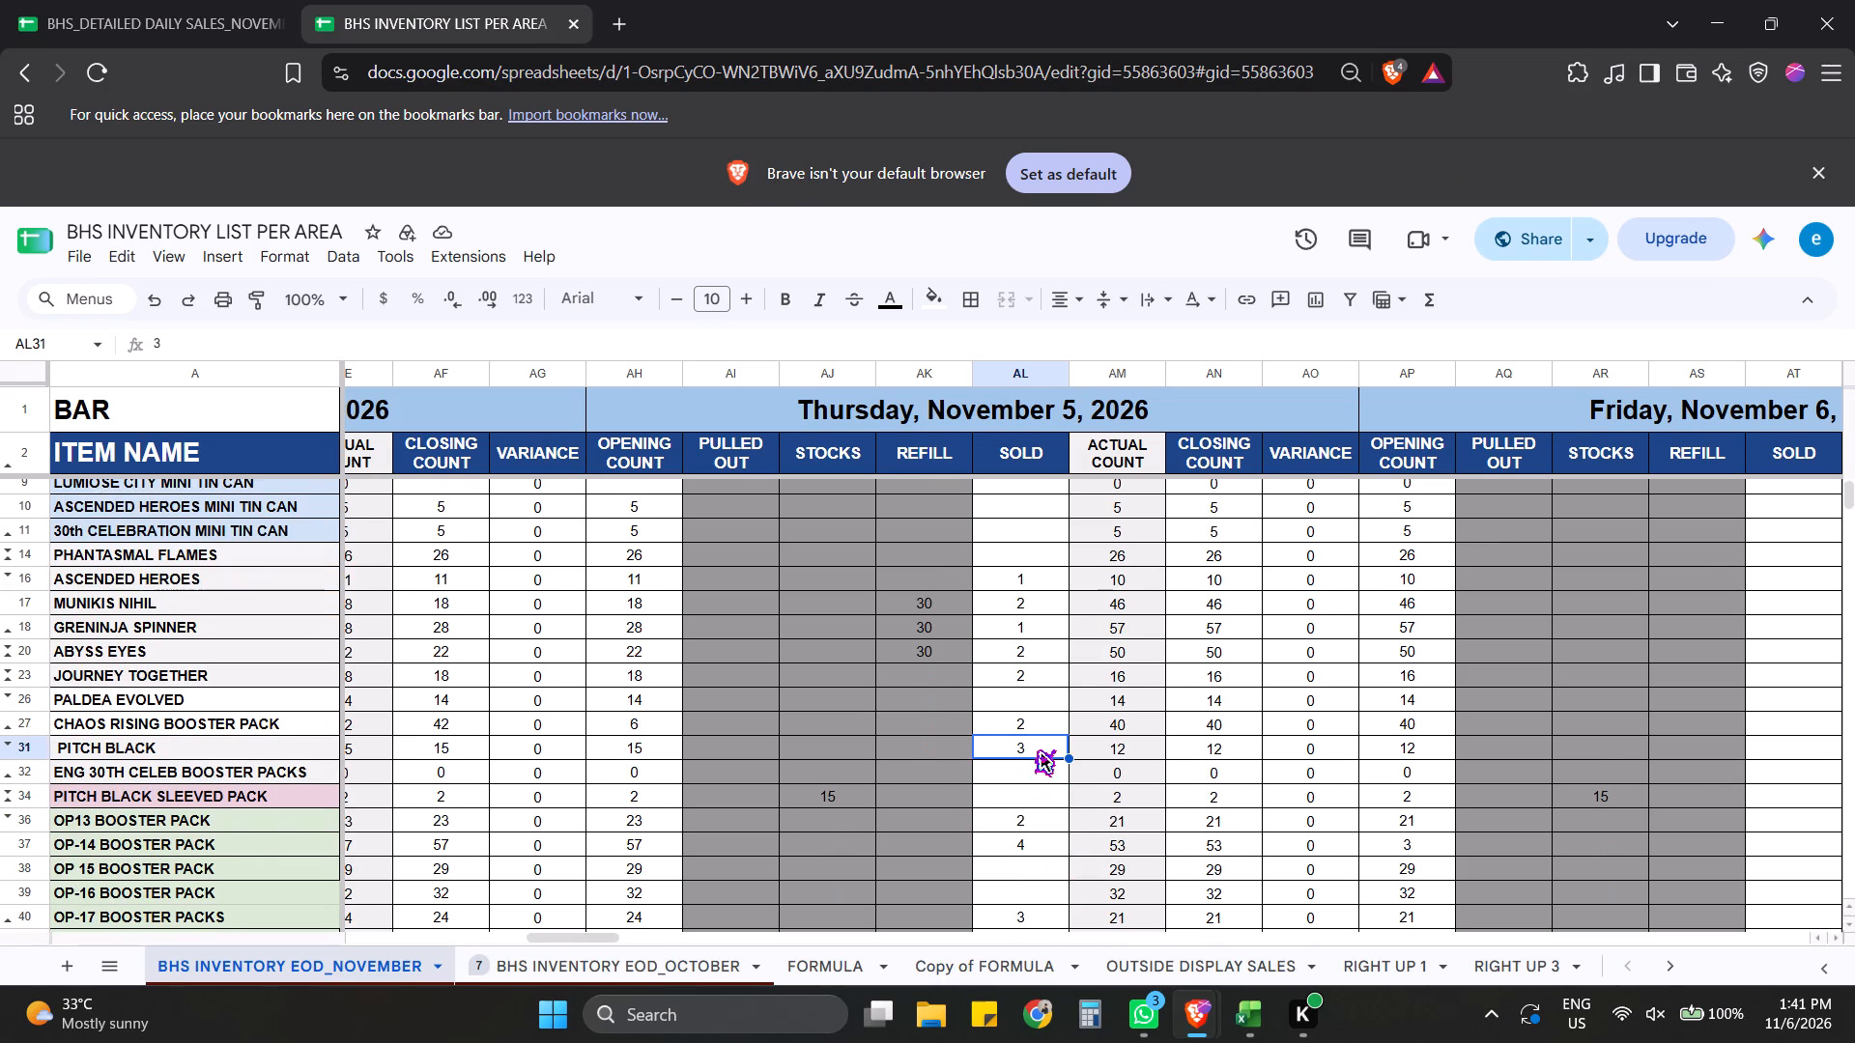
{"action": "scroll", "coordinate": [1039, 737], "scroll_direction": "up", "scroll_amount": 13}
{"action": "scroll", "coordinate": [1029, 732], "scroll_direction": "down", "scroll_amount": 18}
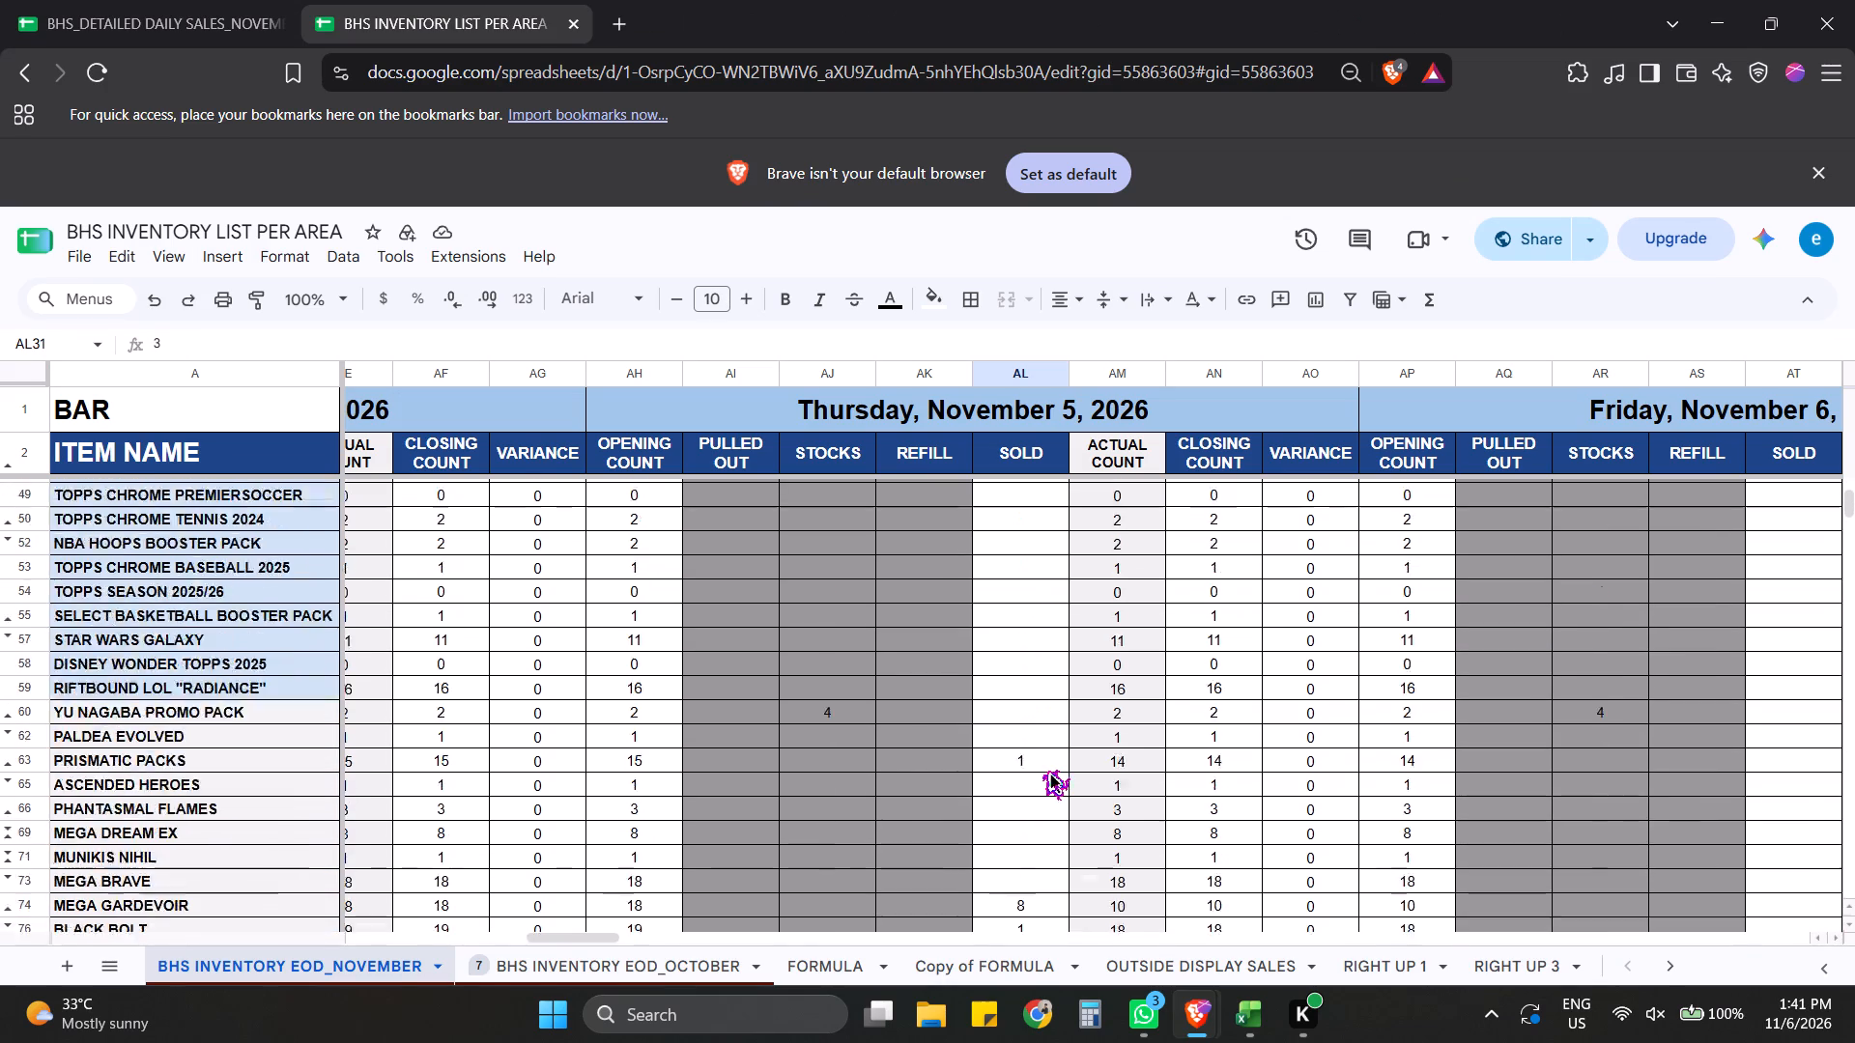
{"action": "scroll", "coordinate": [1042, 770], "scroll_direction": "down", "scroll_amount": 2}
{"action": "scroll", "coordinate": [1036, 712], "scroll_direction": "up", "scroll_amount": 2}
{"action": "left_click", "coordinate": [1033, 682]}
{"action": "key", "text": "alt+Tab"}
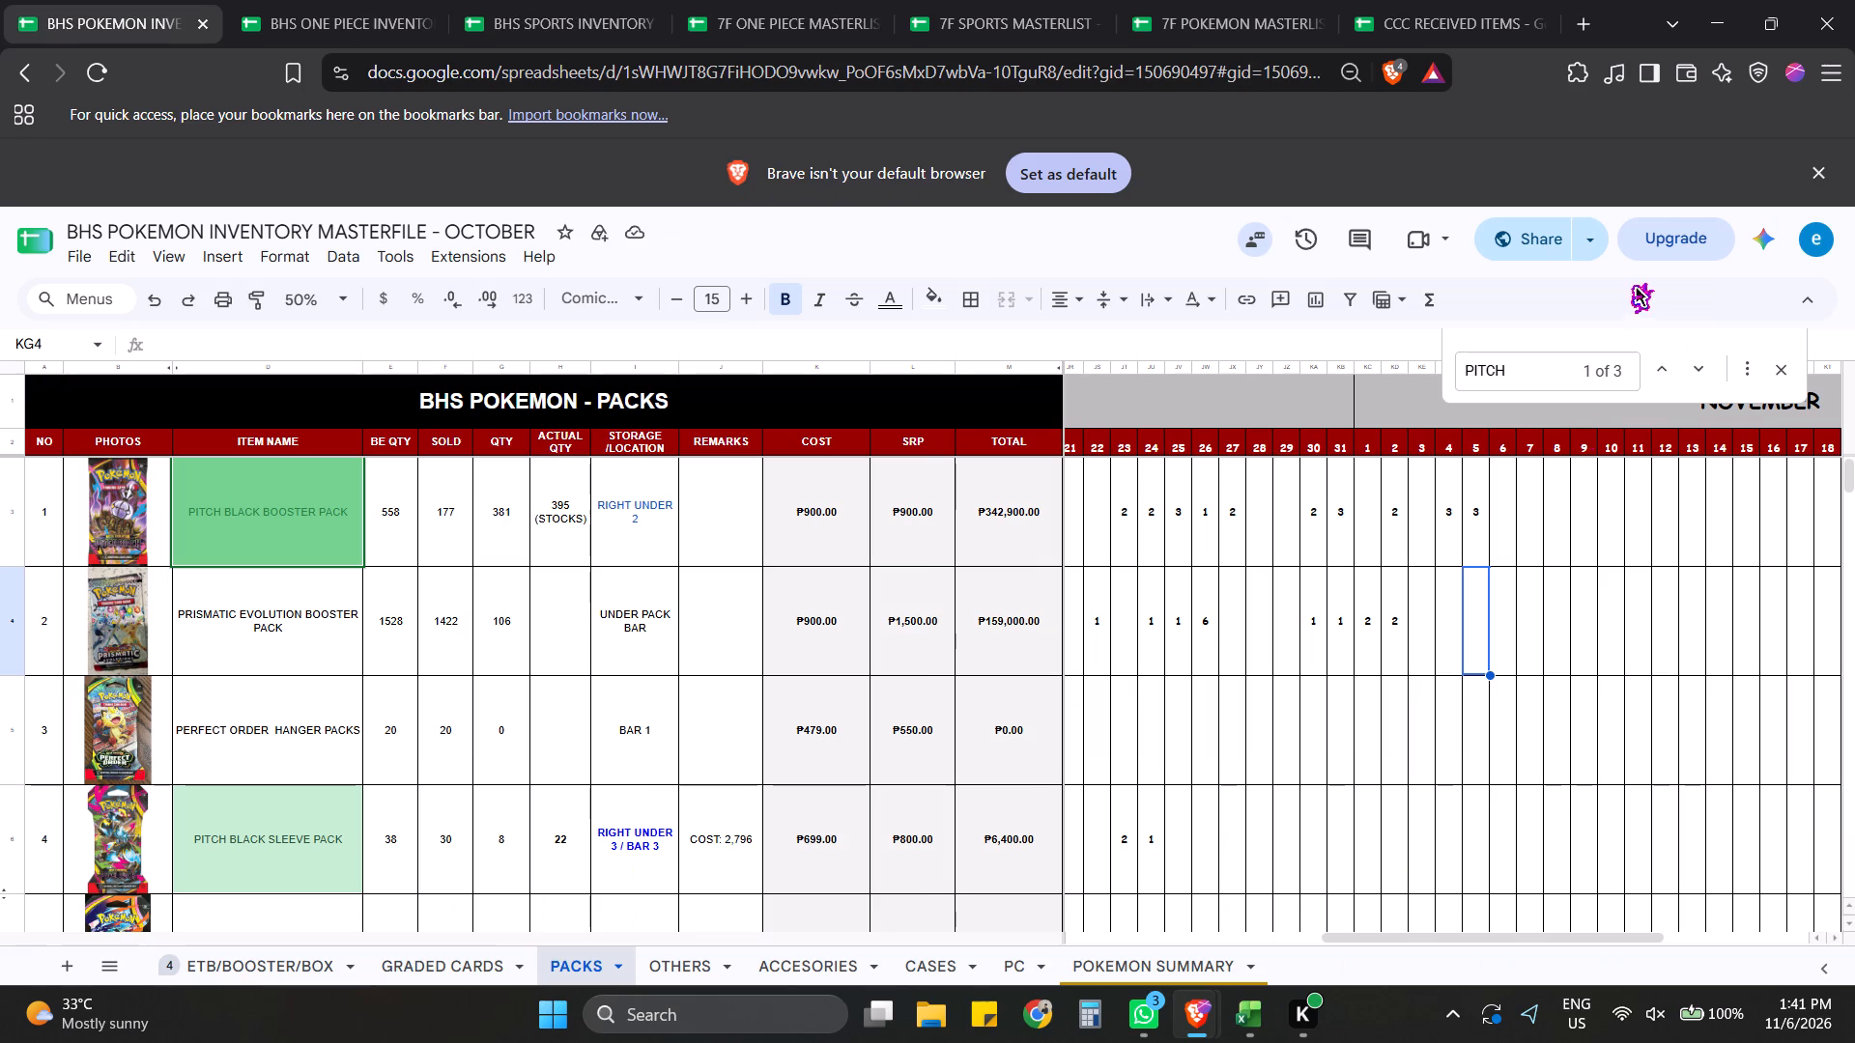
{"action": "left_click_drag", "start_coordinate": [1522, 356], "coordinate": [1344, 354]}
{"action": "type", "text": "PRISMA"}
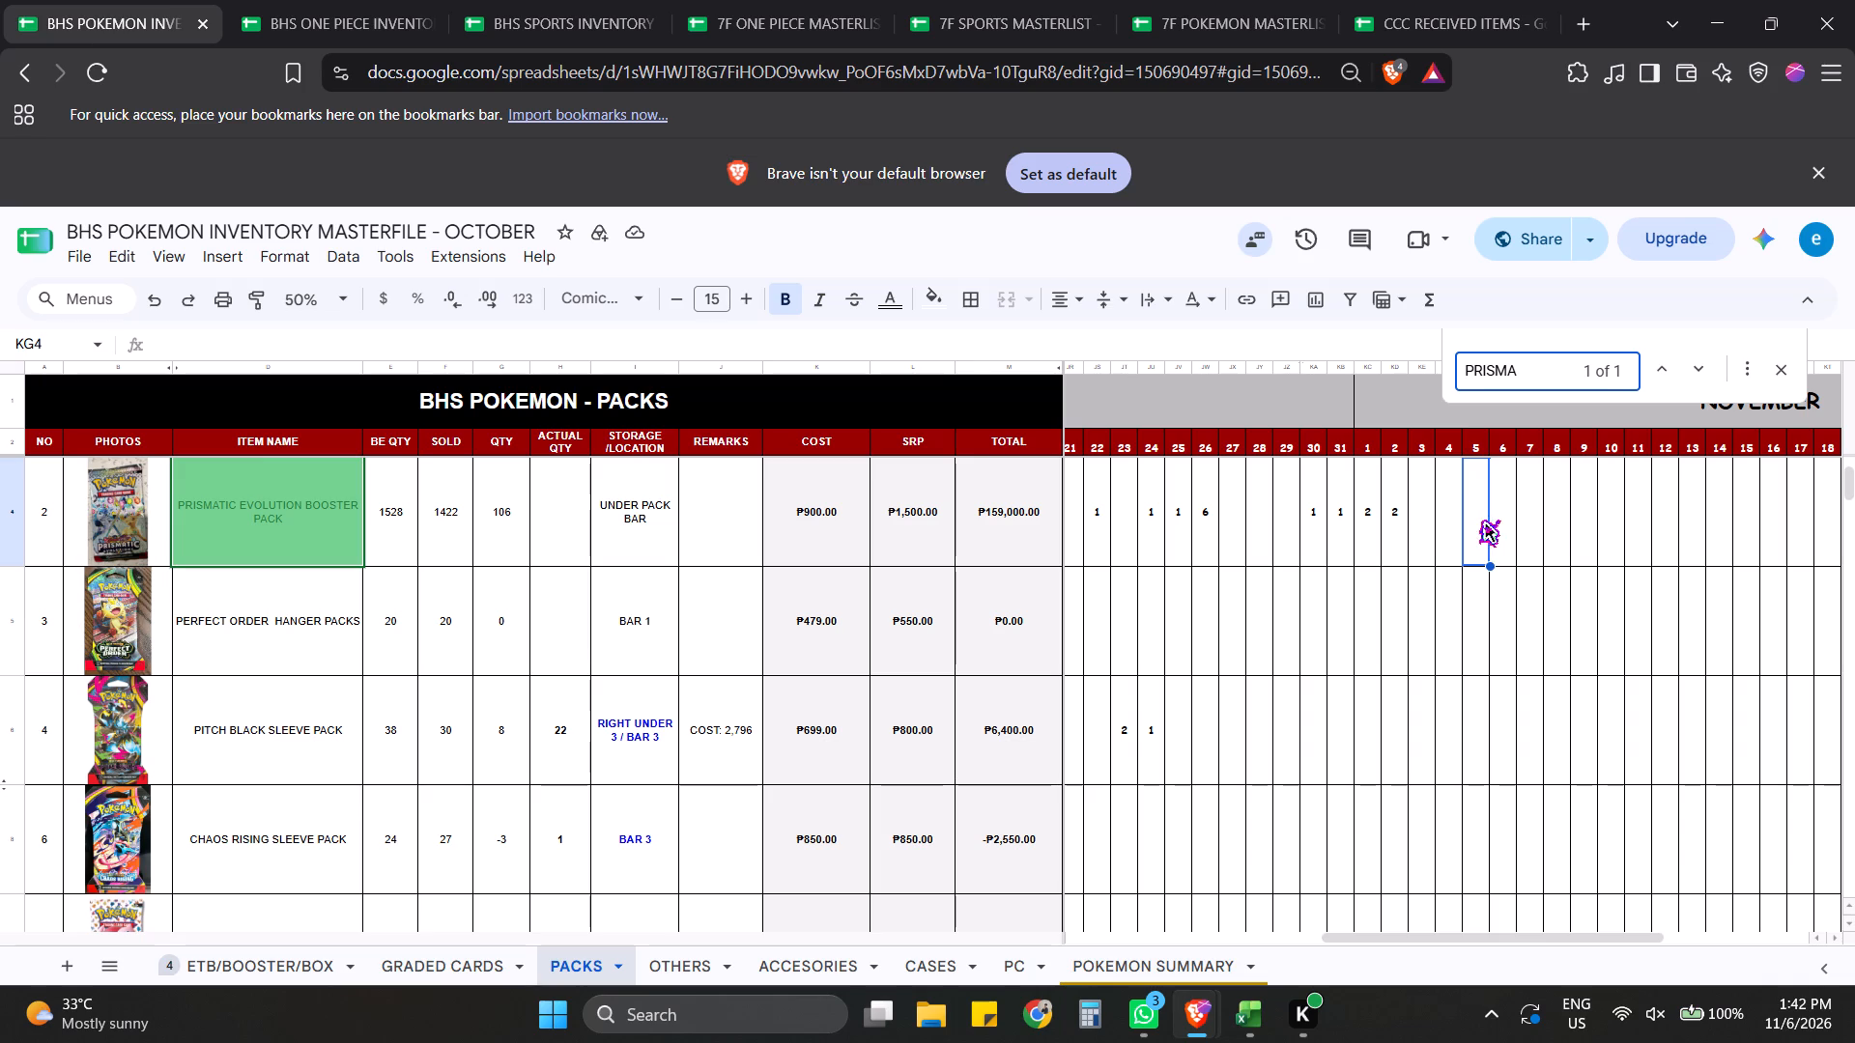
{"action": "key", "text": "alt+Tab"}
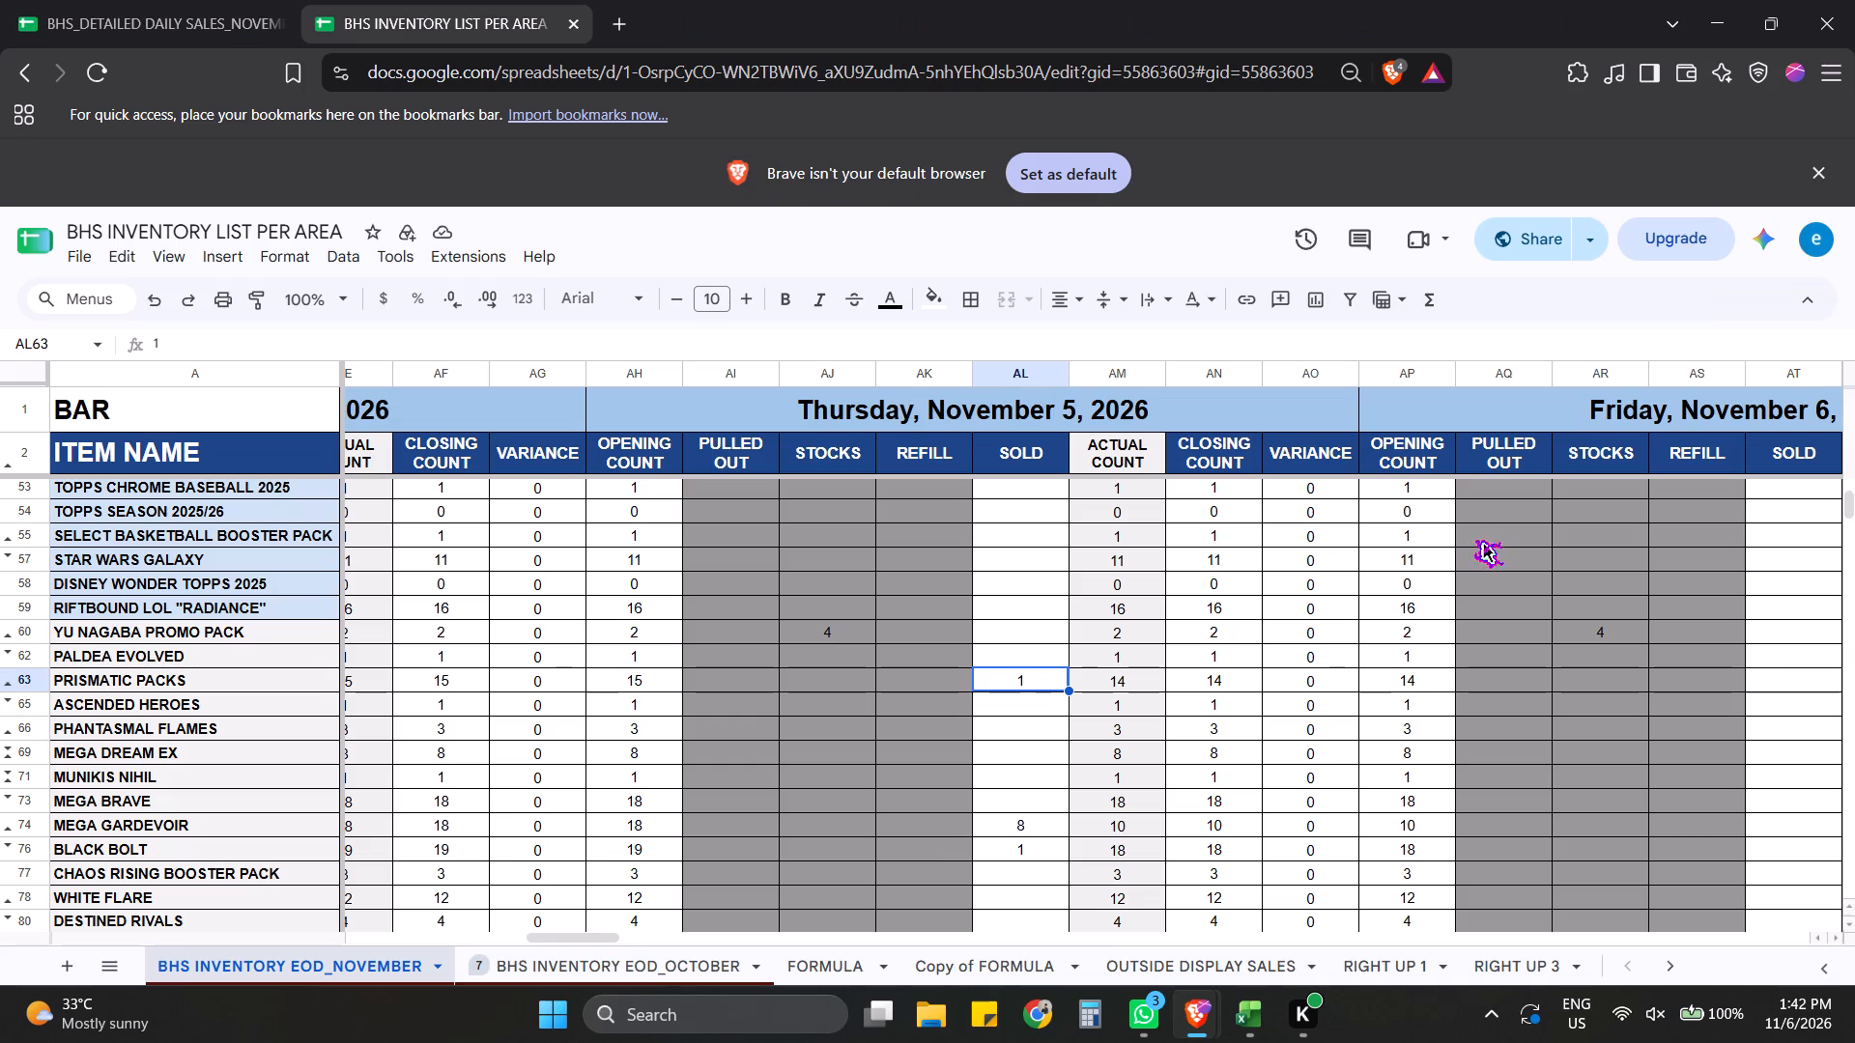
{"action": "key", "text": "alt+Tab"}
{"action": "key", "text": "1"}
{"action": "left_click", "coordinate": [1488, 630]}
{"action": "left_click", "coordinate": [1558, 370]}
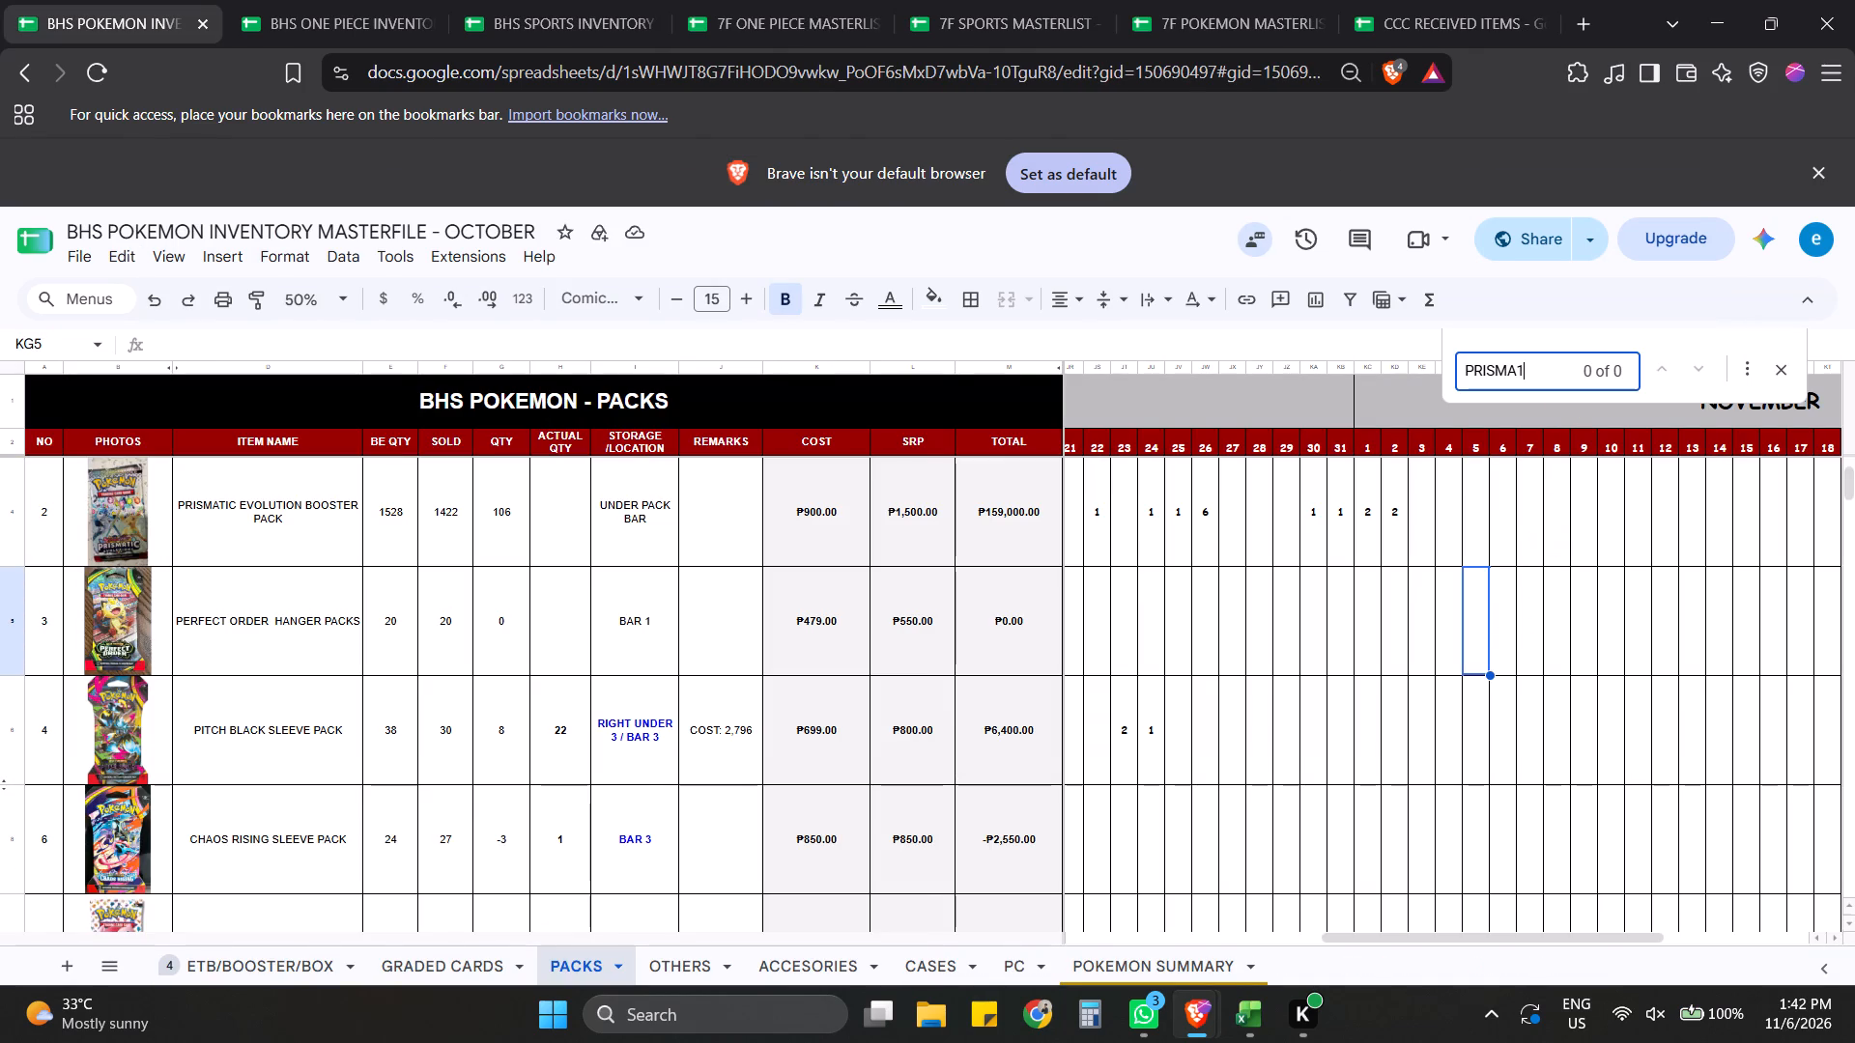
{"action": "key", "text": "BackSpace"}
{"action": "left_click", "coordinate": [1479, 500]}
{"action": "key", "text": "1"}
{"action": "left_click", "coordinate": [1464, 641]}
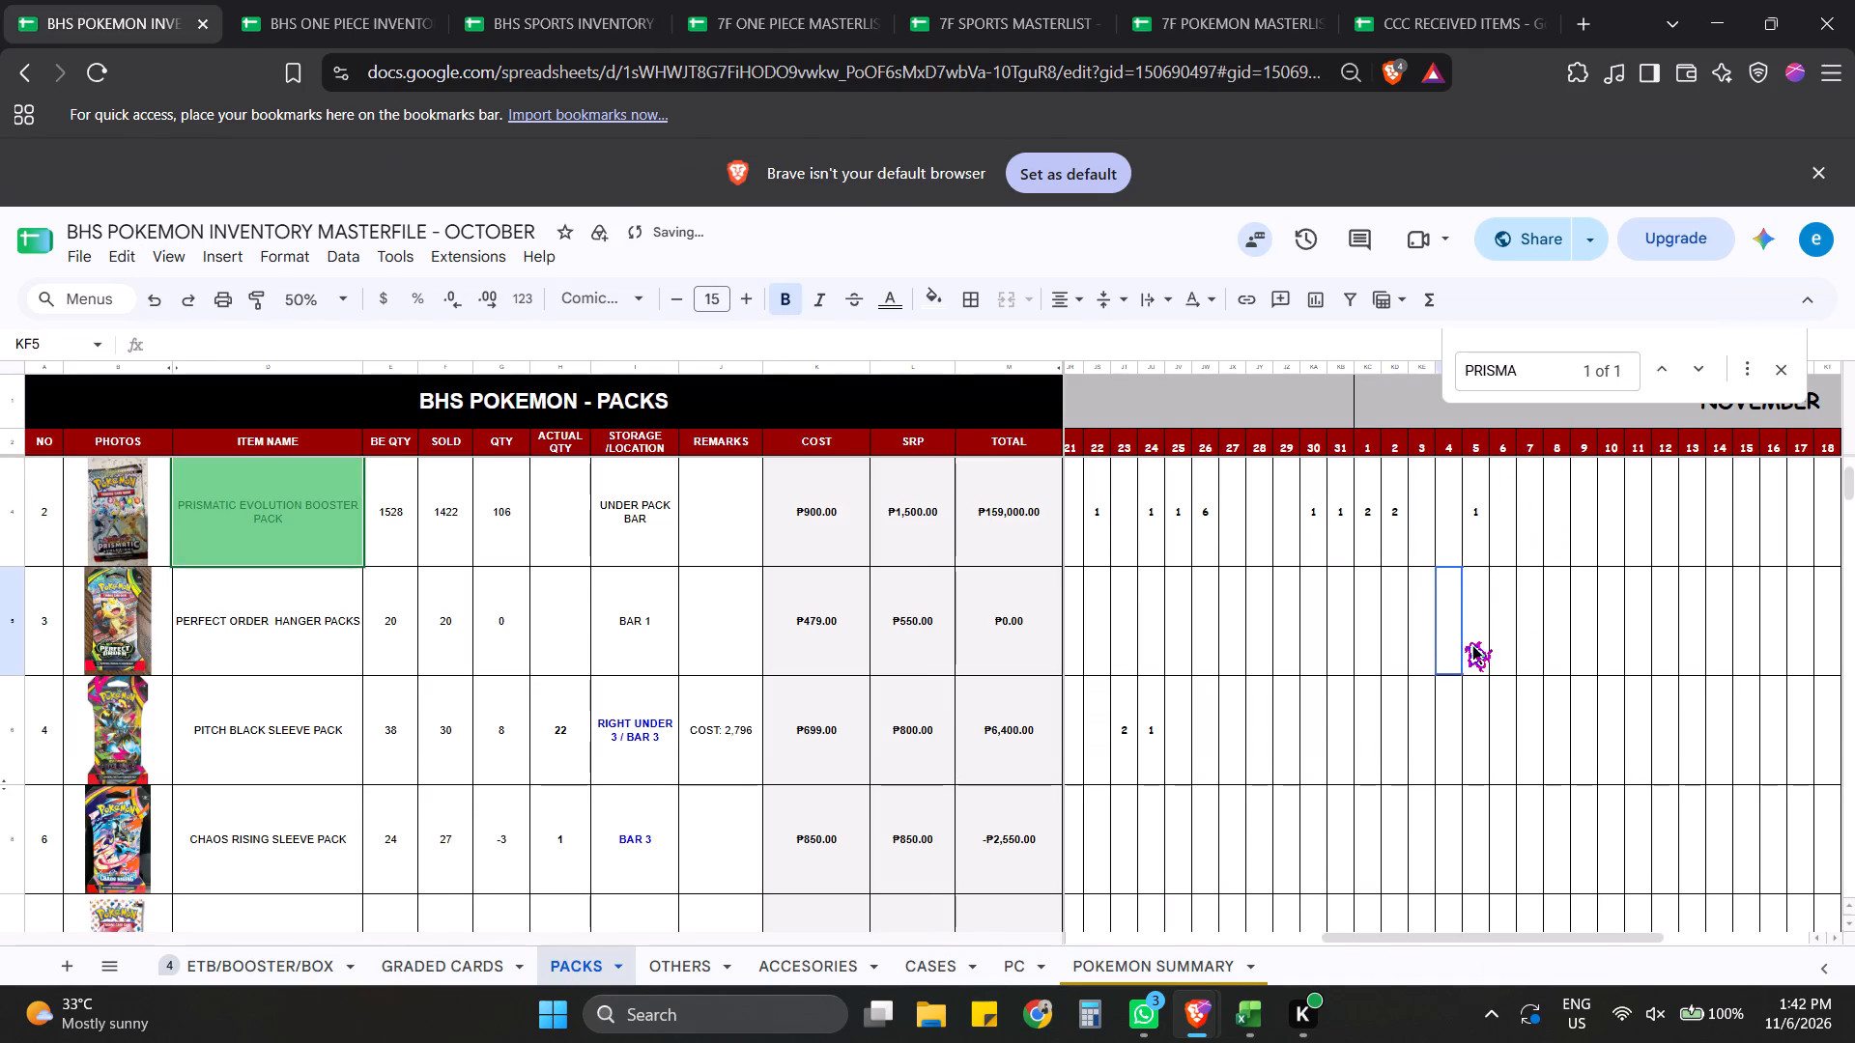
Check Mega Gardevoir's November 5 sold count in the per-area list and enter 8 in the Pokemon masterfile, searching GAR.
{"action": "key", "text": "alt+Tab"}
{"action": "left_click", "coordinate": [1039, 822]}
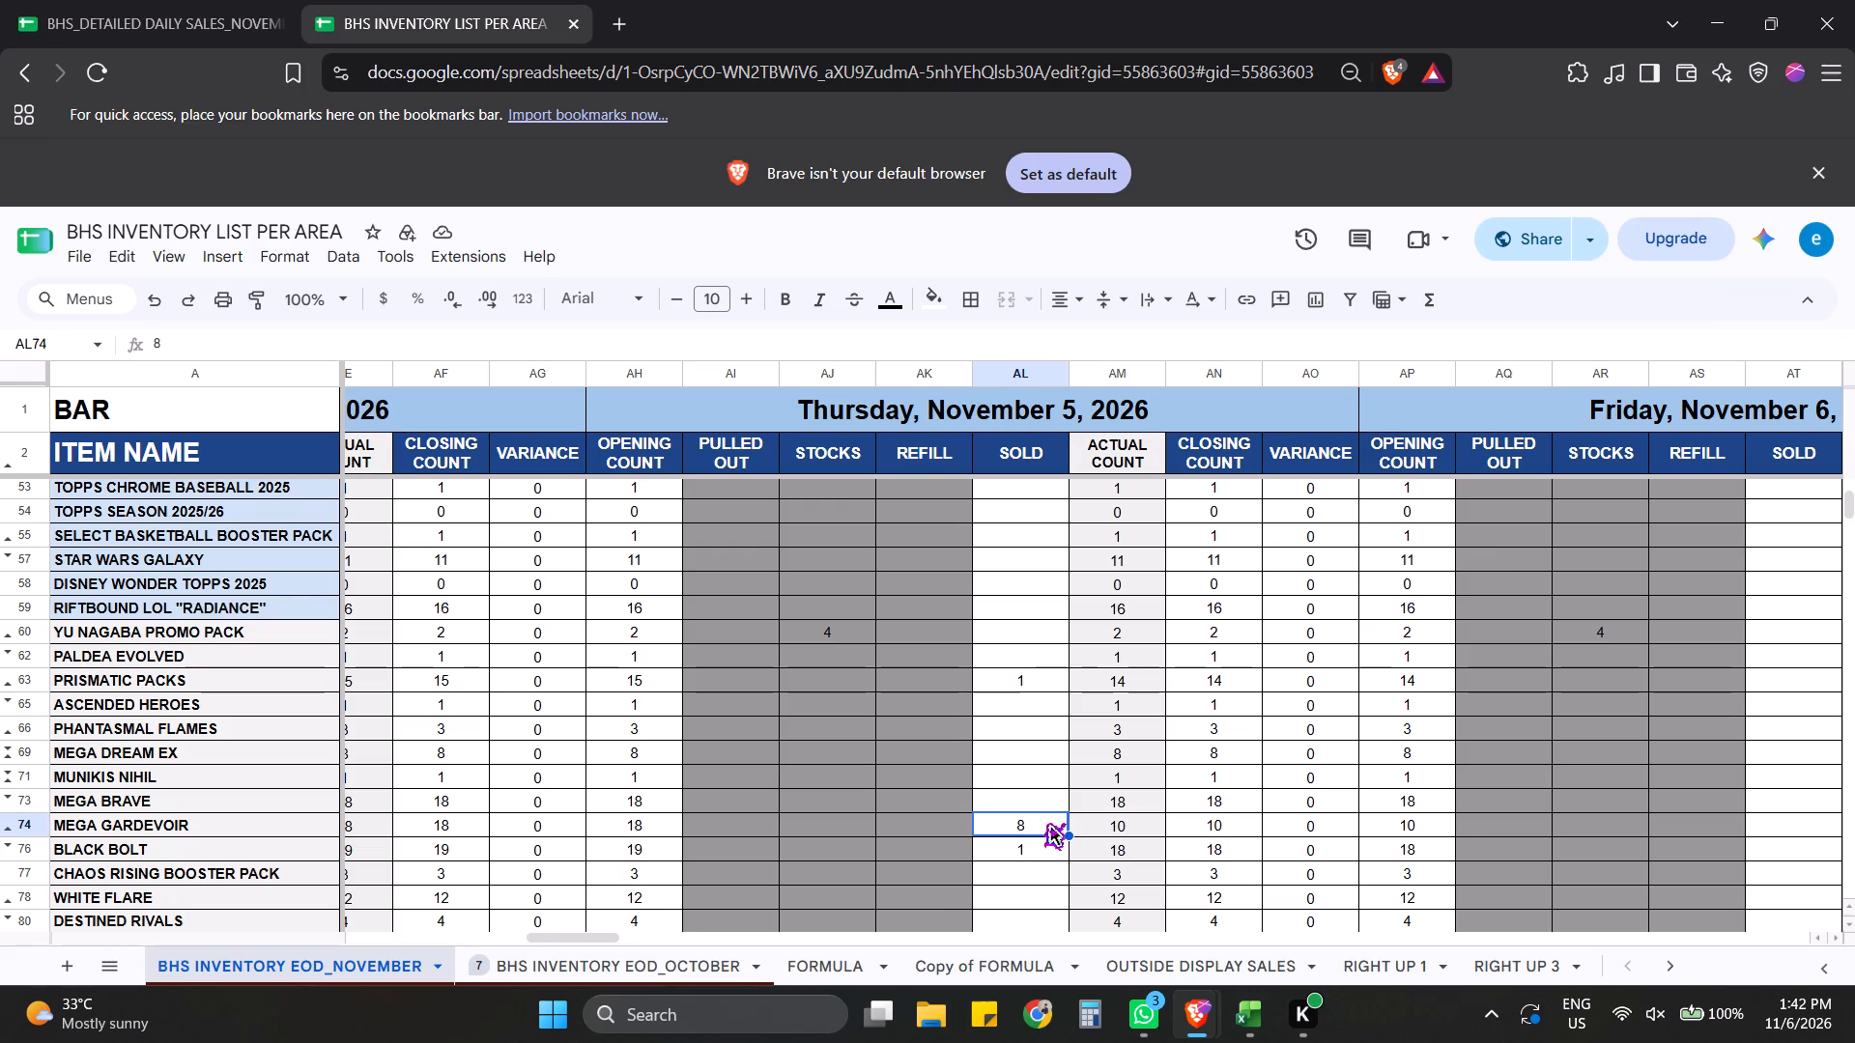
{"action": "key", "text": "alt+Tab"}
{"action": "left_click_drag", "start_coordinate": [1537, 371], "coordinate": [1387, 370]}
{"action": "key", "text": "g"}
{"action": "key", "text": "a"}
{"action": "key", "text": "r"}
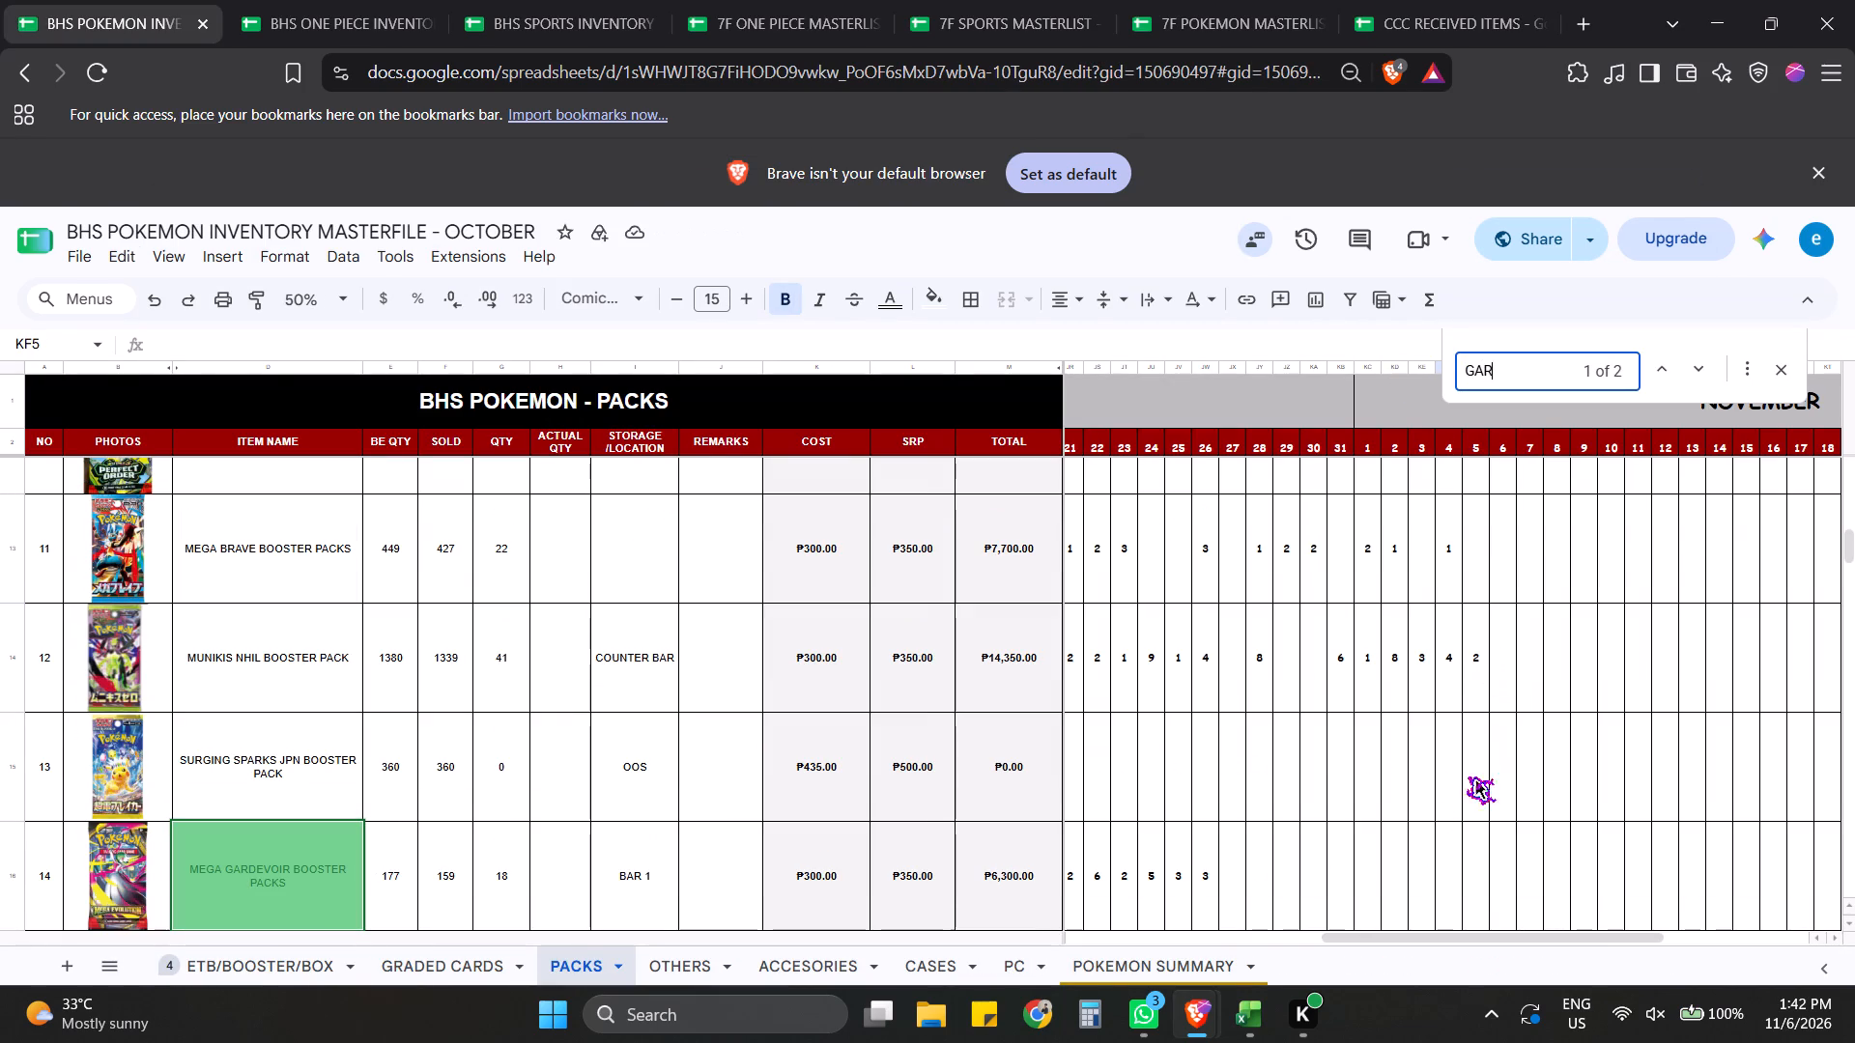
{"action": "left_click", "coordinate": [1470, 876]}
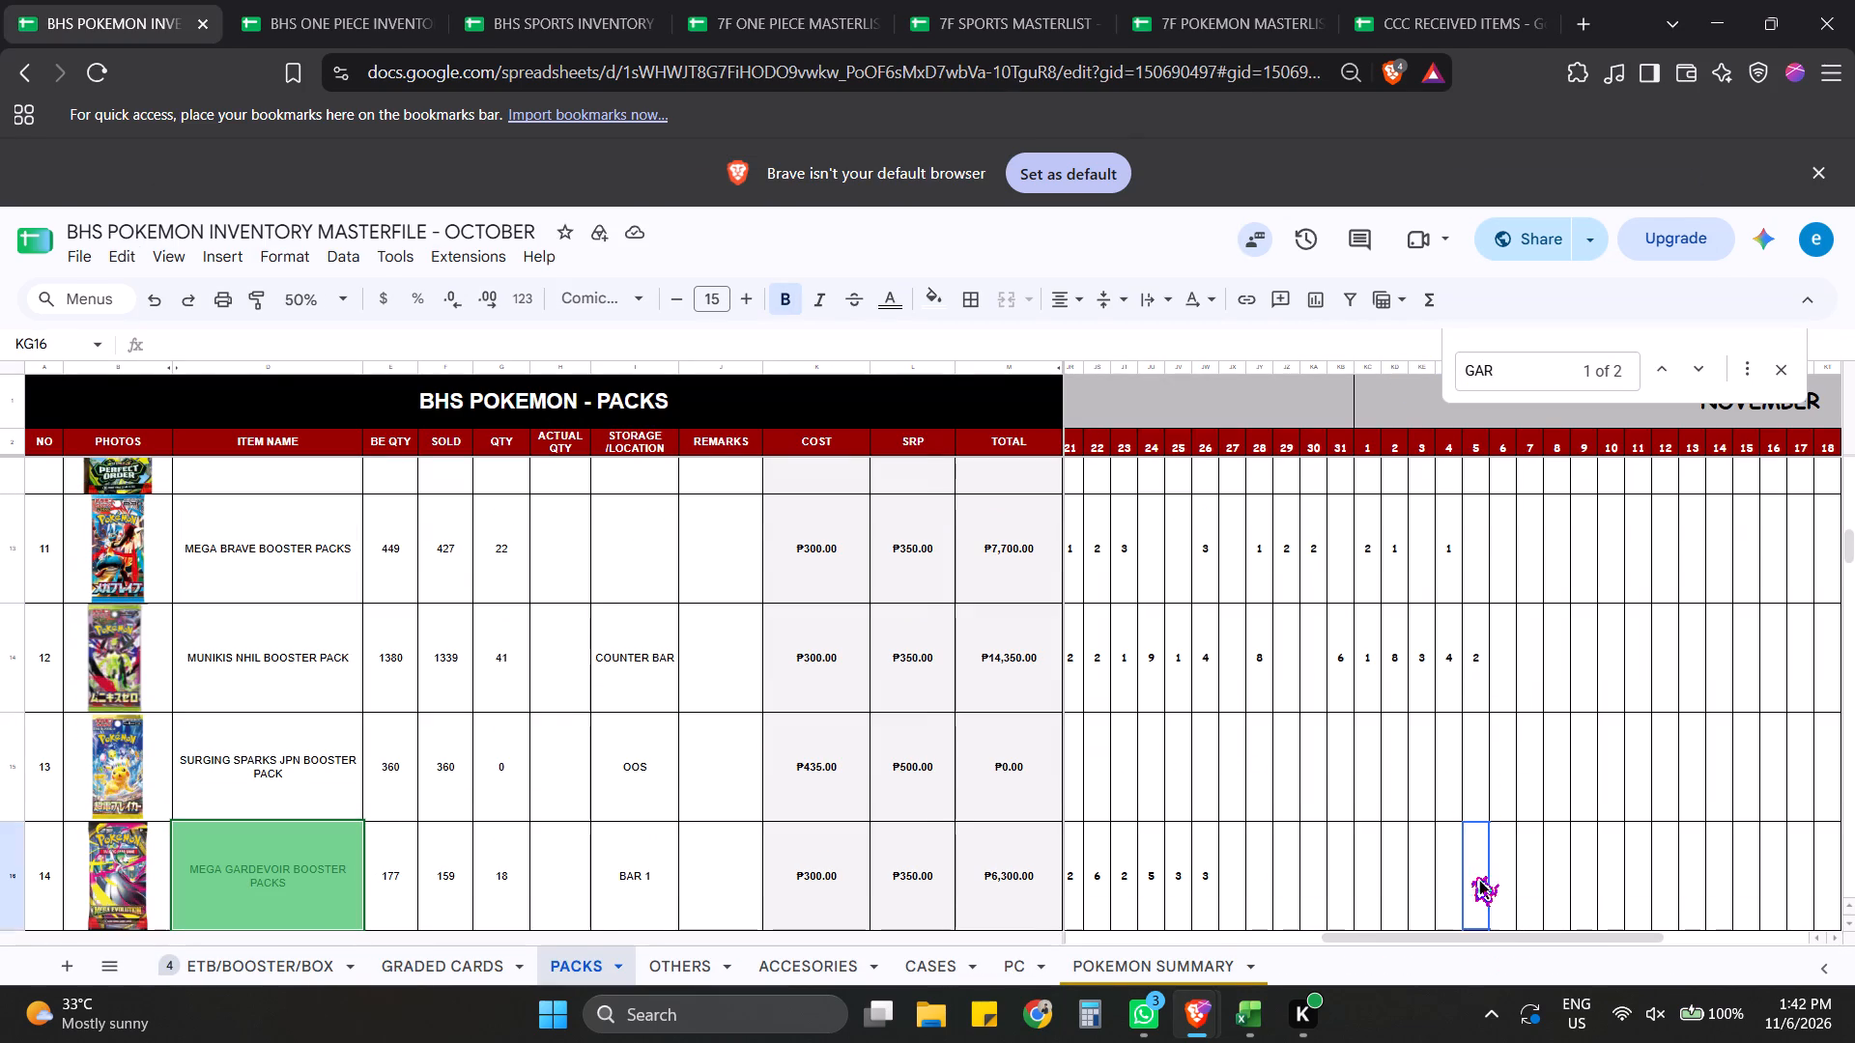
{"action": "key", "text": "5"}
{"action": "left_click", "coordinate": [1517, 870]}
{"action": "left_click", "coordinate": [1479, 879]}
{"action": "key", "text": "alt+Tab"}
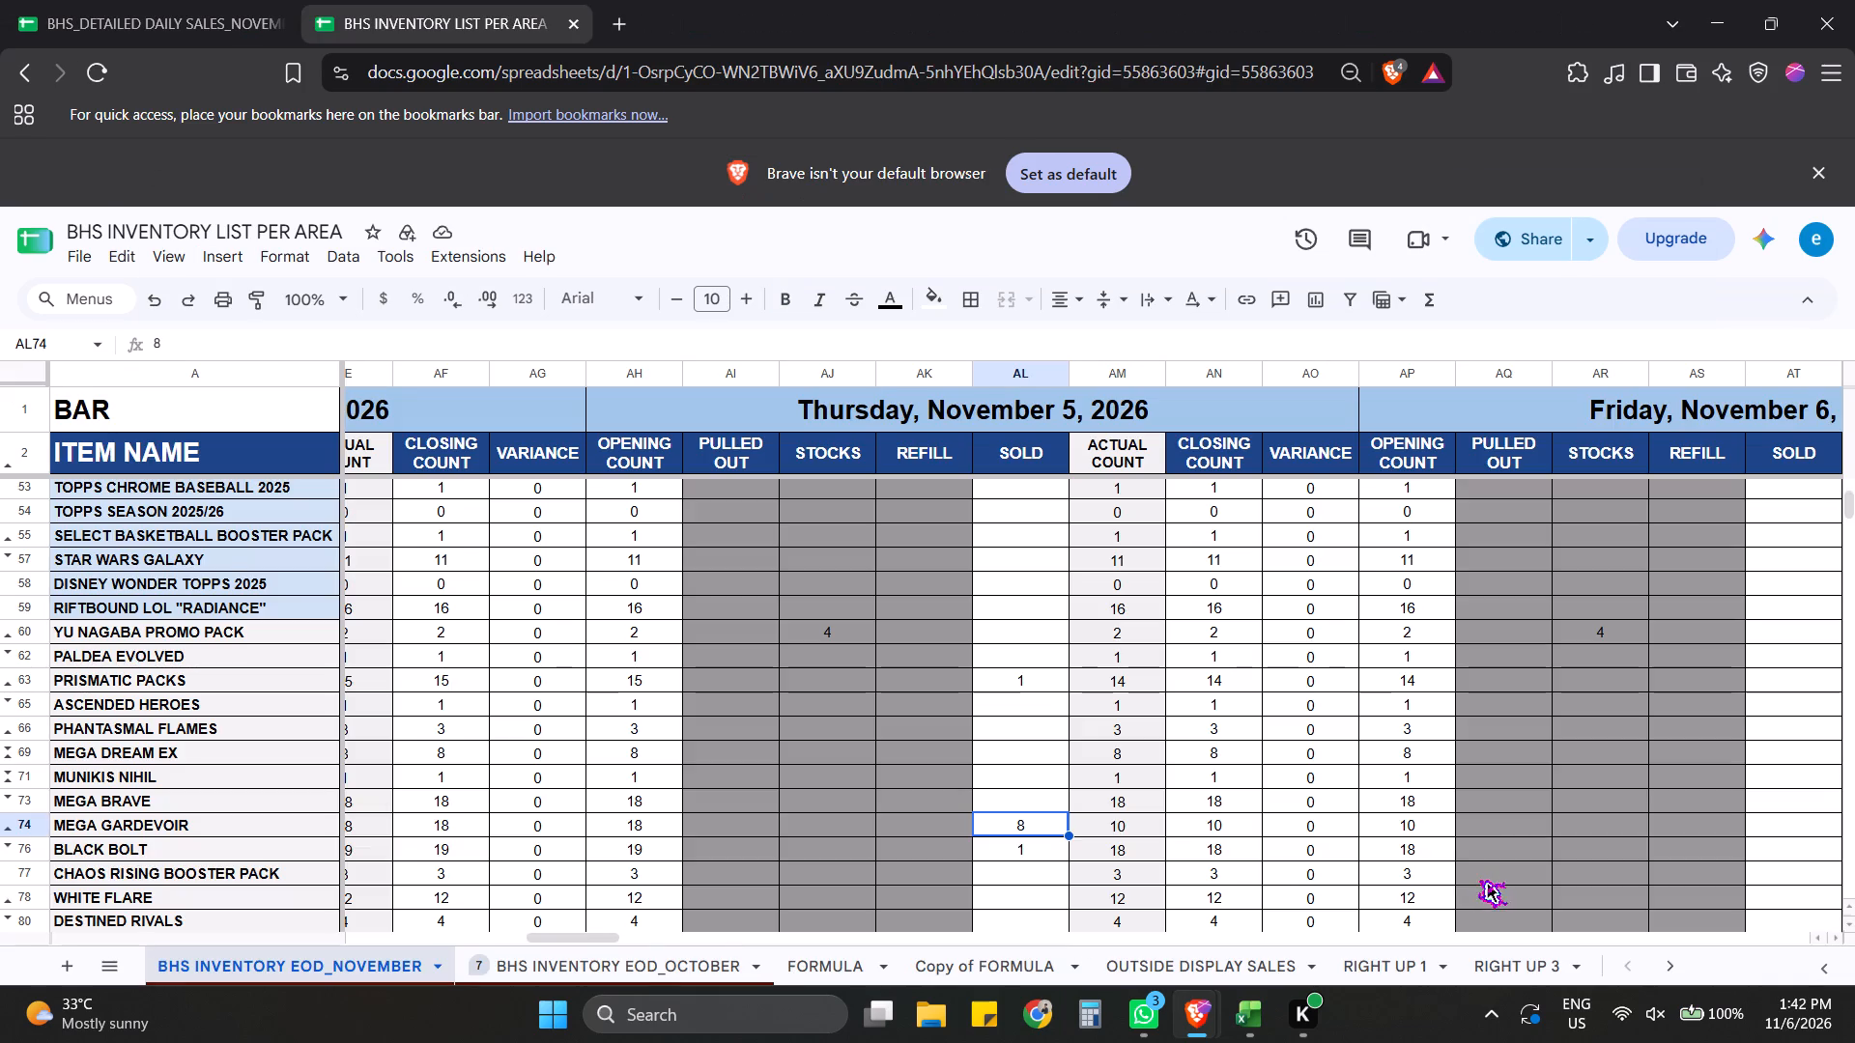
{"action": "scroll", "coordinate": [1175, 839], "scroll_direction": "down", "scroll_amount": 3}
{"action": "left_click", "coordinate": [1031, 703]}
{"action": "key", "text": "alt+Tab"}
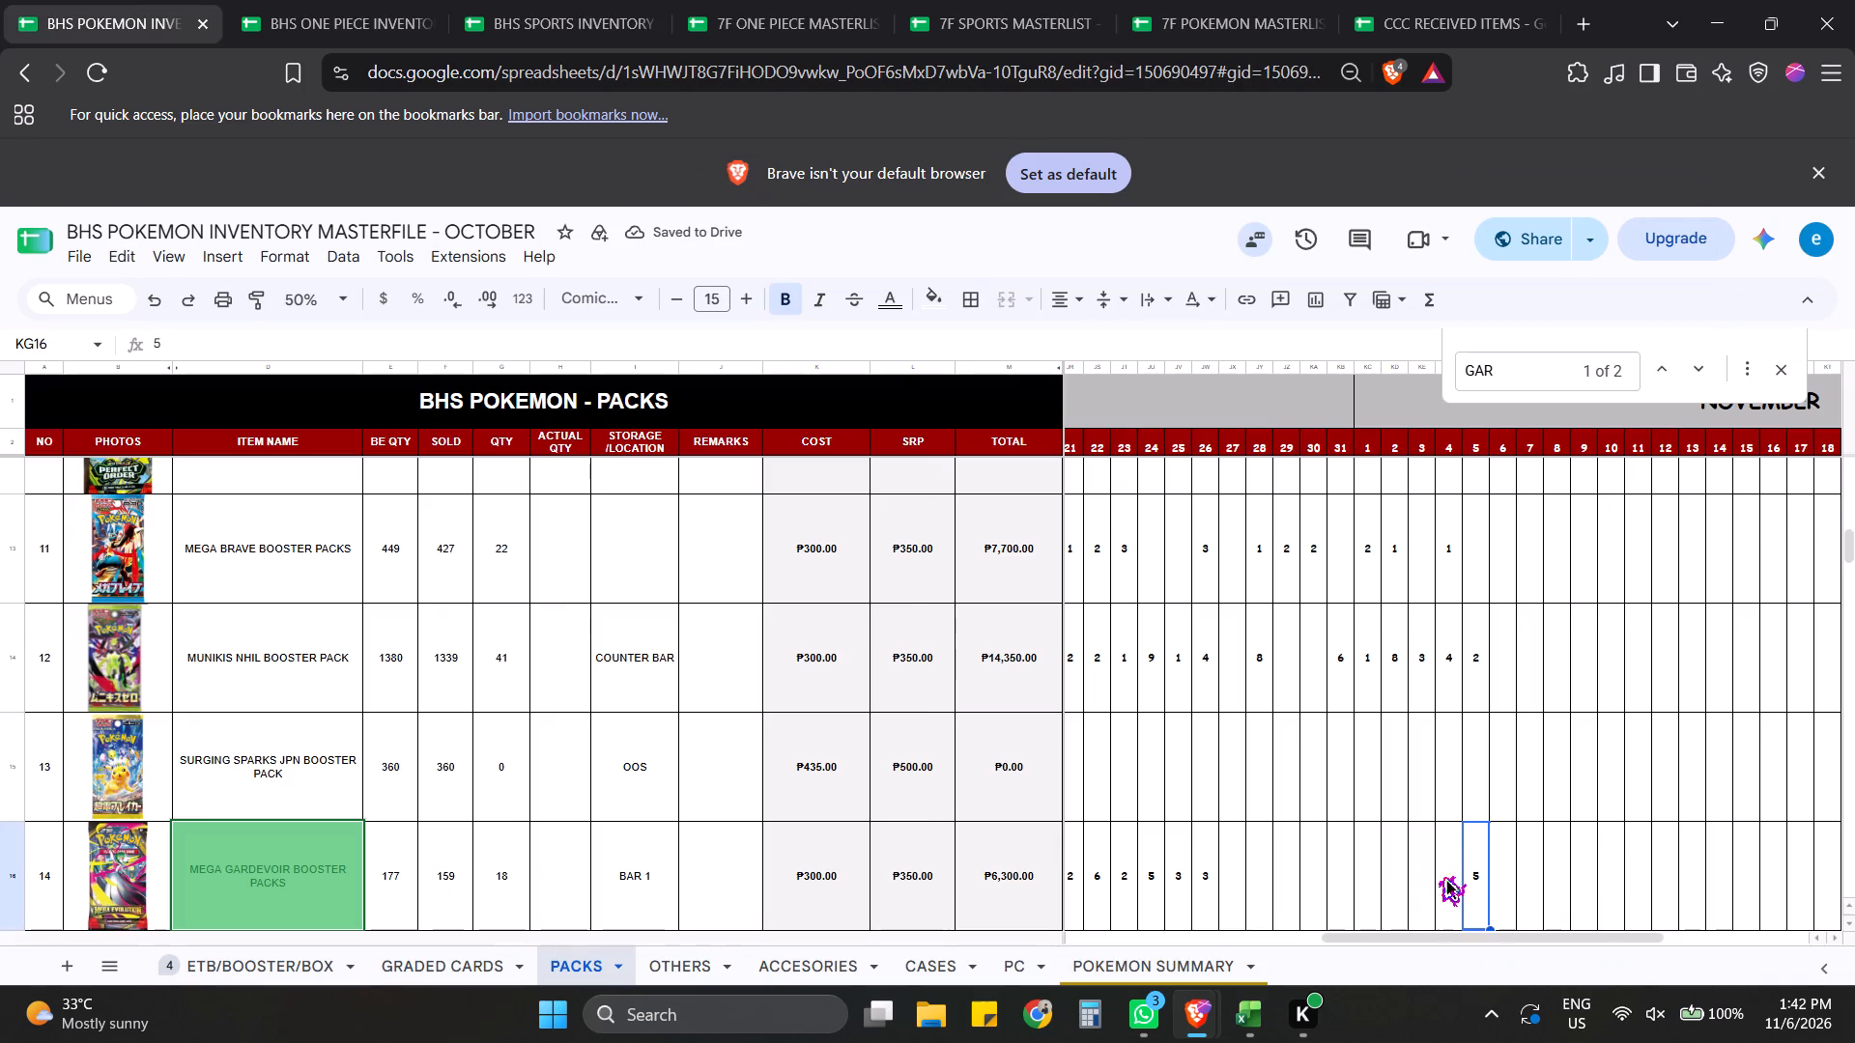
{"action": "left_click", "coordinate": [1515, 885]}
{"action": "left_click", "coordinate": [1472, 883]}
{"action": "key", "text": "8"}
{"action": "left_click", "coordinate": [1512, 883]}
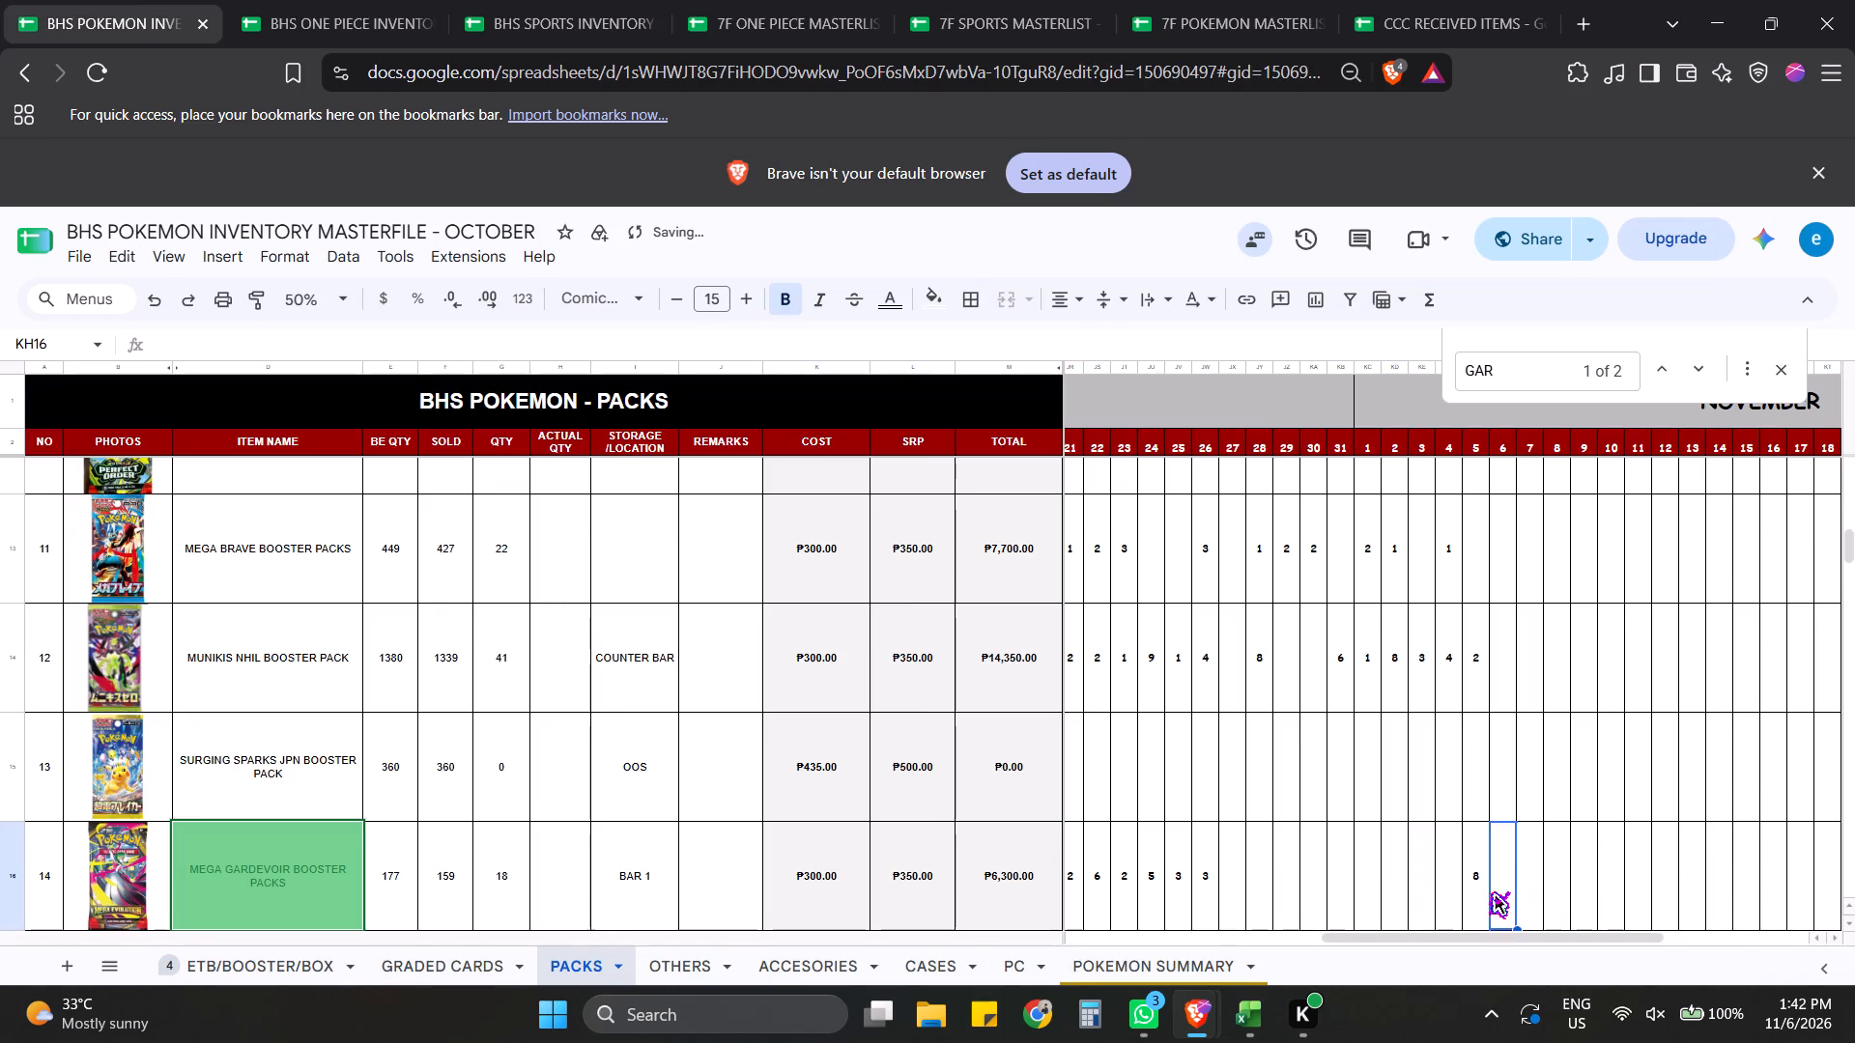
Check Black Bolt's November 5 sold count and enter 1 for Black Bolt Booster Pack in the masterfile, searching BOLT.
{"action": "key", "text": "alt+Tab"}
{"action": "left_click", "coordinate": [1027, 733]}
{"action": "key", "text": "alt+Tab"}
{"action": "left_click_drag", "start_coordinate": [1511, 373], "coordinate": [1413, 362]}
{"action": "type", "text": "BOLT"}
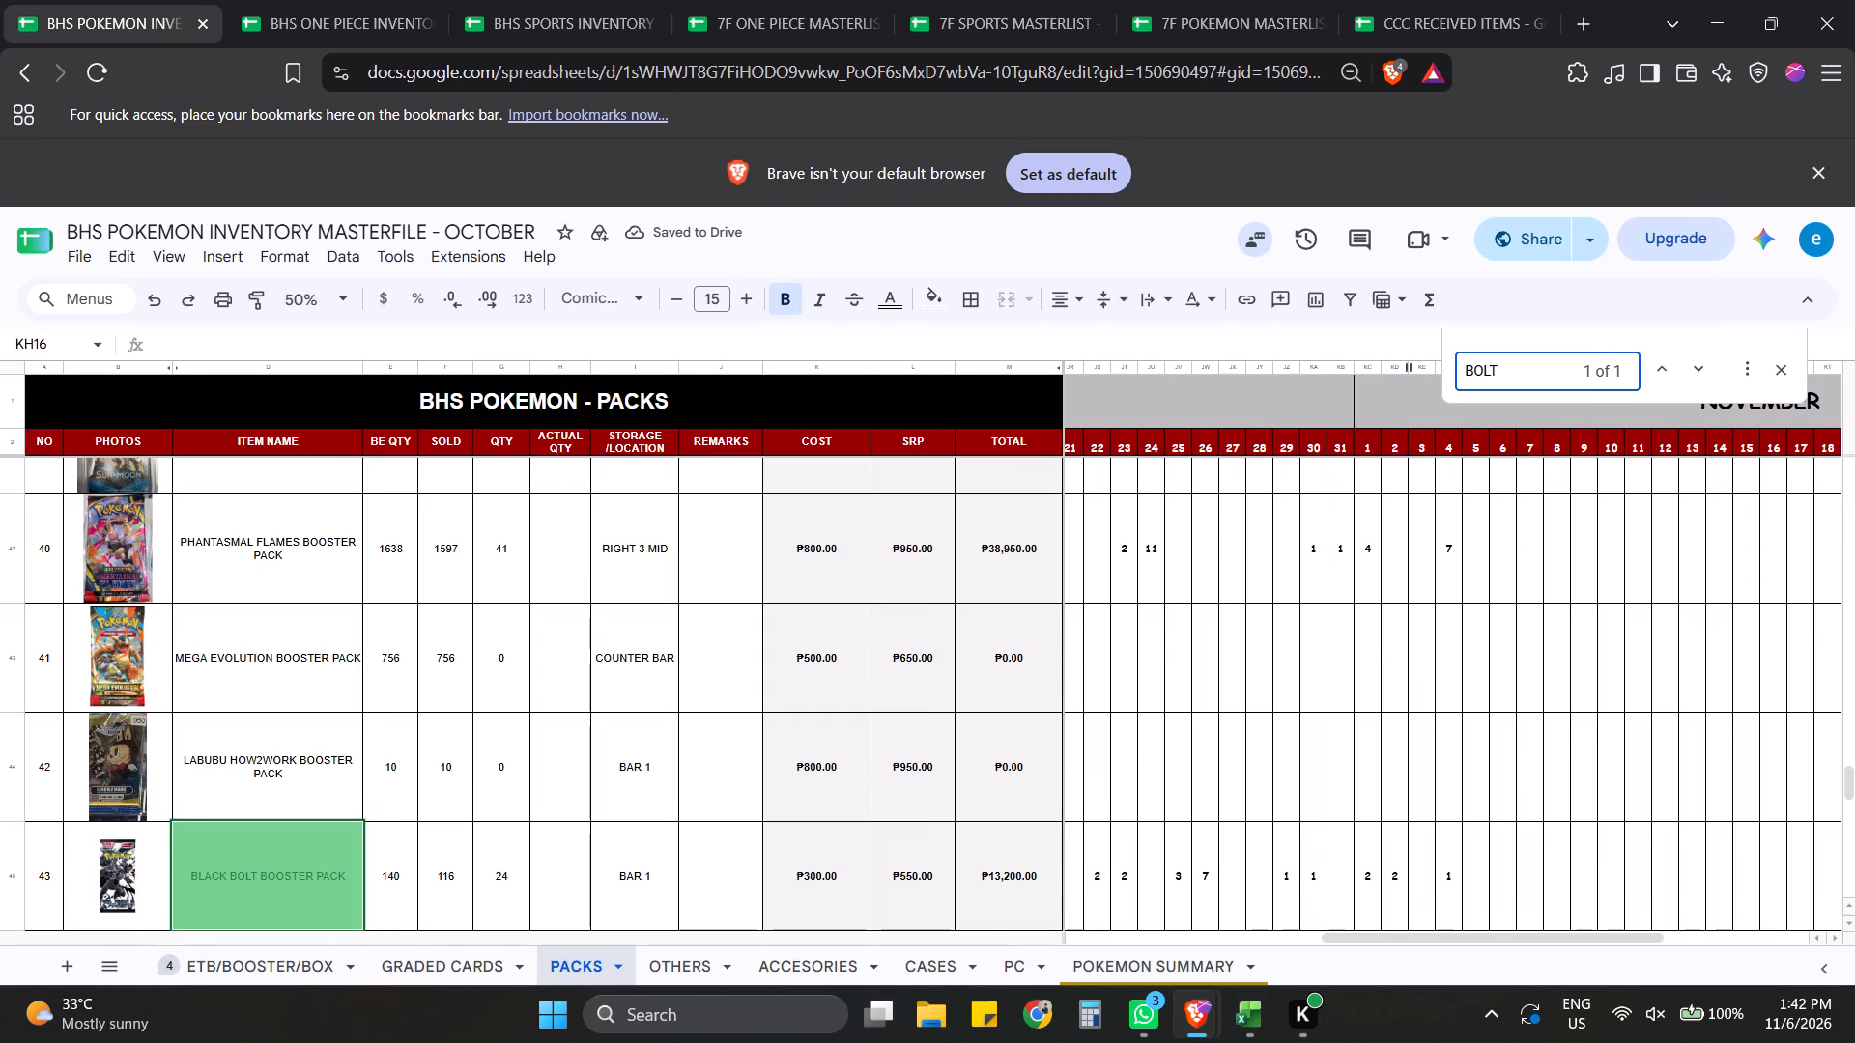
{"action": "left_click", "coordinate": [1471, 885]}
{"action": "key", "text": "1"}
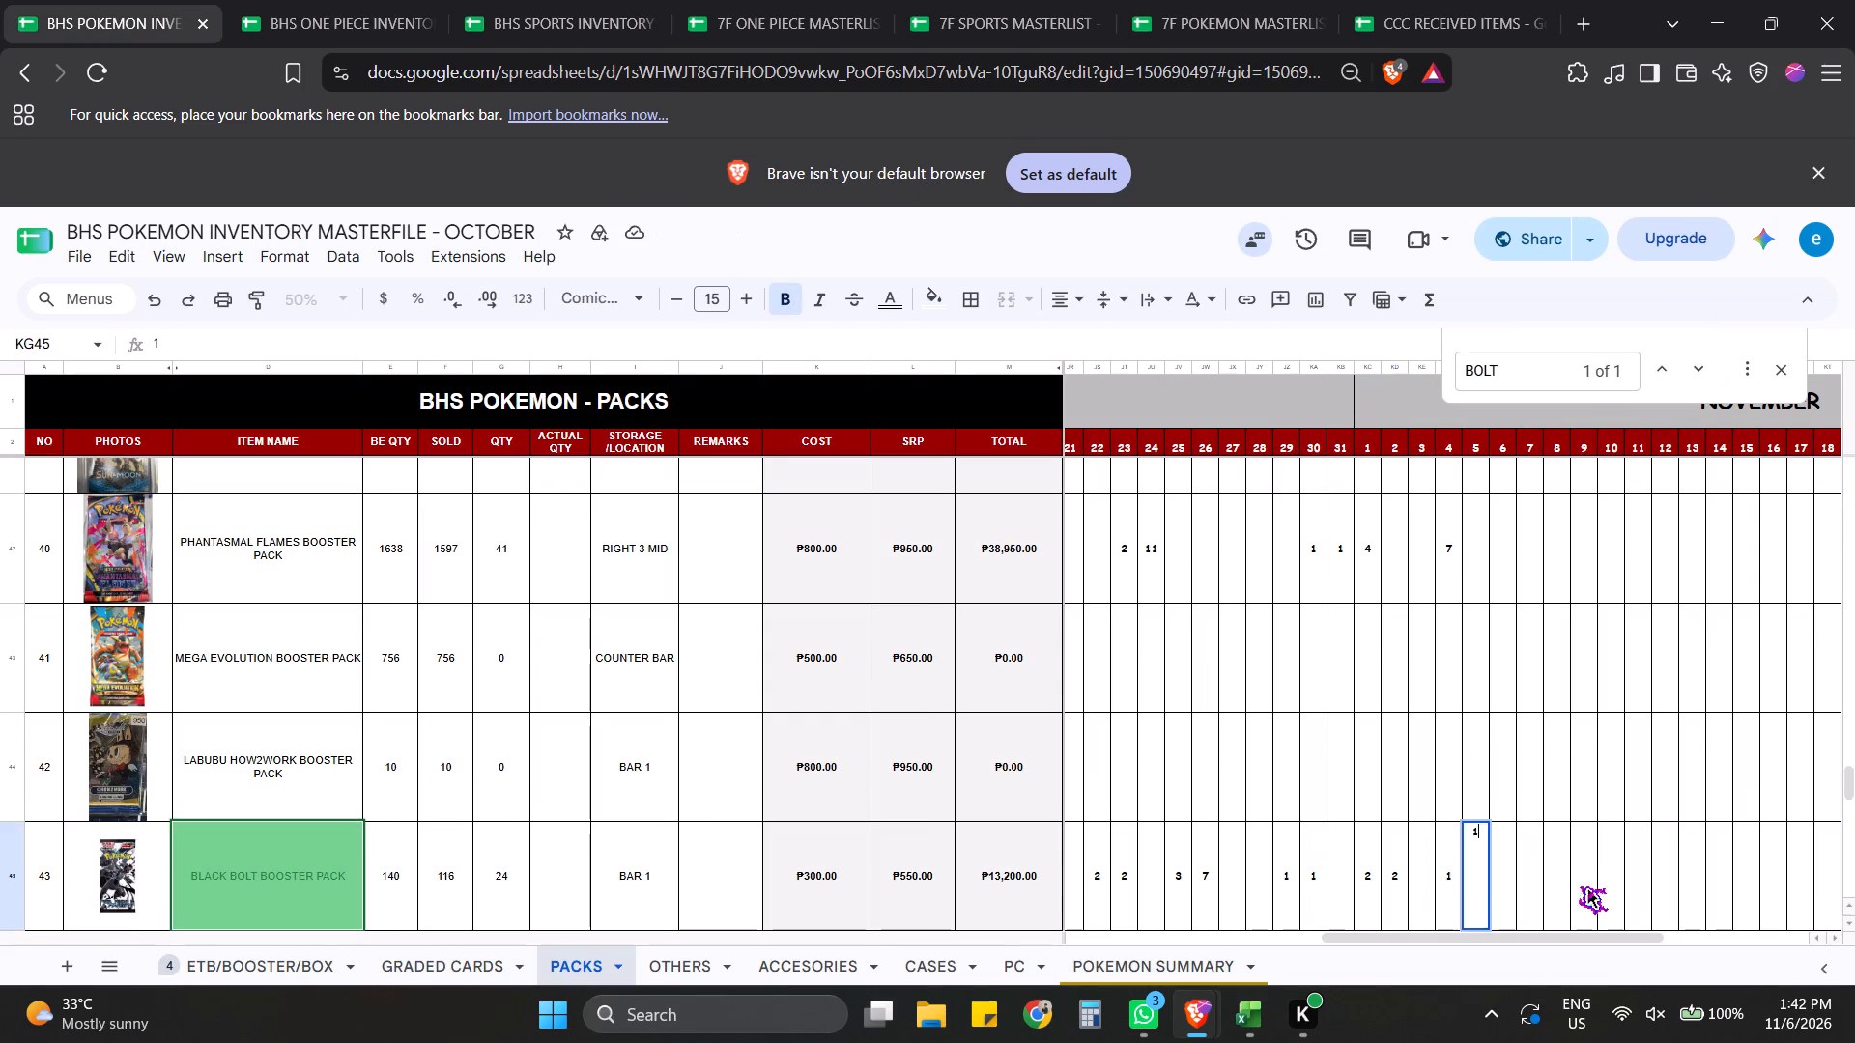
{"action": "left_click", "coordinate": [1579, 885]}
{"action": "left_click", "coordinate": [1483, 889]}
Look up Mega Inferno X EX JPN's November 5 sold count and enter 2 for Mega Inferno in the masterfile, searching INFER.
{"action": "key", "text": "alt+Tab"}
{"action": "left_click", "coordinate": [1020, 819]}
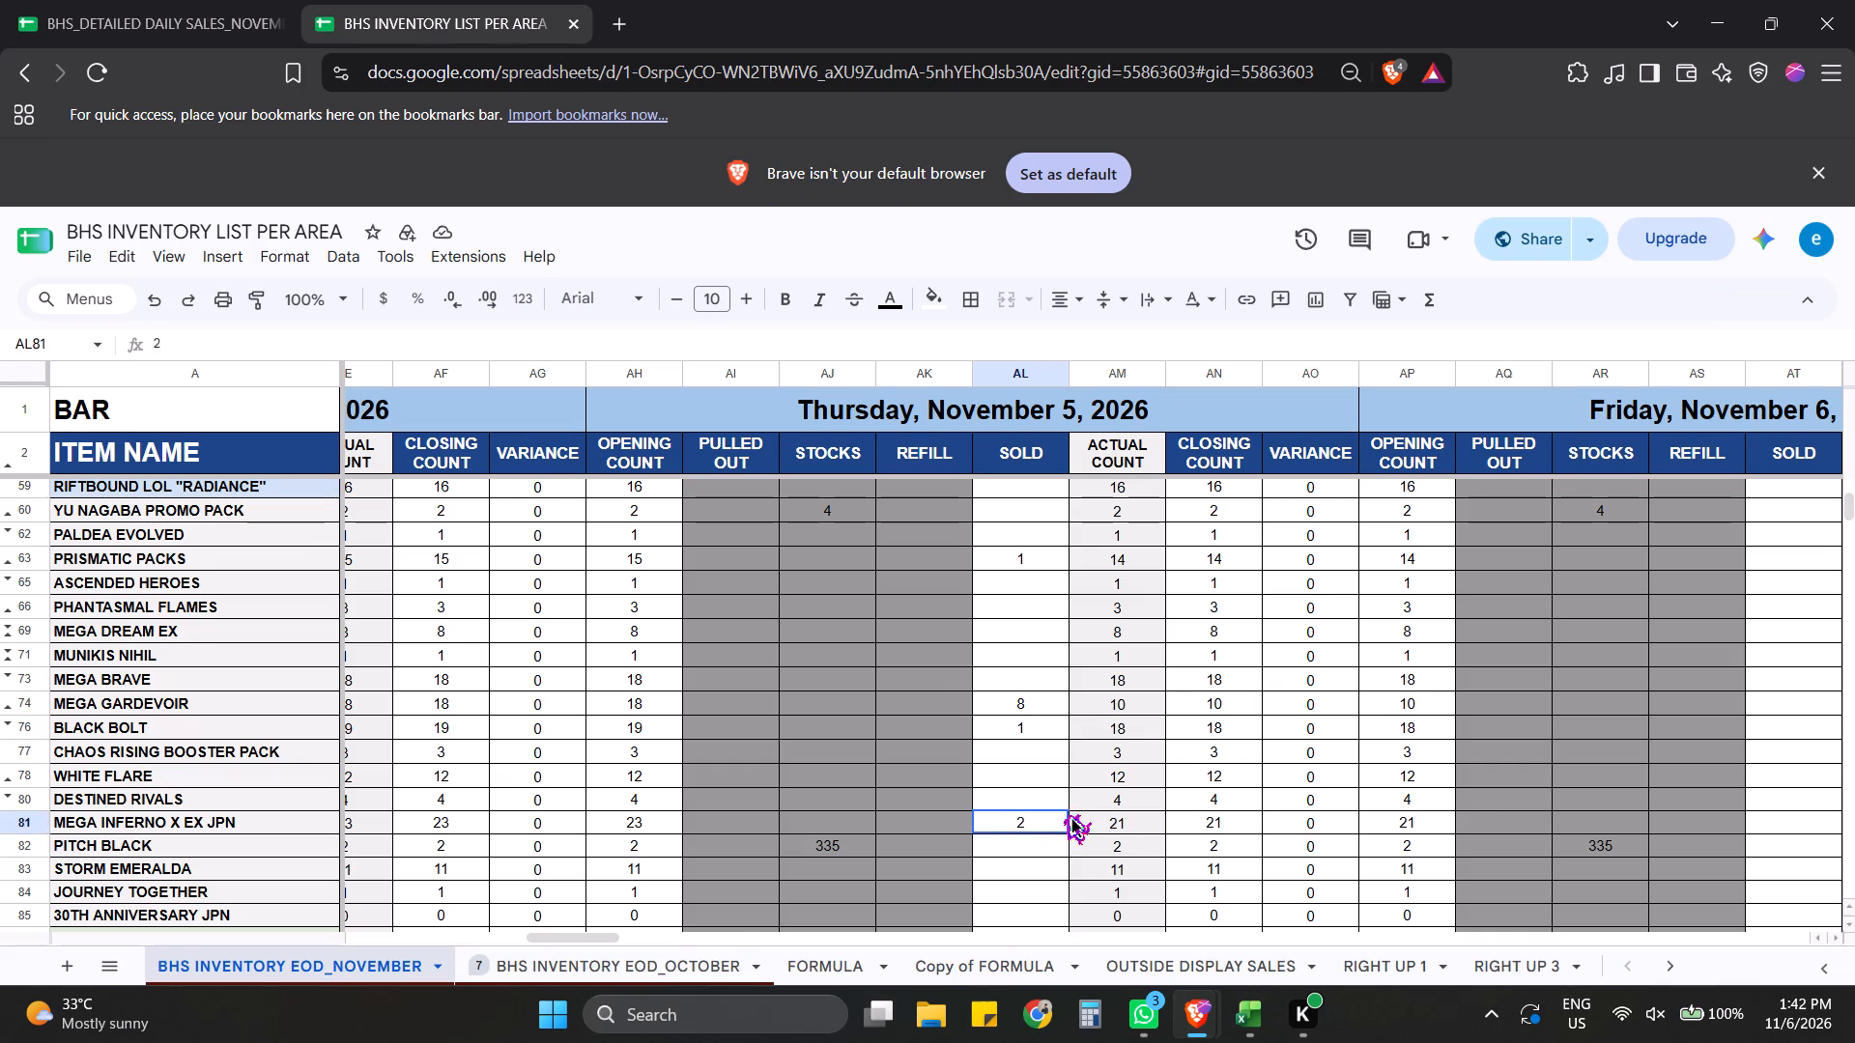
{"action": "key", "text": "alt+Tab"}
{"action": "left_click_drag", "start_coordinate": [1526, 365], "coordinate": [1321, 365]}
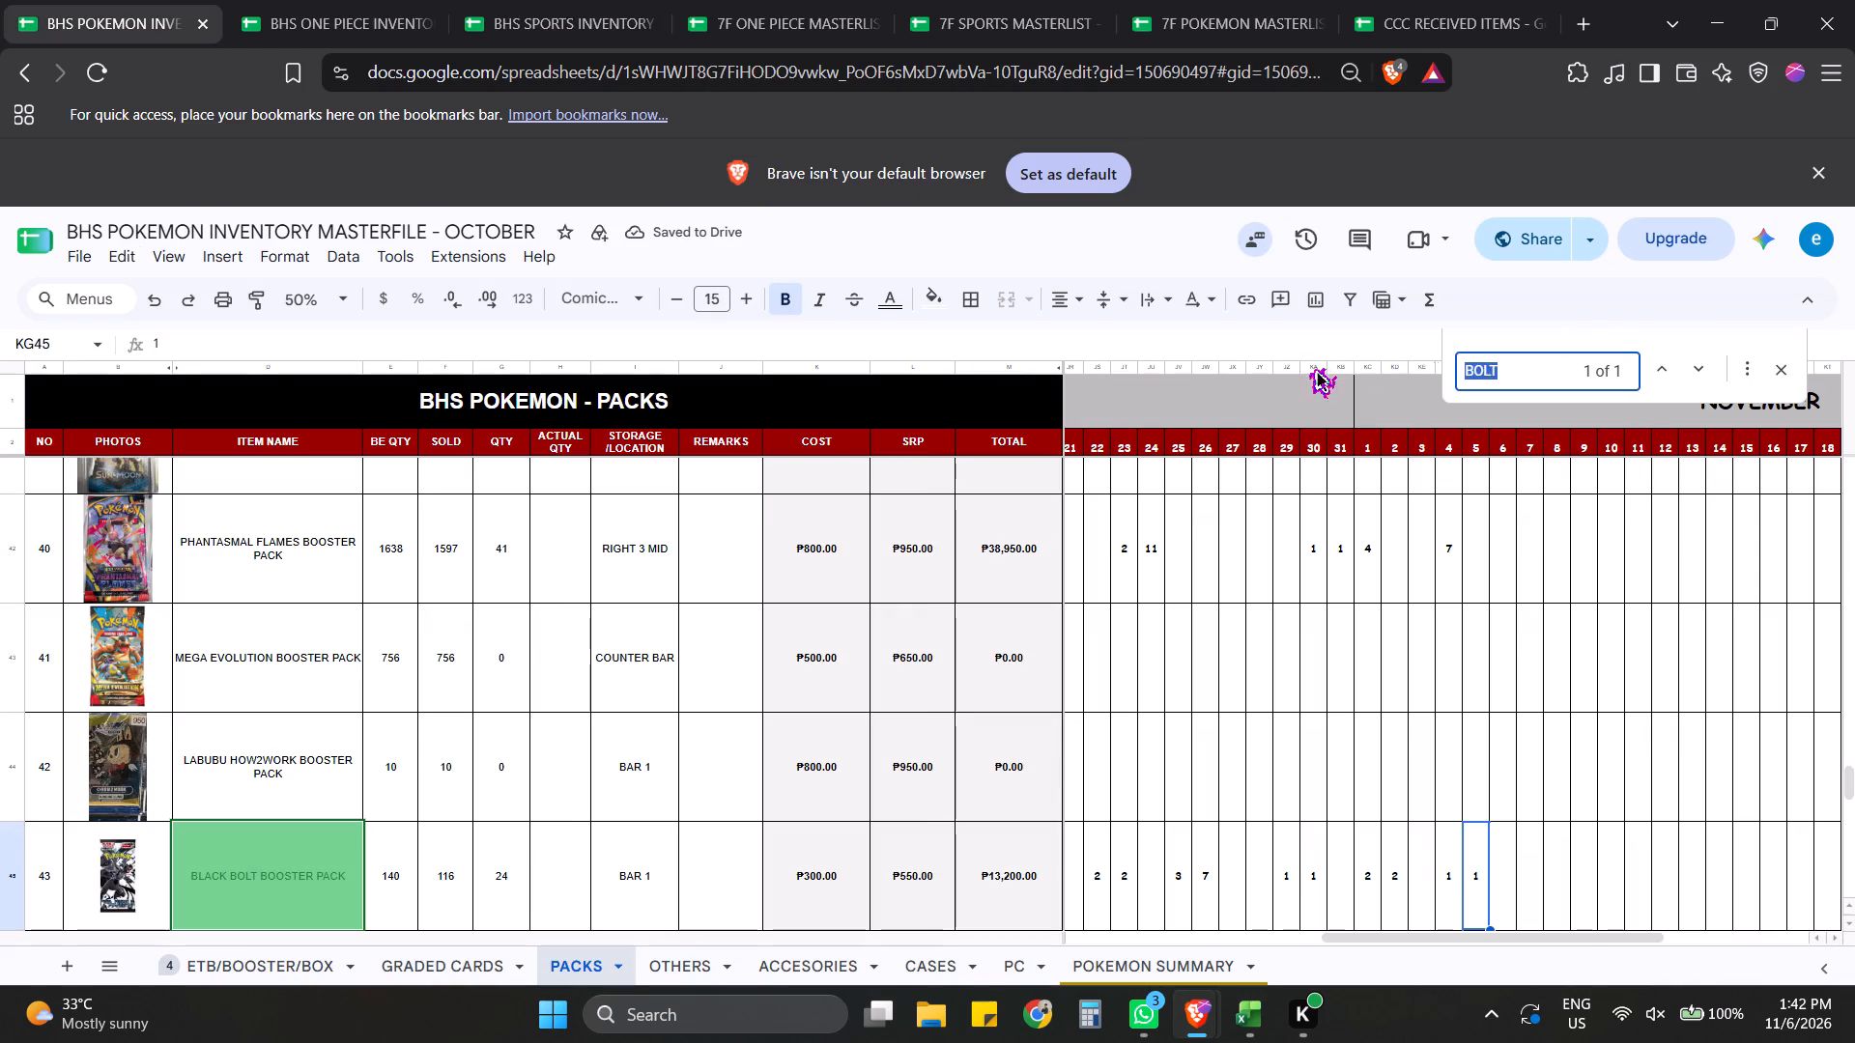
{"action": "type", "text": "INFER"}
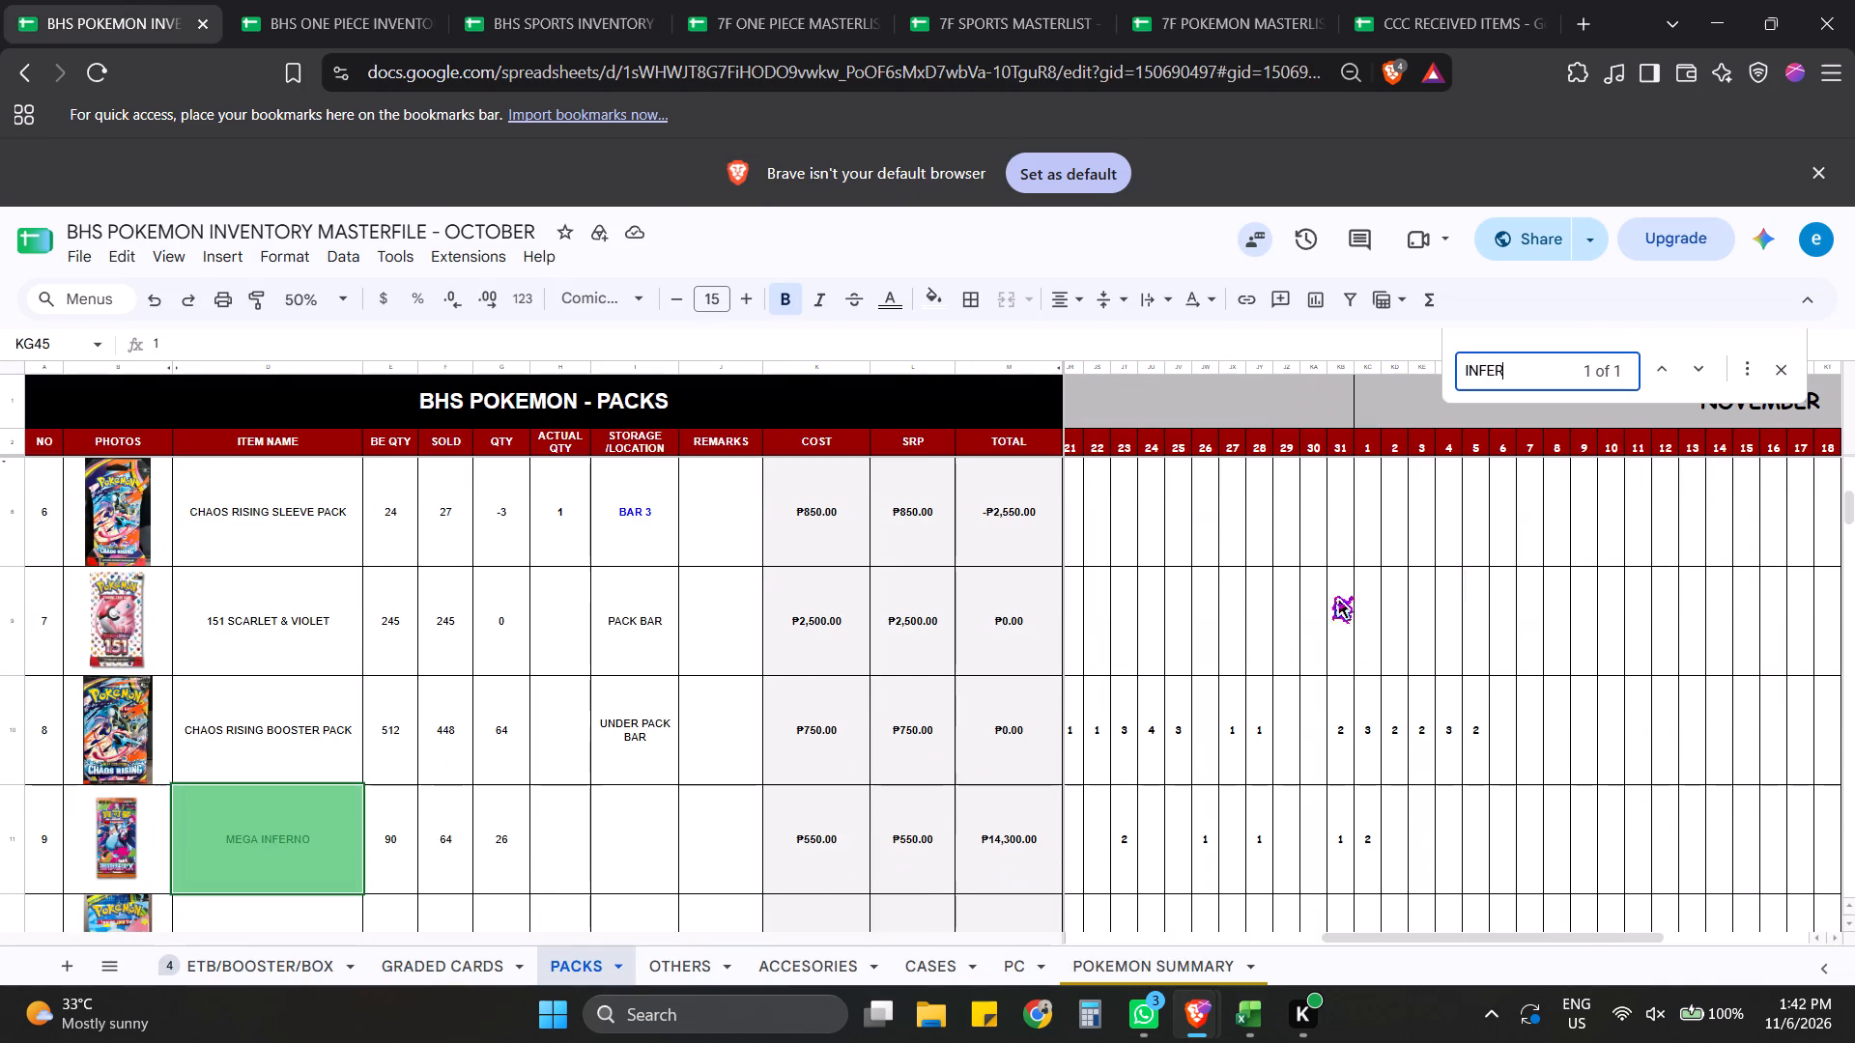
{"action": "left_click", "coordinate": [1478, 845]}
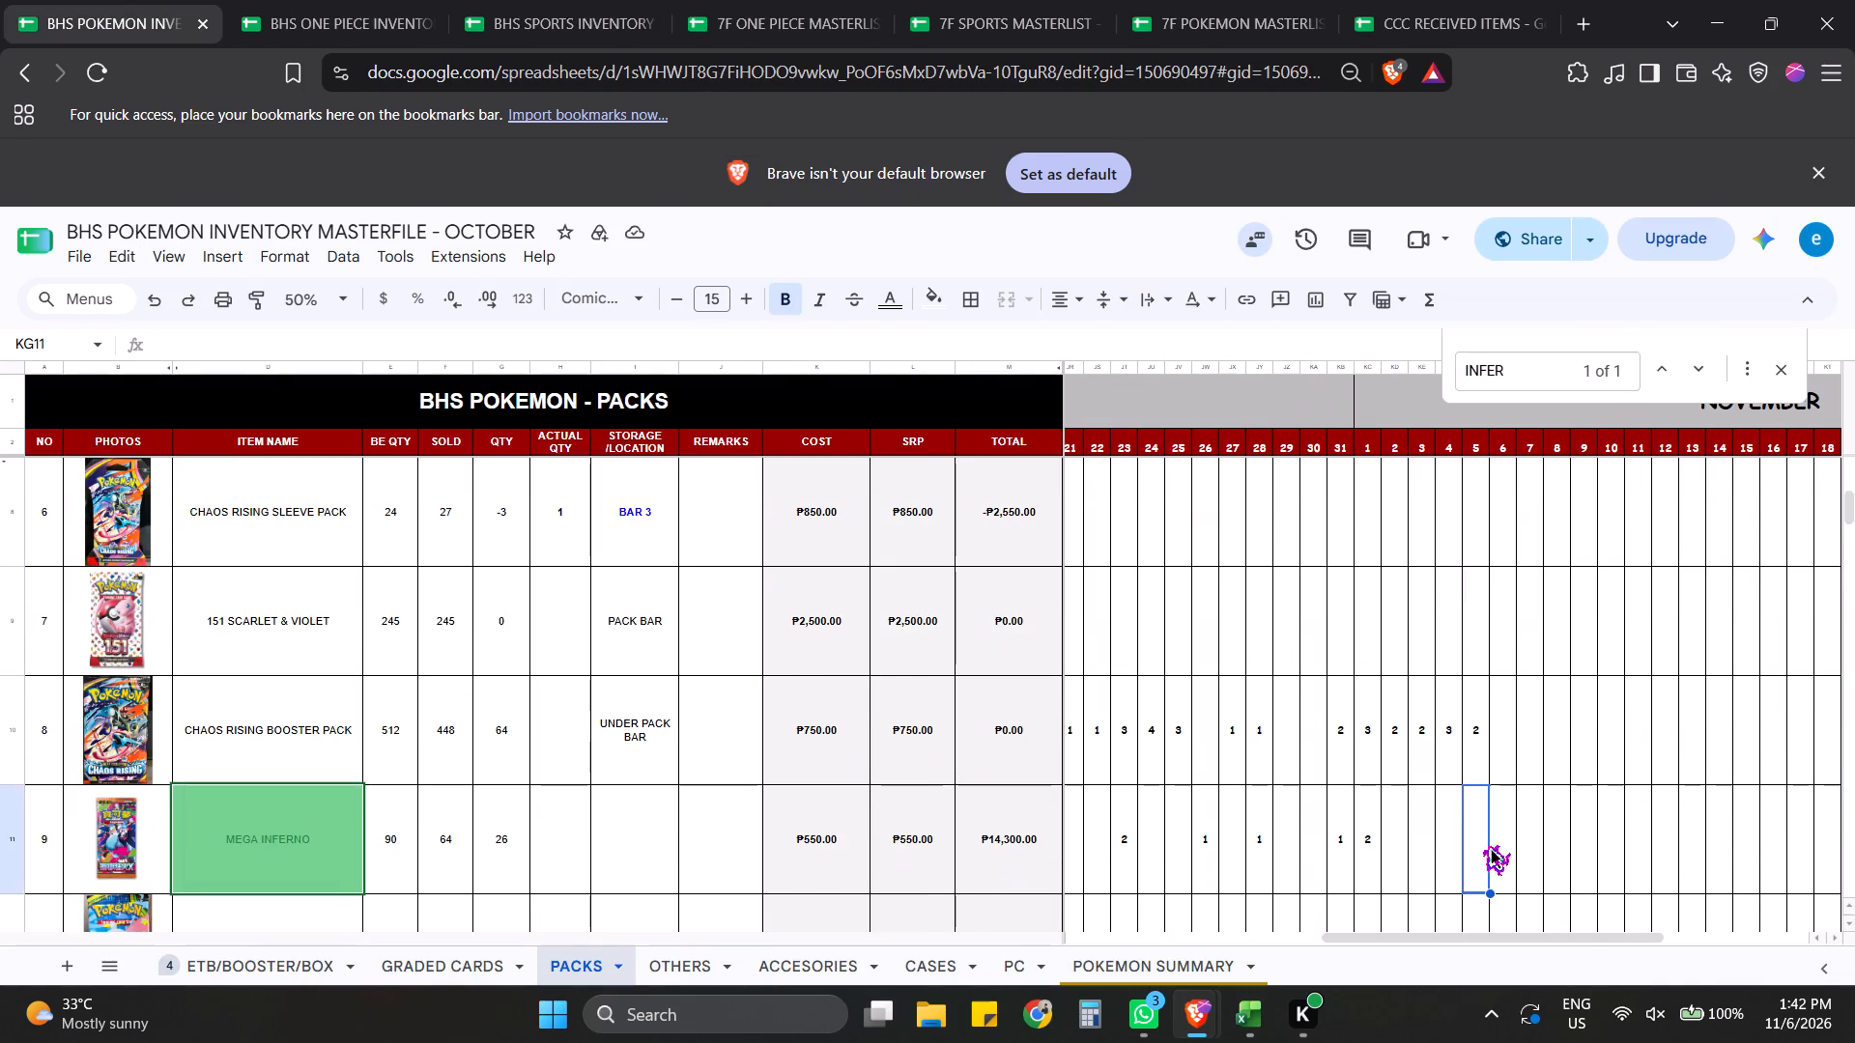
{"action": "key", "text": "alt+Tab"}
{"action": "key", "text": "alt+Tab"}
{"action": "key", "text": "2"}
{"action": "left_click", "coordinate": [1532, 839]}
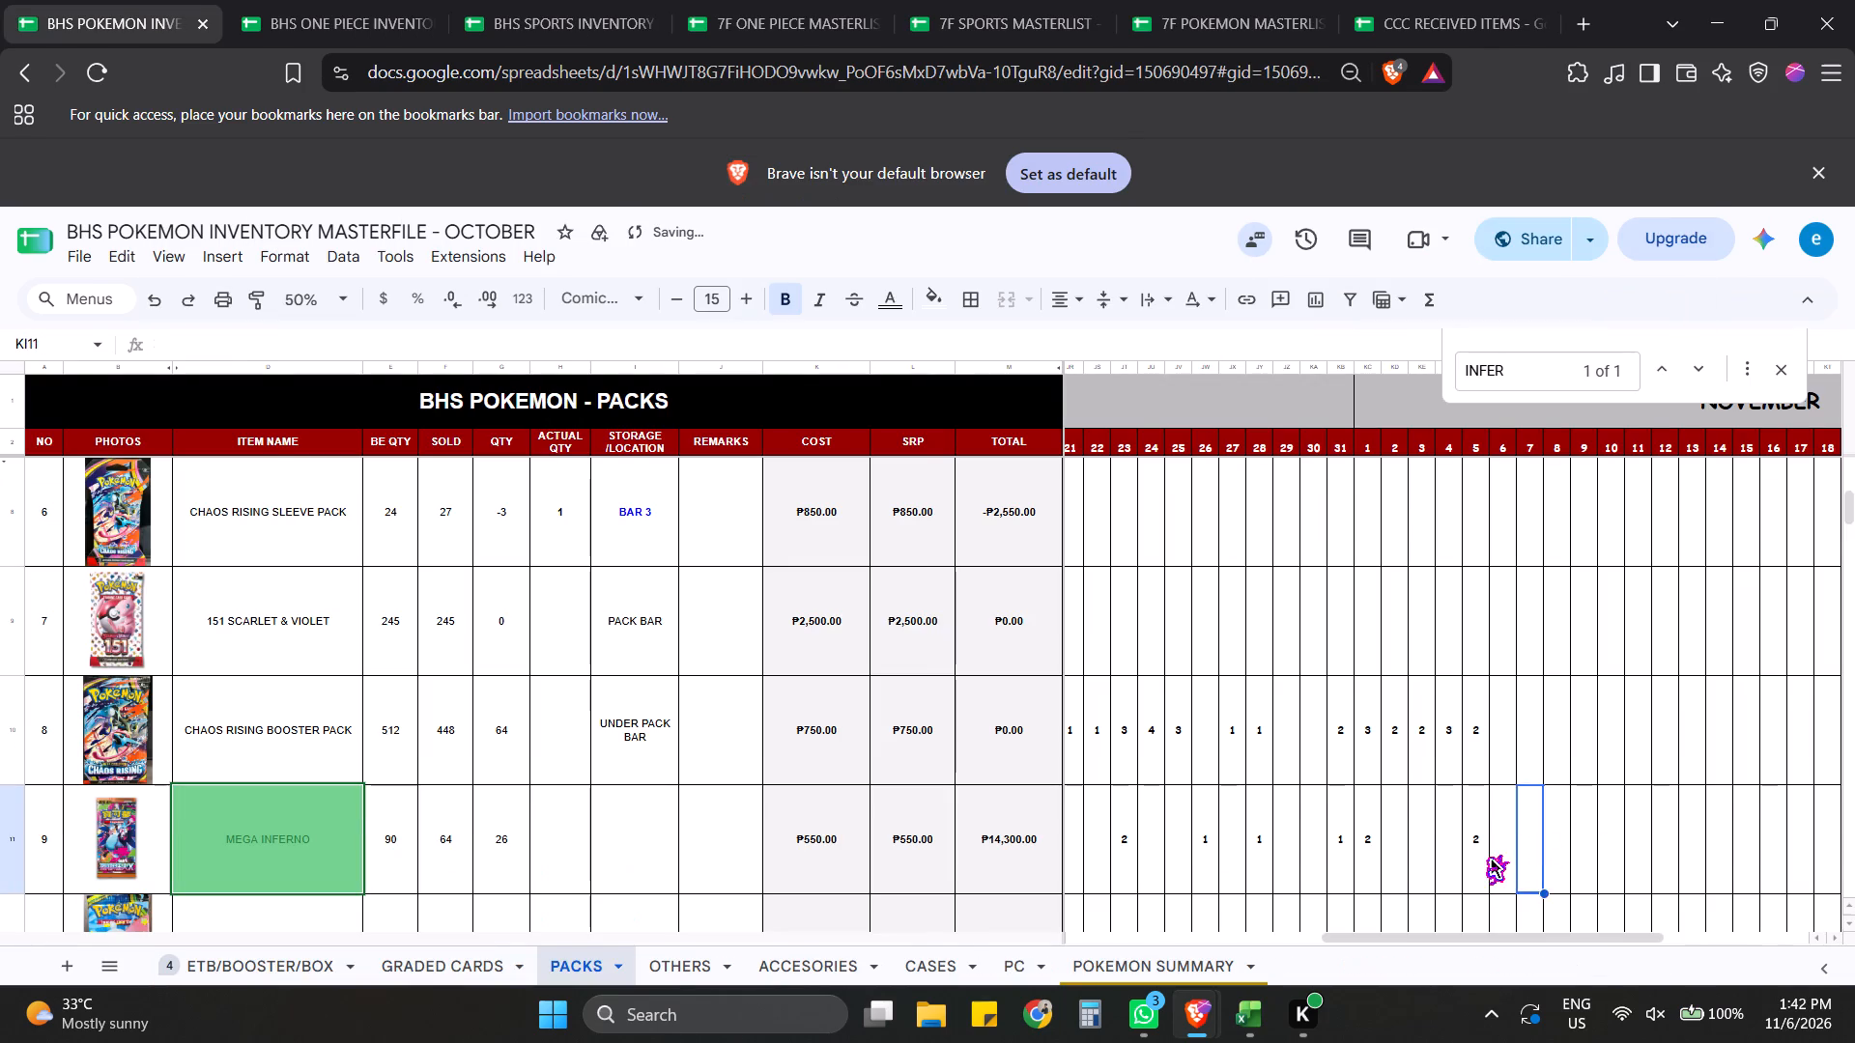
{"action": "left_click", "coordinate": [1482, 855]}
Examine the per-area list's November 5 sold column across the Pack Bar and Bar sections for items still unrecorded.
{"action": "key", "text": "alt+Tab"}
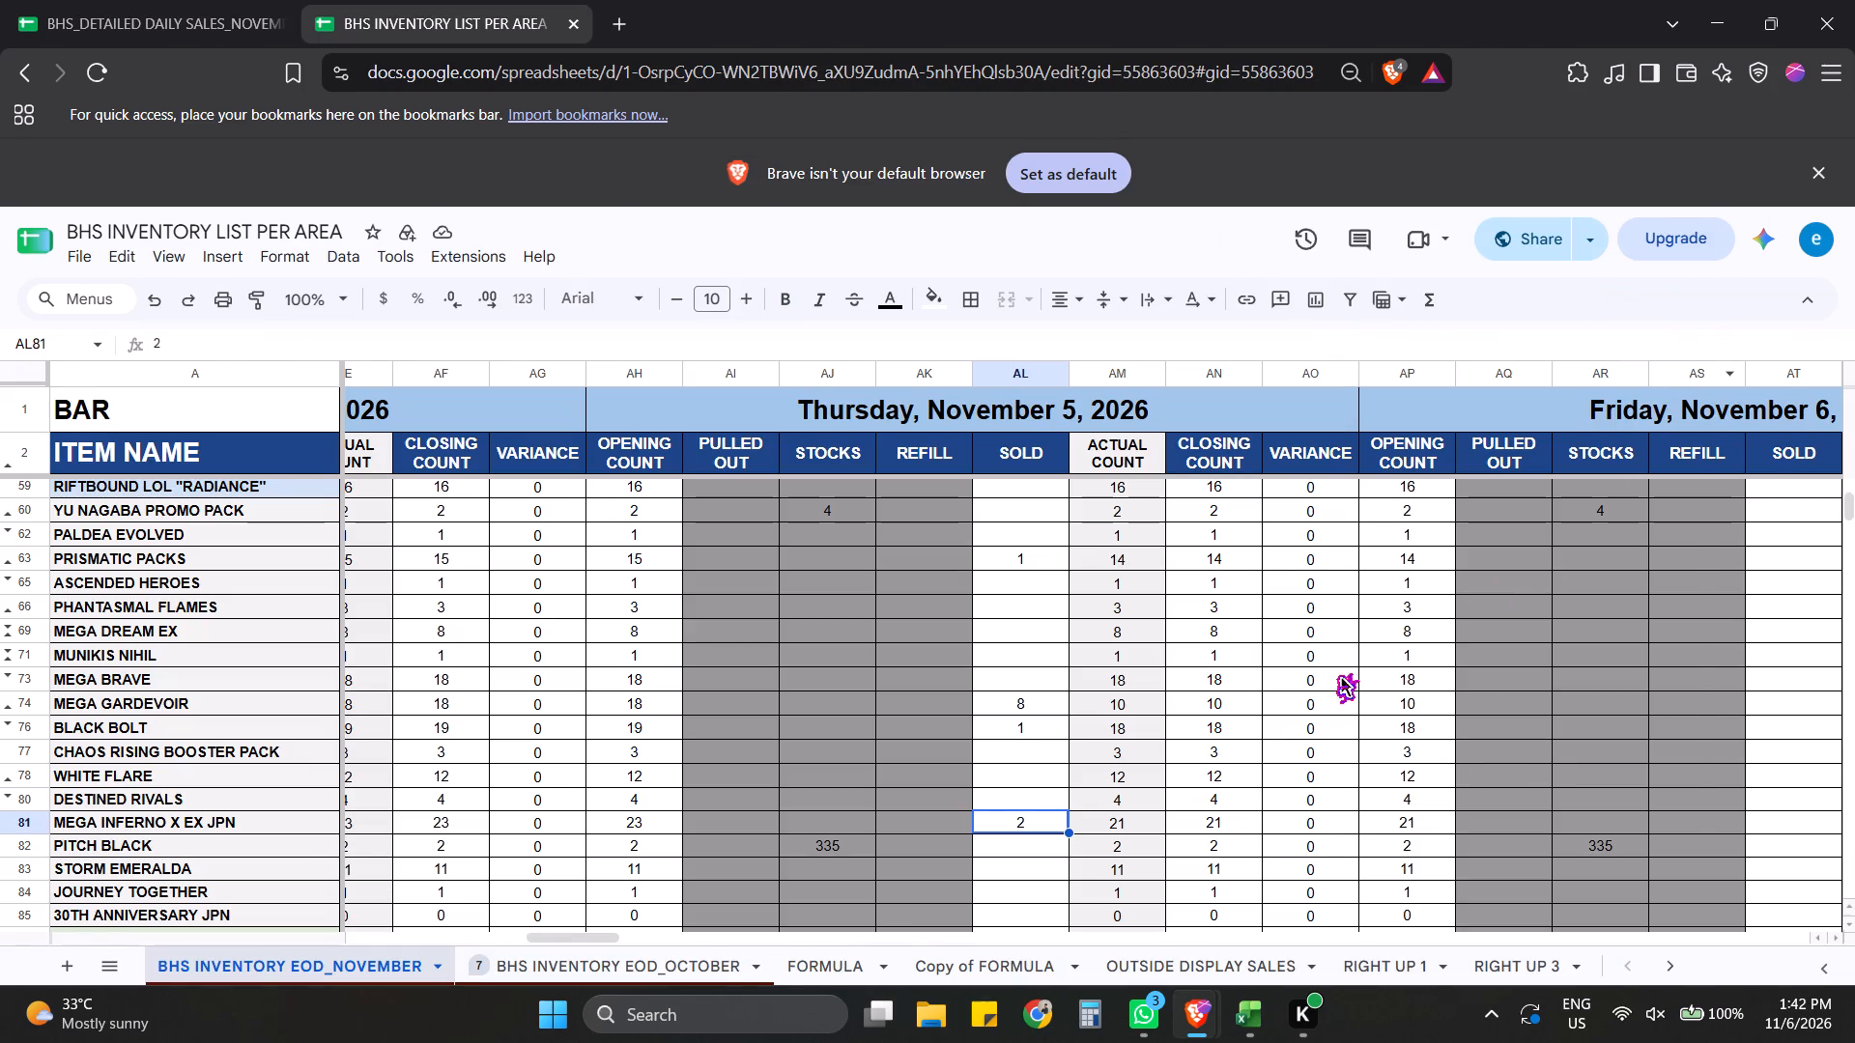
{"action": "key", "text": "alt+Tab"}
{"action": "key", "text": "alt+Tab"}
{"action": "scroll", "coordinate": [1066, 725], "scroll_direction": "down", "scroll_amount": 12}
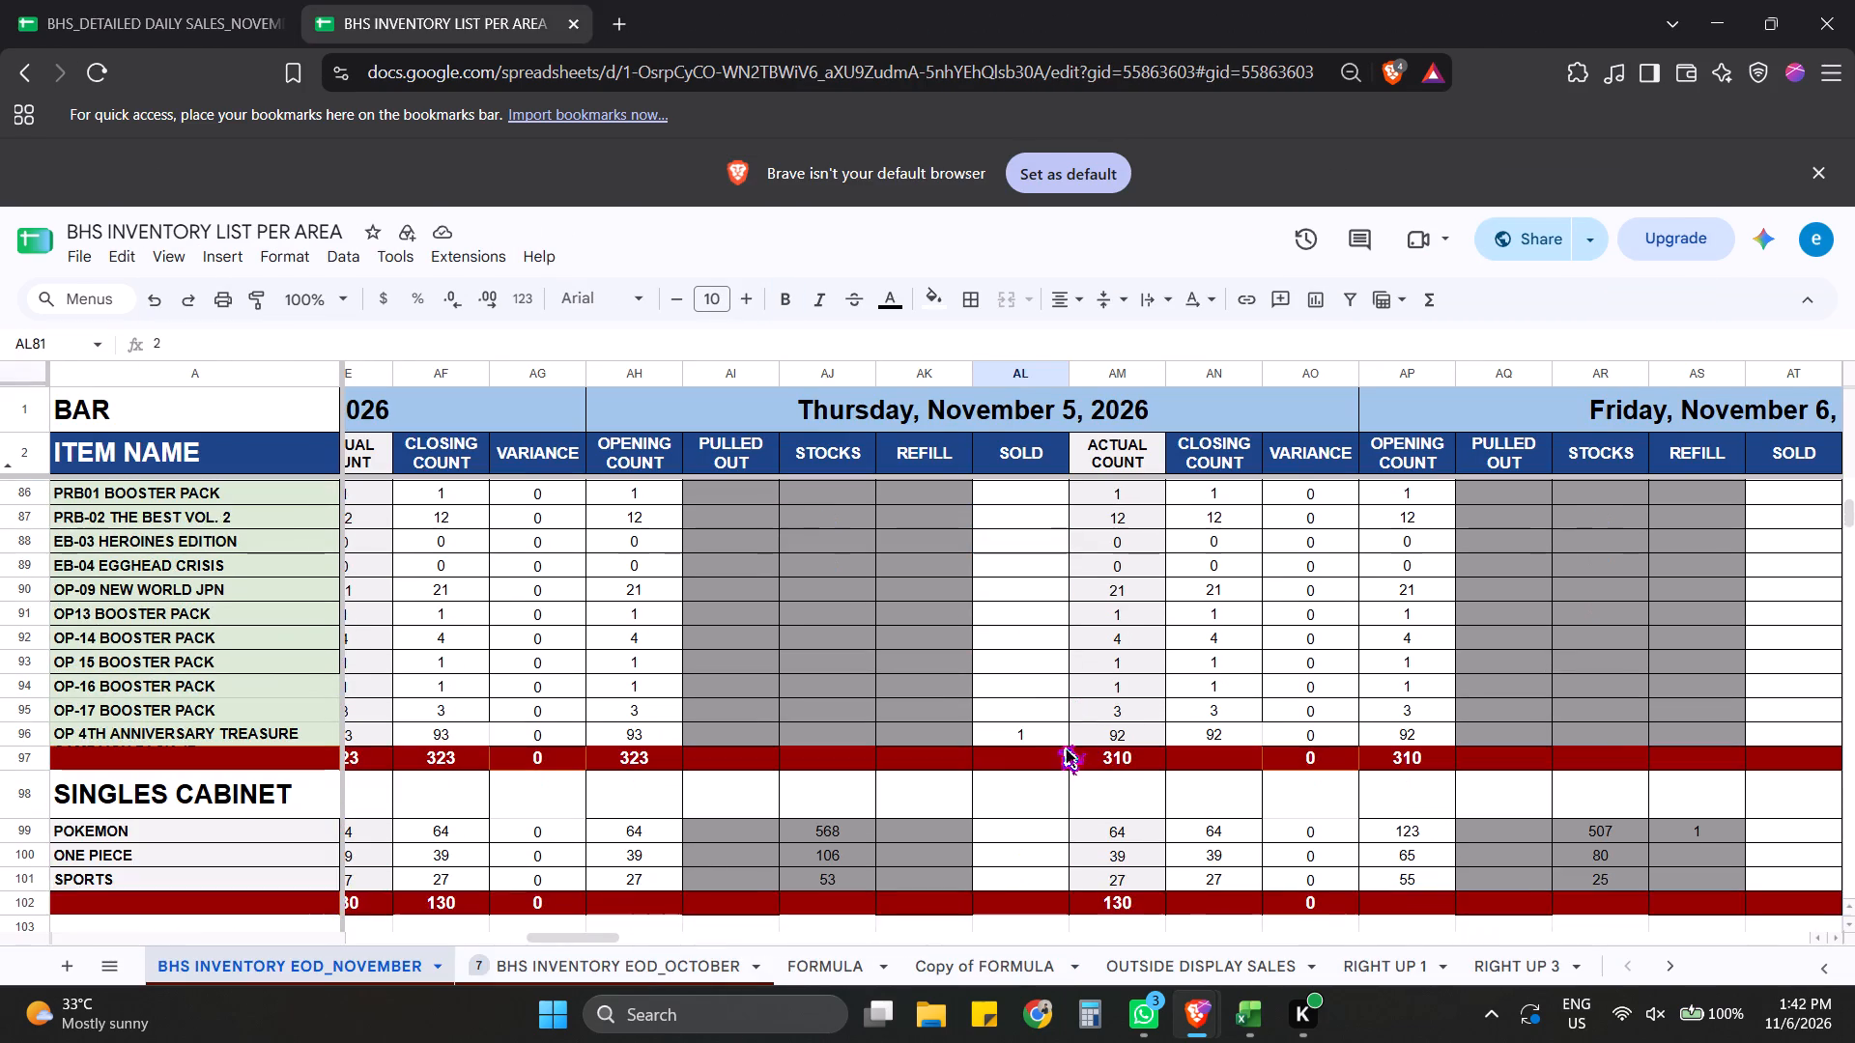
{"action": "left_click", "coordinate": [1029, 689]}
{"action": "scroll", "coordinate": [1072, 665], "scroll_direction": "up", "scroll_amount": 8}
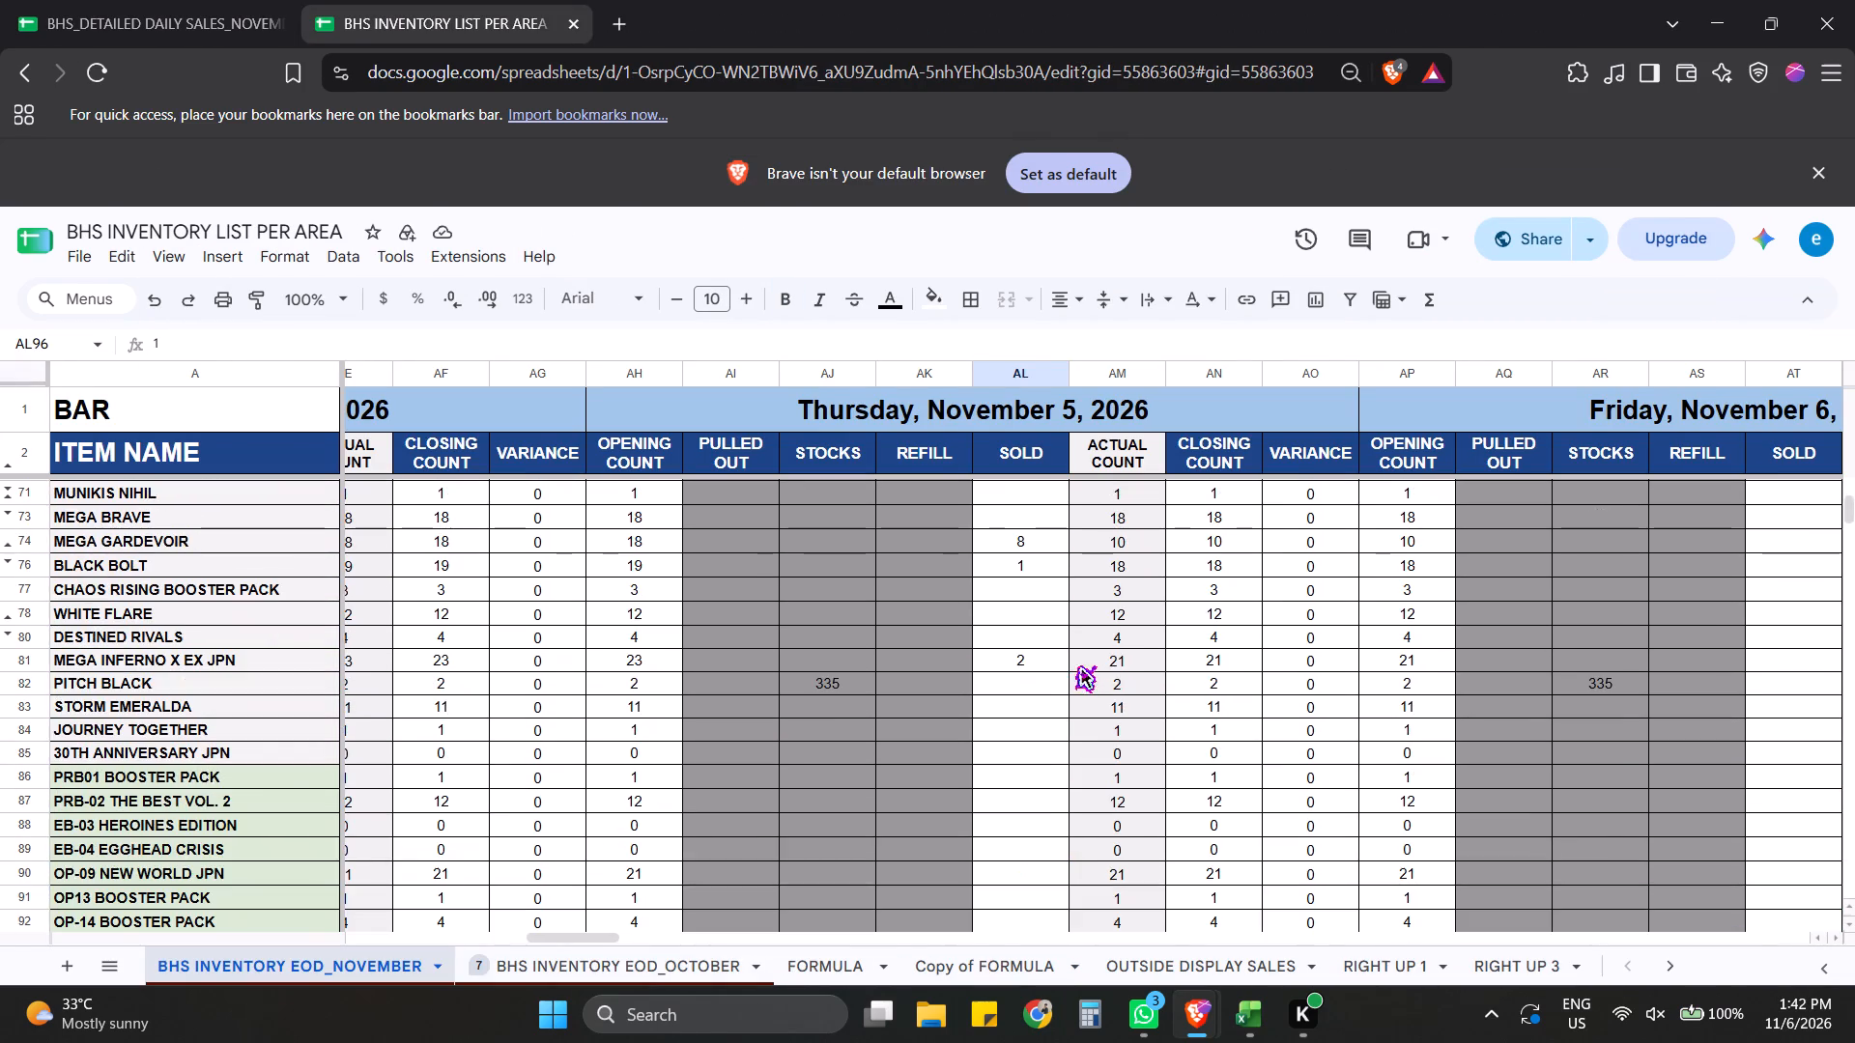
{"action": "scroll", "coordinate": [1071, 664], "scroll_direction": "up", "scroll_amount": 3}
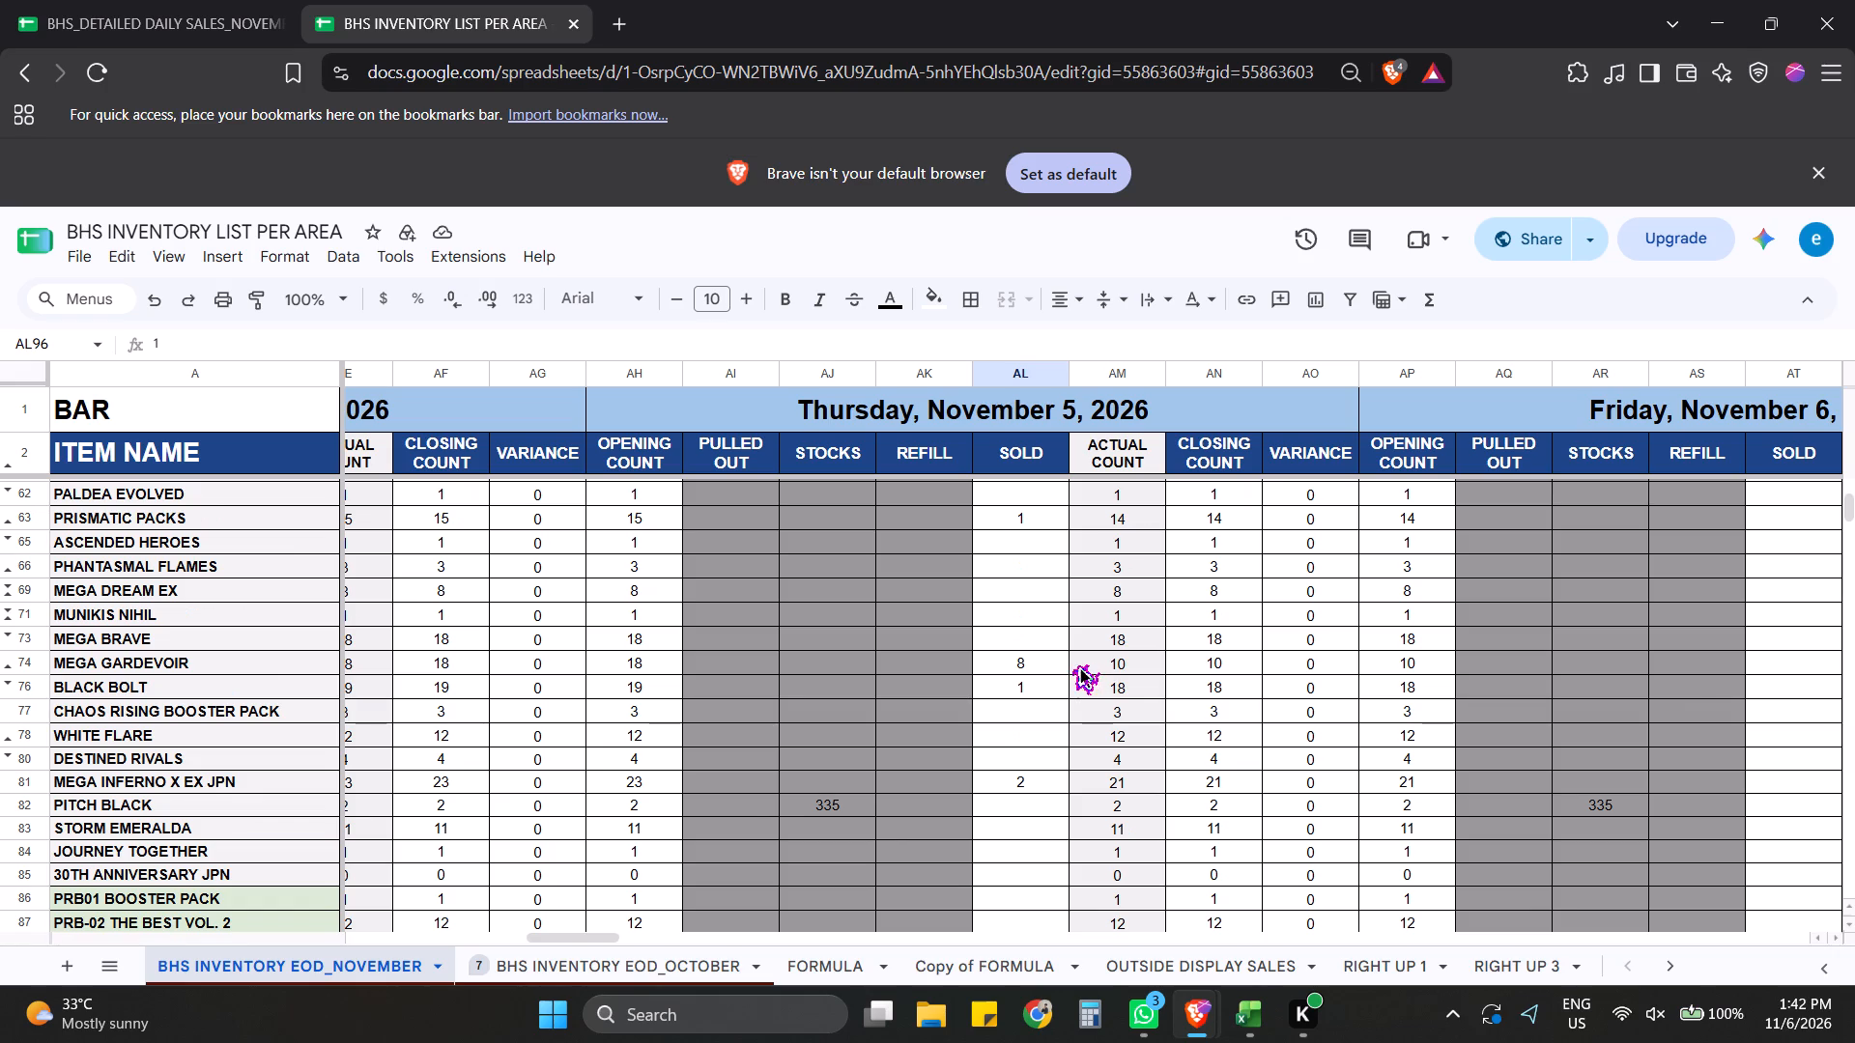
{"action": "scroll", "coordinate": [1093, 756], "scroll_direction": "up", "scroll_amount": 17}
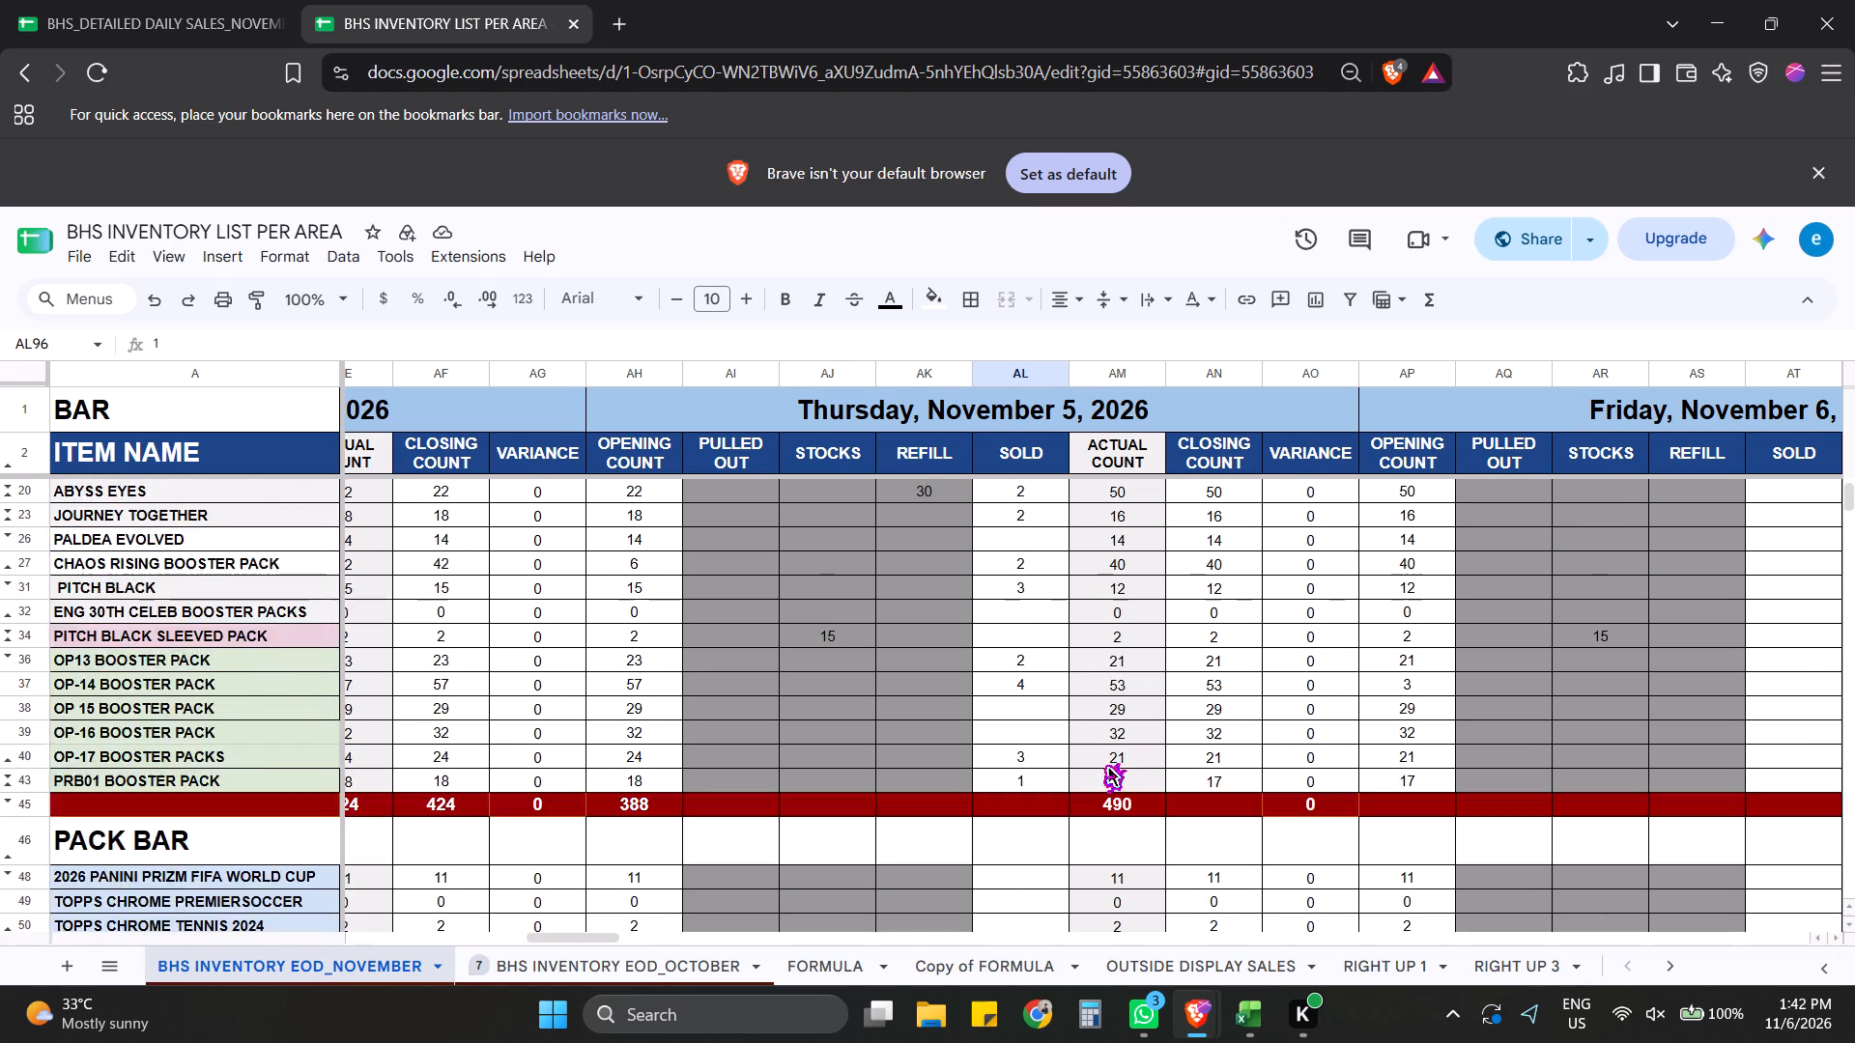
{"action": "scroll", "coordinate": [1099, 763], "scroll_direction": "up", "scroll_amount": 15}
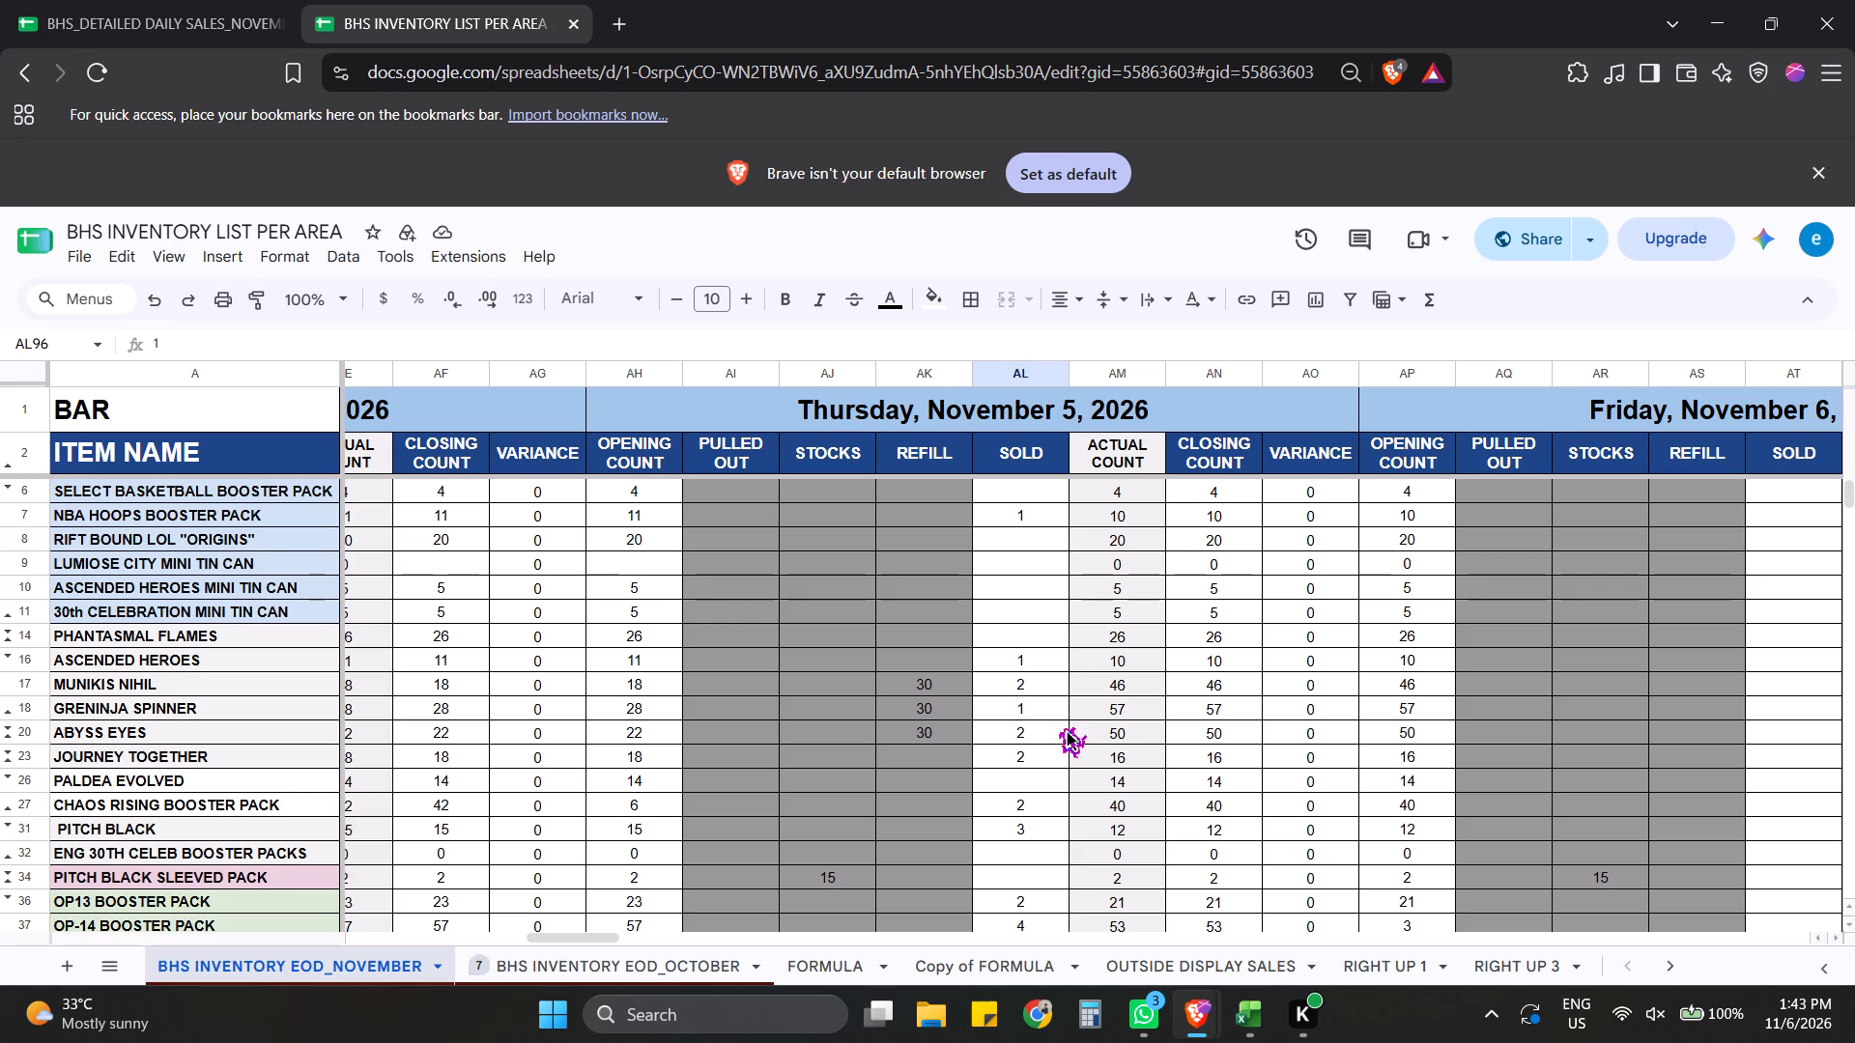
Check NBA Hoops Booster Pack's November 5 sold count and bring up NBA Hoops Panini in the BHS Sports masterfile's Packs sheet.
{"action": "left_click", "coordinate": [1040, 510]}
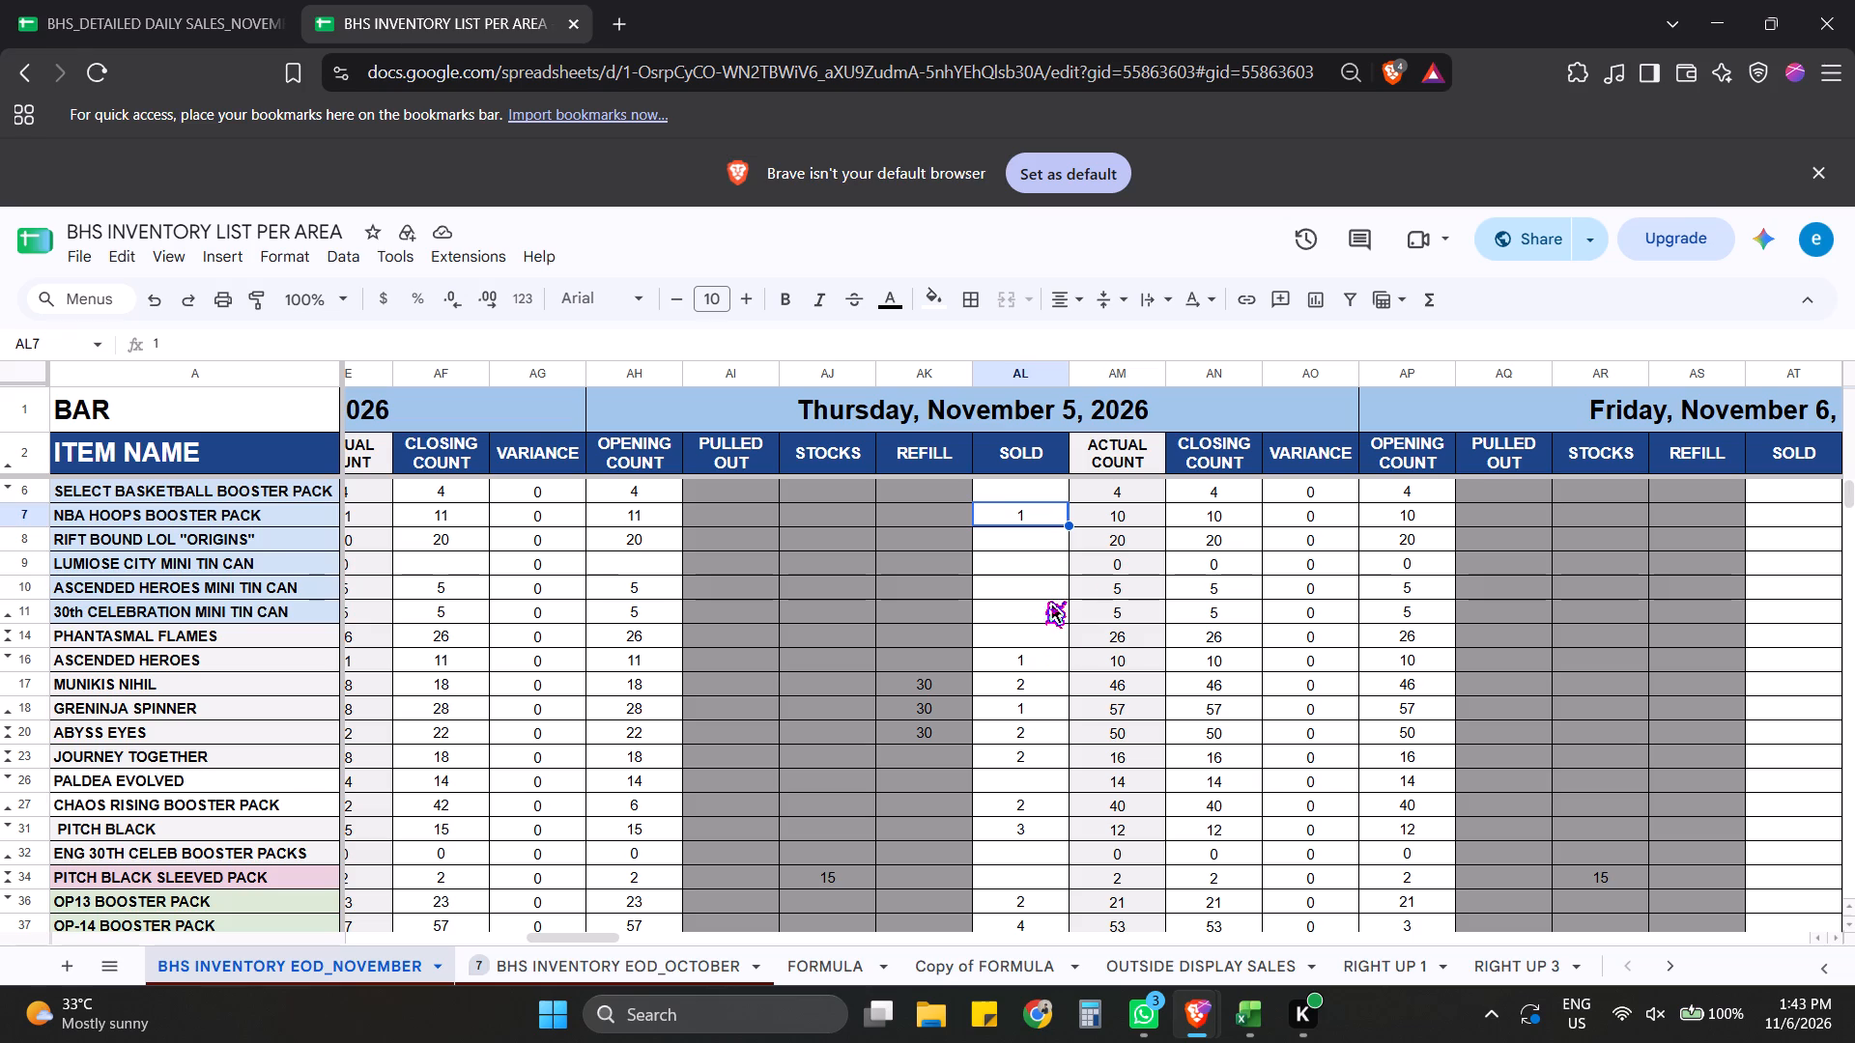
{"action": "key", "text": "alt+Tab"}
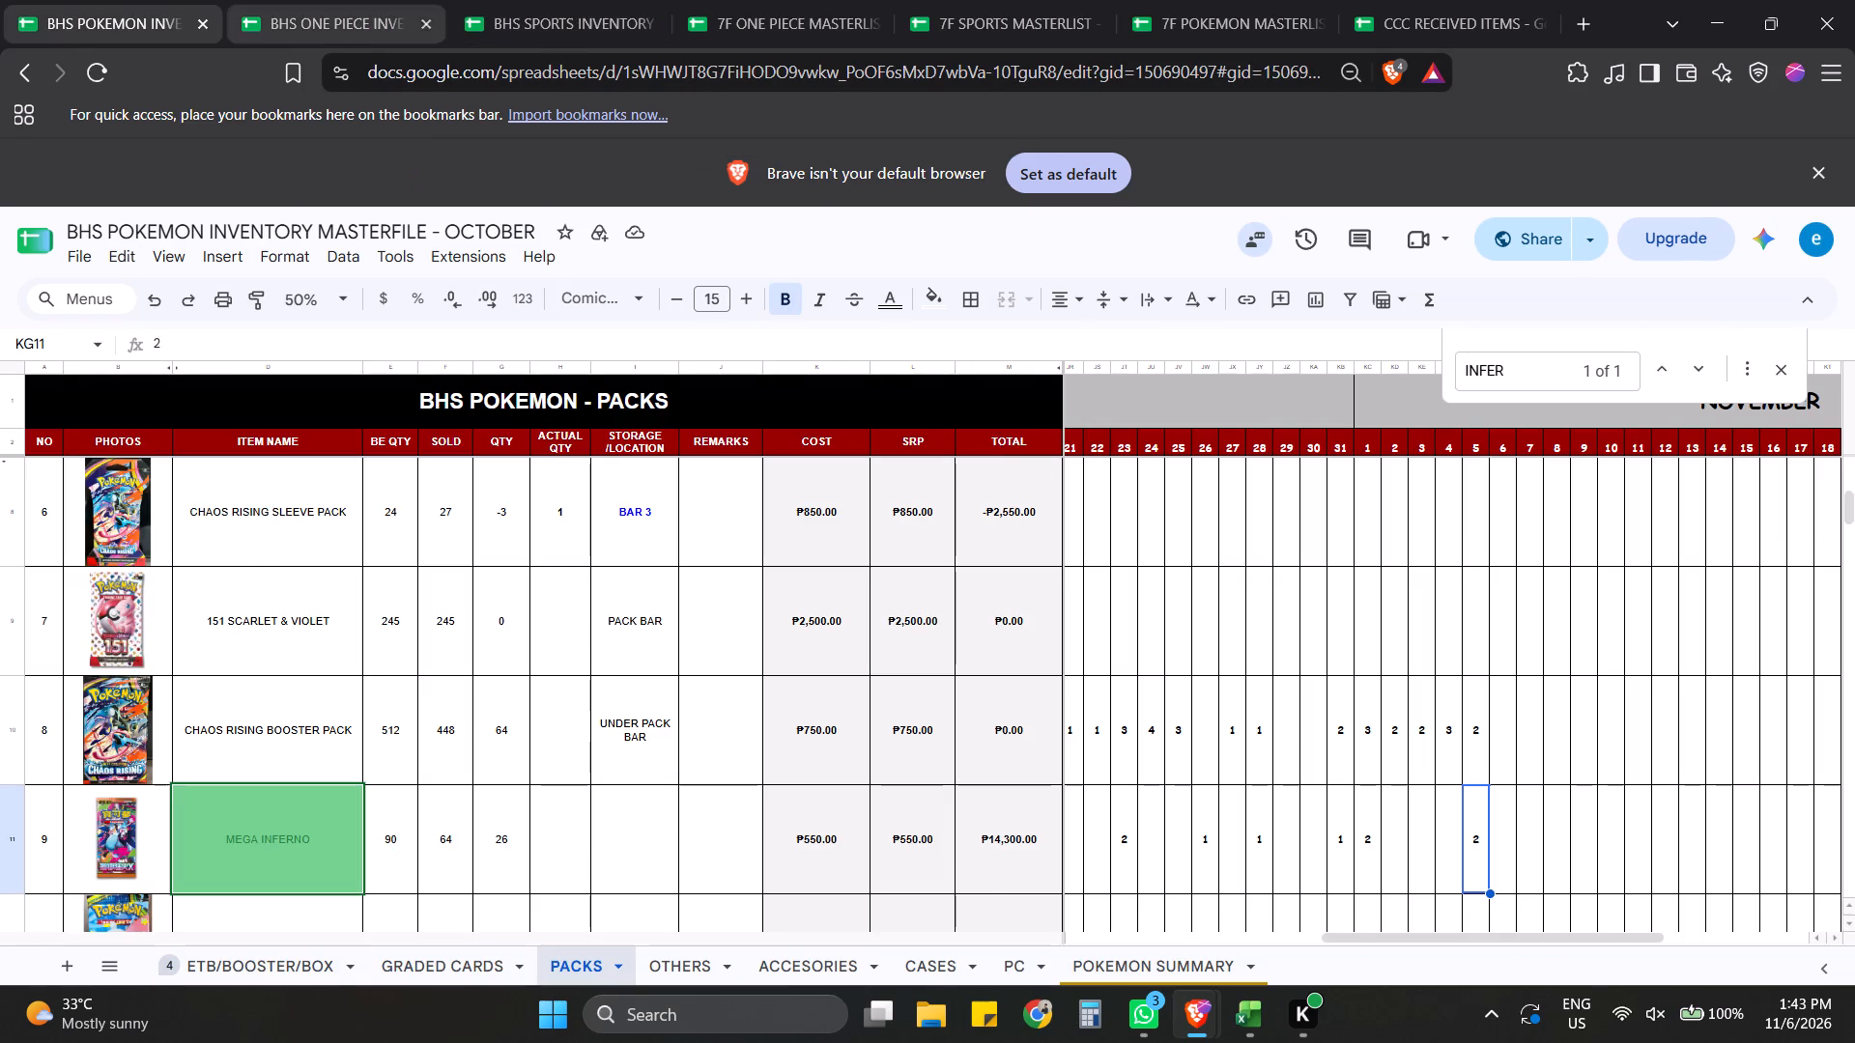
{"action": "left_click", "coordinate": [553, 0]}
{"action": "scroll", "coordinate": [1101, 688], "scroll_direction": "down", "scroll_amount": 1}
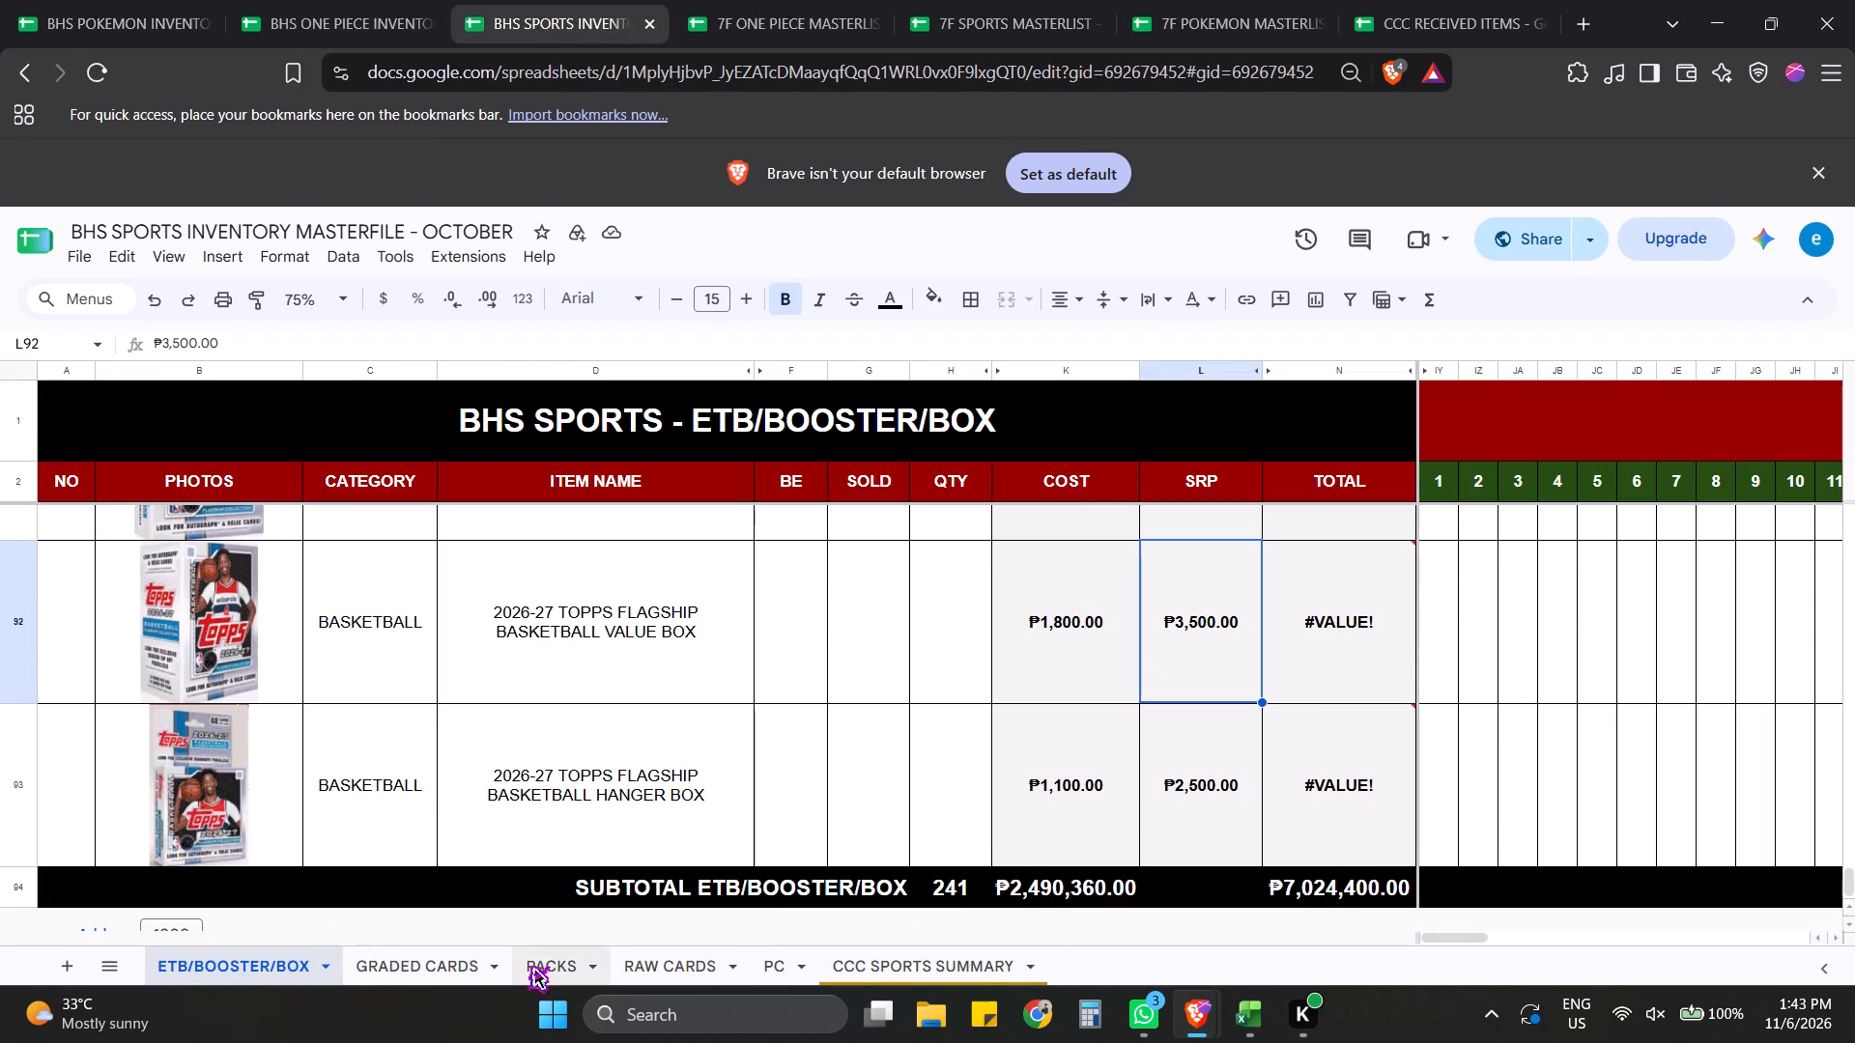
{"action": "left_click", "coordinate": [685, 970]}
{"action": "left_click", "coordinate": [536, 979]}
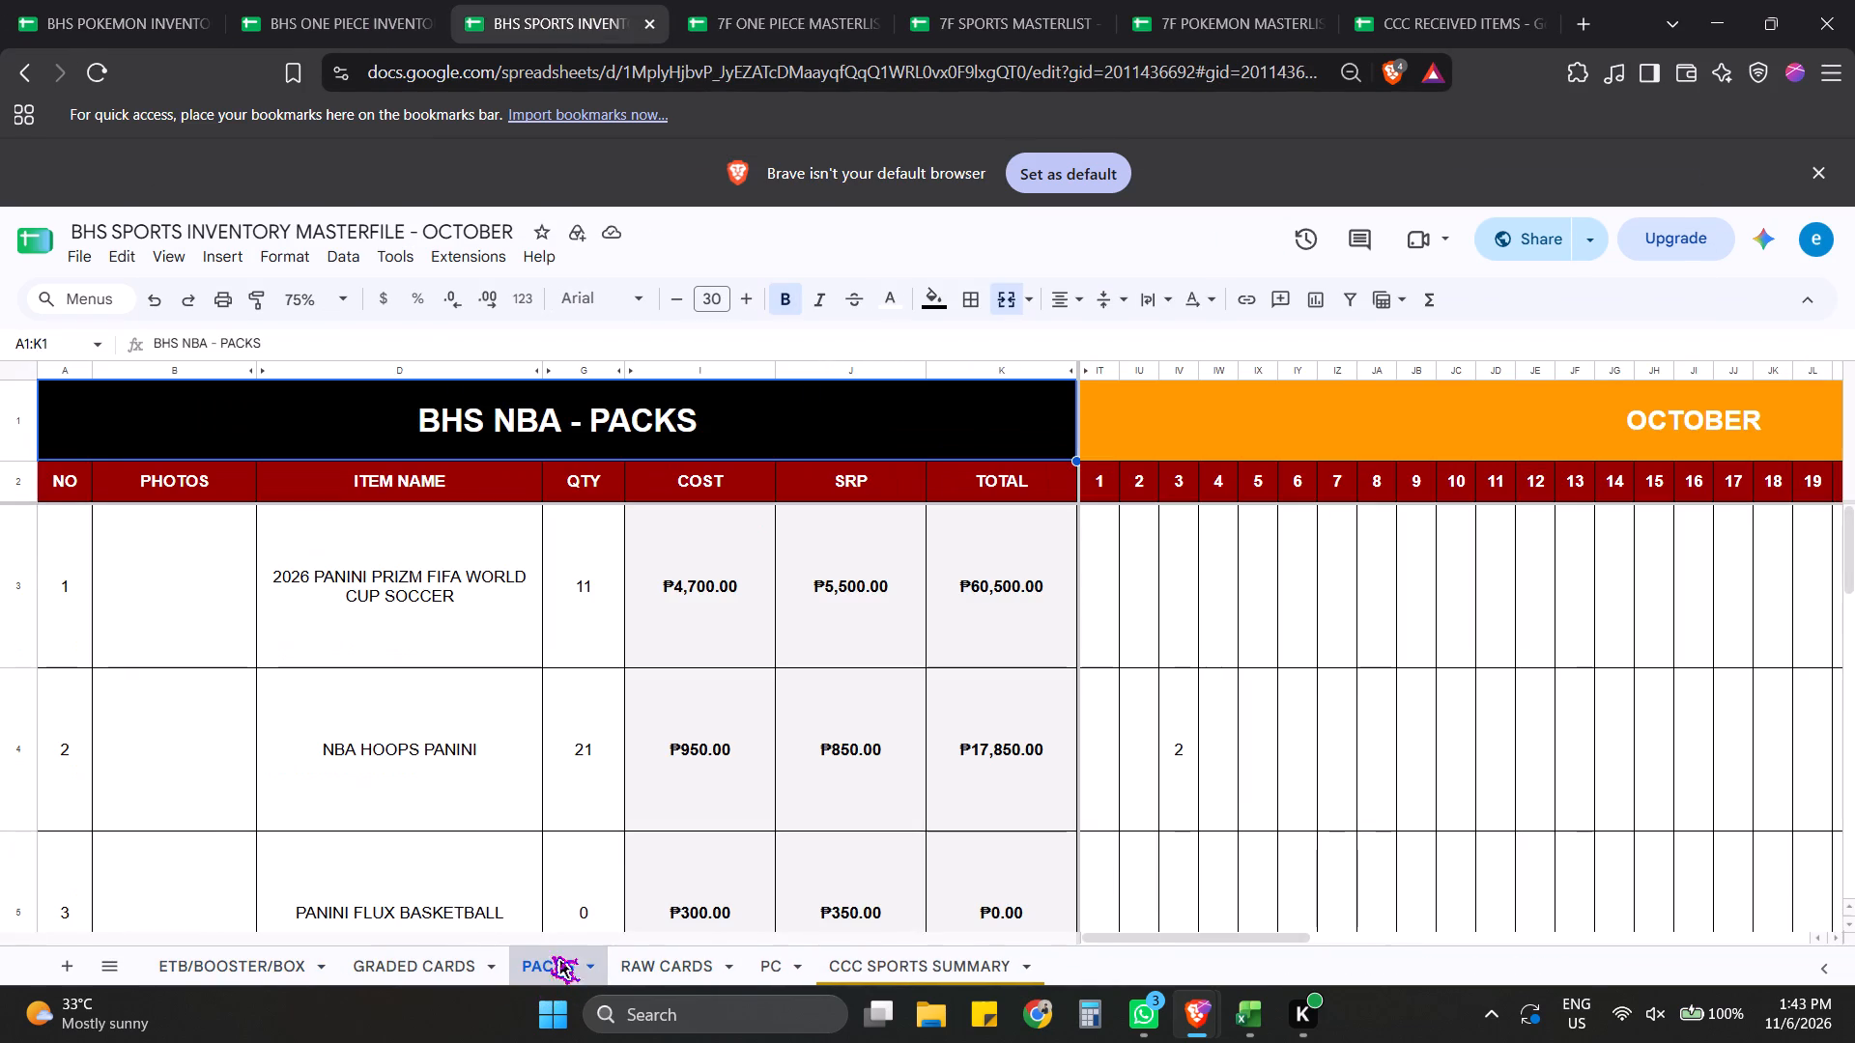
{"action": "scroll", "coordinate": [1328, 569], "scroll_direction": "down", "scroll_amount": 3}
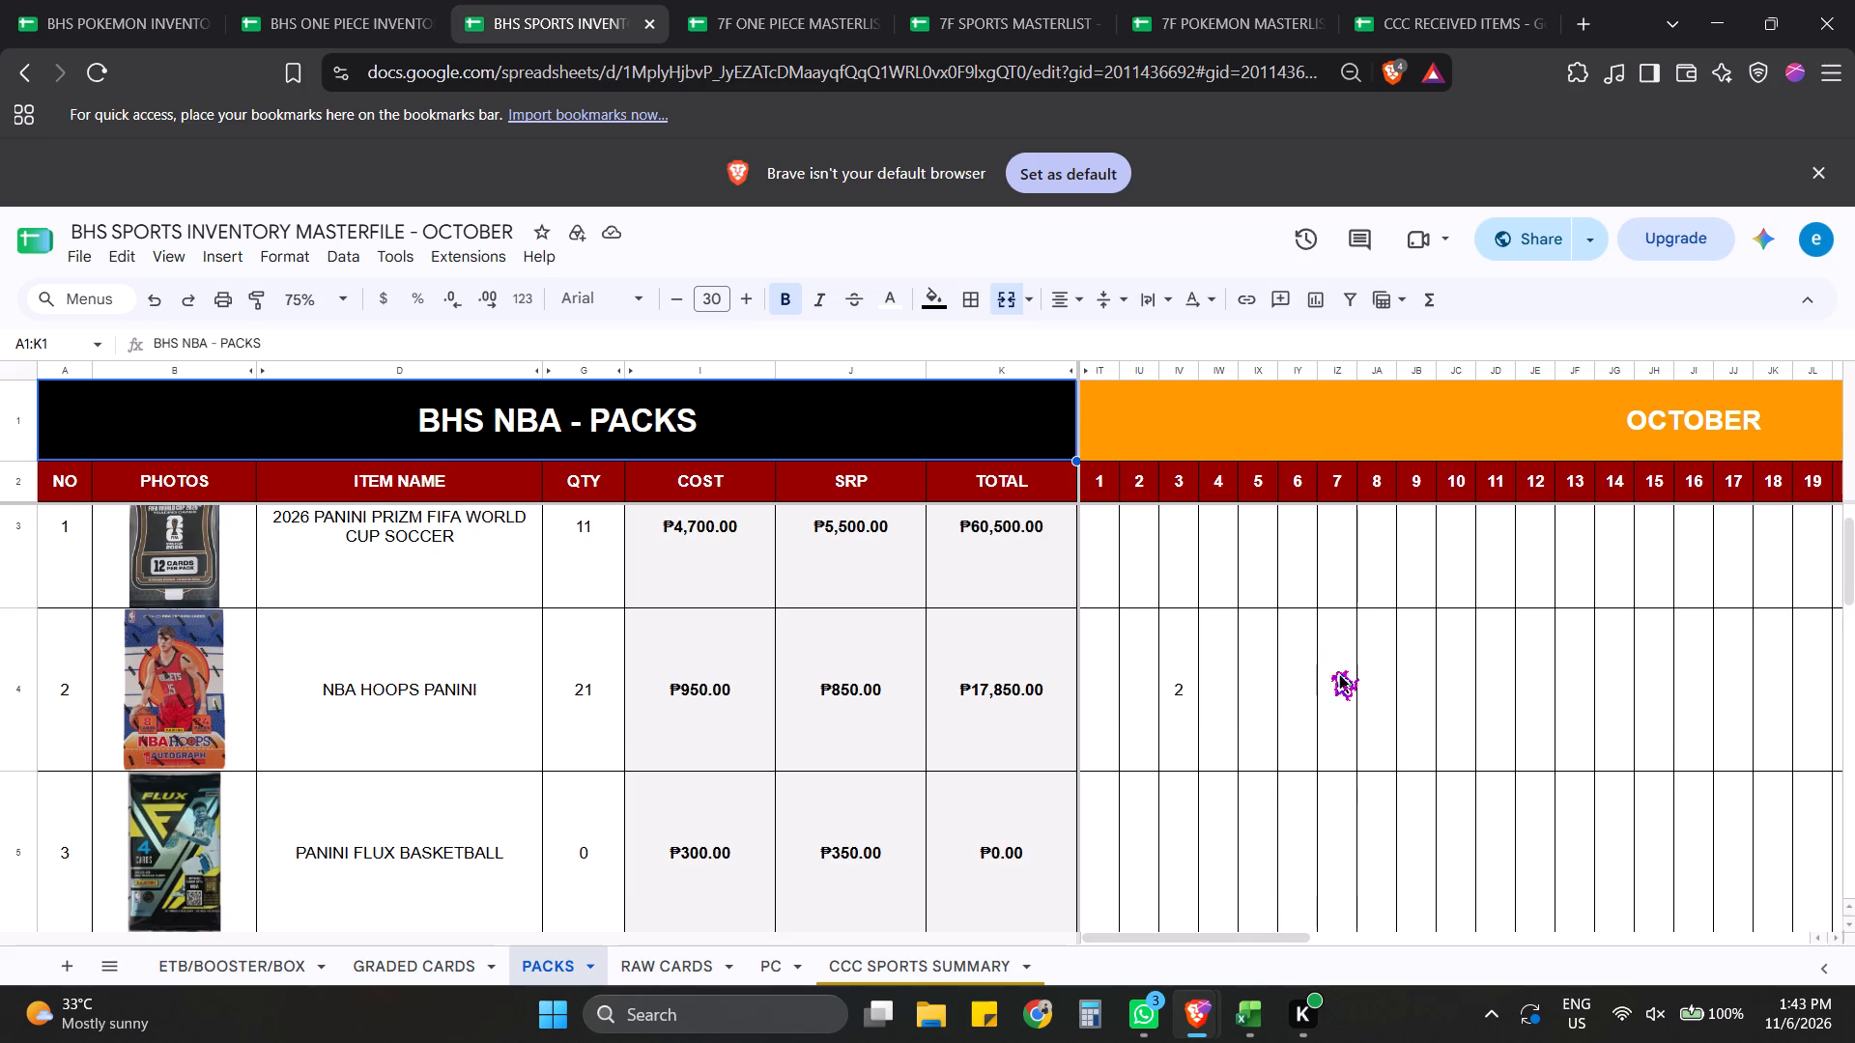
{"action": "left_click_drag", "start_coordinate": [1210, 942], "coordinate": [1150, 959]}
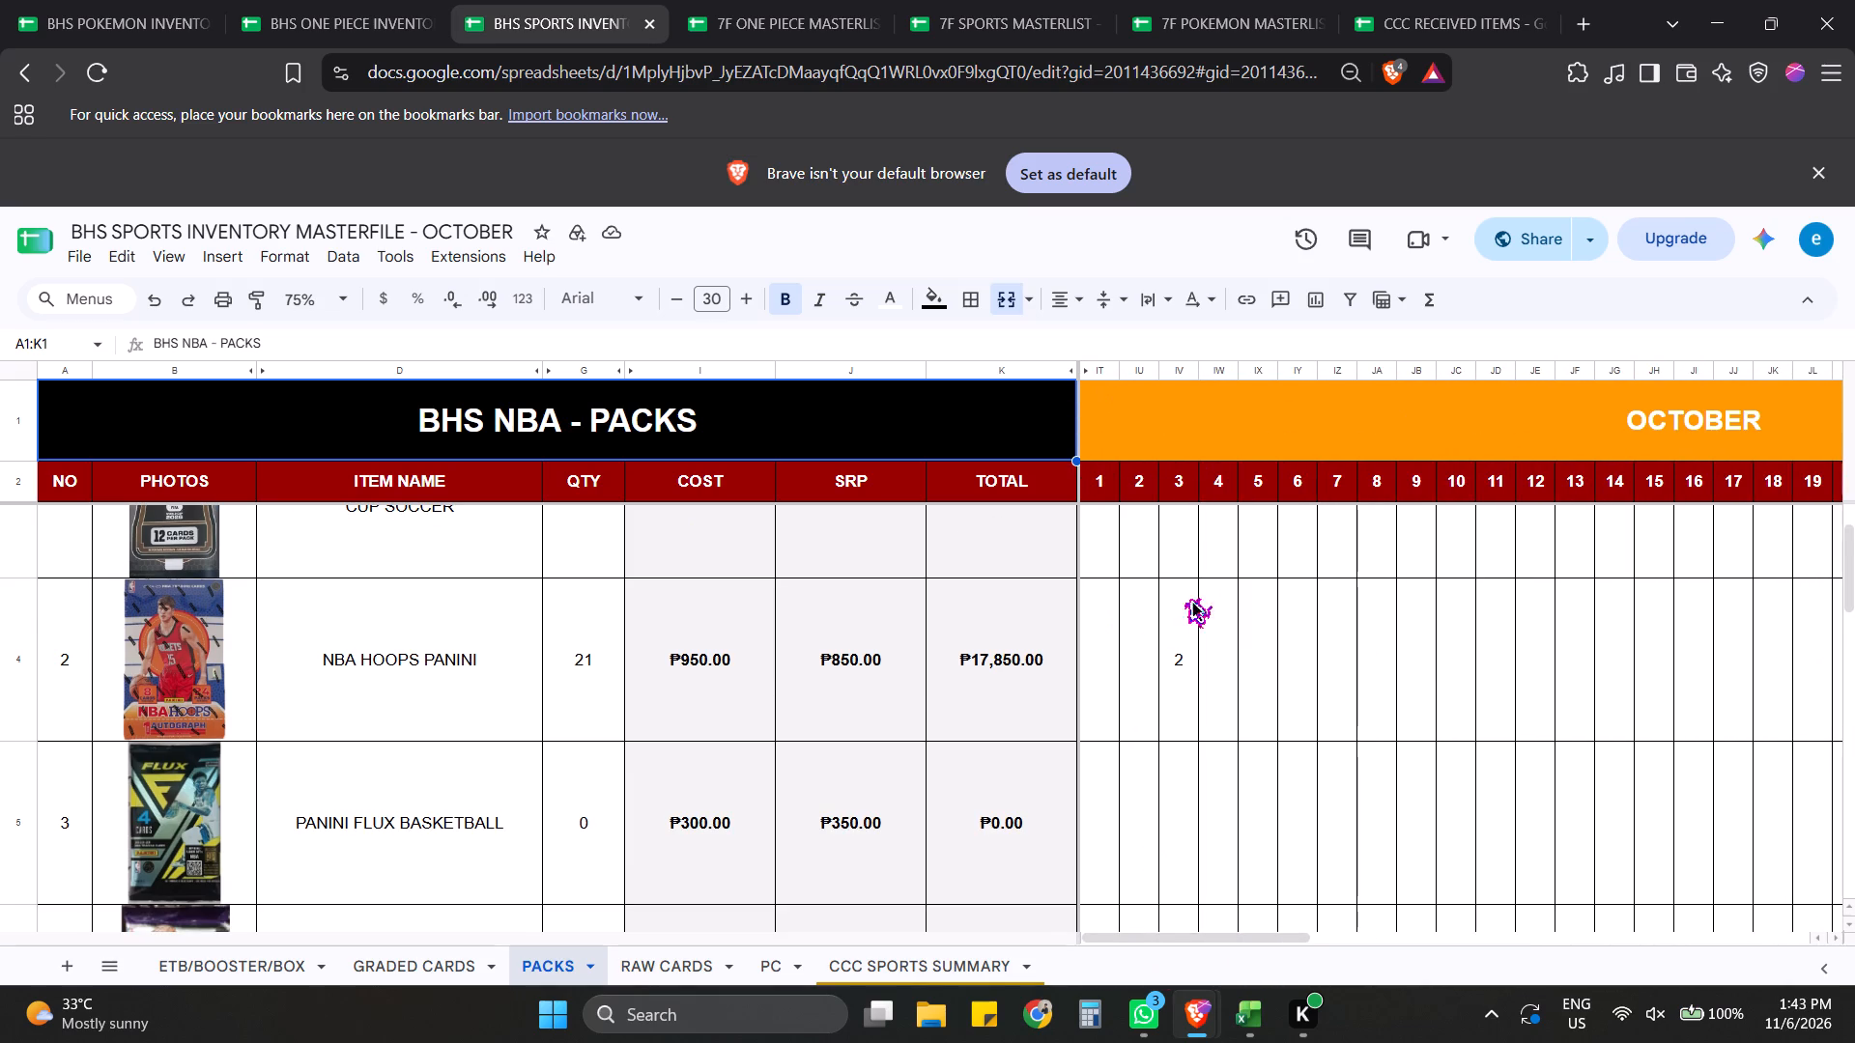
Hide the October day columns IT to JX in the BHS Sports masterfile's Packs sheet.
{"action": "left_click_drag", "start_coordinate": [1099, 377], "coordinate": [1854, 420]}
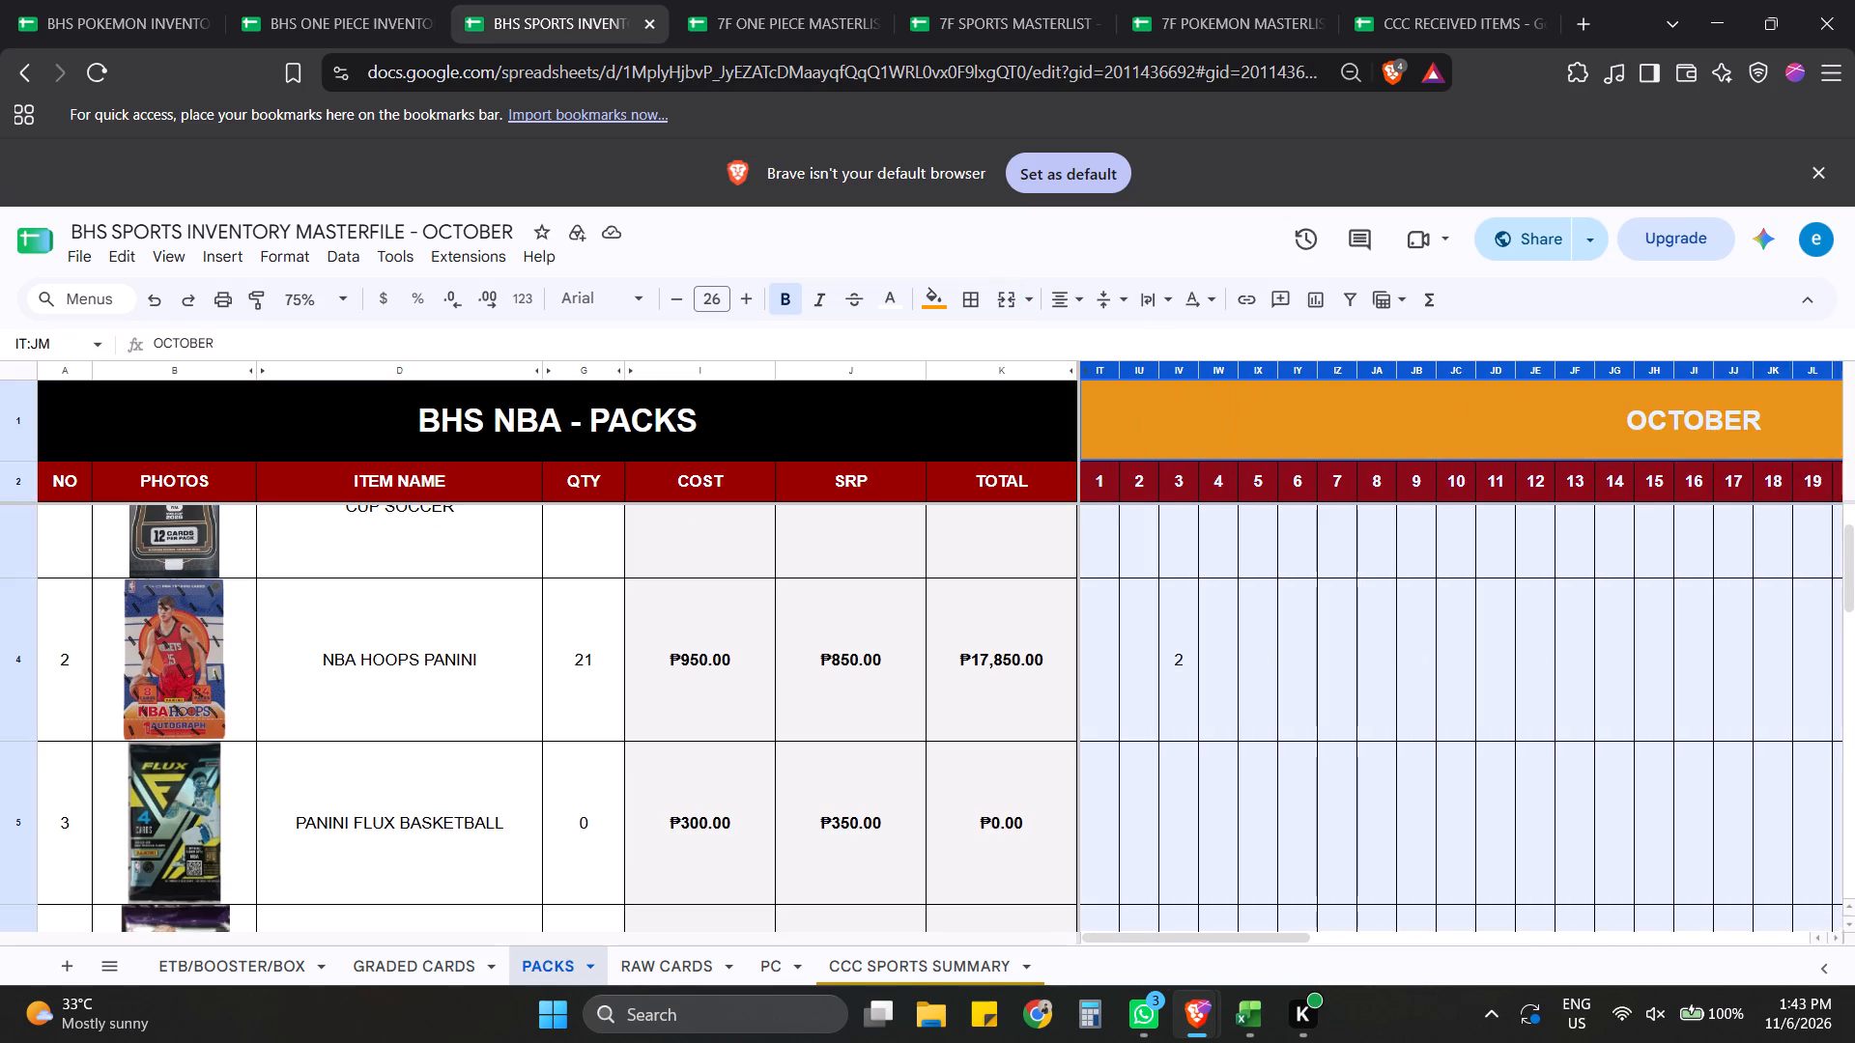
{"action": "left_click_drag", "start_coordinate": [1854, 420], "coordinate": [1852, 409]}
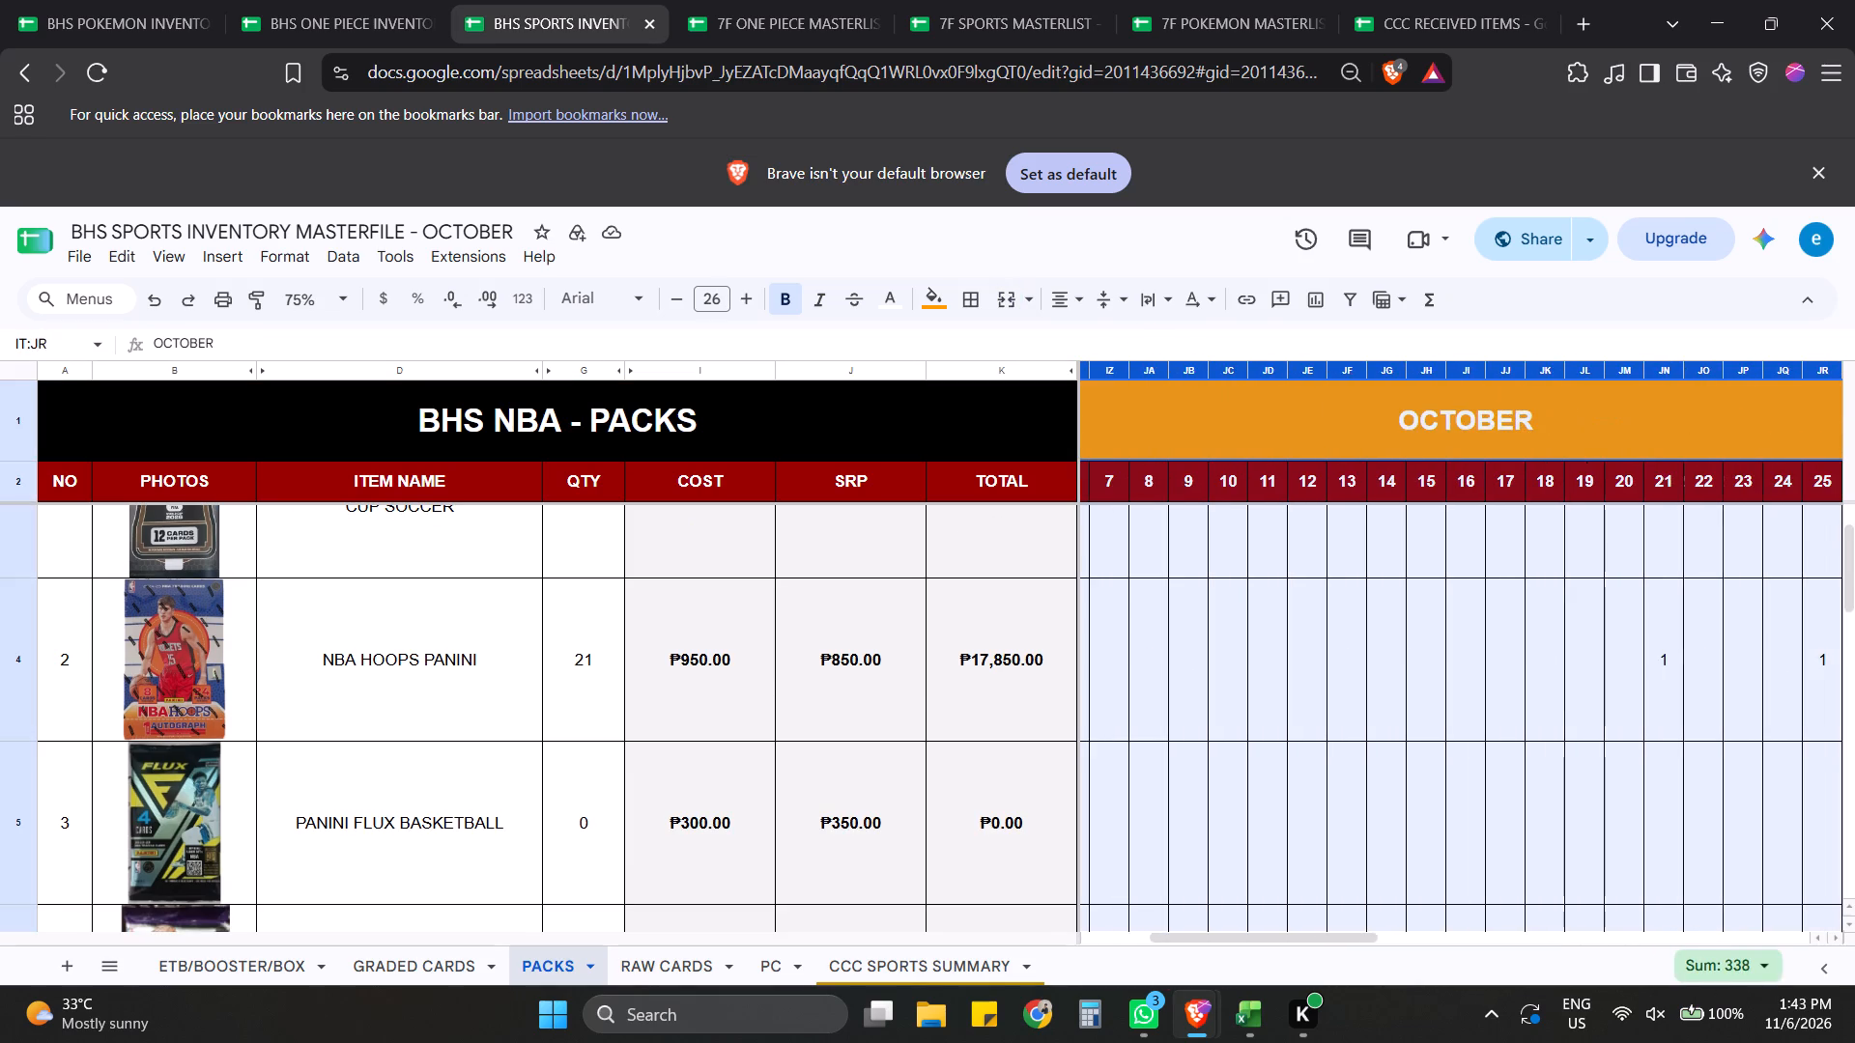
{"action": "left_click_drag", "start_coordinate": [1852, 409], "coordinate": [1854, 407]}
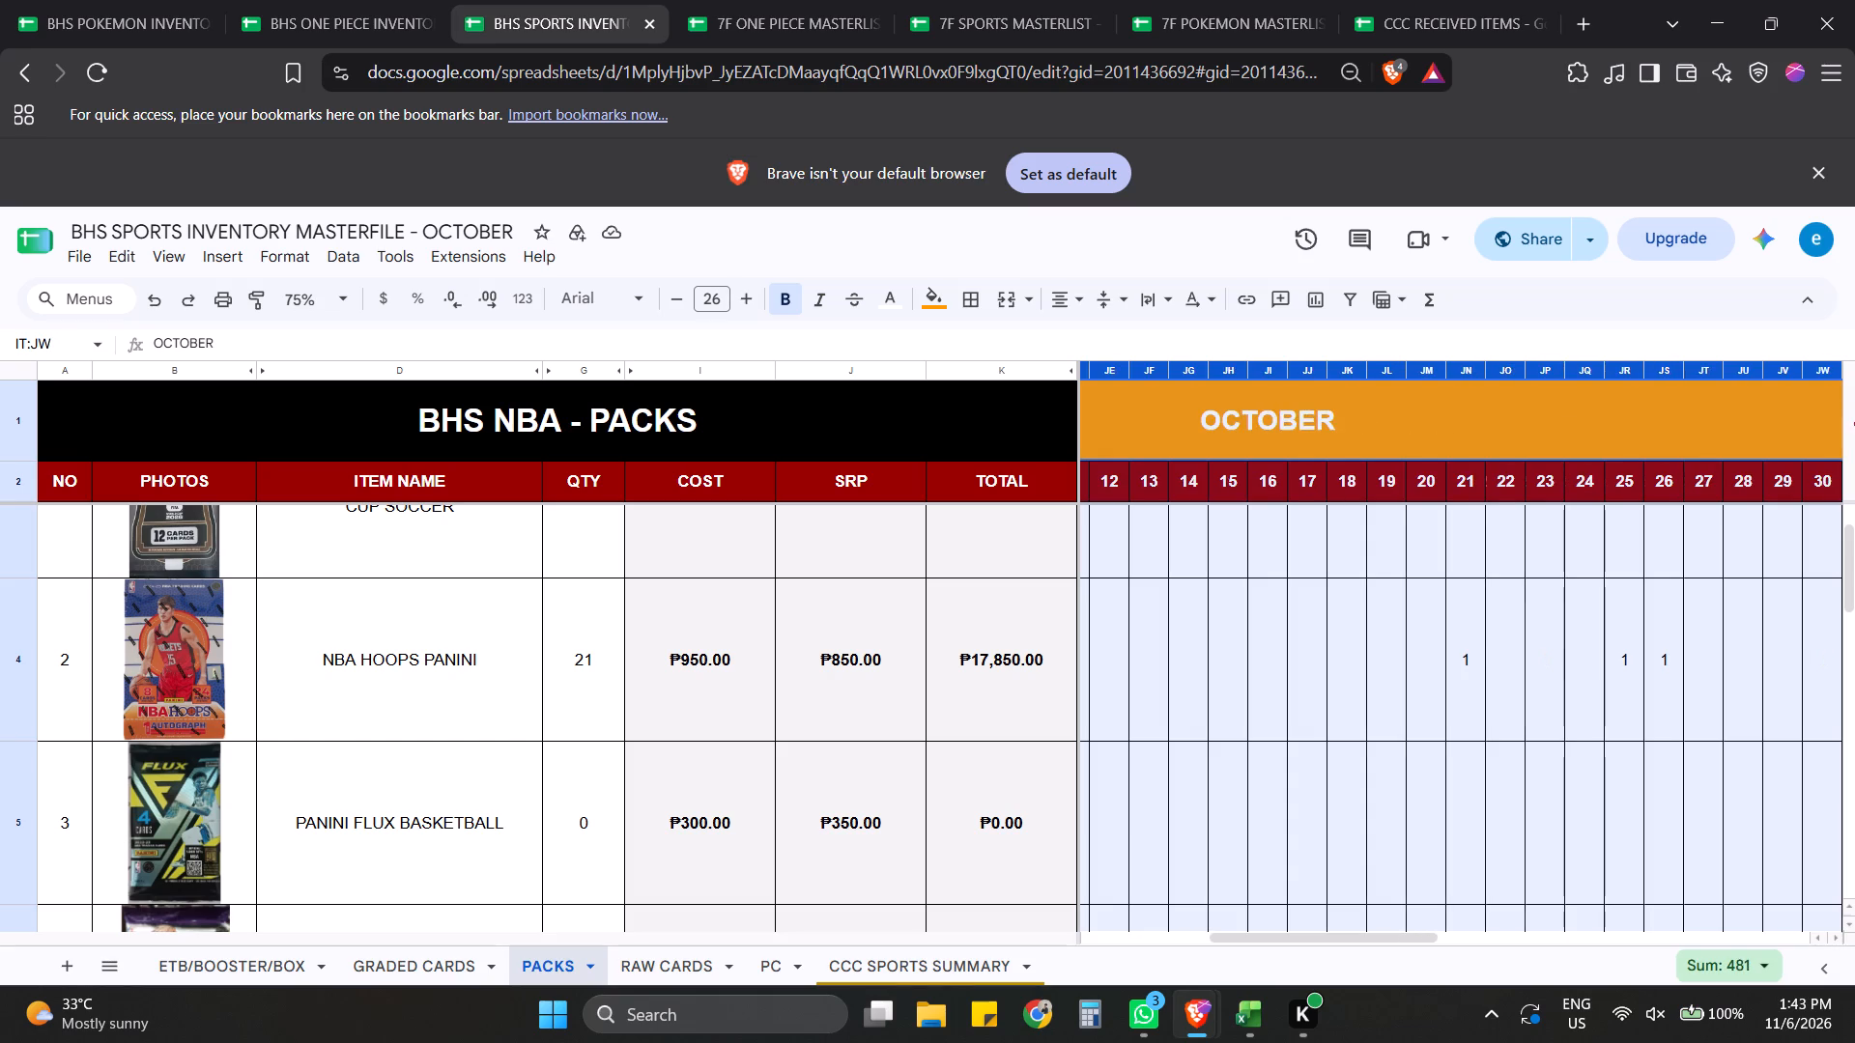
{"action": "left_click_drag", "start_coordinate": [1854, 407], "coordinate": [1810, 395]}
{"action": "right_click", "coordinate": [1778, 365]}
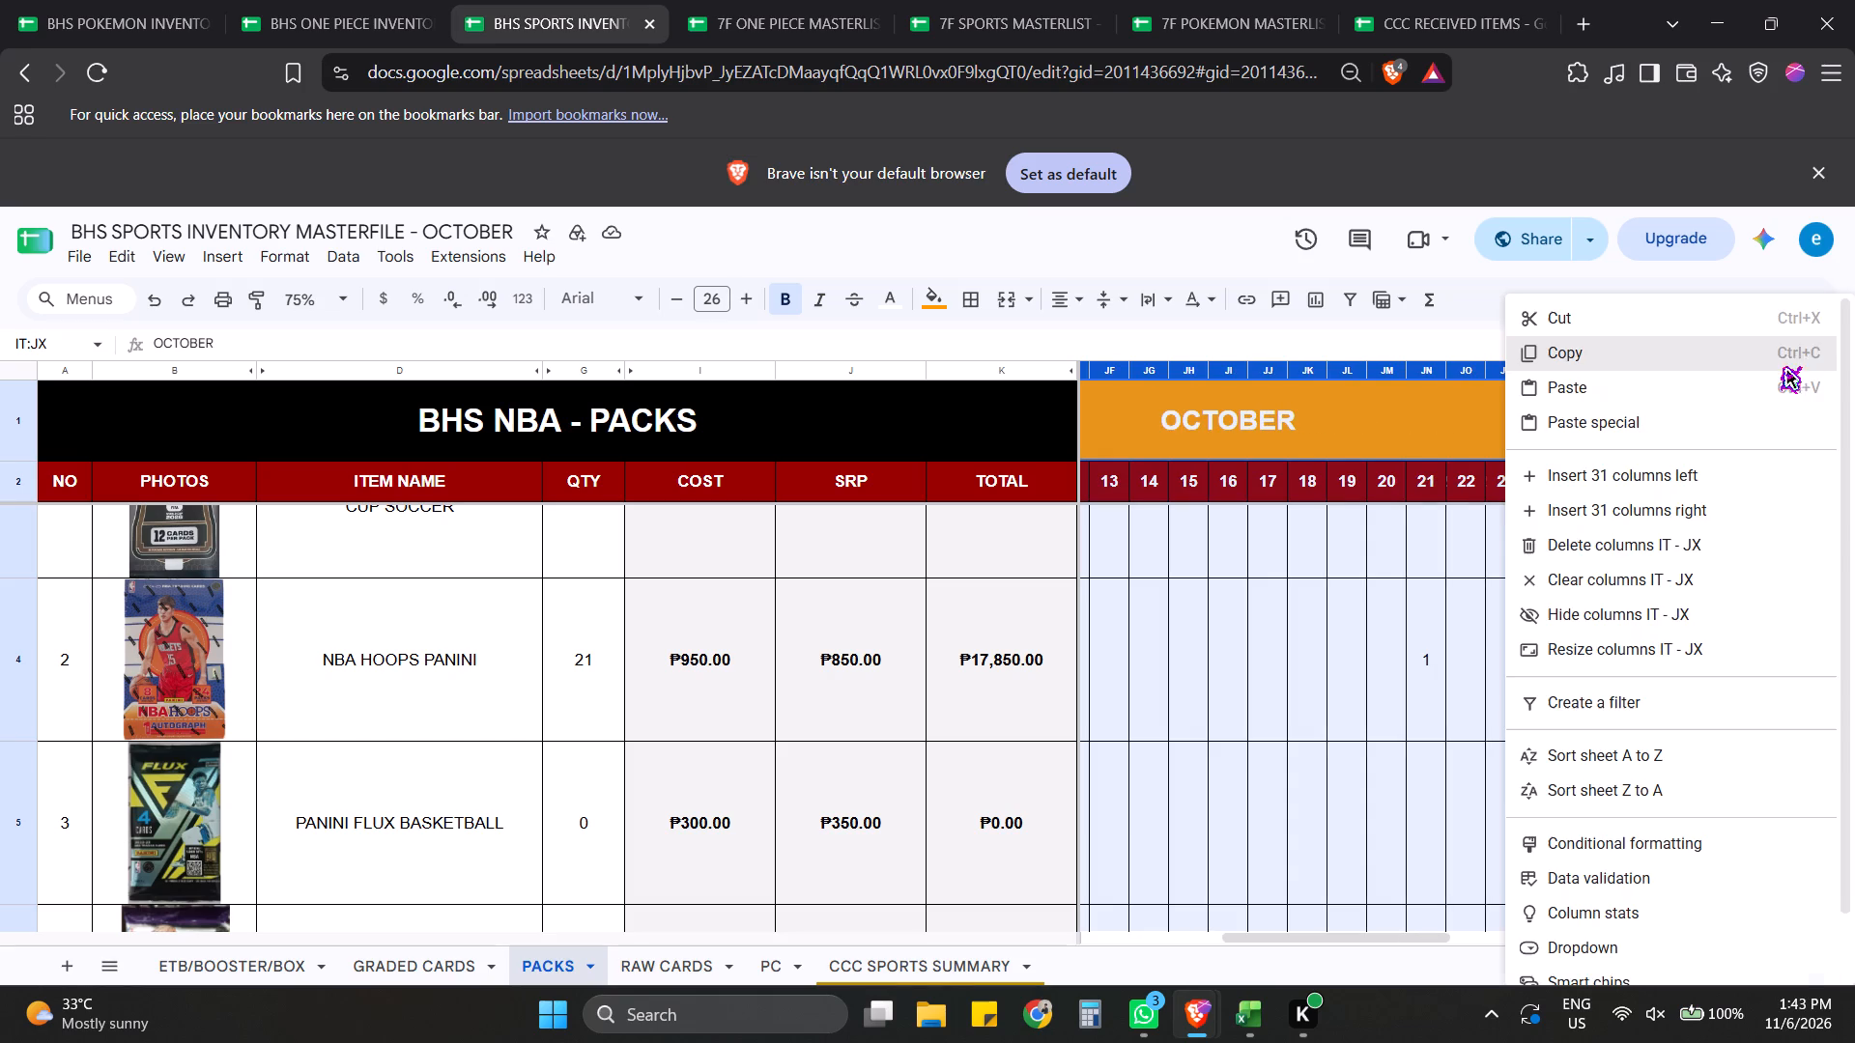
{"action": "left_click", "coordinate": [1607, 611]}
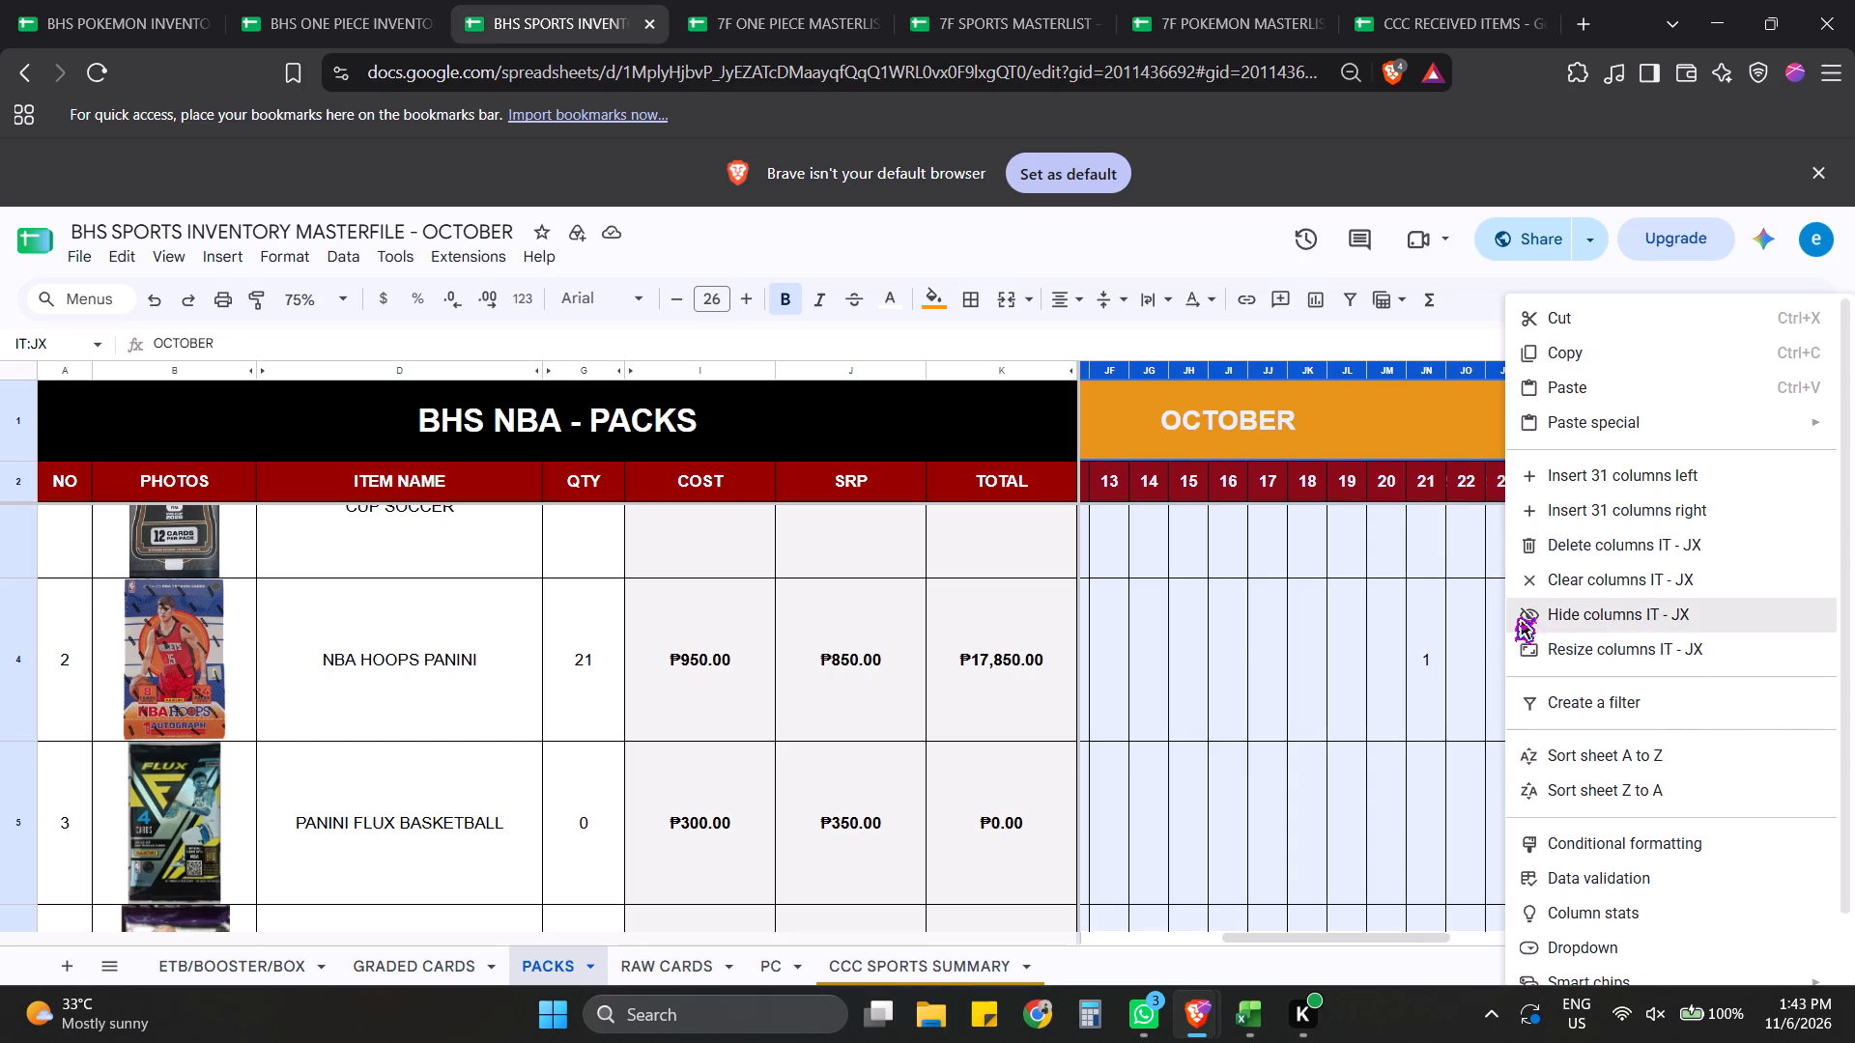
Enter 1 as the November 5 sold count for NBA Hoops Panini in the BHS Sports masterfile.
{"action": "left_click", "coordinate": [1287, 703]}
{"action": "left_click", "coordinate": [1179, 690]}
{"action": "left_click", "coordinate": [1247, 666]}
{"action": "key", "text": "1"}
{"action": "left_click", "coordinate": [1284, 800]}
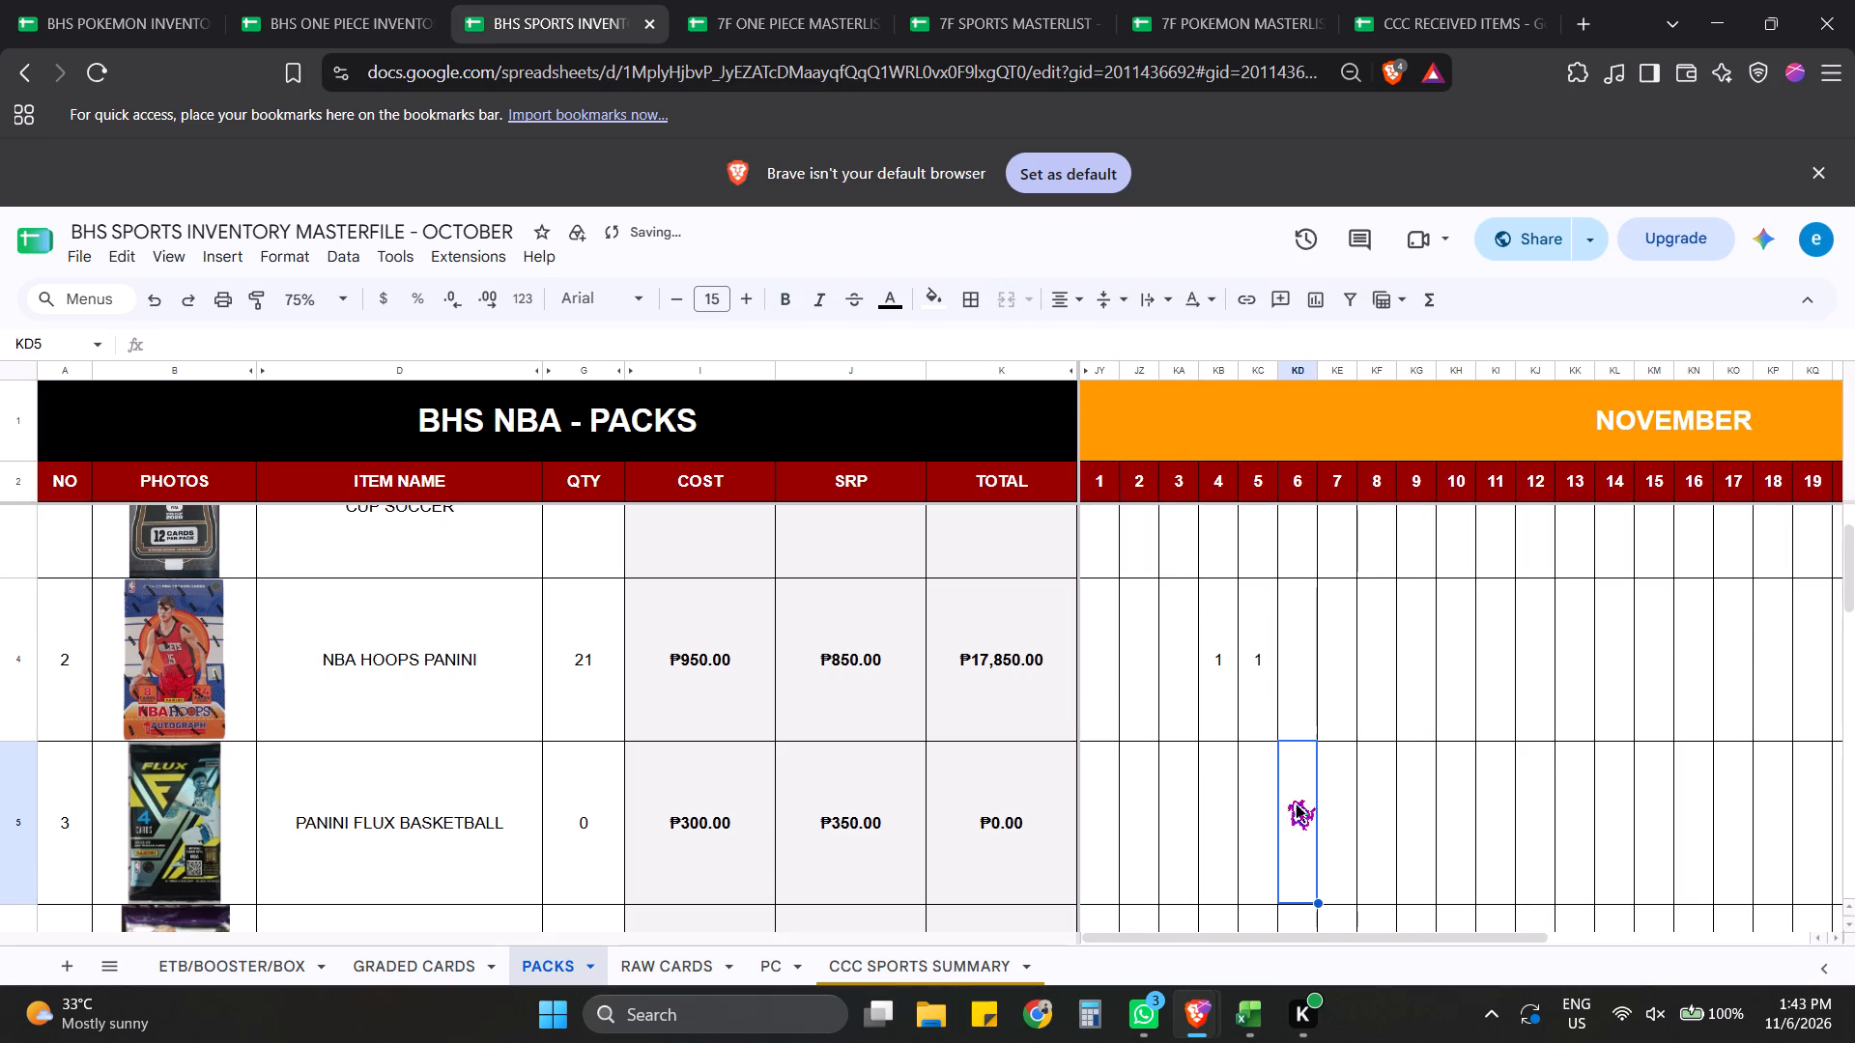
Check OP13 Booster Pack's November 5 sold count in the per-area list and find OP13 in the BHS One Piece masterfile's Packs sheet.
{"action": "key", "text": "alt+Tab"}
{"action": "left_click", "coordinate": [1030, 666]}
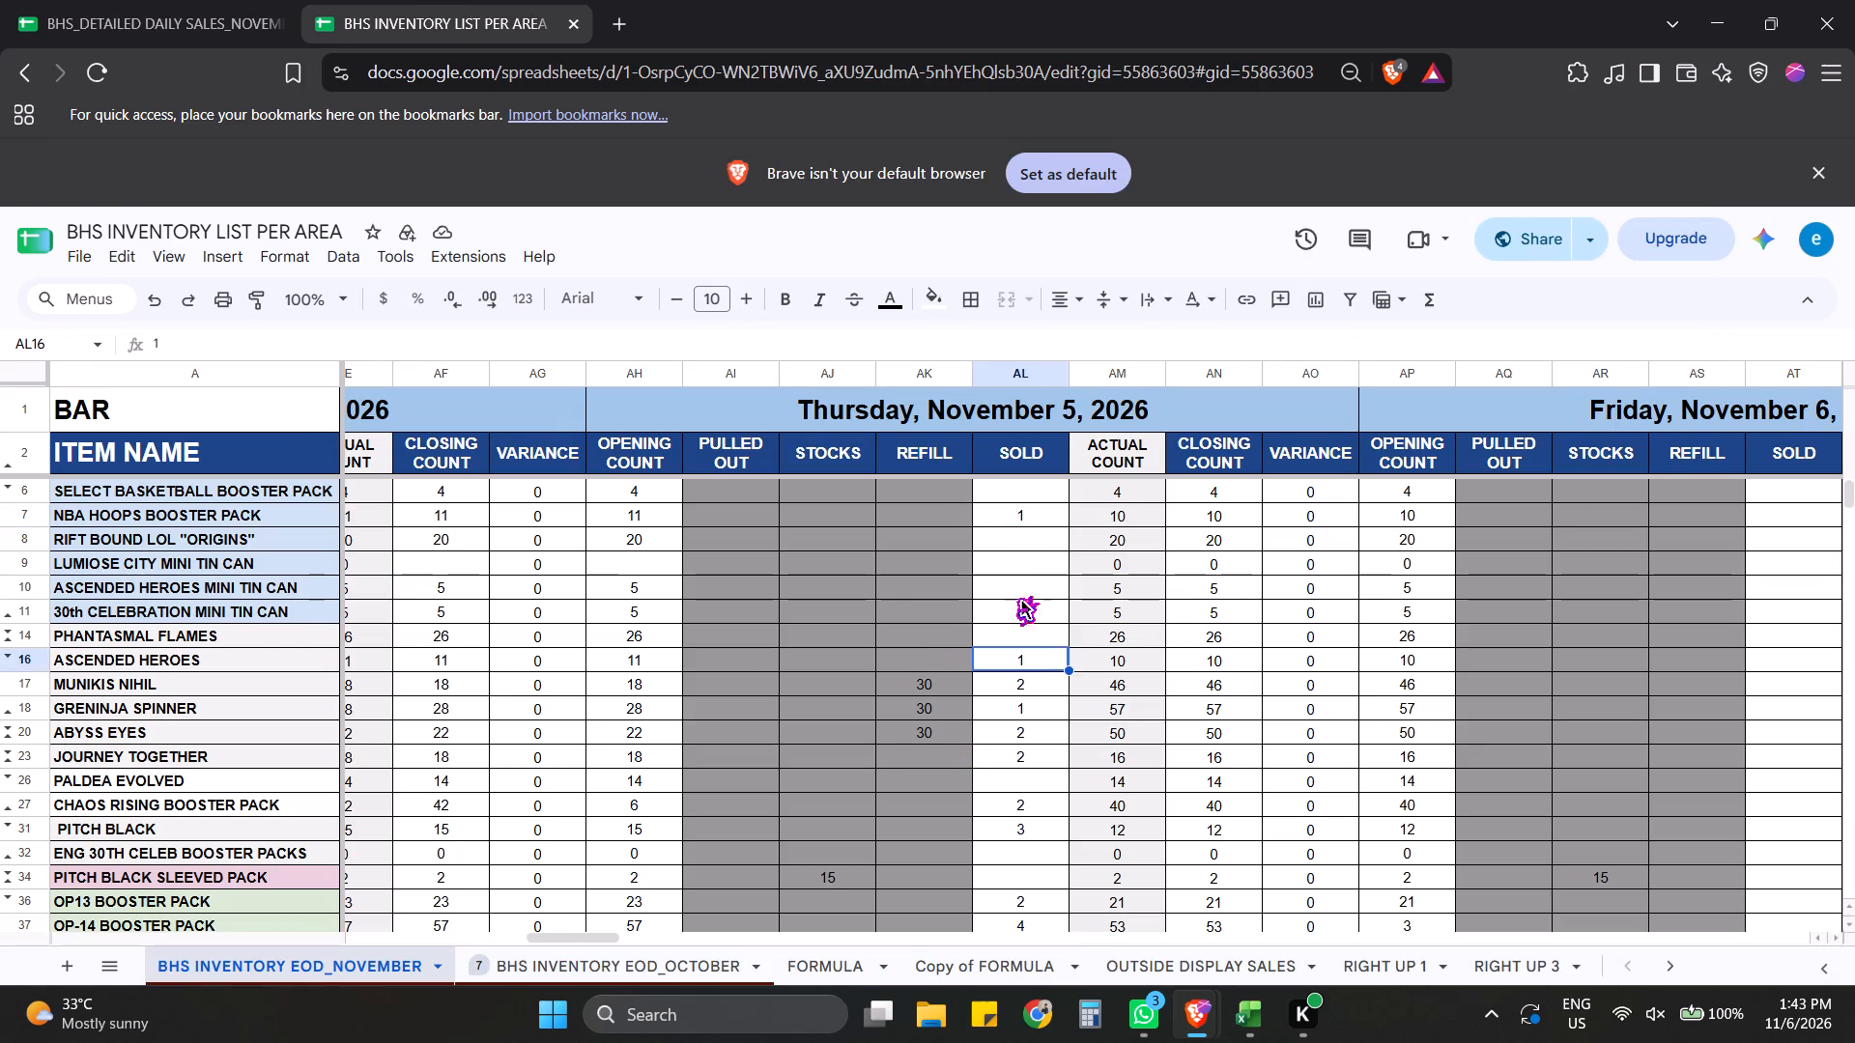
{"action": "left_click", "coordinate": [998, 522]}
{"action": "scroll", "coordinate": [1026, 735], "scroll_direction": "down", "scroll_amount": 6}
{"action": "left_click", "coordinate": [1025, 662]}
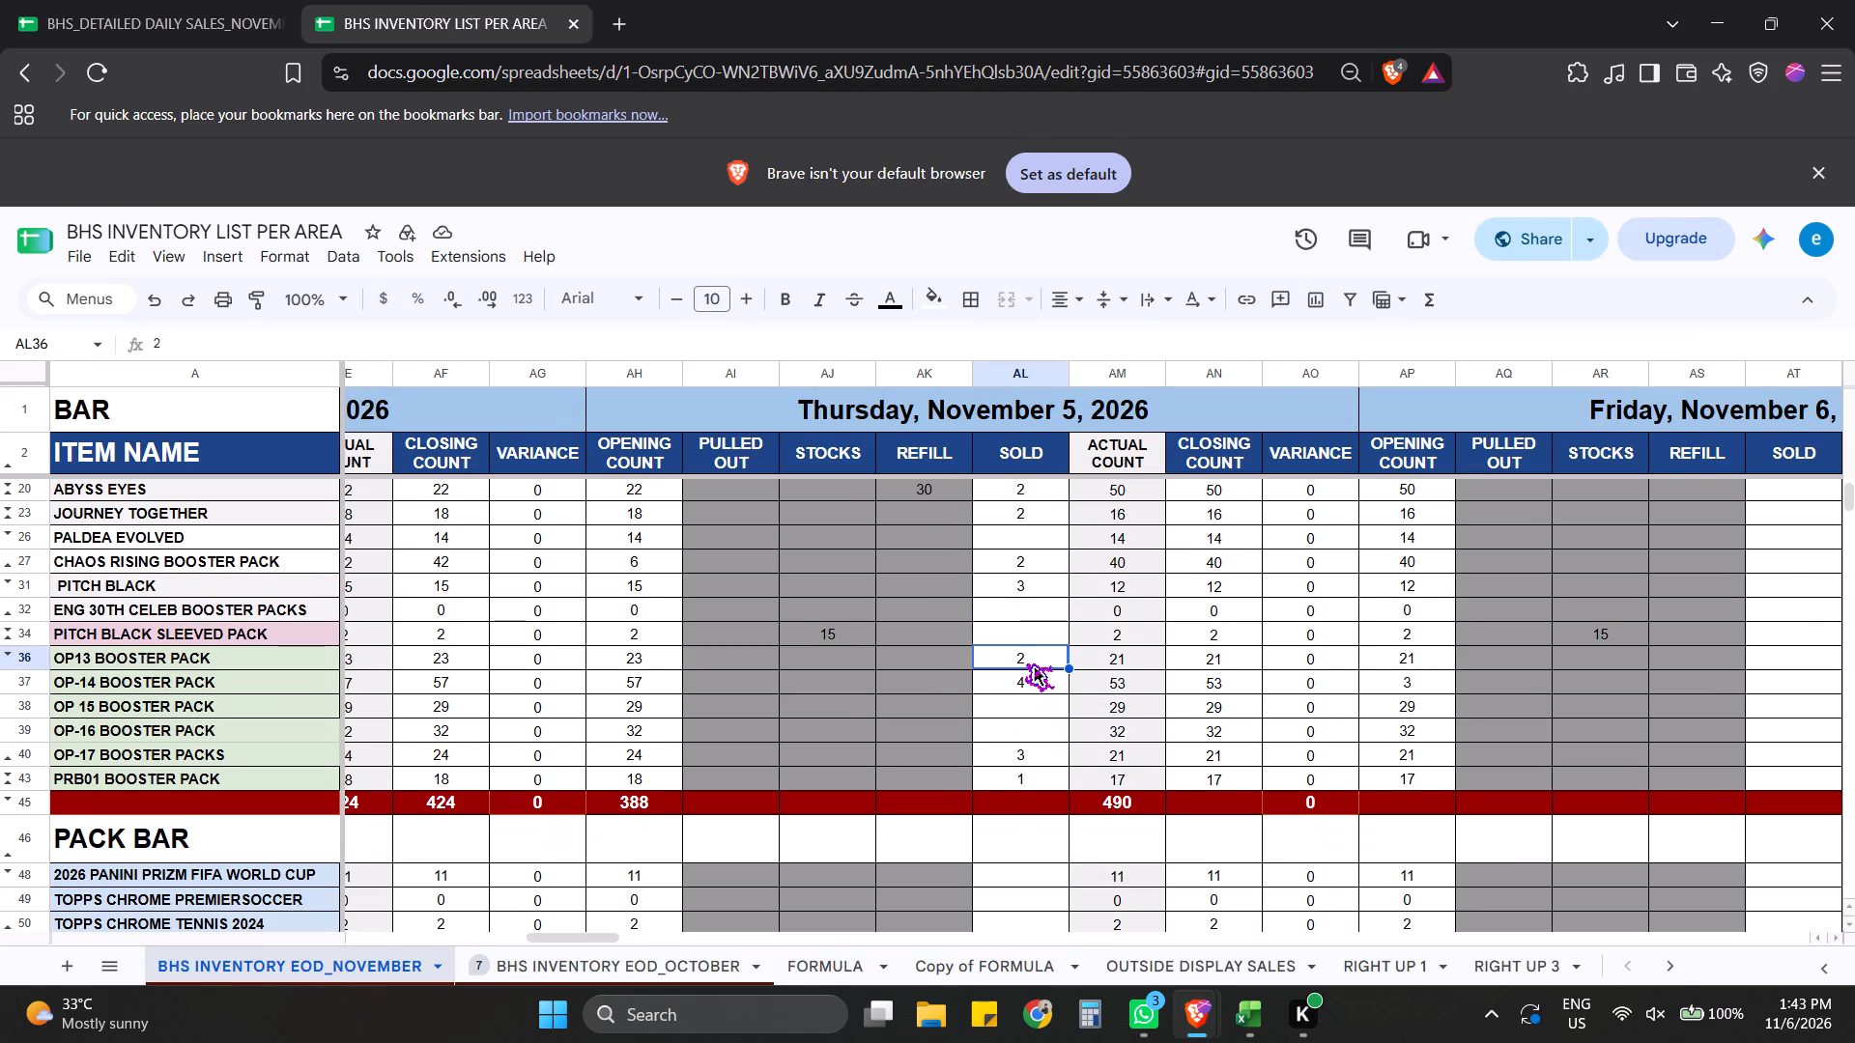
{"action": "key", "text": "alt+Tab"}
{"action": "left_click", "coordinate": [300, 0]}
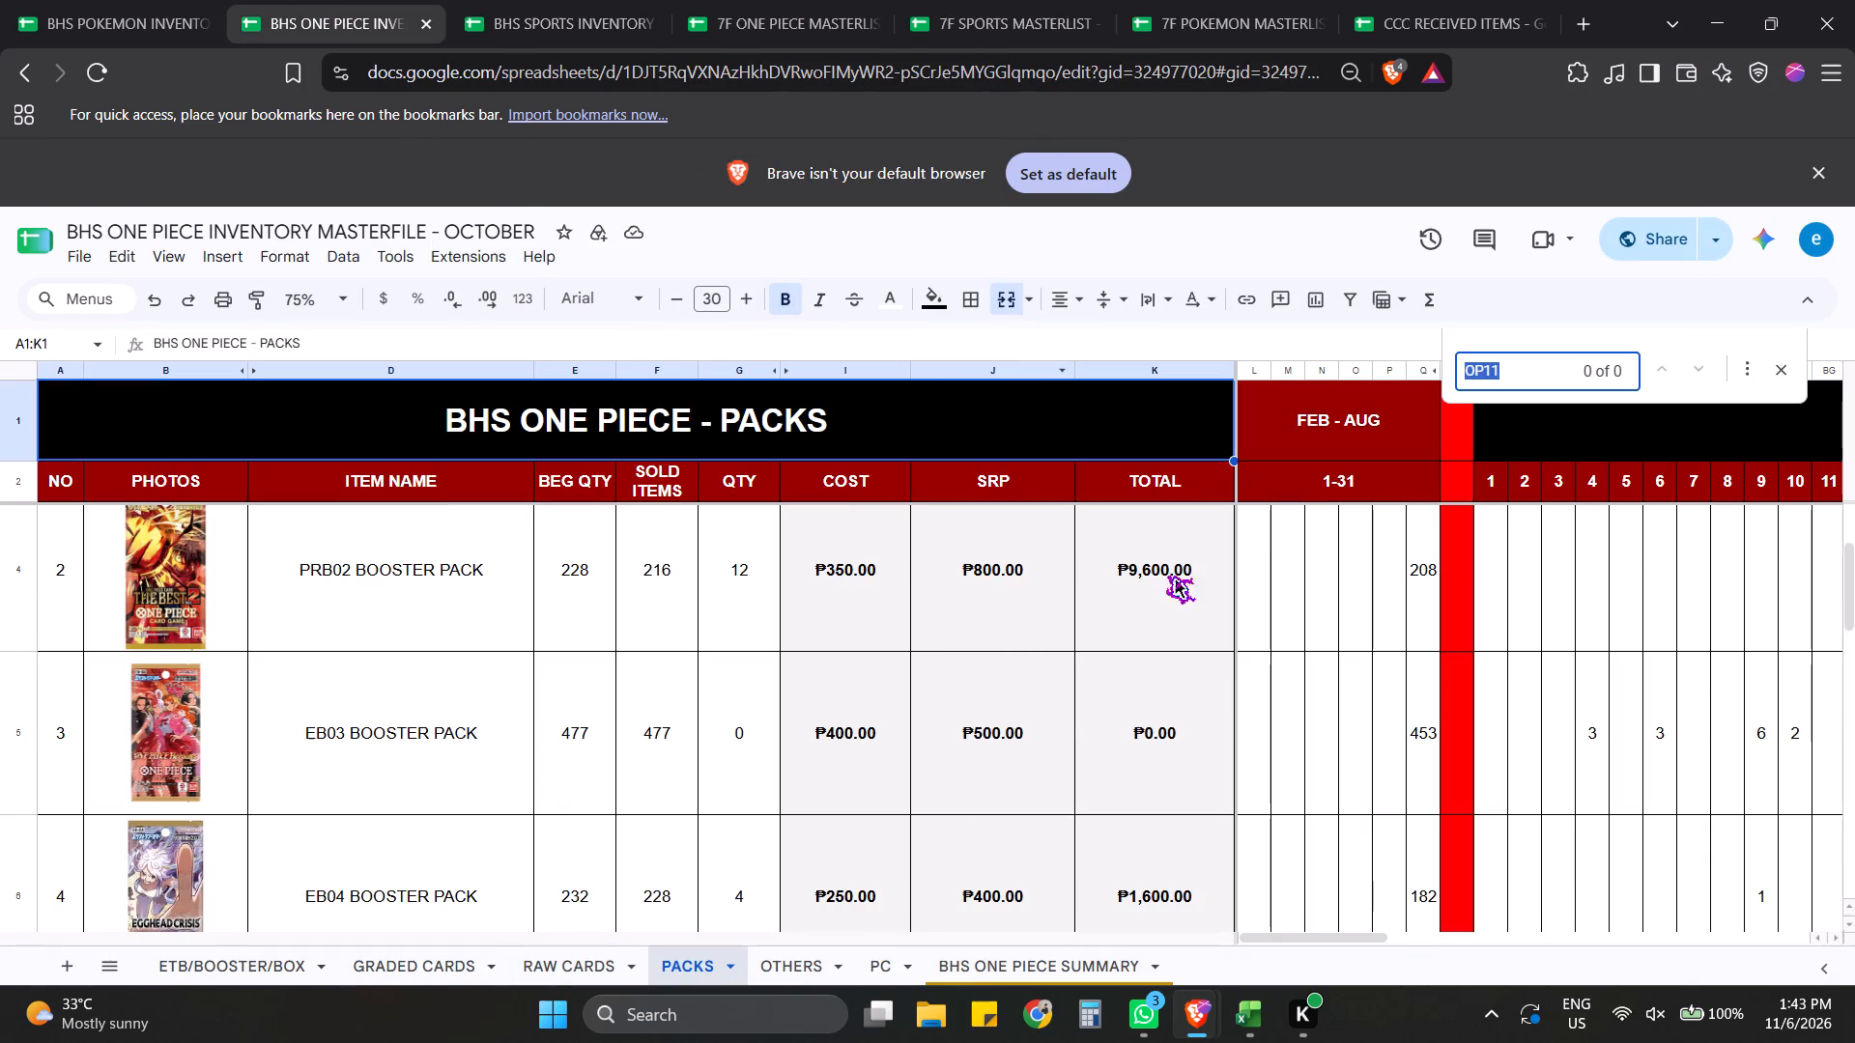
{"action": "scroll", "coordinate": [1485, 694], "scroll_direction": "down", "scroll_amount": 3}
{"action": "scroll", "coordinate": [1642, 733], "scroll_direction": "down", "scroll_amount": 10}
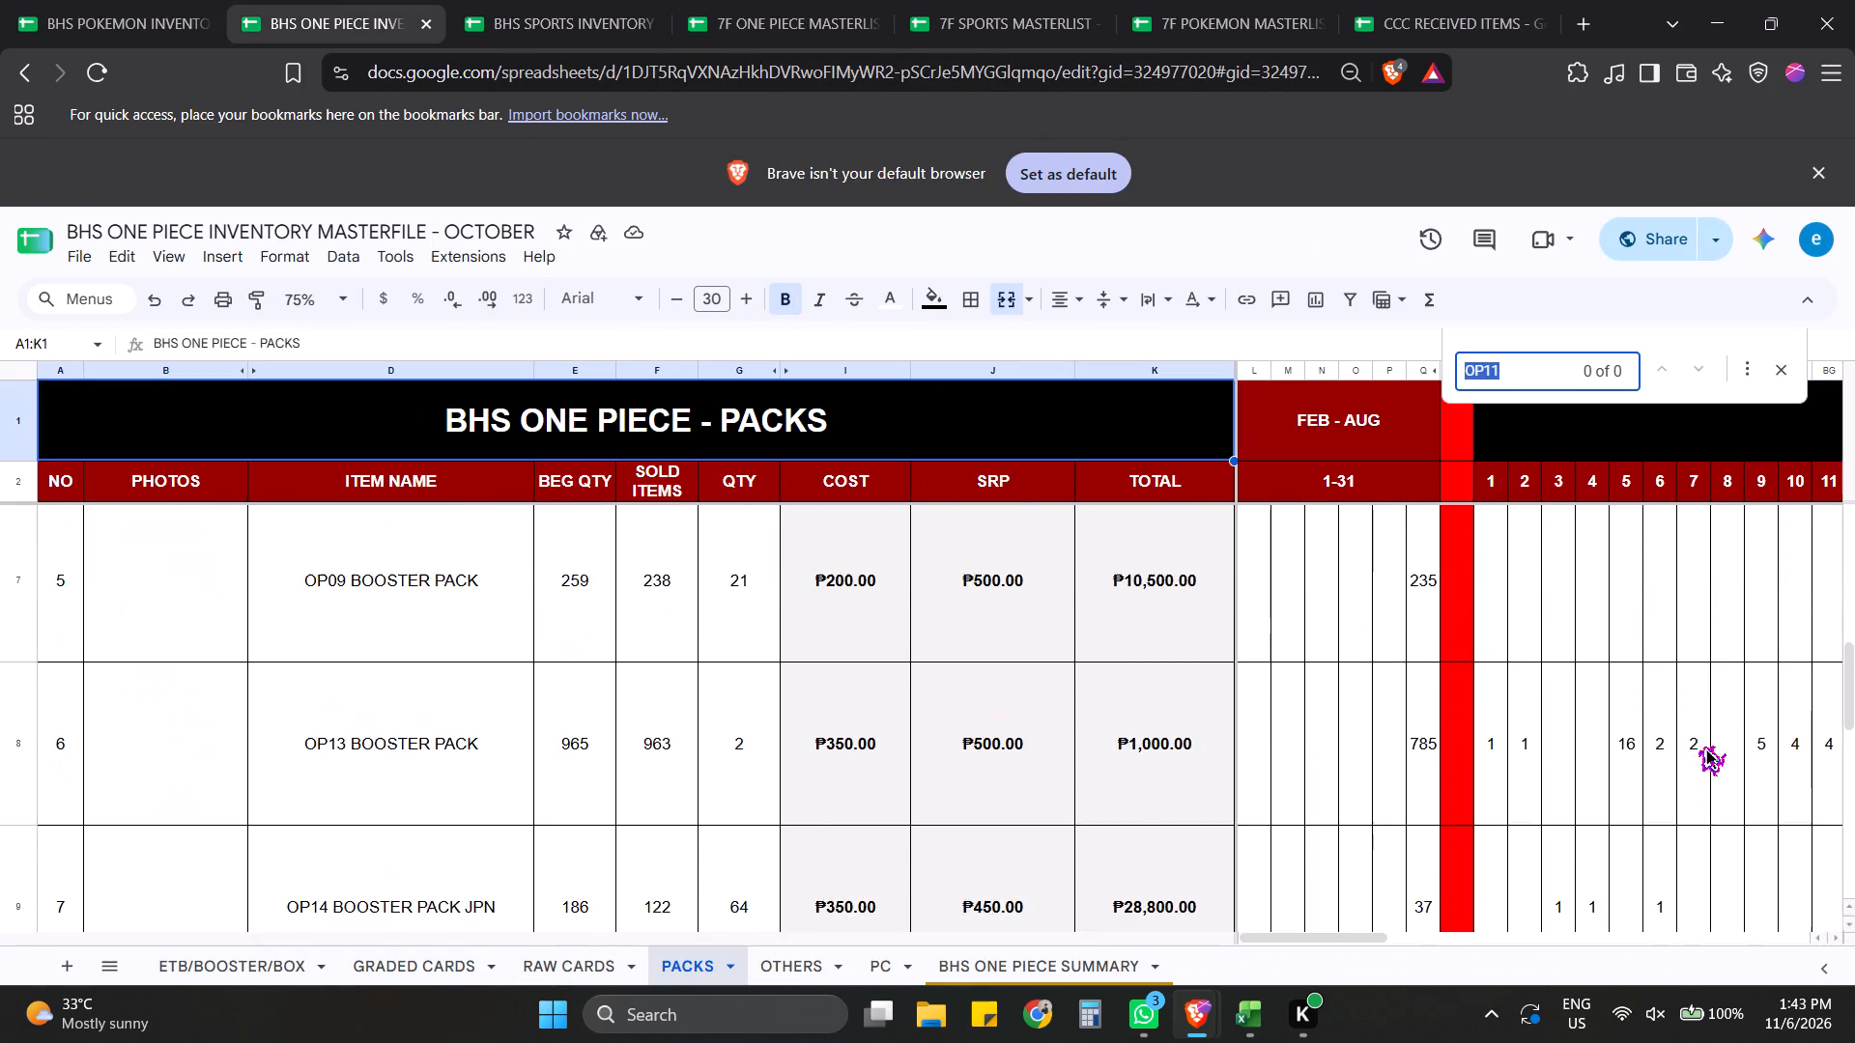
{"action": "scroll", "coordinate": [1698, 746], "scroll_direction": "down", "scroll_amount": 11}
{"action": "scroll", "coordinate": [1540, 782], "scroll_direction": "down", "scroll_amount": 4}
{"action": "scroll", "coordinate": [1585, 725], "scroll_direction": "up", "scroll_amount": 6}
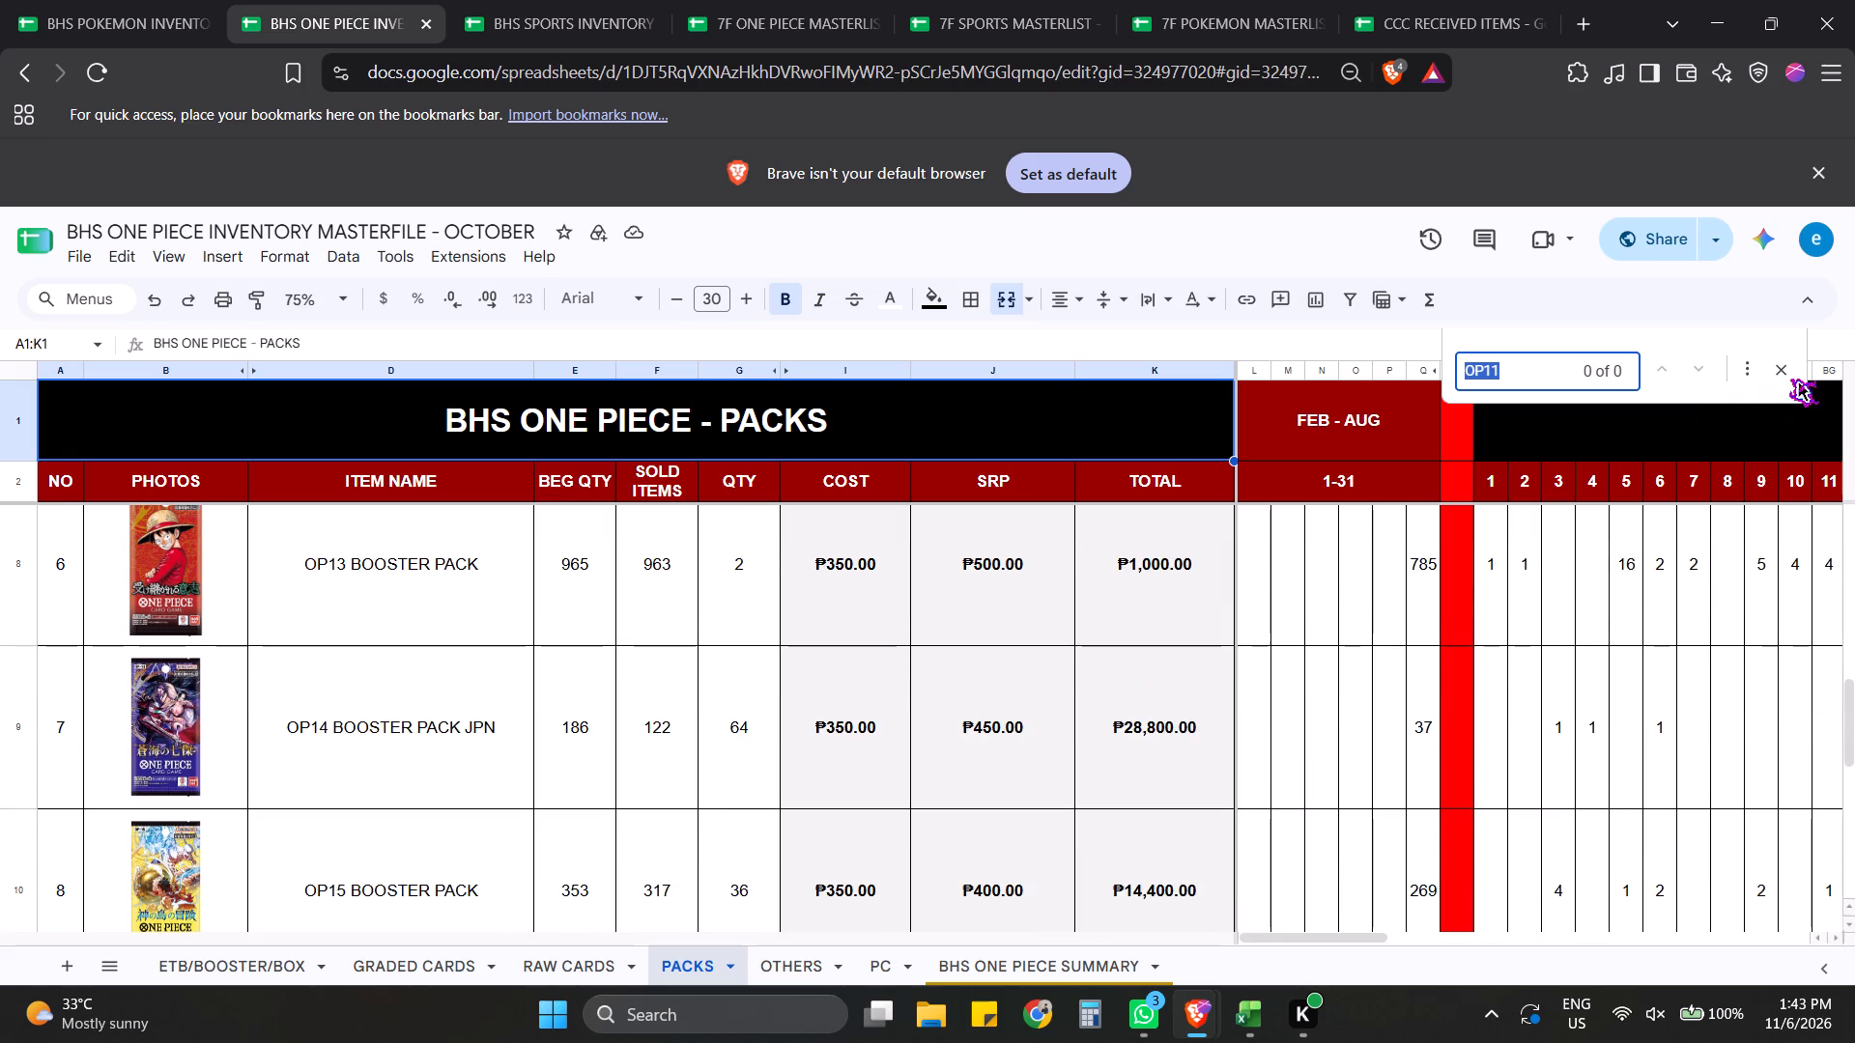
Hide the October 1 to 15 day columns AW to BK in the BHS One Piece masterfile's Packs sheet.
{"action": "left_click", "coordinate": [1789, 378]}
{"action": "left_click_drag", "start_coordinate": [1312, 940], "coordinate": [1461, 923]}
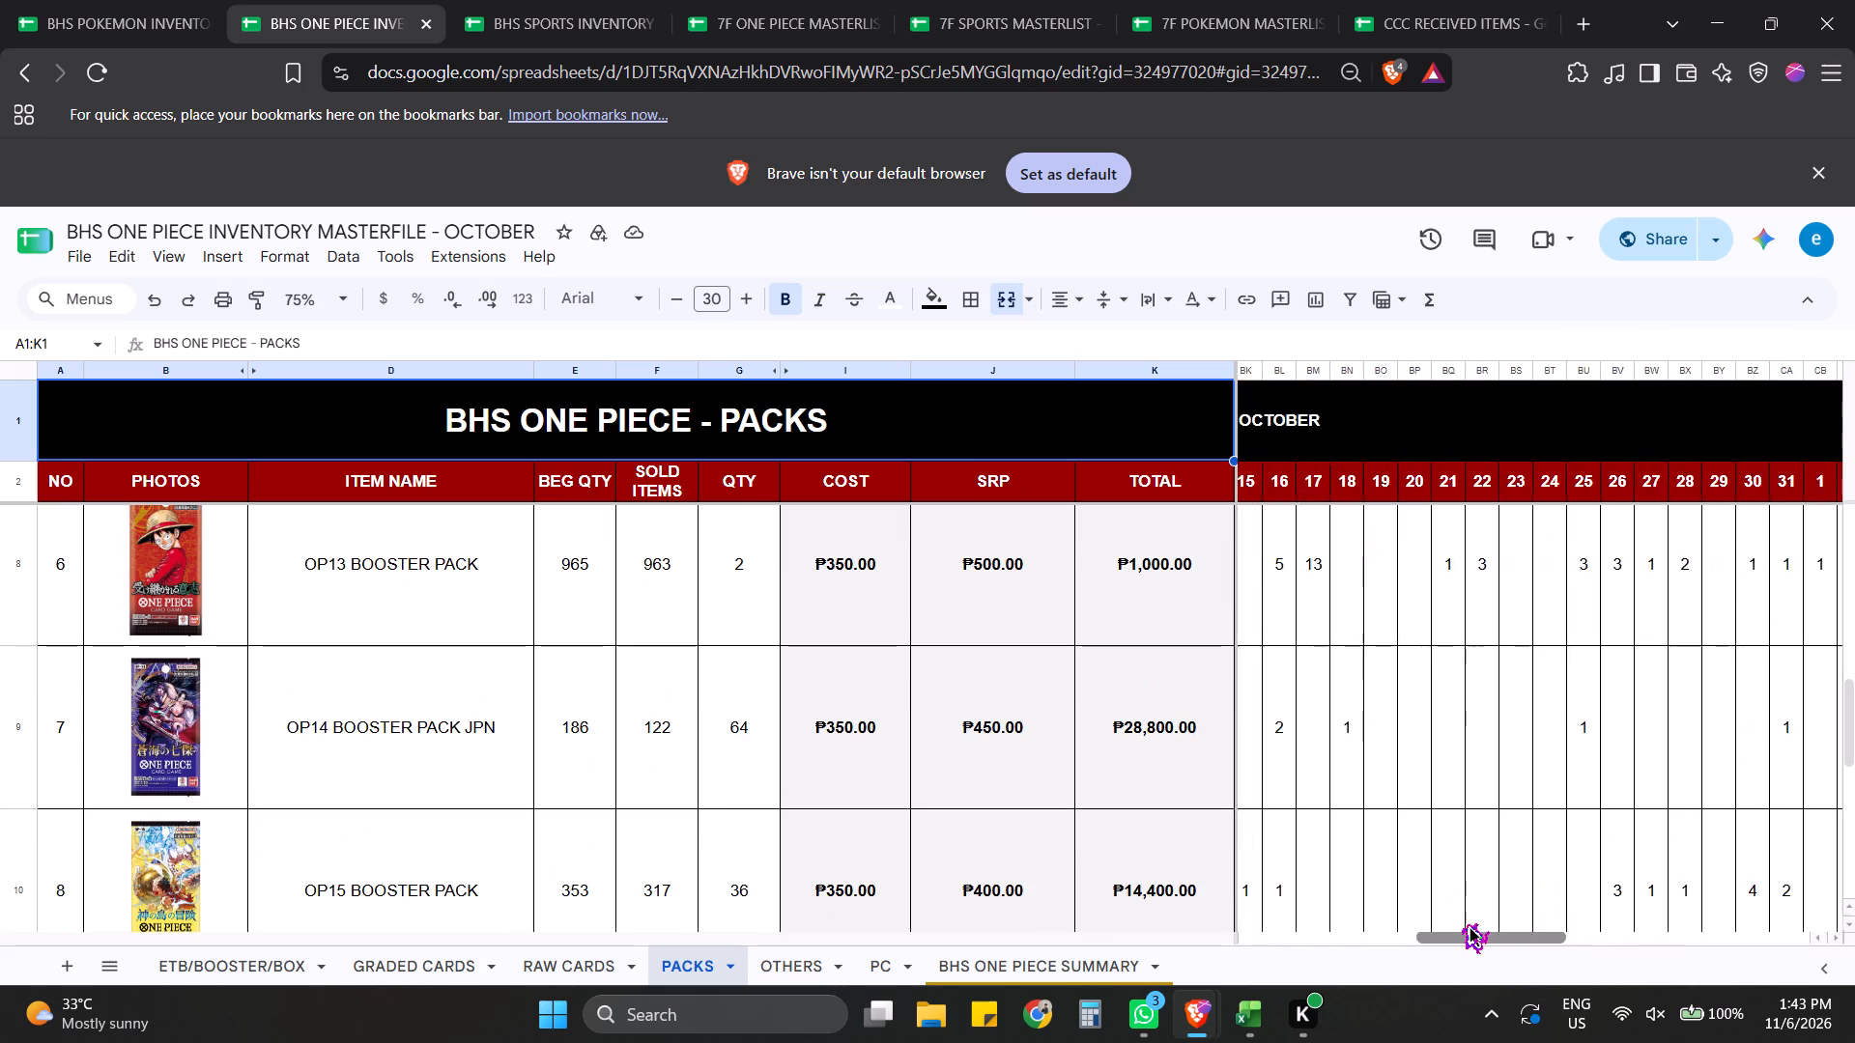
{"action": "left_click_drag", "start_coordinate": [1461, 923], "coordinate": [1361, 948]}
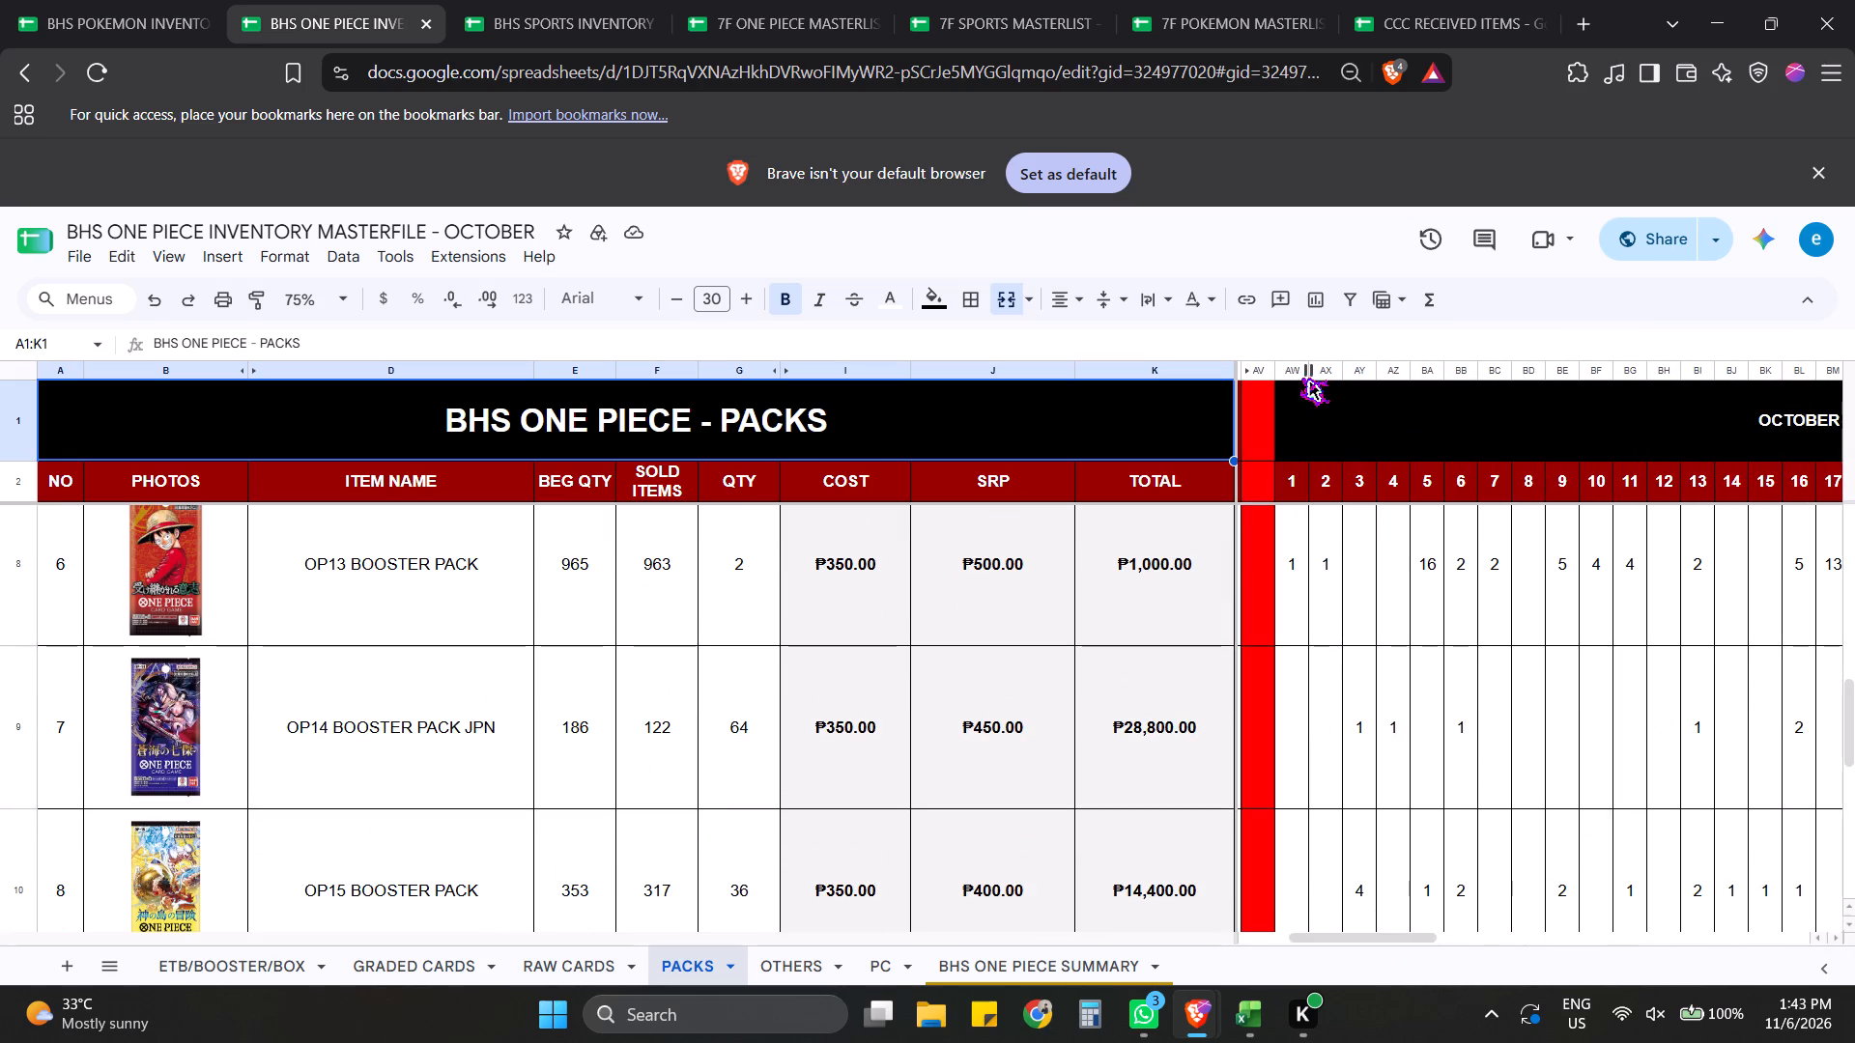
{"action": "left_click_drag", "start_coordinate": [1291, 372], "coordinate": [1854, 362]}
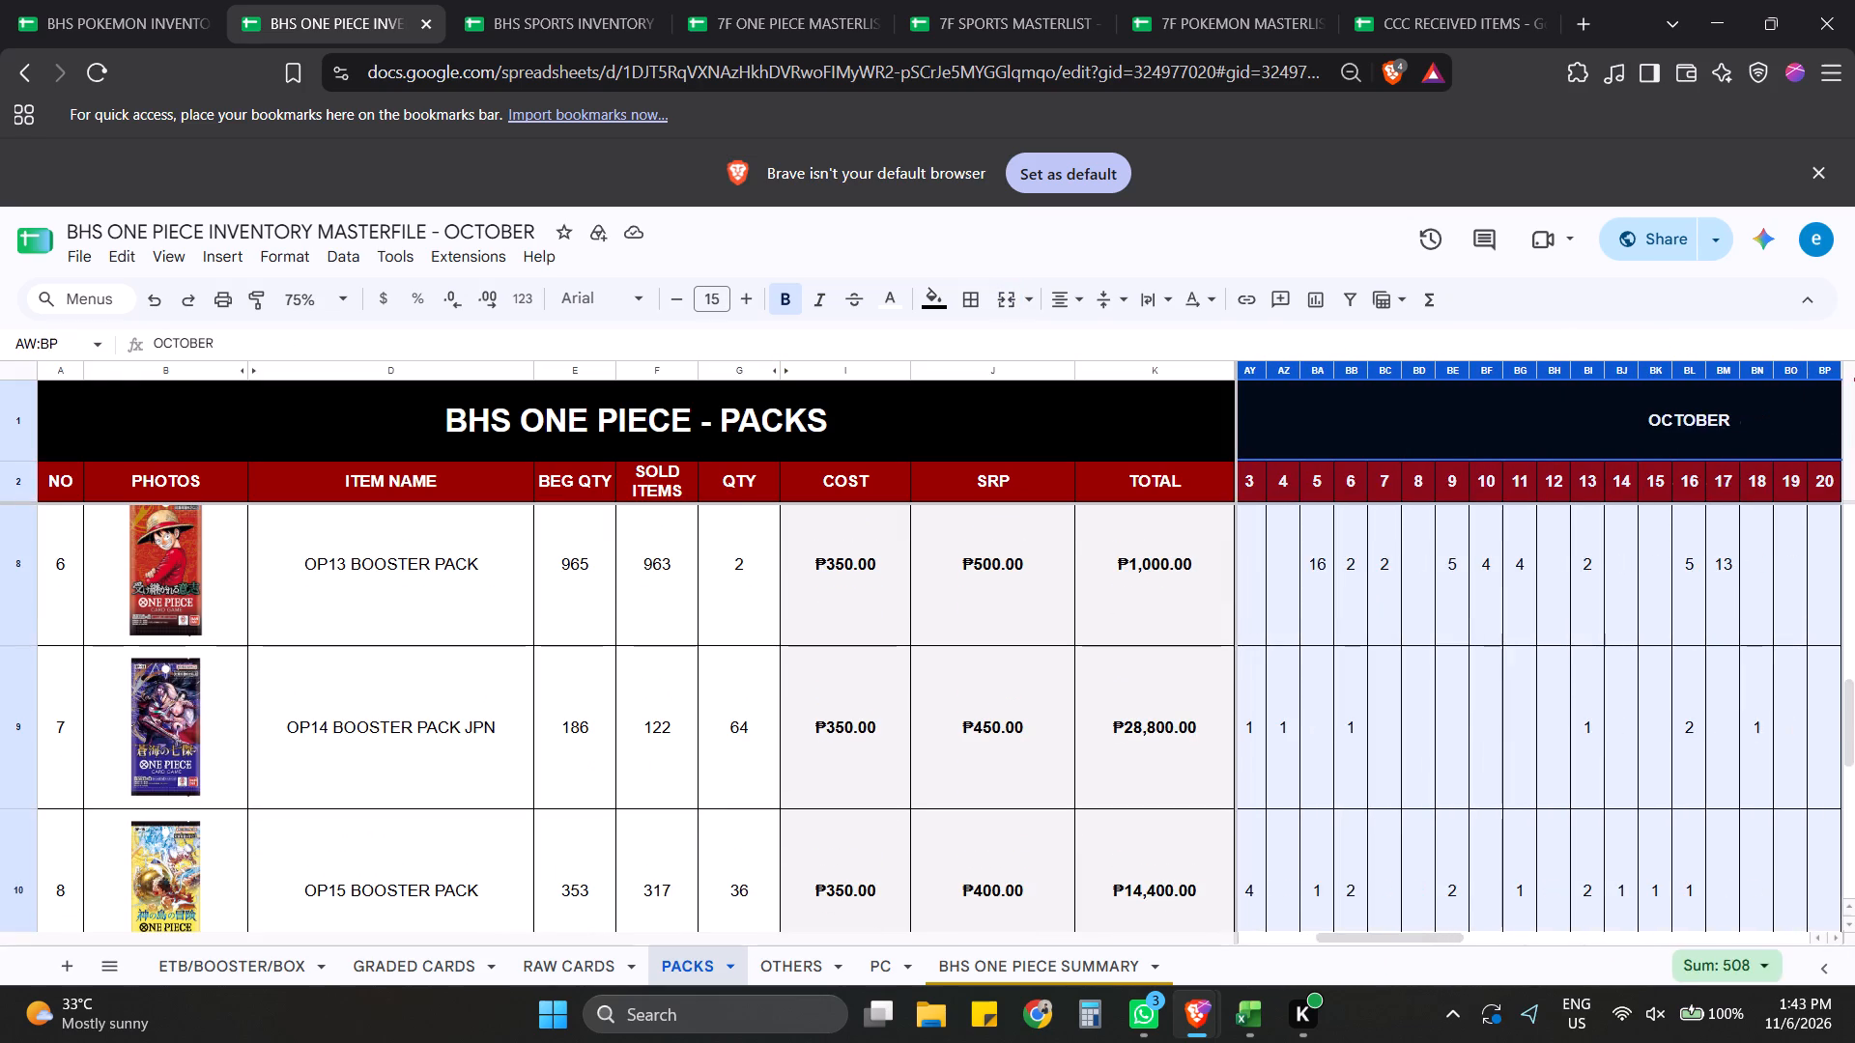
{"action": "left_click_drag", "start_coordinate": [1854, 362], "coordinate": [1616, 395]}
{"action": "right_click", "coordinate": [1598, 373]}
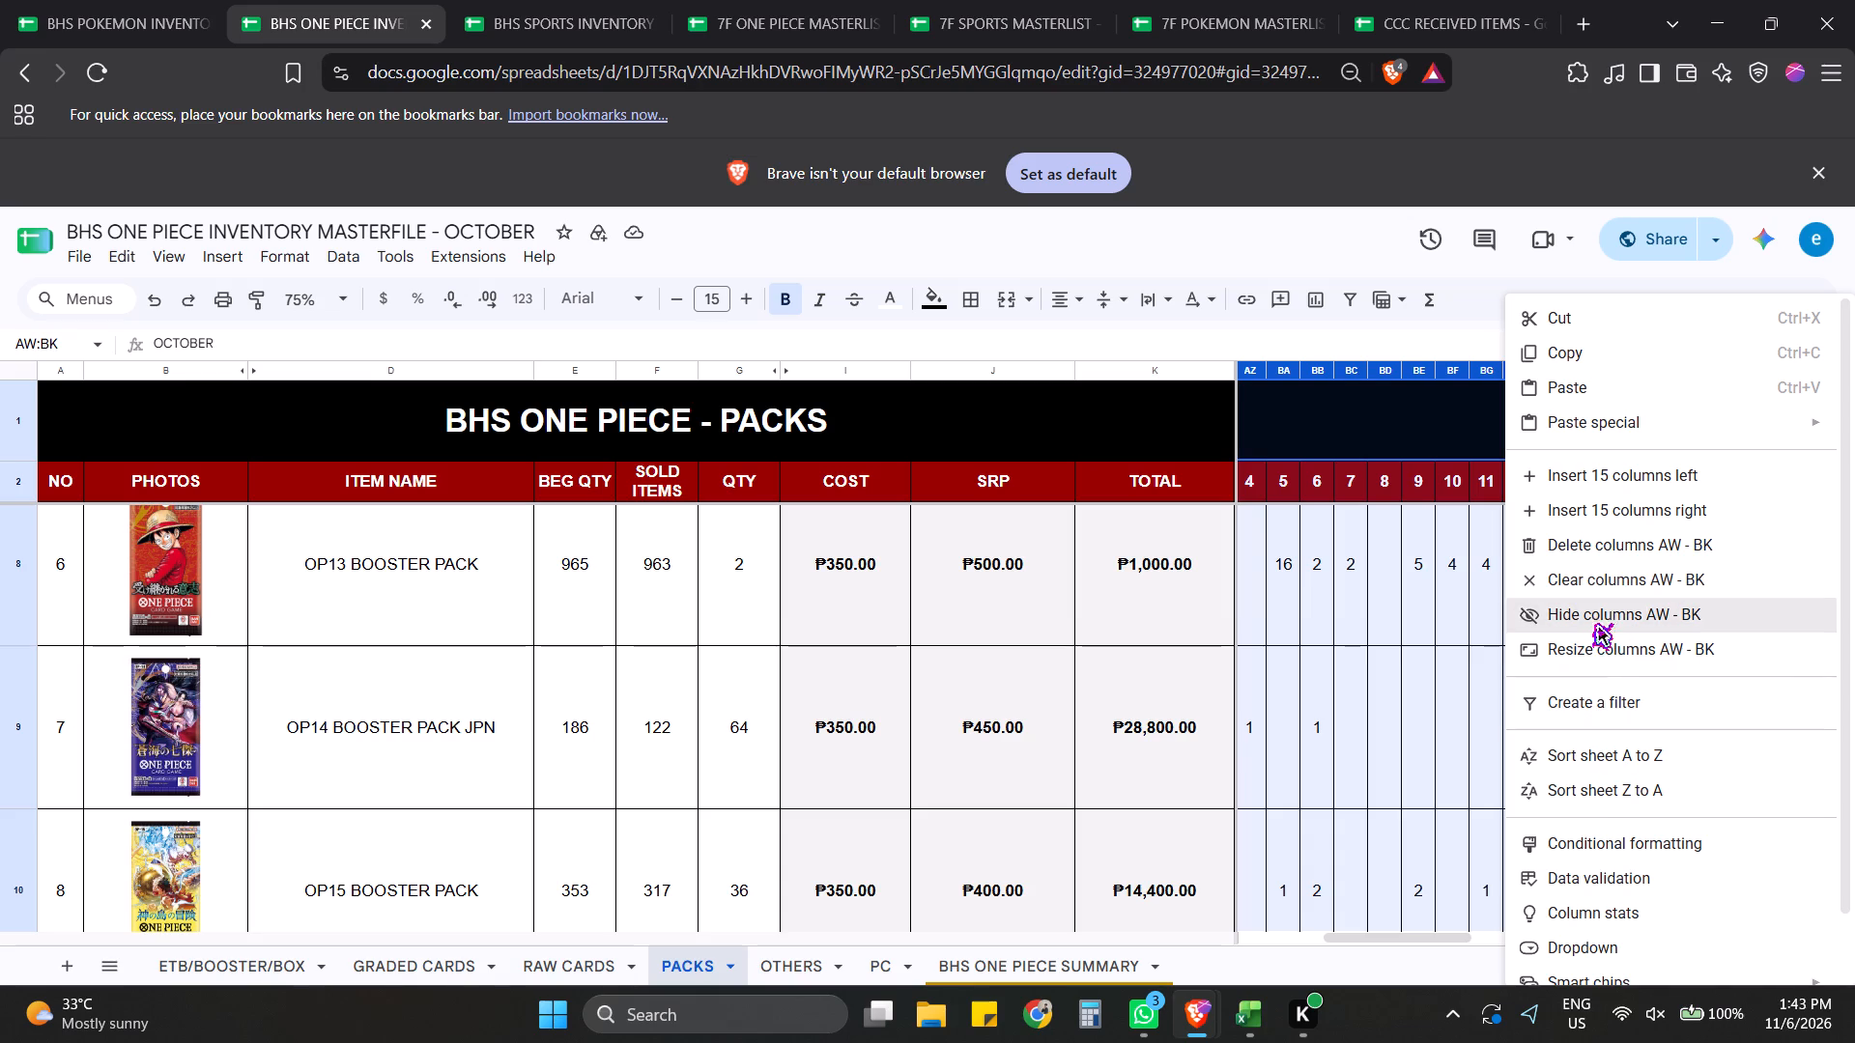
{"action": "left_click", "coordinate": [1592, 618]}
{"action": "left_click", "coordinate": [1333, 566]}
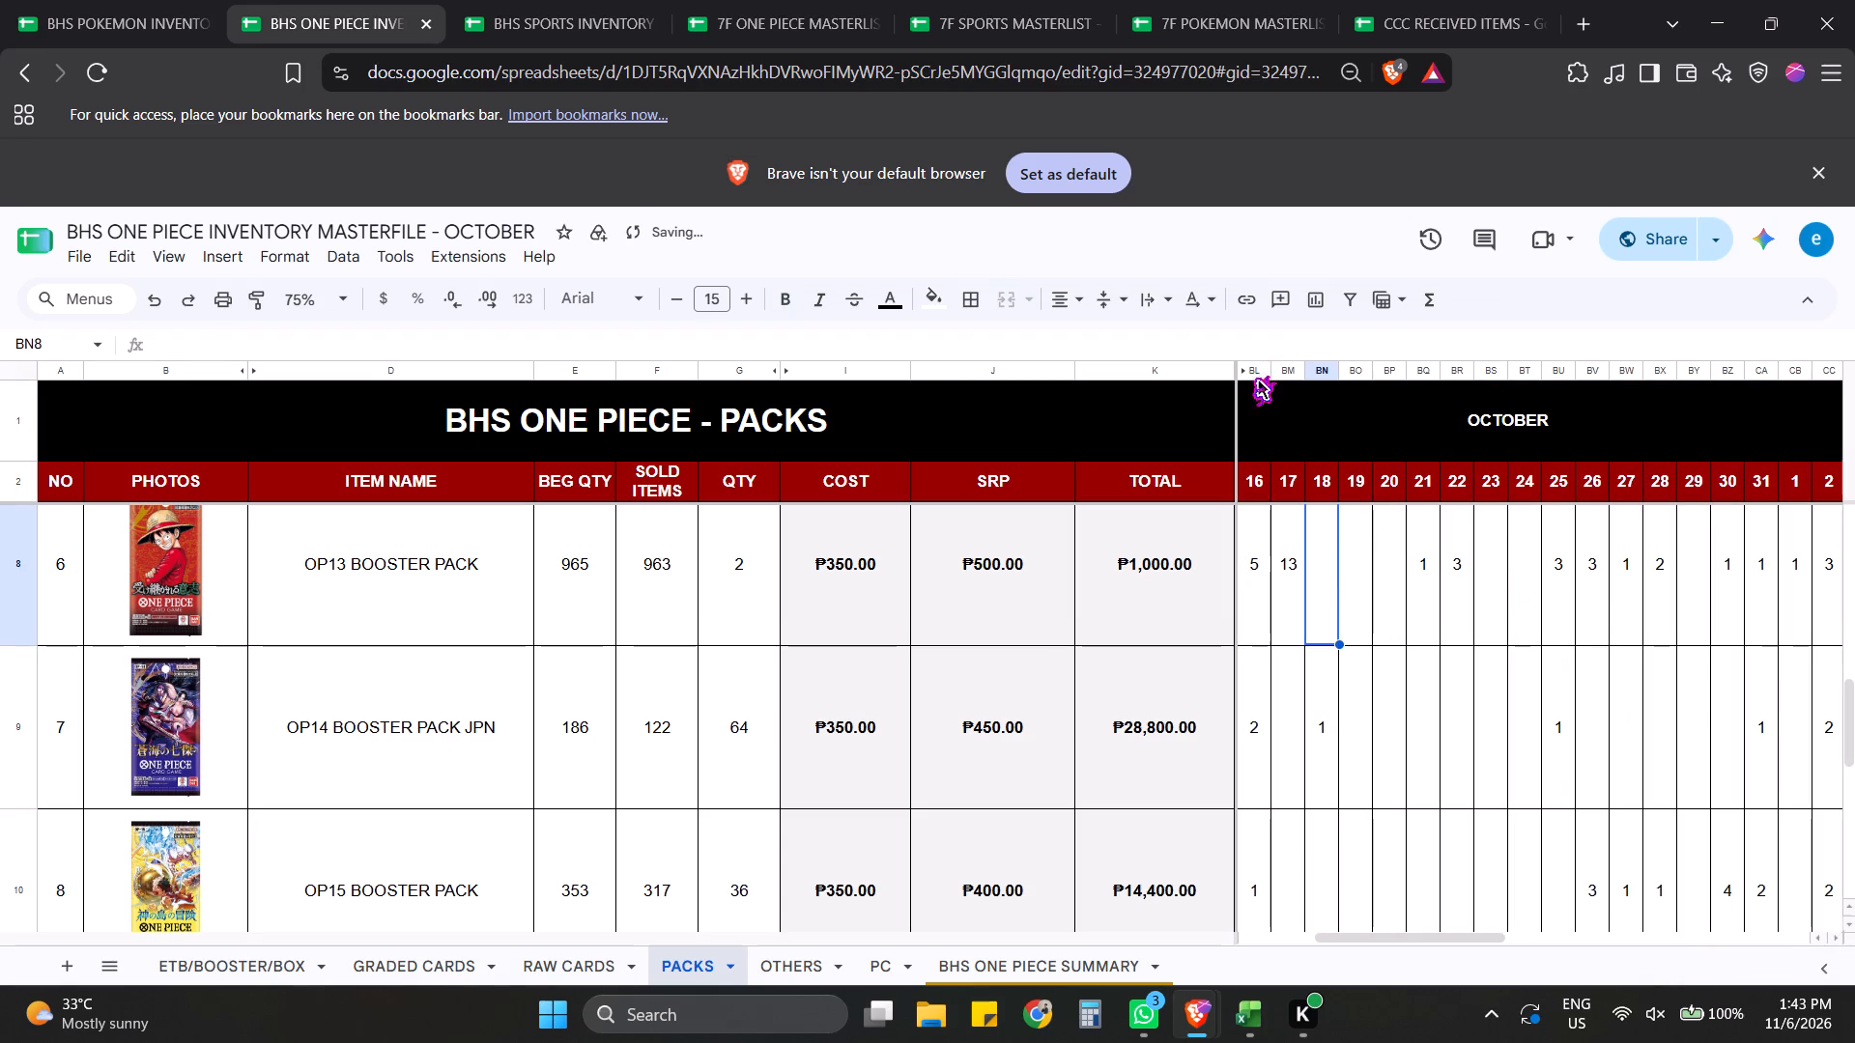
Hide the October 16 to 31 day columns BL to CA in the One Piece Packs sheet.
{"action": "left_click_drag", "start_coordinate": [1254, 373], "coordinate": [1766, 371]}
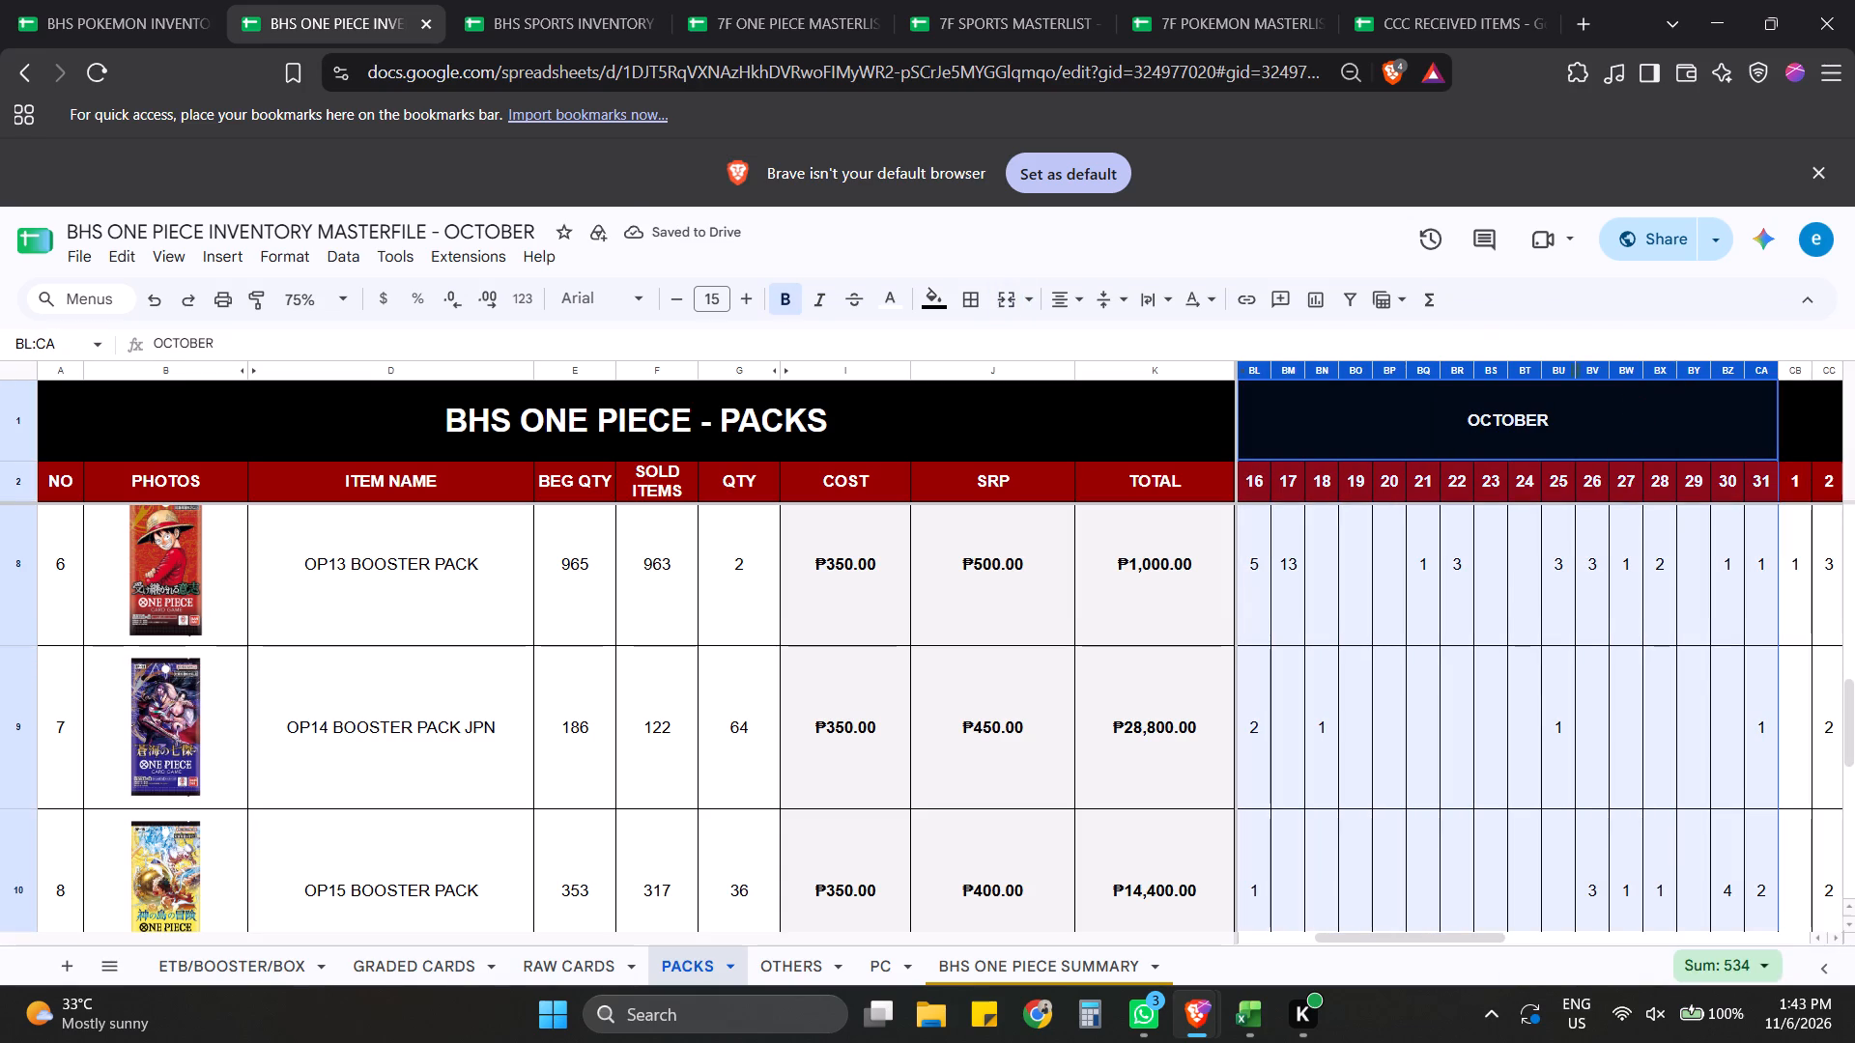
{"action": "right_click", "coordinate": [1561, 372]}
{"action": "left_click", "coordinate": [1609, 613]}
{"action": "left_click", "coordinate": [1390, 733]}
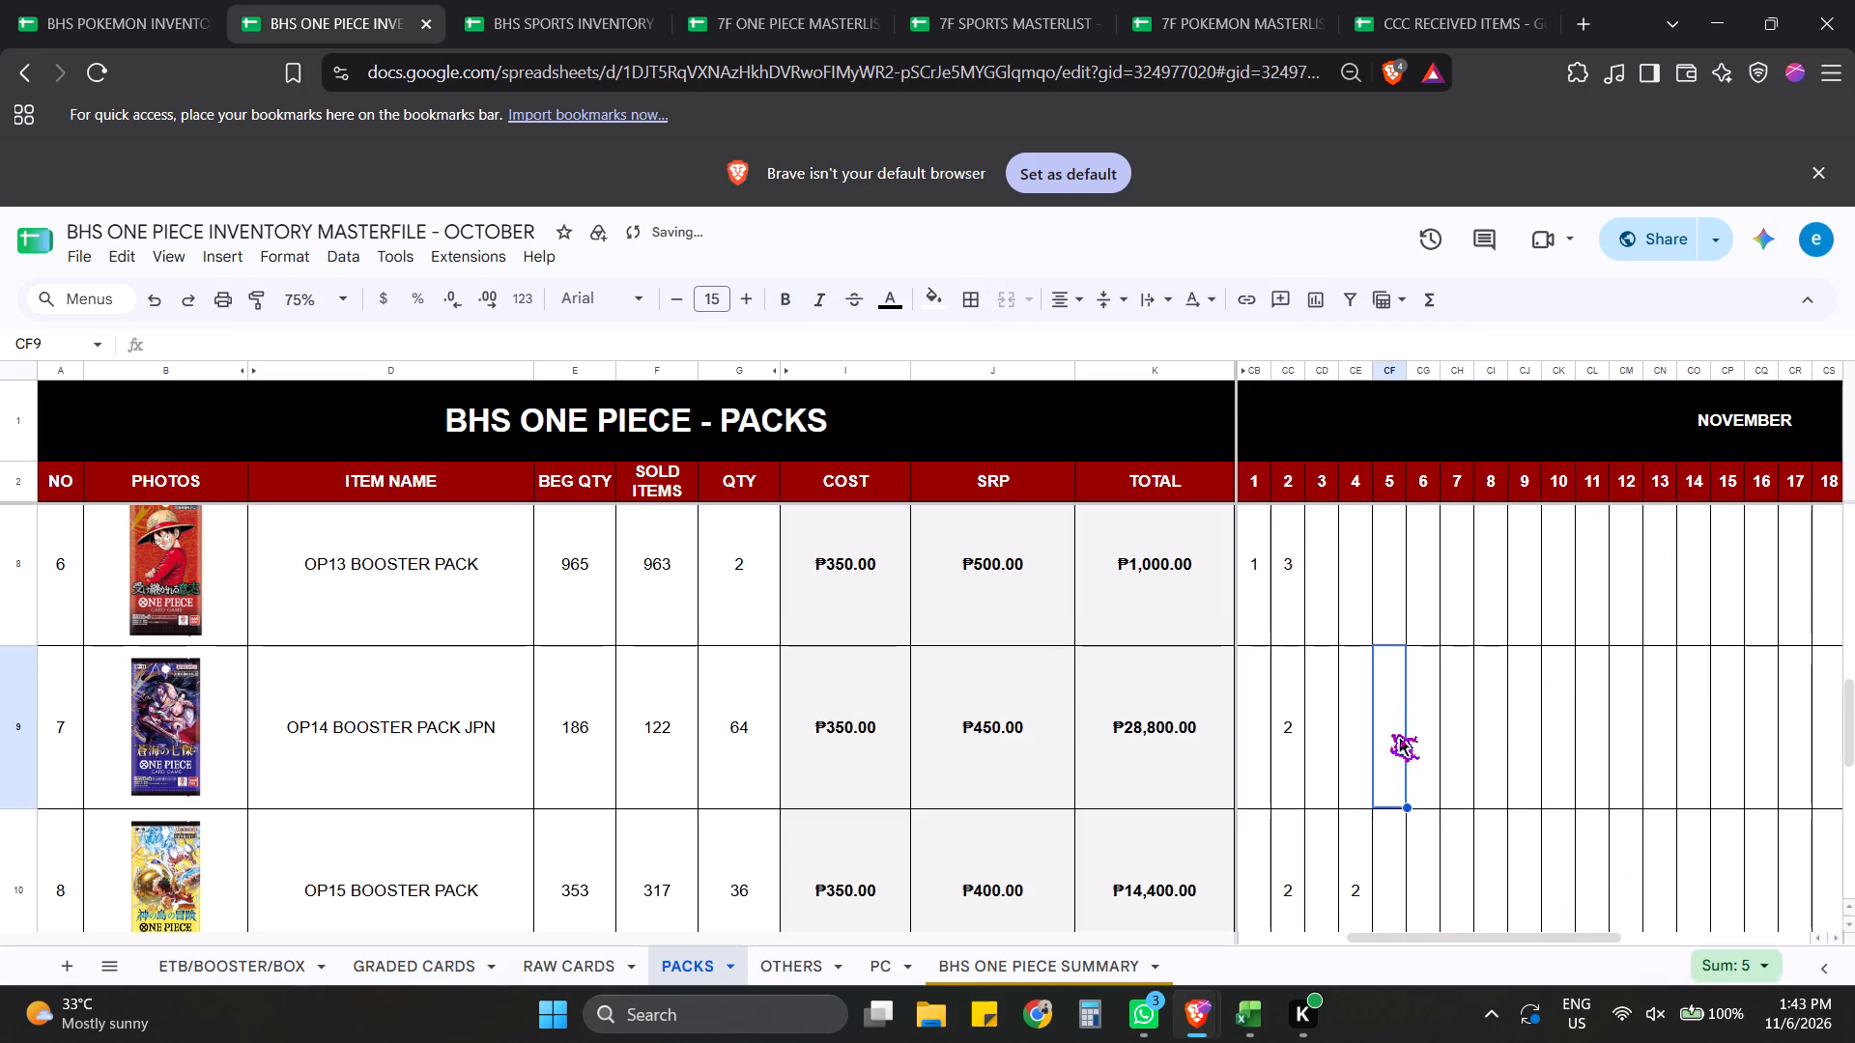
Enter 2 as the November 5 sold count for OP13 Booster Pack in the BHS One Piece masterfile.
{"action": "left_click", "coordinate": [1371, 865]}
{"action": "scroll", "coordinate": [1409, 855], "scroll_direction": "down", "scroll_amount": 2}
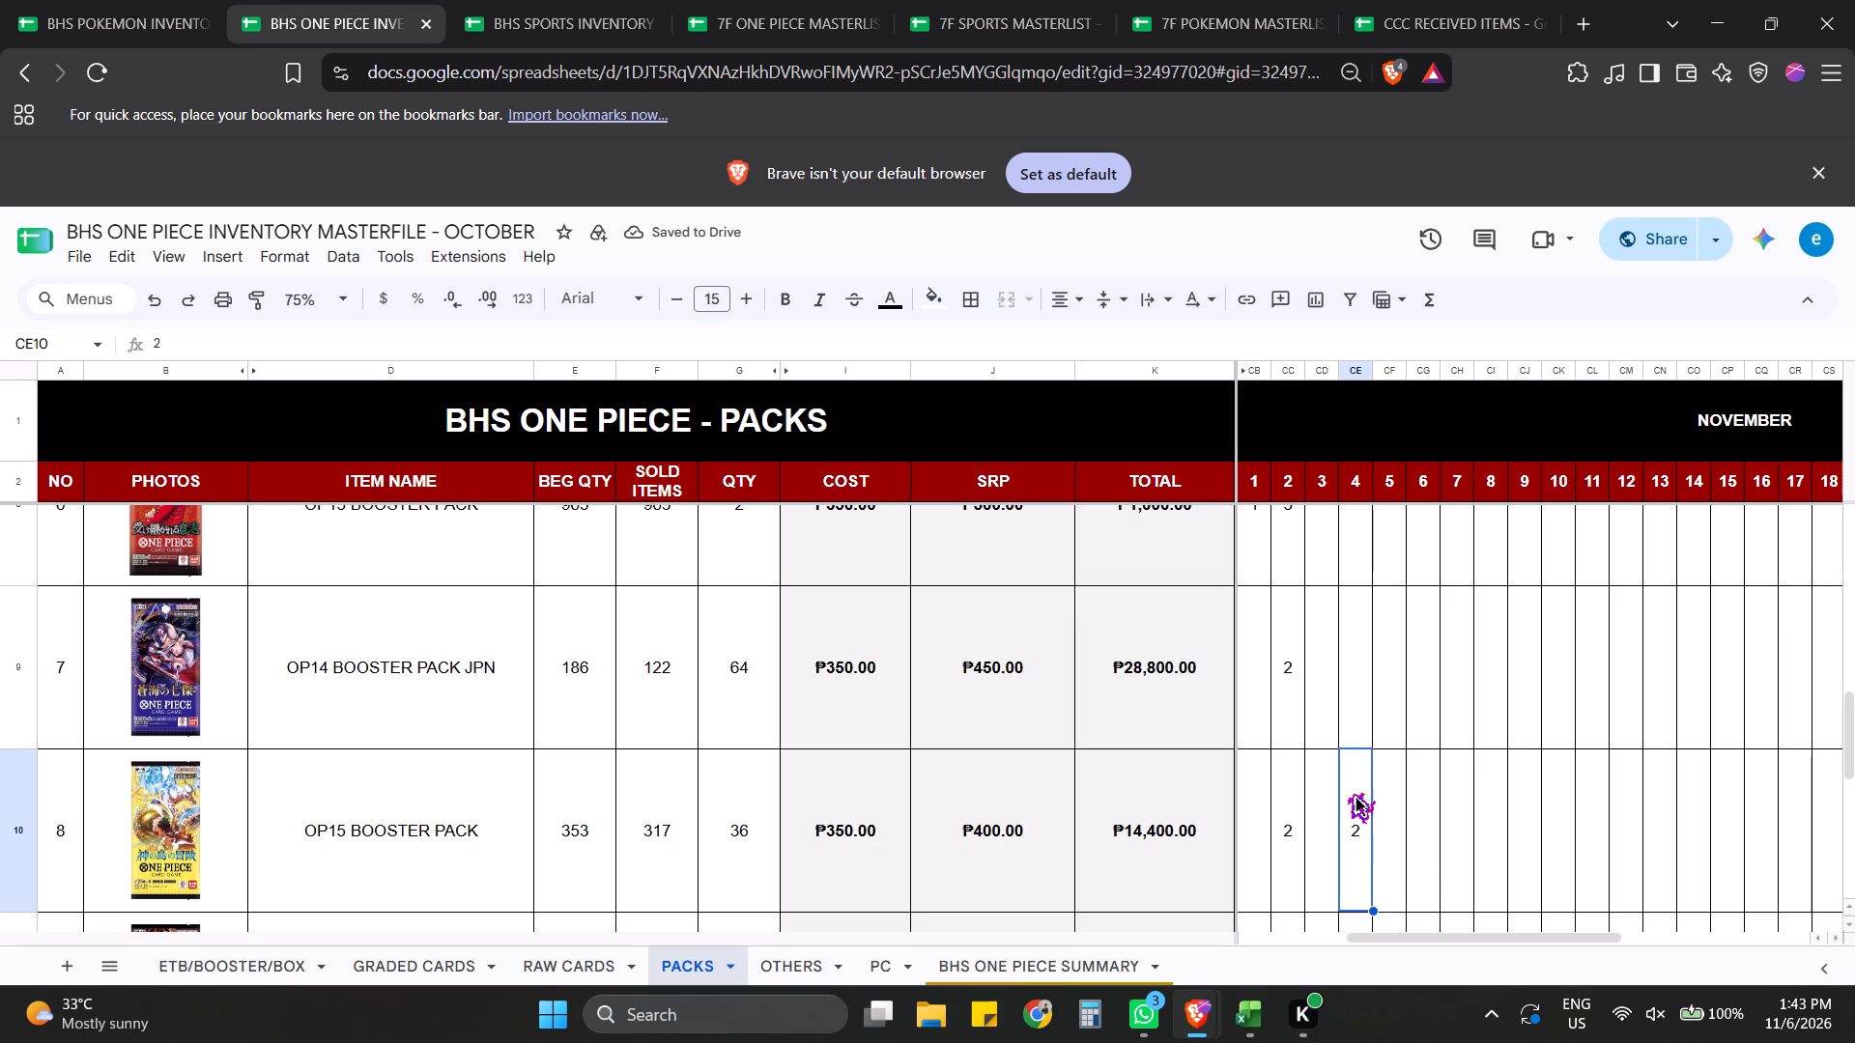
{"action": "scroll", "coordinate": [1347, 788], "scroll_direction": "up", "scroll_amount": 4}
{"action": "left_click", "coordinate": [1346, 623]}
{"action": "left_click", "coordinate": [1408, 639]}
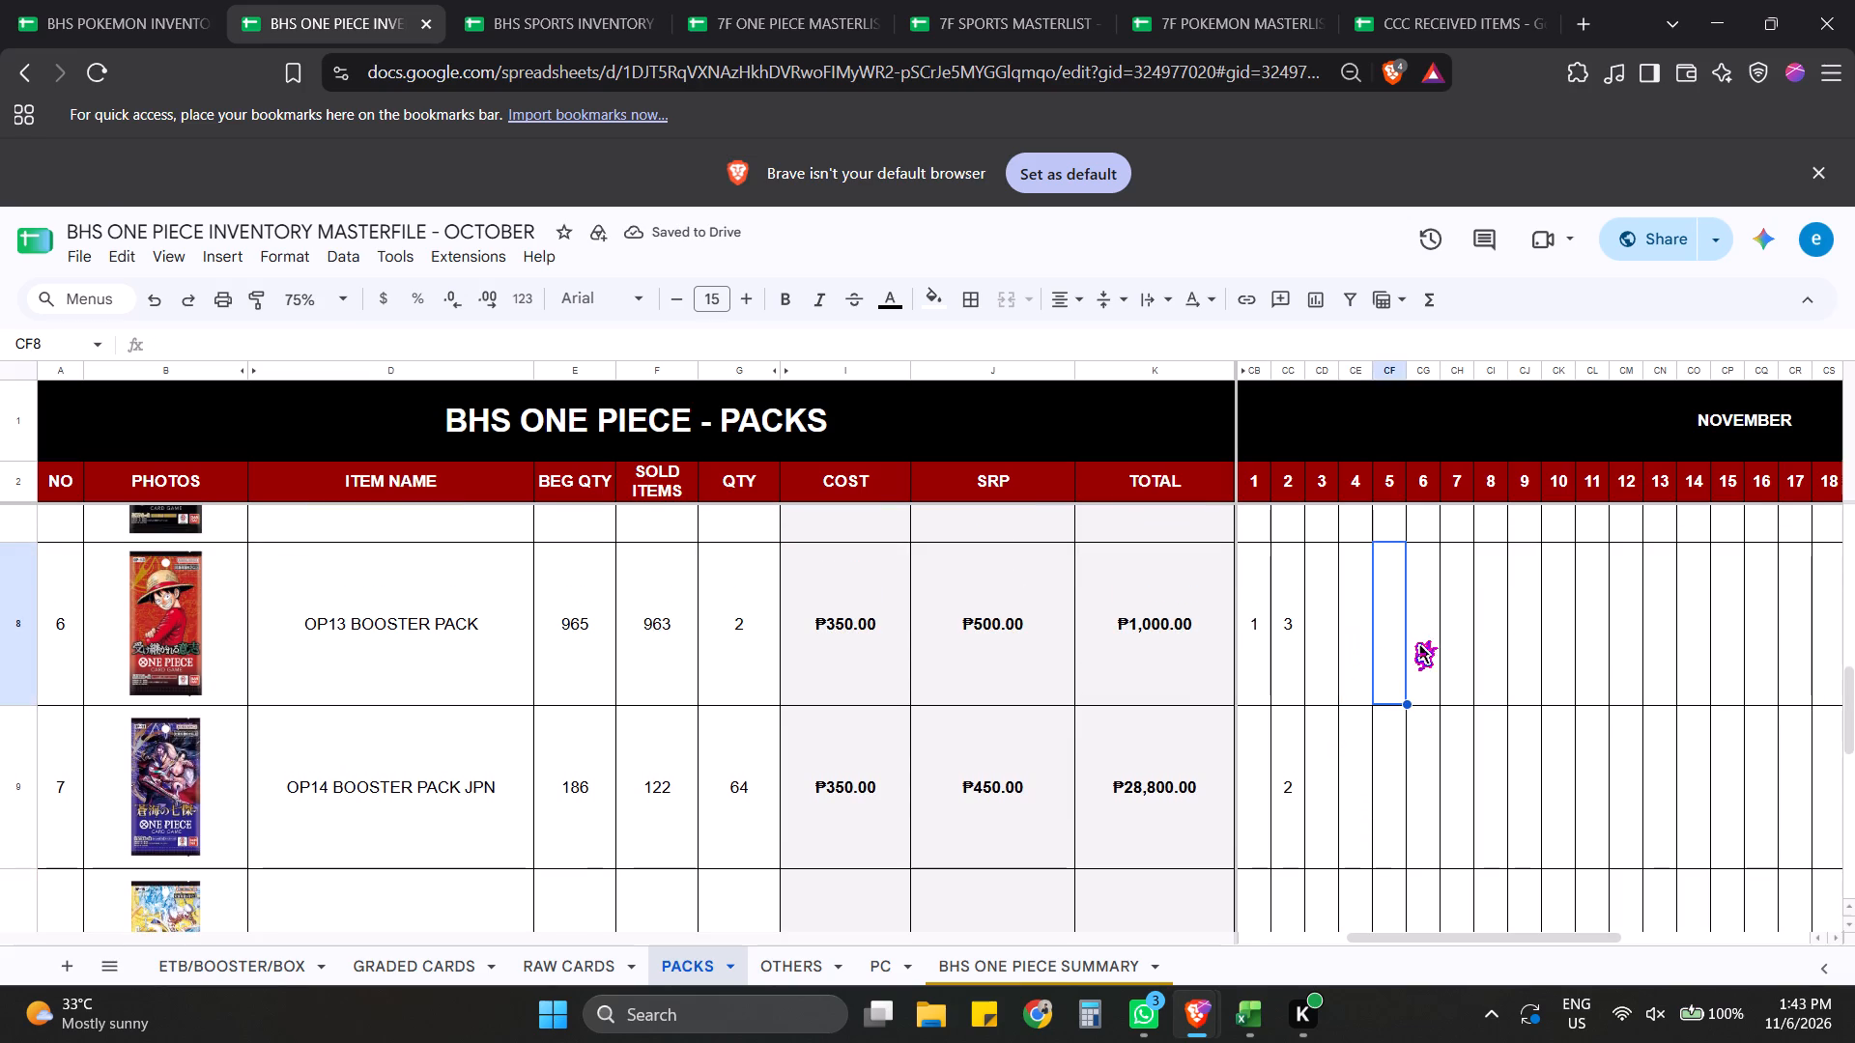
{"action": "key", "text": "alt+Tab"}
{"action": "key", "text": "alt+Tab"}
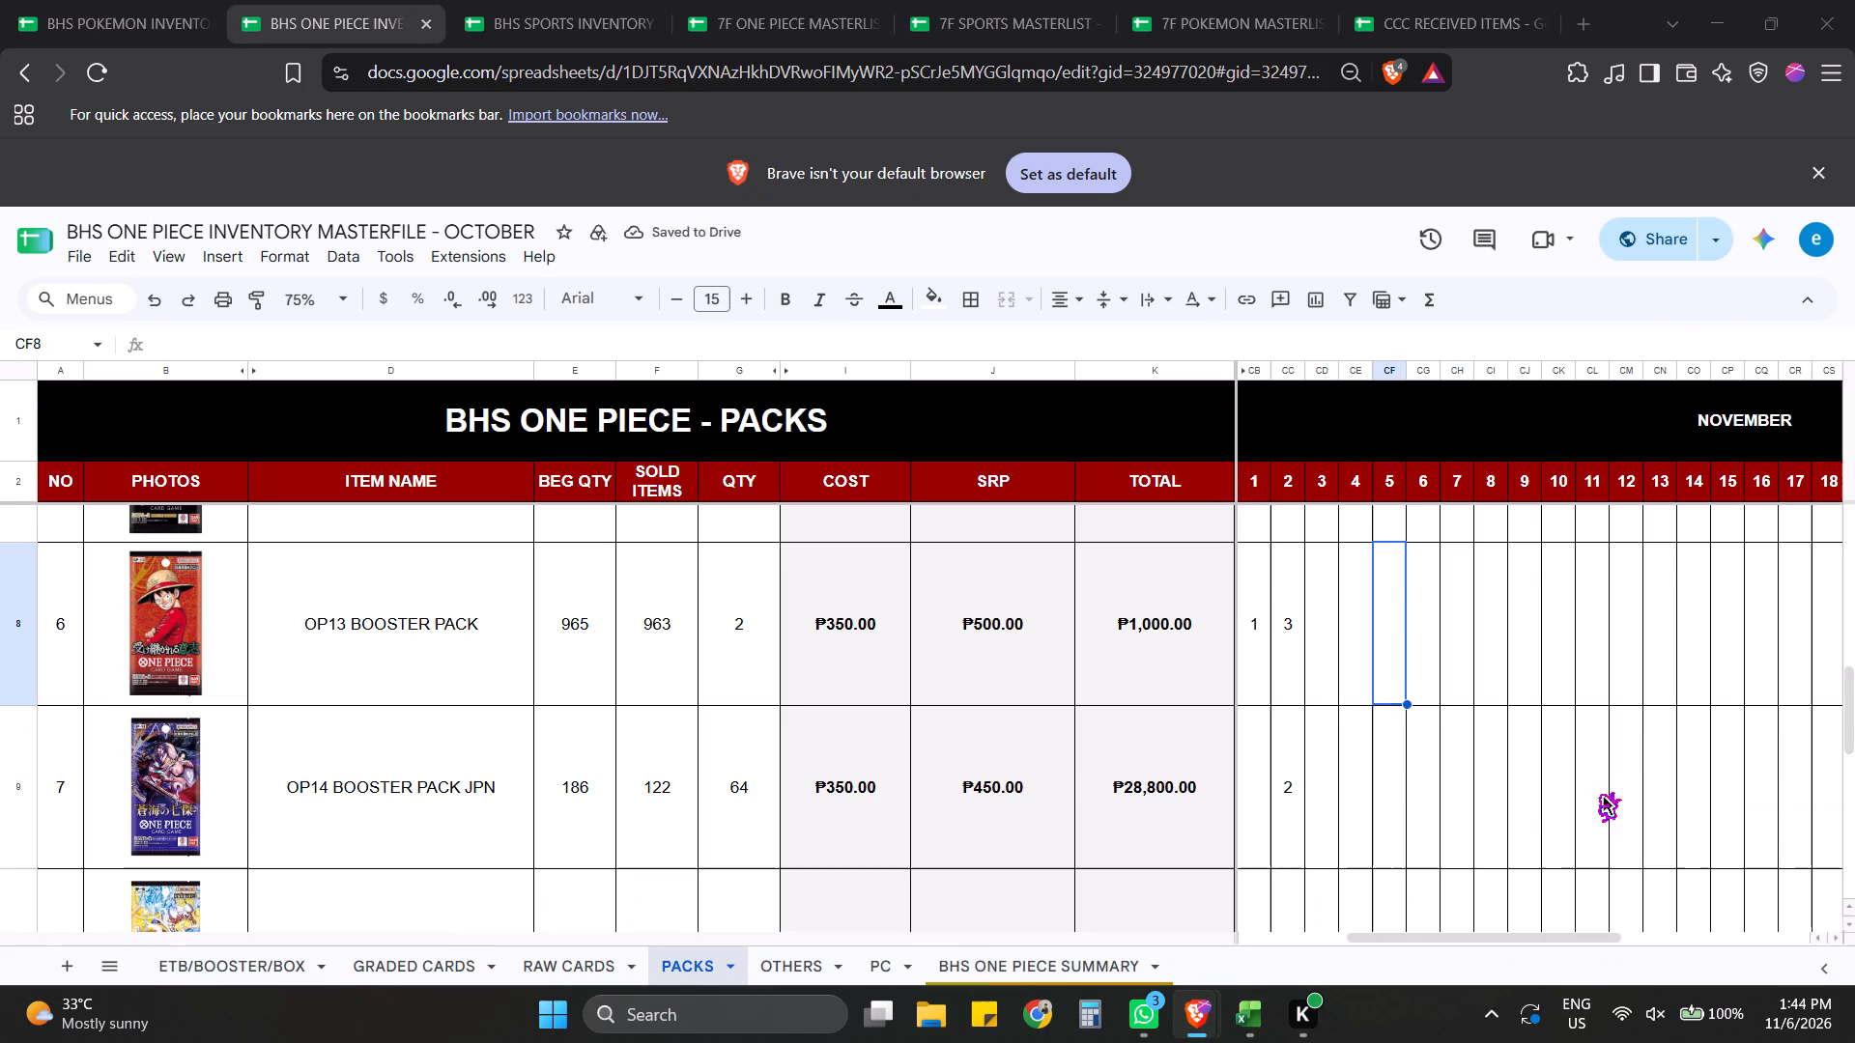
{"action": "key", "text": "2"}
{"action": "left_click", "coordinate": [1376, 826]}
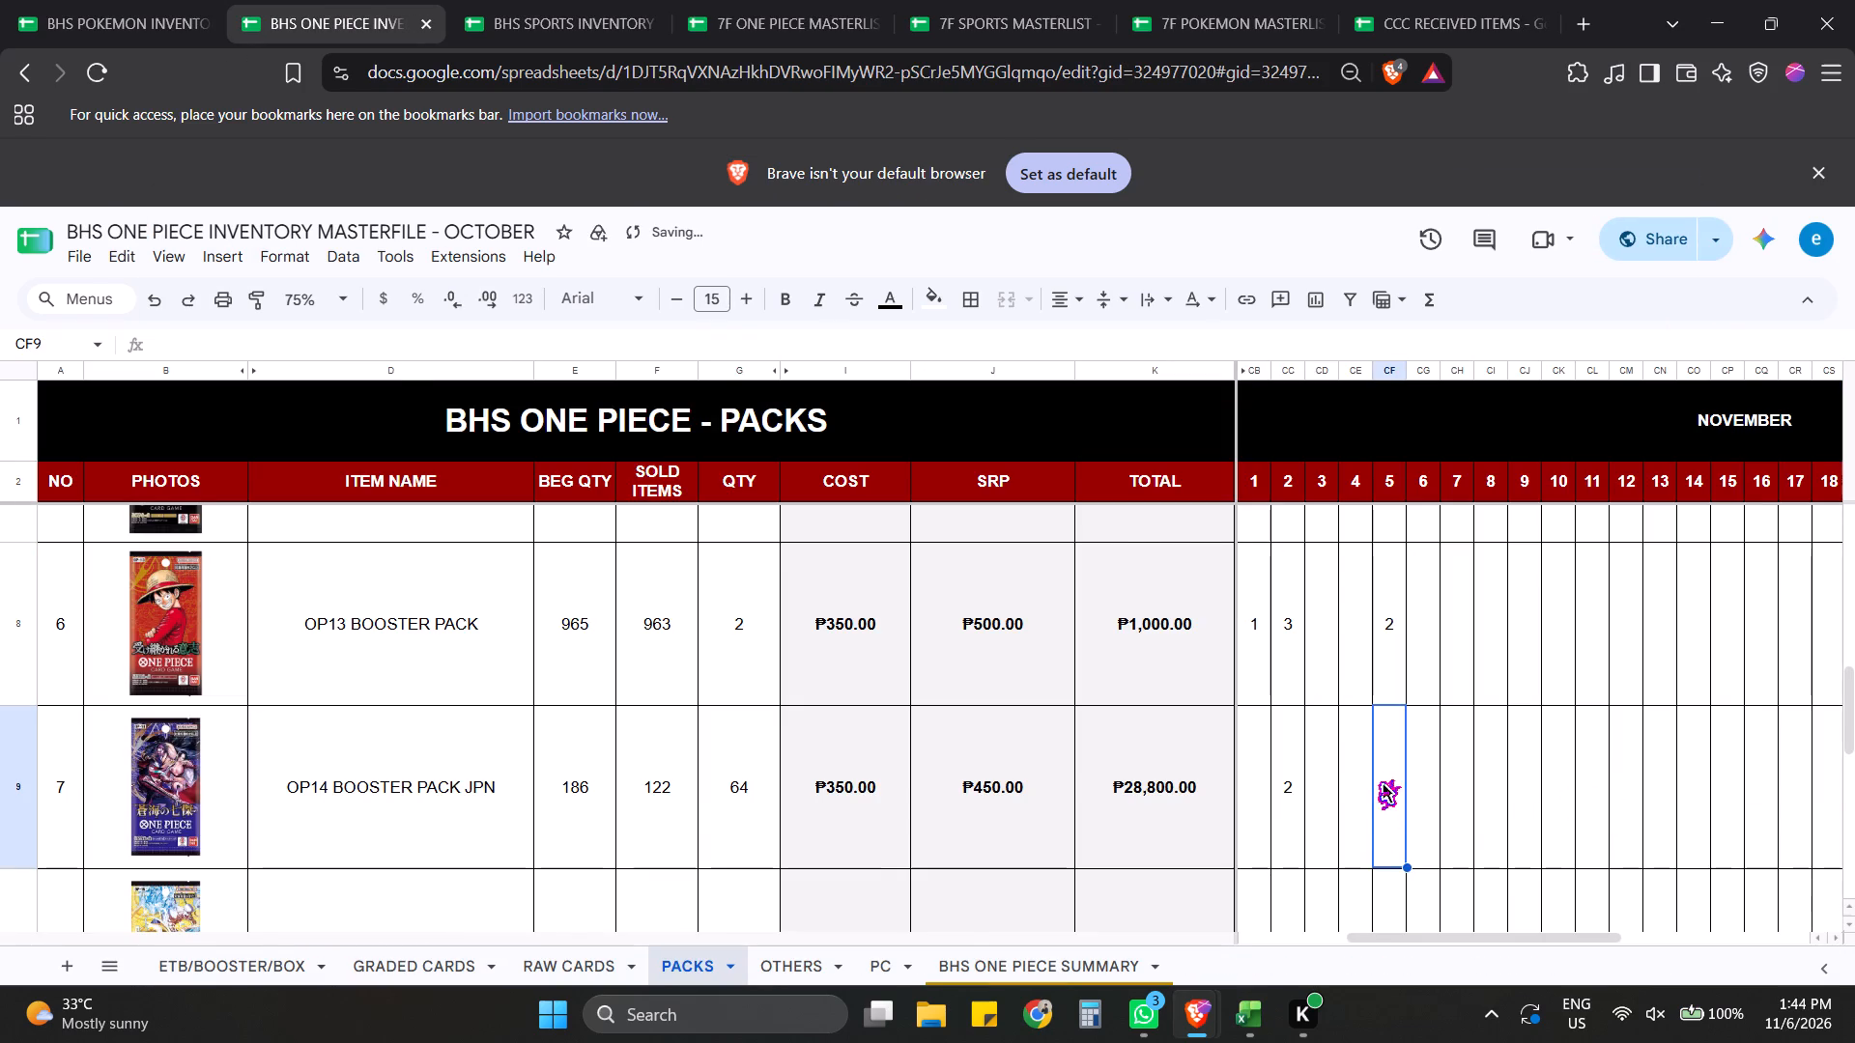
Look up OP-14 Booster Pack's November 5 sold count and enter 4 for OP14 Booster Pack JPN in the One Piece masterfile.
{"action": "key", "text": "alt+Tab"}
{"action": "left_click", "coordinate": [1038, 686]}
{"action": "key", "text": "alt+Tab"}
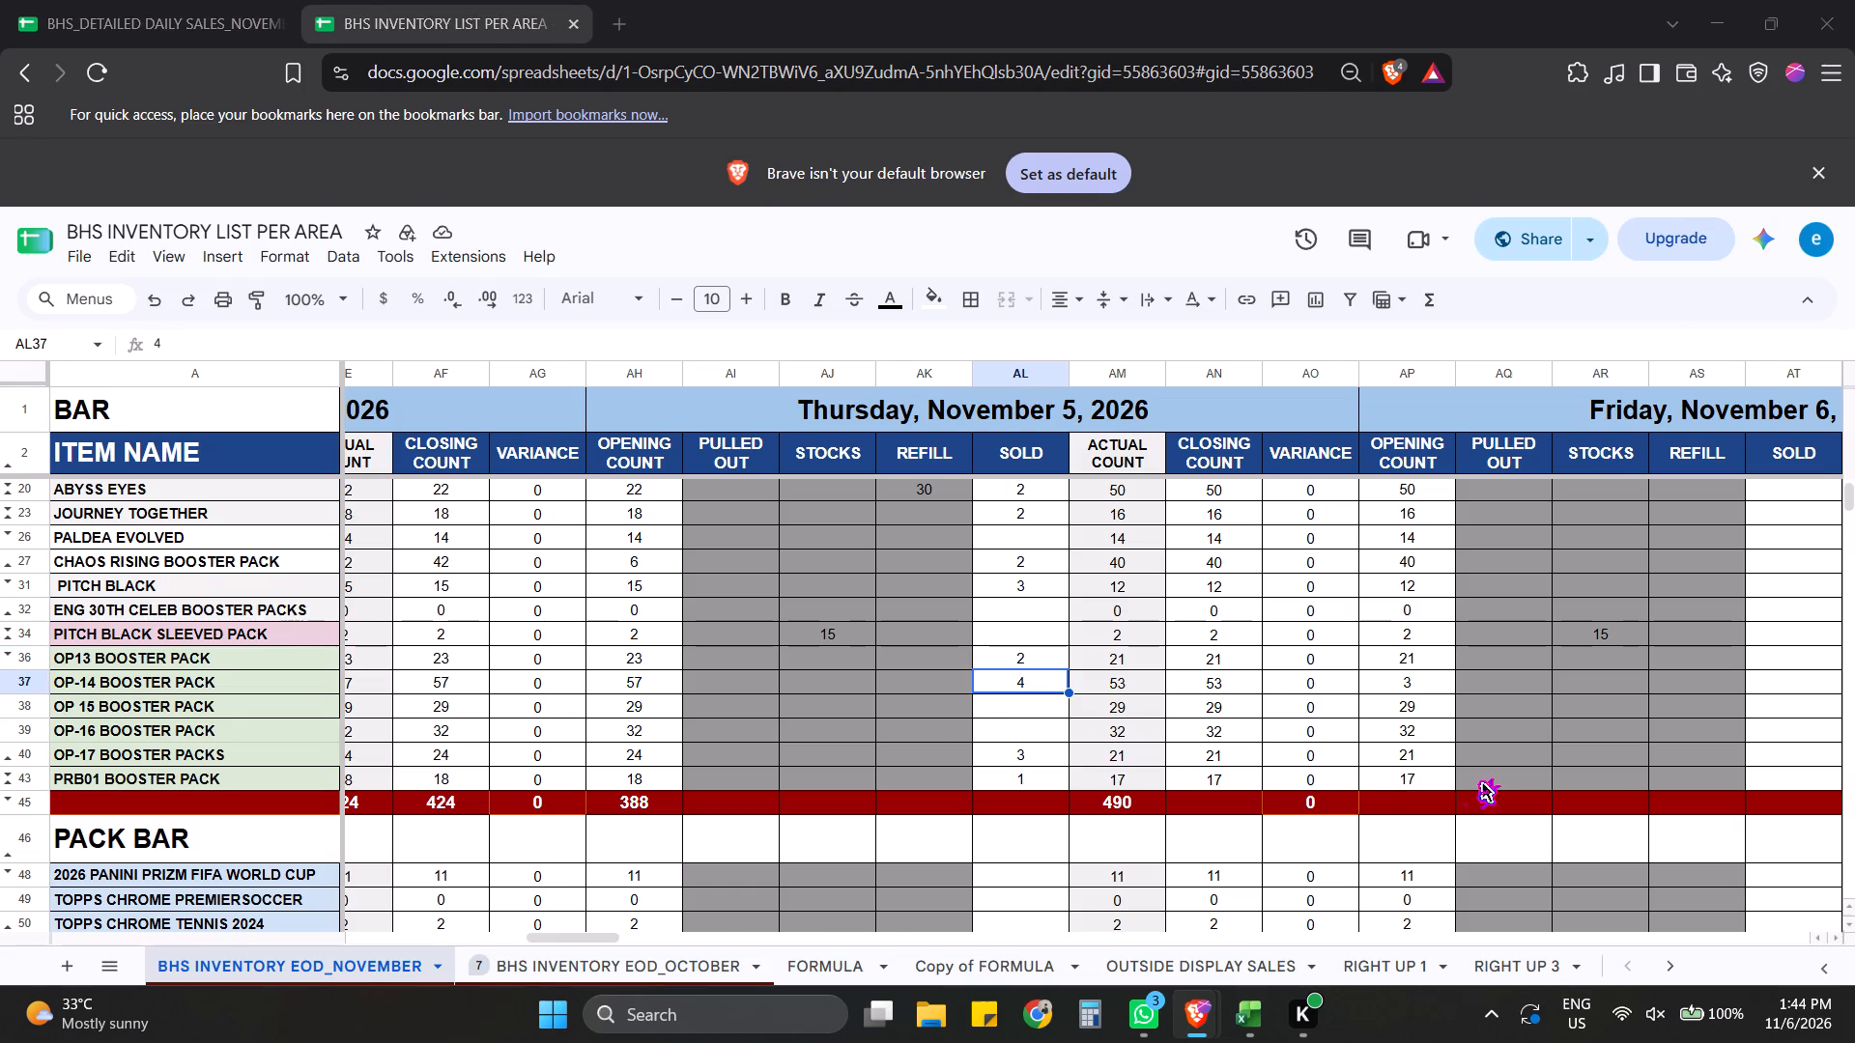
{"action": "key", "text": "4"}
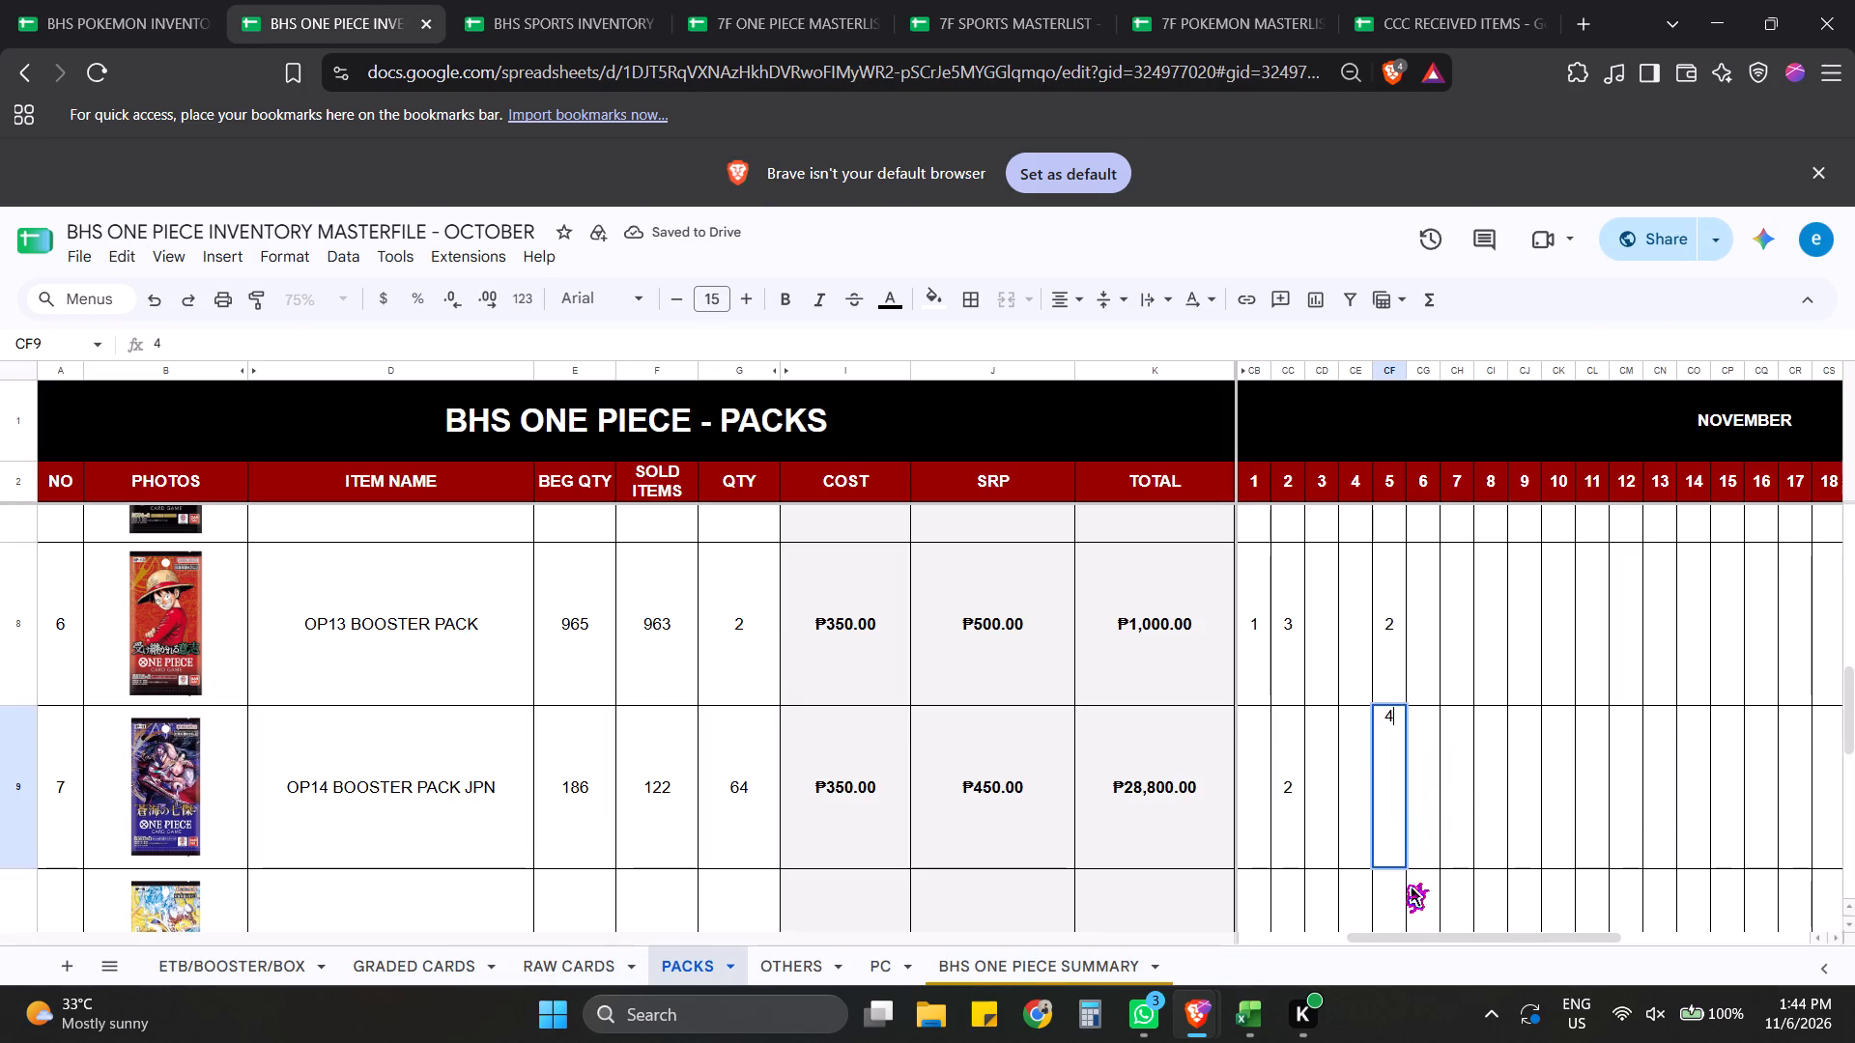
{"action": "left_click", "coordinate": [1402, 887]}
Look up OP-17 Booster Packs' November 5 sold count and enter 3 for OP17 Booster Pack in the One Piece masterfile.
{"action": "scroll", "coordinate": [1407, 748], "scroll_direction": "down", "scroll_amount": 4}
{"action": "key", "text": "alt+Tab"}
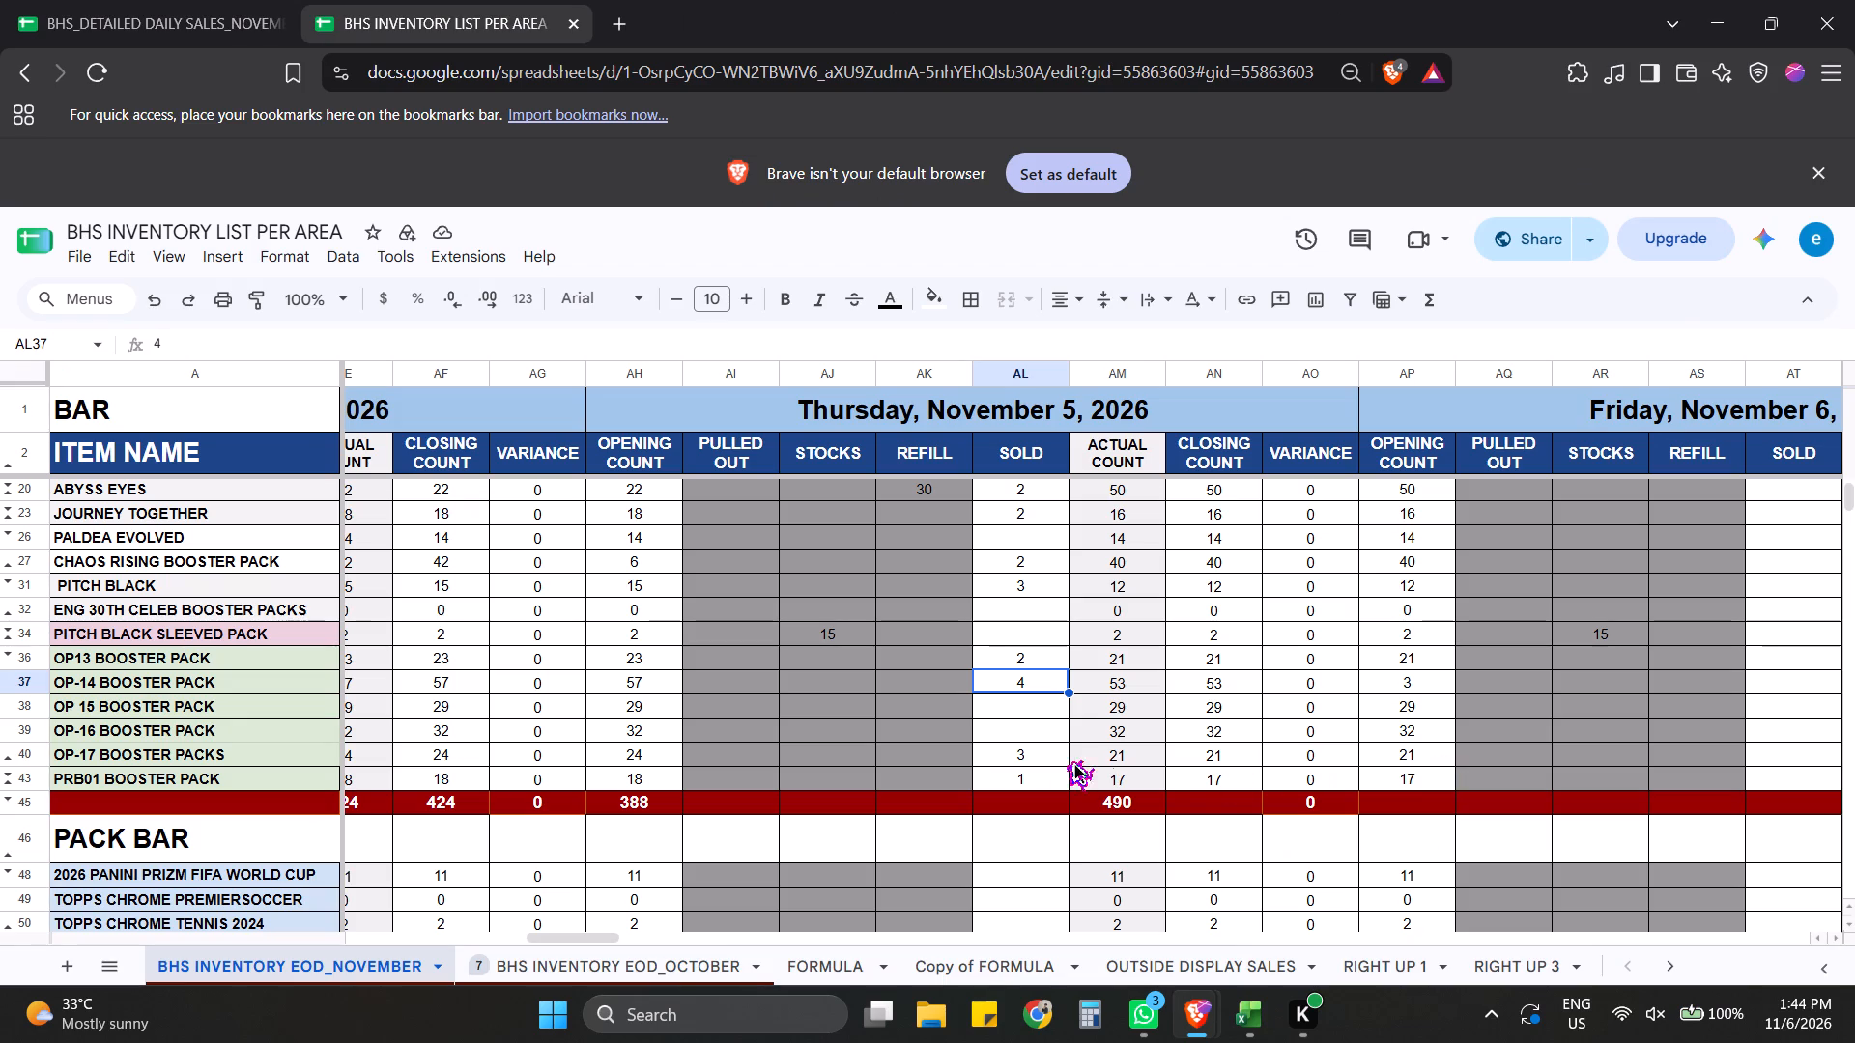
{"action": "left_click", "coordinate": [1038, 754]}
{"action": "key", "text": "alt+Tab"}
{"action": "scroll", "coordinate": [1470, 754], "scroll_direction": "down", "scroll_amount": 2}
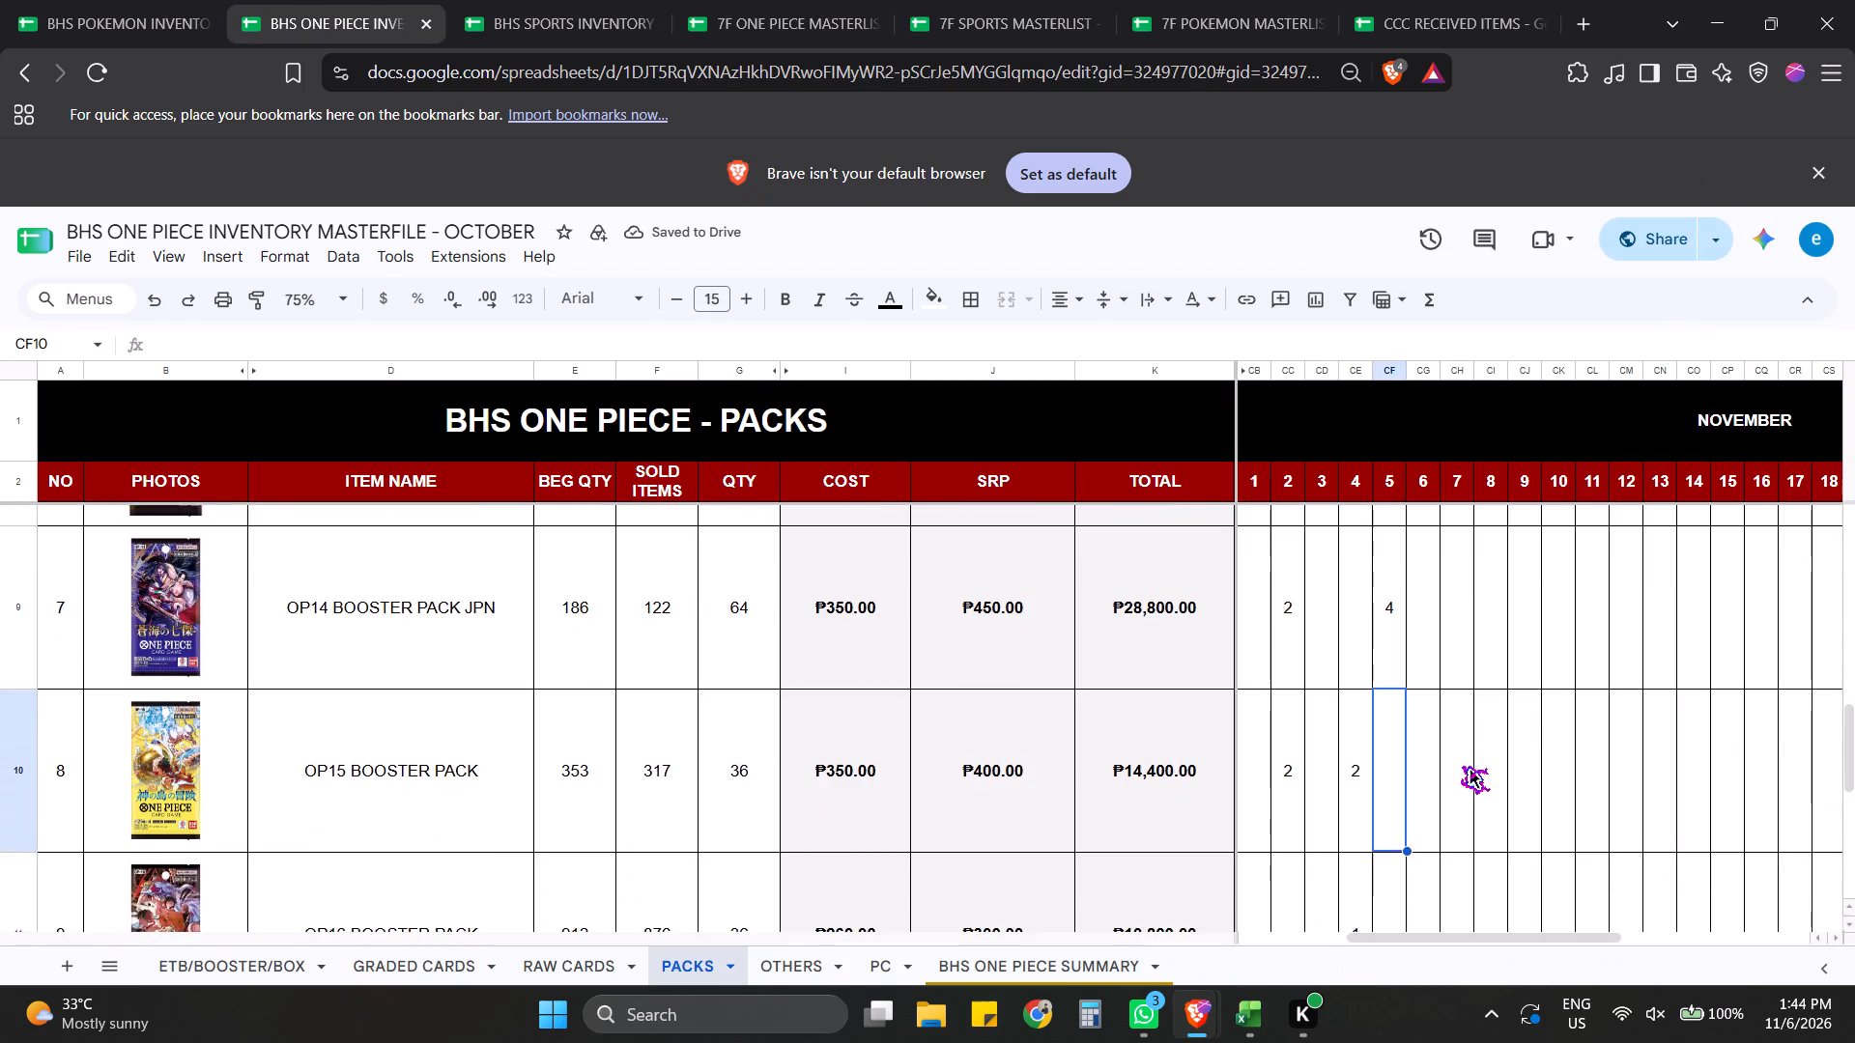
{"action": "scroll", "coordinate": [1461, 765], "scroll_direction": "down", "scroll_amount": 3}
{"action": "key", "text": "alt+Tab"}
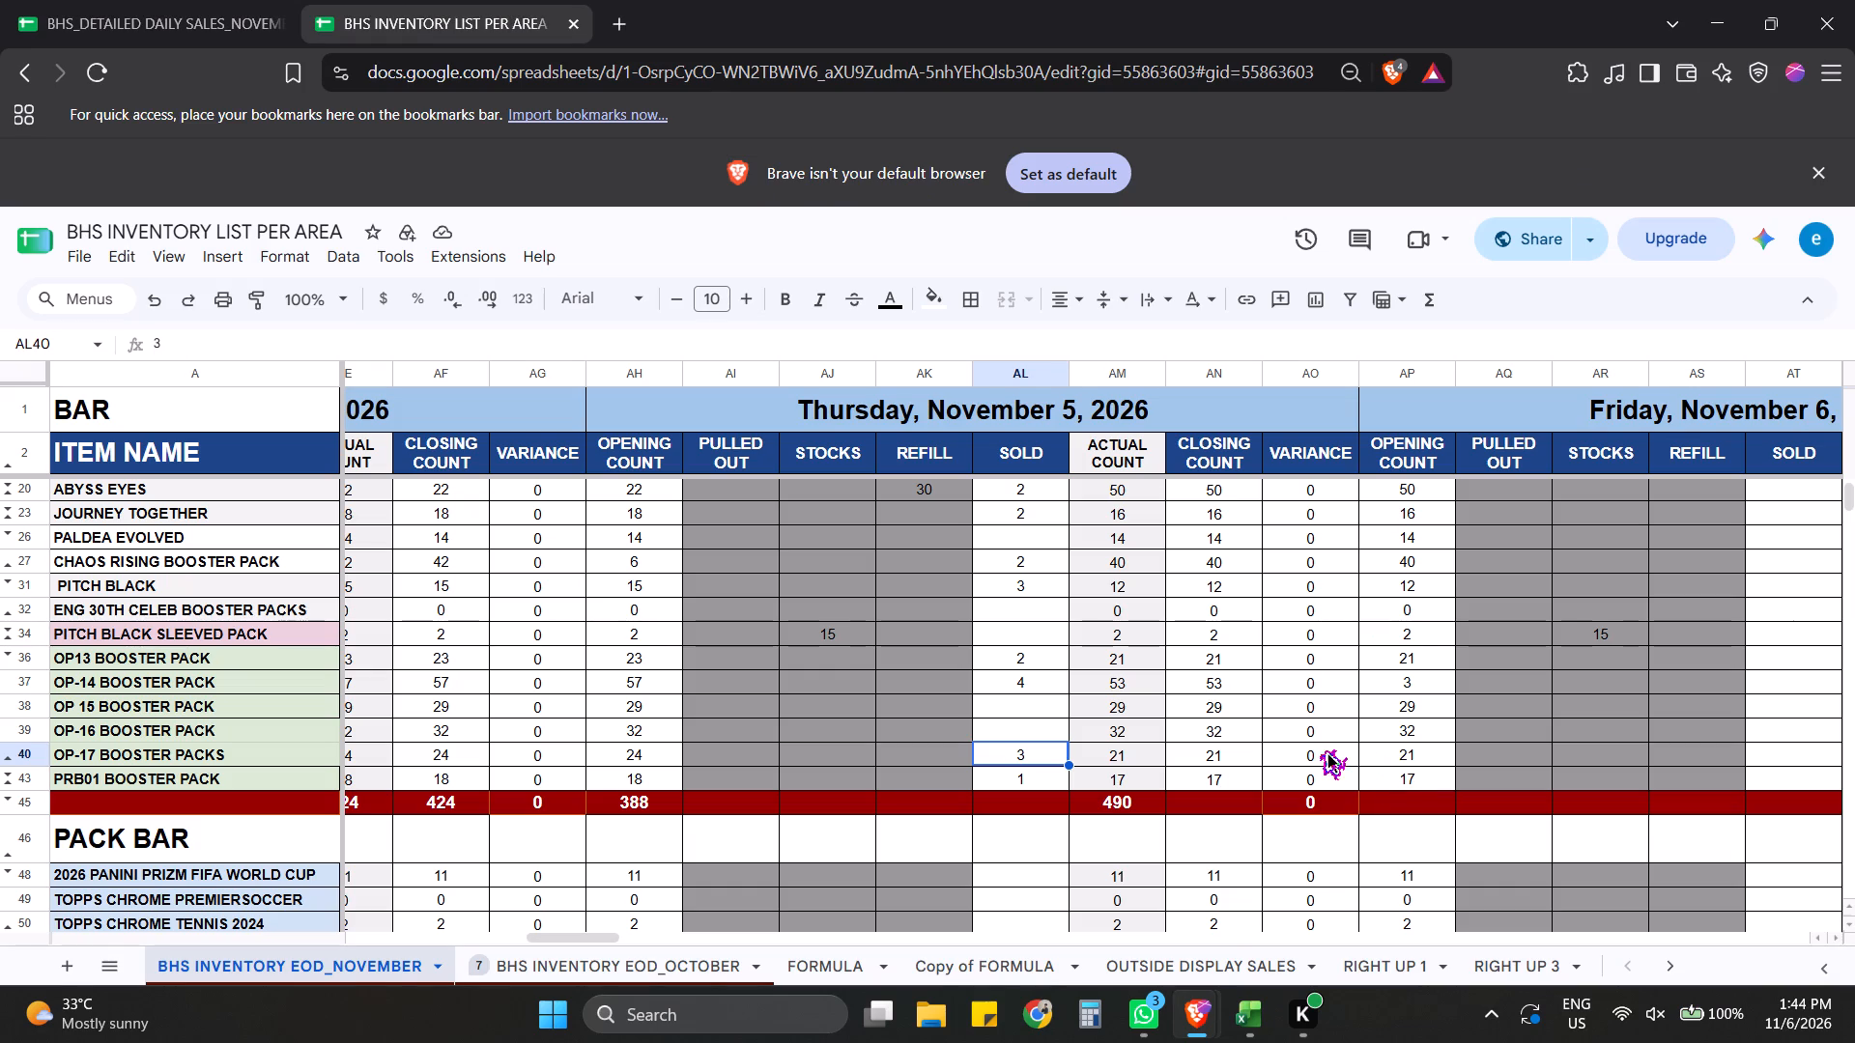
{"action": "key", "text": "alt+Tab"}
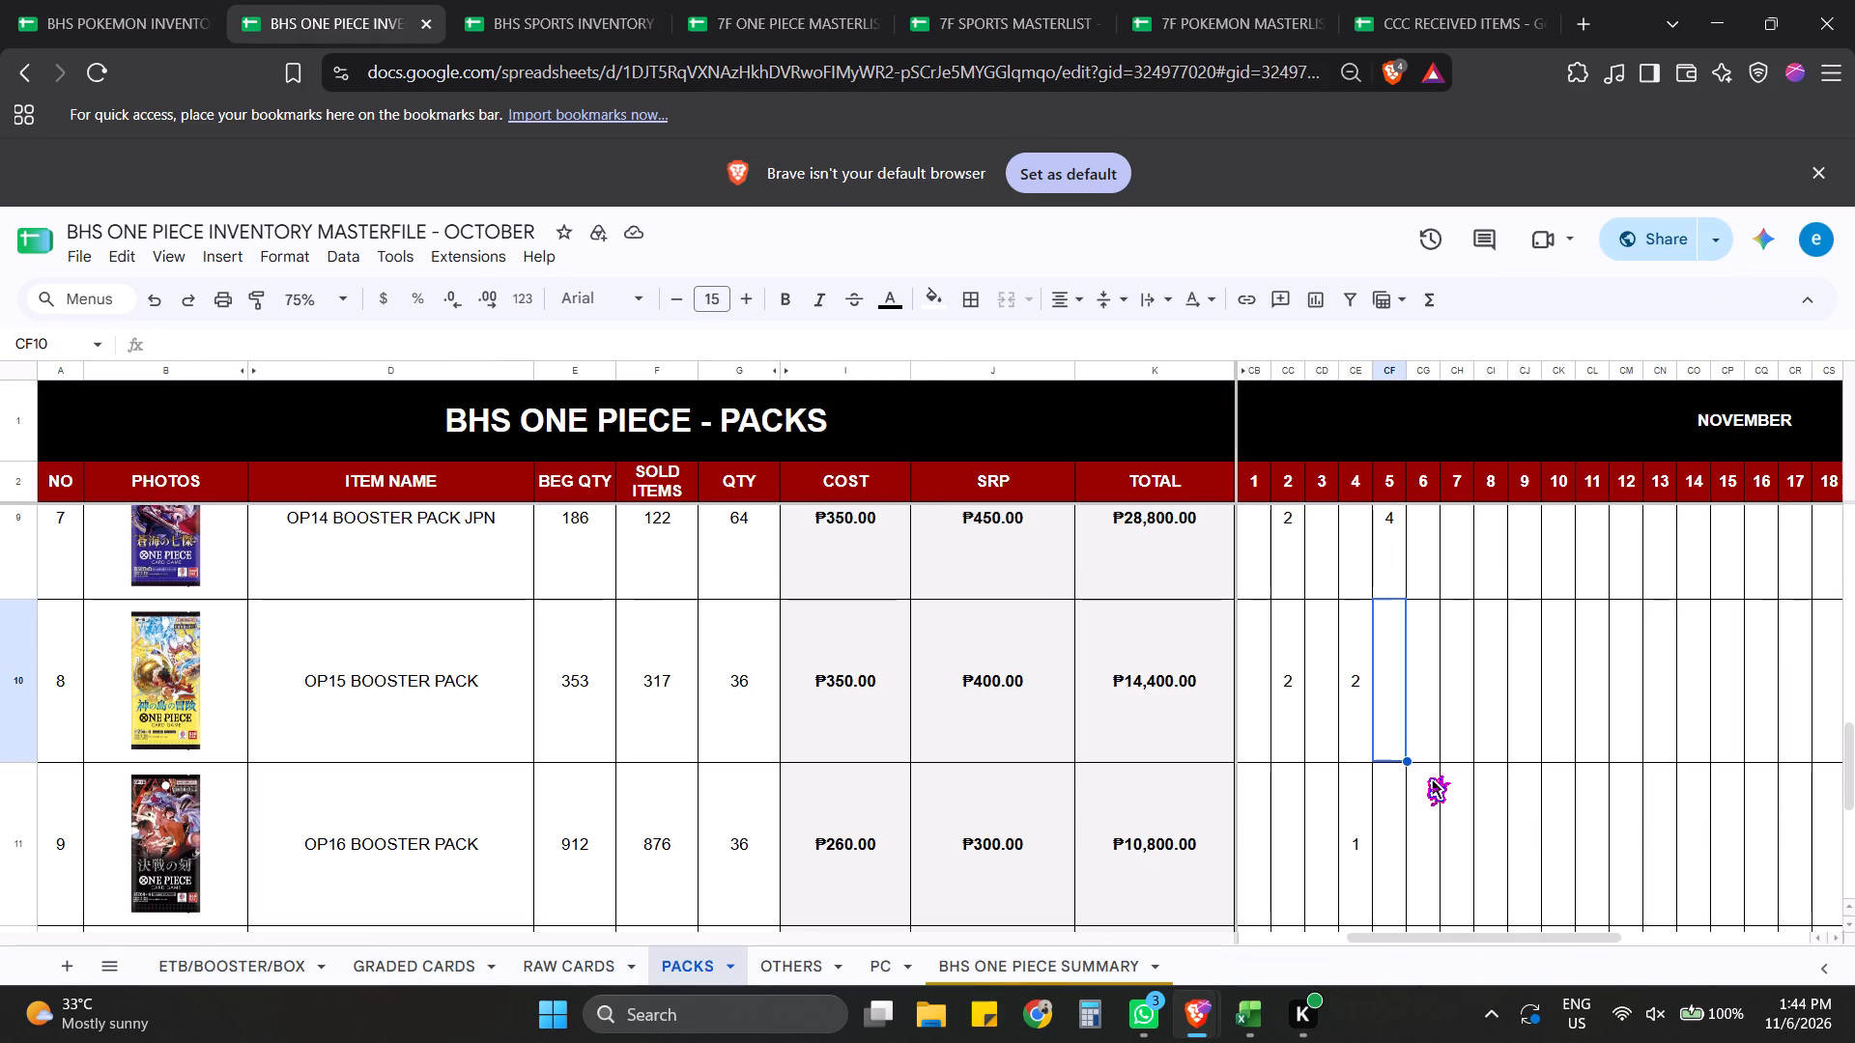
{"action": "left_click", "coordinate": [1391, 821]}
{"action": "left_click", "coordinate": [1381, 687]}
{"action": "key", "text": "alt+Tab"}
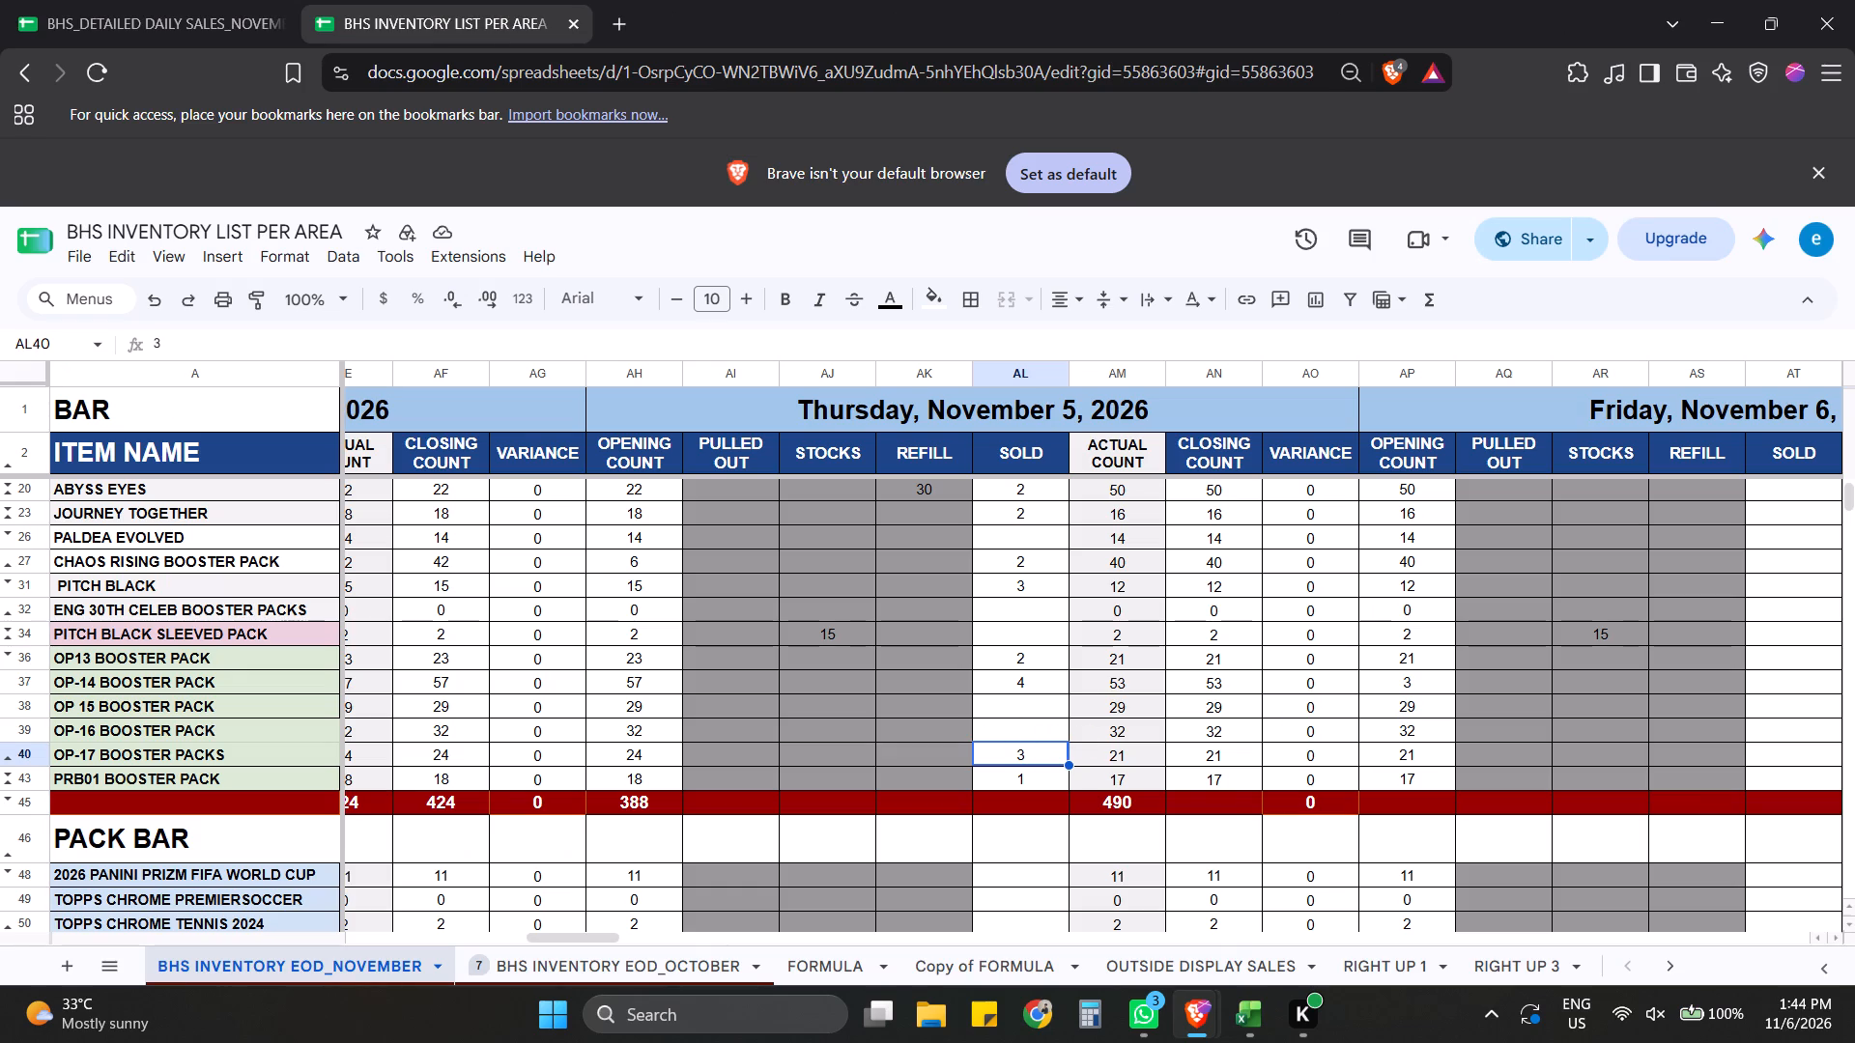
{"action": "key", "text": "alt+Tab"}
{"action": "scroll", "coordinate": [1430, 803], "scroll_direction": "down", "scroll_amount": 4}
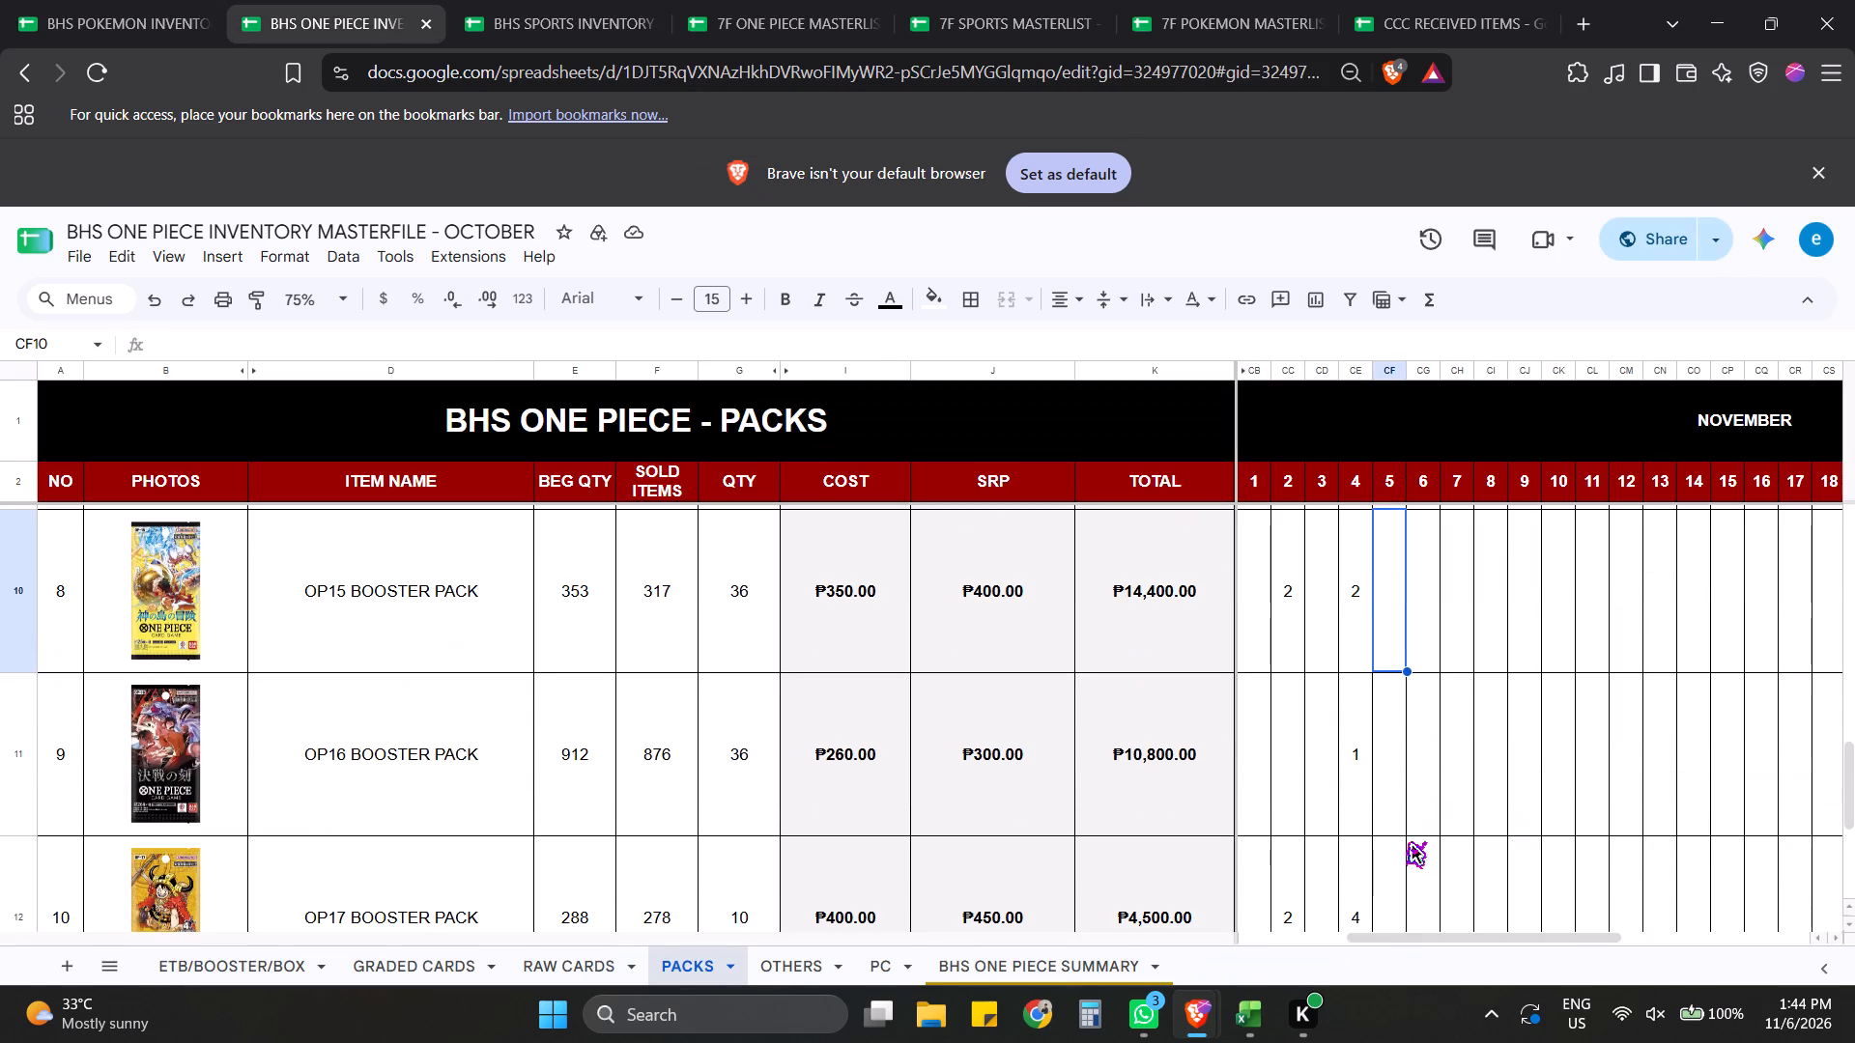
{"action": "scroll", "coordinate": [1442, 754], "scroll_direction": "up", "scroll_amount": 5}
{"action": "scroll", "coordinate": [1414, 760], "scroll_direction": "down", "scroll_amount": 5}
{"action": "left_click", "coordinate": [1381, 869]}
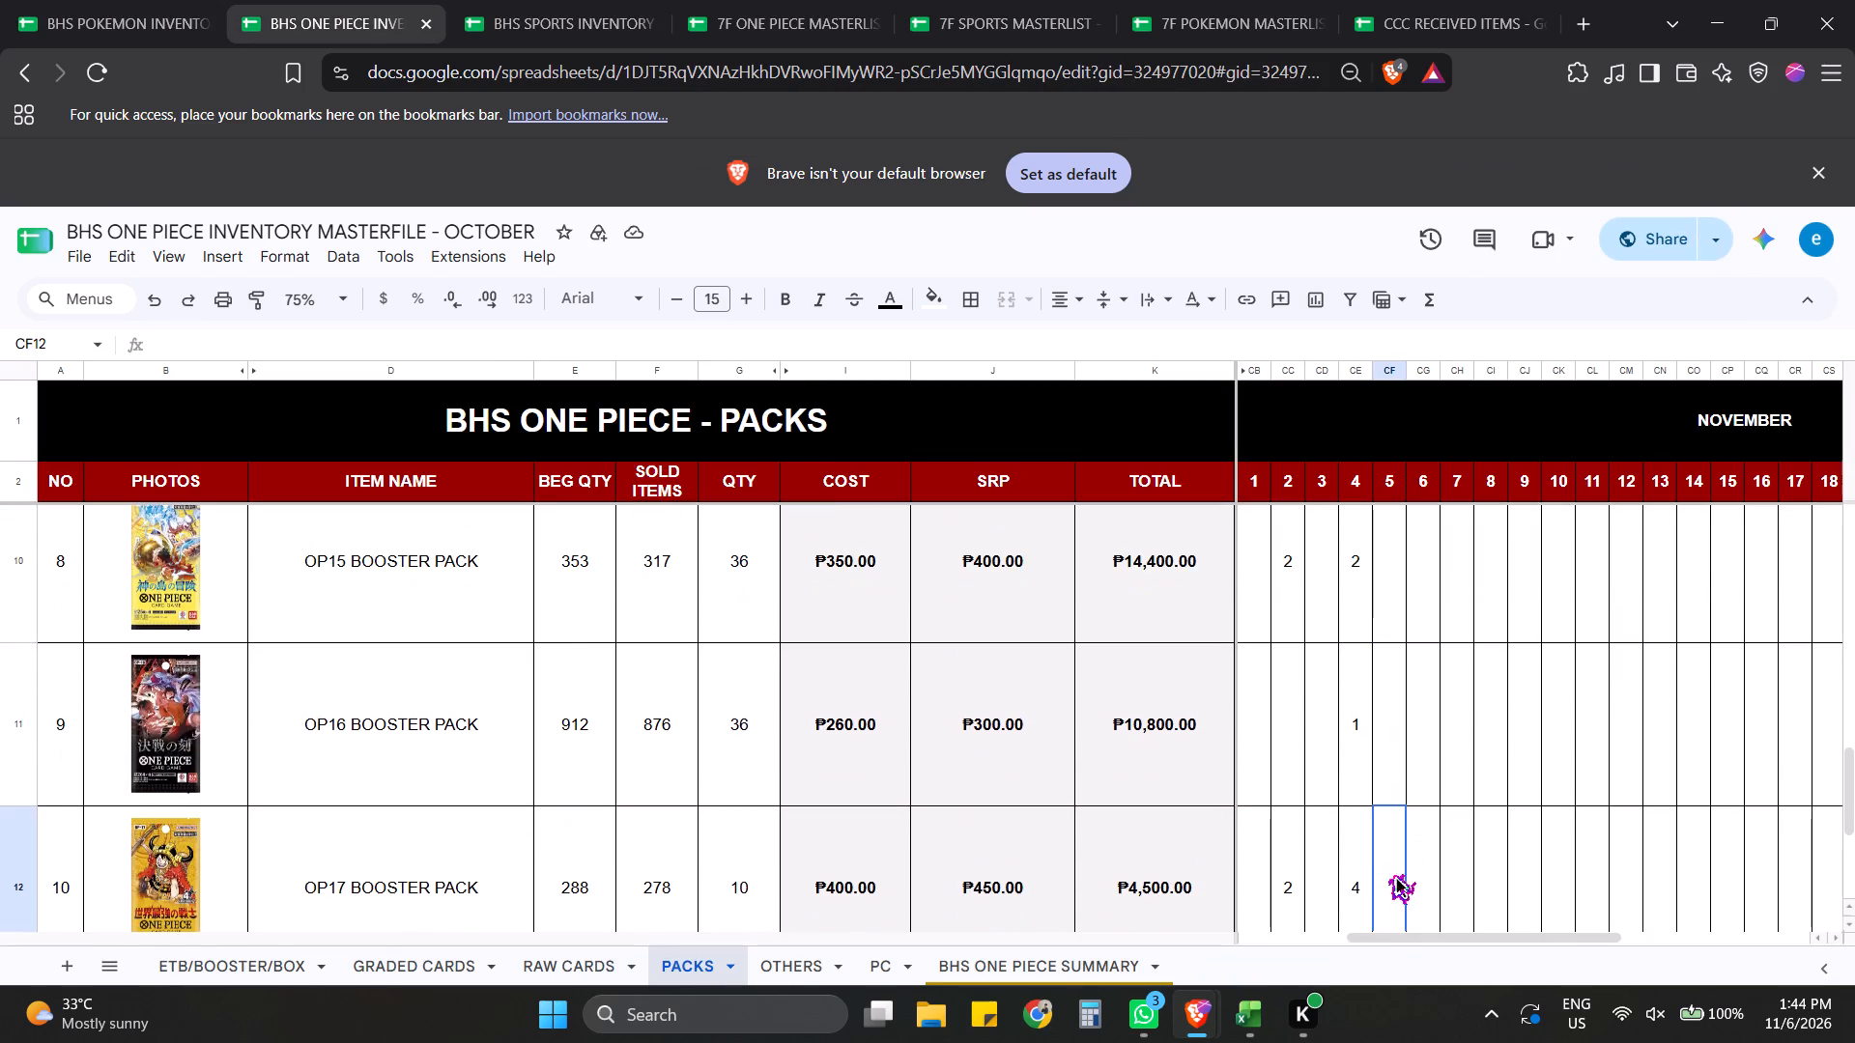
{"action": "key", "text": "3"}
{"action": "left_click", "coordinate": [1454, 863]}
Look up PRB01 Booster Pack's November 5 sold count and enter 1 for it in the One Piece masterfile's Packs sheet.
{"action": "scroll", "coordinate": [1393, 874], "scroll_direction": "down", "scroll_amount": 4}
{"action": "key", "text": "alt+Tab"}
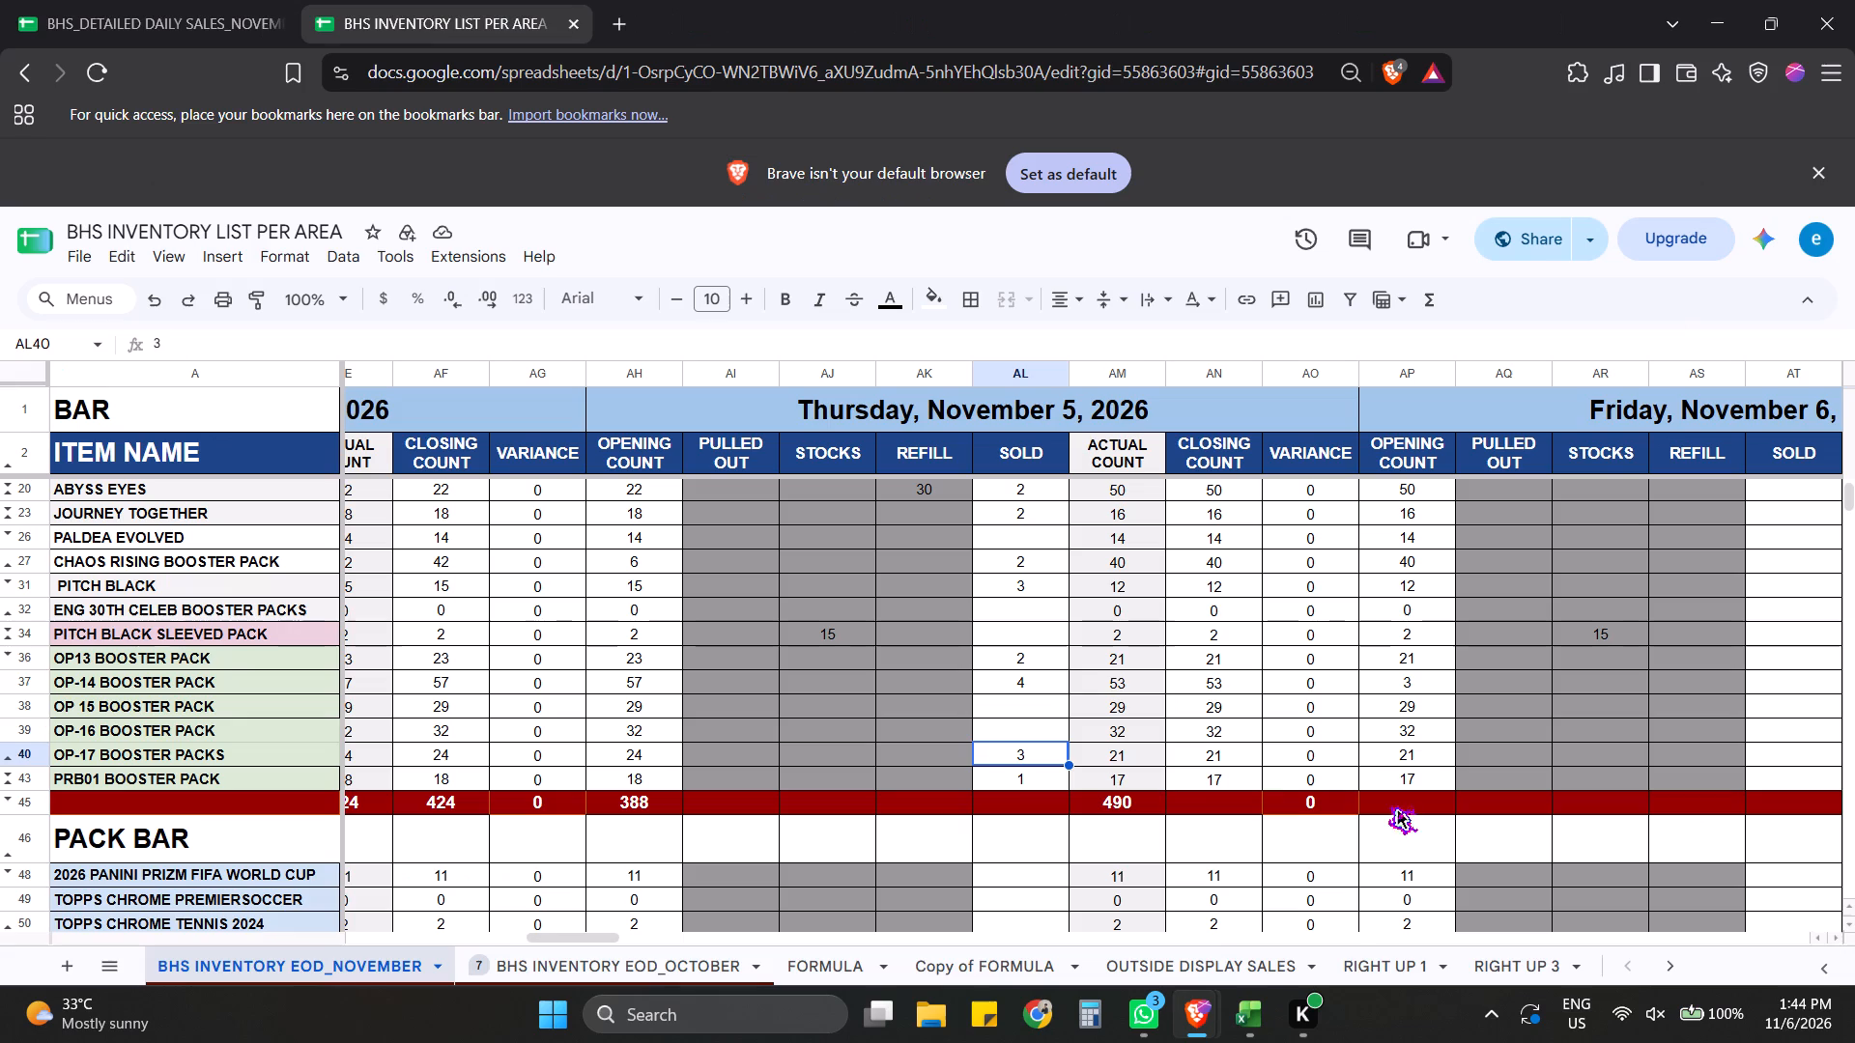
{"action": "key", "text": "alt+Tab"}
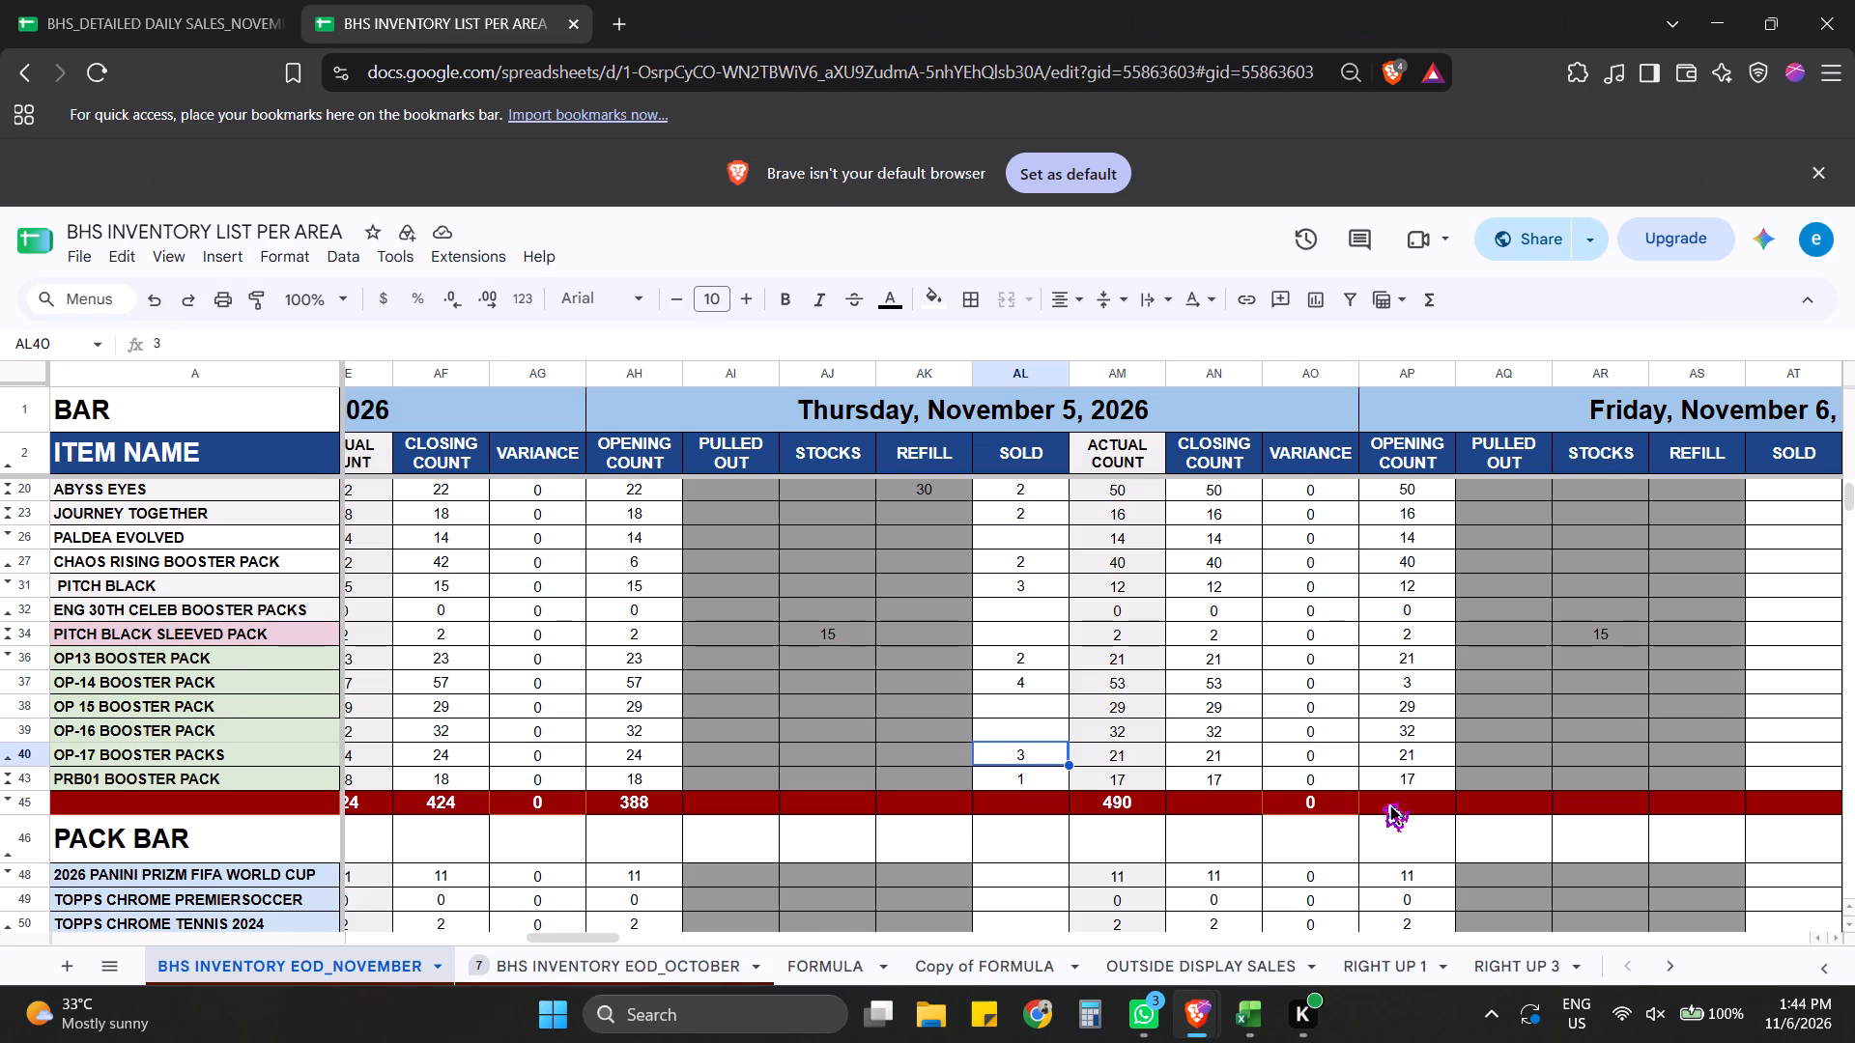
{"action": "scroll", "coordinate": [1361, 789], "scroll_direction": "down", "scroll_amount": 2}
{"action": "left_click", "coordinate": [1378, 712]}
{"action": "left_click", "coordinate": [1373, 823]}
{"action": "left_click", "coordinate": [1373, 700]}
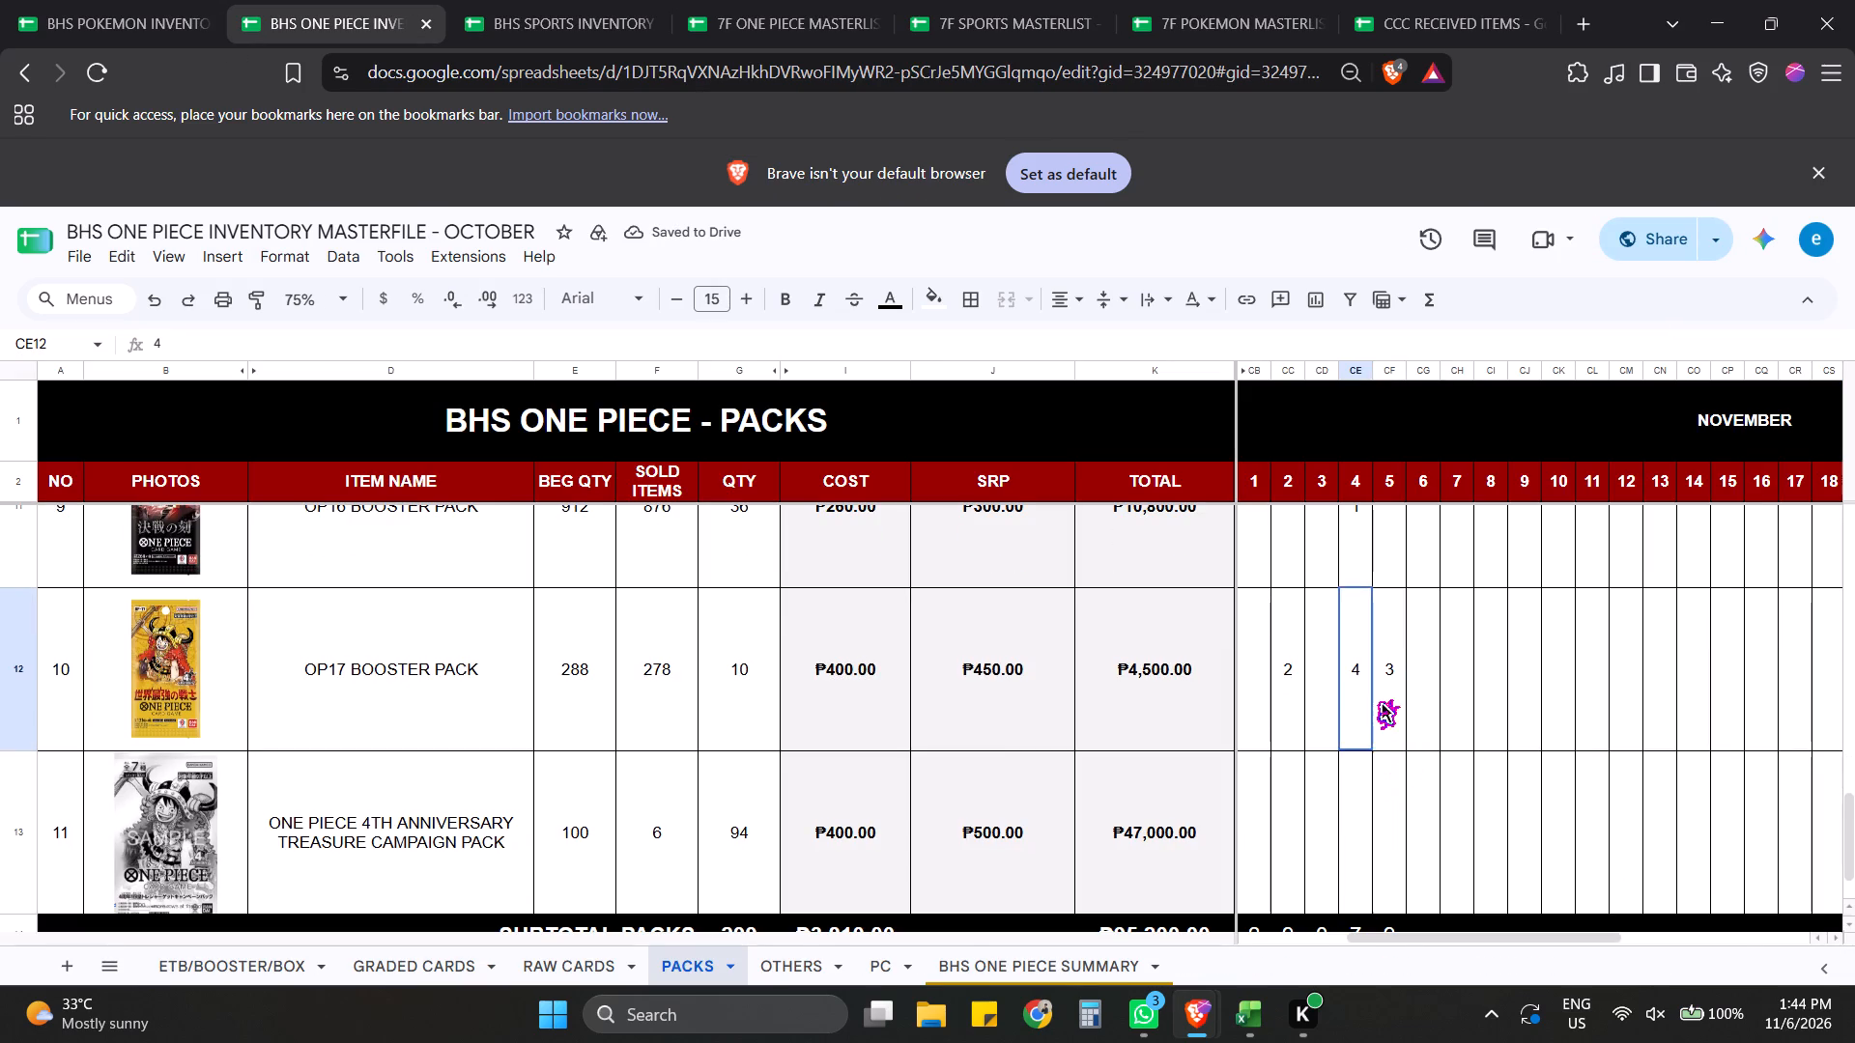
{"action": "key", "text": "alt+Tab"}
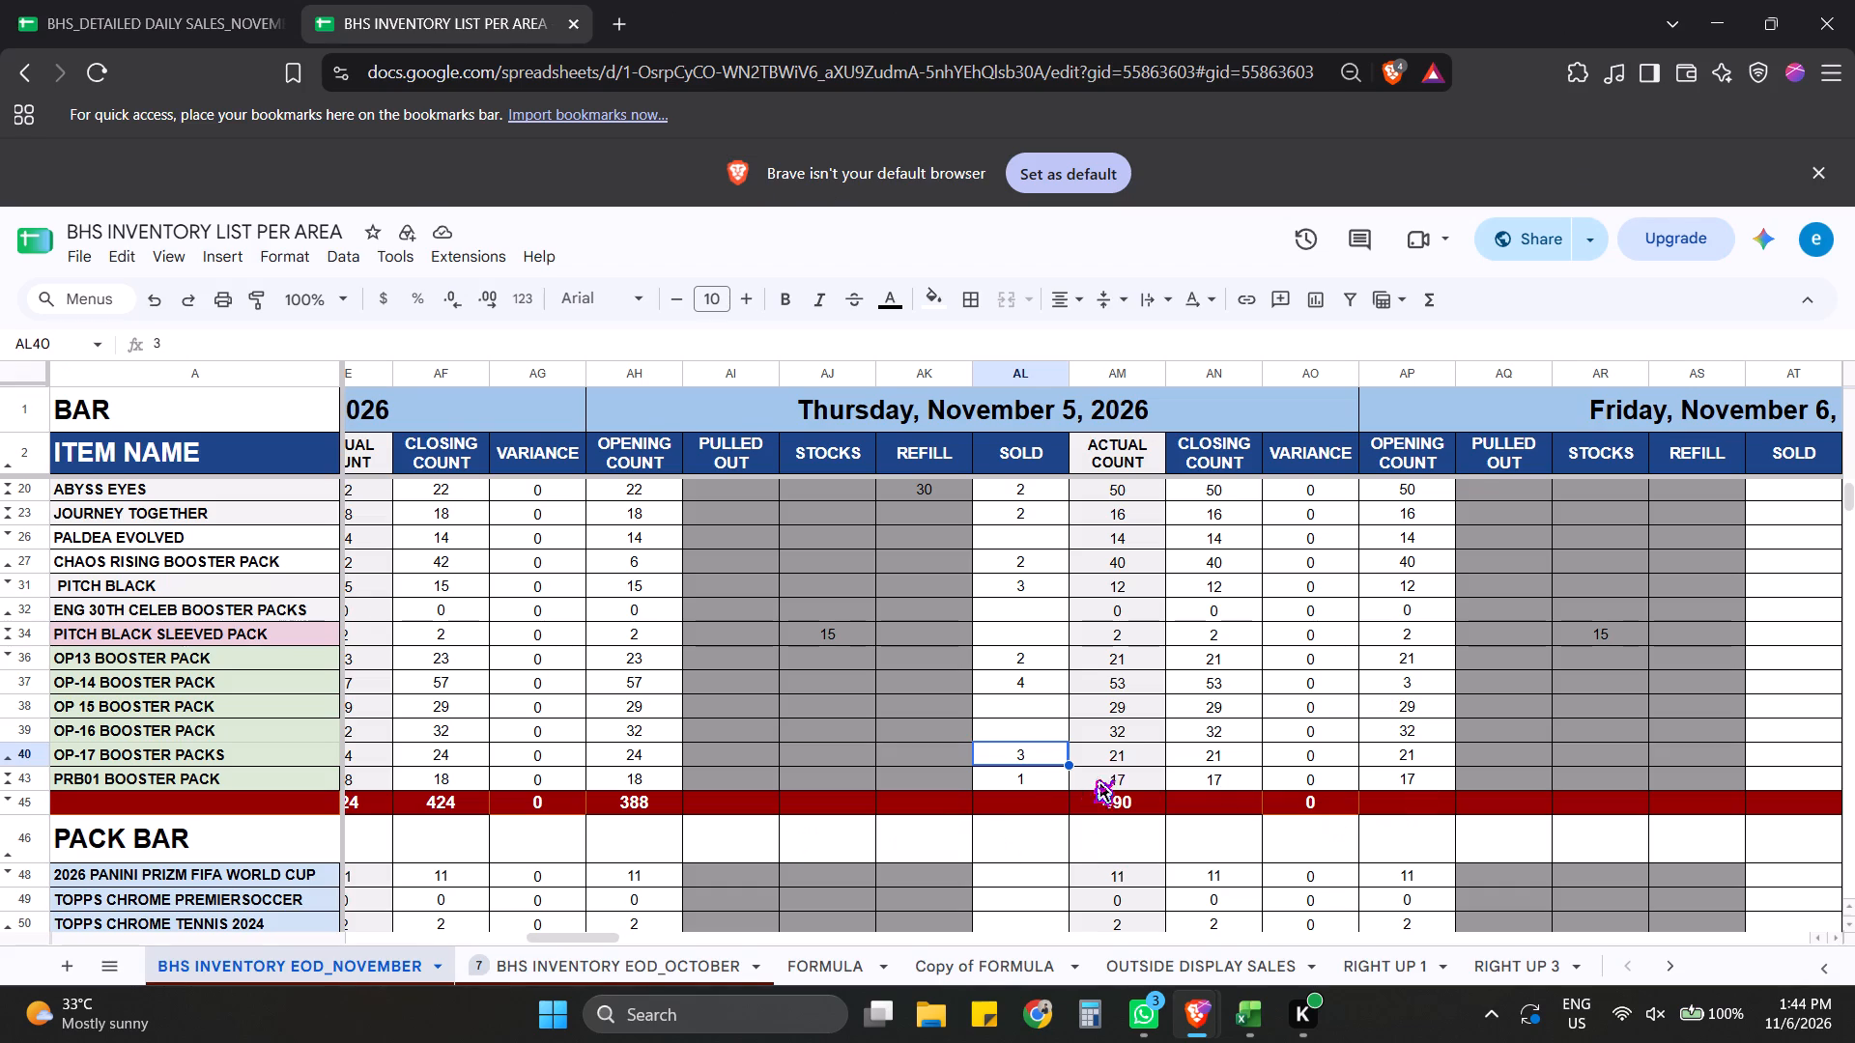
{"action": "key", "text": "alt+Tab"}
{"action": "scroll", "coordinate": [1448, 807], "scroll_direction": "up", "scroll_amount": 20}
{"action": "scroll", "coordinate": [1448, 807], "scroll_direction": "up", "scroll_amount": 18}
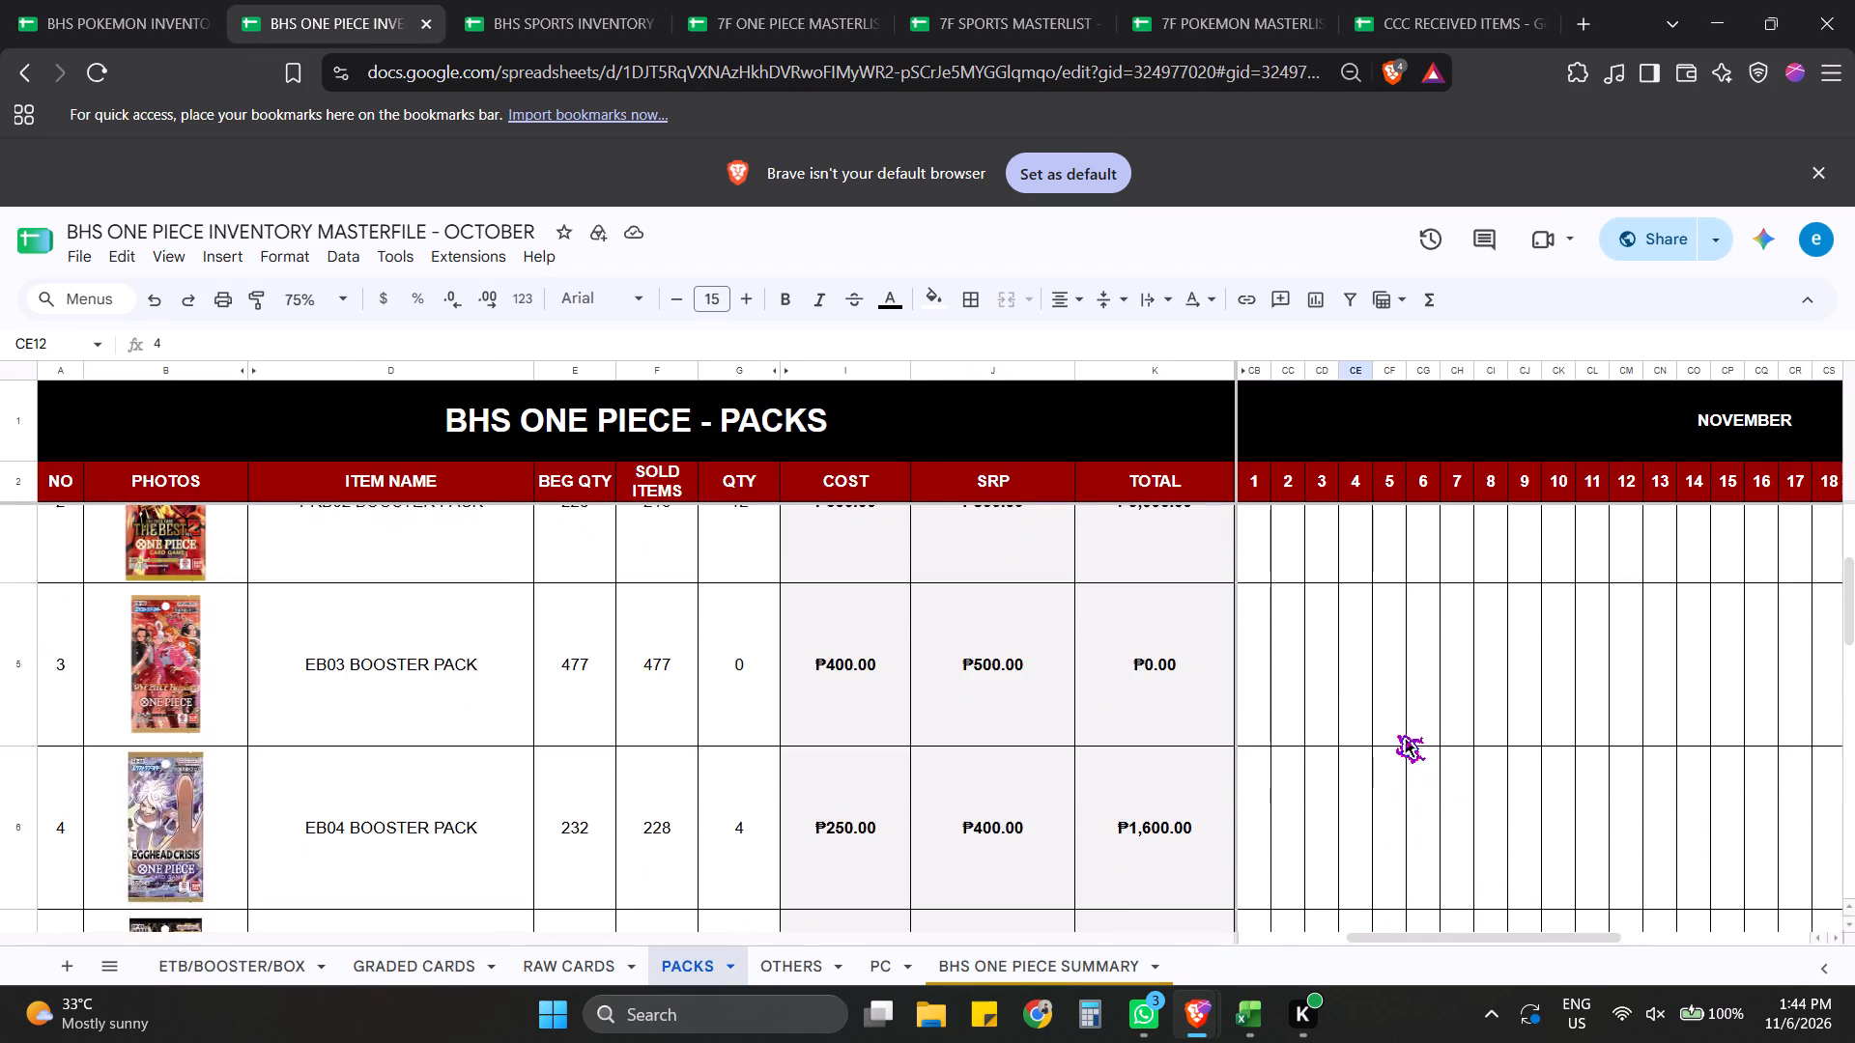
{"action": "scroll", "coordinate": [1390, 724], "scroll_direction": "up", "scroll_amount": 12}
{"action": "left_click", "coordinate": [1383, 606]}
{"action": "key", "text": "1"}
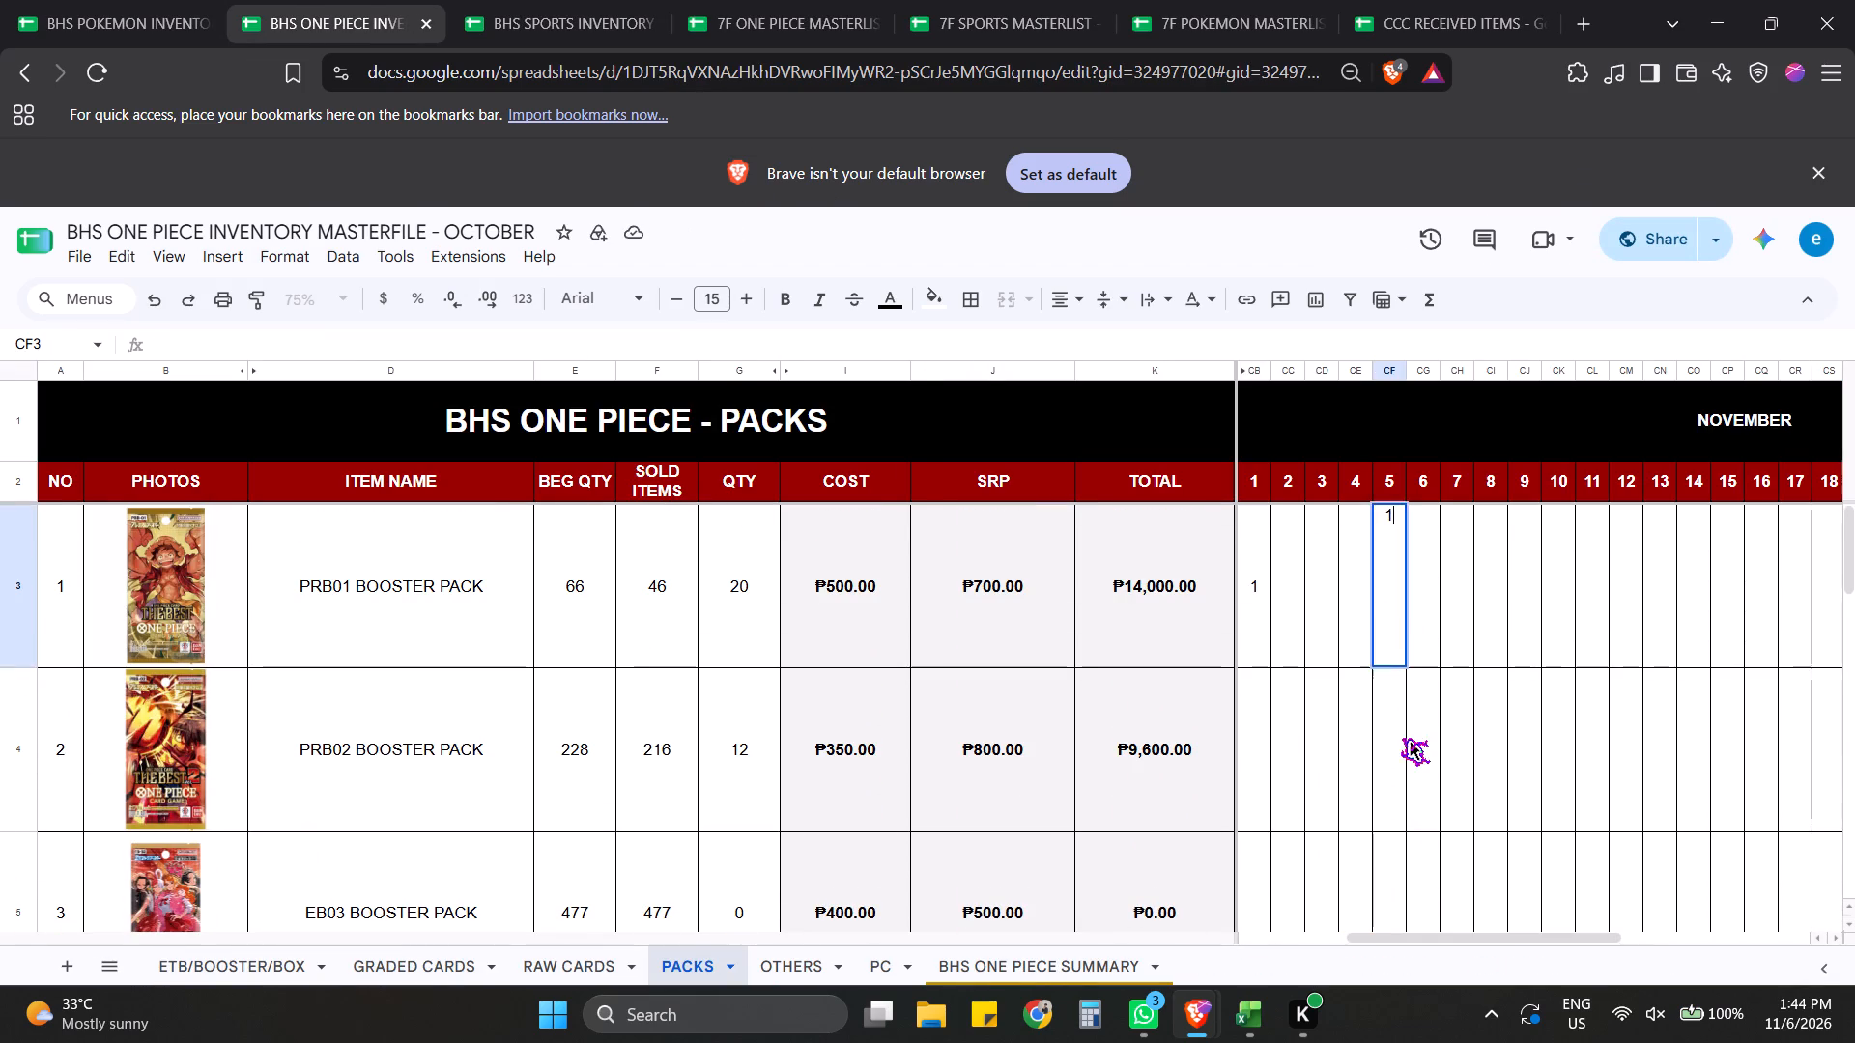
{"action": "left_click", "coordinate": [1401, 741]}
Compare PRB01 Booster Pack's November 5 sold entry in the One Piece masterfile with the per-area list's Bar section.
{"action": "key", "text": "alt+Tab"}
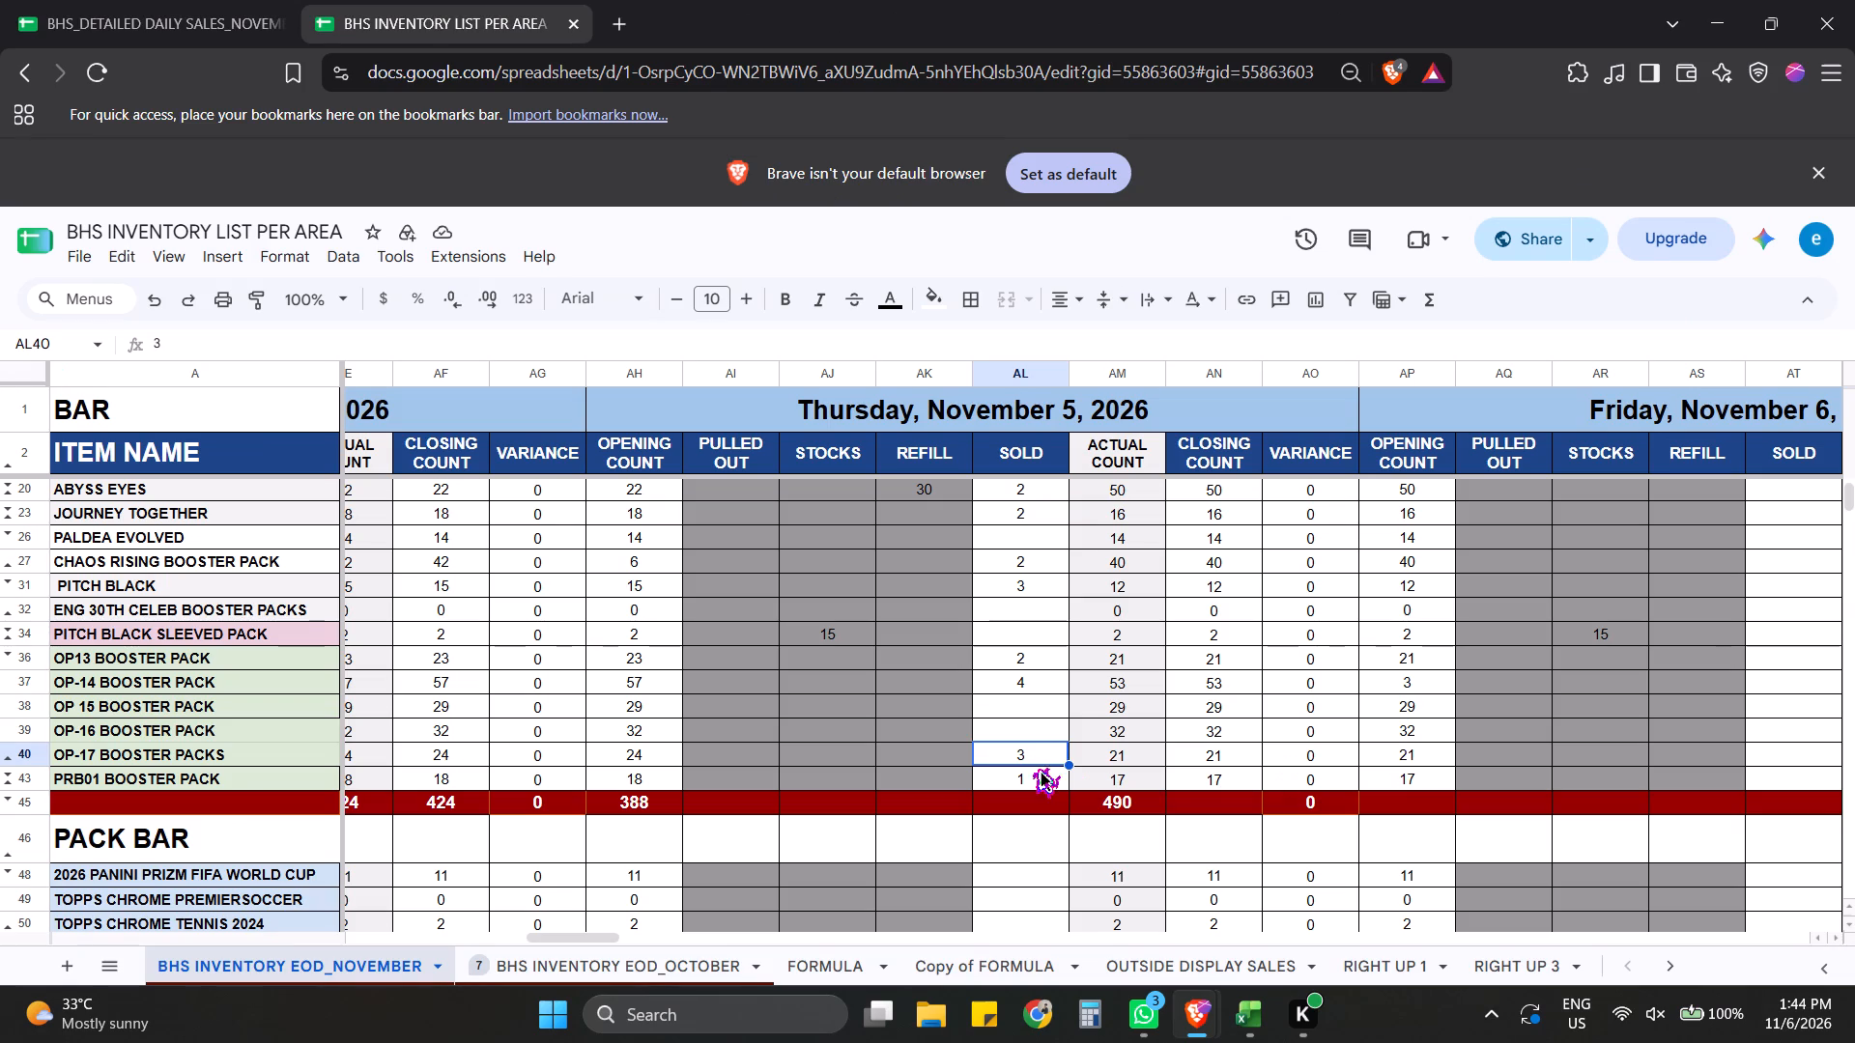
{"action": "left_click", "coordinate": [1032, 768]}
{"action": "left_click", "coordinate": [1033, 779]}
{"action": "key", "text": "alt+Tab"}
{"action": "left_click", "coordinate": [1393, 729]}
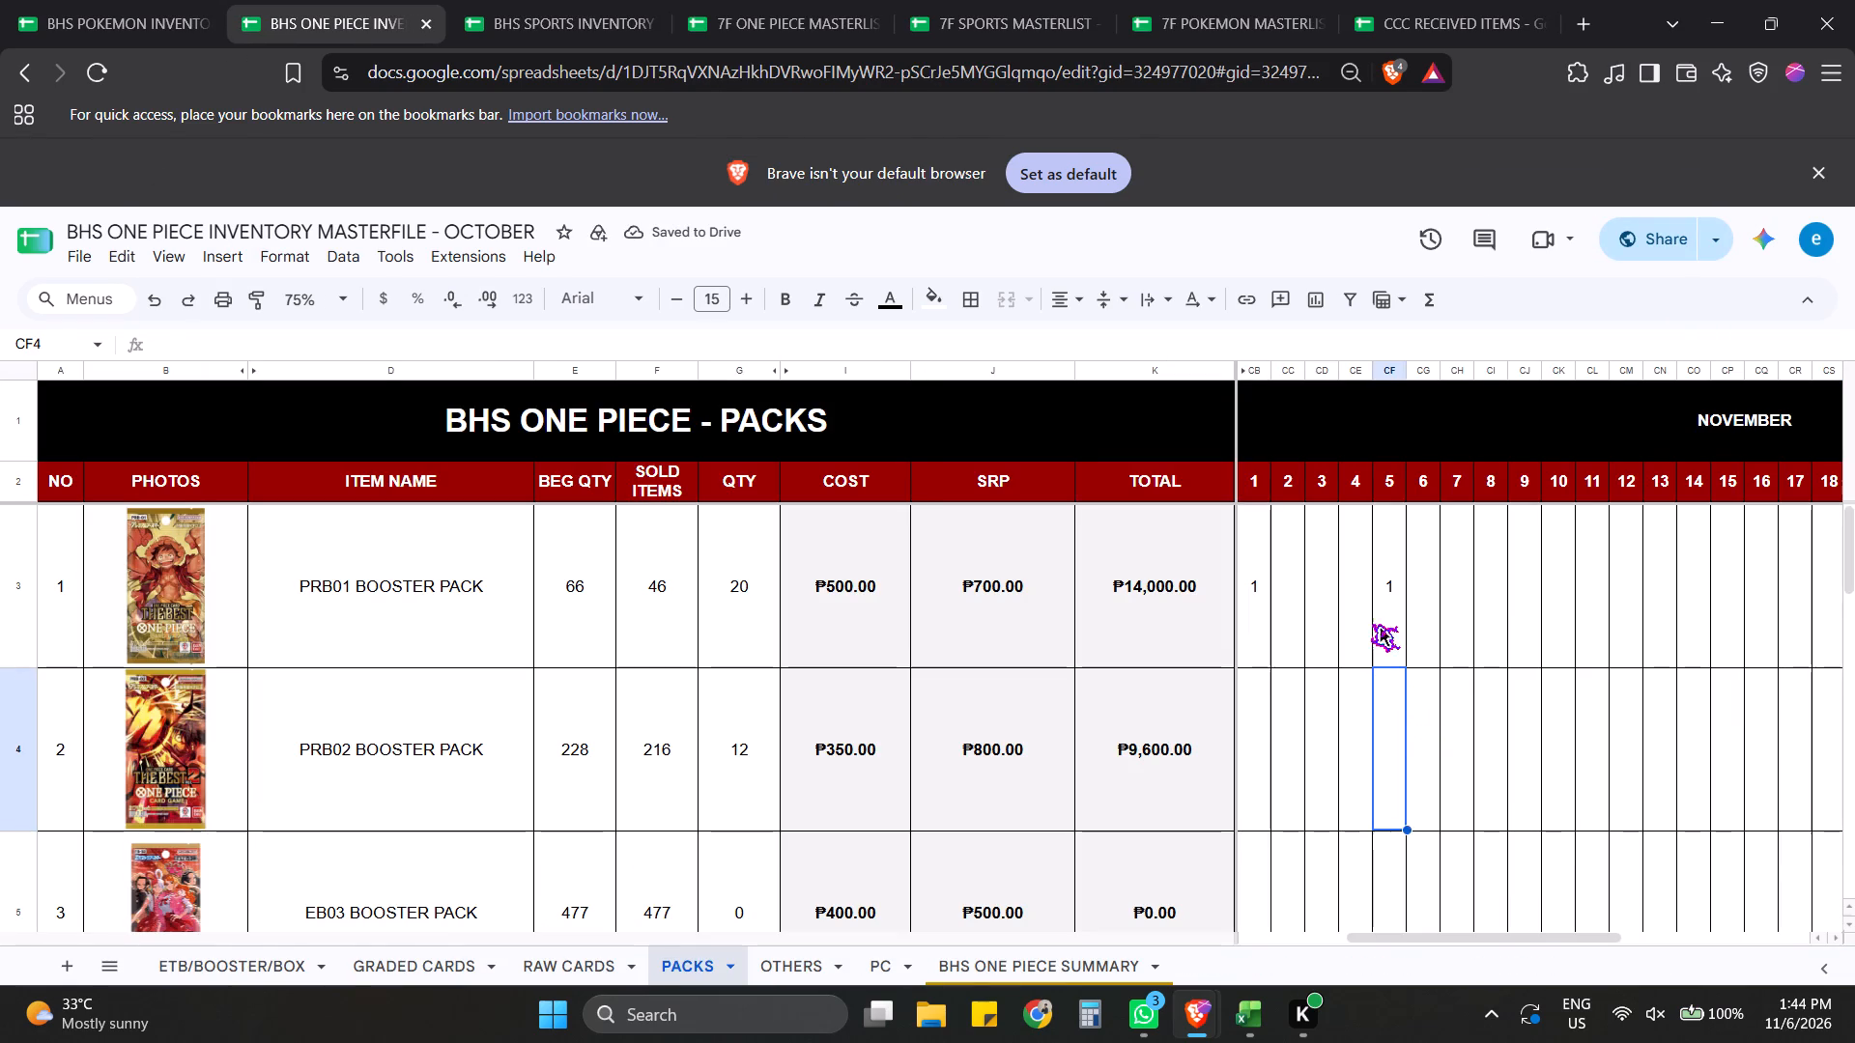
{"action": "left_click", "coordinate": [1365, 611]}
{"action": "left_click", "coordinate": [1373, 625]}
{"action": "left_click", "coordinate": [1391, 638]}
{"action": "left_click", "coordinate": [1405, 724]}
{"action": "left_click", "coordinate": [1390, 617]}
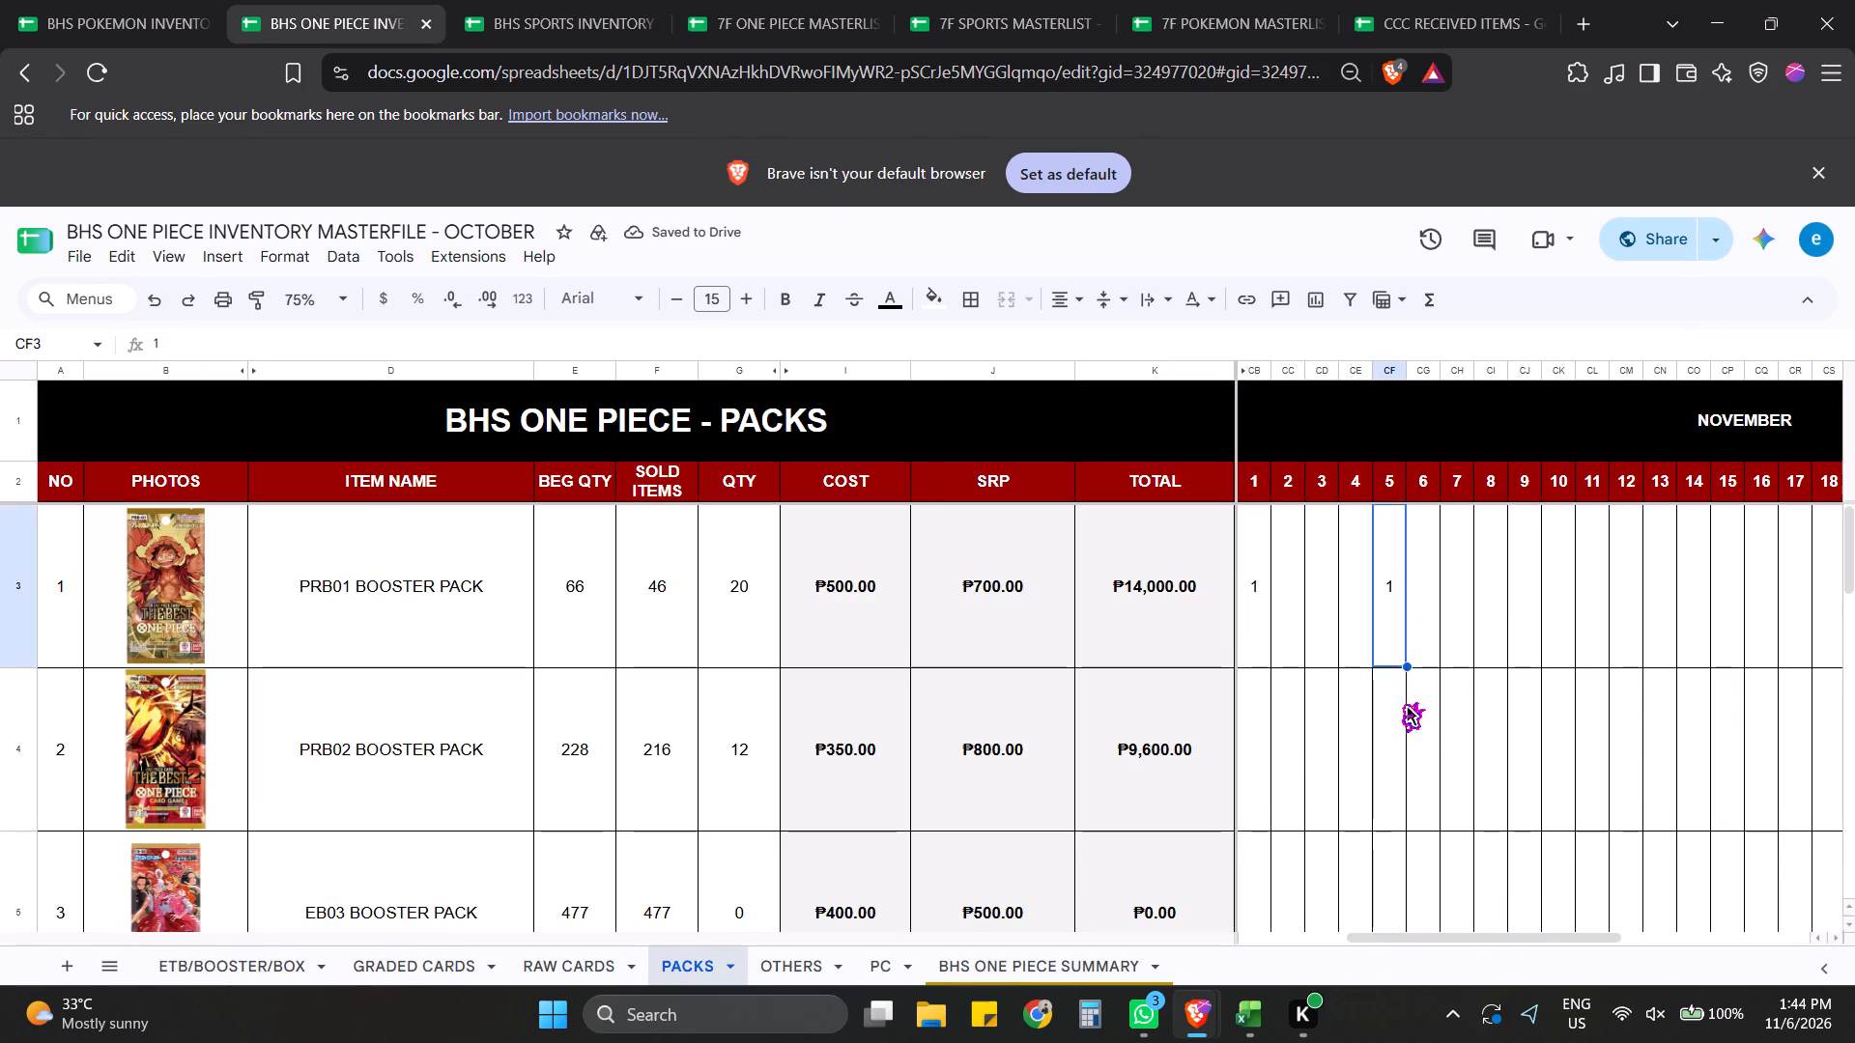
{"action": "key", "text": "alt+Tab"}
{"action": "key", "text": "alt+Tab"}
{"action": "left_click", "coordinate": [1393, 790]}
{"action": "left_click", "coordinate": [1392, 653]}
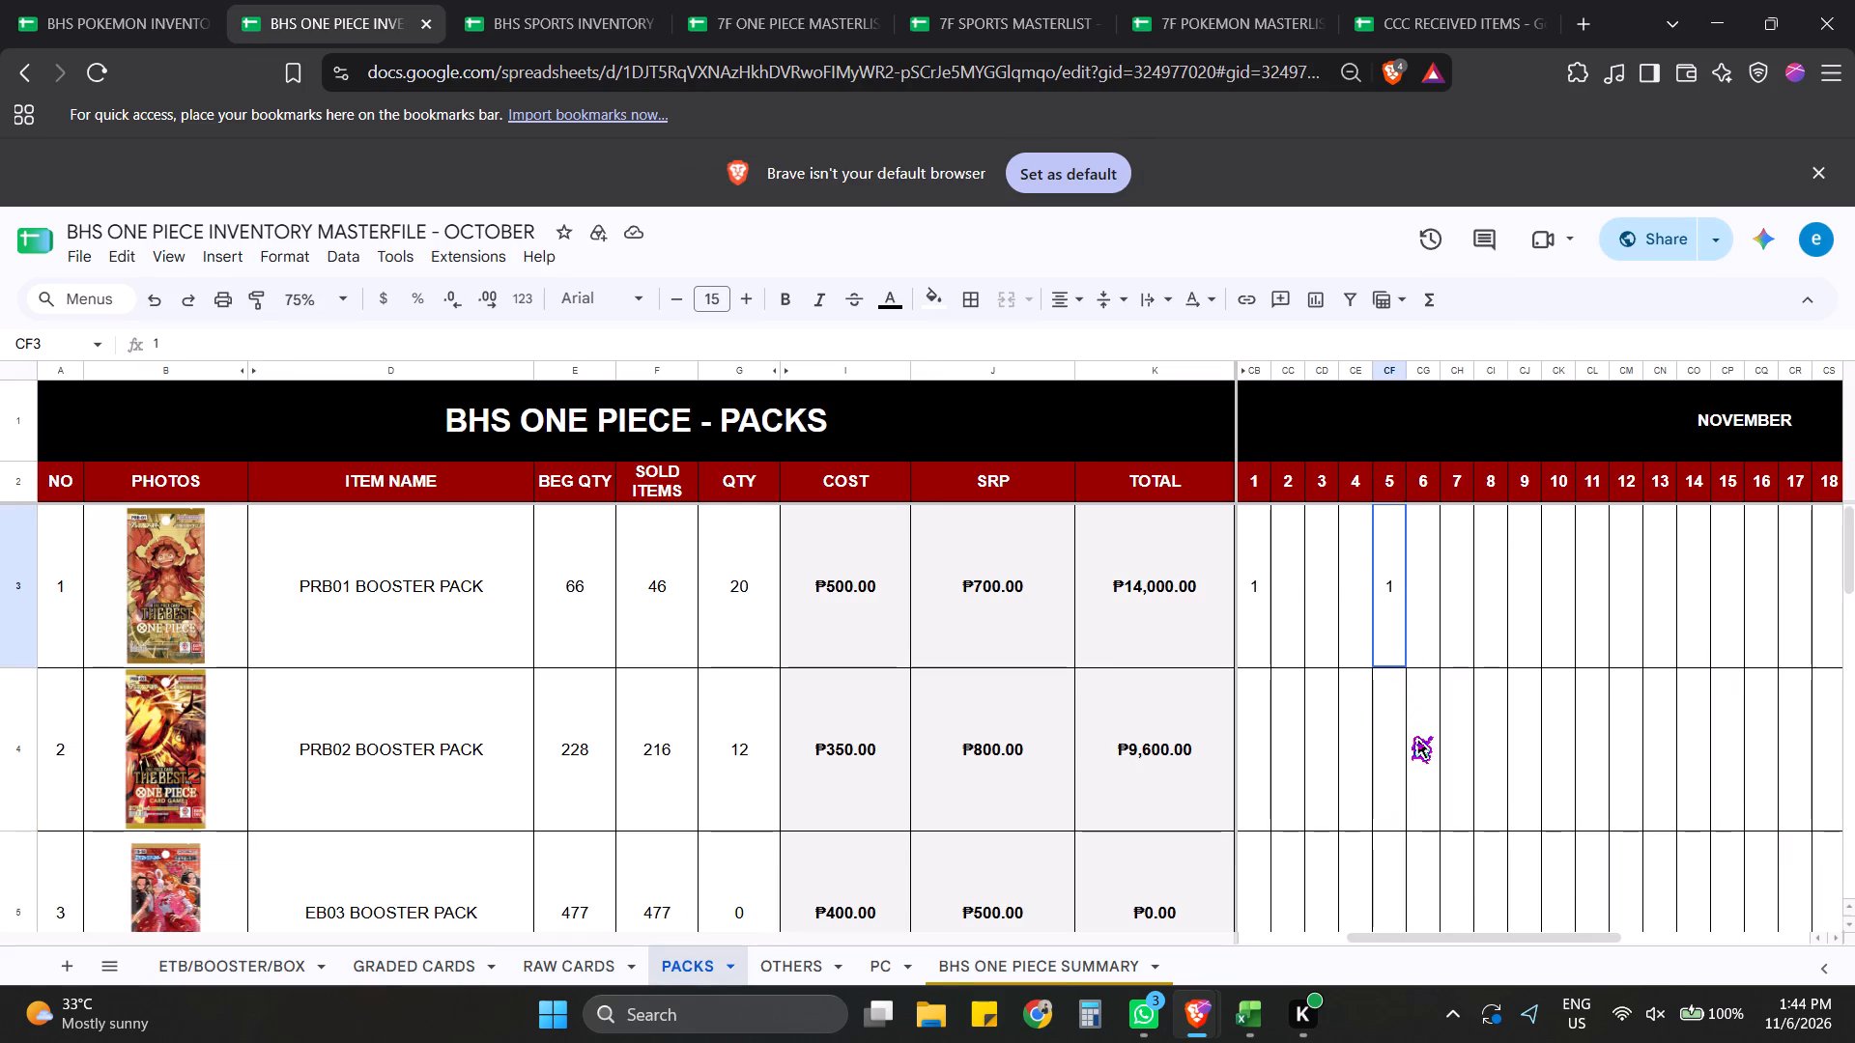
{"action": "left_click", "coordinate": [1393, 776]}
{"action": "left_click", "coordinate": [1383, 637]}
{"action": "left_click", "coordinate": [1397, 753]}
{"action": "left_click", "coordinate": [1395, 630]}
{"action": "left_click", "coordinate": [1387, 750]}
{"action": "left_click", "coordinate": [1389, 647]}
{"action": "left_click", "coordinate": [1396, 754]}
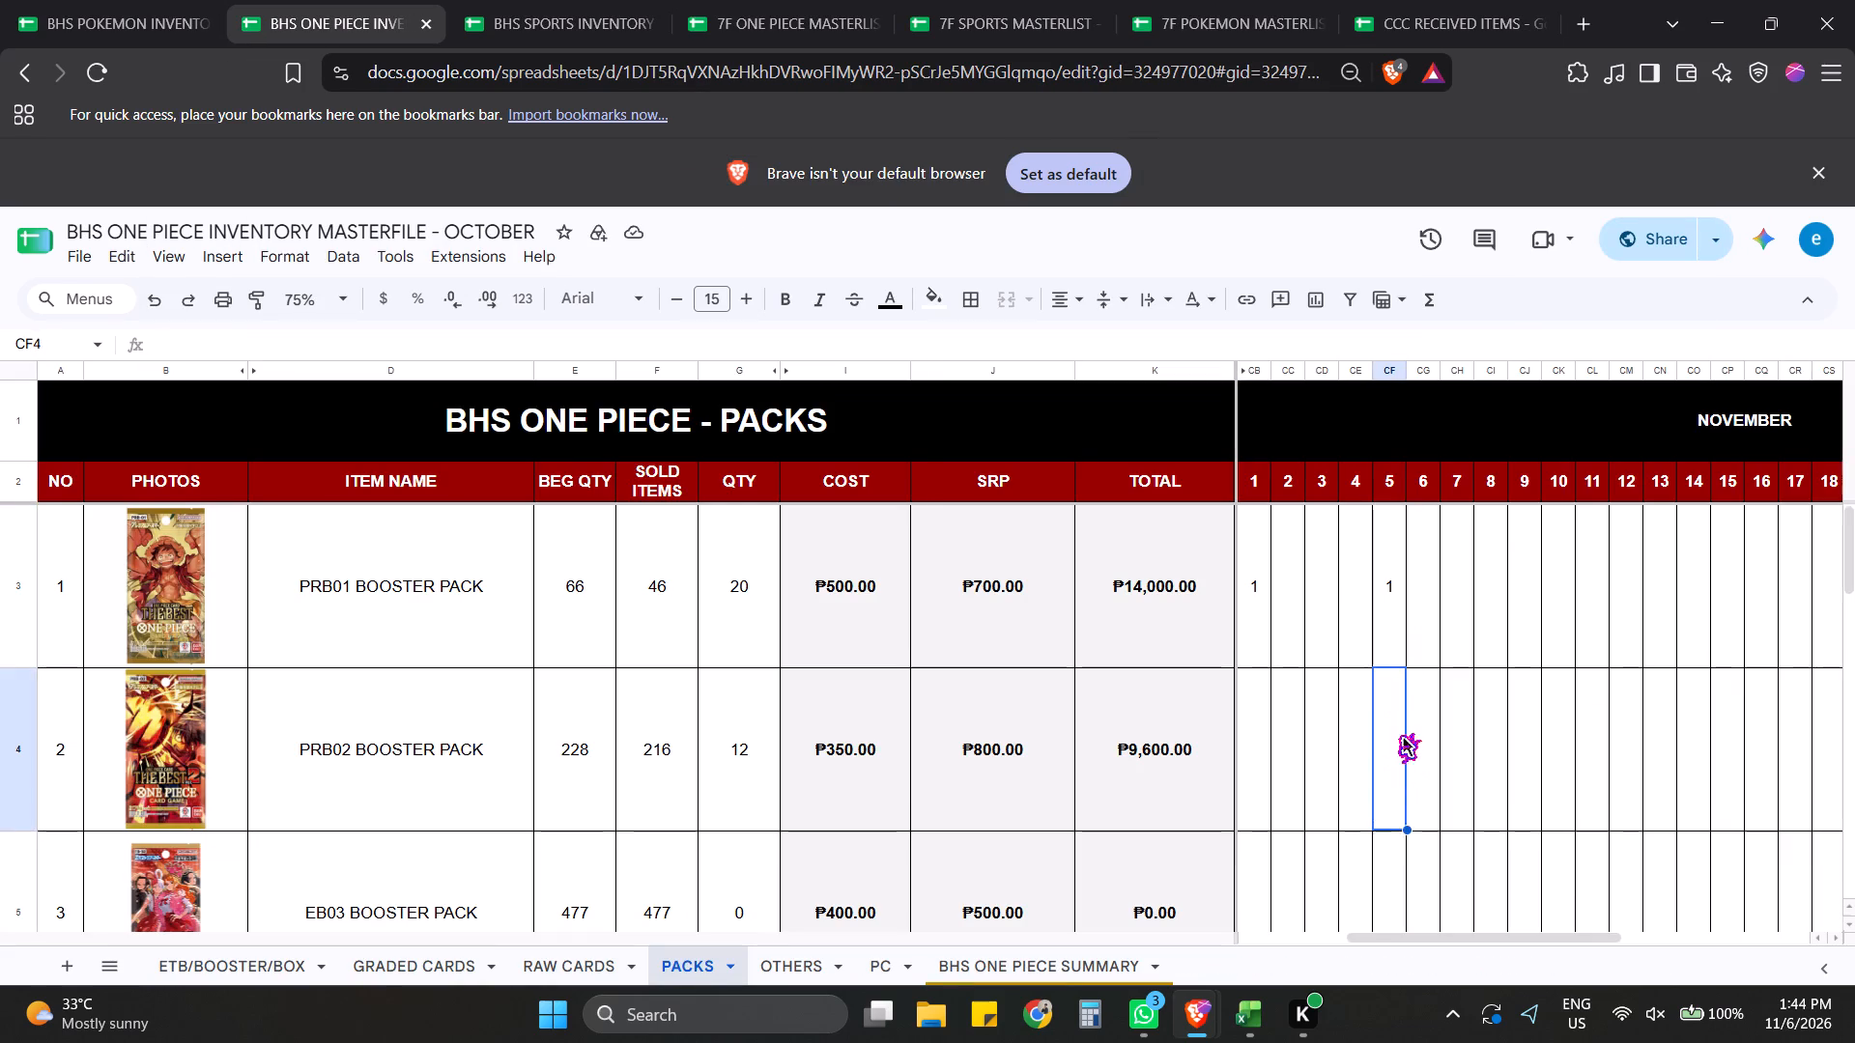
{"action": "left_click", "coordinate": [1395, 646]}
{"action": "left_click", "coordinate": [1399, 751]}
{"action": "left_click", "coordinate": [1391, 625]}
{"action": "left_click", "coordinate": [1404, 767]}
Compare the November 5 sold entries on the One Piece masterfile's Packs sheet with the per-area list's Bar section.
{"action": "scroll", "coordinate": [1399, 662], "scroll_direction": "down", "scroll_amount": 6}
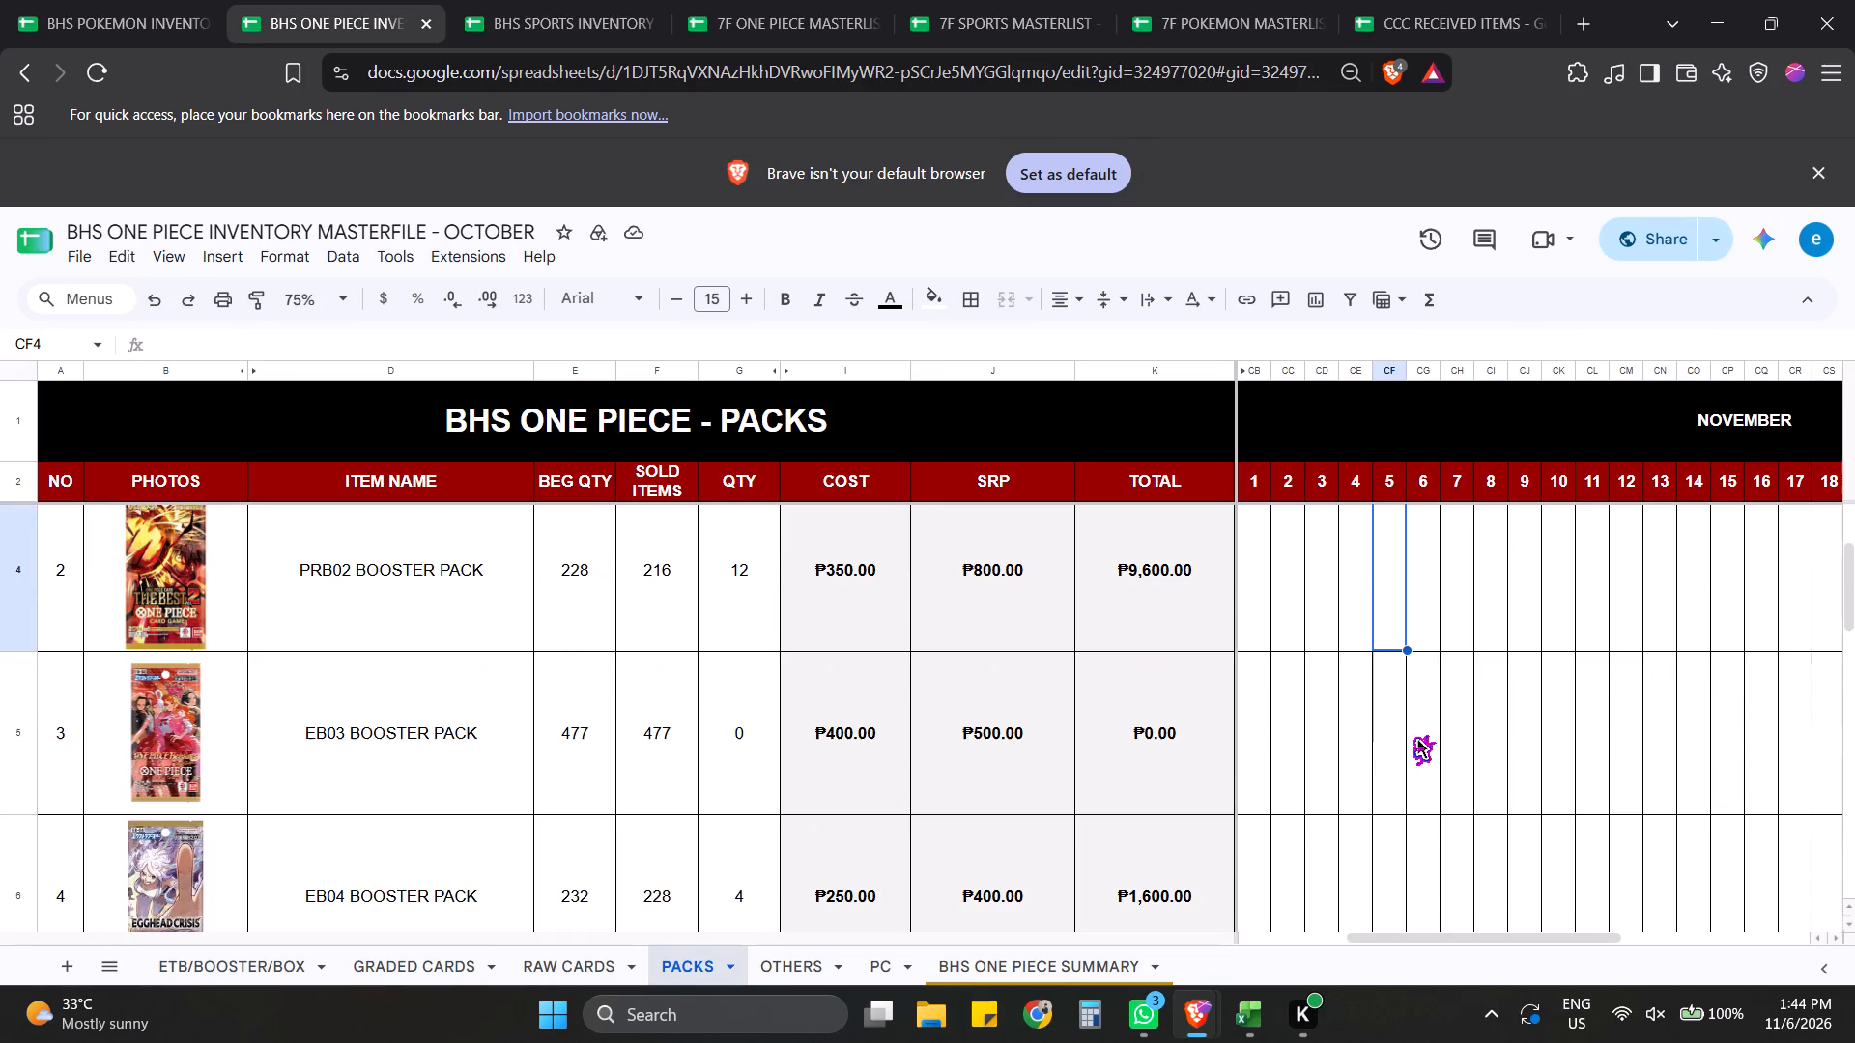
{"action": "scroll", "coordinate": [1392, 741], "scroll_direction": "down", "scroll_amount": 3}
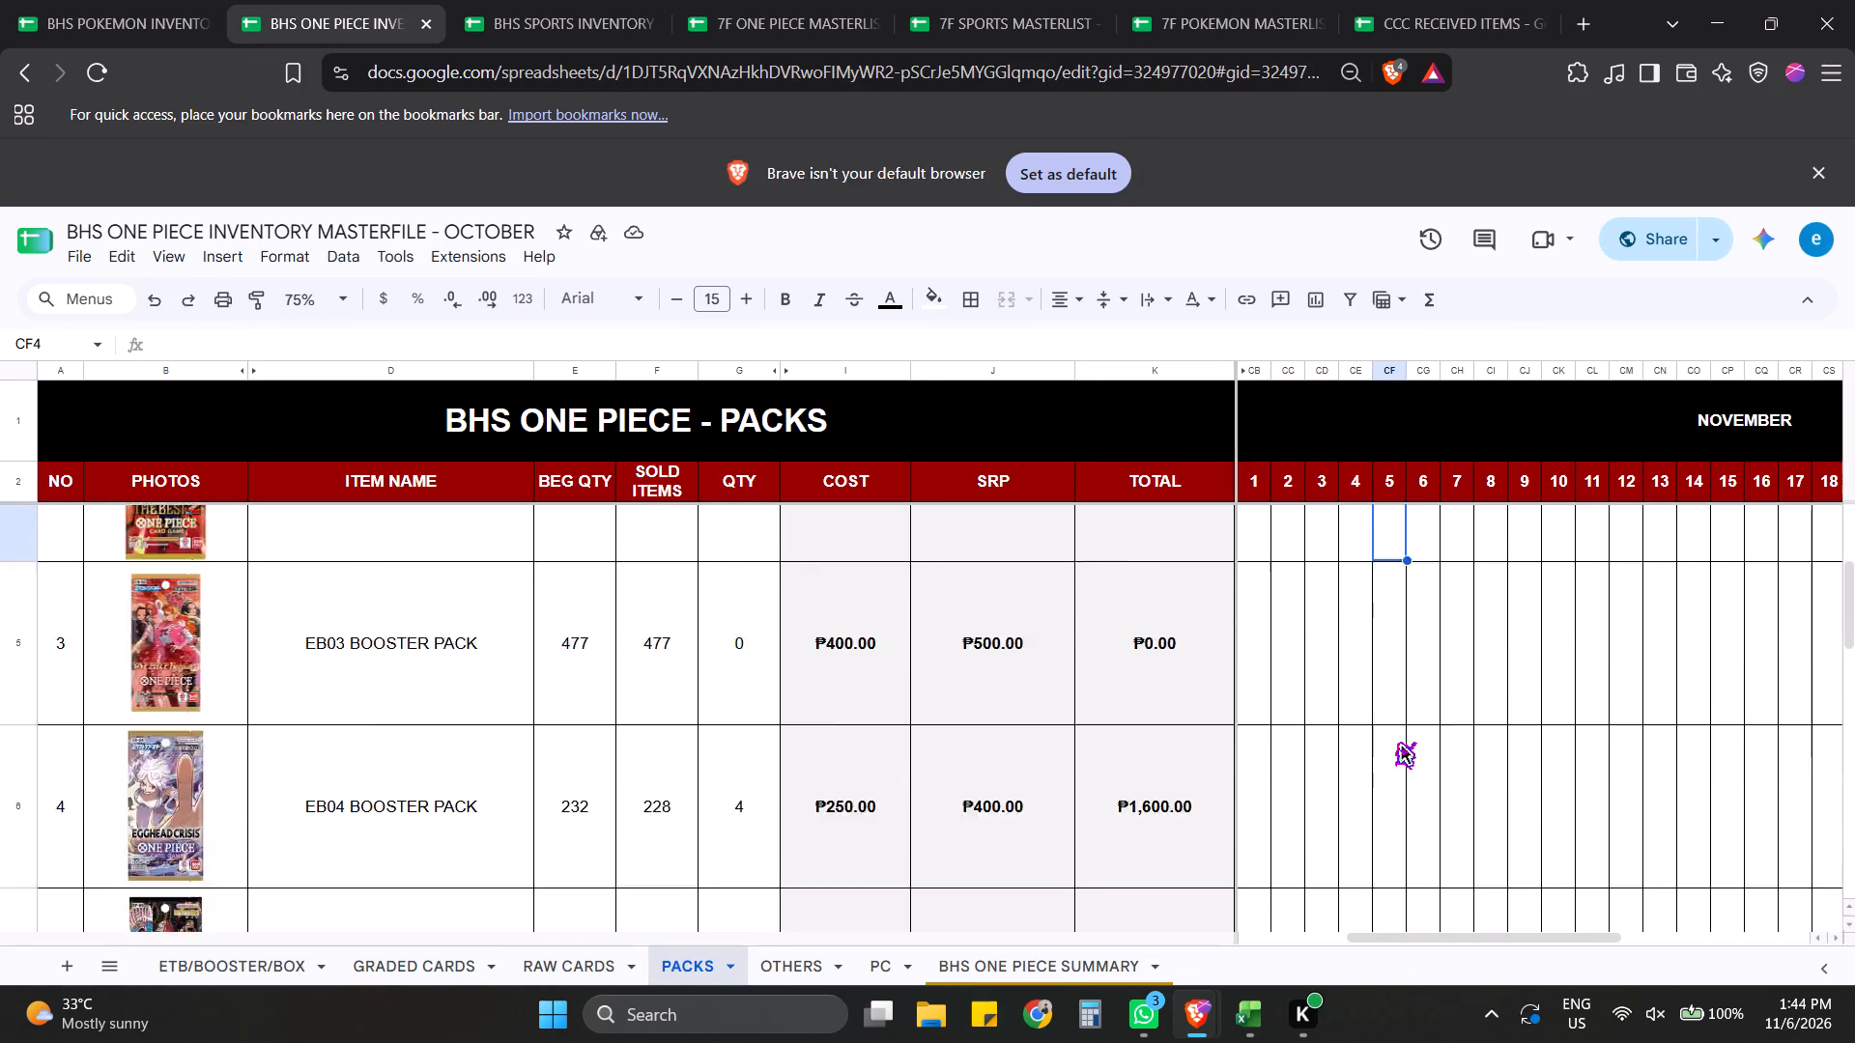
{"action": "scroll", "coordinate": [1392, 741], "scroll_direction": "down", "scroll_amount": 10}
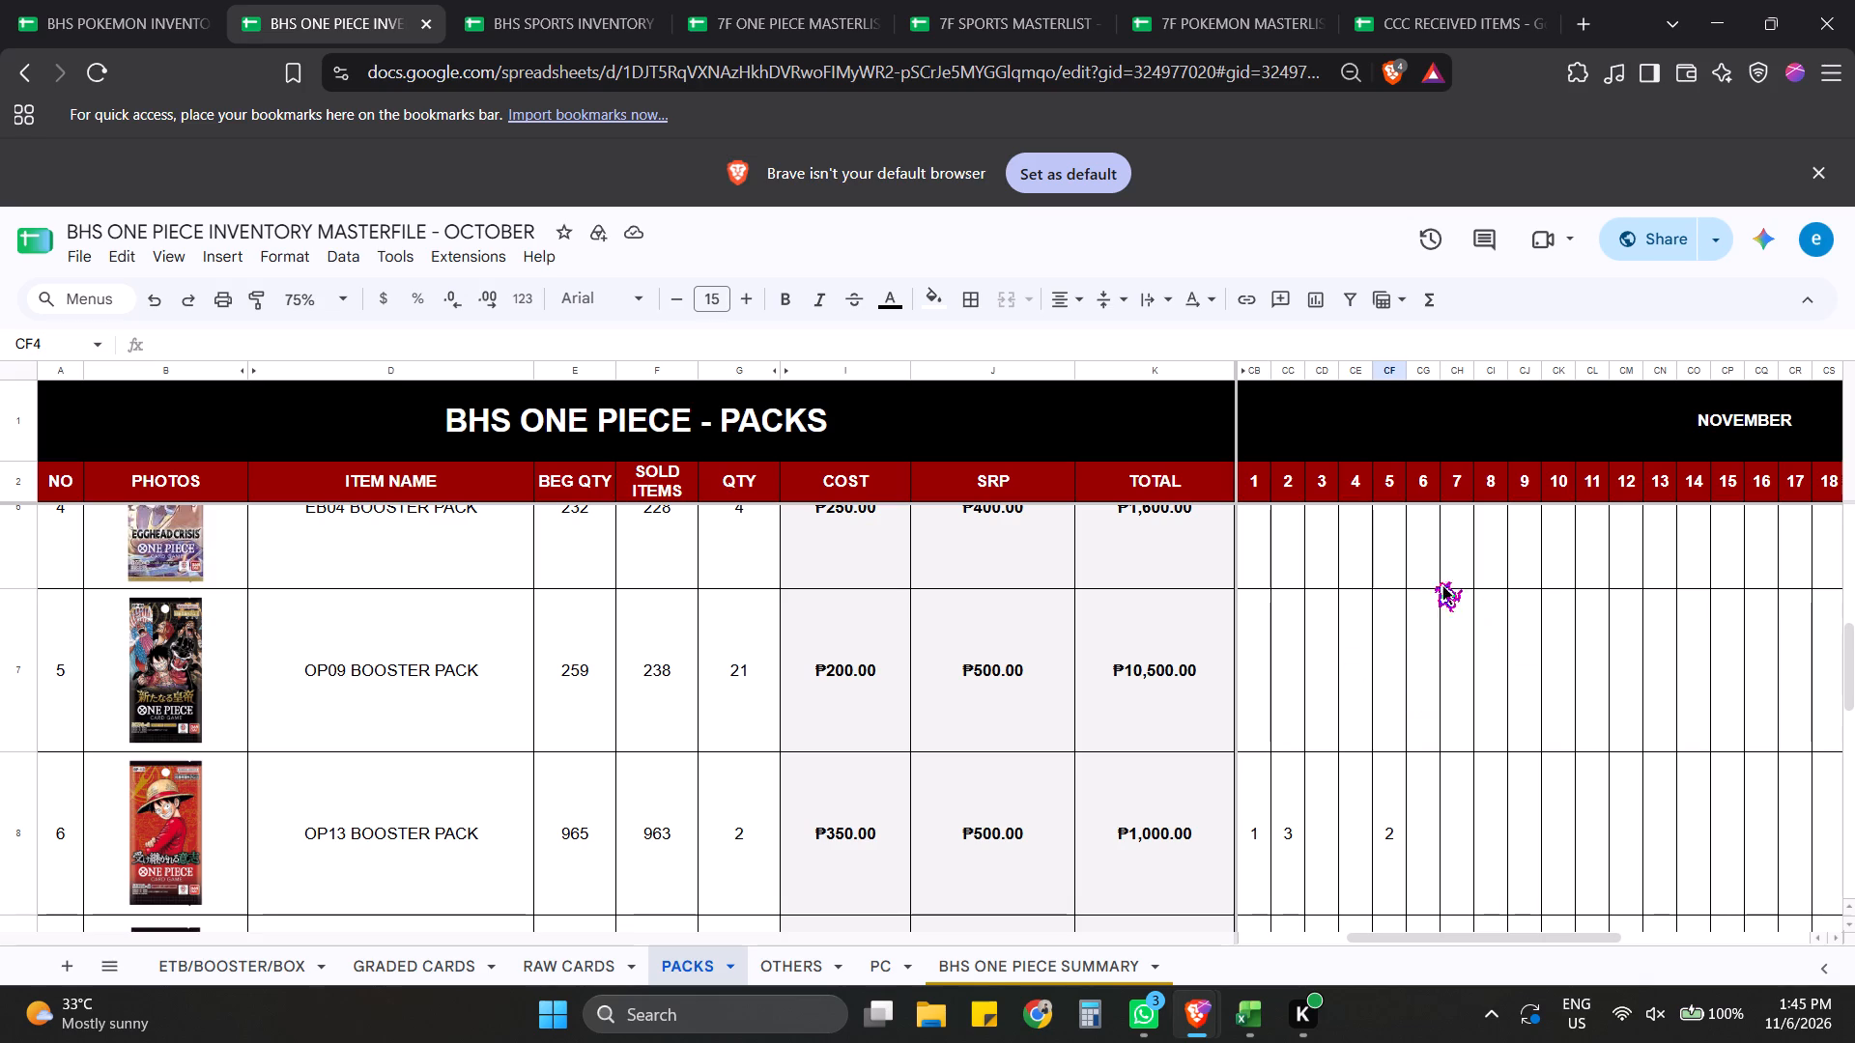
{"action": "left_click", "coordinate": [1384, 828]}
{"action": "key", "text": "alt+Tab"}
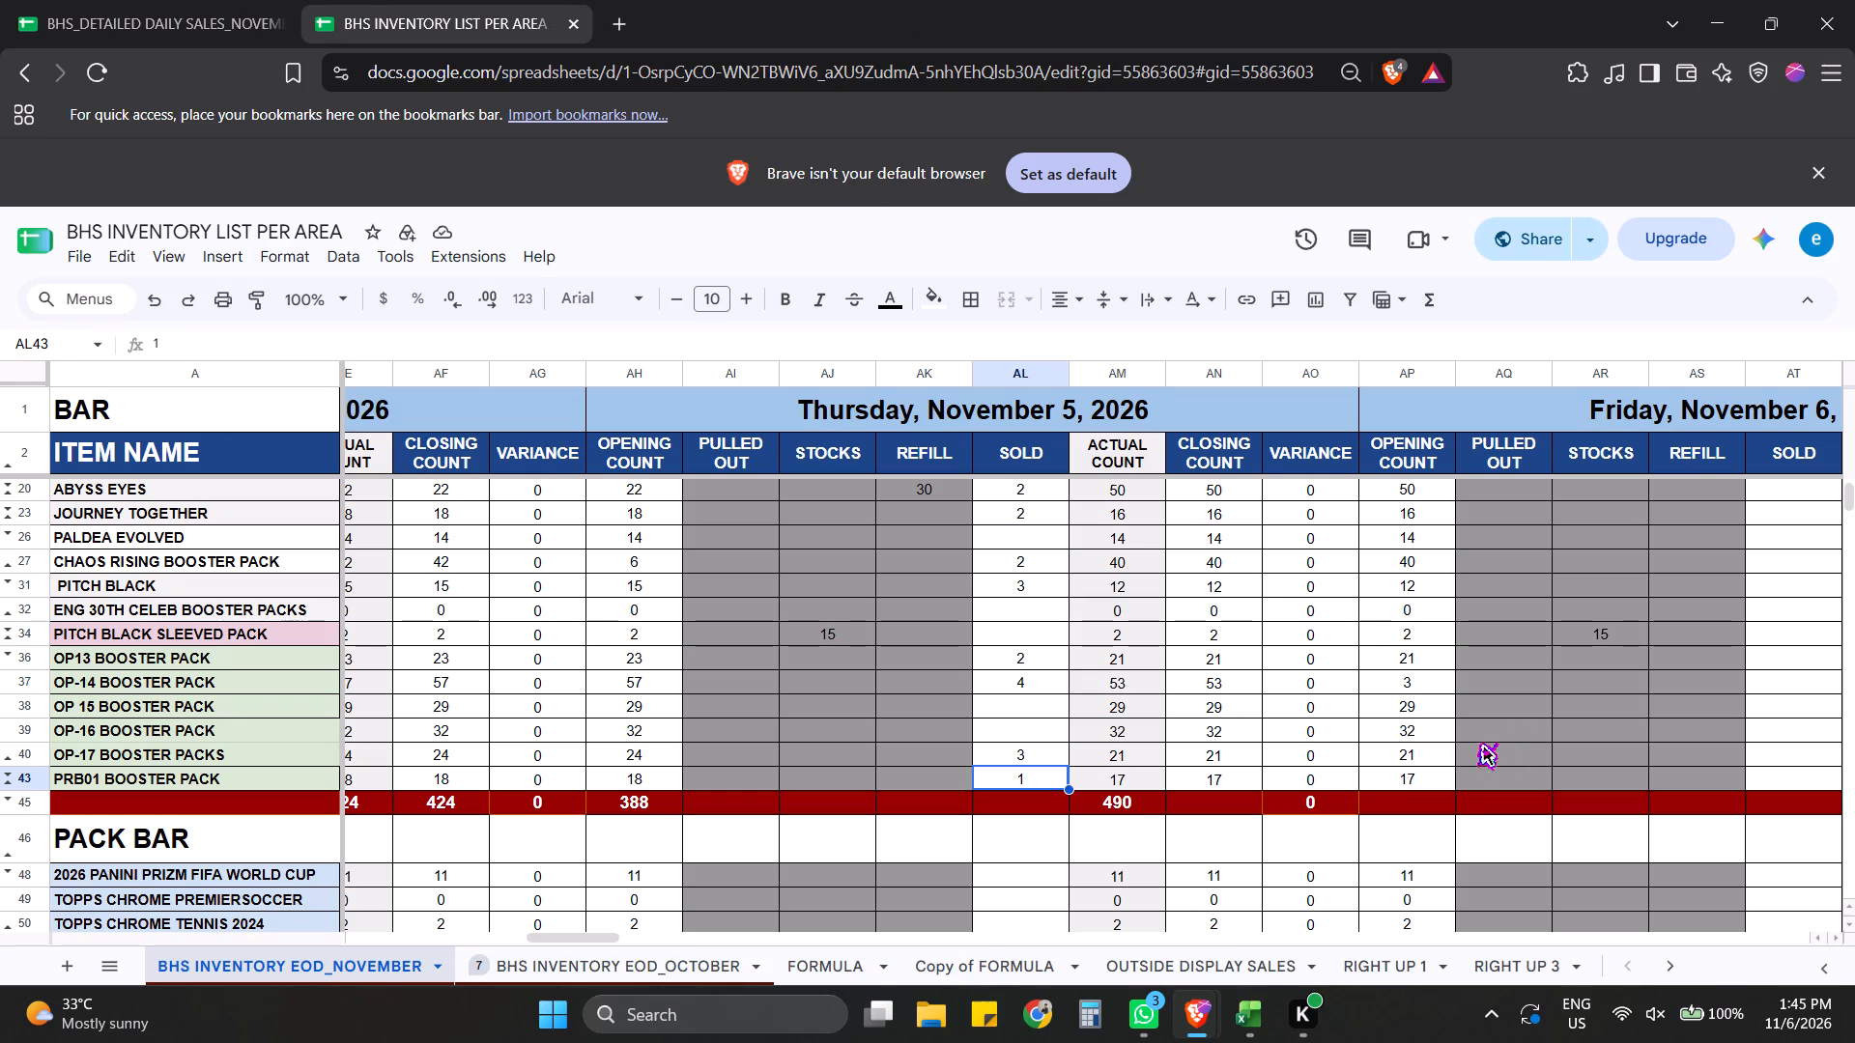
{"action": "key", "text": "alt+Tab"}
{"action": "key", "text": "alt+Tab"}
{"action": "left_click", "coordinate": [1029, 850]}
{"action": "left_click", "coordinate": [1014, 785]}
{"action": "key", "text": "alt+Tab"}
{"action": "scroll", "coordinate": [1552, 697], "scroll_direction": "up", "scroll_amount": 6}
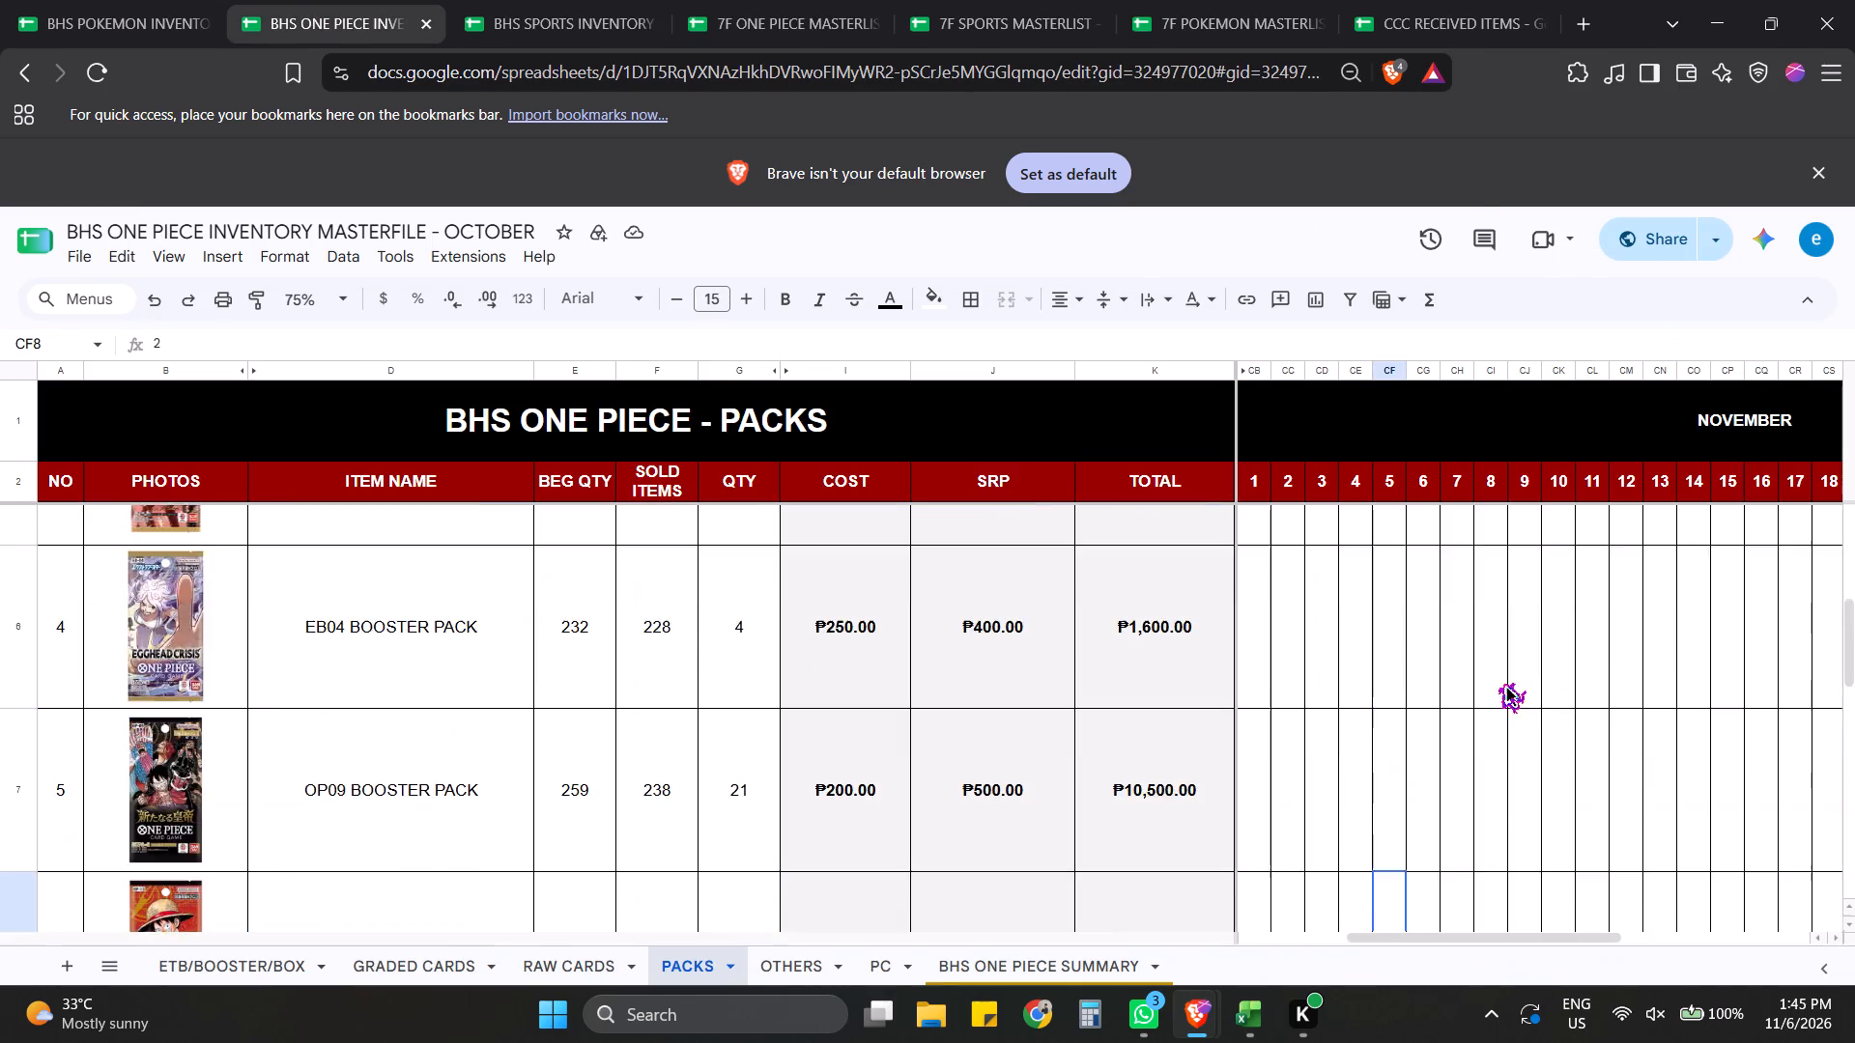
{"action": "scroll", "coordinate": [1498, 683], "scroll_direction": "up", "scroll_amount": 8}
{"action": "scroll", "coordinate": [1410, 689], "scroll_direction": "down", "scroll_amount": 3}
{"action": "scroll", "coordinate": [1403, 669], "scroll_direction": "up", "scroll_amount": 14}
{"action": "scroll", "coordinate": [1402, 660], "scroll_direction": "down", "scroll_amount": 12}
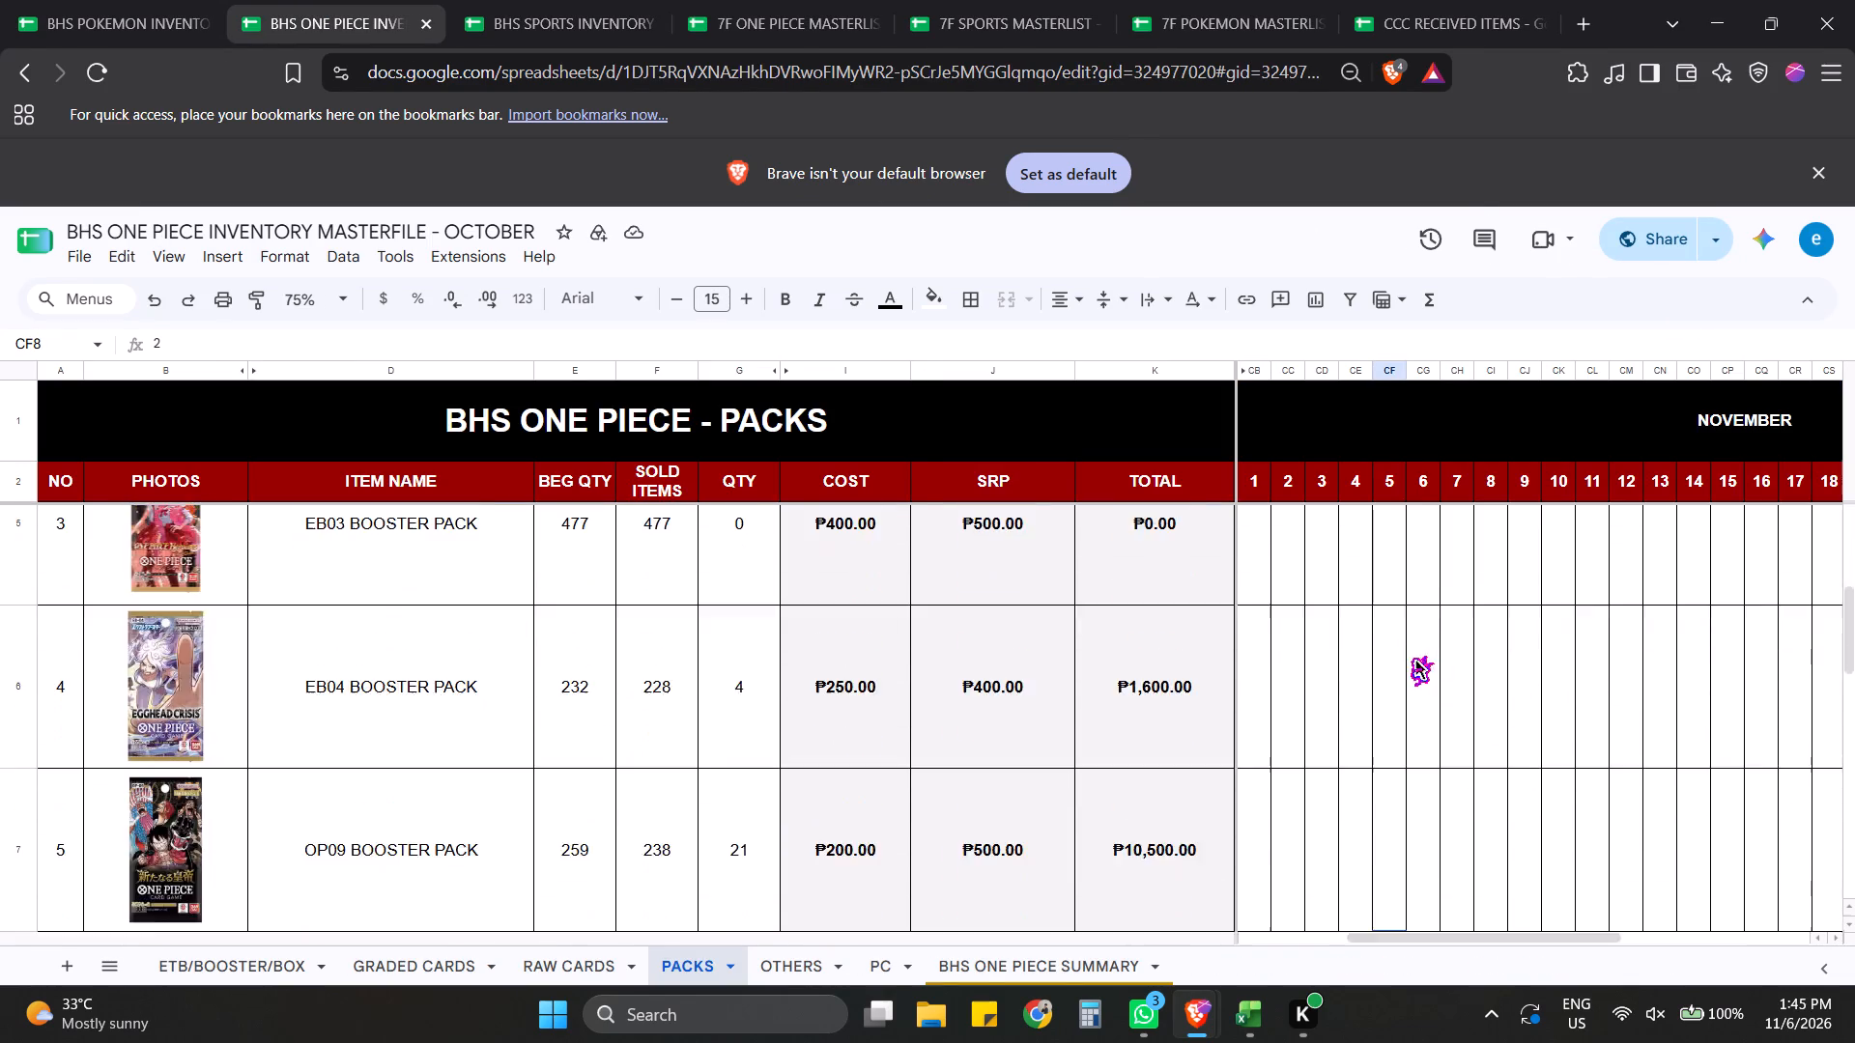
{"action": "scroll", "coordinate": [1407, 656], "scroll_direction": "down", "scroll_amount": 14}
Look up OP 4th Anniversary Treasure's November 5 sold count and enter 1 for One Piece 4th Anniversary Treasure Campaign Pack in the One Piece masterfile.
{"action": "key", "text": "alt+Tab"}
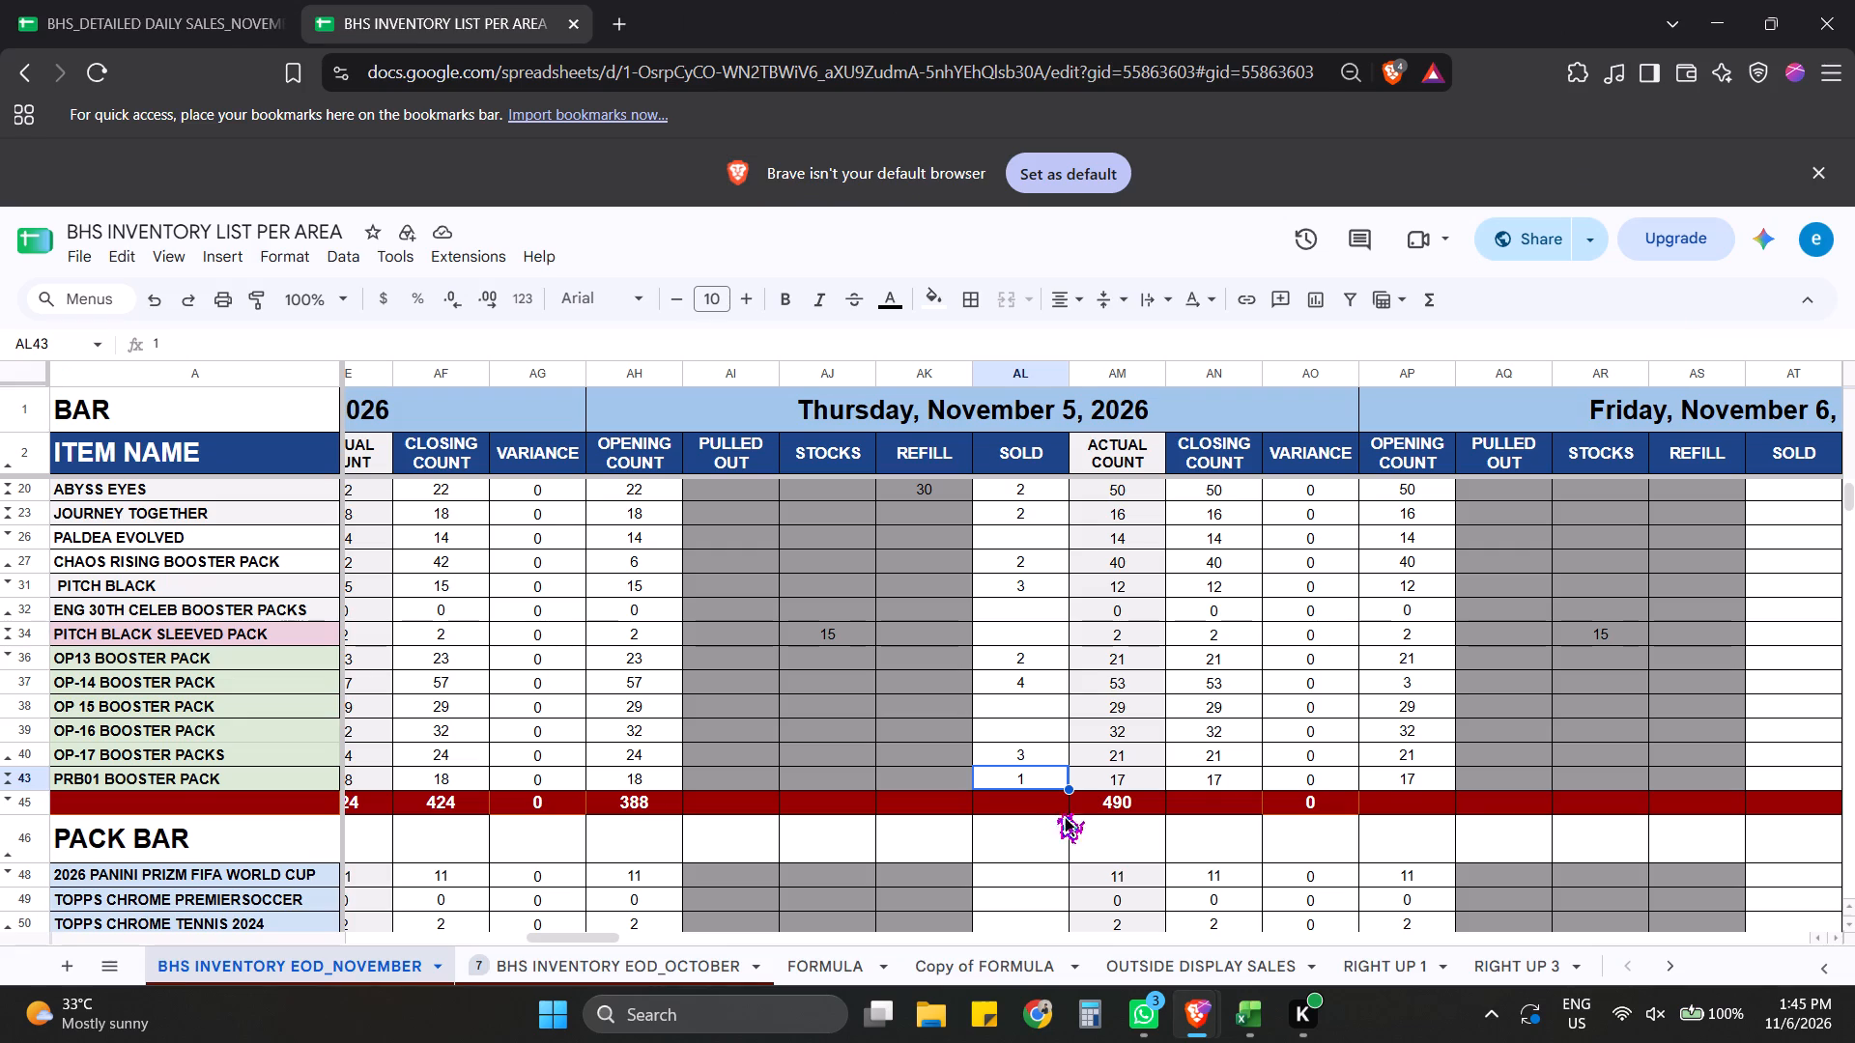
{"action": "scroll", "coordinate": [1033, 809], "scroll_direction": "down", "scroll_amount": 3}
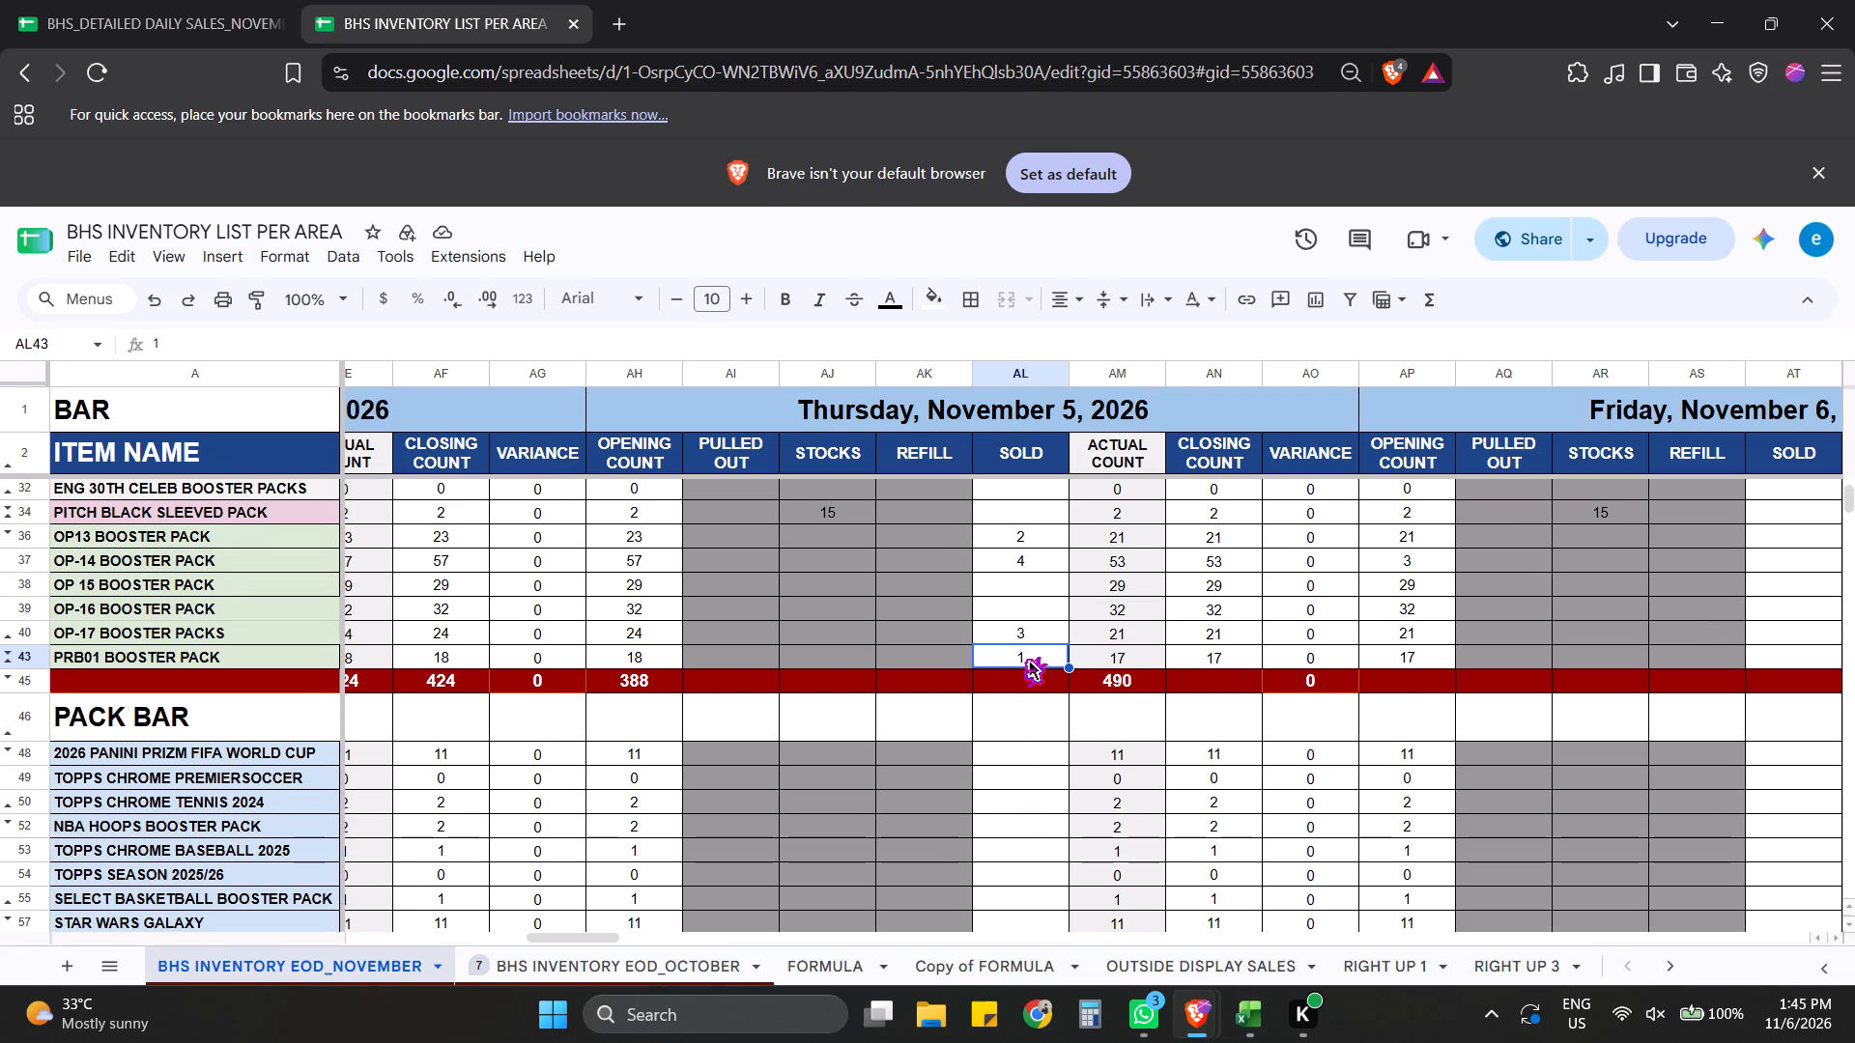
{"action": "scroll", "coordinate": [1028, 701], "scroll_direction": "down", "scroll_amount": 12}
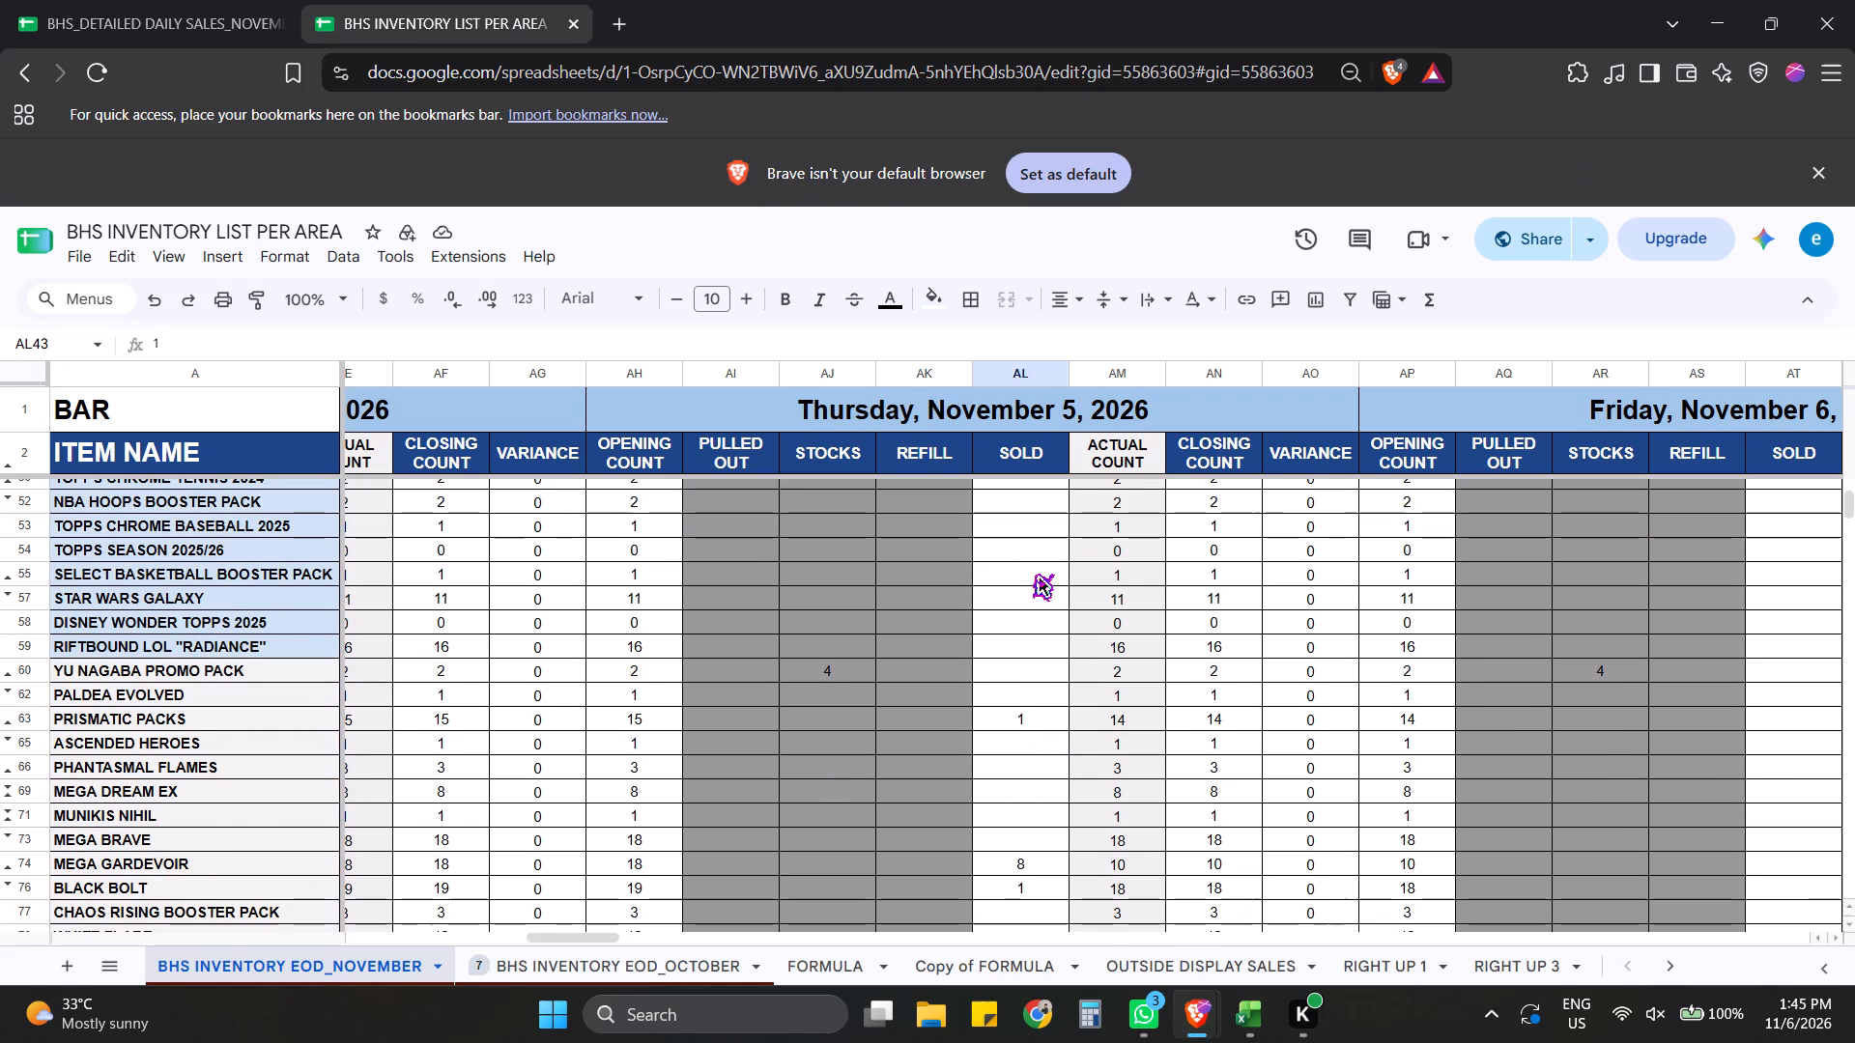
{"action": "left_click", "coordinate": [1029, 571]}
{"action": "scroll", "coordinate": [1014, 675], "scroll_direction": "down", "scroll_amount": 12}
{"action": "left_click", "coordinate": [1019, 692]}
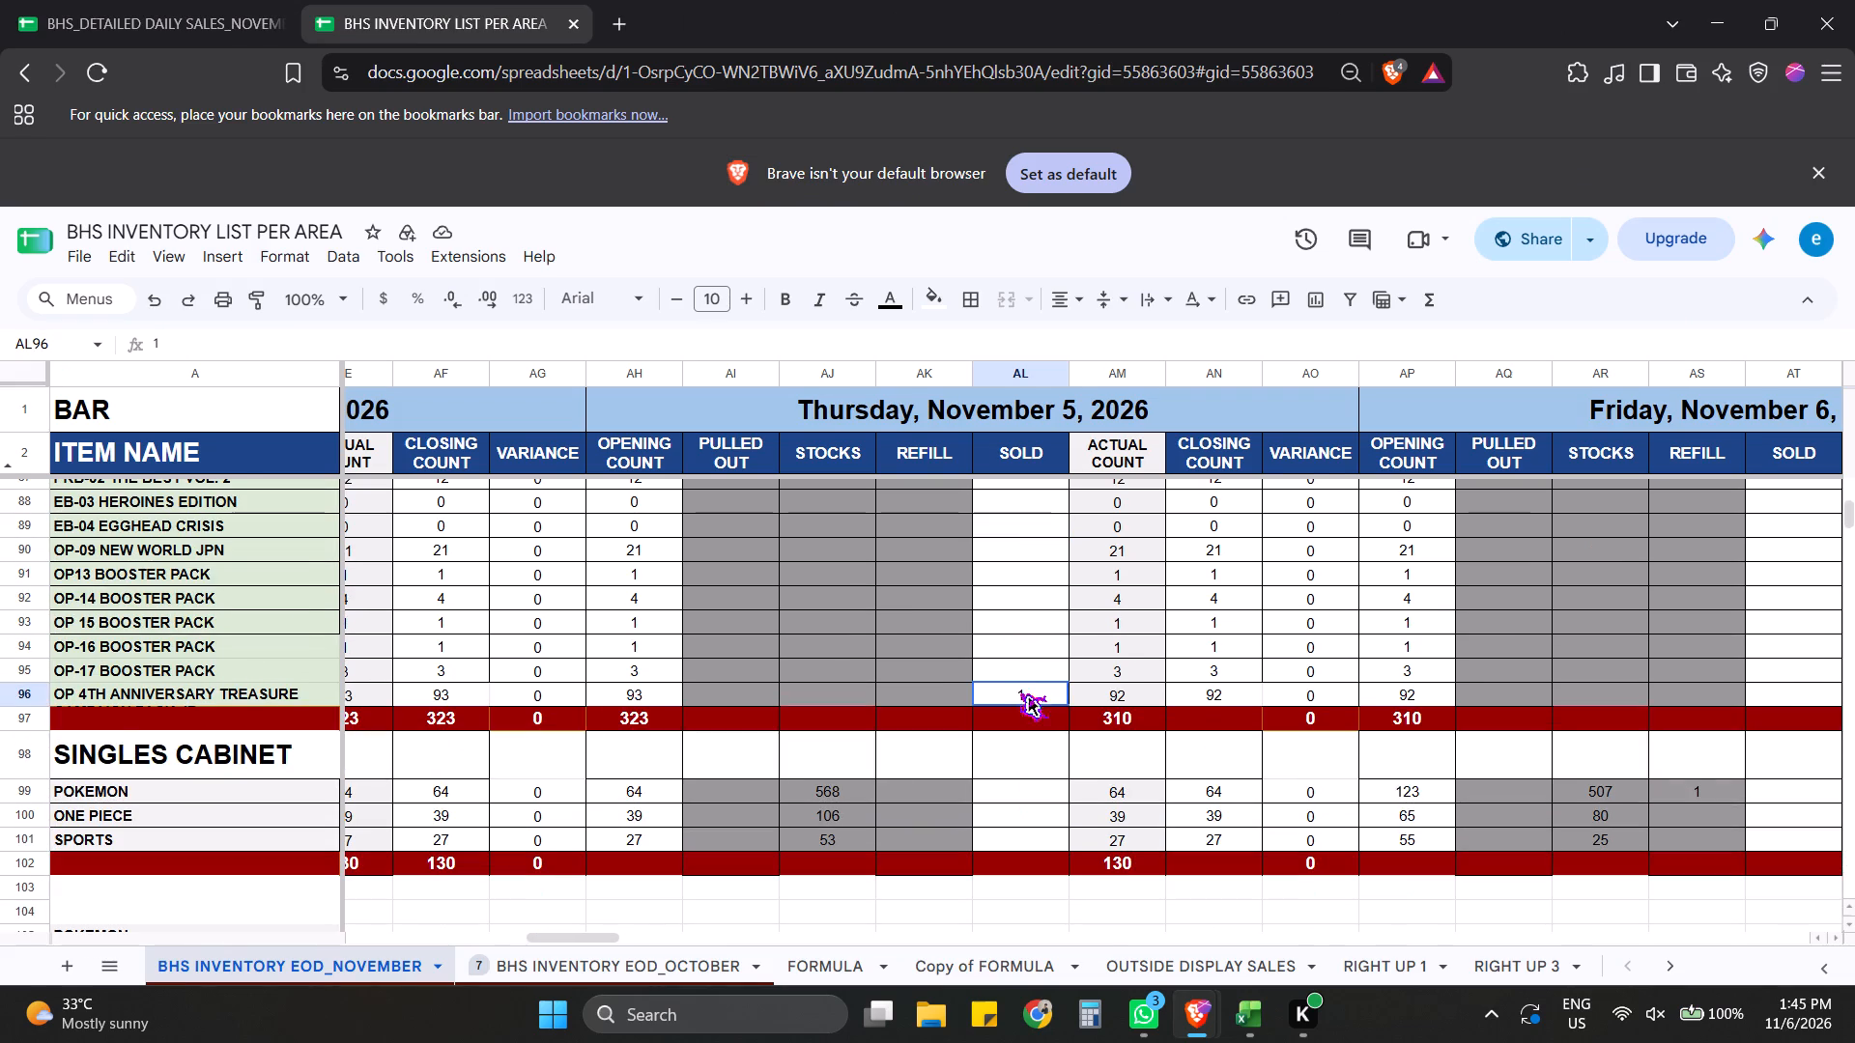
{"action": "key", "text": "alt+Tab"}
{"action": "scroll", "coordinate": [1409, 705], "scroll_direction": "down", "scroll_amount": 9}
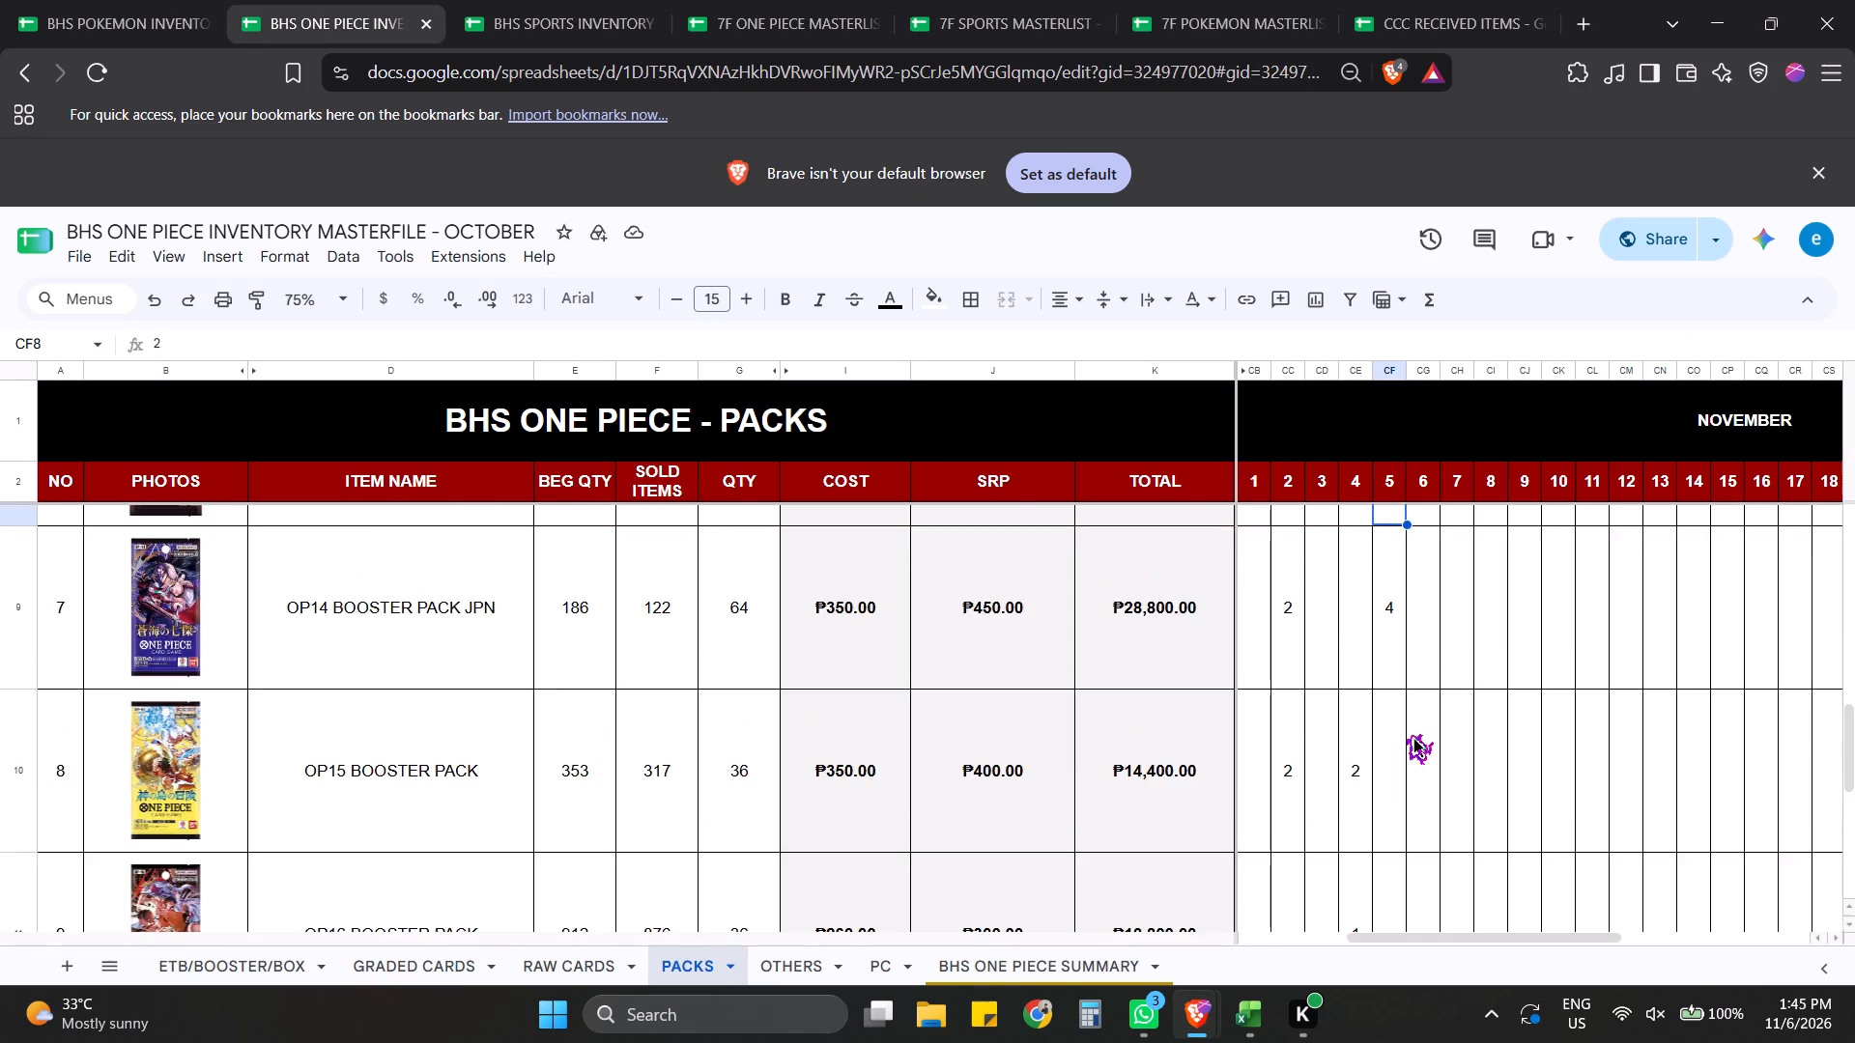
{"action": "scroll", "coordinate": [1405, 734], "scroll_direction": "down", "scroll_amount": 20}
{"action": "scroll", "coordinate": [1405, 734], "scroll_direction": "down", "scroll_amount": 2}
{"action": "left_click", "coordinate": [1401, 771]}
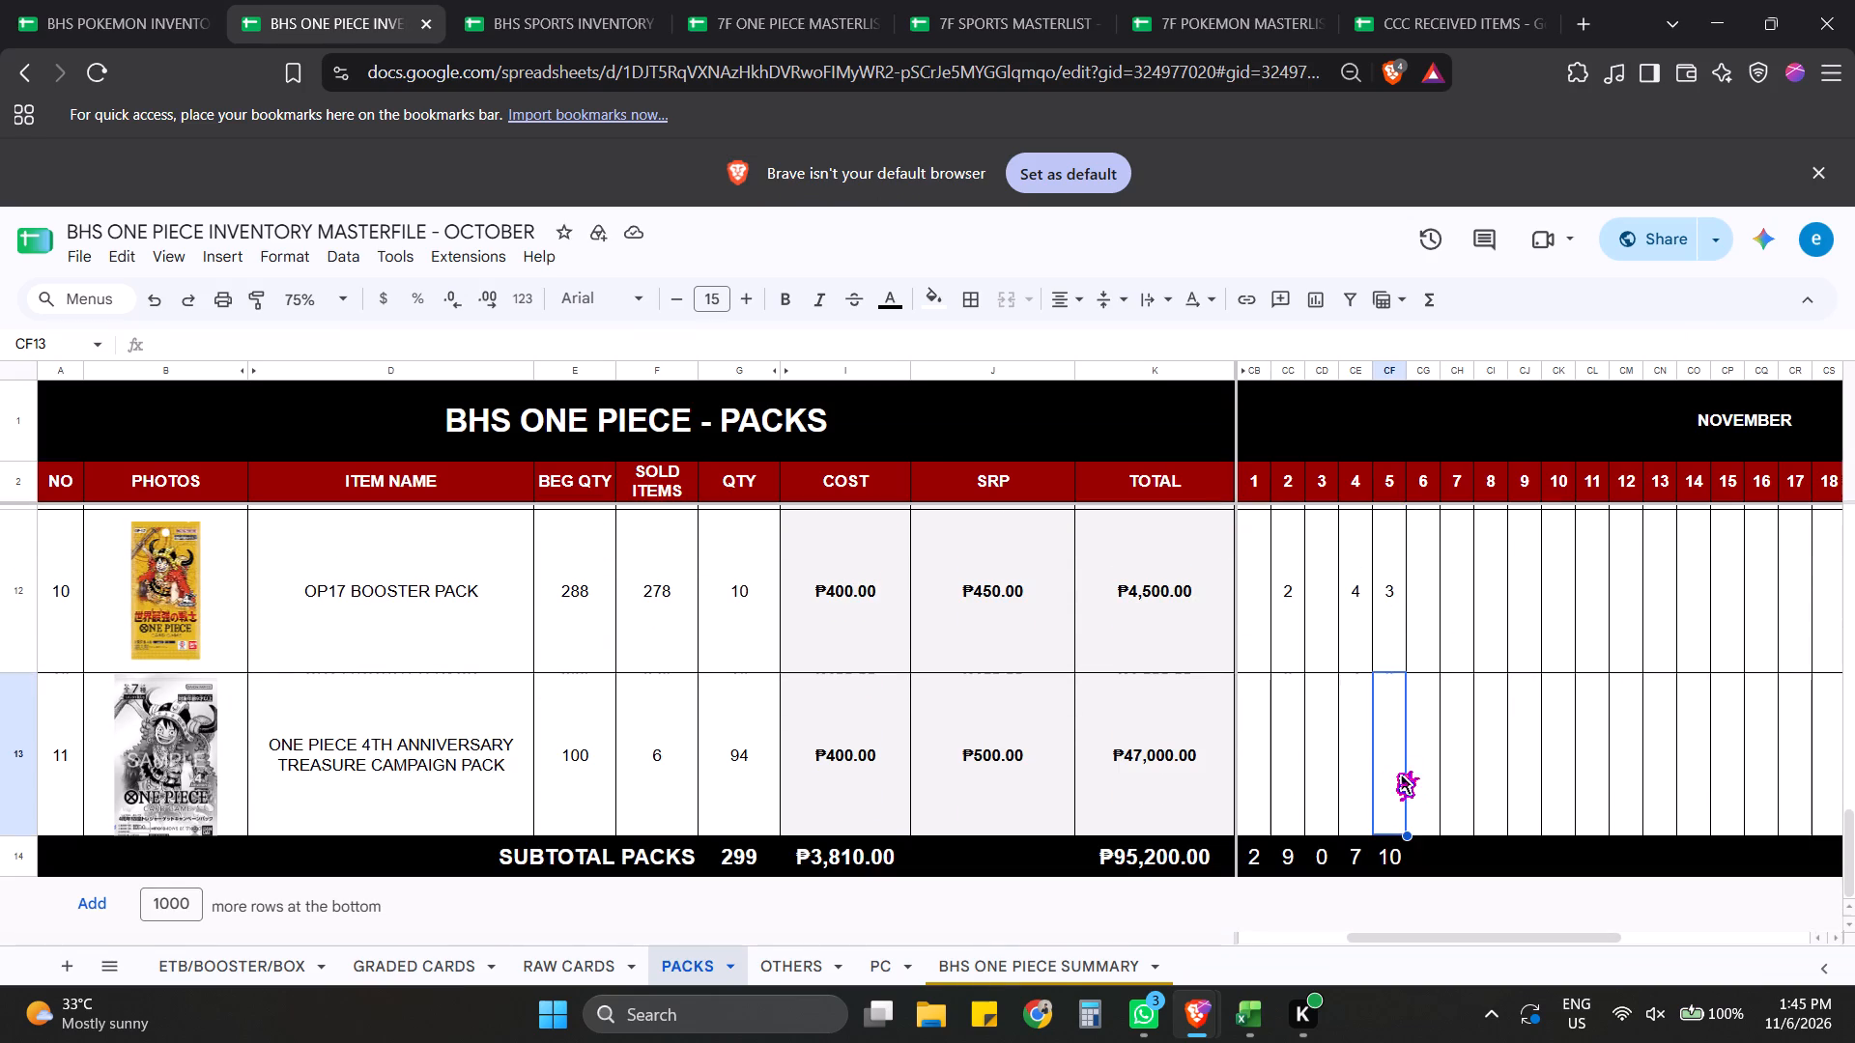
{"action": "key", "text": "alt+Tab"}
{"action": "key", "text": "alt+Tab"}
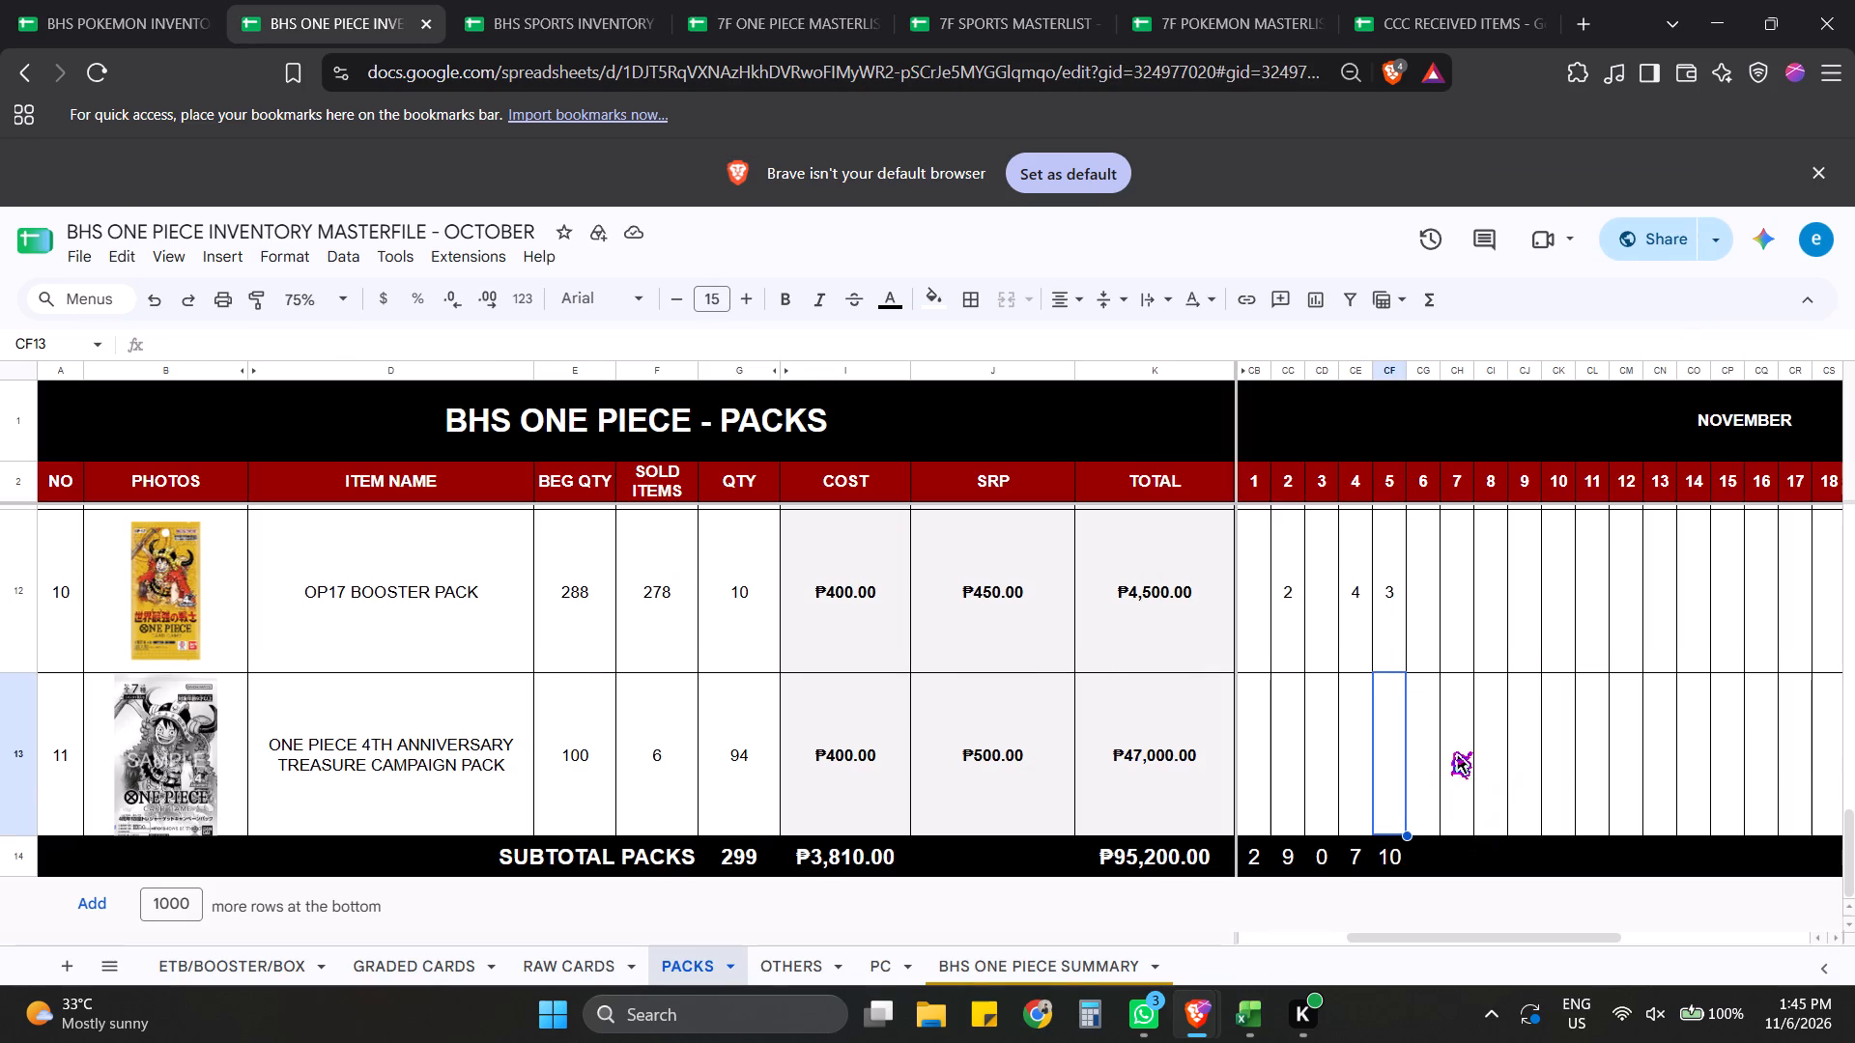
{"action": "key", "text": "1"}
{"action": "left_click", "coordinate": [1459, 738]}
{"action": "left_click", "coordinate": [1387, 744]}
Check the 4th Anniversary Treasure pack's counts in the per-area list against its beginning, sold and remaining quantities in the masterfile.
{"action": "key", "text": "alt+Tab"}
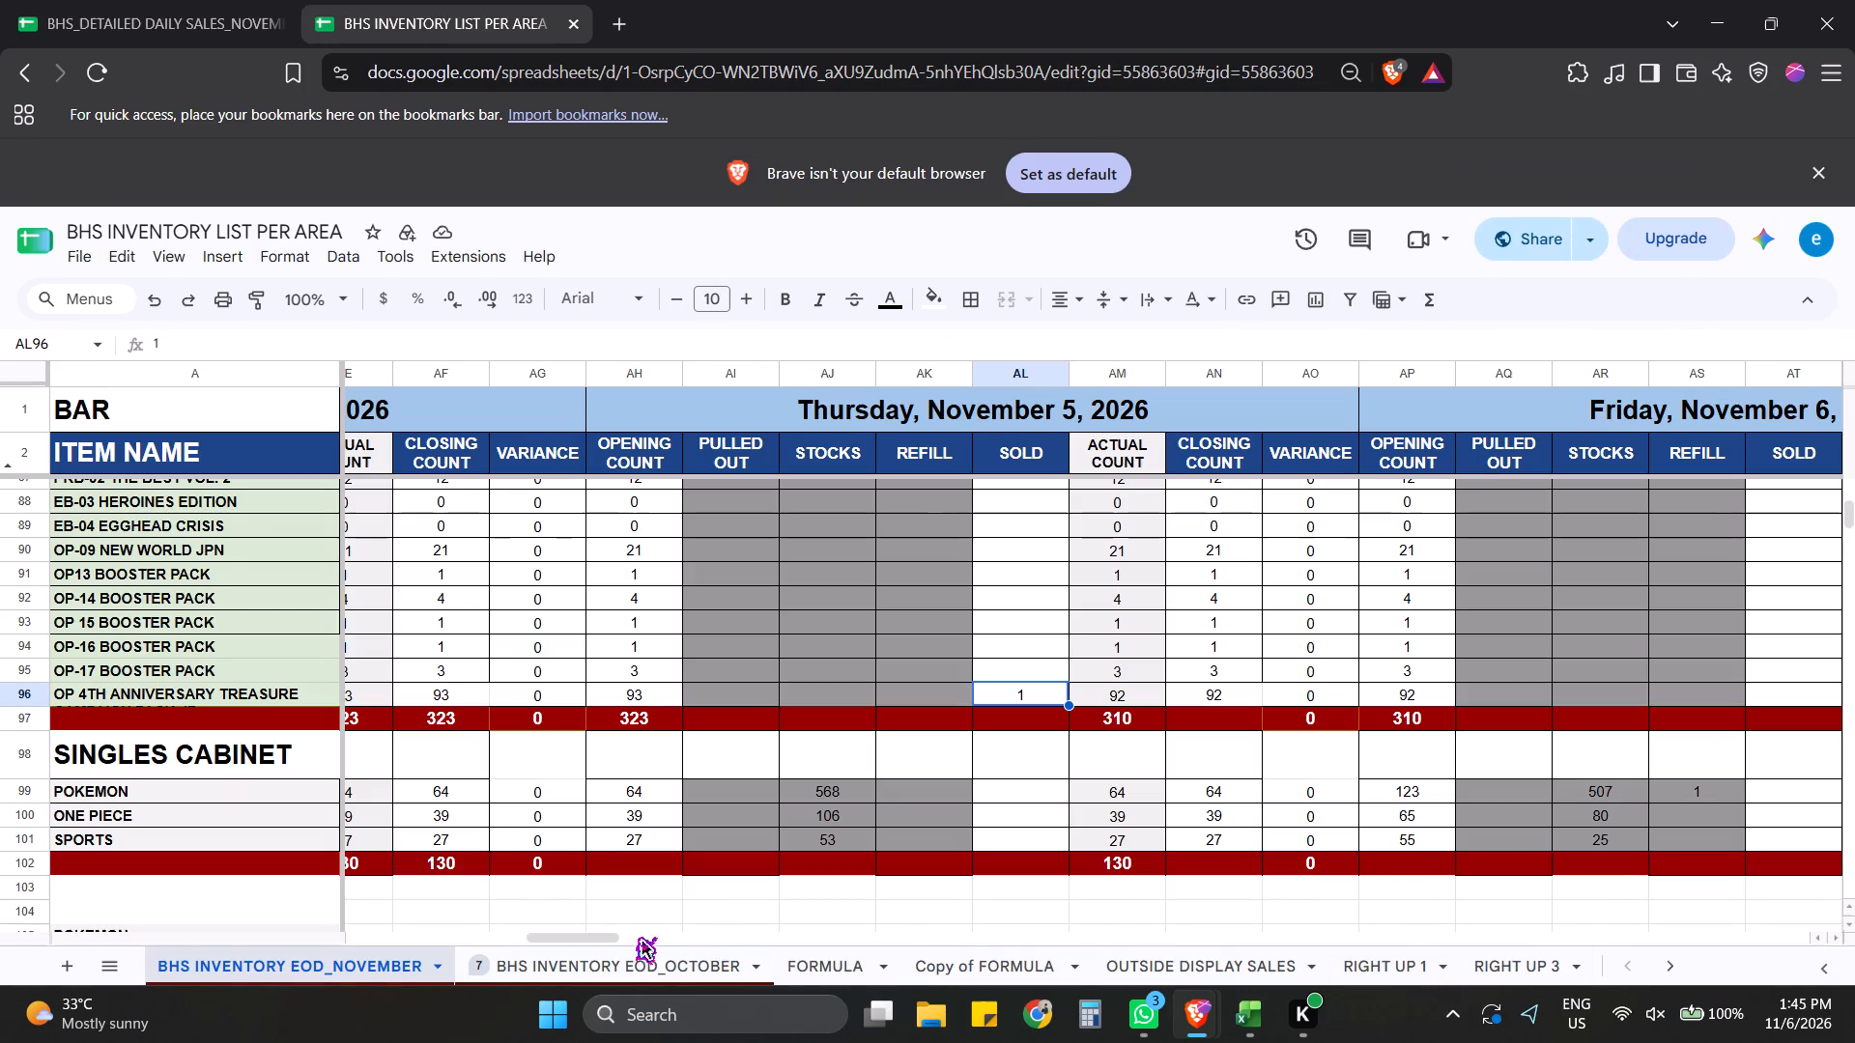
{"action": "left_click_drag", "start_coordinate": [593, 936], "coordinate": [532, 941]}
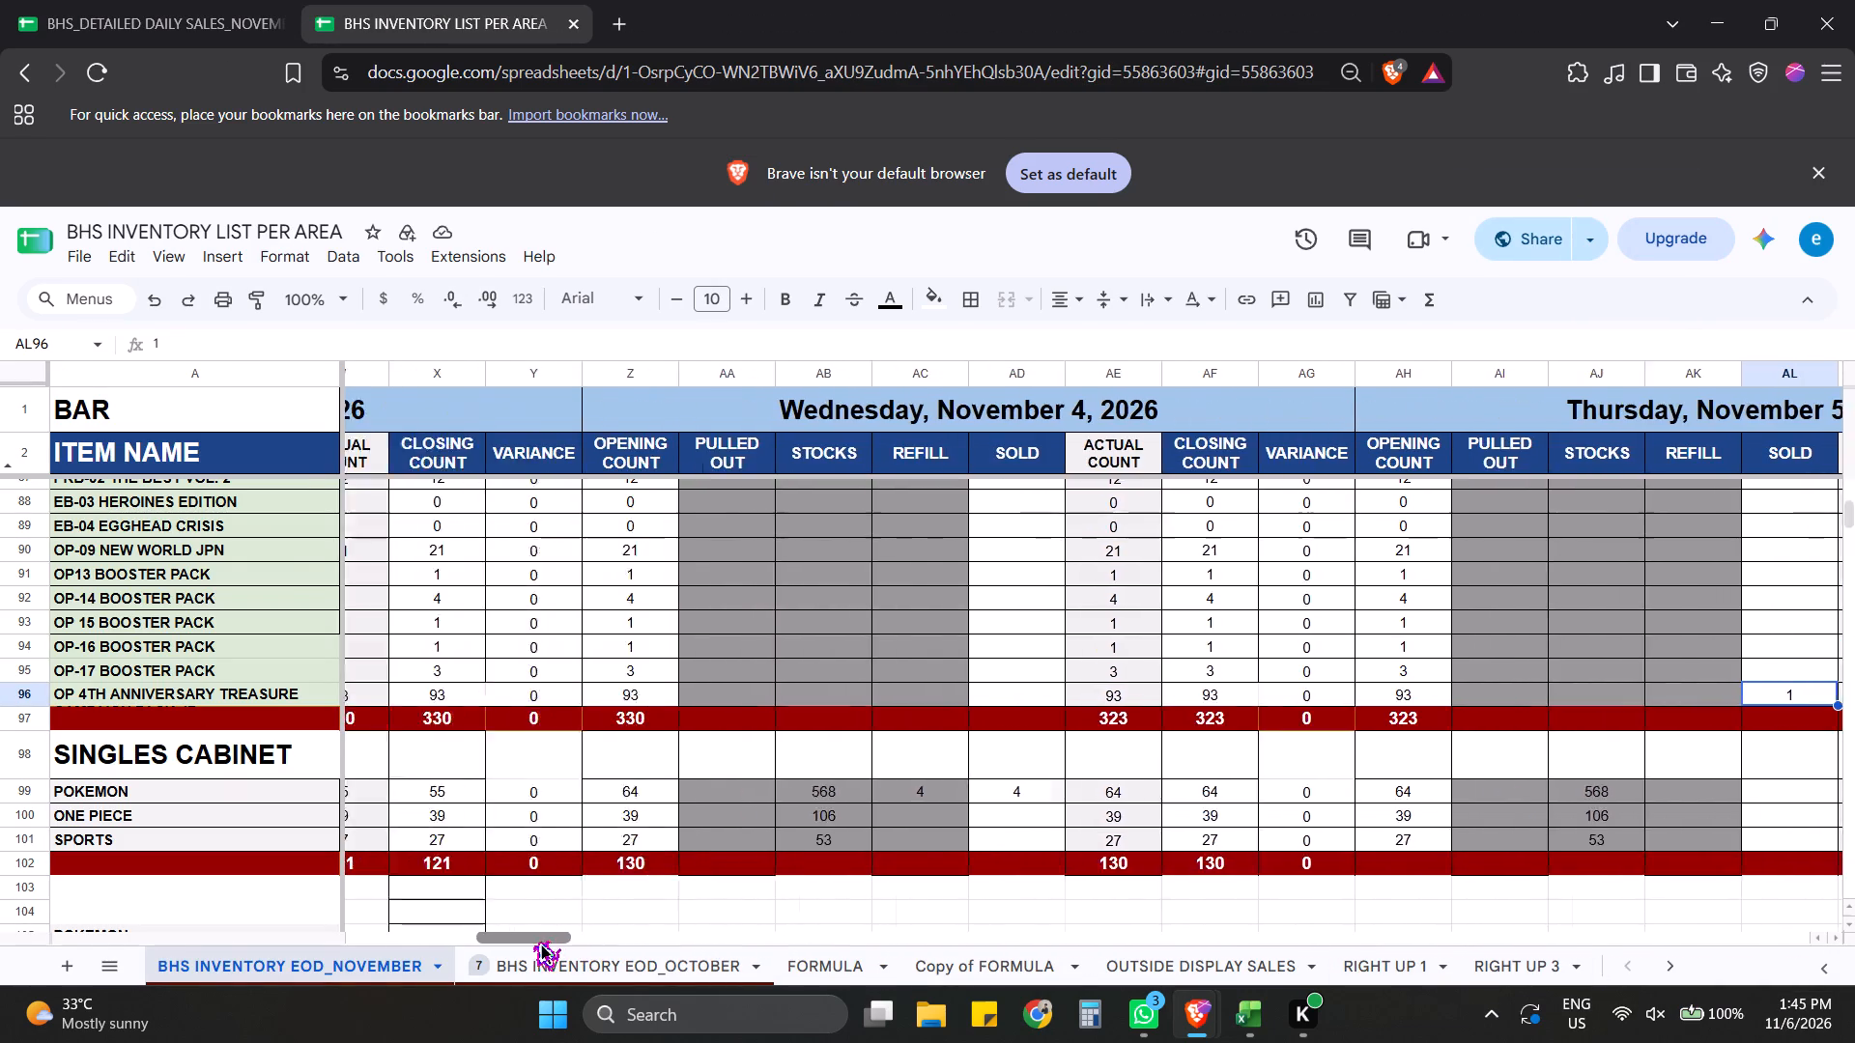
{"action": "left_click_drag", "start_coordinate": [532, 941], "coordinate": [600, 950]}
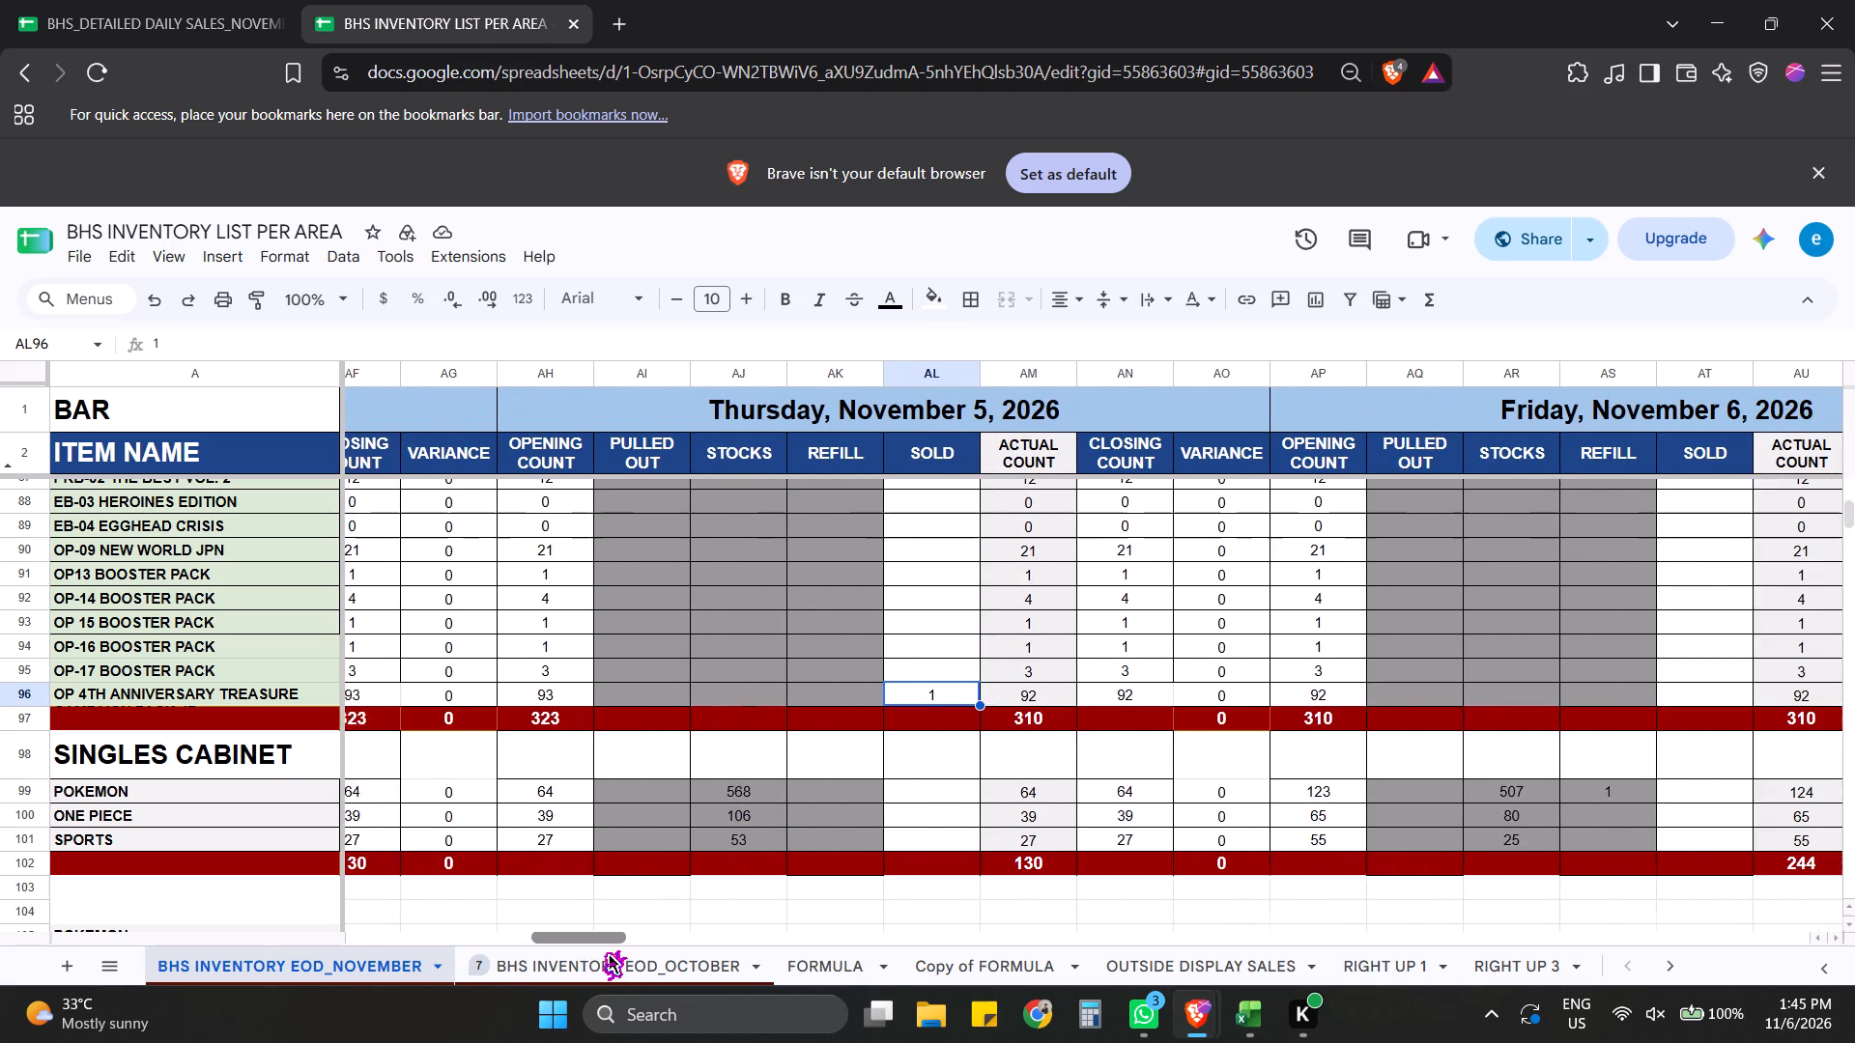
{"action": "left_click_drag", "start_coordinate": [600, 950], "coordinate": [602, 950]}
{"action": "left_click", "coordinate": [1216, 790]}
{"action": "key", "text": "alt+Tab"}
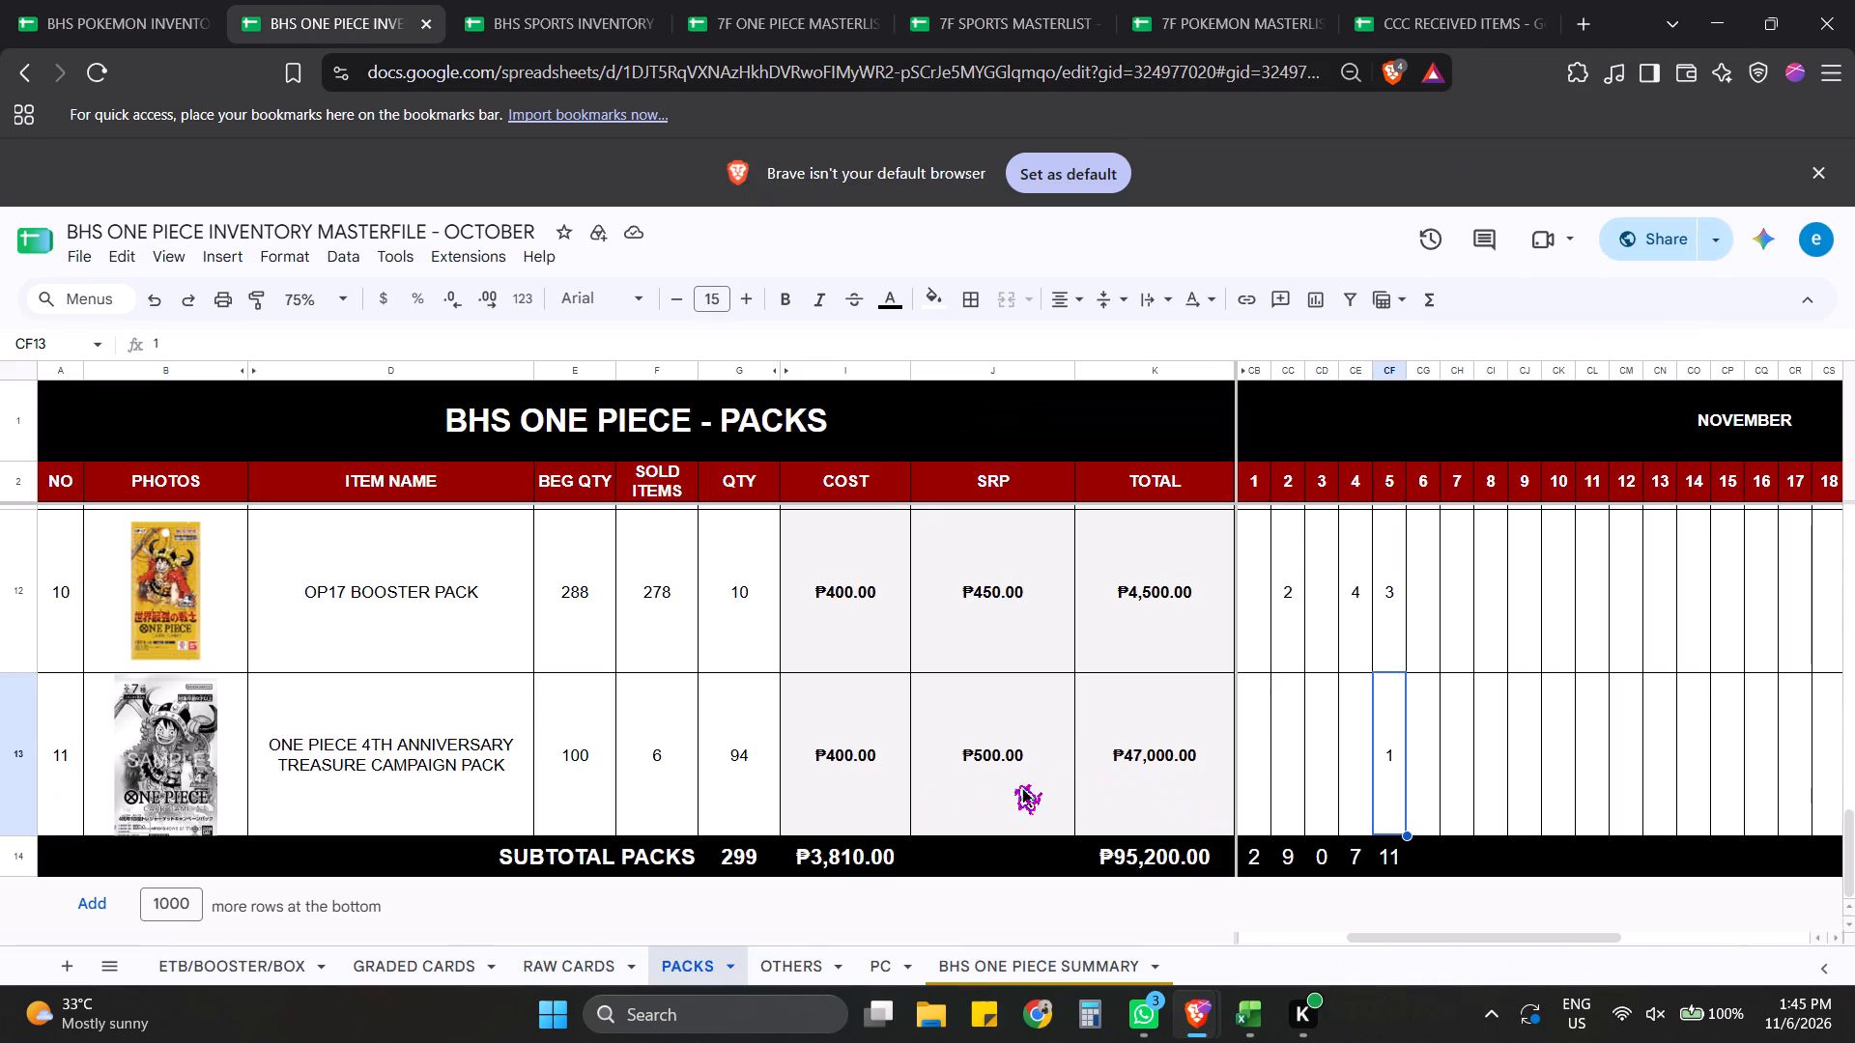
{"action": "left_click", "coordinate": [648, 782]}
{"action": "left_click", "coordinate": [786, 779]}
{"action": "left_click", "coordinate": [701, 780]}
{"action": "left_click", "coordinate": [634, 777]}
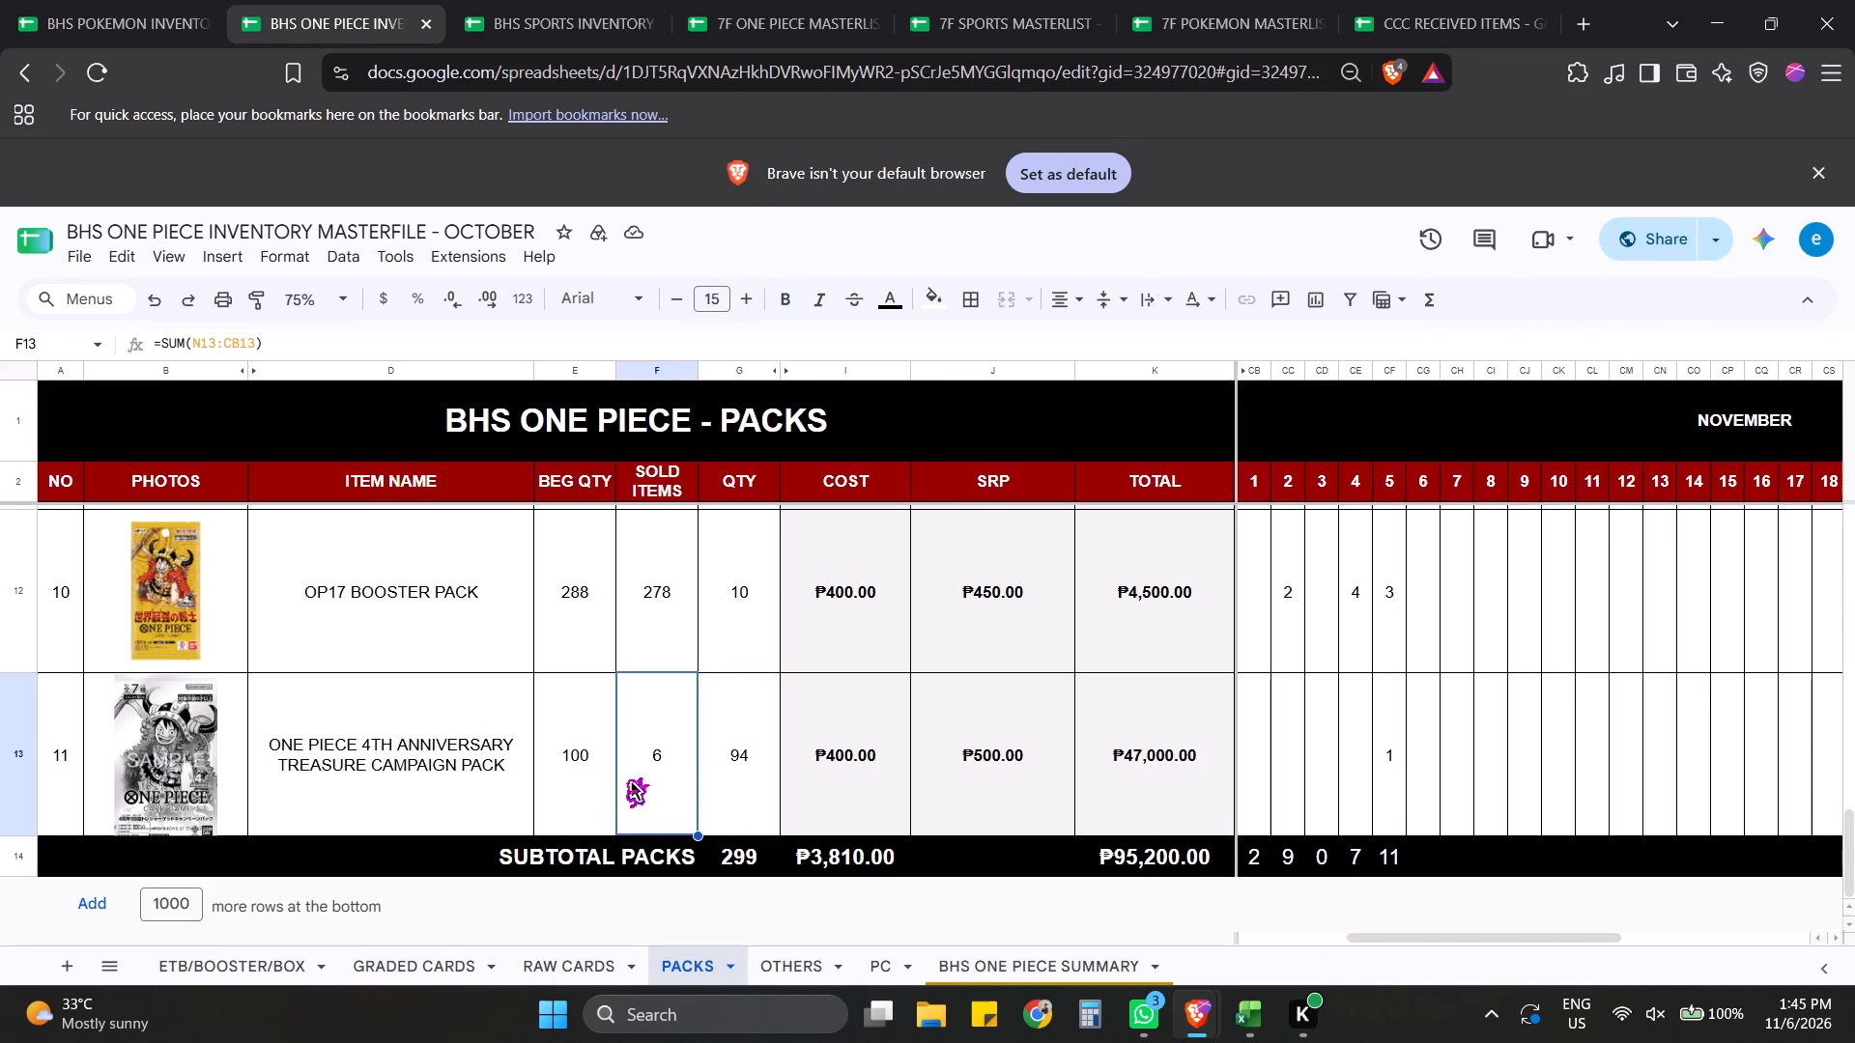
{"action": "left_click", "coordinate": [705, 762]}
{"action": "left_click", "coordinate": [732, 762]}
{"action": "left_click", "coordinate": [648, 772]}
{"action": "left_click", "coordinate": [571, 771]}
{"action": "left_click", "coordinate": [733, 764]}
{"action": "left_click_drag", "start_coordinate": [1403, 759], "coordinate": [1412, 760]}
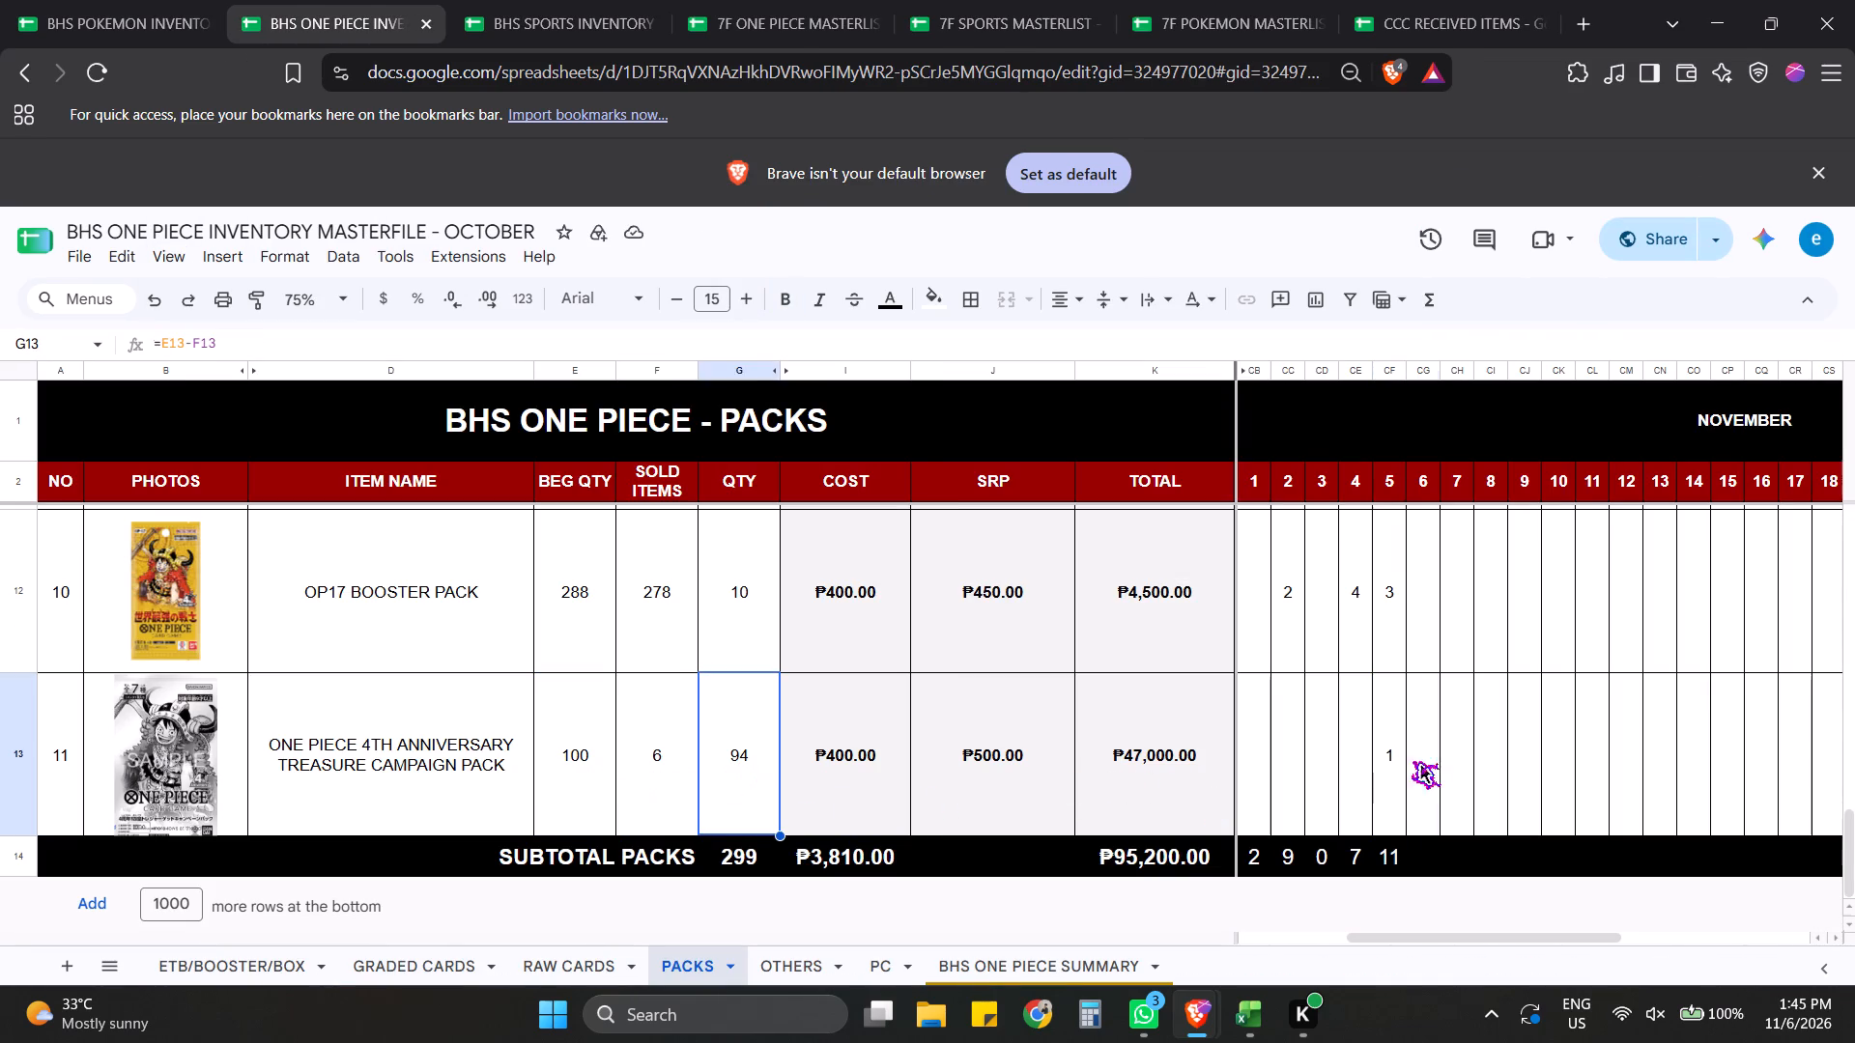
{"action": "left_click_drag", "start_coordinate": [1412, 760], "coordinate": [1417, 761]}
{"action": "left_click", "coordinate": [1412, 776]}
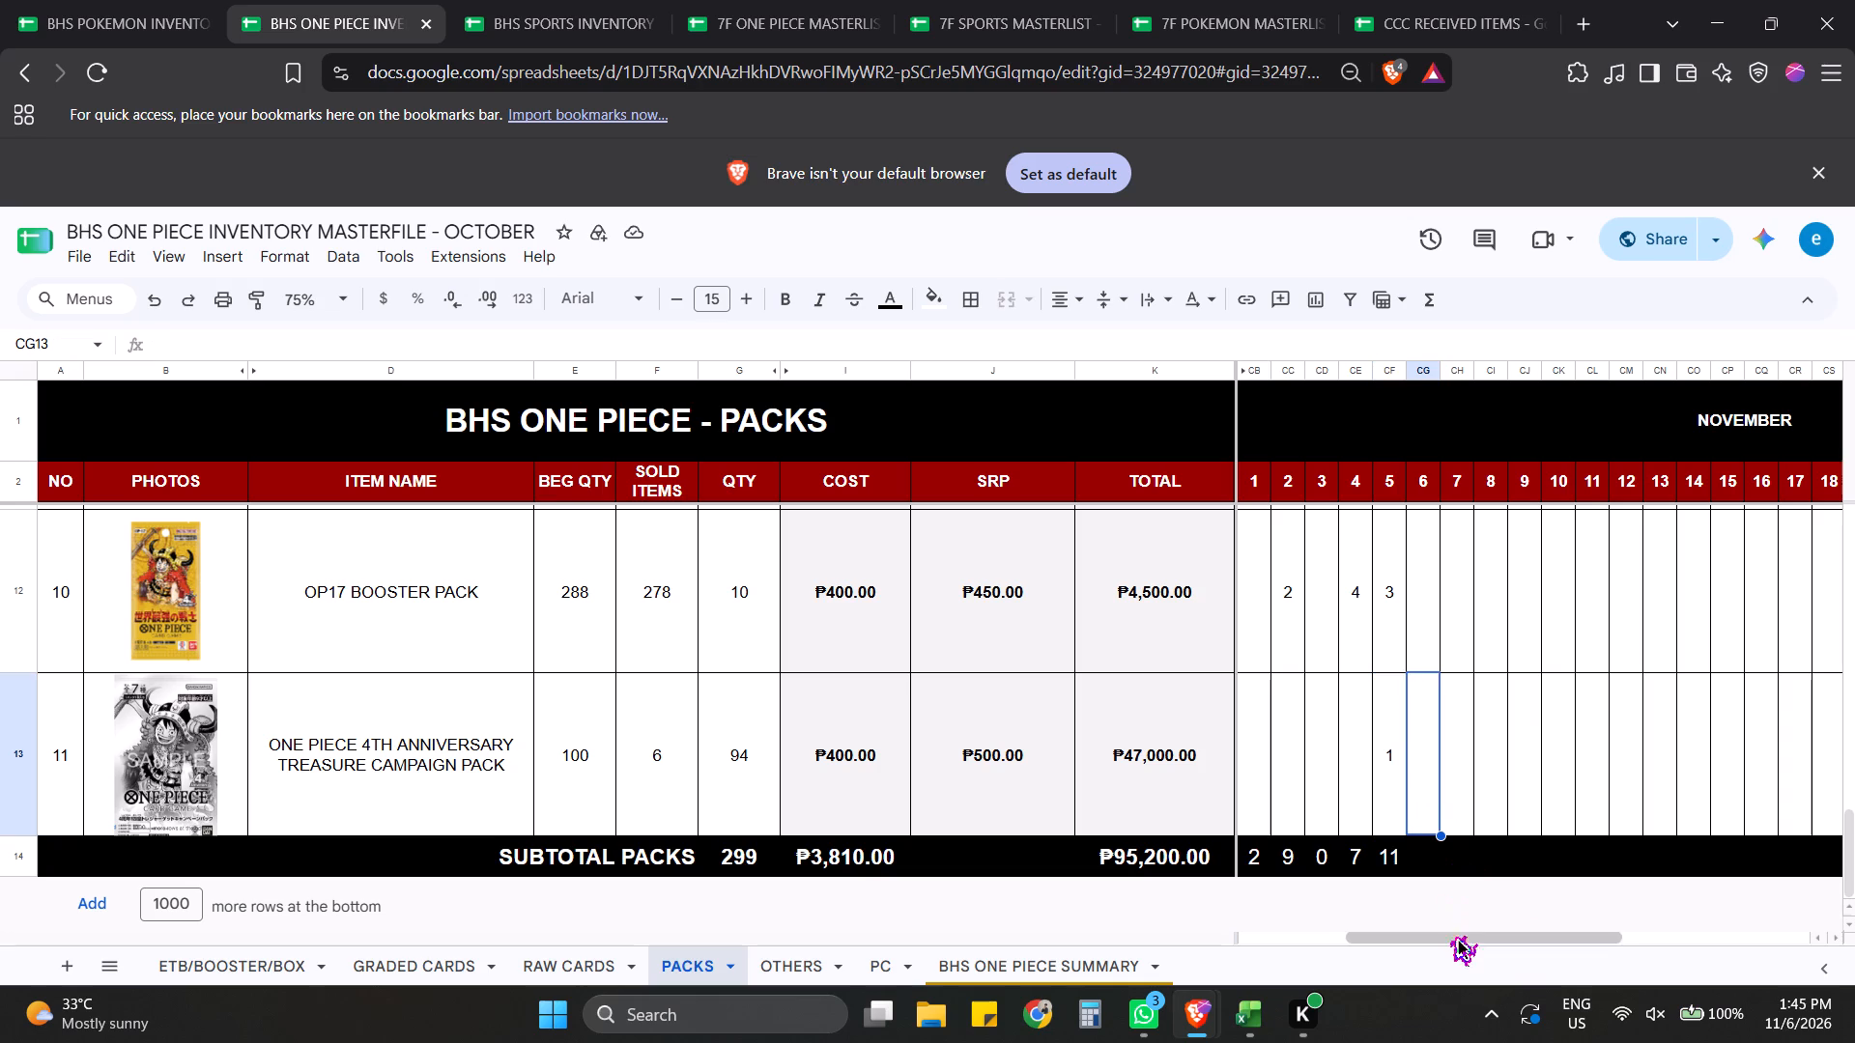
Trace OP 4th Anniversary Treasure's earlier November counts in the per-area list and enter 1 under November 2 for the pack in the masterfile.
{"action": "left_click_drag", "start_coordinate": [1449, 937], "coordinate": [1415, 942]}
{"action": "key", "text": "alt+Tab"}
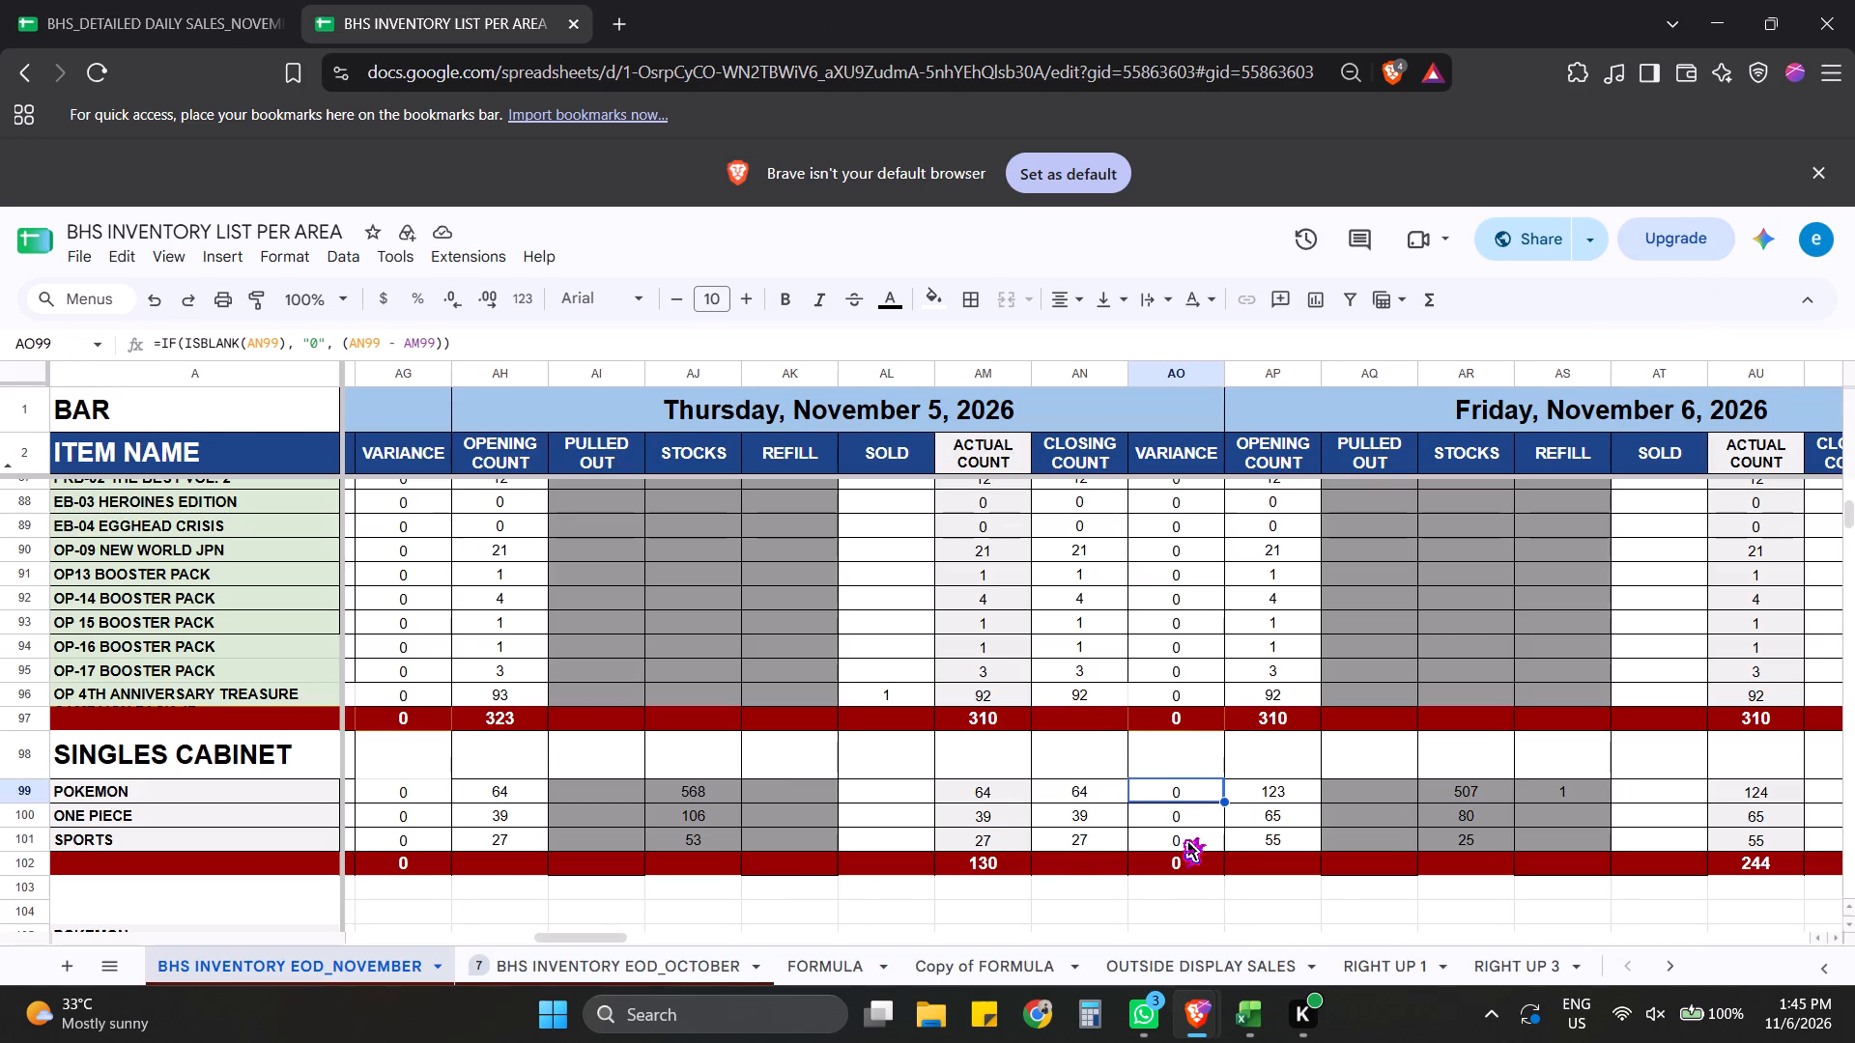
{"action": "left_click", "coordinate": [1175, 843]}
{"action": "left_click", "coordinate": [885, 692]}
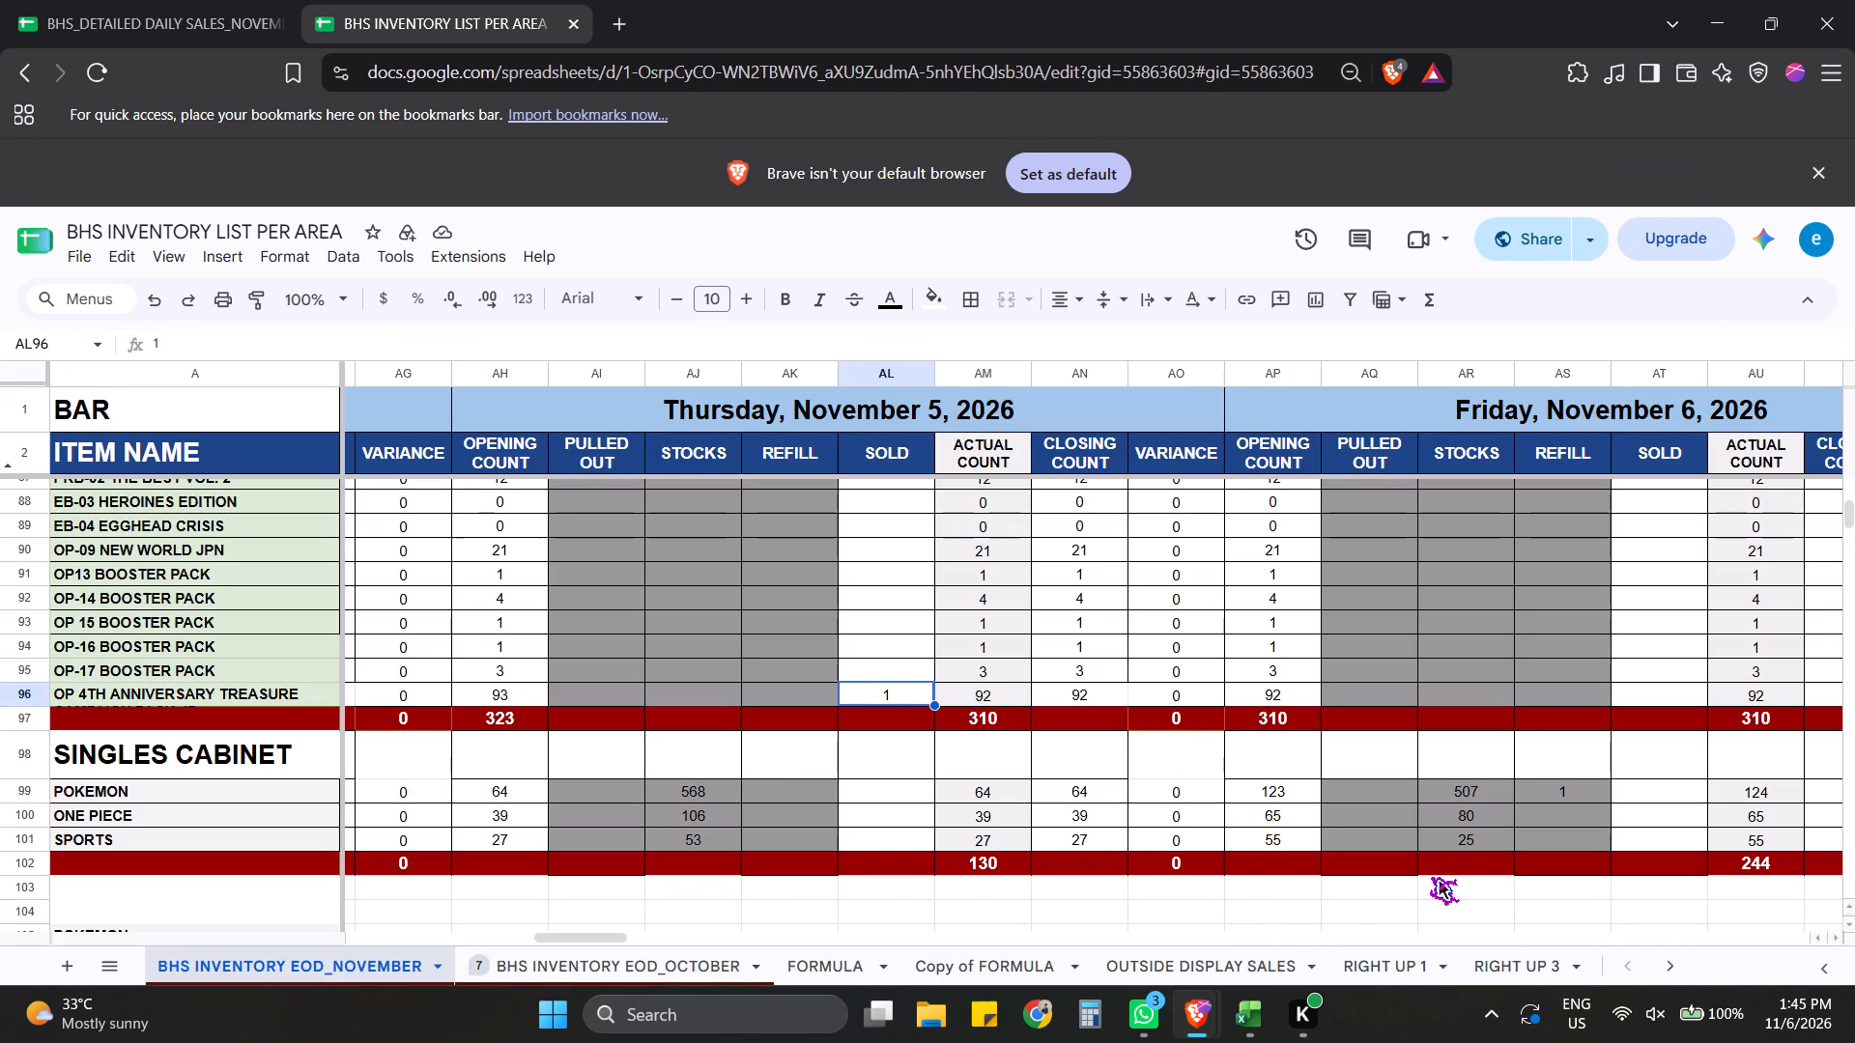
{"action": "key", "text": "Left"}
{"action": "key", "text": "Left"}
{"action": "key", "text": "Left"}
{"action": "key", "text": "Left"}
{"action": "key", "text": "Left"}
{"action": "key", "text": "Left"}
{"action": "key", "text": "Left"}
{"action": "key", "text": "Left"}
{"action": "key", "text": "Left"}
{"action": "key", "text": "Left"}
{"action": "key", "text": "Left"}
{"action": "key", "text": "Left"}
{"action": "key", "text": "Left"}
{"action": "key", "text": "Left"}
{"action": "key", "text": "Left"}
{"action": "key", "text": "Left"}
{"action": "key", "text": "Left"}
{"action": "key", "text": "Left"}
{"action": "key", "text": "Left"}
{"action": "key", "text": "Left"}
{"action": "key", "text": "Left"}
{"action": "key", "text": "Left"}
{"action": "key", "text": "Left"}
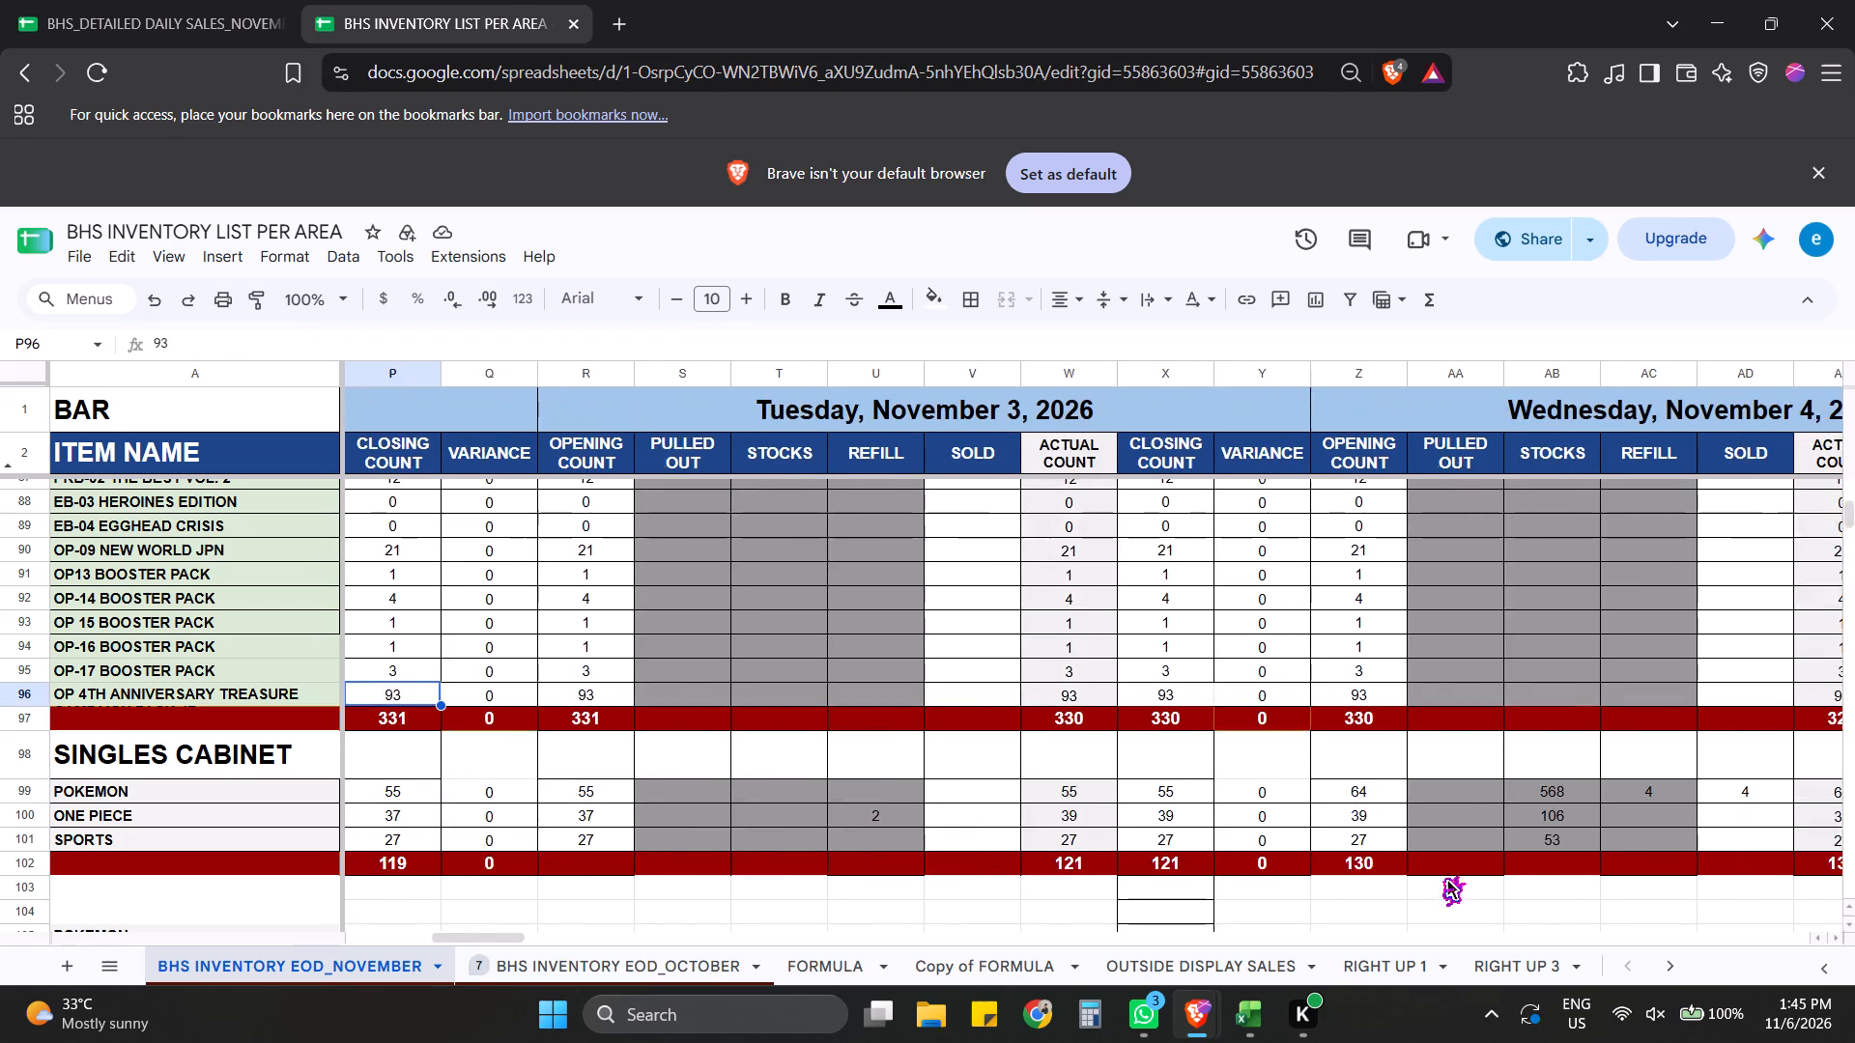
{"action": "key", "text": "Left"}
{"action": "key", "text": "Left"}
{"action": "key", "text": "Left"}
{"action": "key", "text": "Left"}
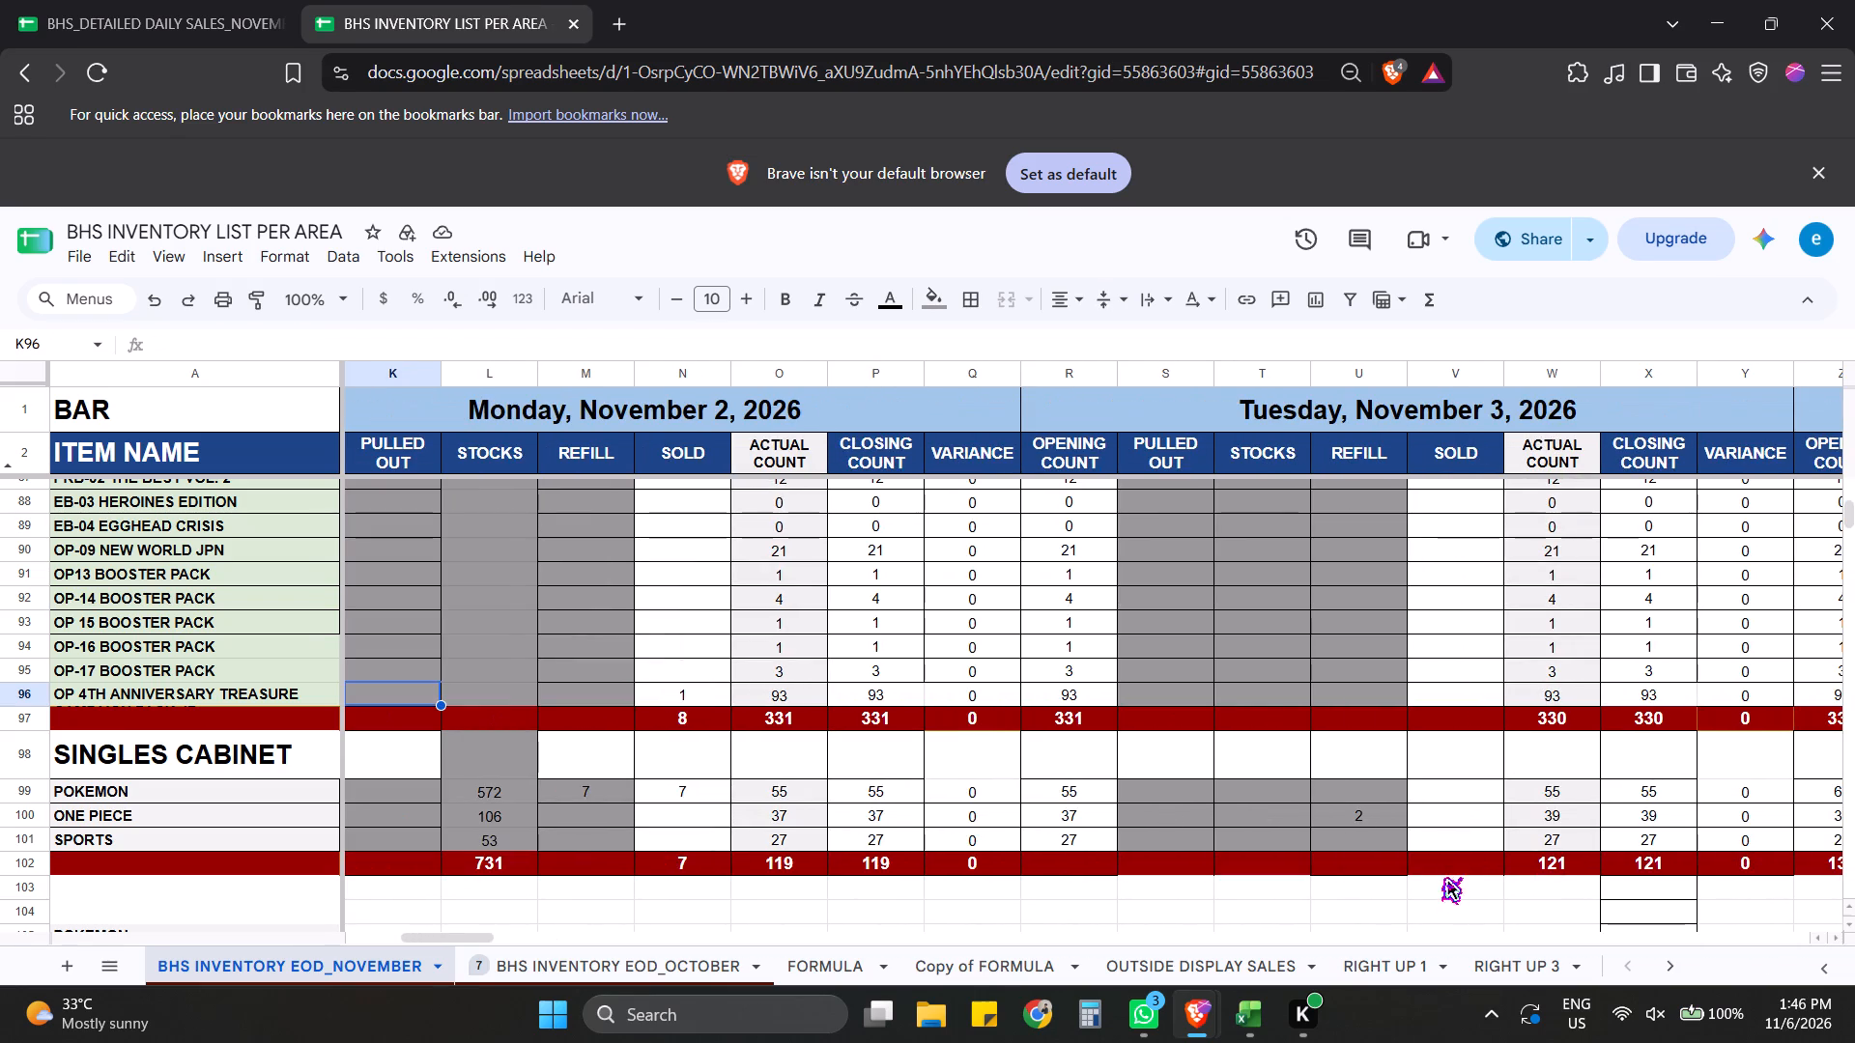
{"action": "key", "text": "alt+Tab"}
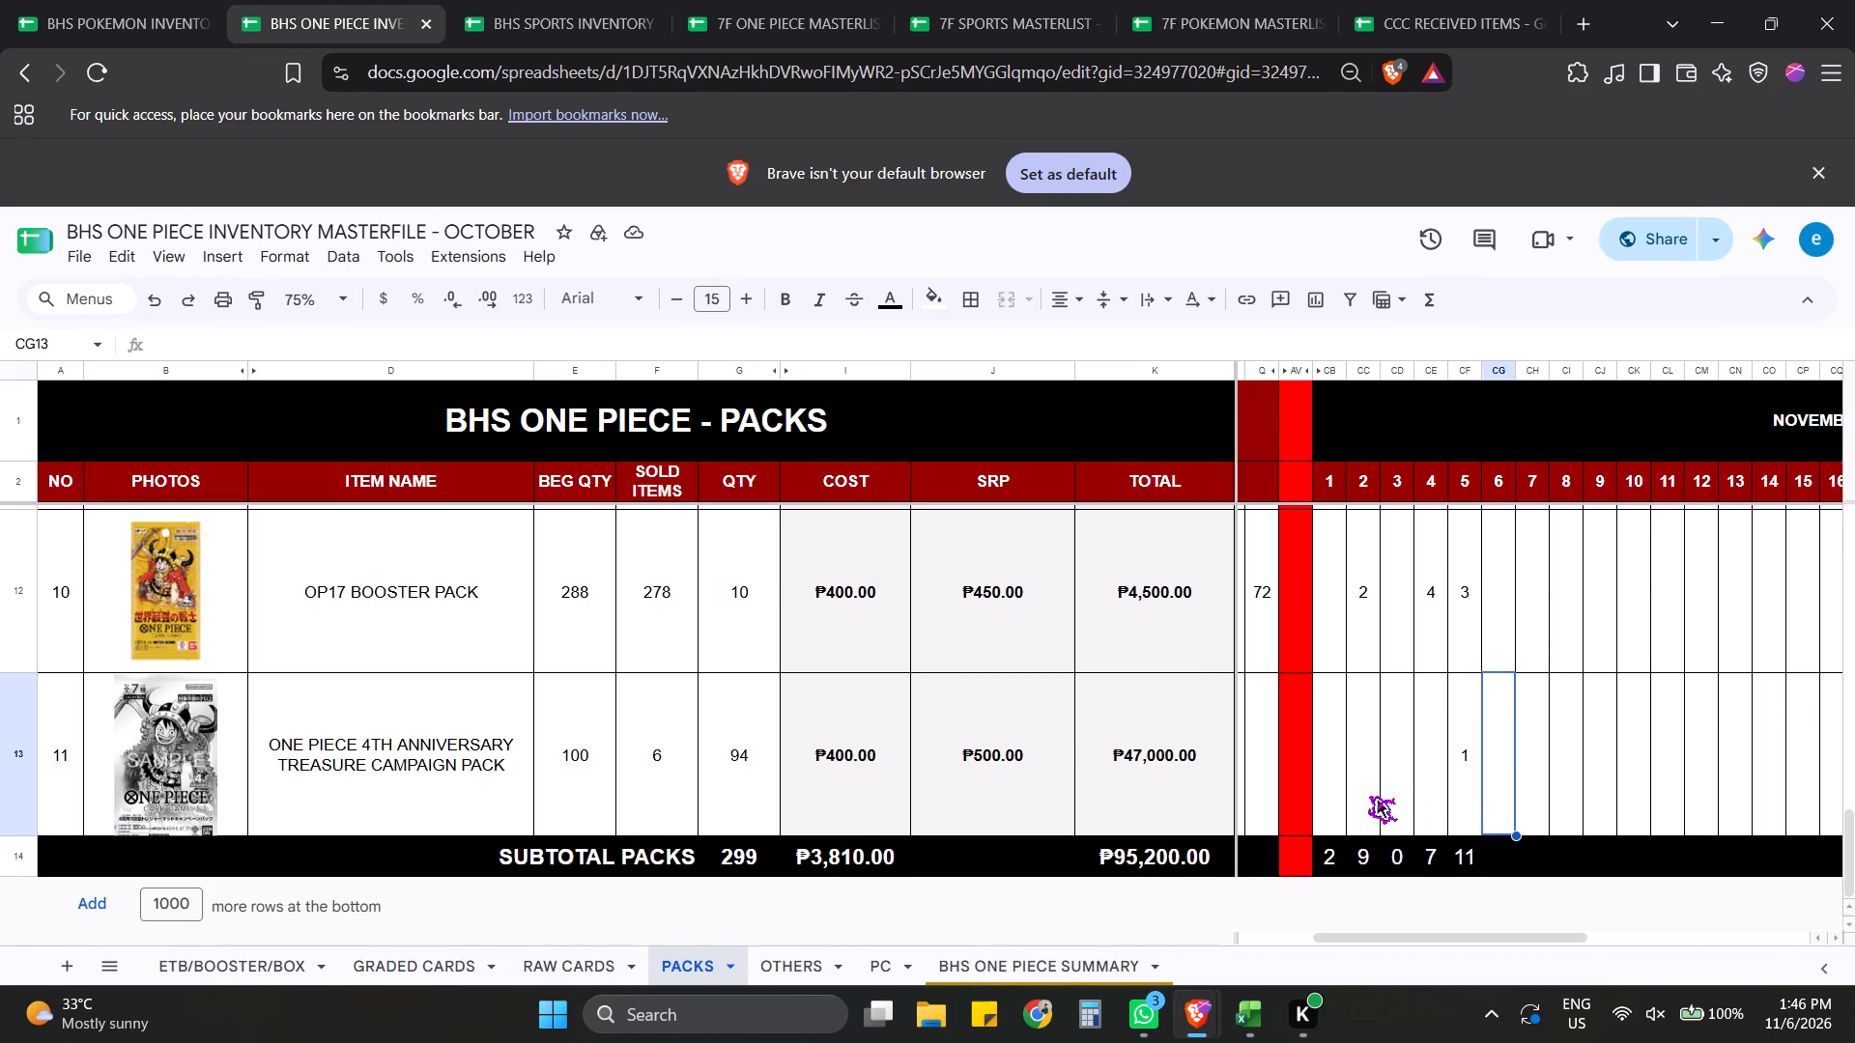
{"action": "left_click", "coordinate": [1368, 795]}
{"action": "key", "text": "1"}
{"action": "left_click", "coordinate": [1407, 792]}
{"action": "left_click", "coordinate": [1342, 792]}
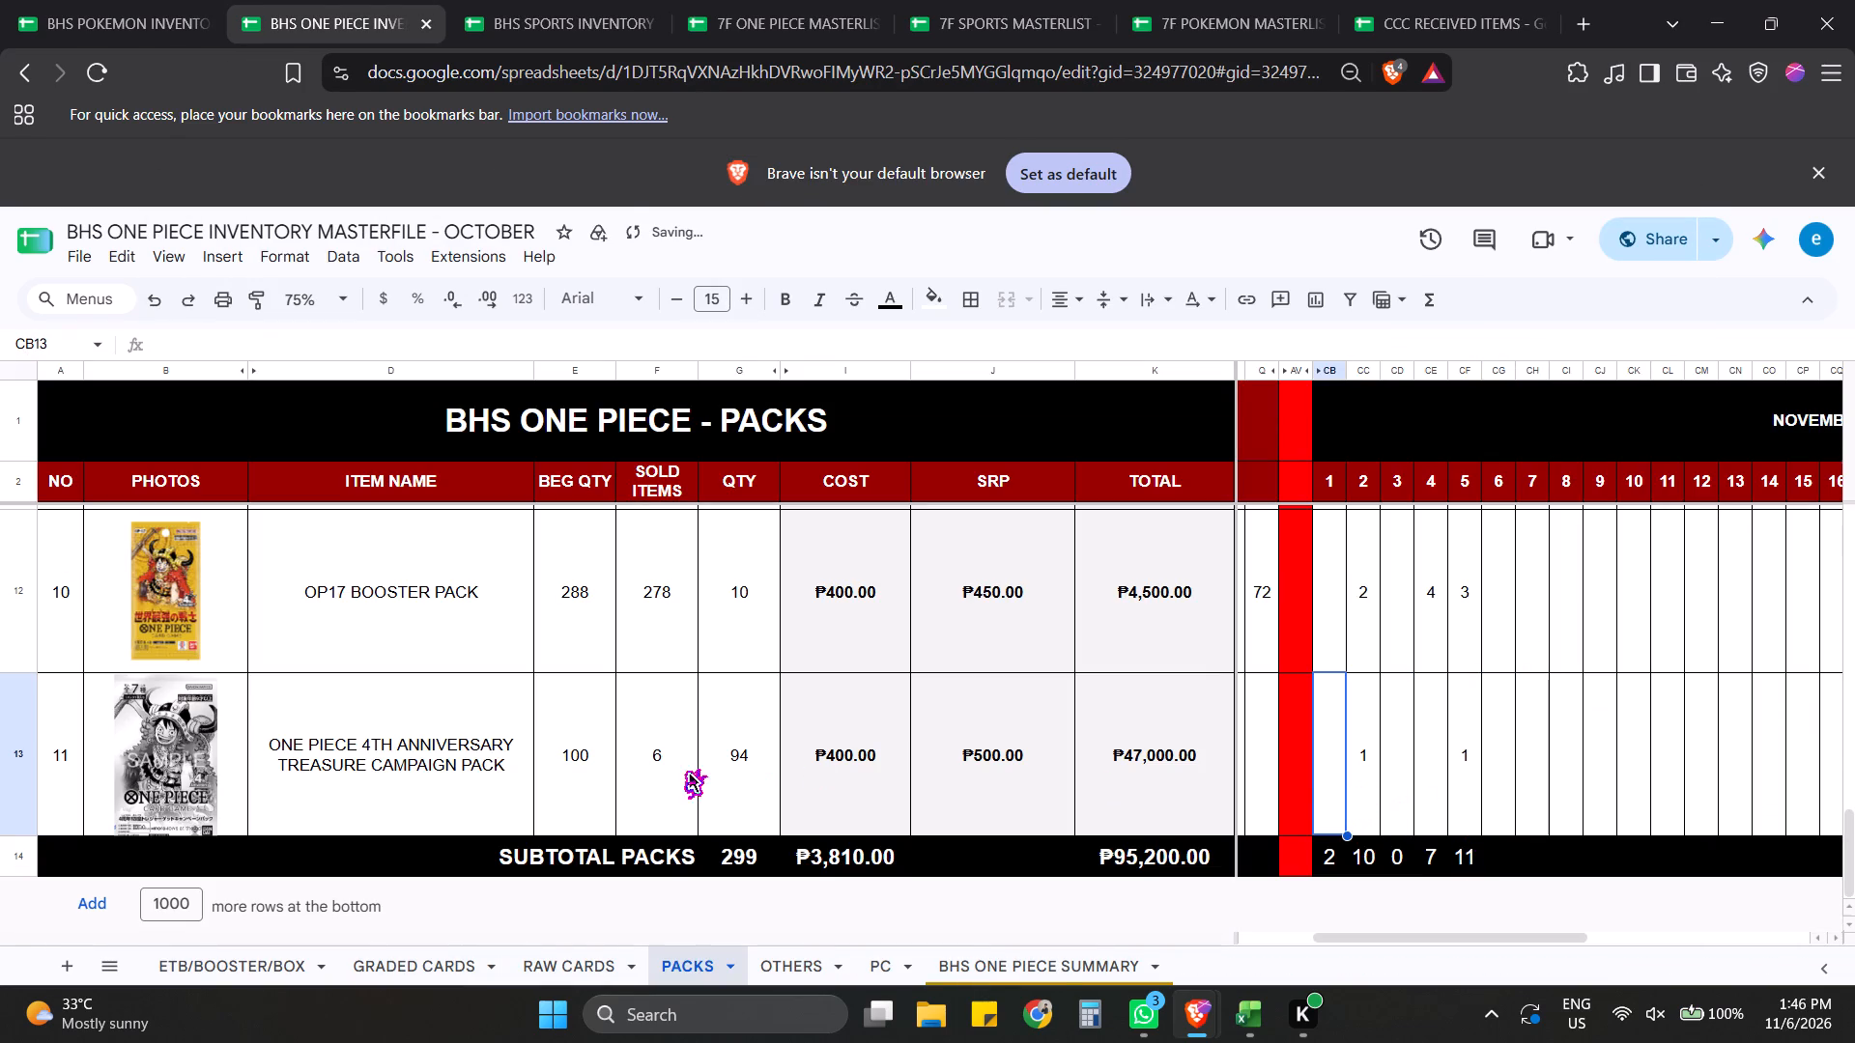
Extend PRB01 Booster Pack's Sold Items formula on the Packs sheet to =SUM(N3:DE3), covering all November days.
{"action": "left_click", "coordinate": [642, 772]}
{"action": "scroll", "coordinate": [1075, 721], "scroll_direction": "up", "scroll_amount": 19}
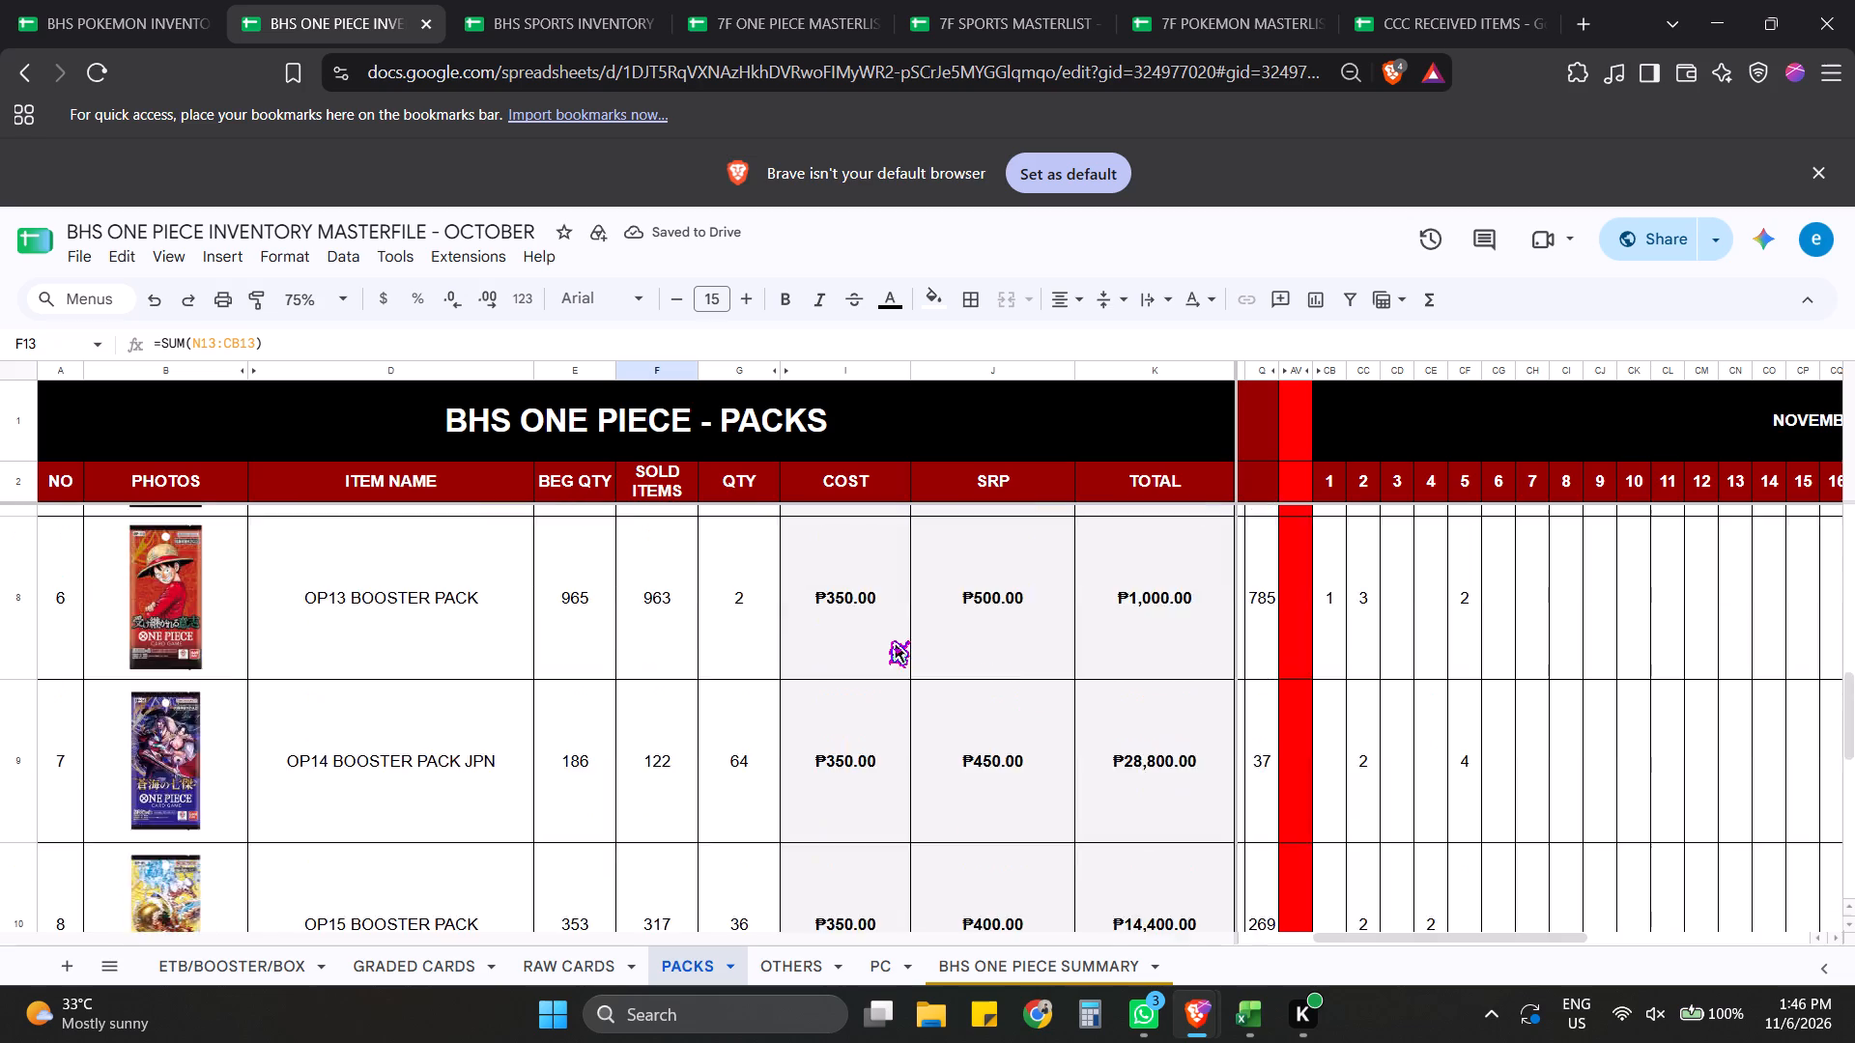
{"action": "scroll", "coordinate": [886, 639], "scroll_direction": "up", "scroll_amount": 20}
{"action": "scroll", "coordinate": [886, 639], "scroll_direction": "up", "scroll_amount": 20}
{"action": "scroll", "coordinate": [886, 639], "scroll_direction": "up", "scroll_amount": 11}
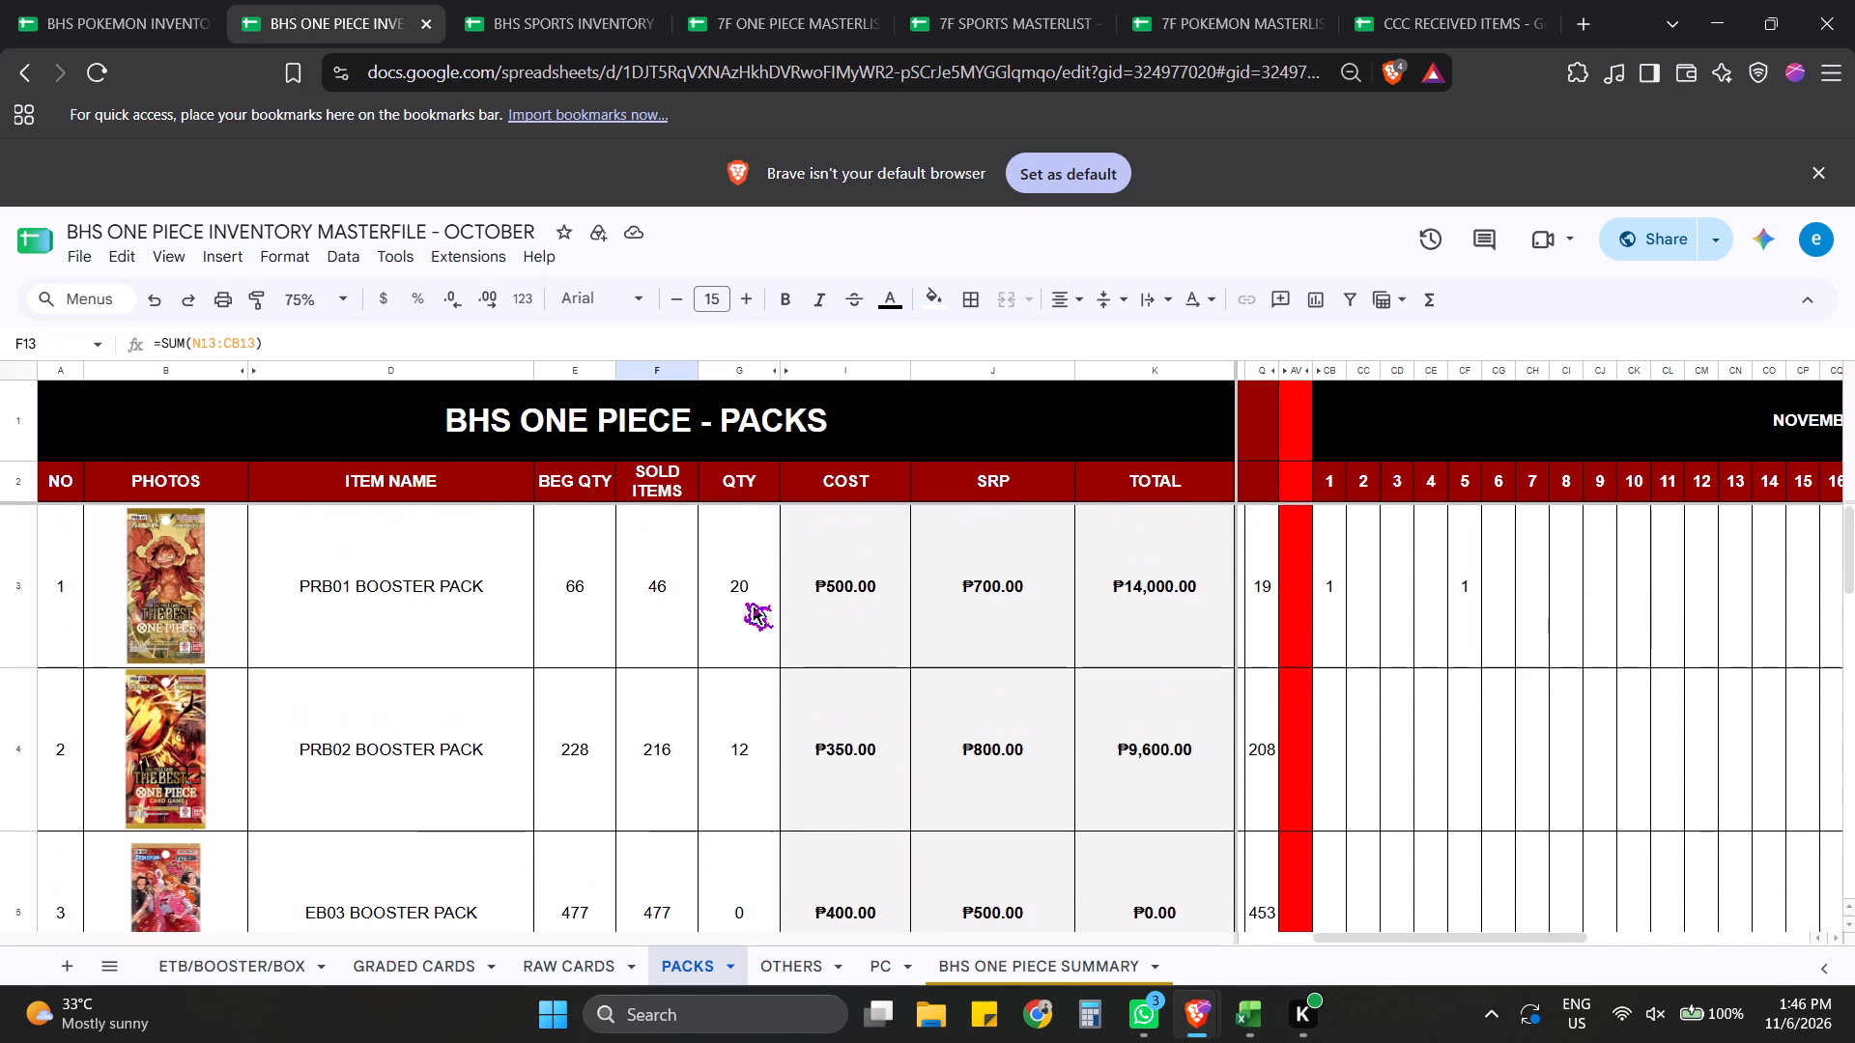
{"action": "scroll", "coordinate": [744, 602], "scroll_direction": "up", "scroll_amount": 2}
{"action": "left_click", "coordinate": [671, 613]}
{"action": "left_click_drag", "start_coordinate": [1383, 936], "coordinate": [1658, 942]}
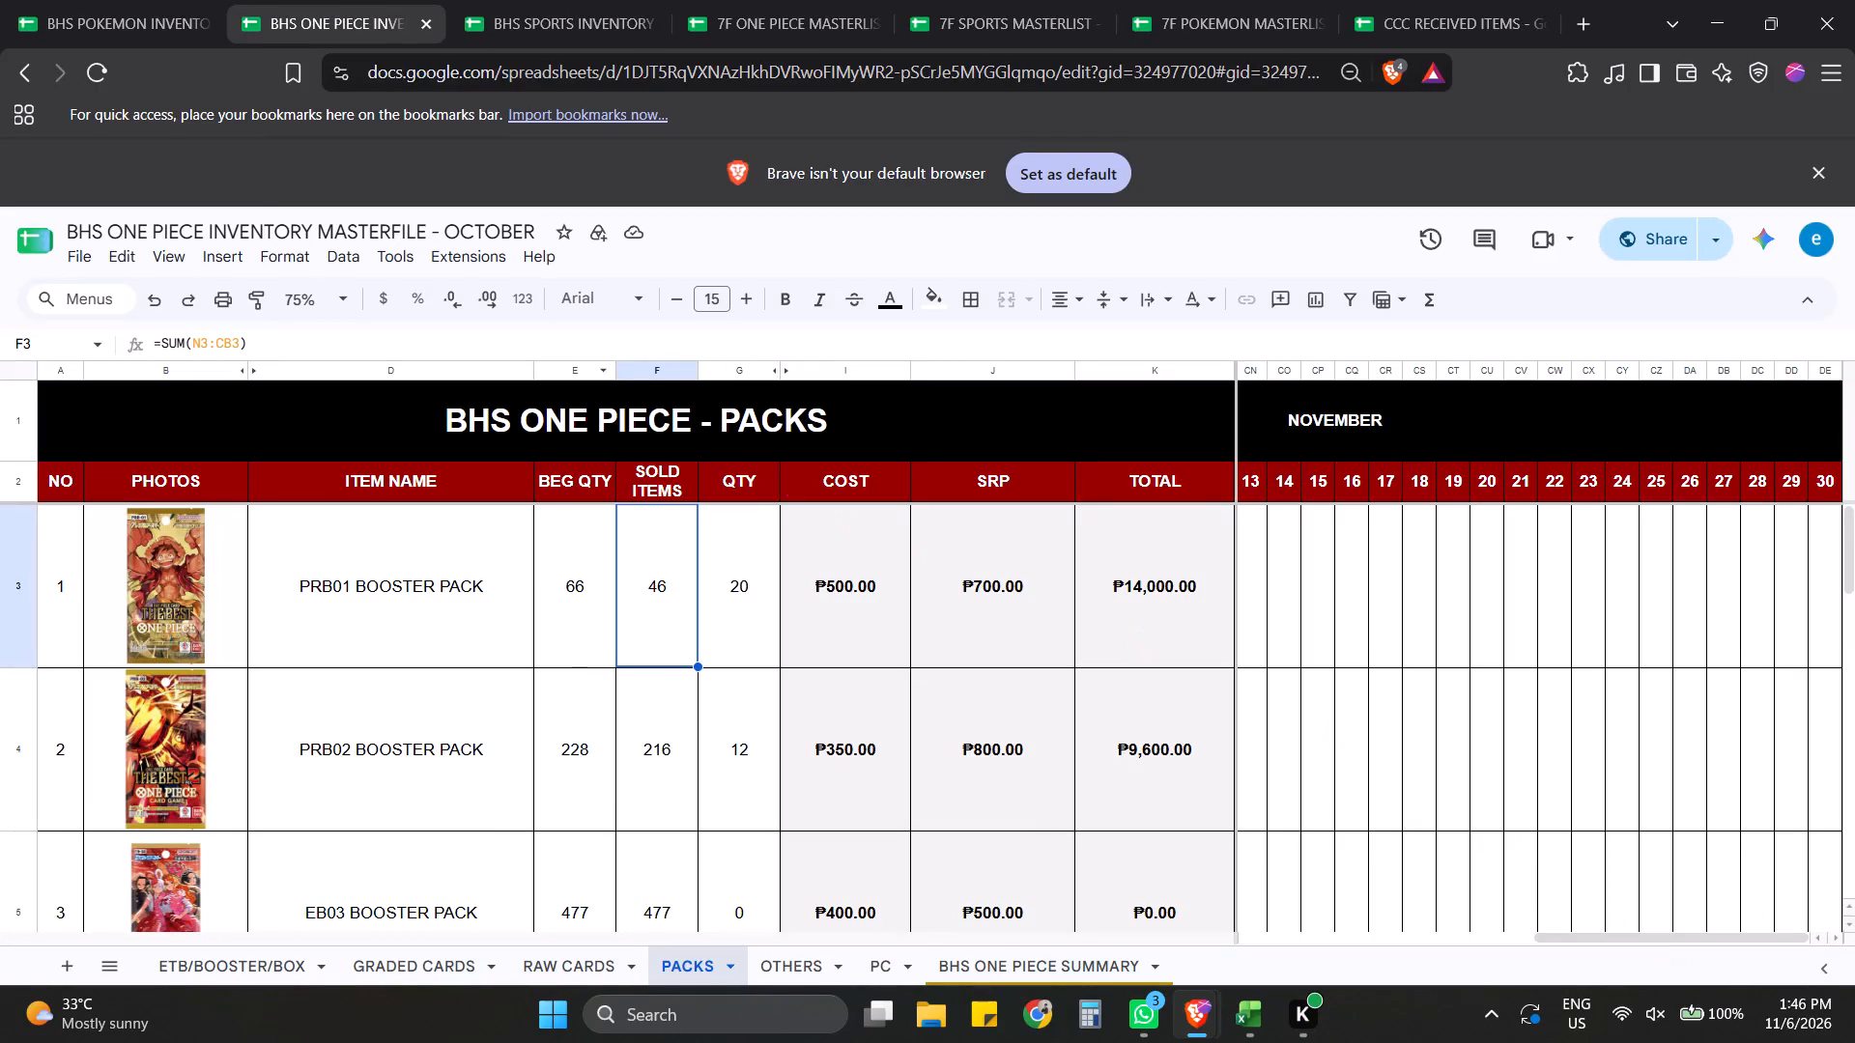
{"action": "left_click", "coordinate": [231, 338]}
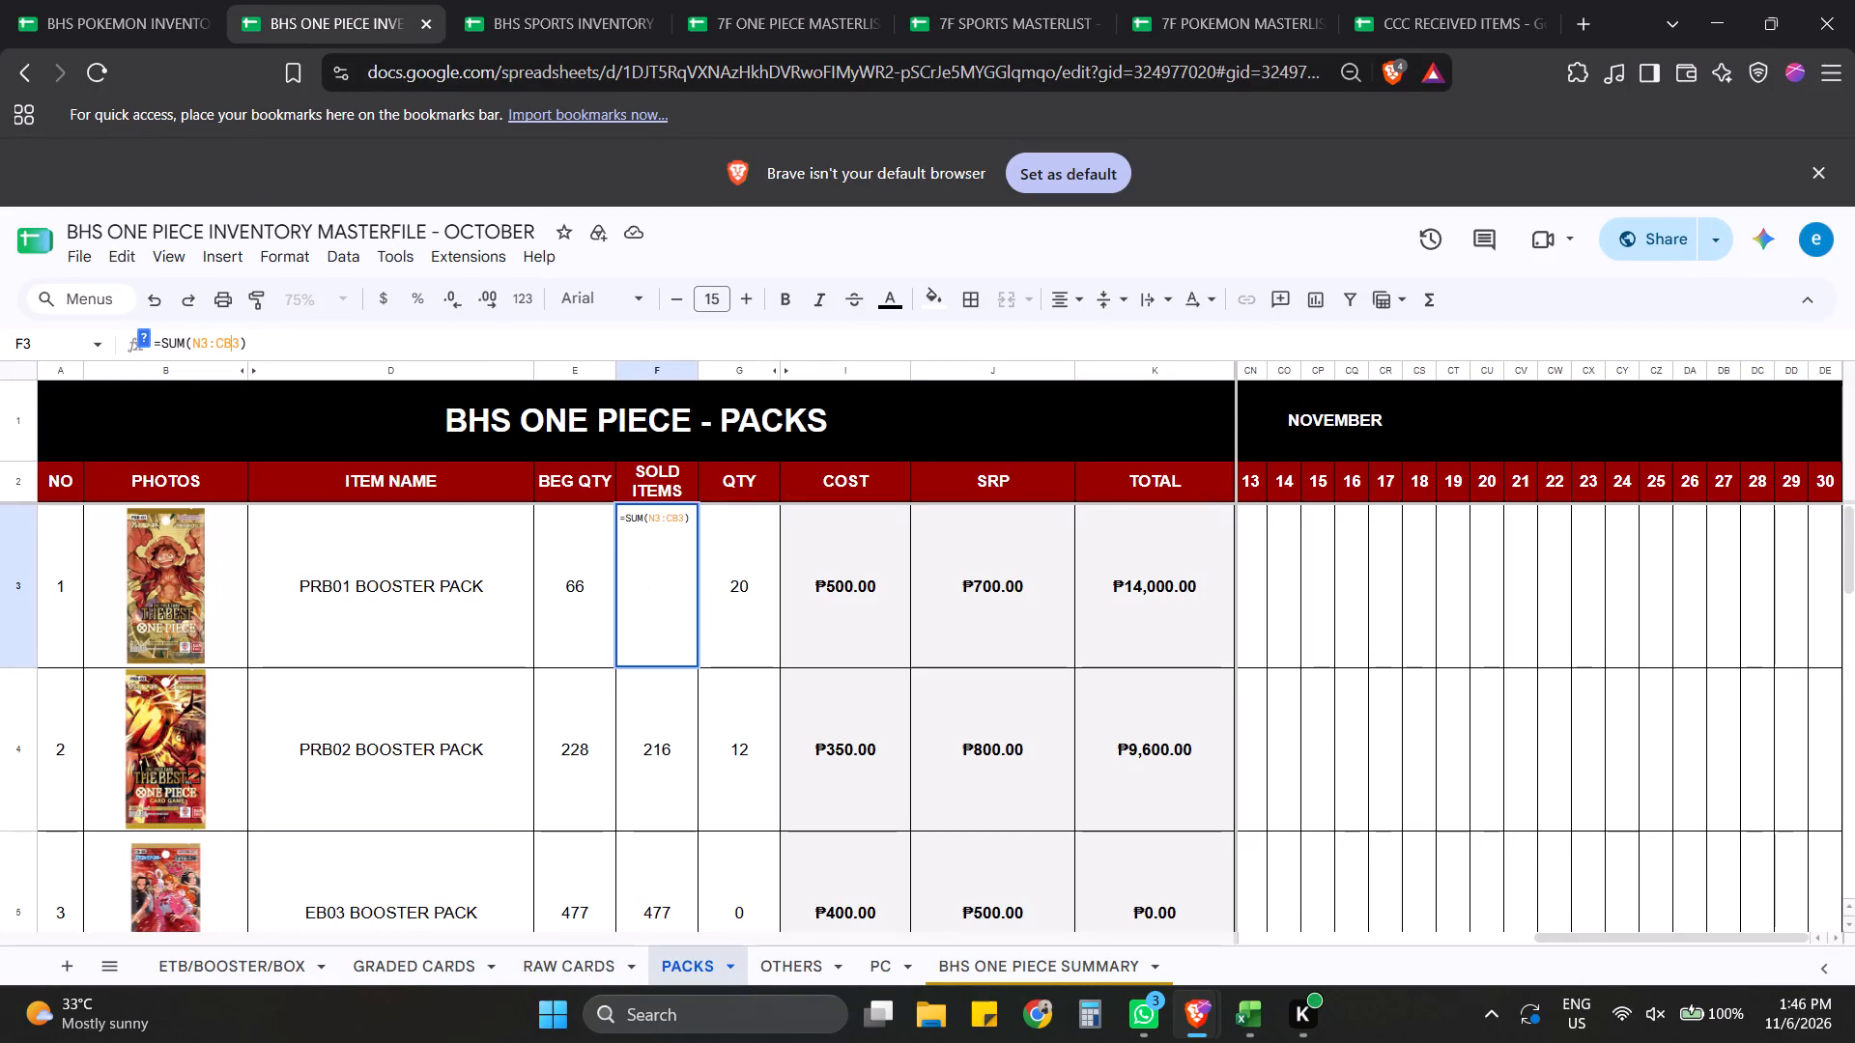
{"action": "key", "text": "BackSpace"}
{"action": "key", "text": "BackSpace"}
{"action": "type", "text": "DE"}
{"action": "key", "text": "Return"}
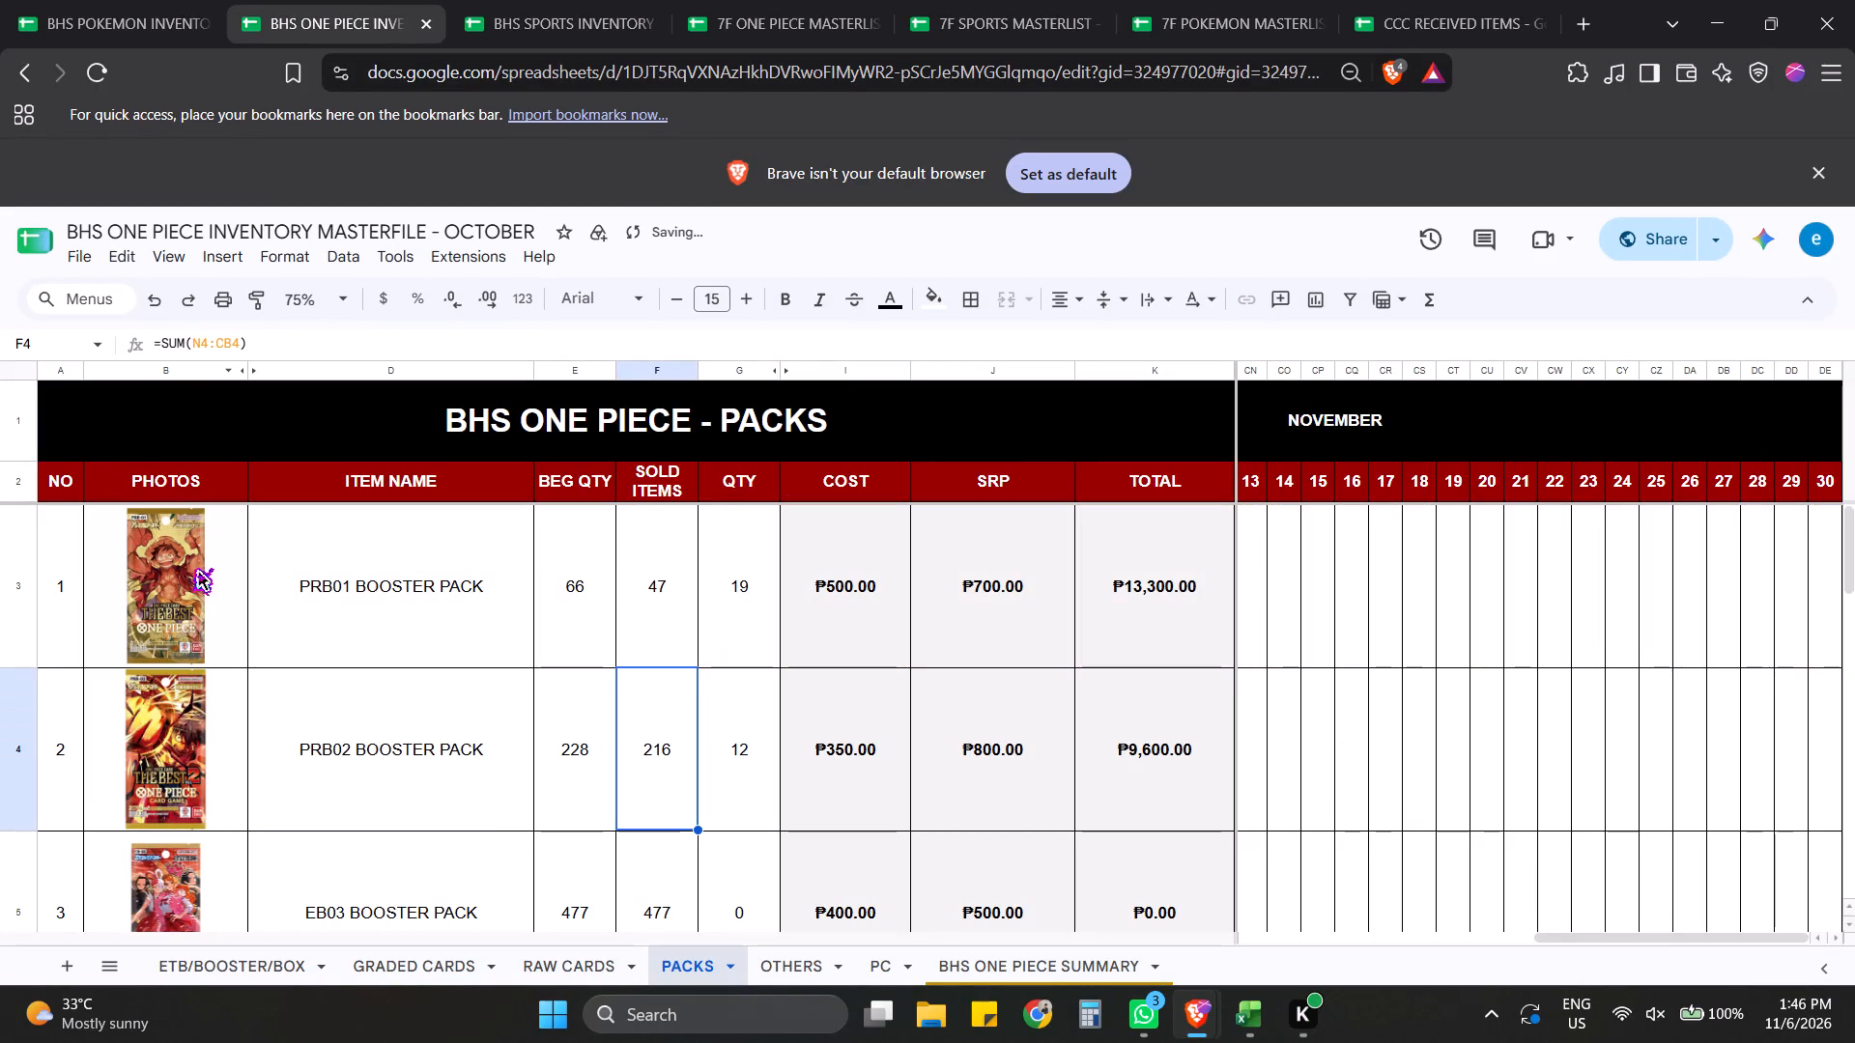
Fill PRB01's Sold Items formula down to the 4th Anniversary Treasure Campaign Pack row and check that row's formulas.
{"action": "left_click", "coordinate": [651, 559]}
{"action": "scroll", "coordinate": [780, 614], "scroll_direction": "down", "scroll_amount": 4}
{"action": "scroll", "coordinate": [756, 622], "scroll_direction": "up", "scroll_amount": 2}
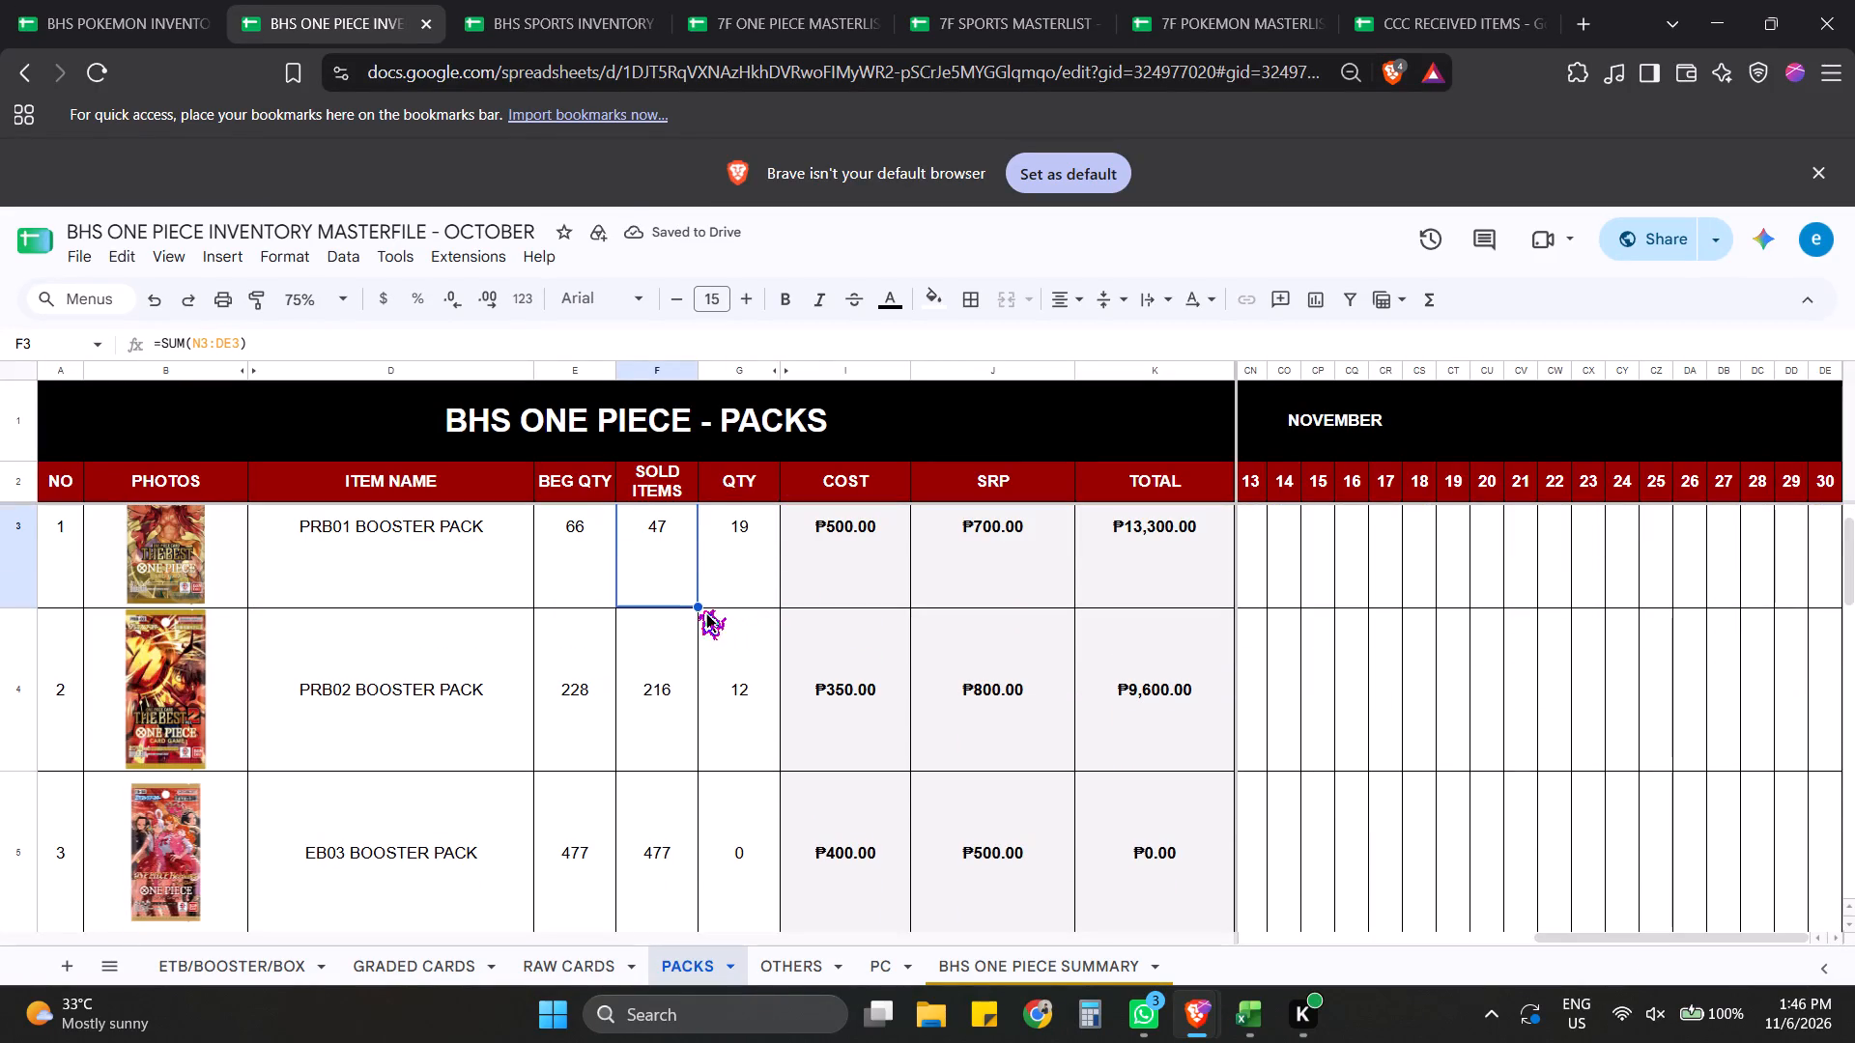
{"action": "left_click_drag", "start_coordinate": [697, 605], "coordinate": [674, 799]}
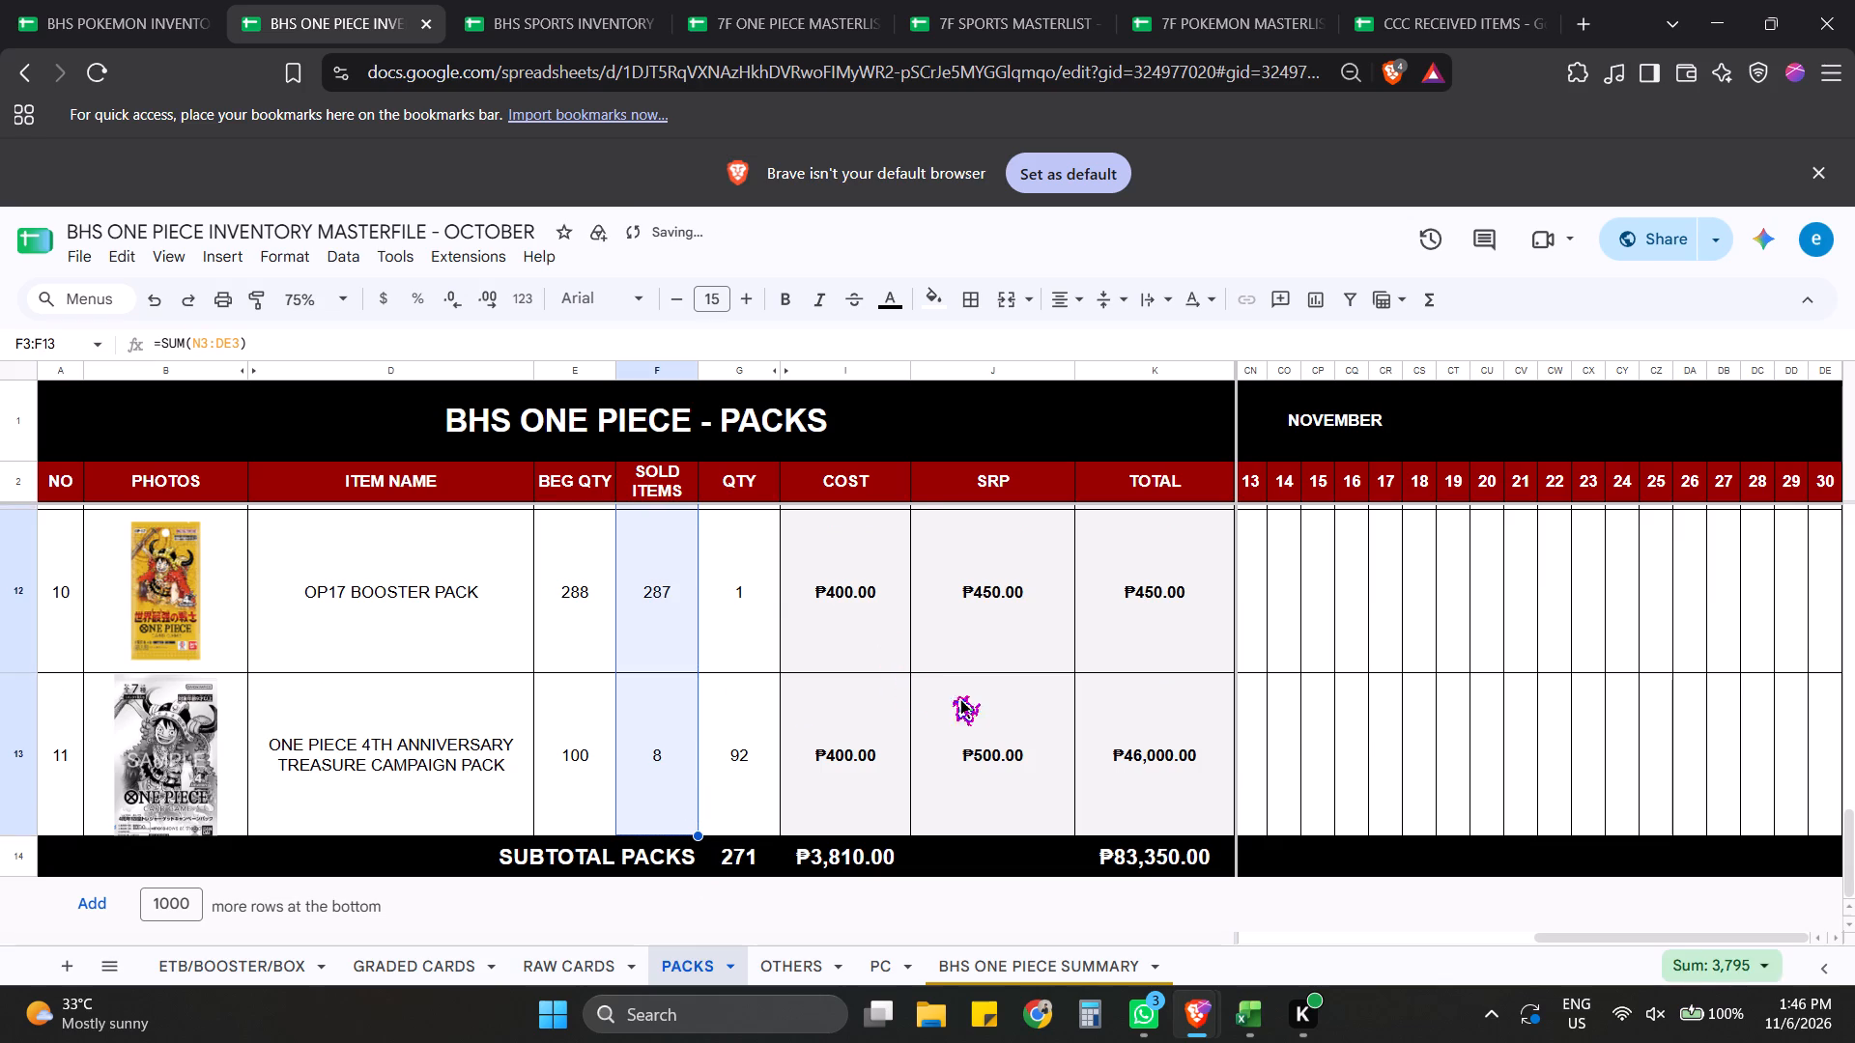
{"action": "left_click", "coordinate": [1301, 737]}
{"action": "left_click", "coordinate": [760, 748]}
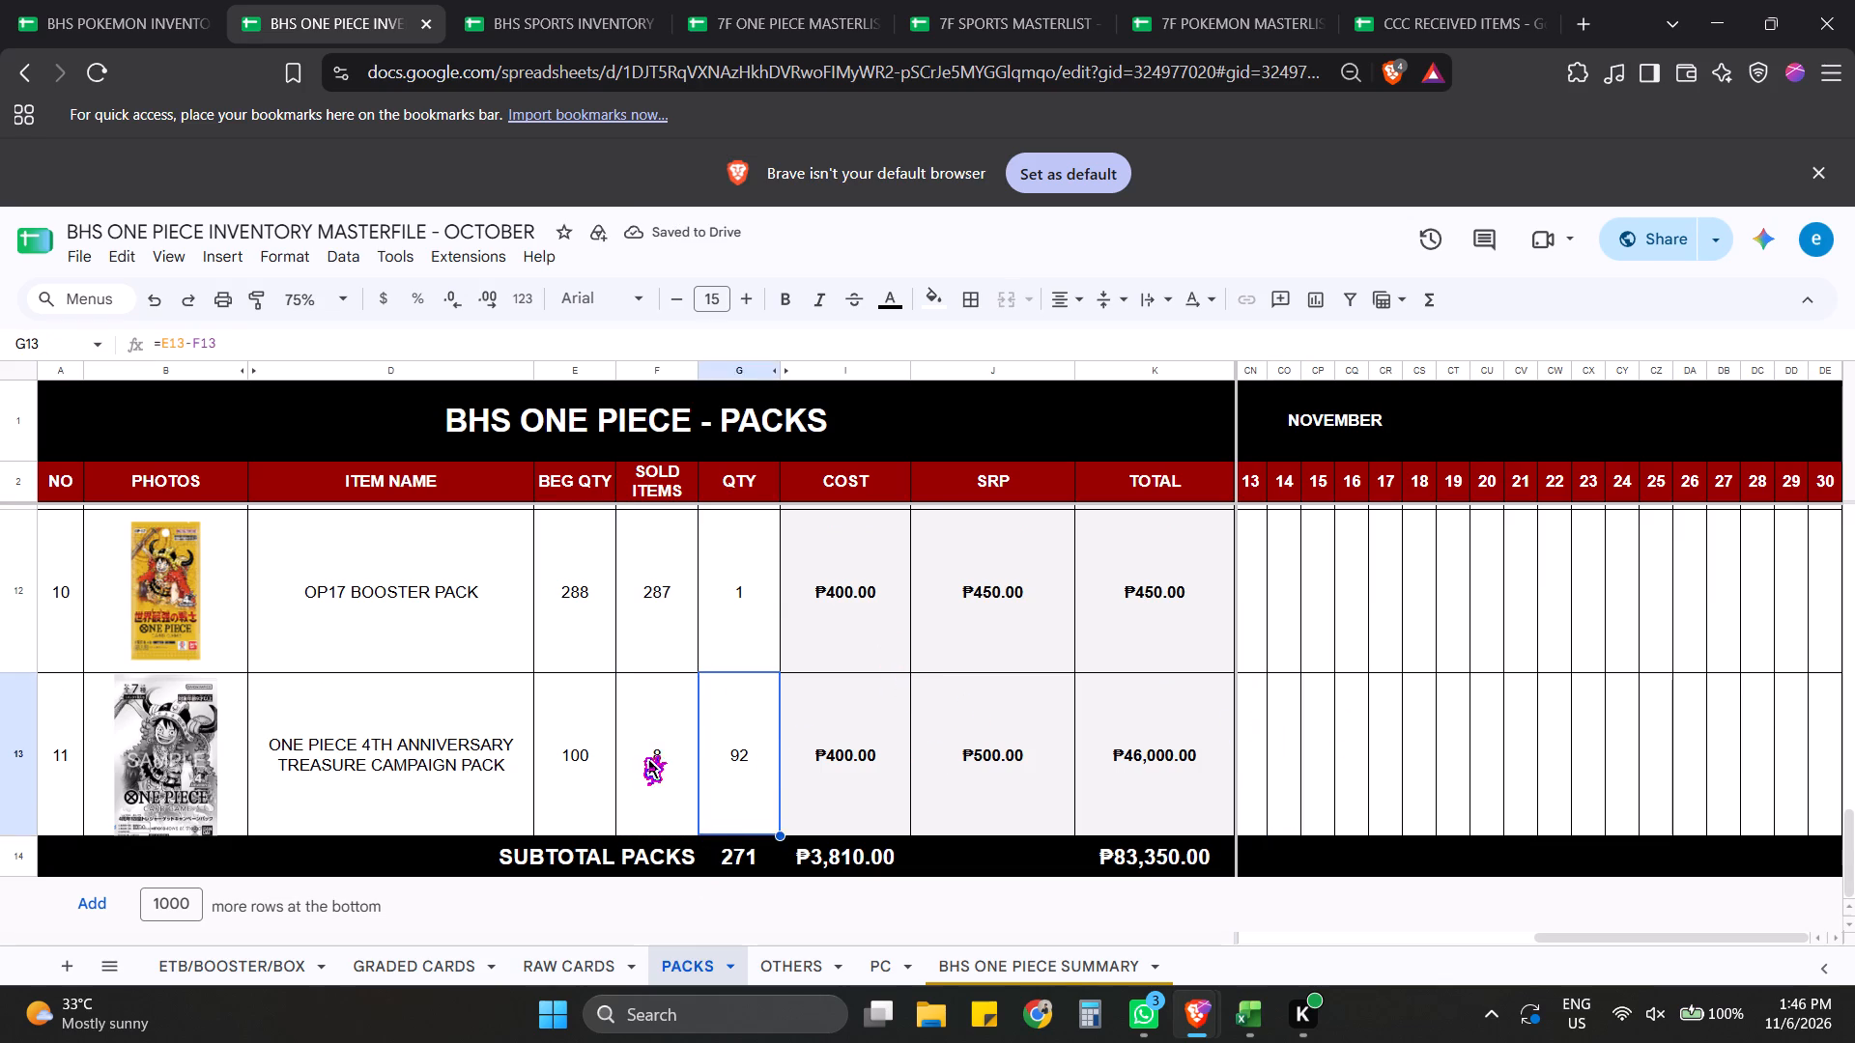
{"action": "left_click", "coordinate": [638, 755]}
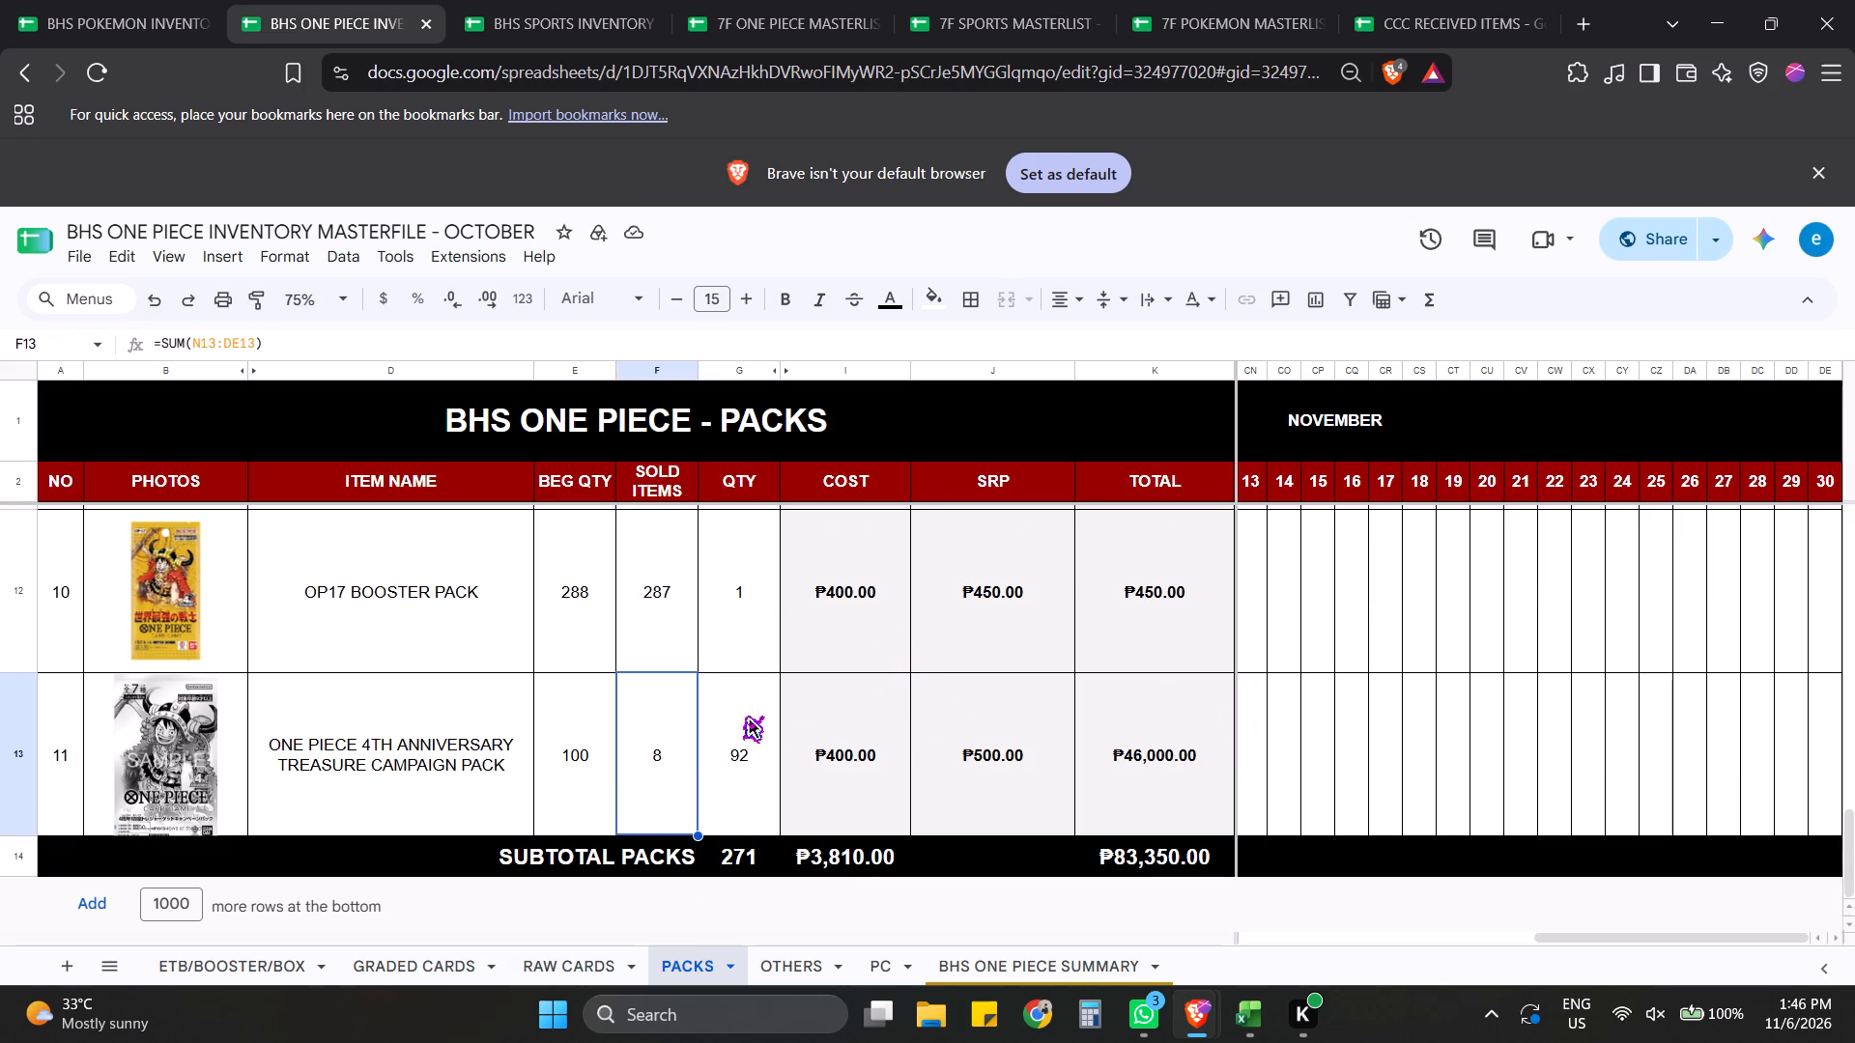
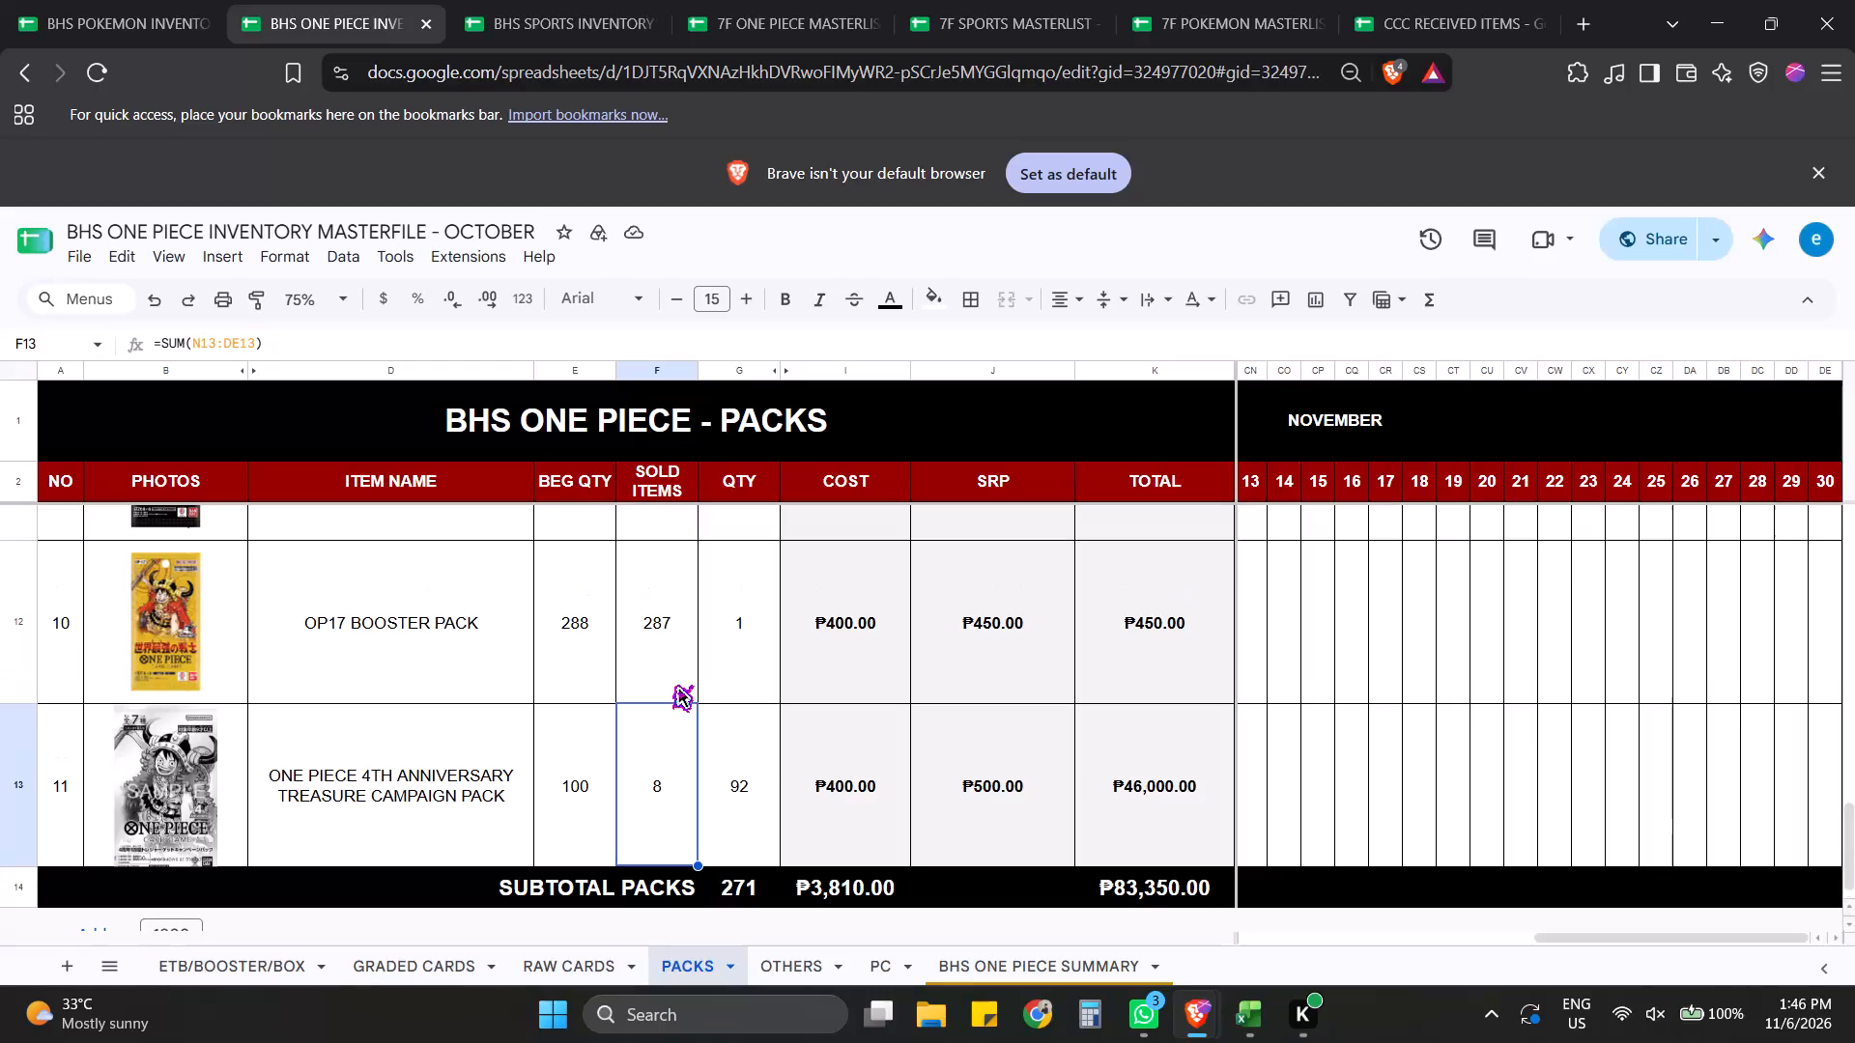
Check the Sold Items and Qty formulas of the 4th Anniversary Treasure Campaign Pack and the pack rows above it.
{"action": "scroll", "coordinate": [667, 804], "scroll_direction": "up", "scroll_amount": 2}
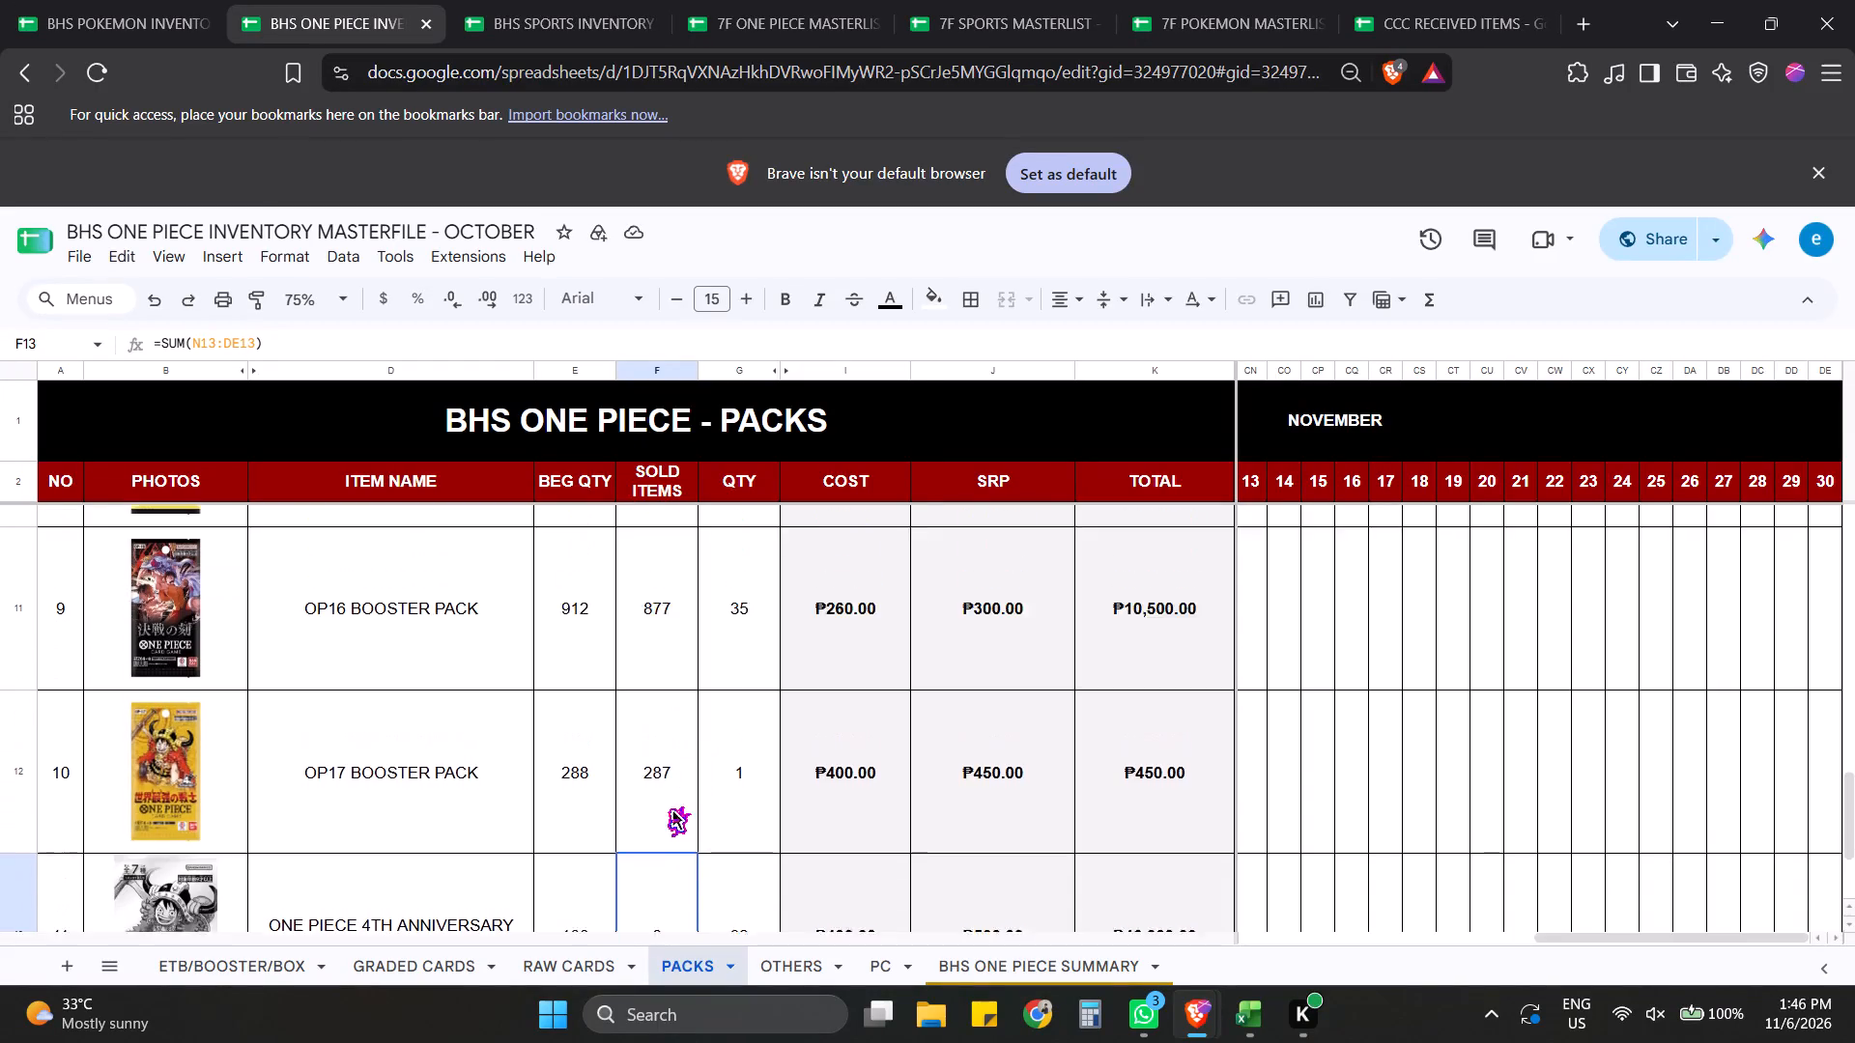
{"action": "scroll", "coordinate": [666, 777], "scroll_direction": "down", "scroll_amount": 8}
{"action": "left_click", "coordinate": [647, 738]}
{"action": "left_click", "coordinate": [752, 737]}
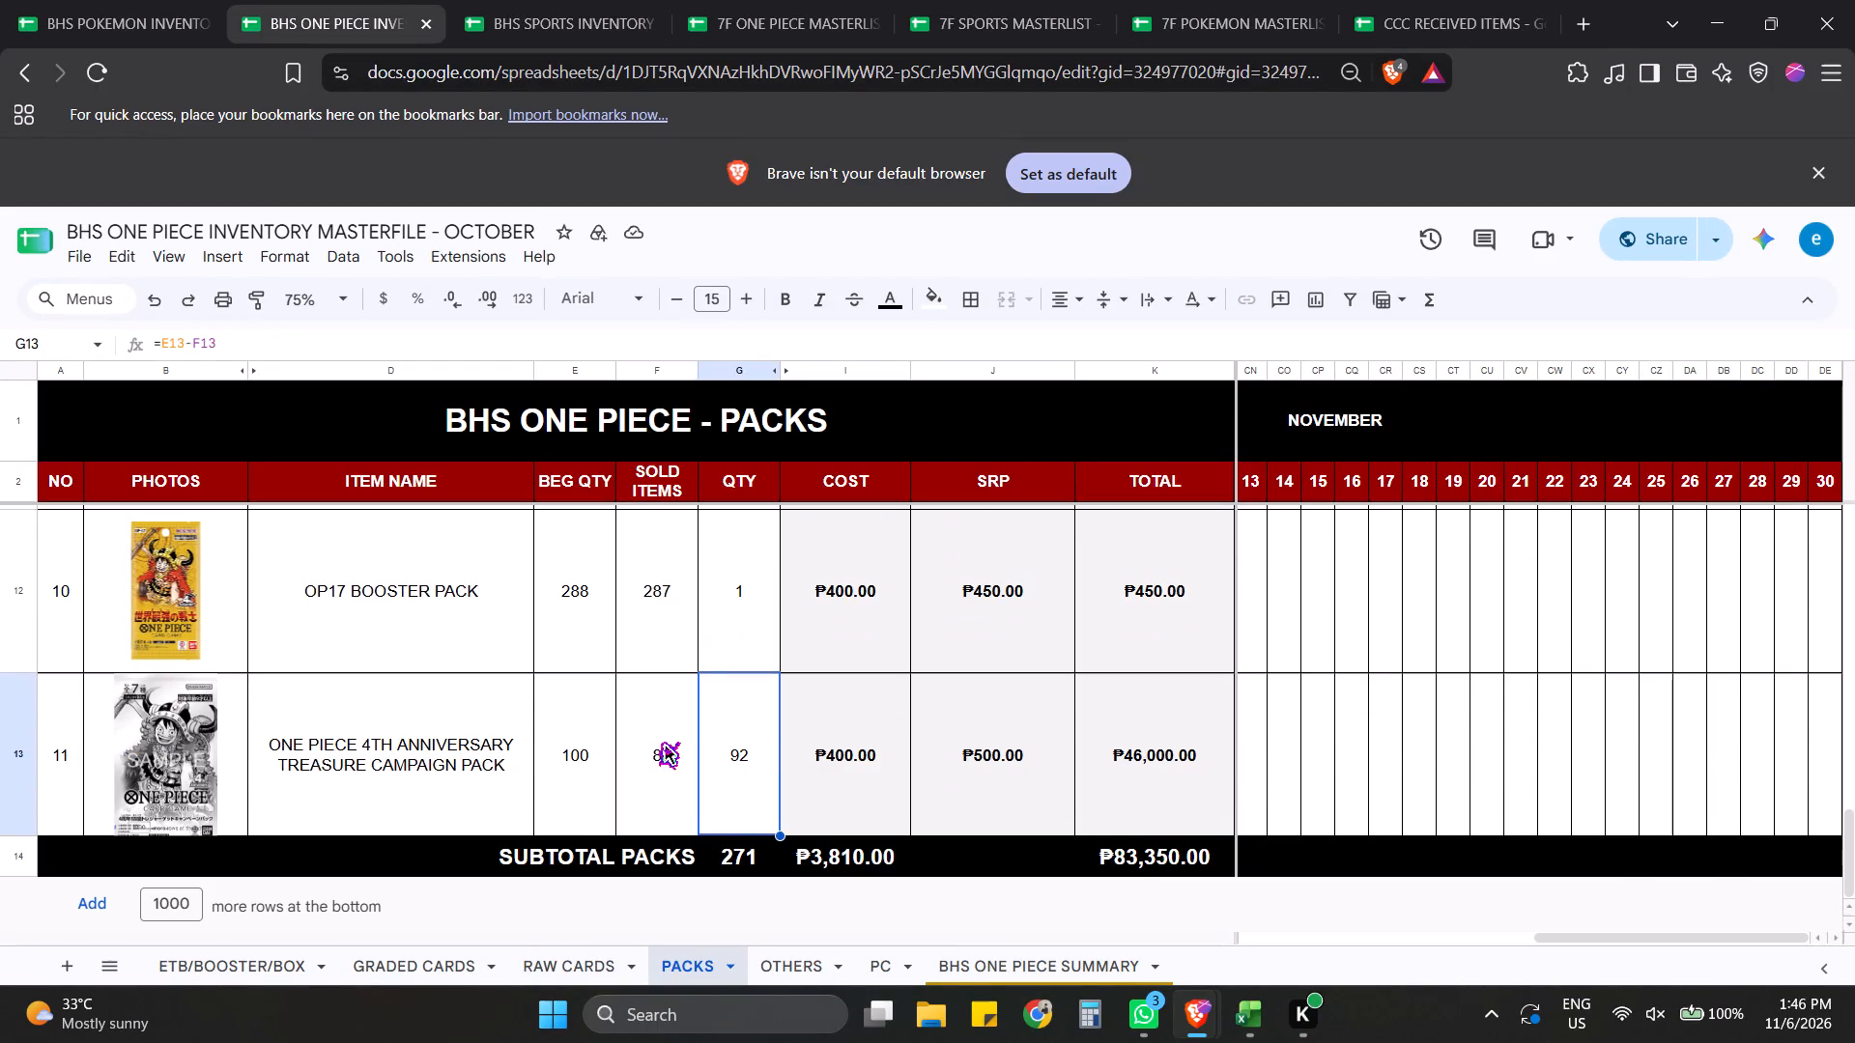
{"action": "left_click", "coordinate": [656, 741]}
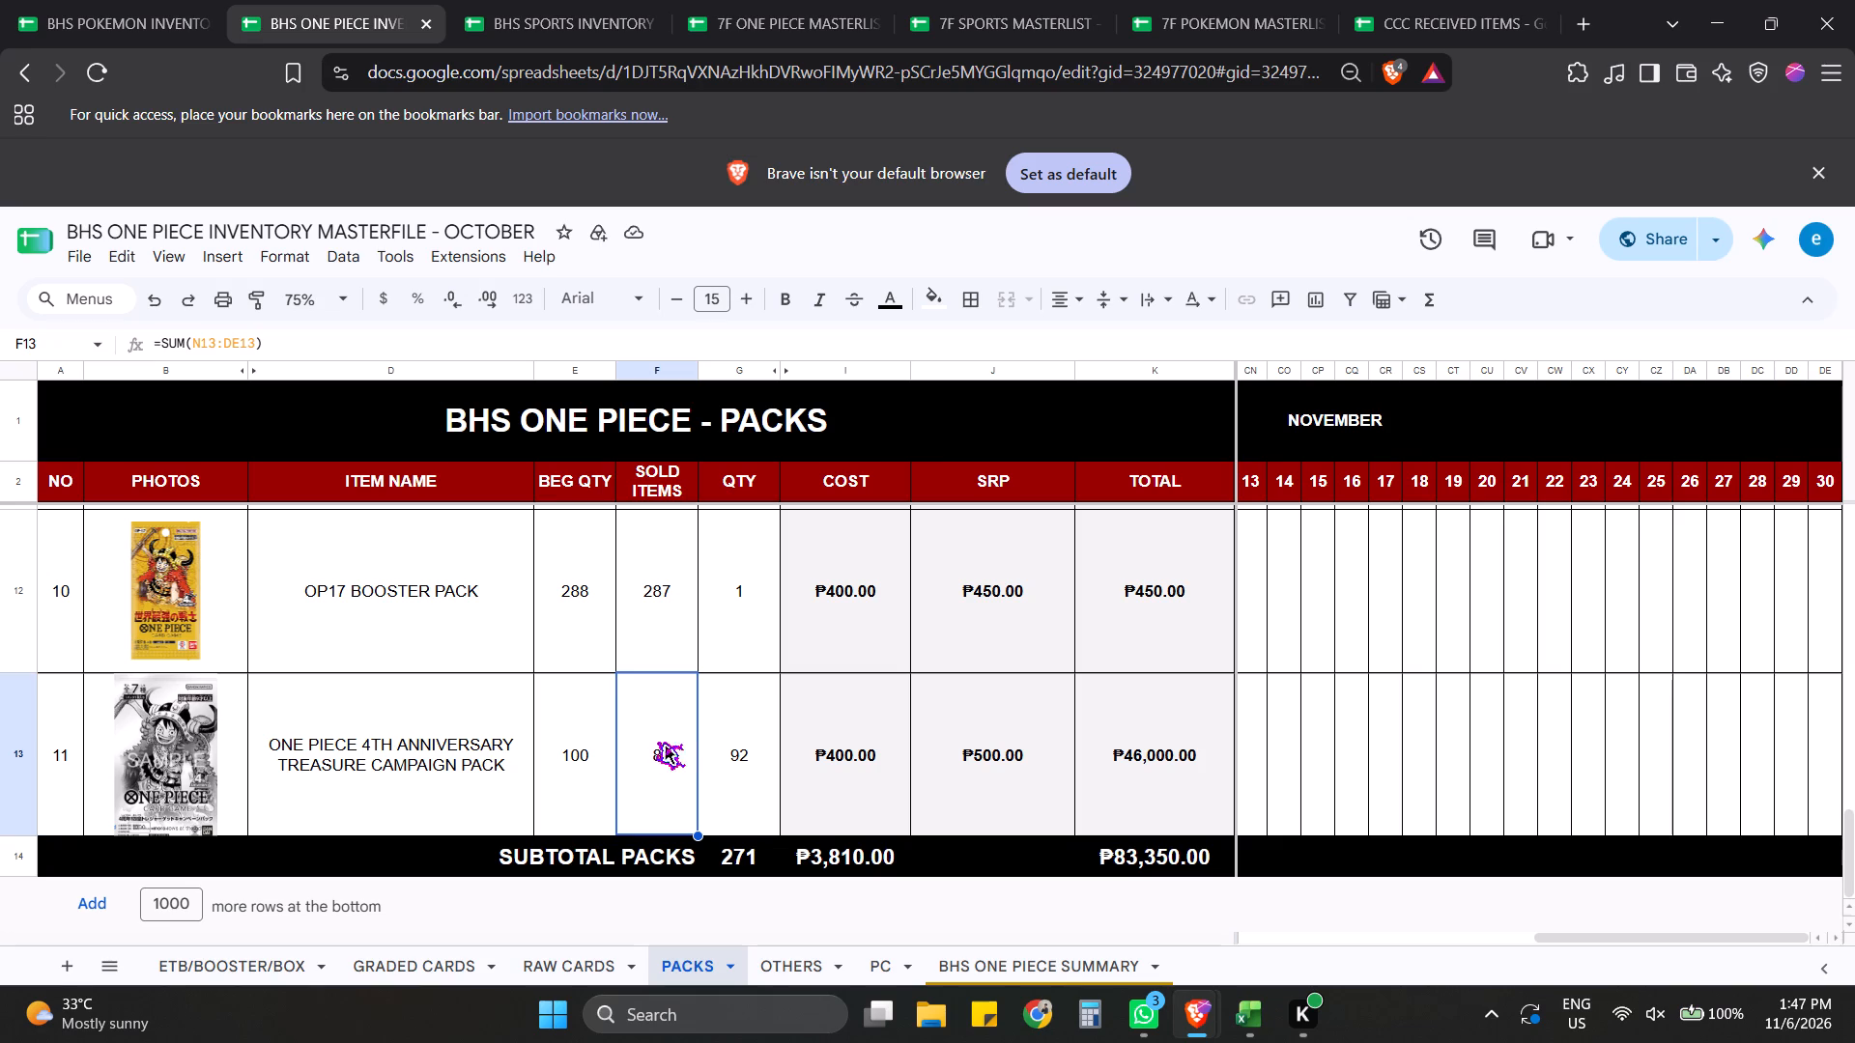
{"action": "left_click", "coordinate": [709, 775]}
{"action": "scroll", "coordinate": [742, 732], "scroll_direction": "up", "scroll_amount": 6}
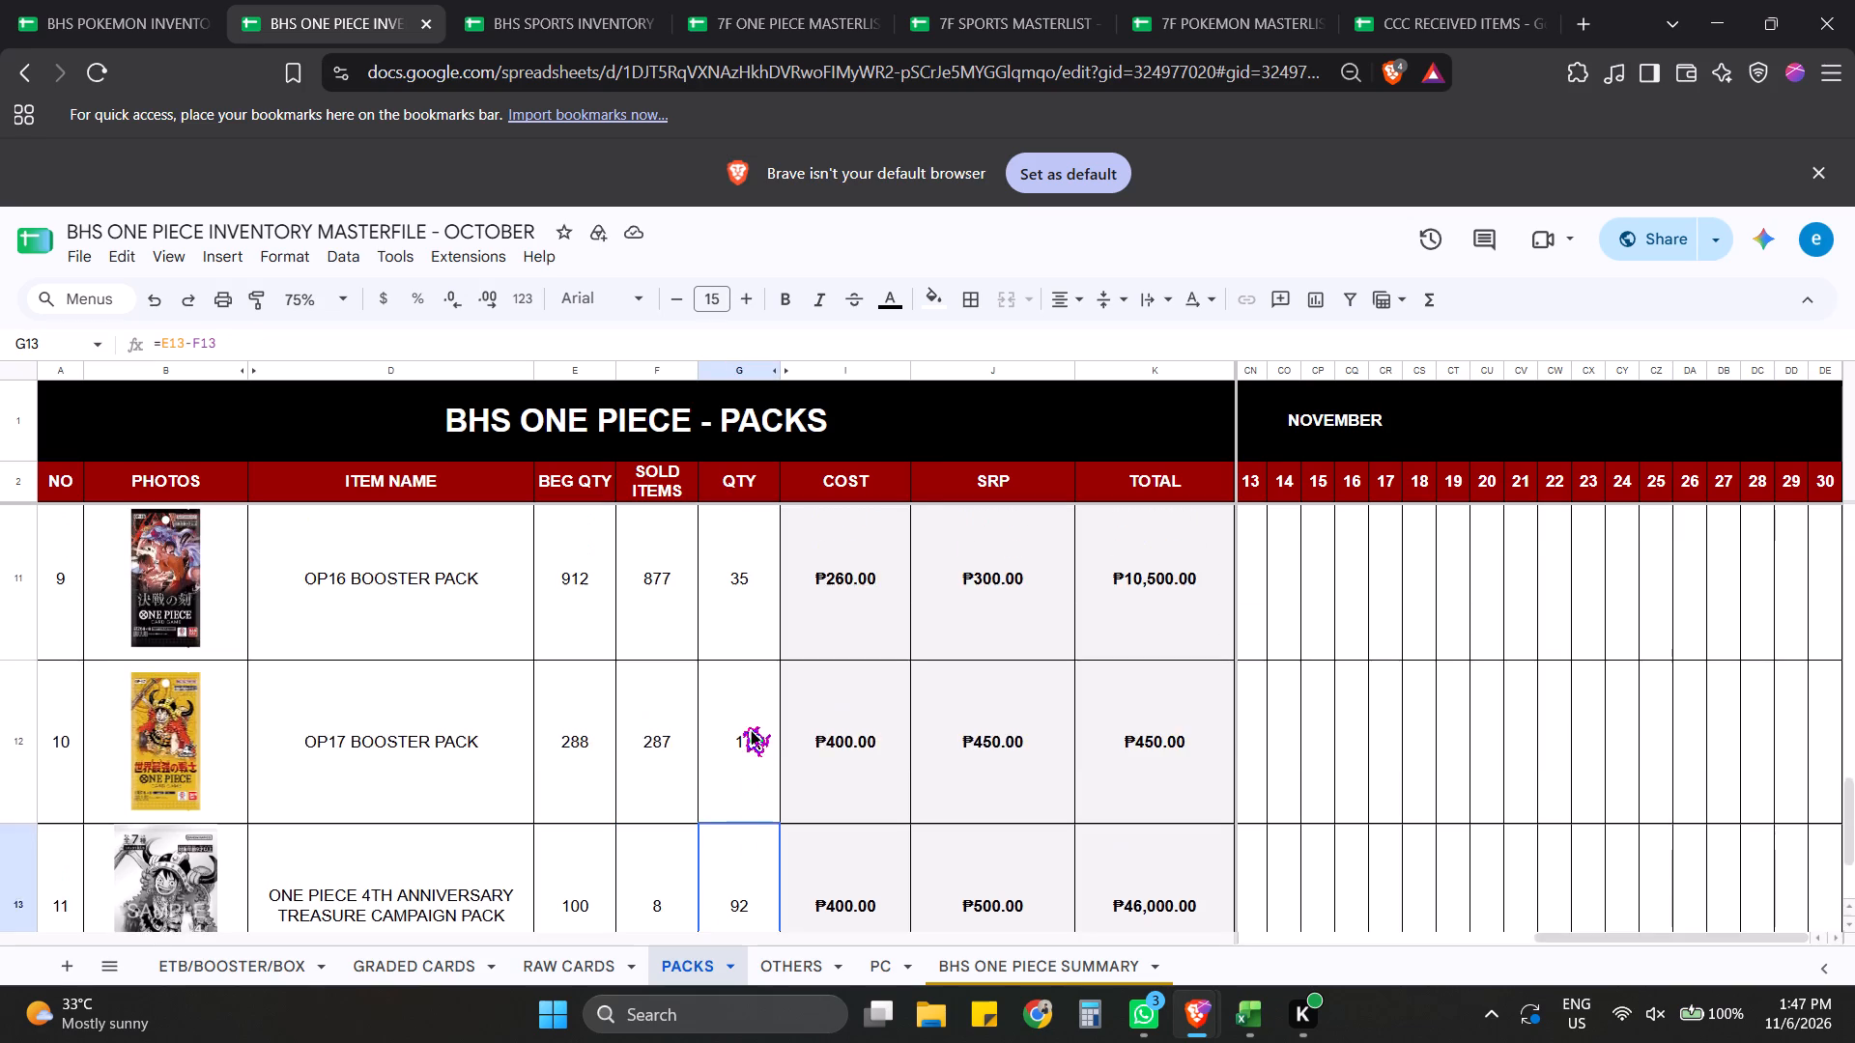
{"action": "scroll", "coordinate": [747, 757], "scroll_direction": "up", "scroll_amount": 20}
{"action": "scroll", "coordinate": [747, 757], "scroll_direction": "up", "scroll_amount": 3}
{"action": "scroll", "coordinate": [720, 755], "scroll_direction": "down", "scroll_amount": 1}
Inspect the OP13 Booster Pack's beginning, sold and remaining quantity formulas on the Packs sheet.
{"action": "left_click", "coordinate": [721, 755]}
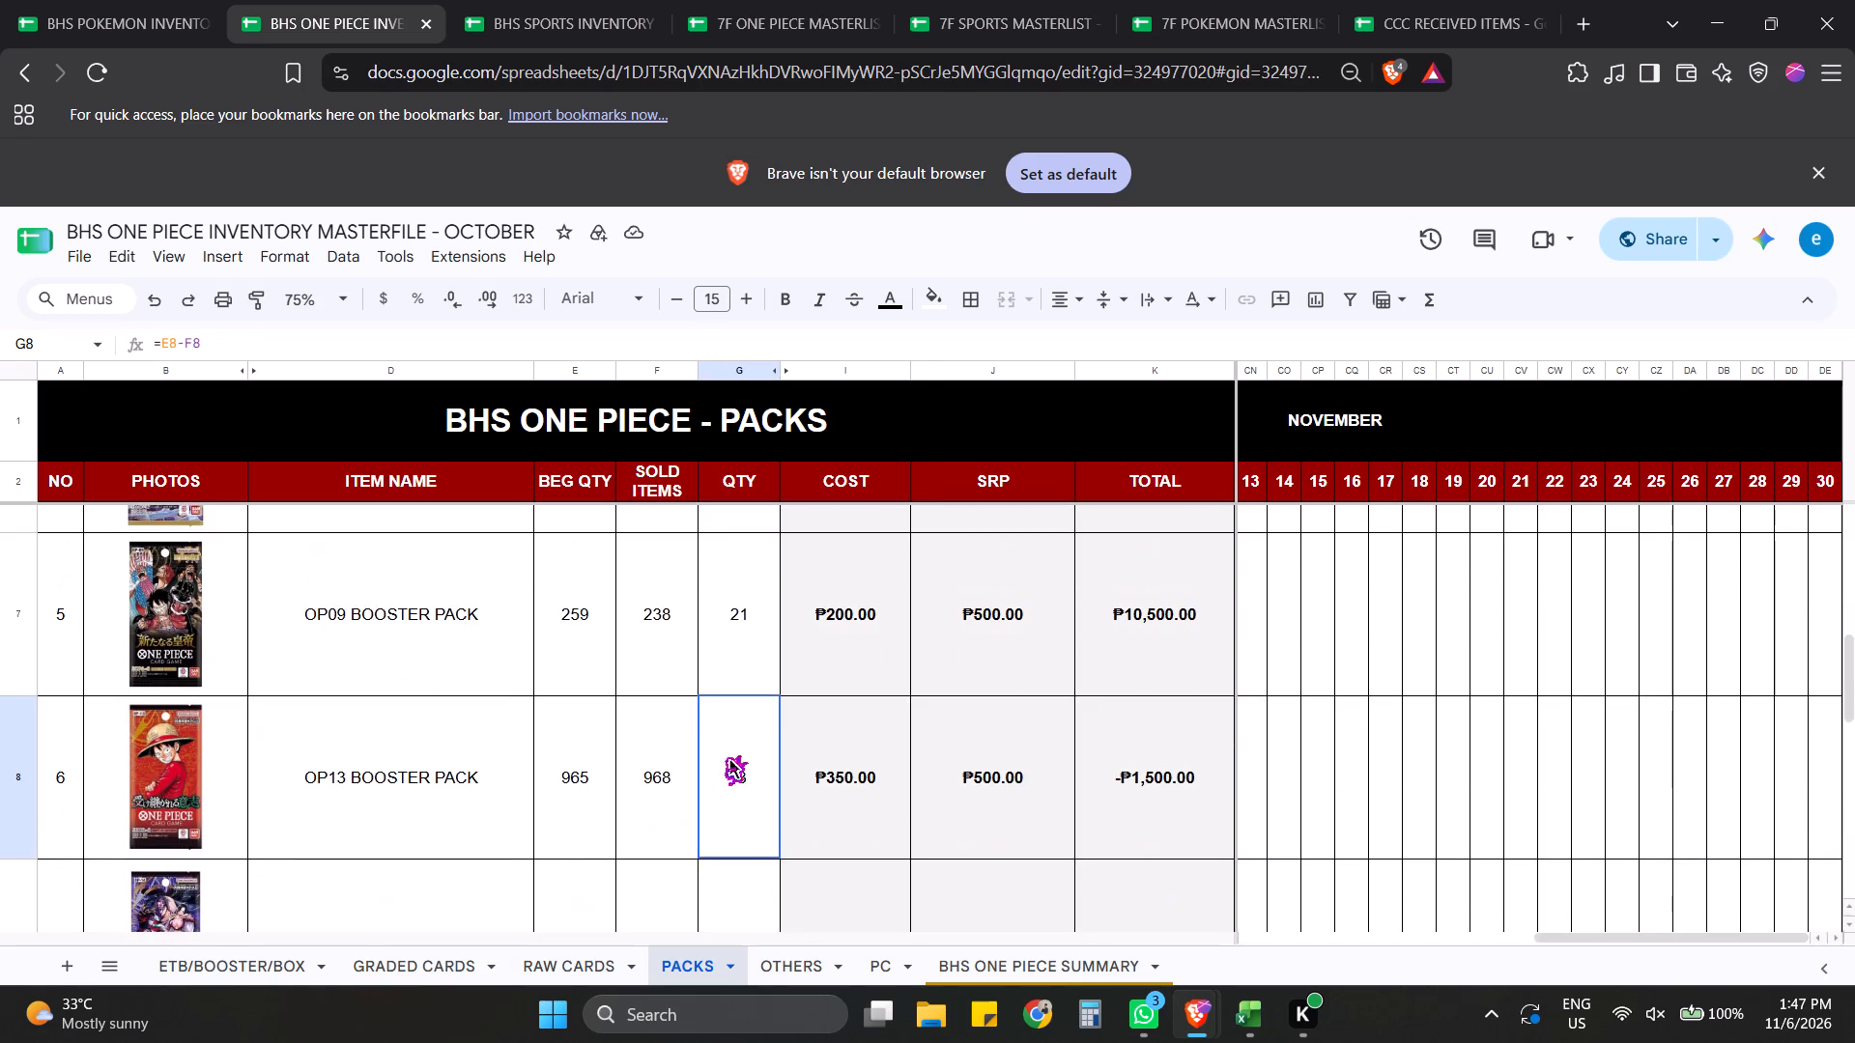
{"action": "left_click", "coordinate": [657, 765]}
{"action": "left_click", "coordinate": [727, 770]}
{"action": "left_click", "coordinate": [646, 784]}
{"action": "left_click", "coordinate": [585, 777]}
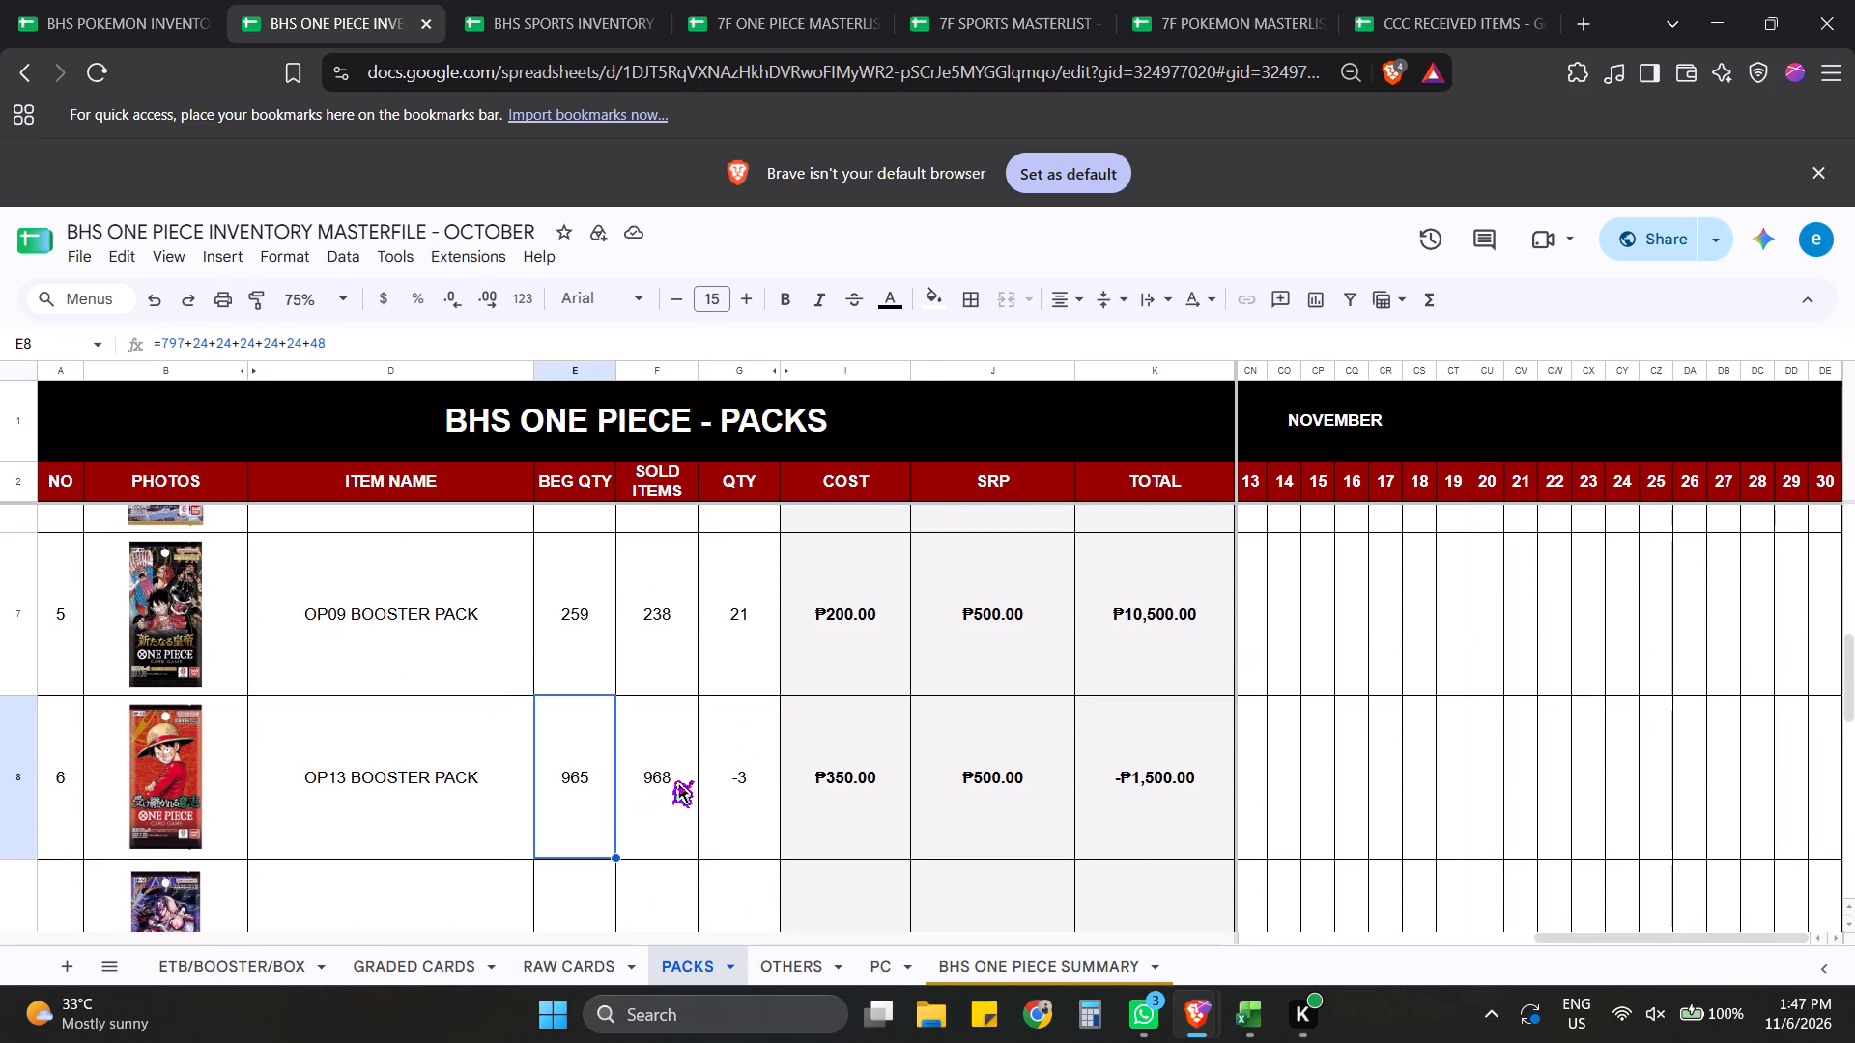
{"action": "left_click", "coordinate": [666, 779]}
{"action": "left_click", "coordinate": [730, 772]}
{"action": "left_click", "coordinate": [649, 775]}
{"action": "left_click", "coordinate": [575, 769]}
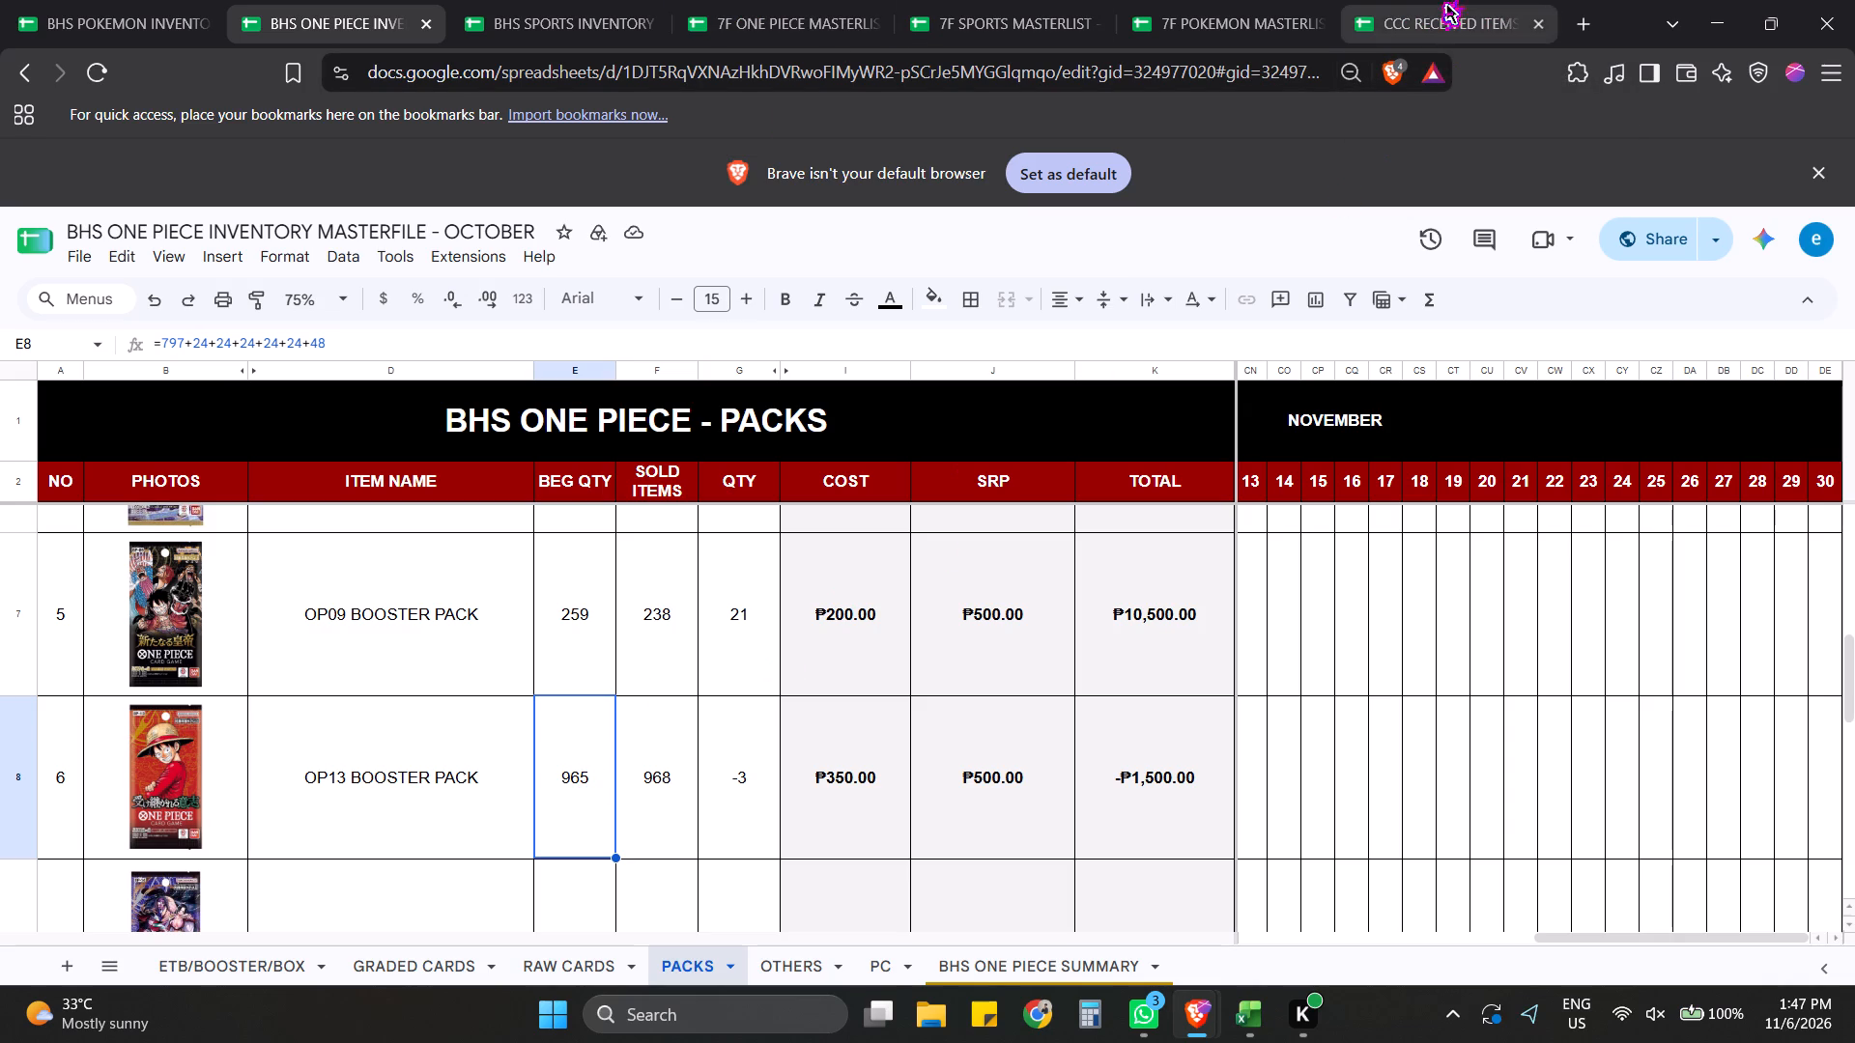
Trace OP13 Booster Pack's counts in the per-area inventory list across early November and the last days of October.
{"action": "key", "text": "alt+Tab"}
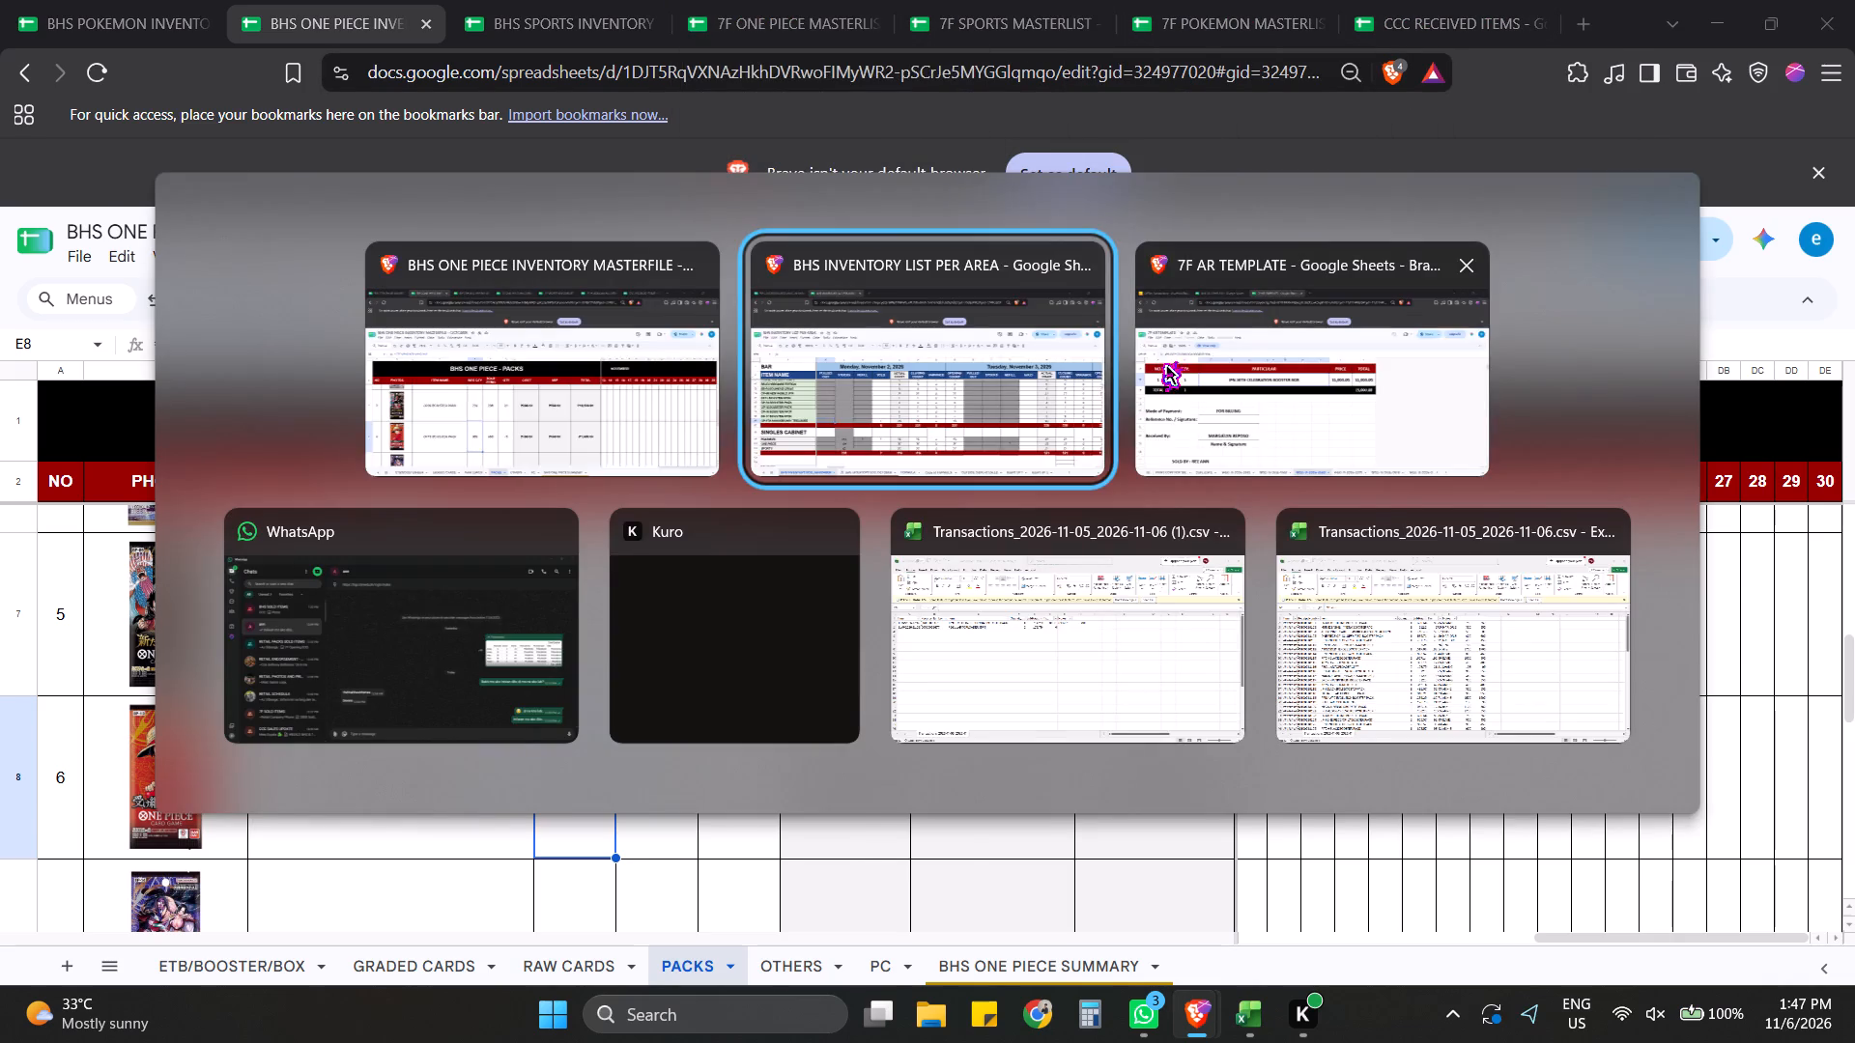
{"action": "scroll", "coordinate": [1002, 725], "scroll_direction": "up", "scroll_amount": 4}
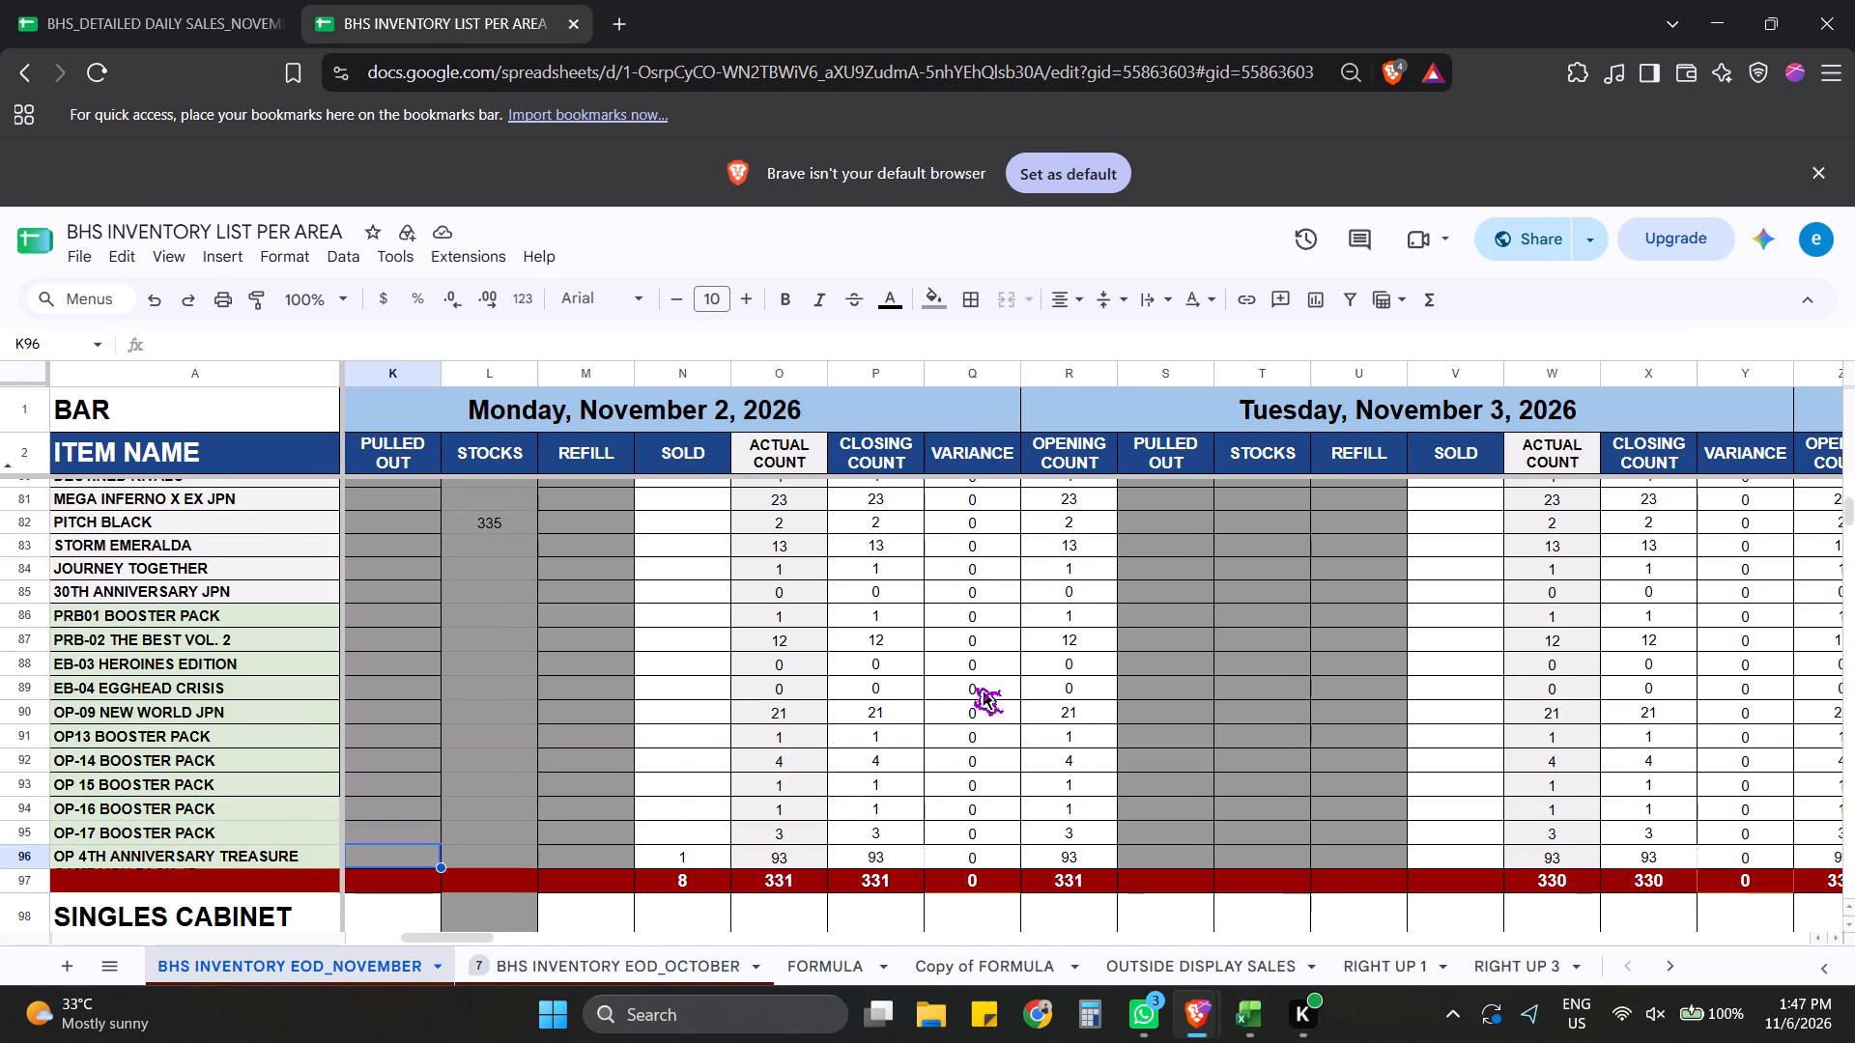
{"action": "left_click", "coordinate": [773, 754]}
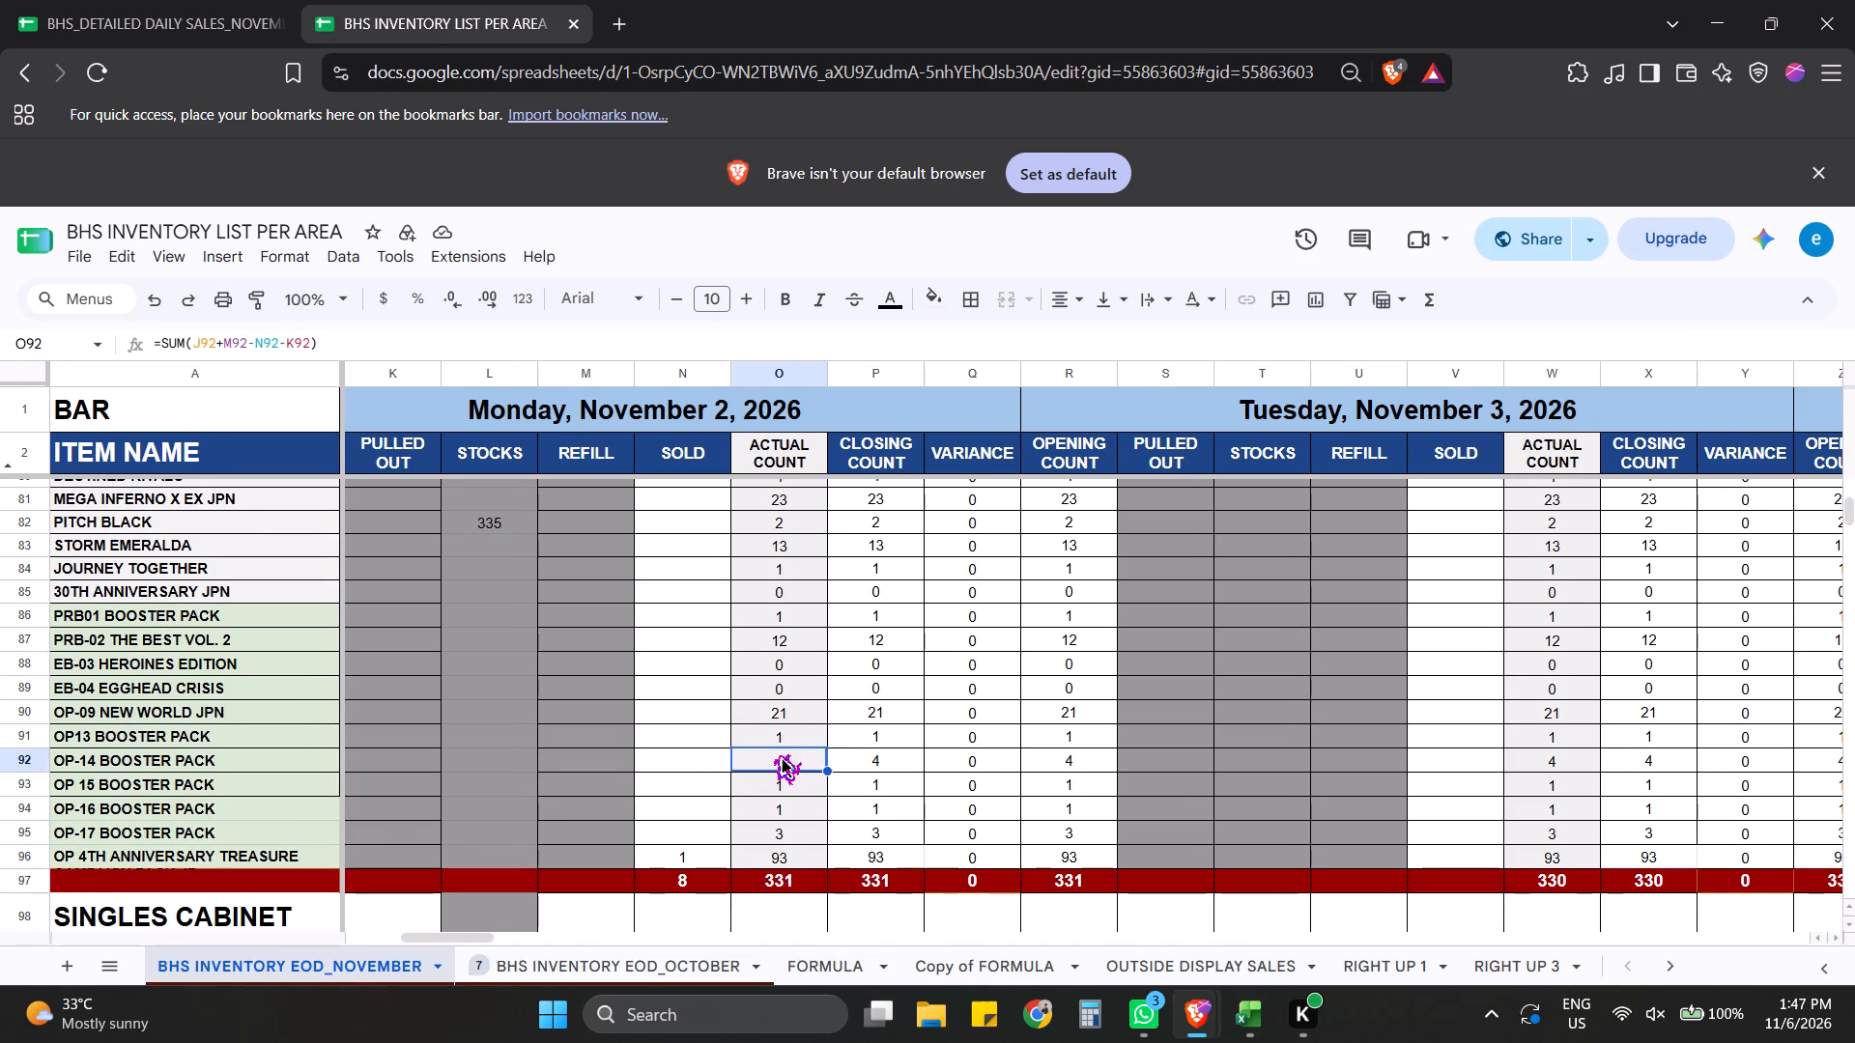
{"action": "left_click", "coordinate": [781, 736]}
{"action": "scroll", "coordinate": [781, 727], "scroll_direction": "up", "scroll_amount": 20}
{"action": "scroll", "coordinate": [781, 727], "scroll_direction": "up", "scroll_amount": 2}
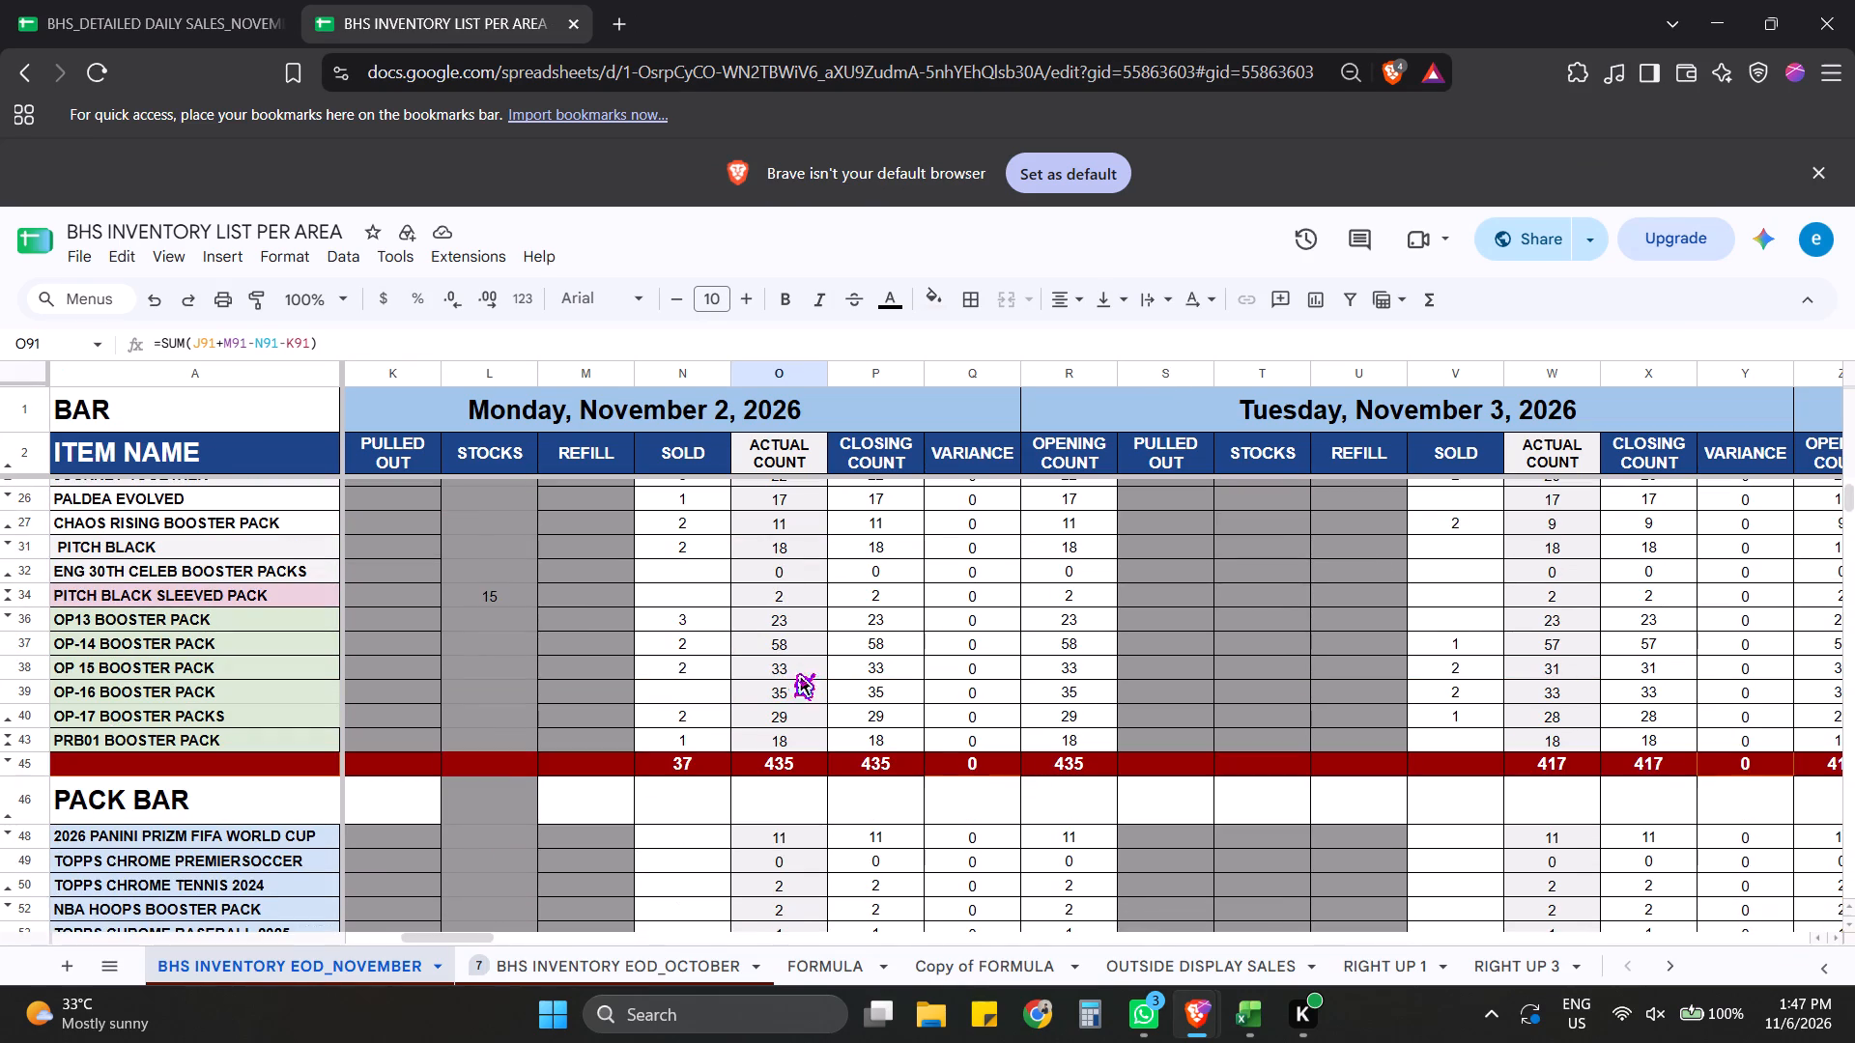
{"action": "left_click", "coordinate": [770, 602]}
{"action": "left_click", "coordinate": [773, 620]}
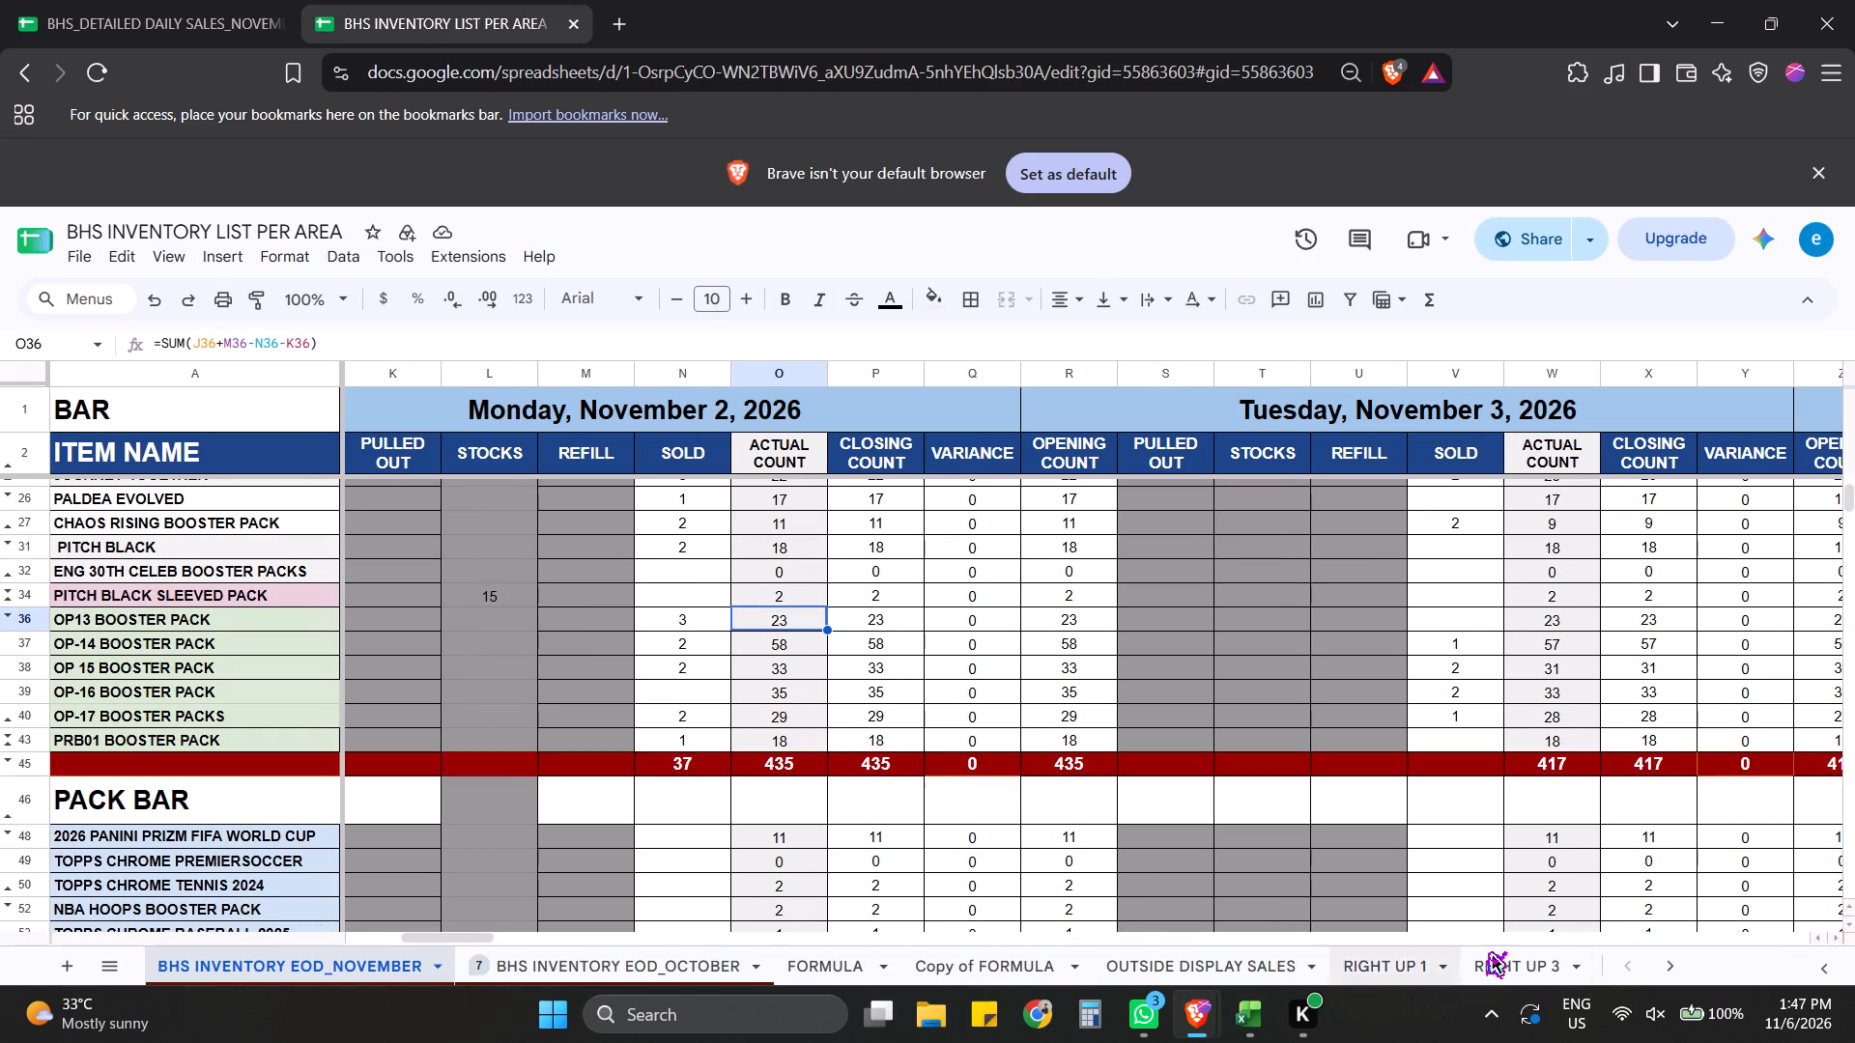
{"action": "left_click_drag", "start_coordinate": [454, 939], "coordinate": [446, 939]}
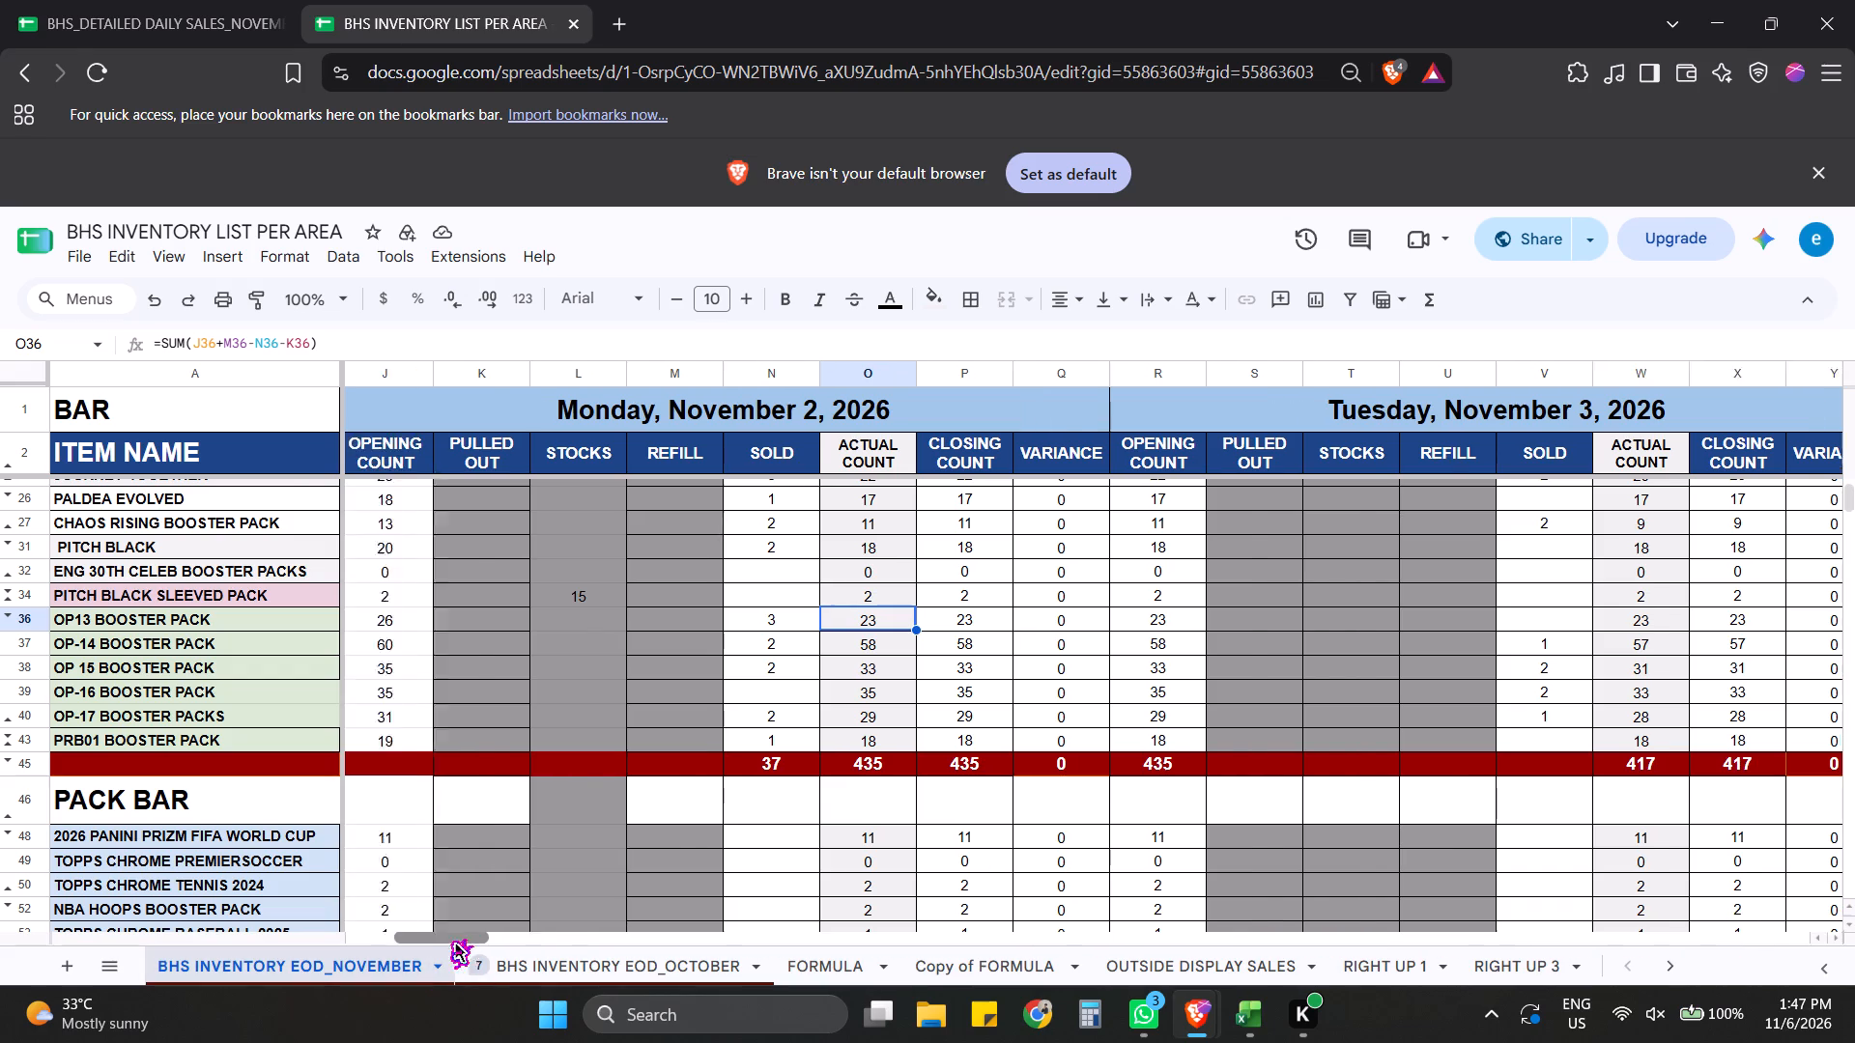
{"action": "left_click_drag", "start_coordinate": [446, 939], "coordinate": [339, 945]}
{"action": "left_click", "coordinate": [597, 969]}
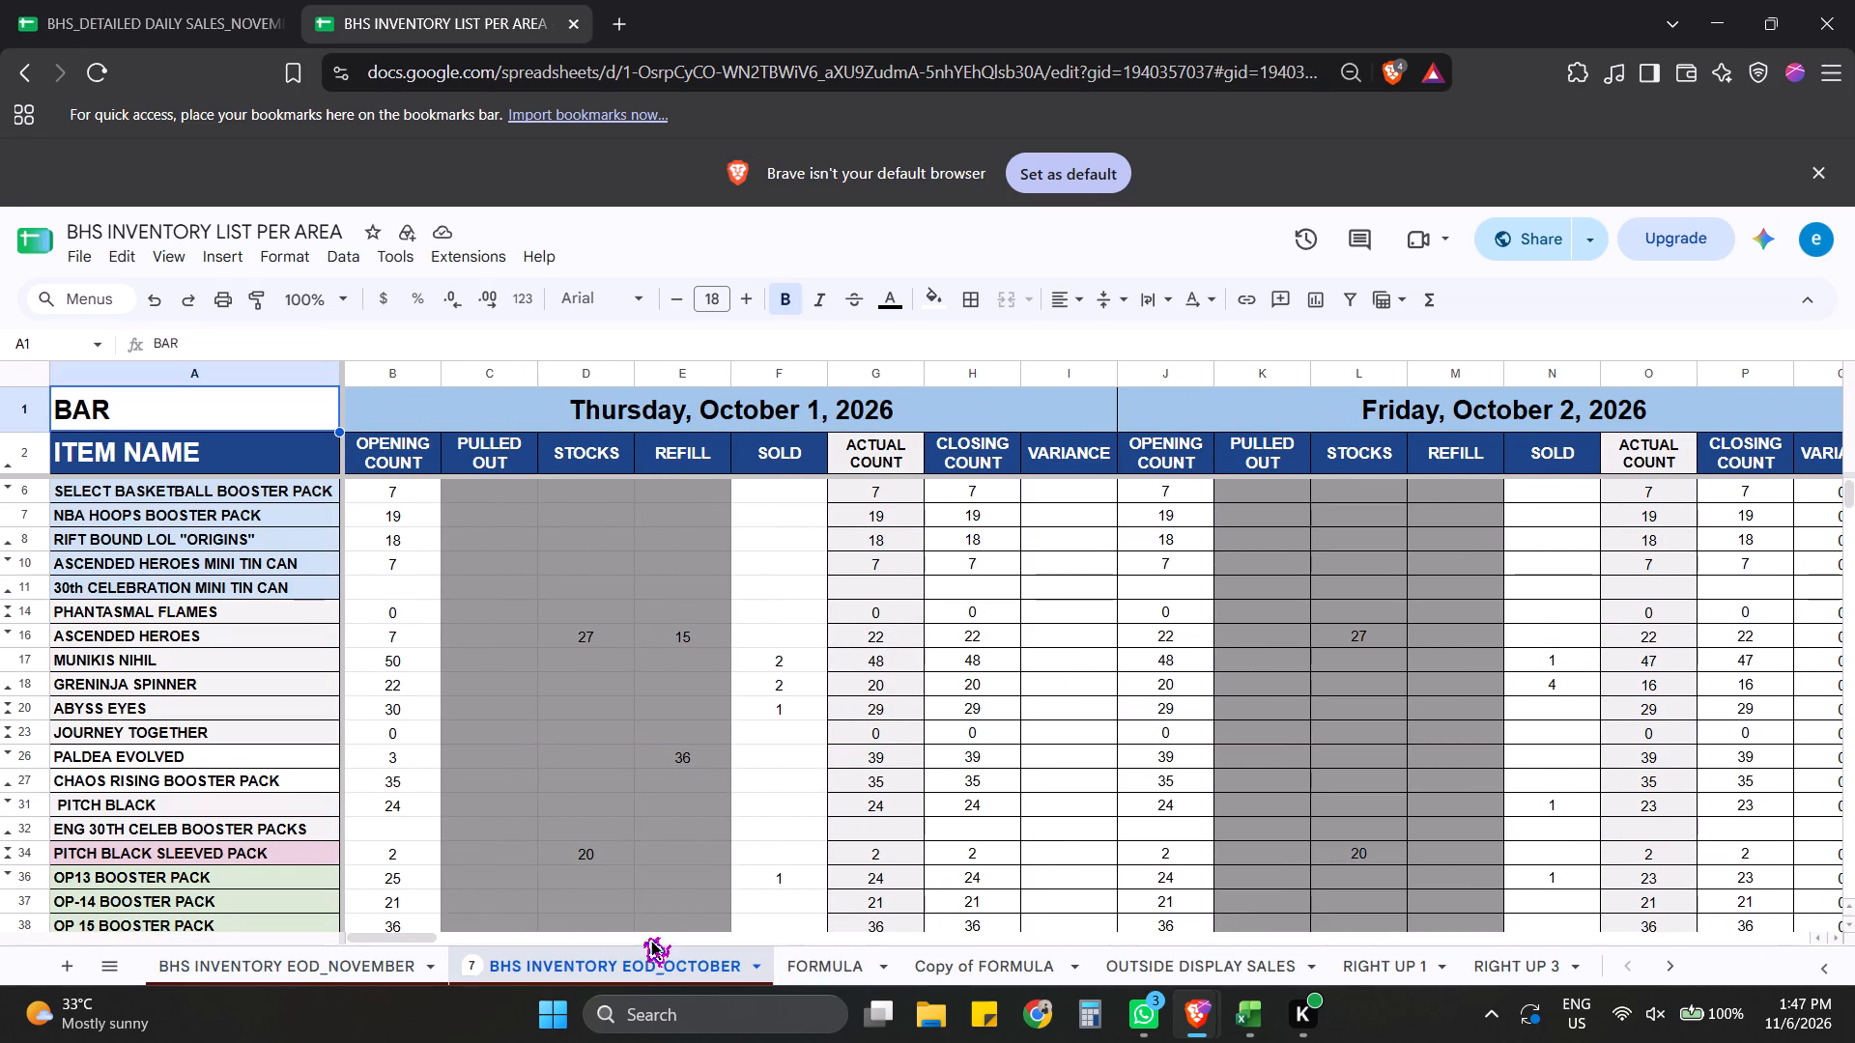
{"action": "left_click_drag", "start_coordinate": [395, 936], "coordinate": [1854, 894]}
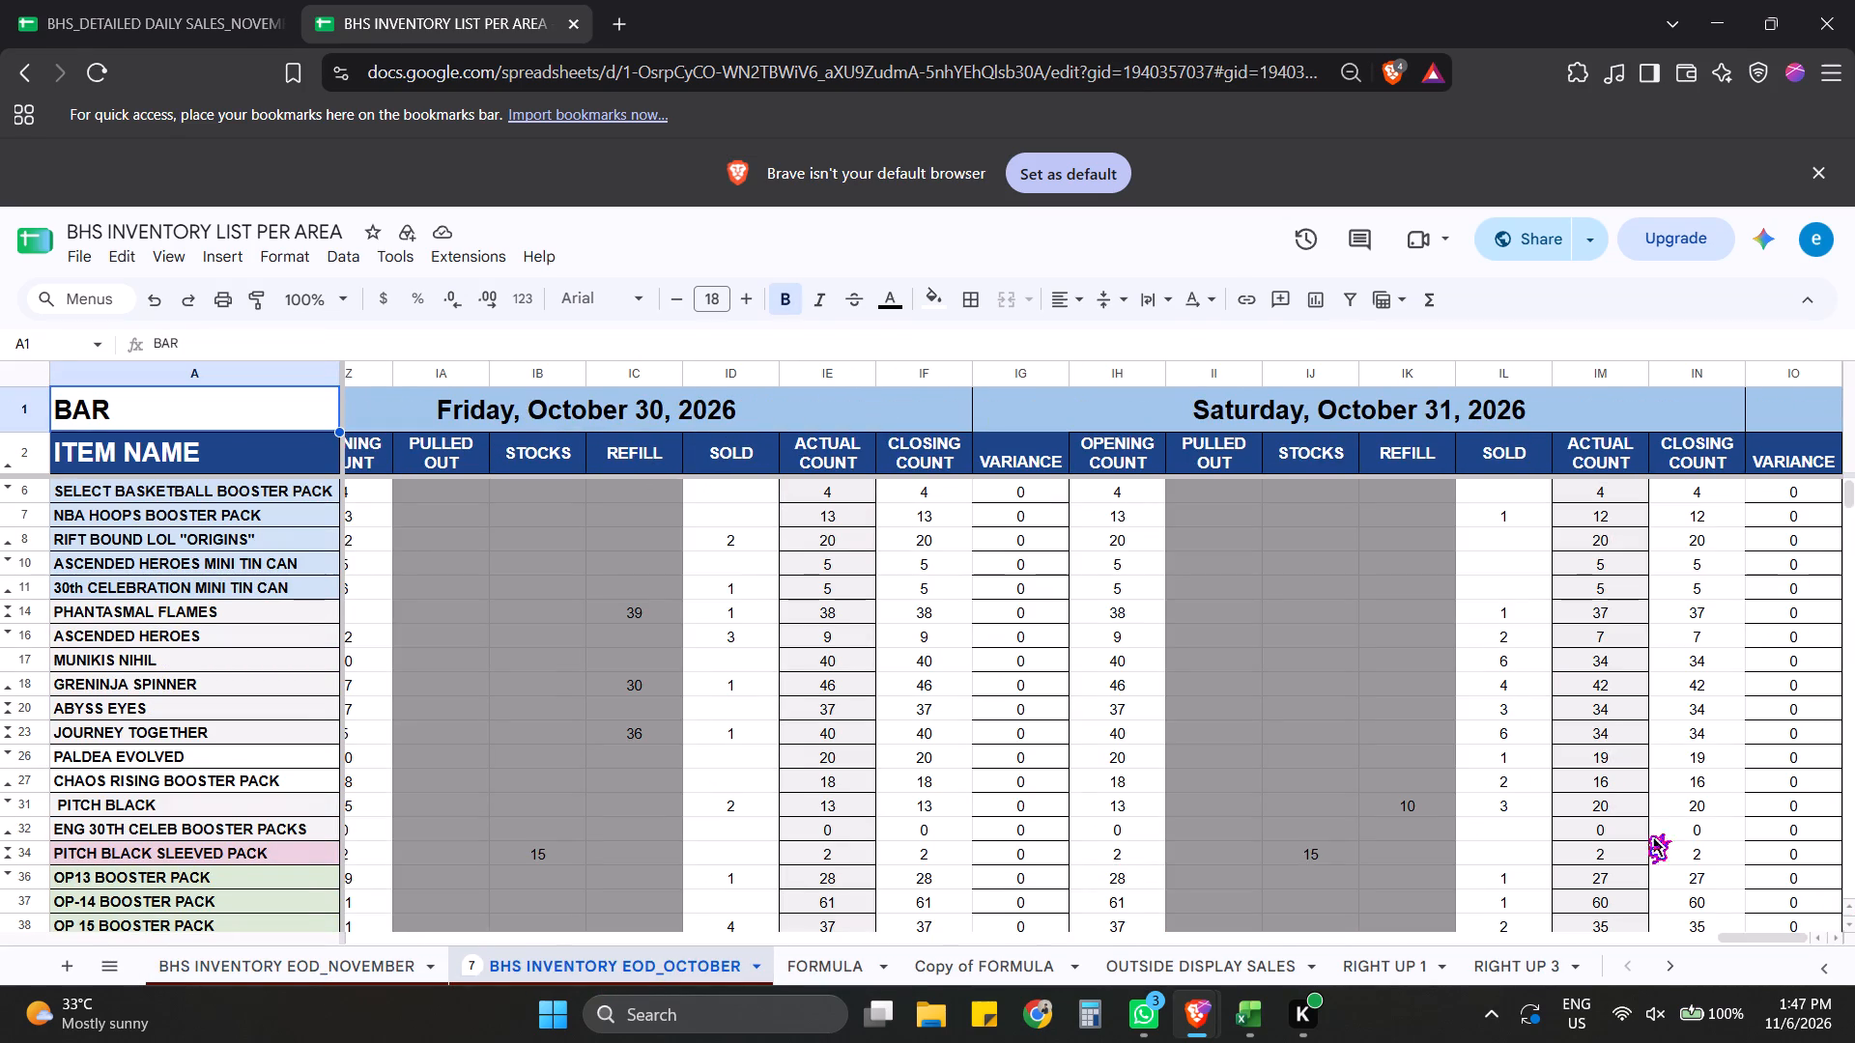
{"action": "scroll", "coordinate": [1575, 756], "scroll_direction": "down", "scroll_amount": 5}
{"action": "left_click", "coordinate": [1602, 684]}
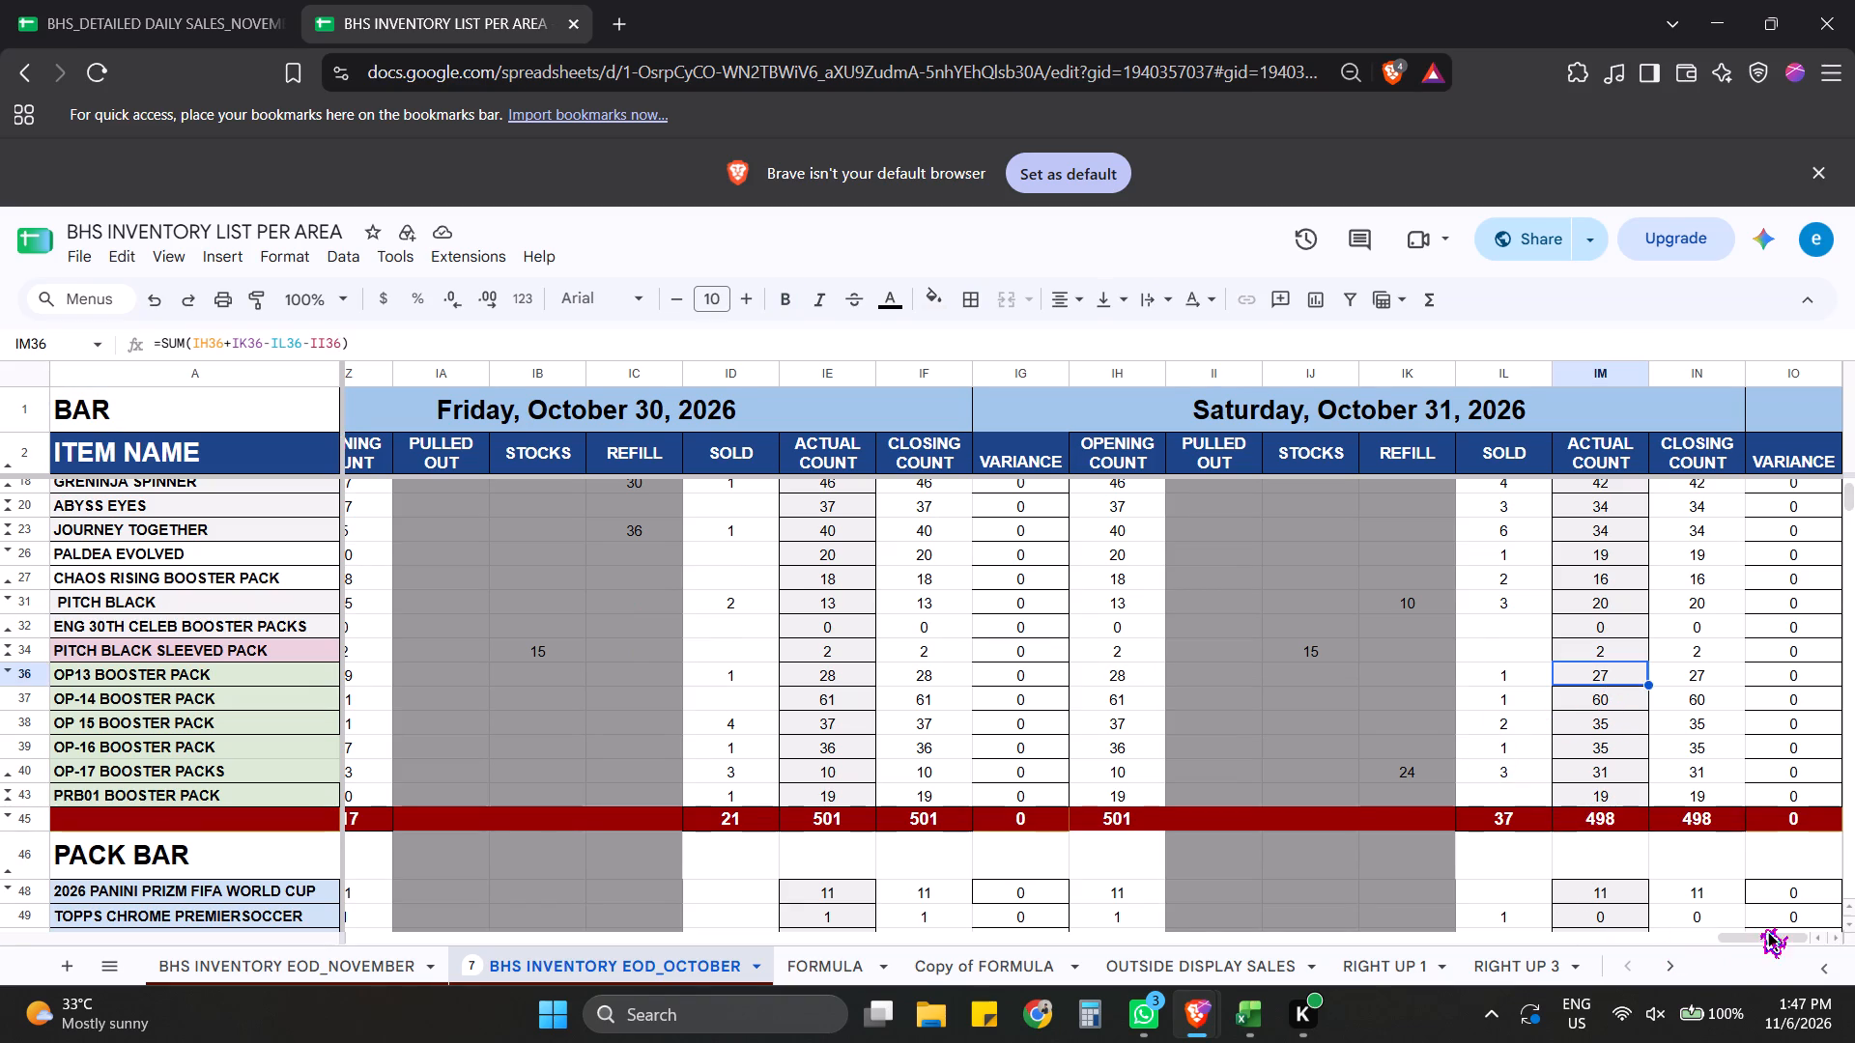
{"action": "left_click_drag", "start_coordinate": [1759, 938], "coordinate": [1672, 958]}
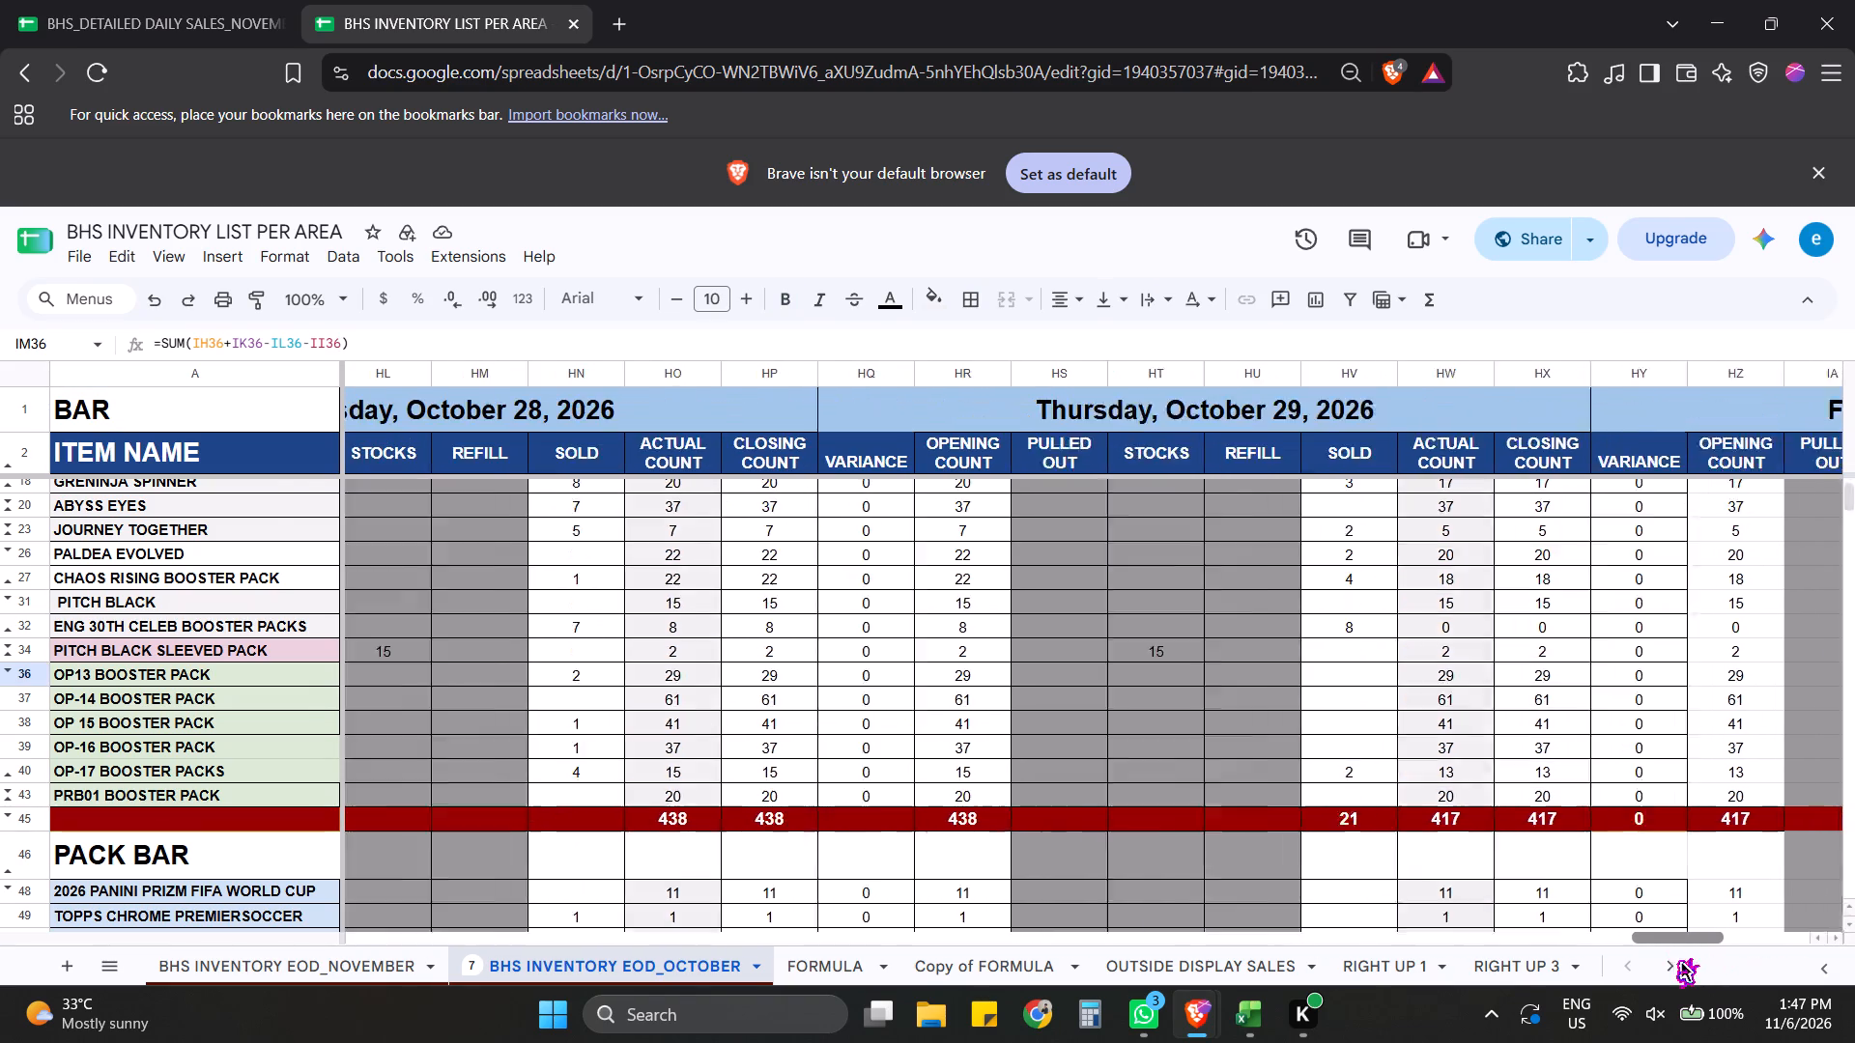
{"action": "left_click_drag", "start_coordinate": [1672, 958], "coordinate": [1724, 959]}
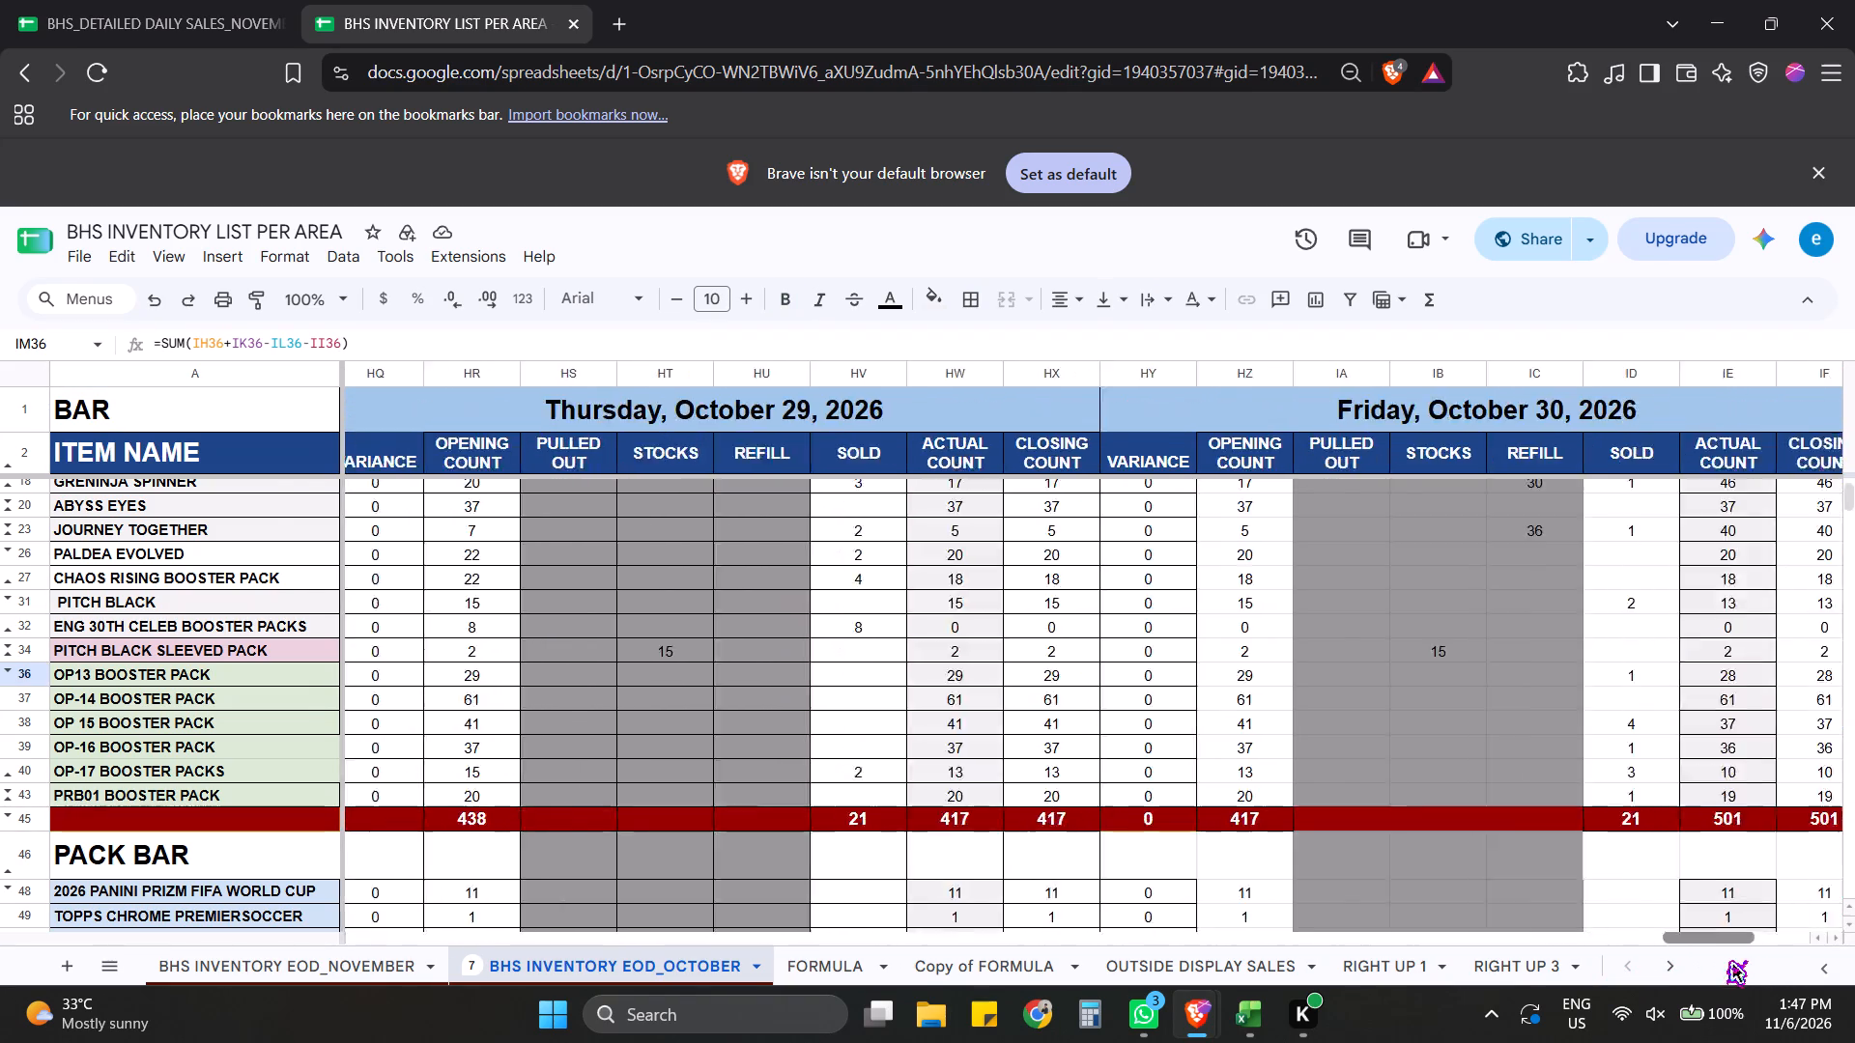
{"action": "left_click_drag", "start_coordinate": [1724, 959], "coordinate": [1784, 946]}
Append +24 to the OP13 Booster Pack's Beg Qty formula in the One Piece masterfile.
{"action": "key", "text": "alt+Tab"}
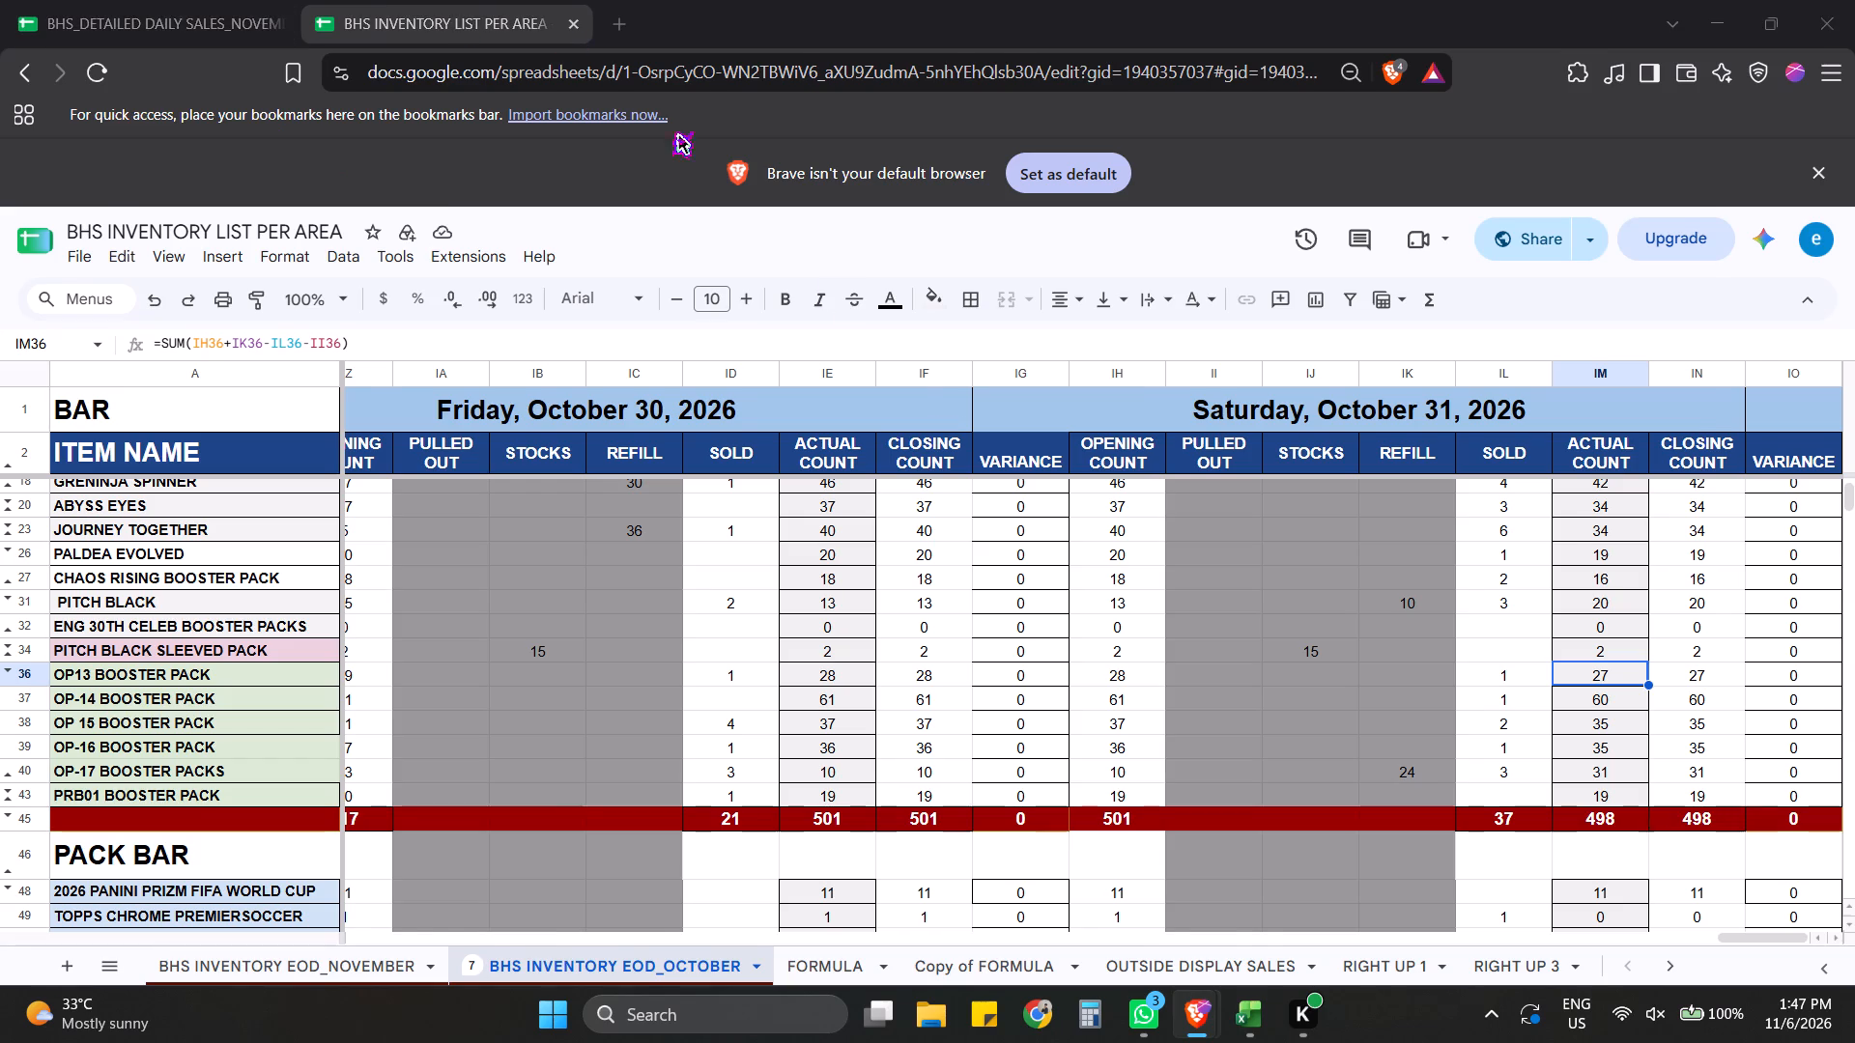
{"action": "left_click", "coordinate": [592, 781]}
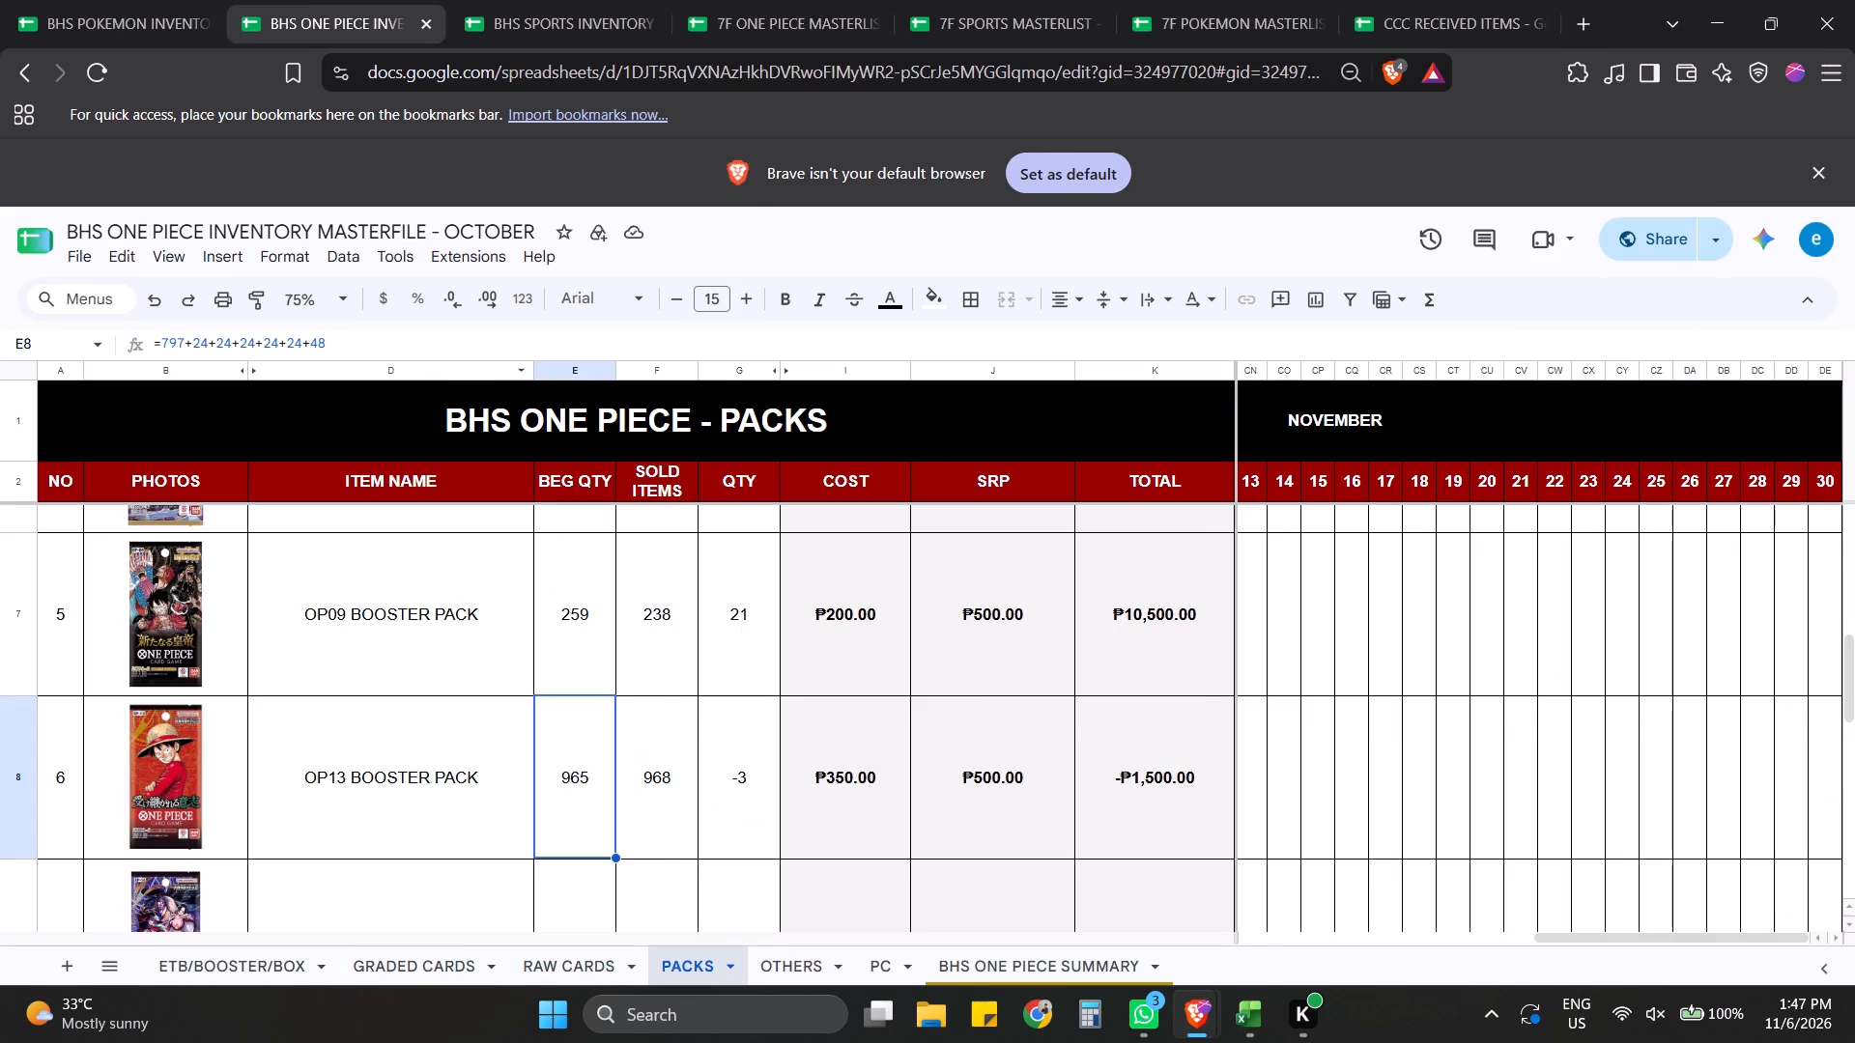
{"action": "left_click", "coordinate": [428, 347]}
{"action": "type", "text": "+24"}
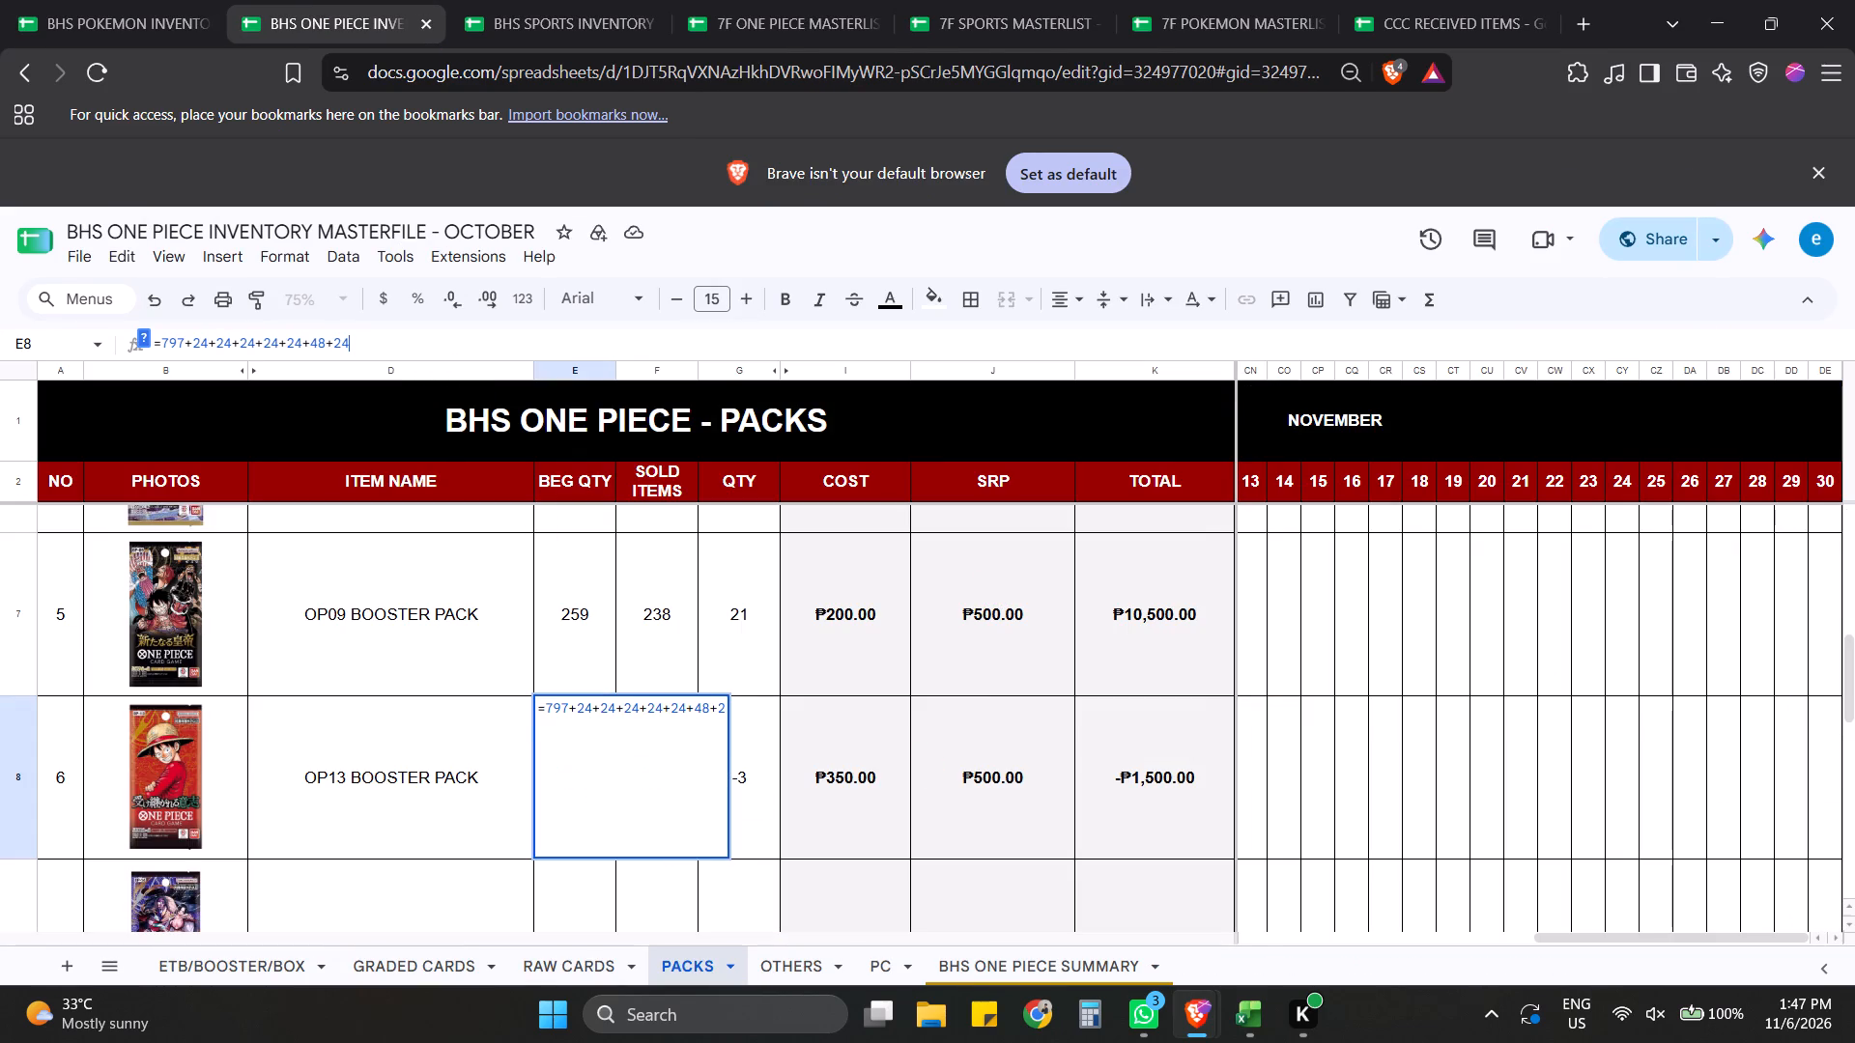
{"action": "key", "text": "Return"}
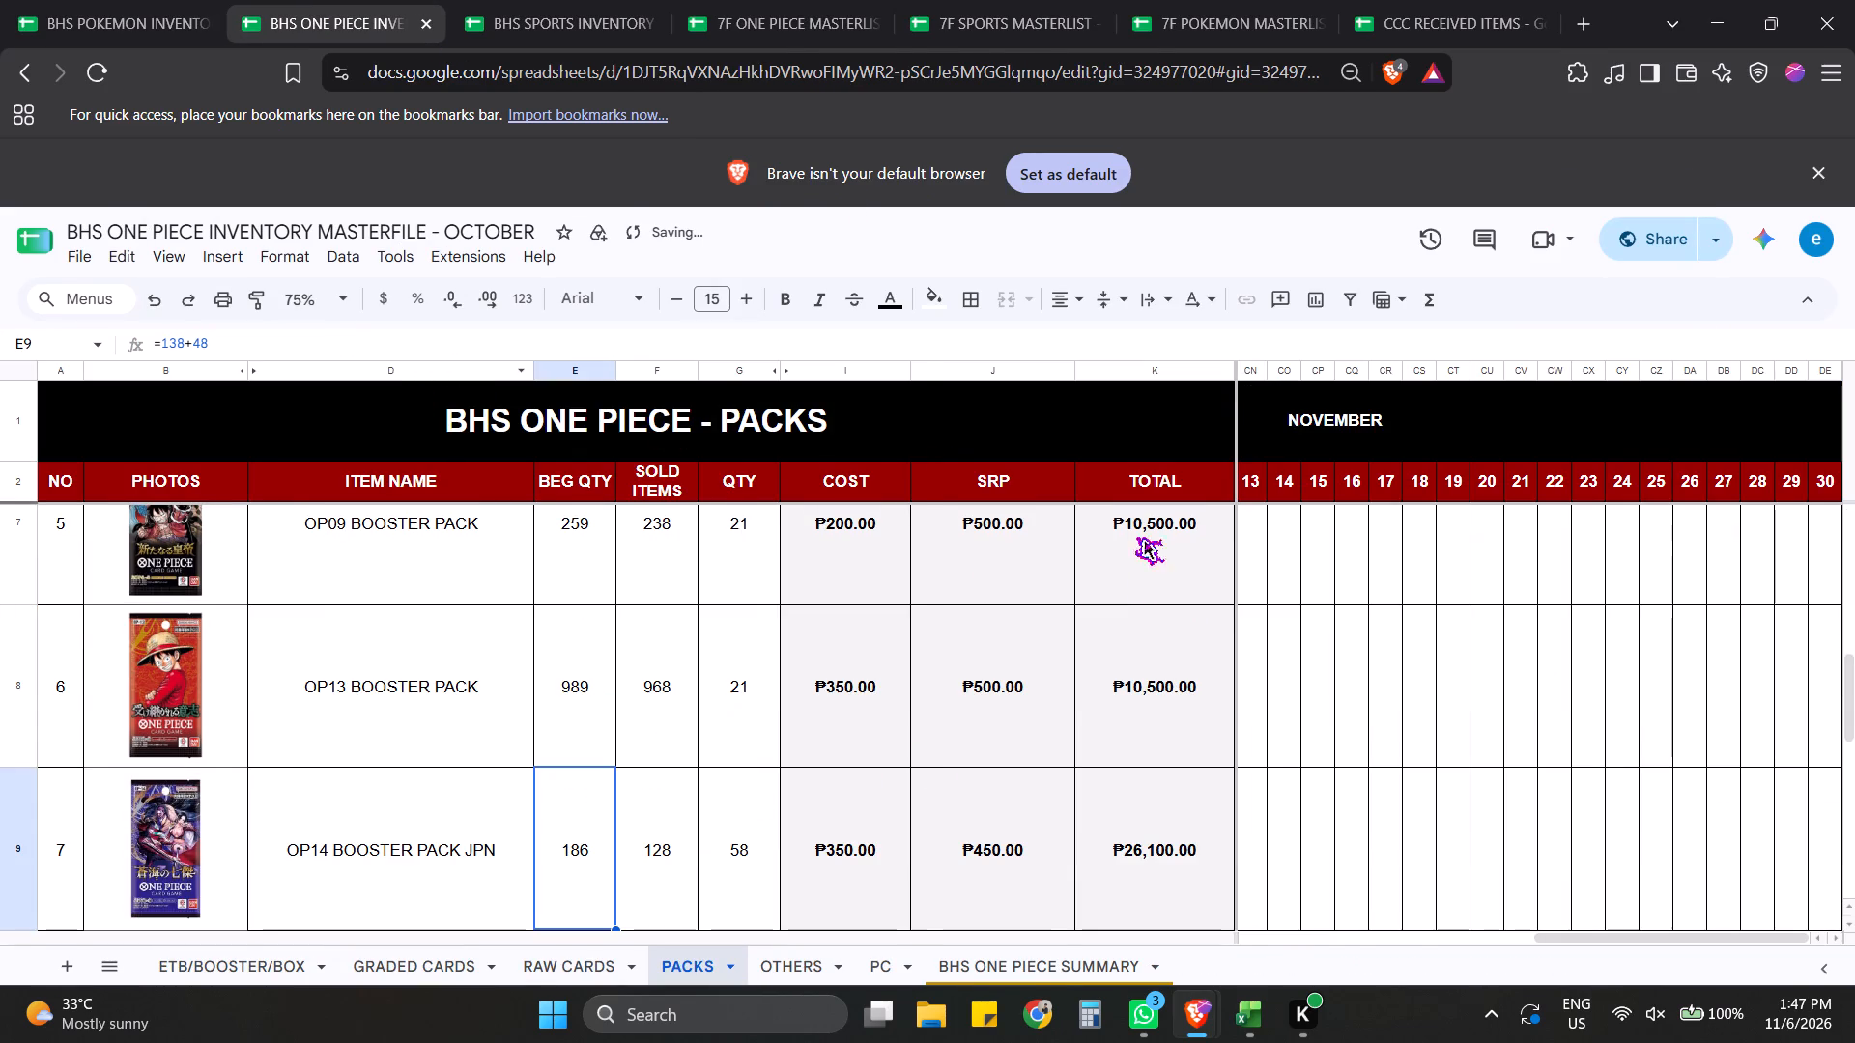
Check OP13 Booster Pack's November 5 actual count and November 6 opening count in the per-area list against the masterfile.
{"action": "left_click", "coordinate": [567, 0]}
{"action": "left_click", "coordinate": [403, 0]}
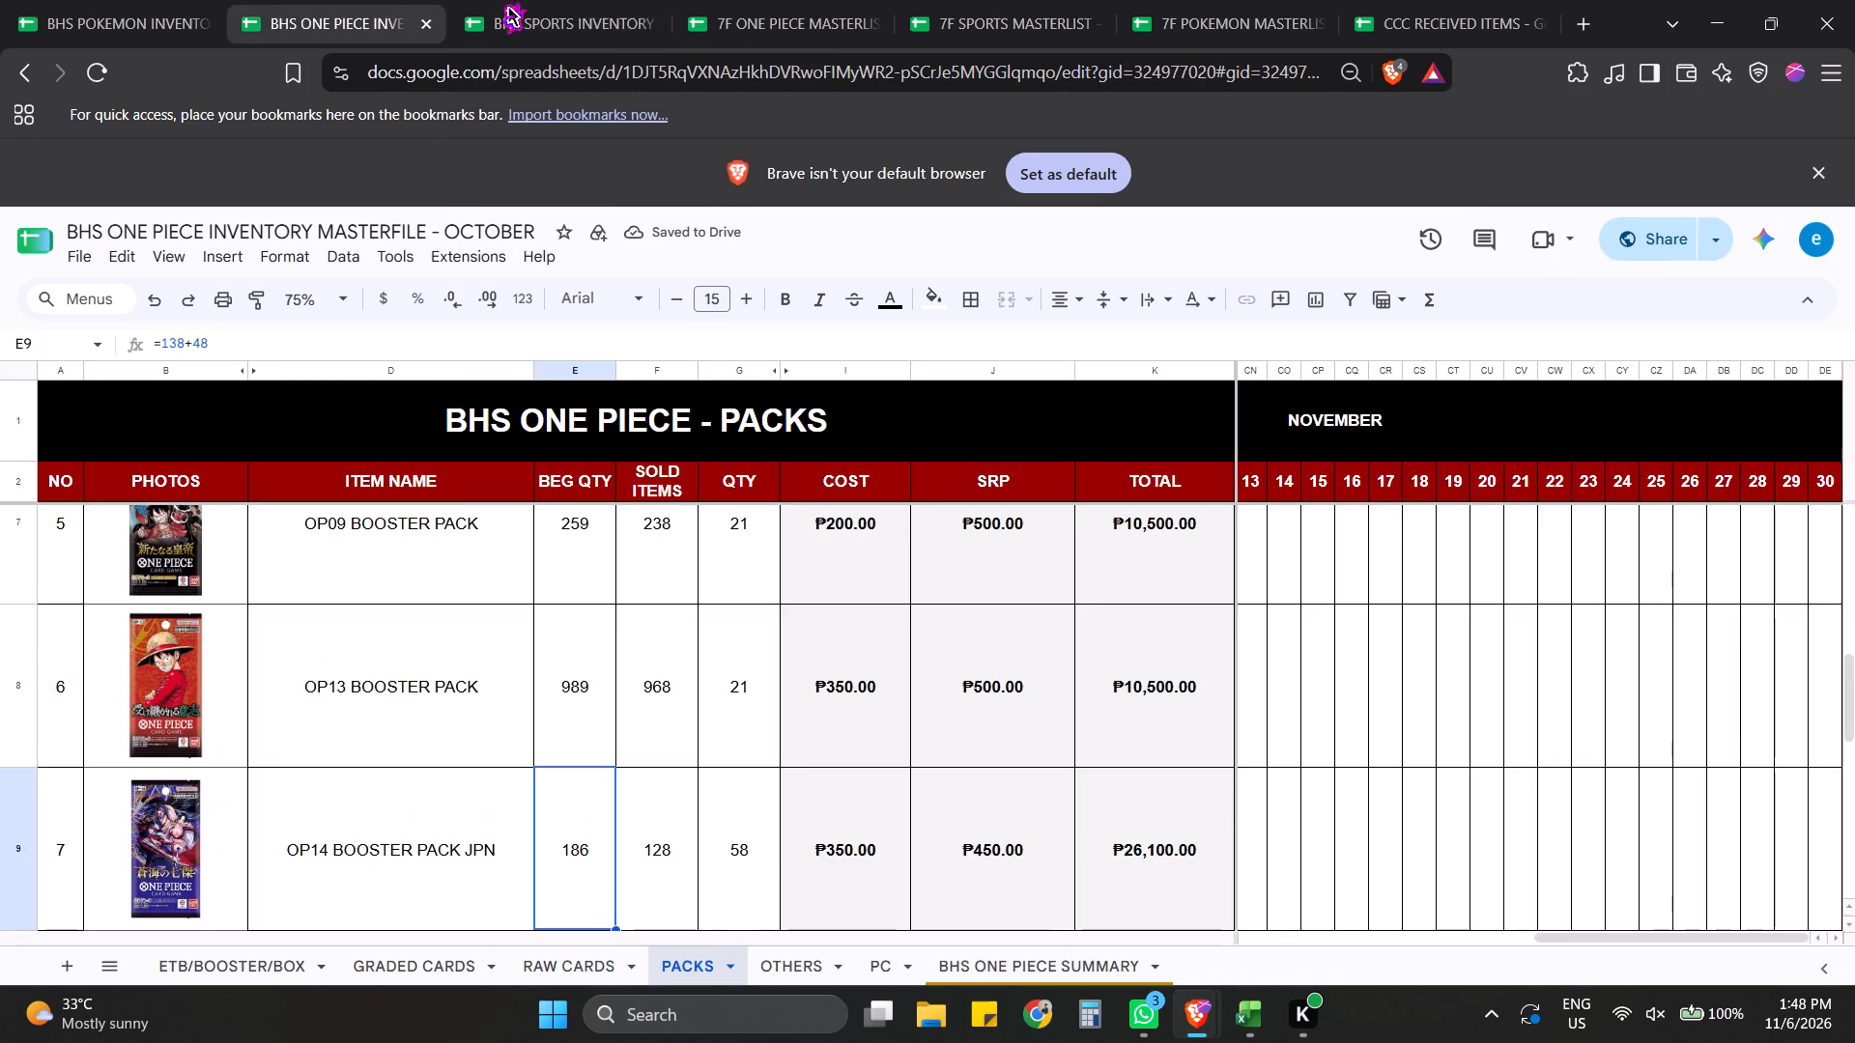
{"action": "key", "text": "alt+Tab"}
{"action": "left_click_drag", "start_coordinate": [1380, 762], "coordinate": [1444, 756]}
{"action": "left_click", "coordinate": [1548, 690]}
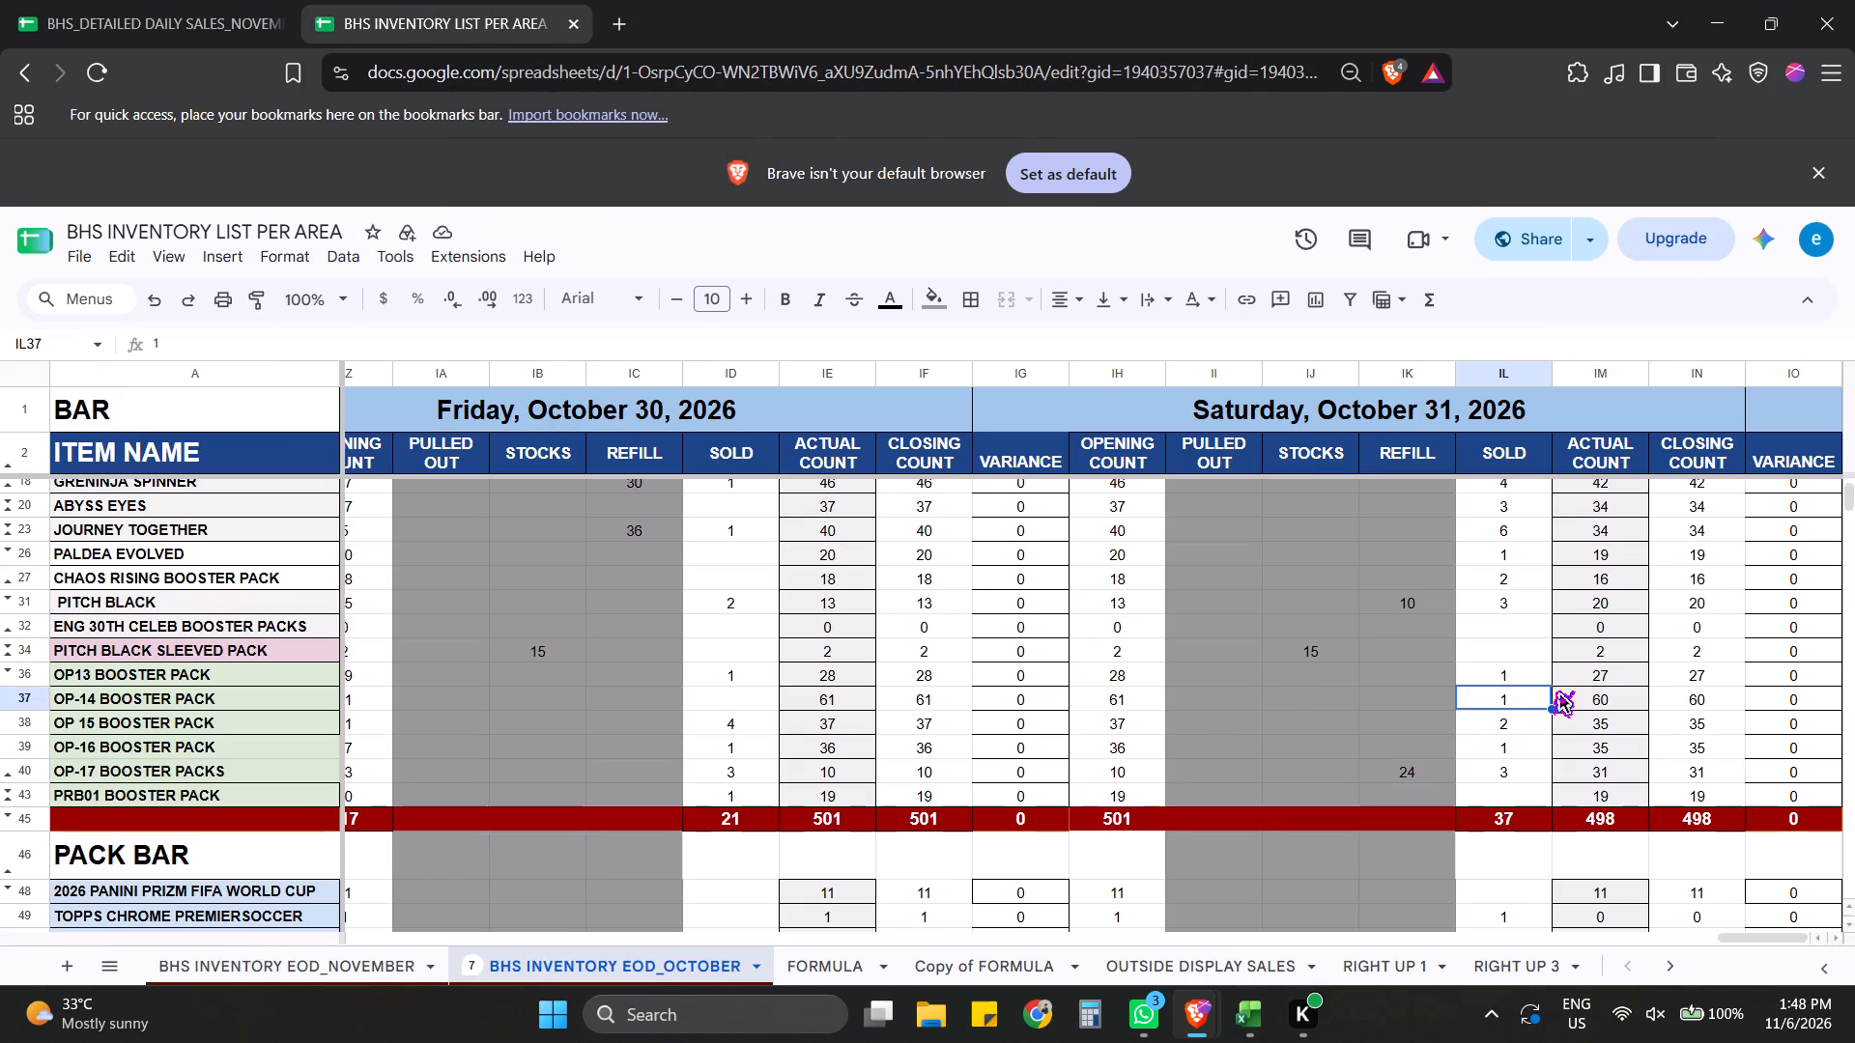
{"action": "left_click", "coordinate": [359, 969]}
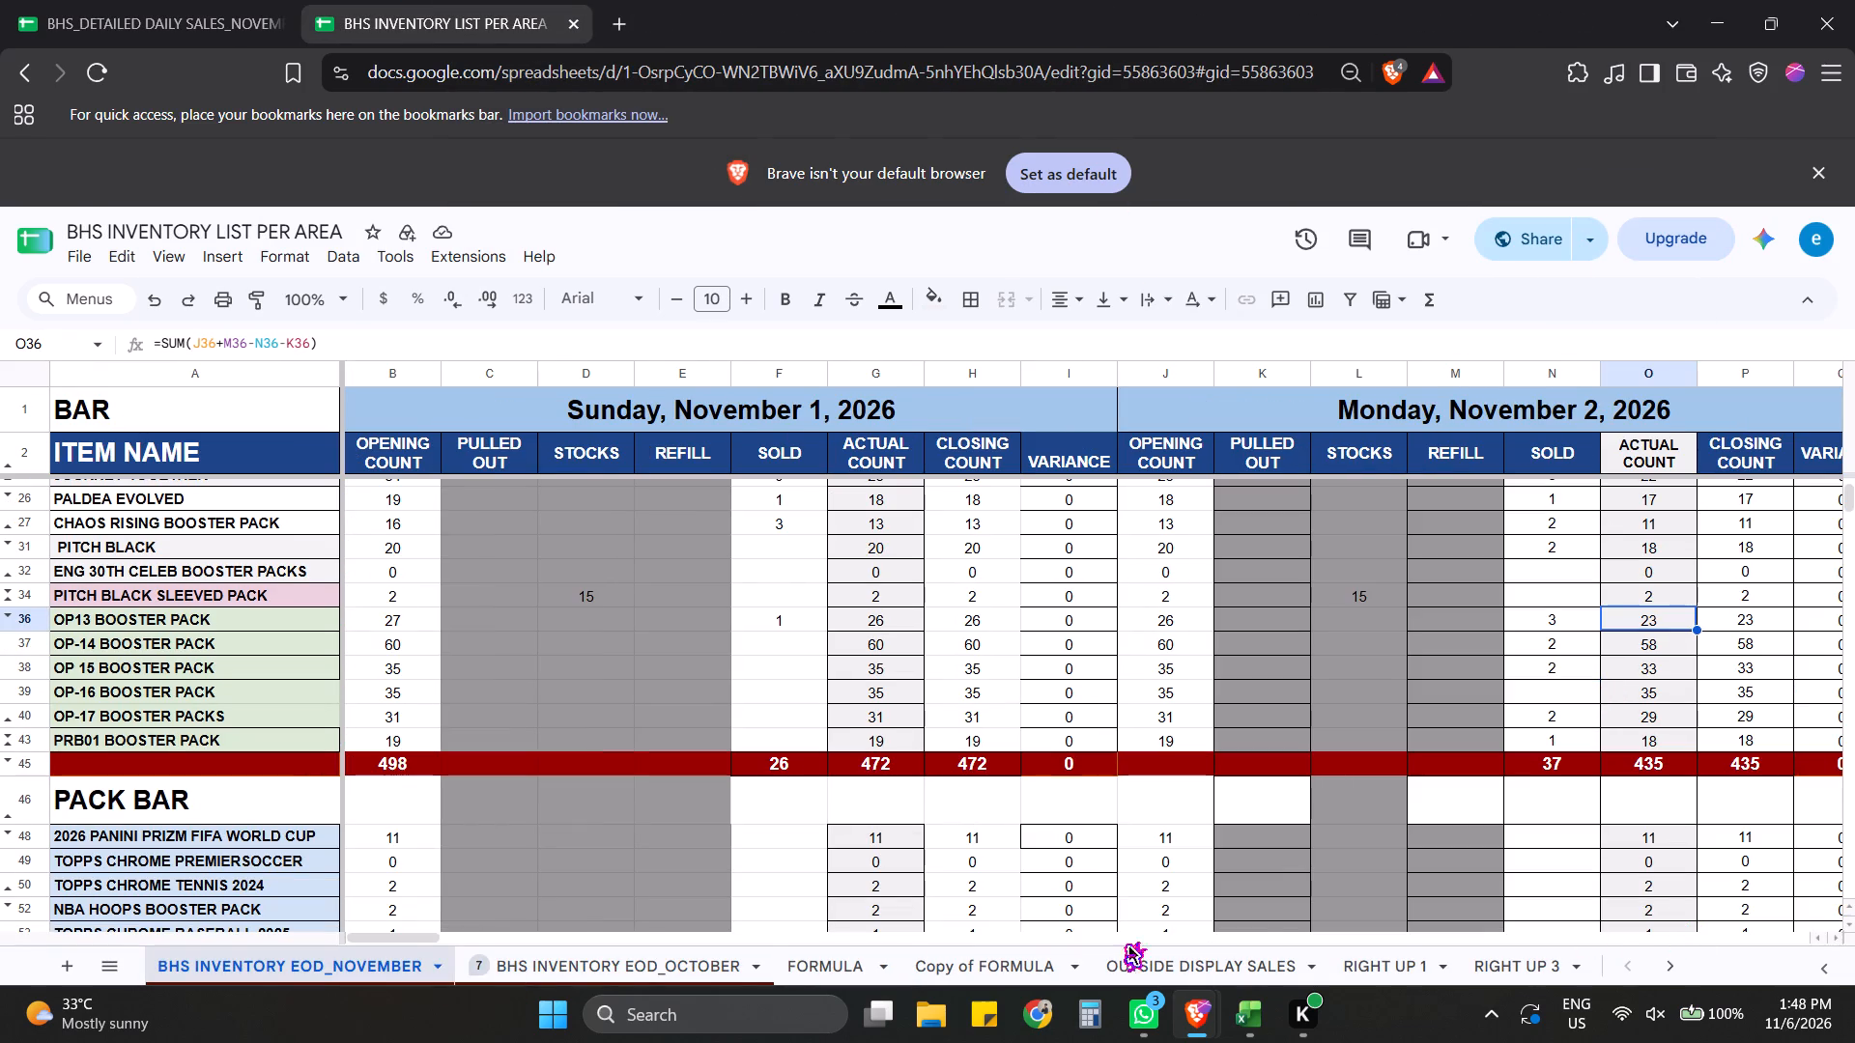
{"action": "left_click", "coordinate": [414, 932]}
{"action": "left_click_drag", "start_coordinate": [408, 934], "coordinate": [416, 933]}
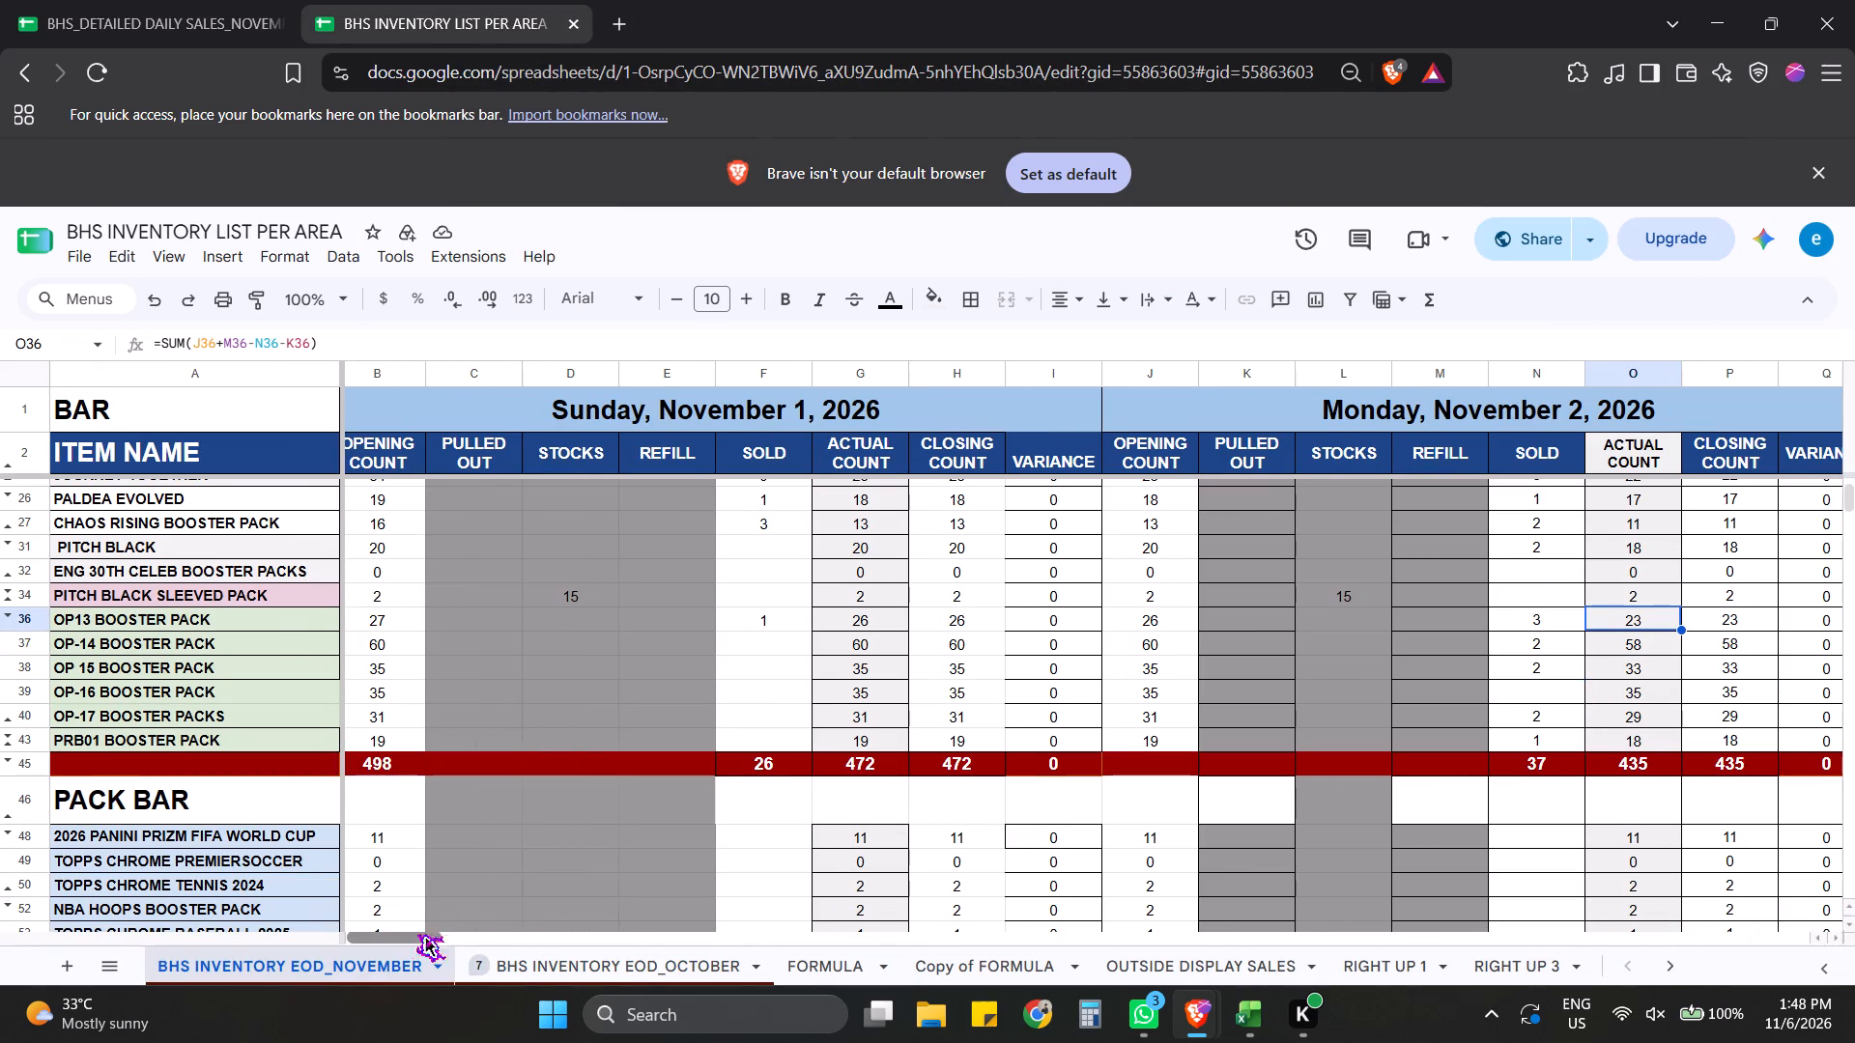
{"action": "left_click_drag", "start_coordinate": [416, 933], "coordinate": [610, 946]}
{"action": "left_click", "coordinate": [957, 734]}
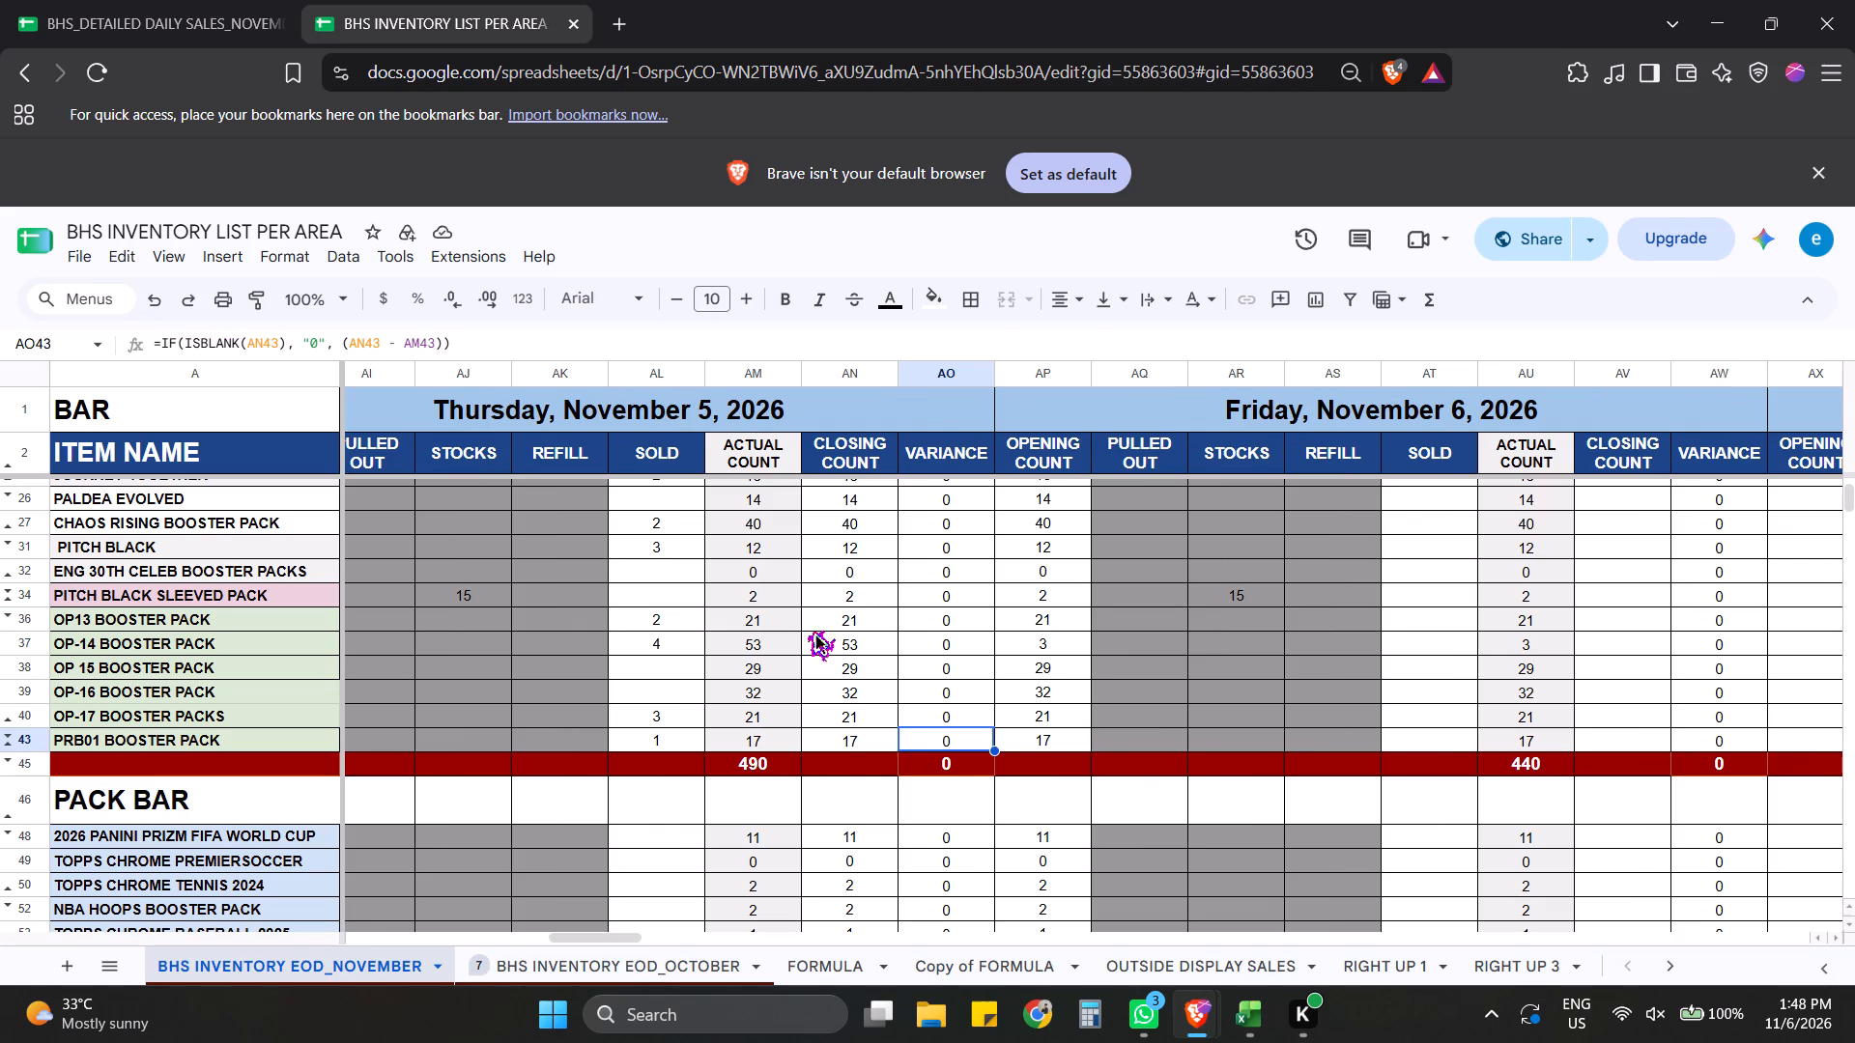
{"action": "left_click", "coordinate": [769, 628]}
{"action": "left_click", "coordinate": [1009, 625]}
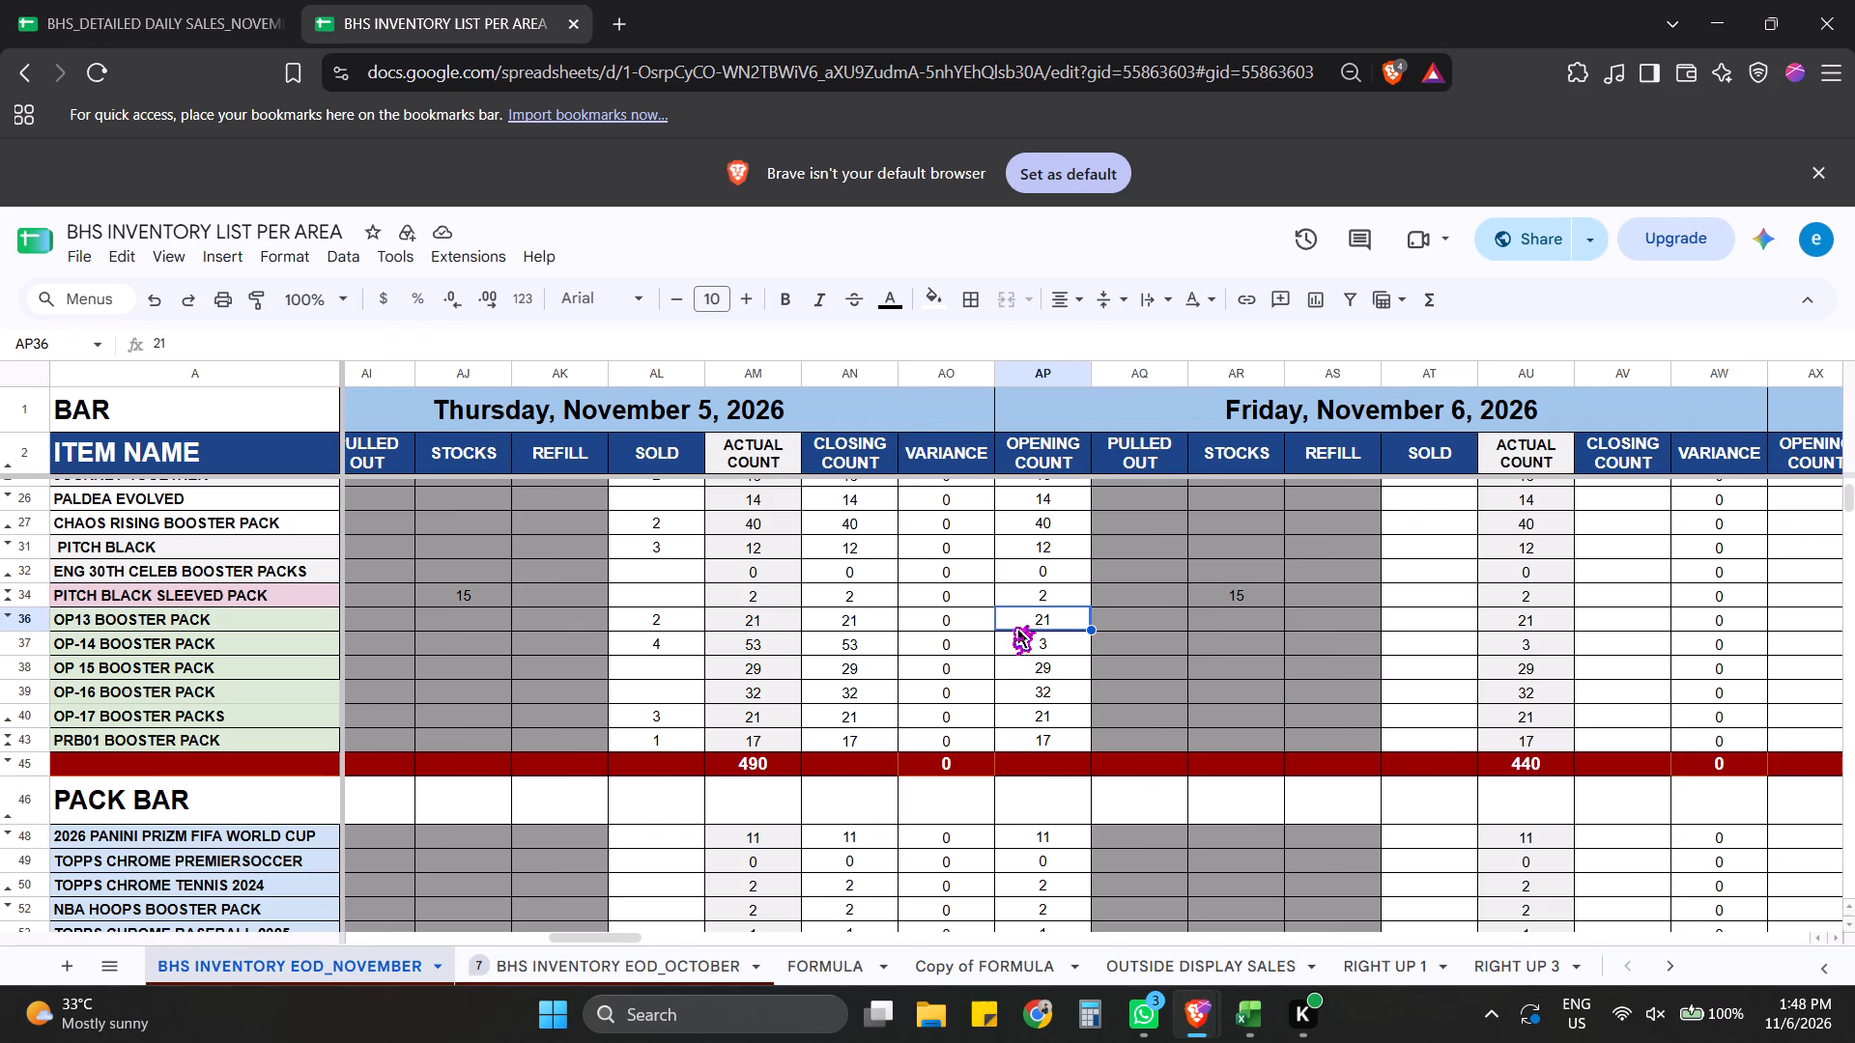
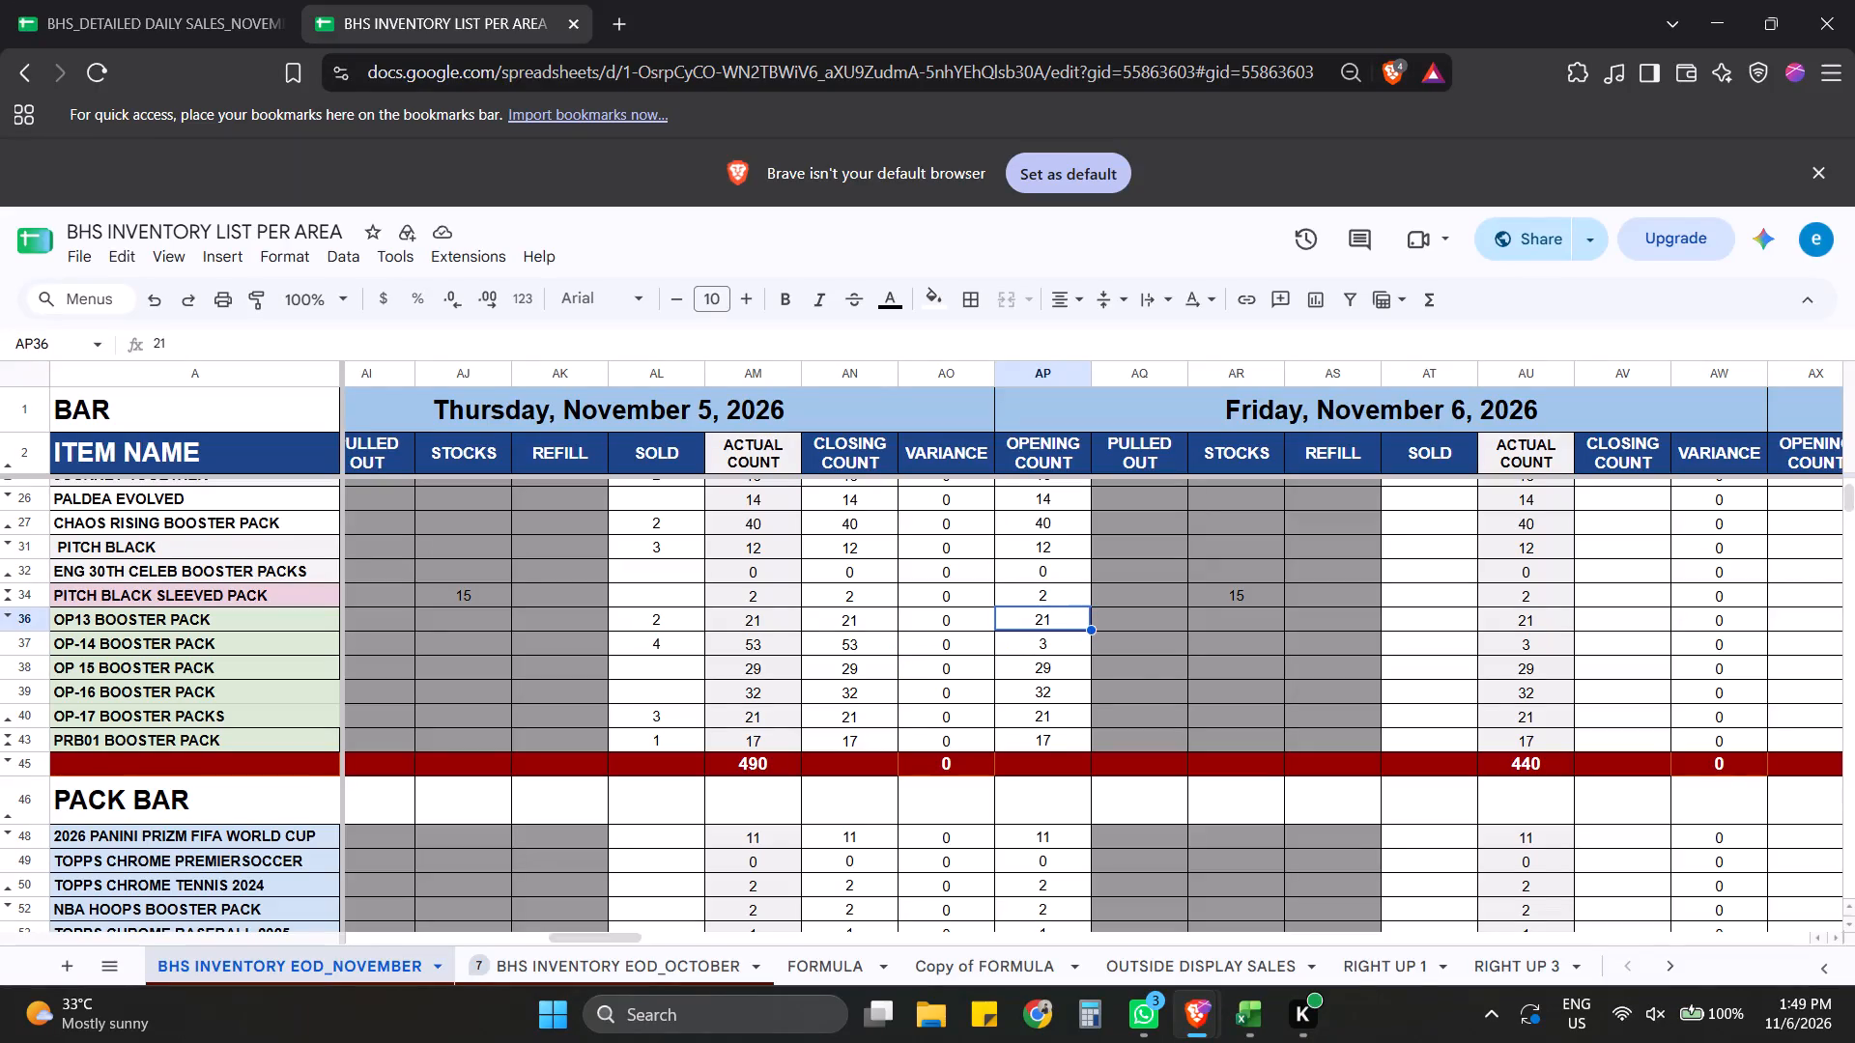
Review the booster pack quantities from OP14 back up to PRB01 on the One Piece masterfile's Packs sheet.
{"action": "left_click", "coordinate": [1148, 654]}
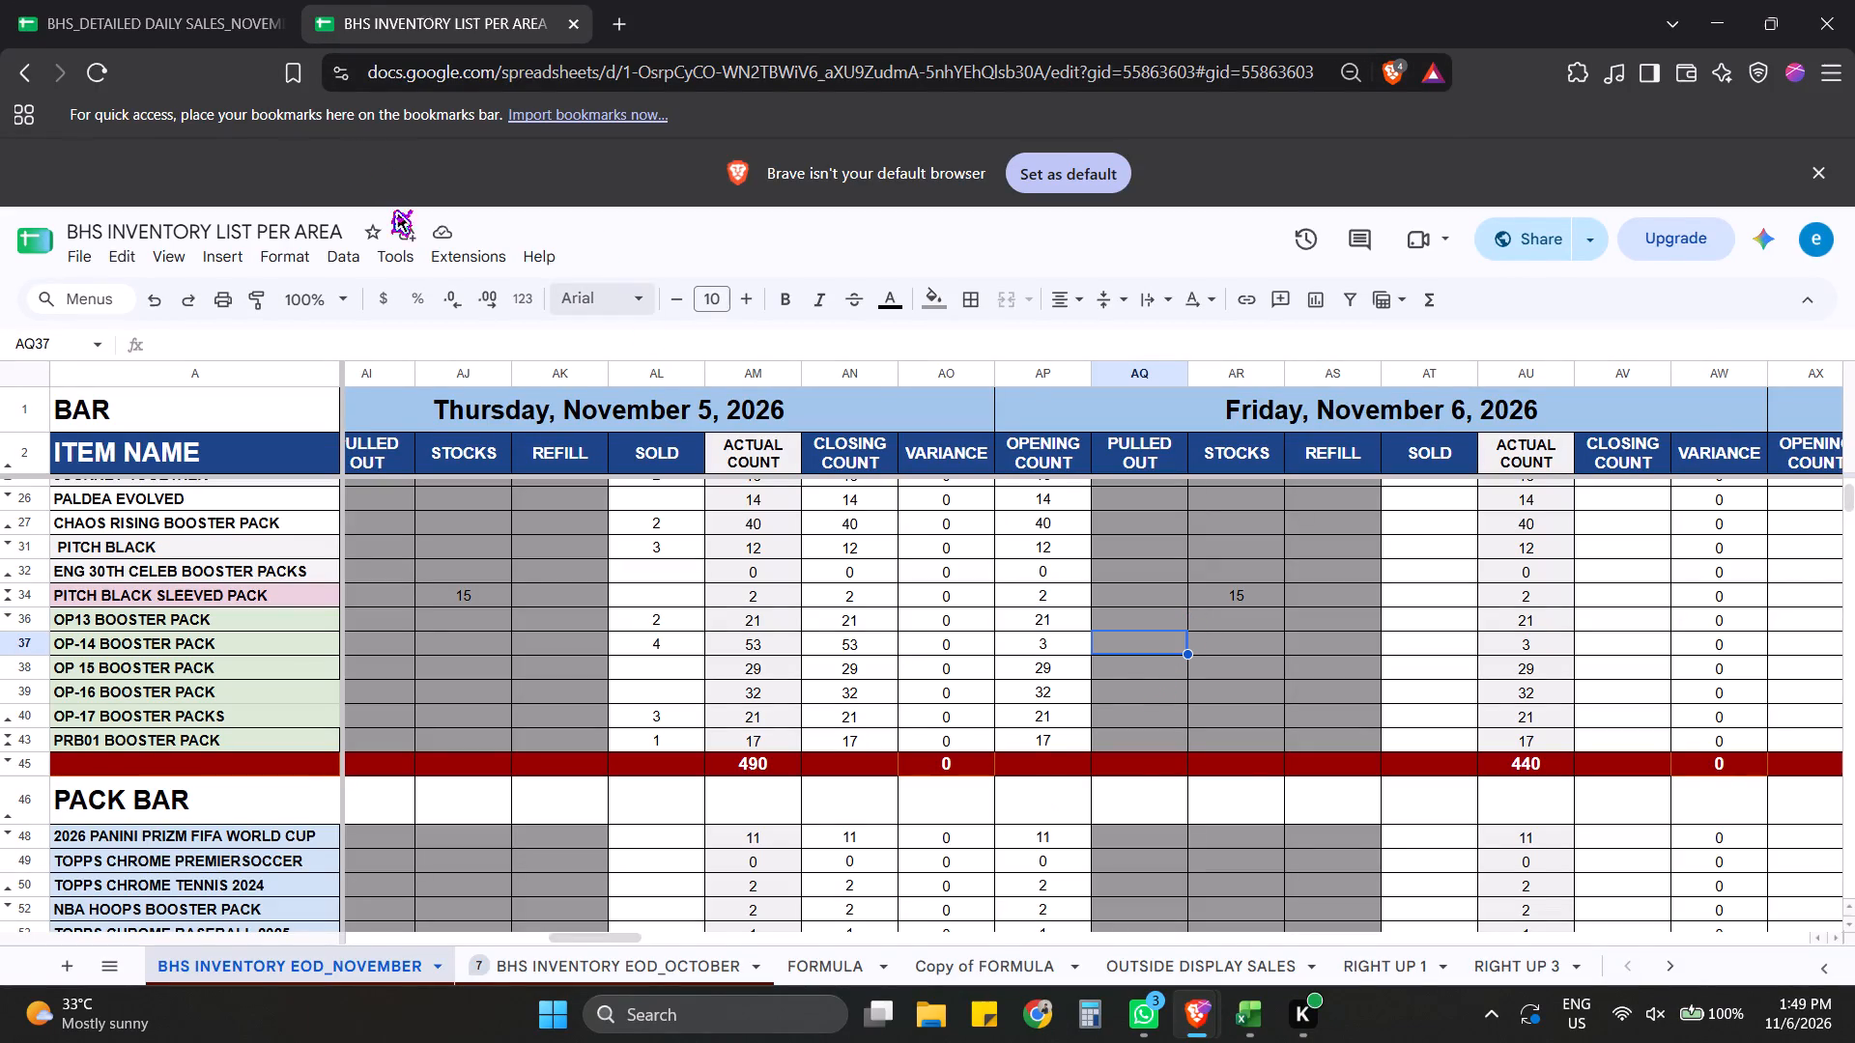
{"action": "key", "text": "alt+Tab"}
{"action": "left_click", "coordinate": [1054, 796]}
{"action": "scroll", "coordinate": [906, 796], "scroll_direction": "down", "scroll_amount": 4}
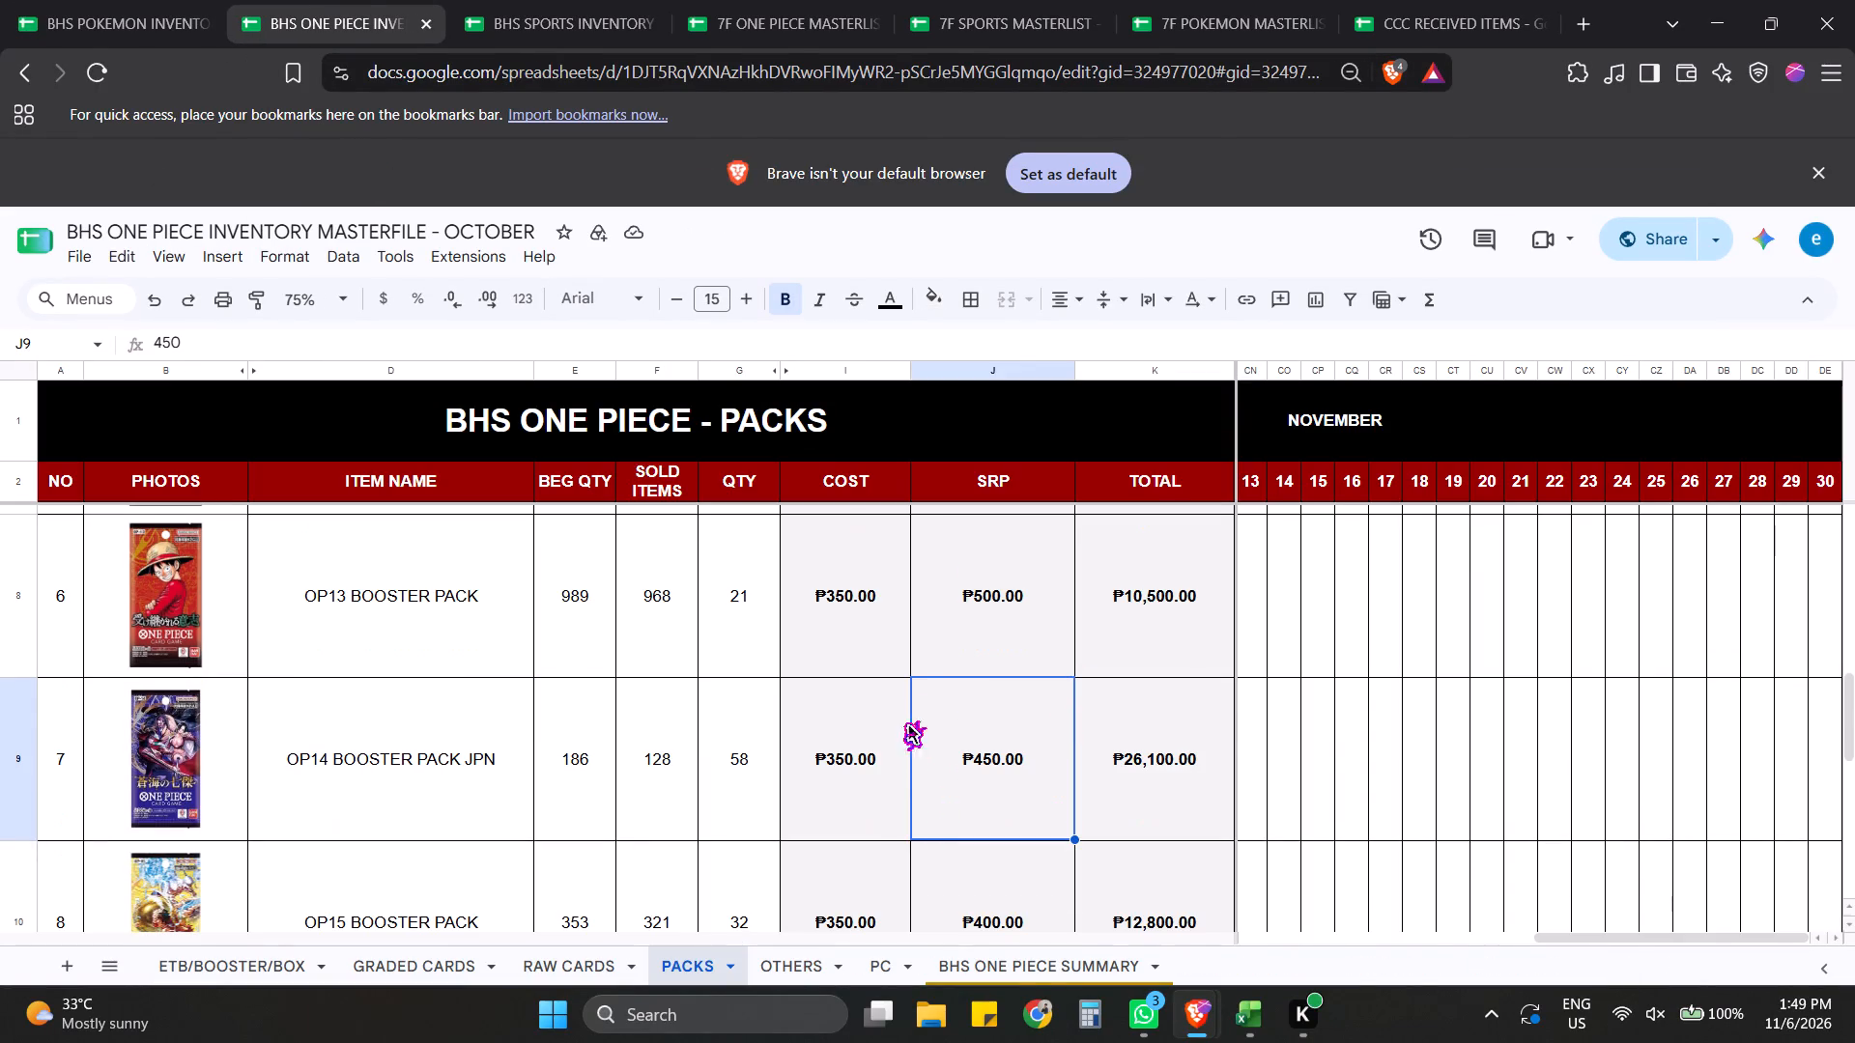
{"action": "scroll", "coordinate": [939, 712], "scroll_direction": "up", "scroll_amount": 12}
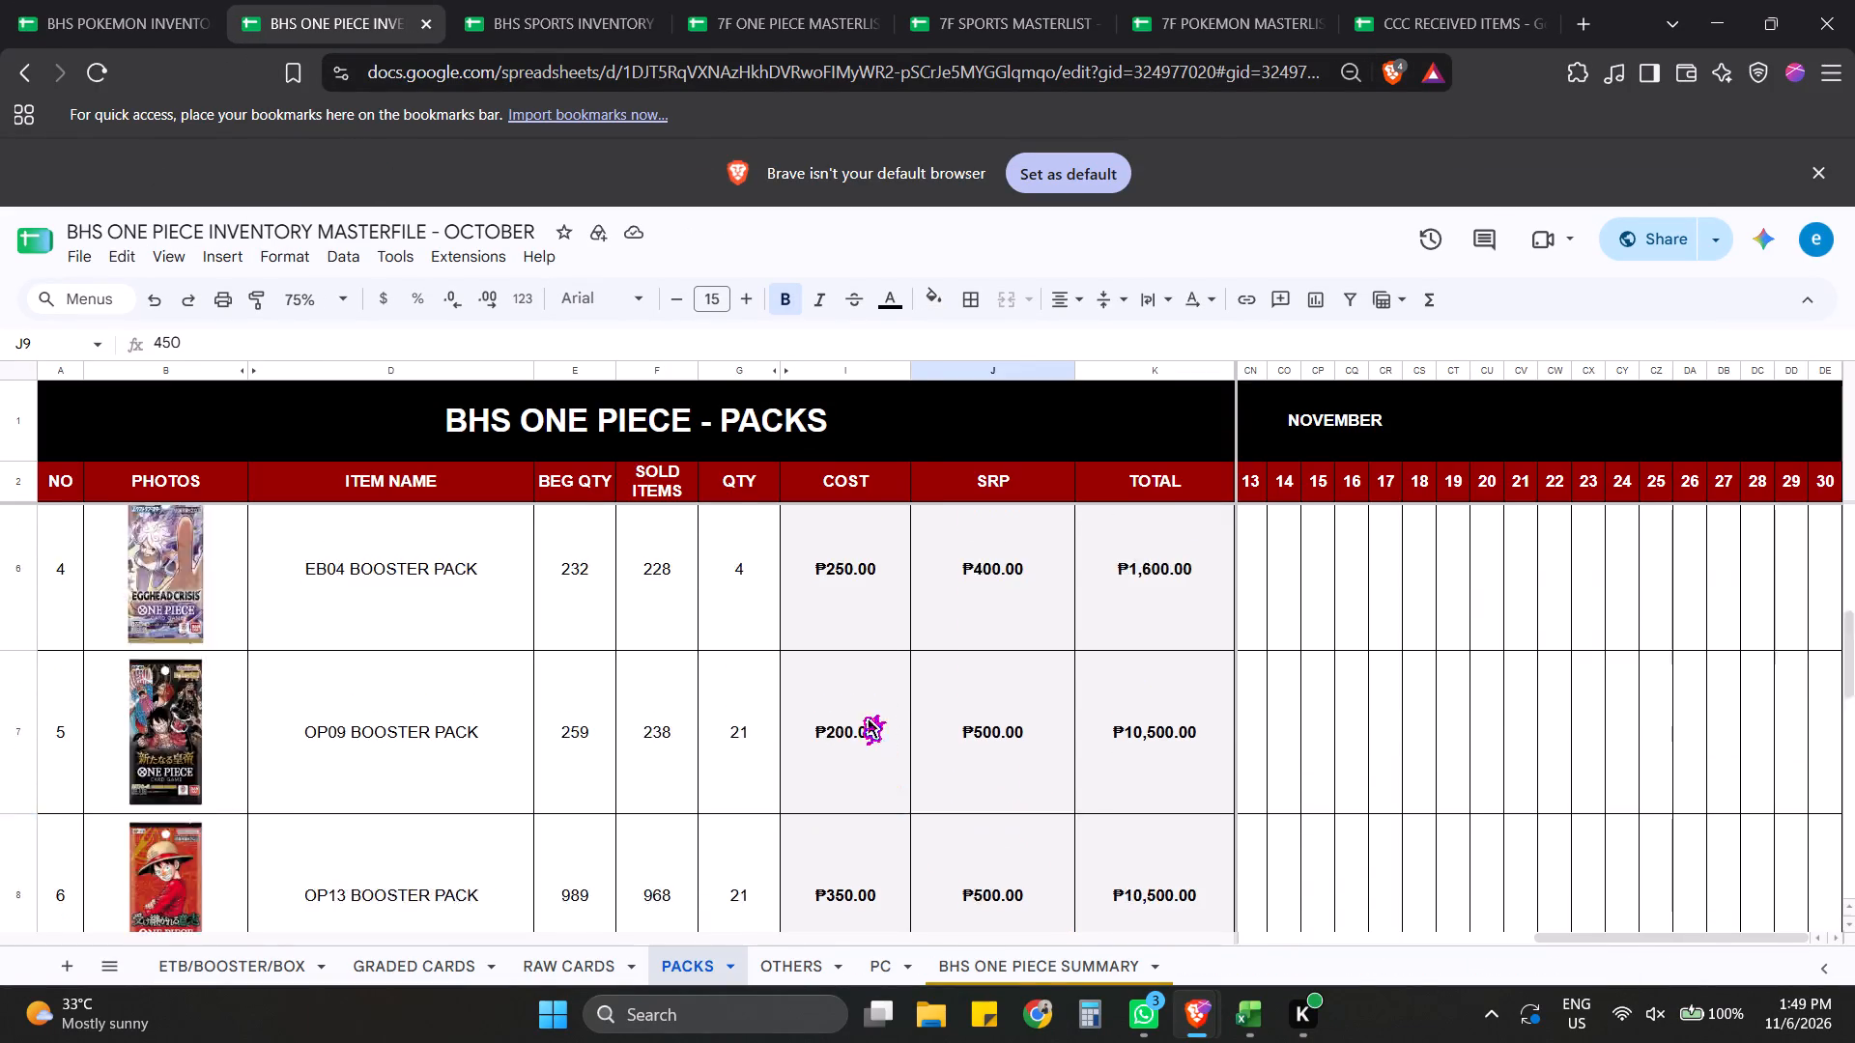
{"action": "scroll", "coordinate": [859, 715], "scroll_direction": "up", "scroll_amount": 7}
{"action": "scroll", "coordinate": [777, 747], "scroll_direction": "up", "scroll_amount": 20}
{"action": "scroll", "coordinate": [777, 747], "scroll_direction": "up", "scroll_amount": 3}
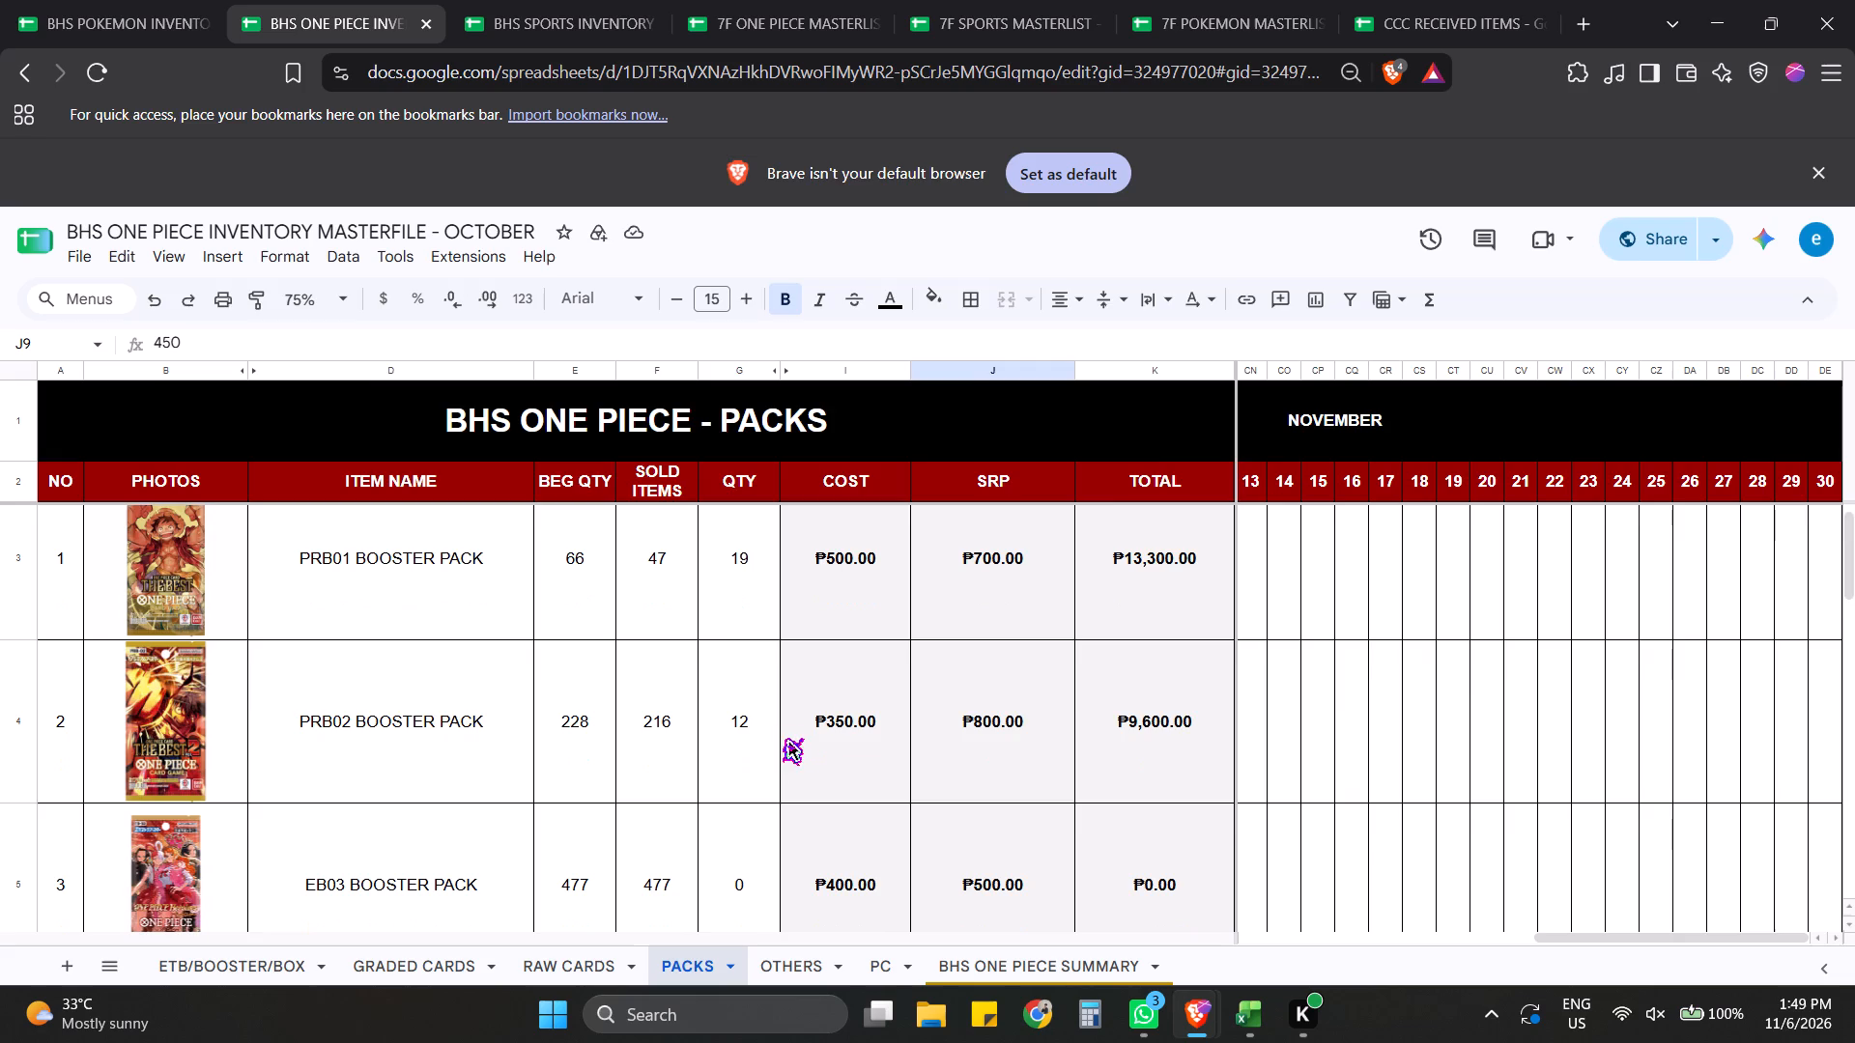
Examine the November 6 actual counts for the Bar items in the per-area inventory list, starting from Select Basketball Booster Pack.
{"action": "key", "text": "alt+Tab"}
{"action": "scroll", "coordinate": [1328, 712], "scroll_direction": "up", "scroll_amount": 2}
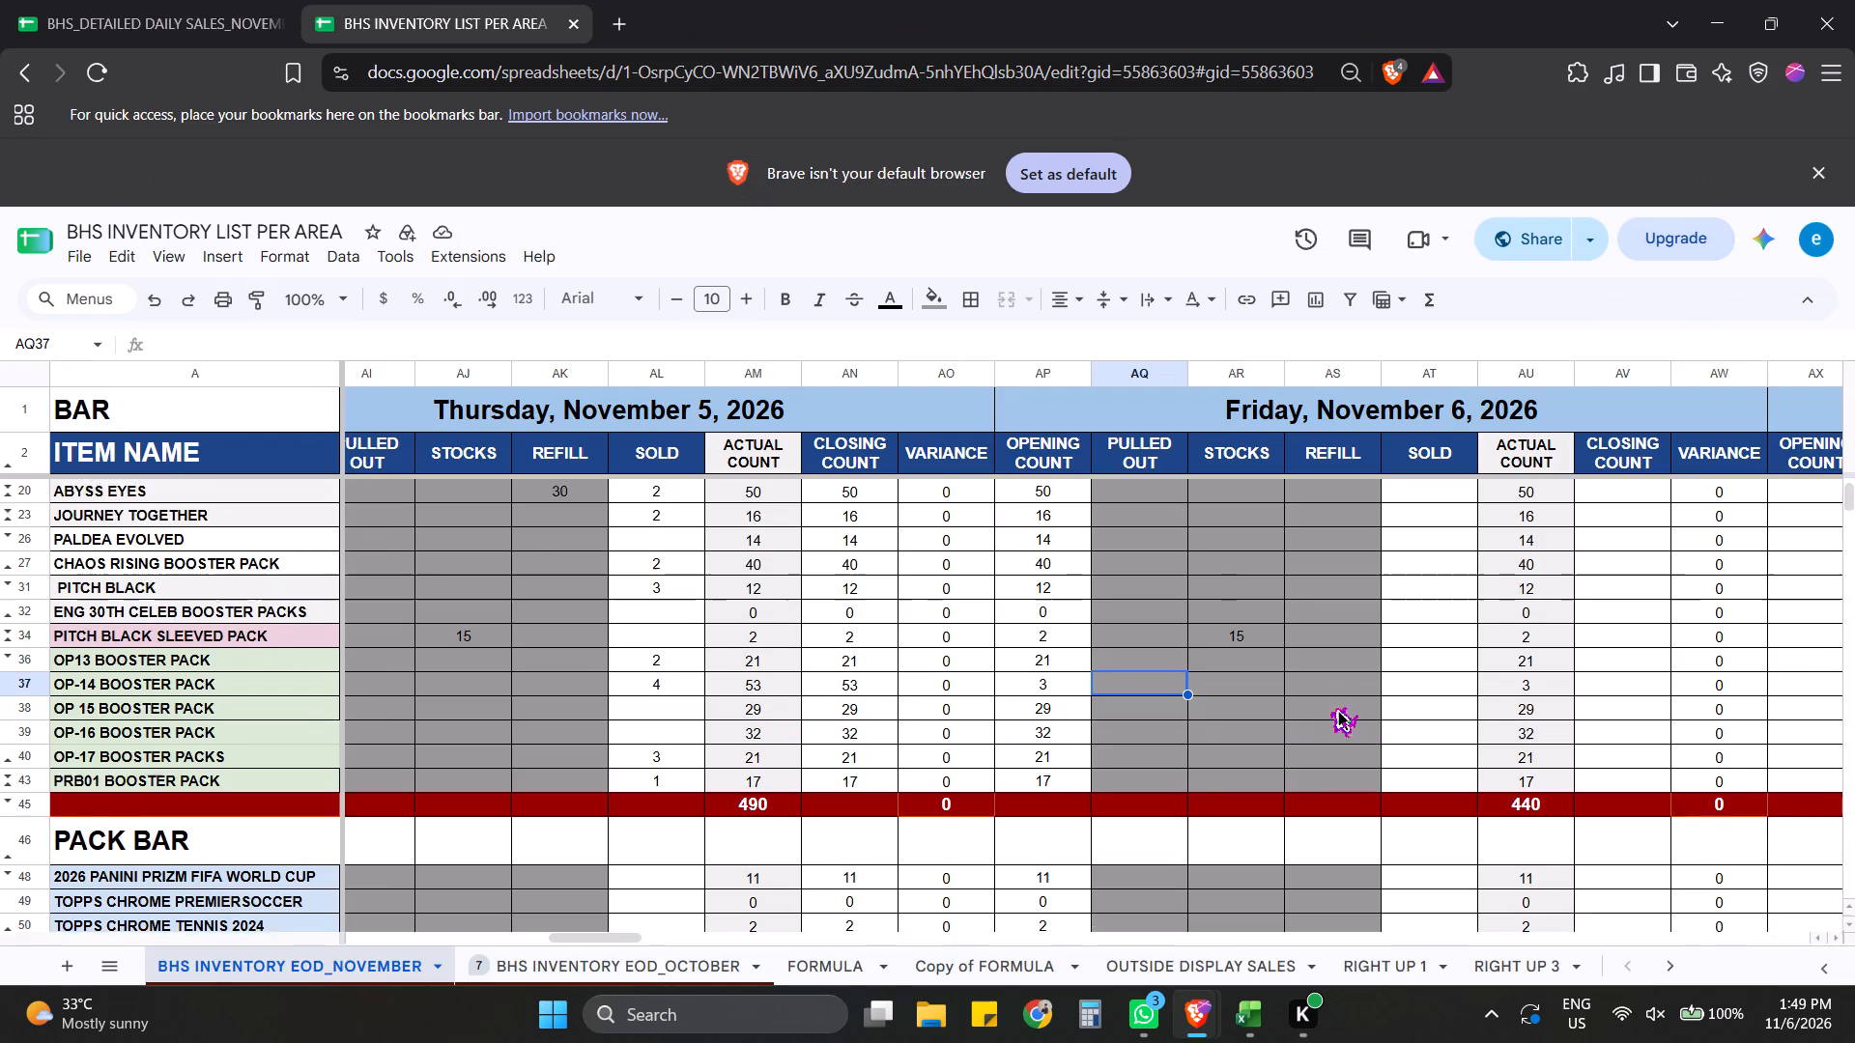
{"action": "scroll", "coordinate": [1329, 707], "scroll_direction": "up", "scroll_amount": 1}
{"action": "left_click", "coordinate": [1453, 722]}
{"action": "left_click", "coordinate": [1286, 748]}
{"action": "left_click", "coordinate": [1503, 723]}
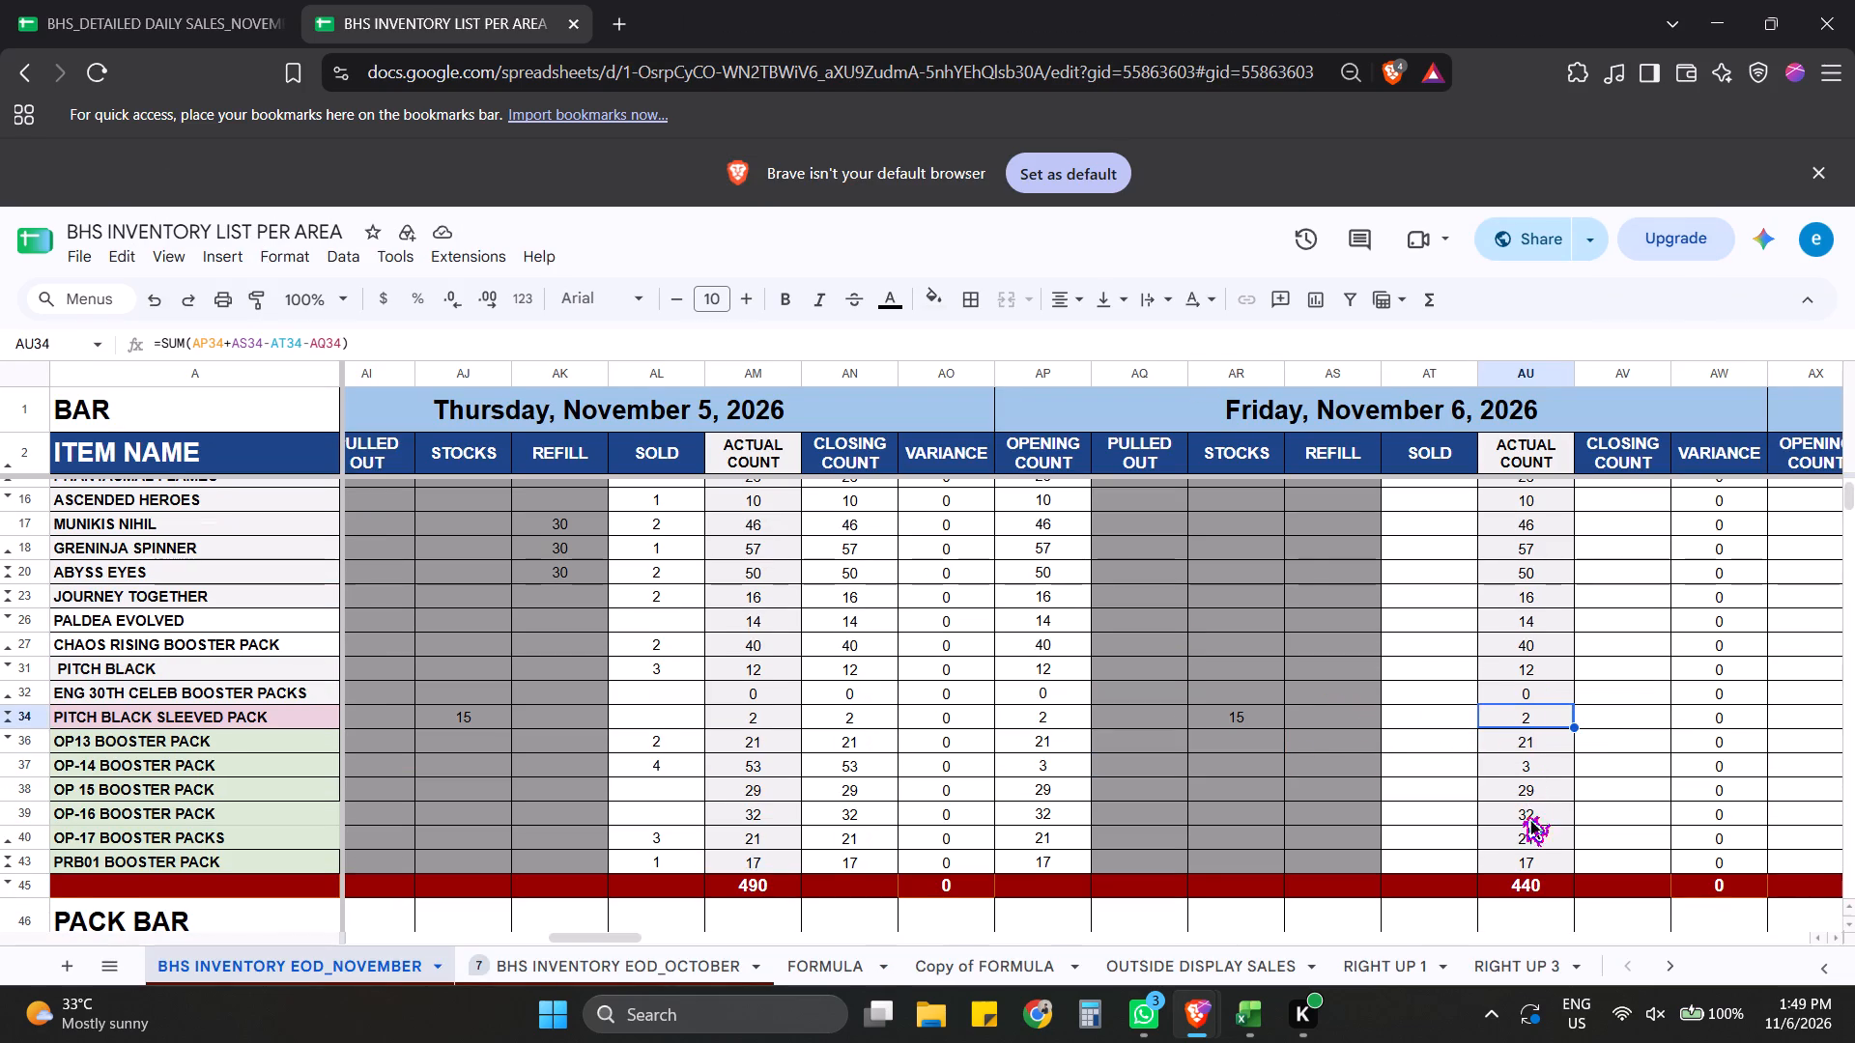
{"action": "scroll", "coordinate": [1522, 816], "scroll_direction": "up", "scroll_amount": 5}
{"action": "key", "text": "Right"}
{"action": "key", "text": "Right"}
{"action": "key", "text": "Right"}
{"action": "key", "text": "Right"}
{"action": "key", "text": "Right"}
{"action": "key", "text": "Right"}
{"action": "key", "text": "Right"}
{"action": "key", "text": "Right"}
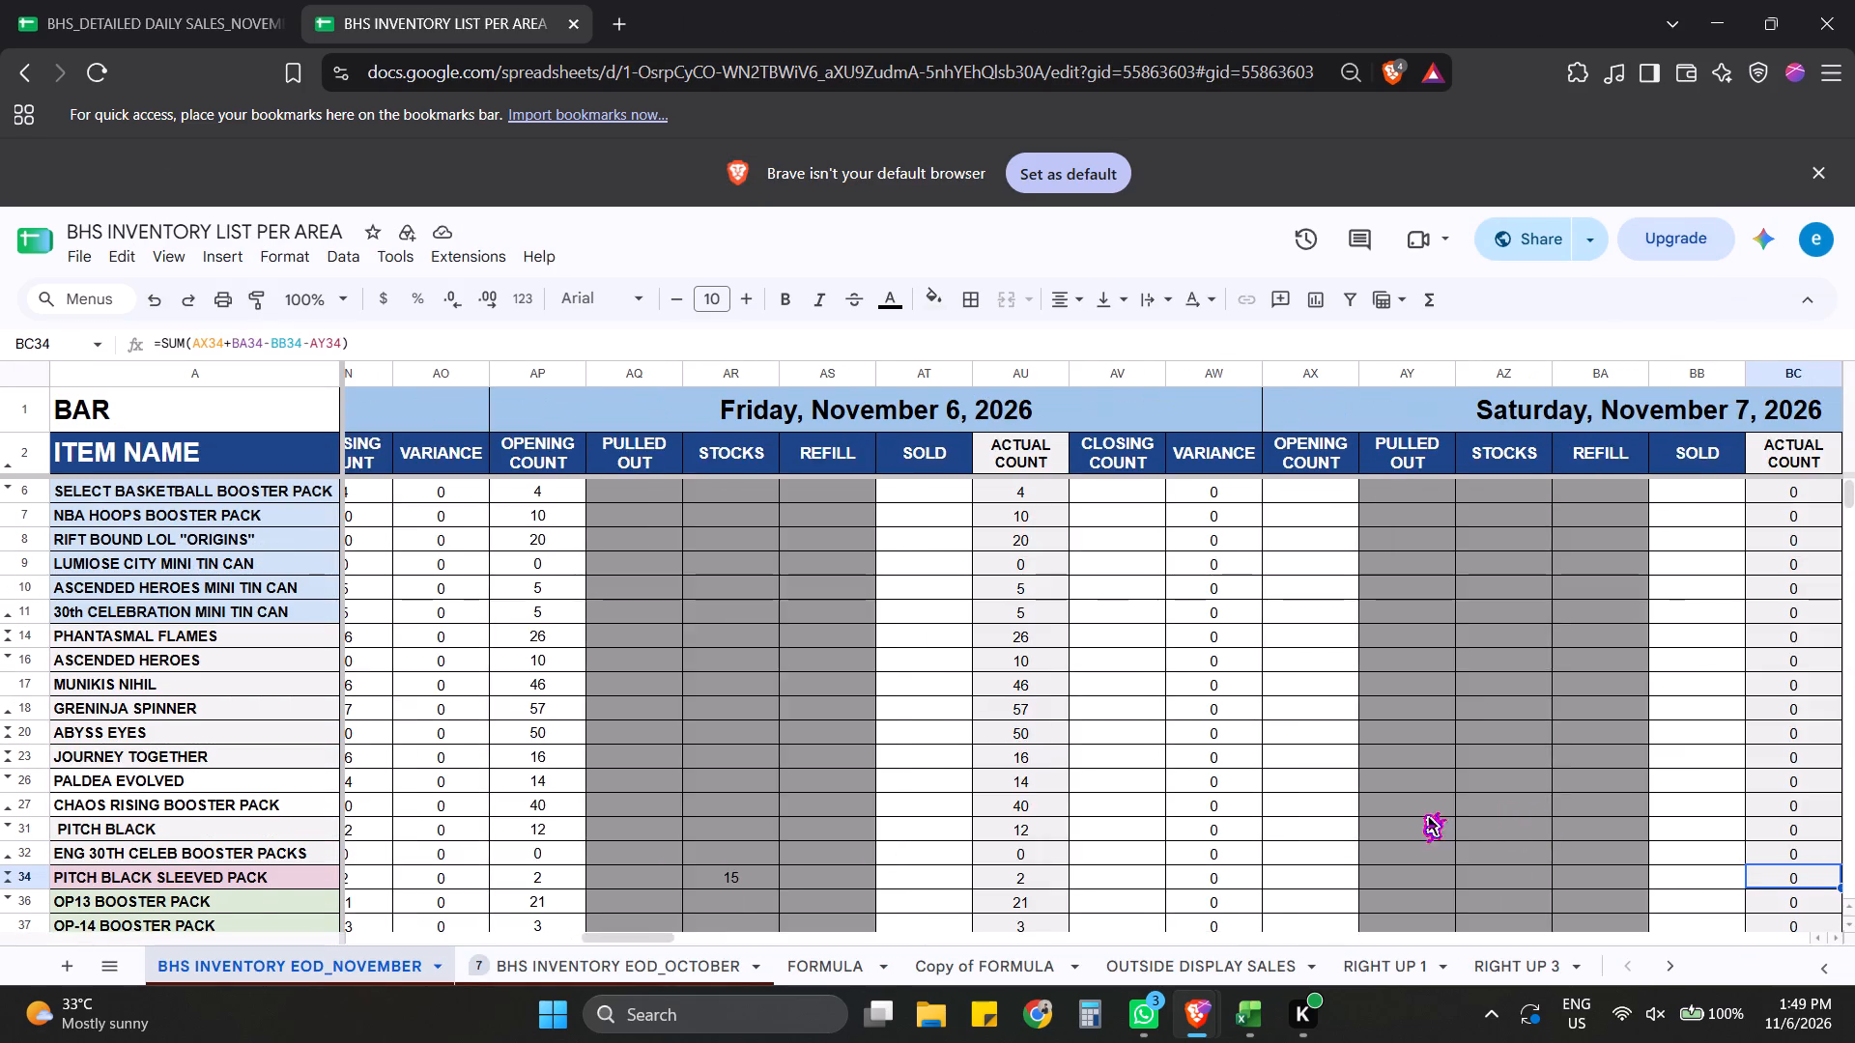
{"action": "key", "text": "Right"}
{"action": "key", "text": "Right"}
{"action": "key", "text": "Up"}
{"action": "key", "text": "Up"}
{"action": "key", "text": "Up"}
{"action": "key", "text": "Up"}
{"action": "key", "text": "Up"}
{"action": "key", "text": "Up"}
{"action": "key", "text": "Up"}
{"action": "key", "text": "Up"}
{"action": "key", "text": "Up"}
{"action": "key", "text": "Up"}
{"action": "key", "text": "Up"}
{"action": "key", "text": "Up"}
{"action": "key", "text": "Up"}
{"action": "key", "text": "Up"}
{"action": "key", "text": "Up"}
{"action": "key", "text": "Up"}
{"action": "key", "text": "Up"}
{"action": "key", "text": "Up"}
{"action": "key", "text": "Up"}
{"action": "key", "text": "Up"}
{"action": "left_click", "coordinate": [860, 500]}
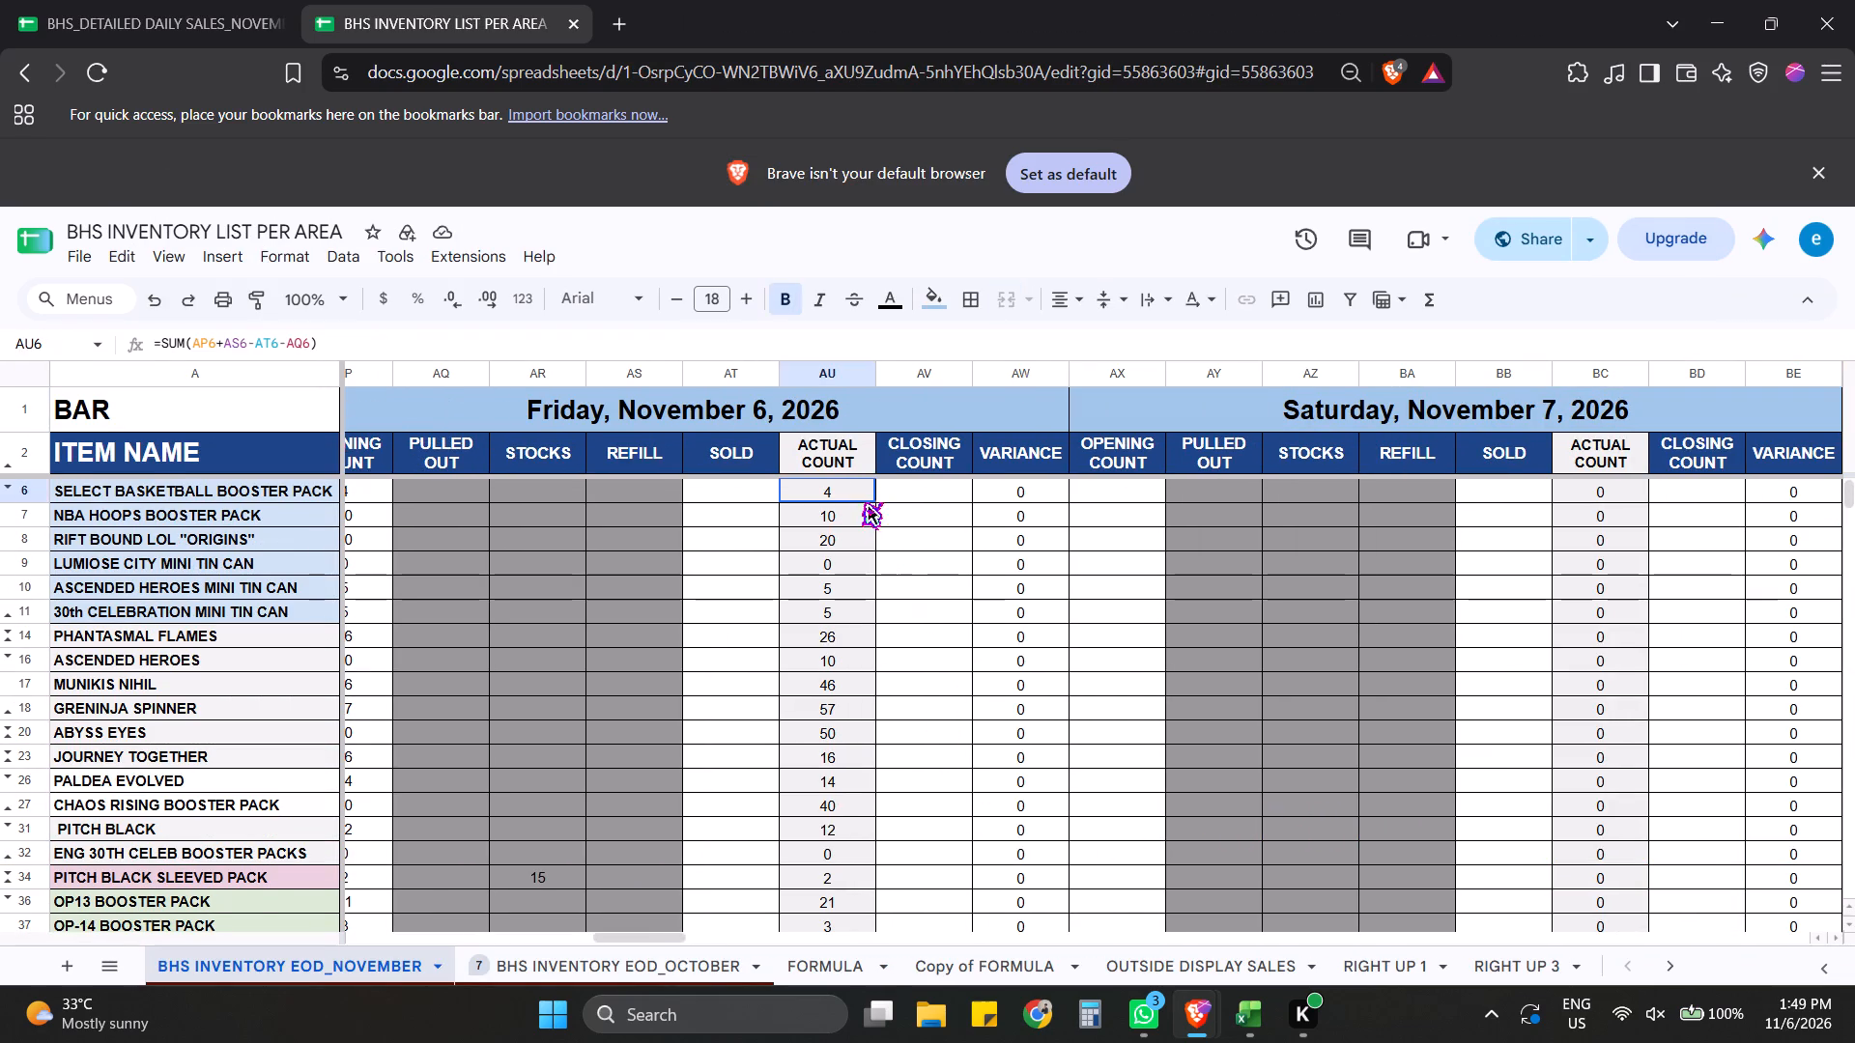
{"action": "key", "text": "Left"}
{"action": "key", "text": "Down"}
{"action": "key", "text": "Right"}
{"action": "key", "text": "Down"}
{"action": "key", "text": "Down"}
{"action": "key", "text": "Down"}
{"action": "key", "text": "Down"}
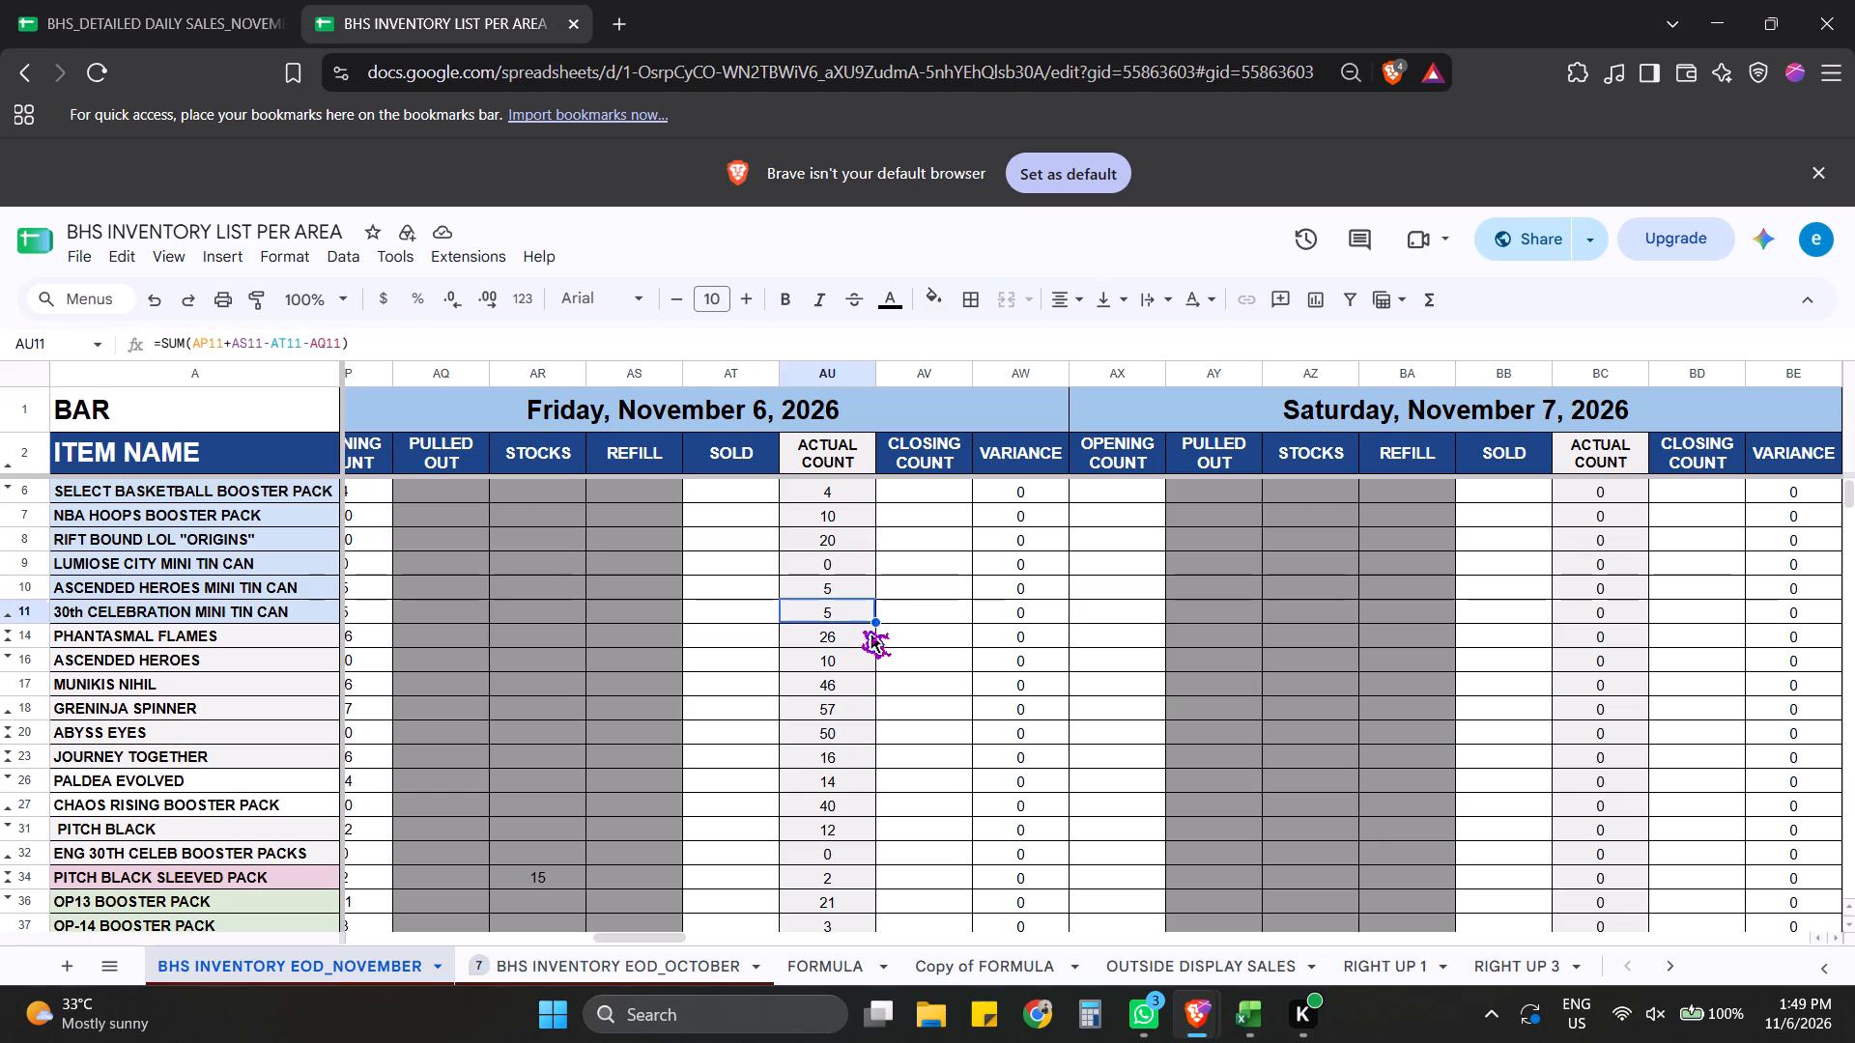
{"action": "key", "text": "Down"}
Compare PRB01 Booster Pack's quantity in the One Piece masterfile with its November 6 Bar and Pack Bar actual counts in the per-area list.
{"action": "key", "text": "alt+Tab"}
{"action": "scroll", "coordinate": [848, 632], "scroll_direction": "up", "scroll_amount": 5}
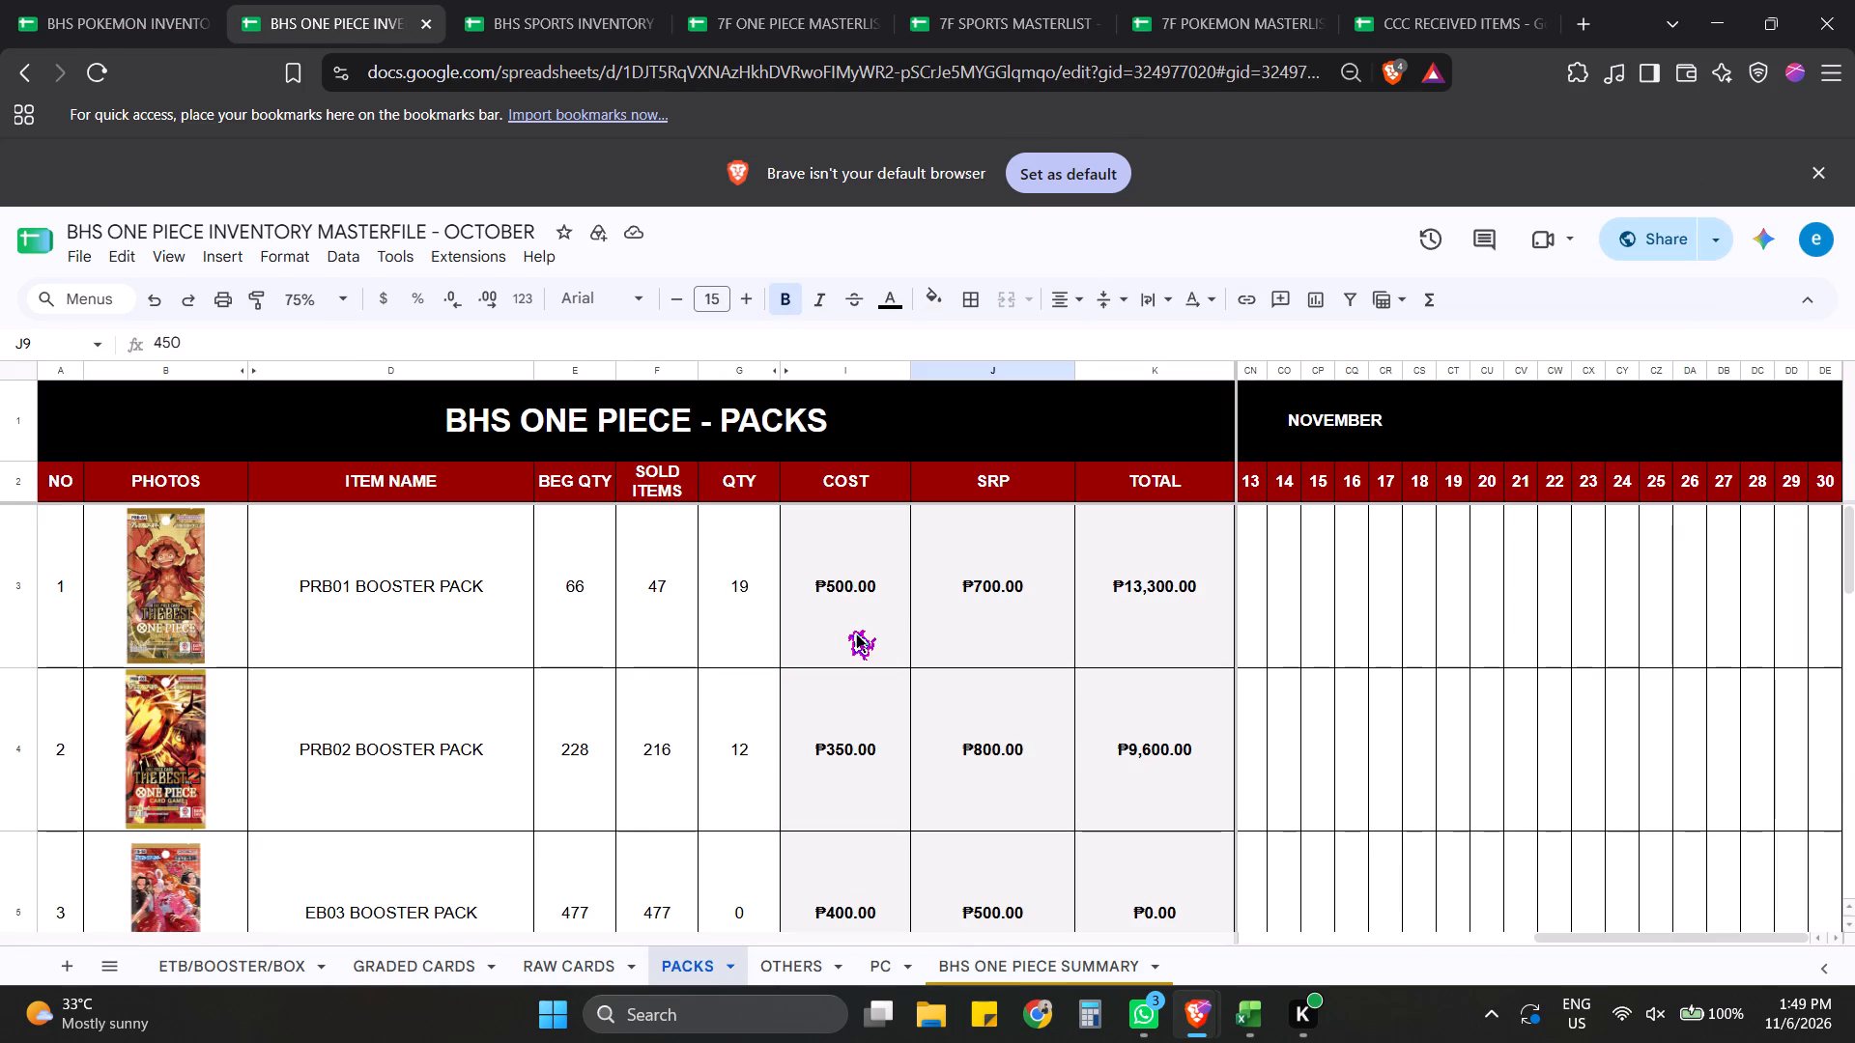
{"action": "scroll", "coordinate": [847, 630], "scroll_direction": "down", "scroll_amount": 5}
{"action": "scroll", "coordinate": [880, 642], "scroll_direction": "up", "scroll_amount": 4}
{"action": "key", "text": "alt+Tab"}
{"action": "scroll", "coordinate": [913, 769], "scroll_direction": "down", "scroll_amount": 5}
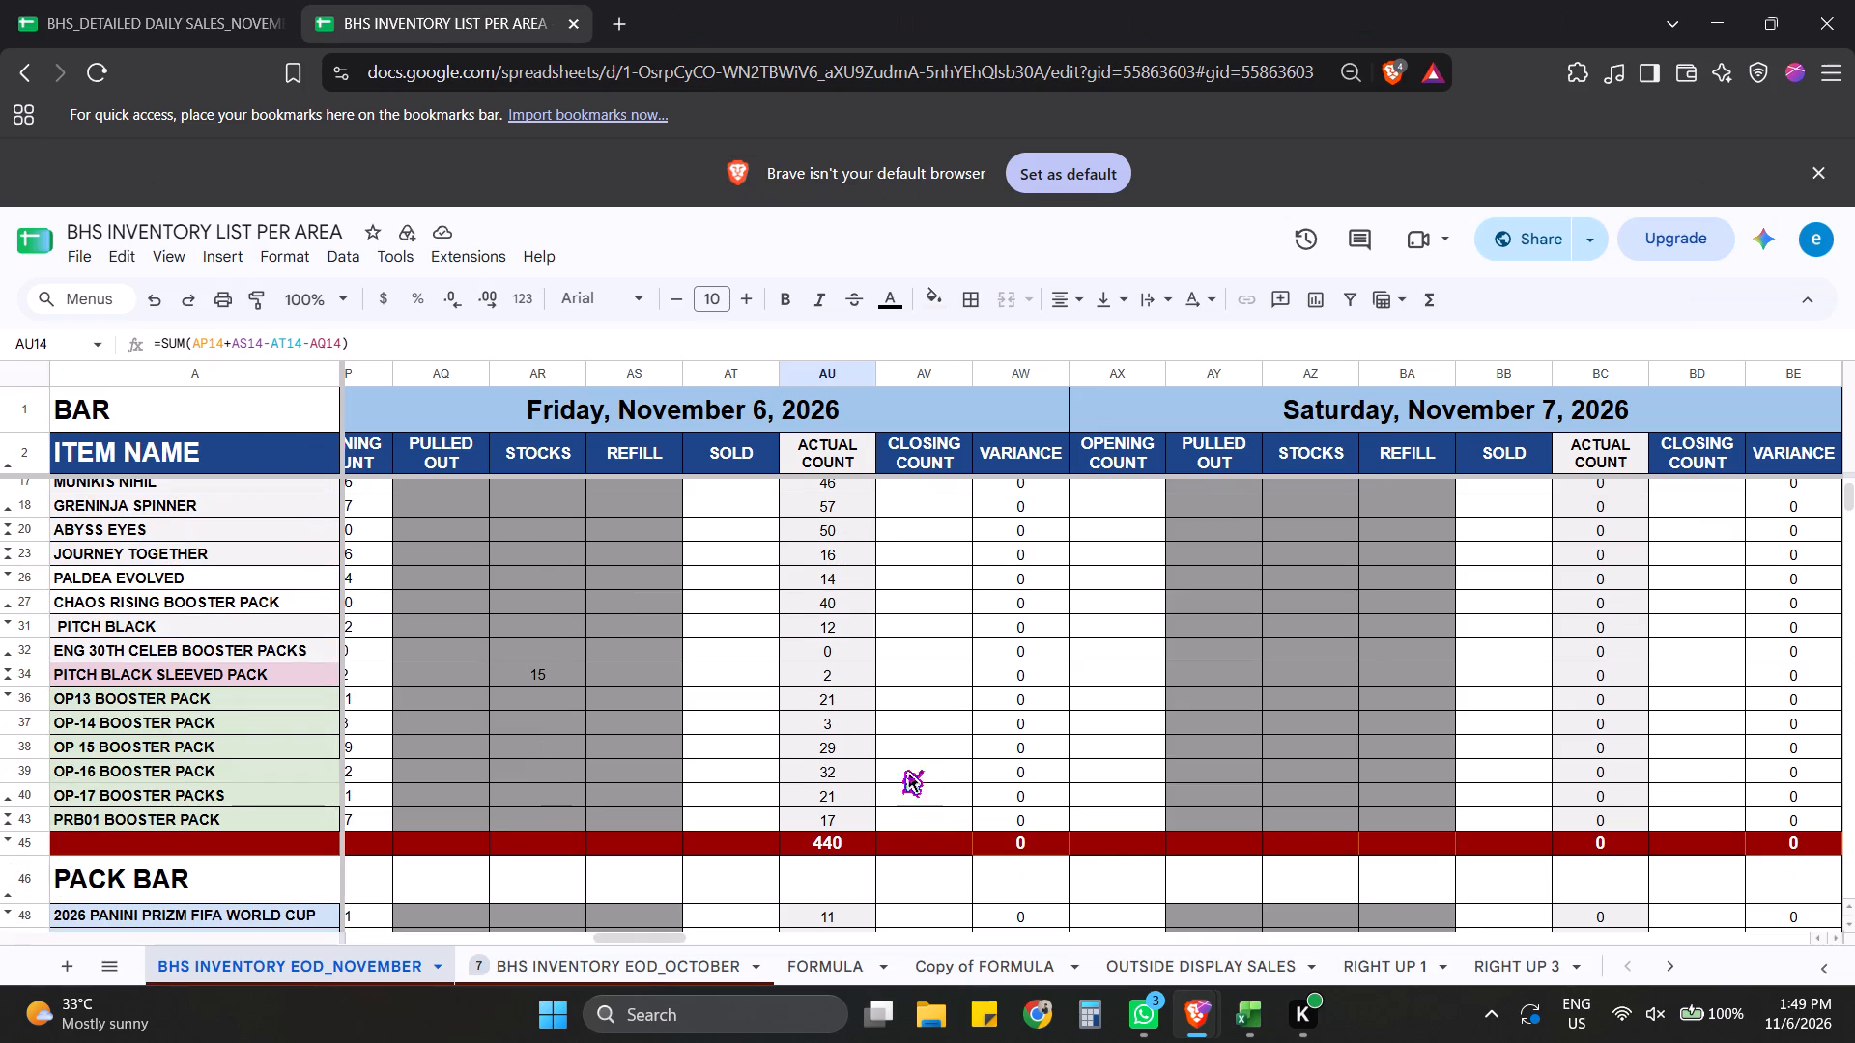
{"action": "scroll", "coordinate": [847, 703], "scroll_direction": "up", "scroll_amount": 11}
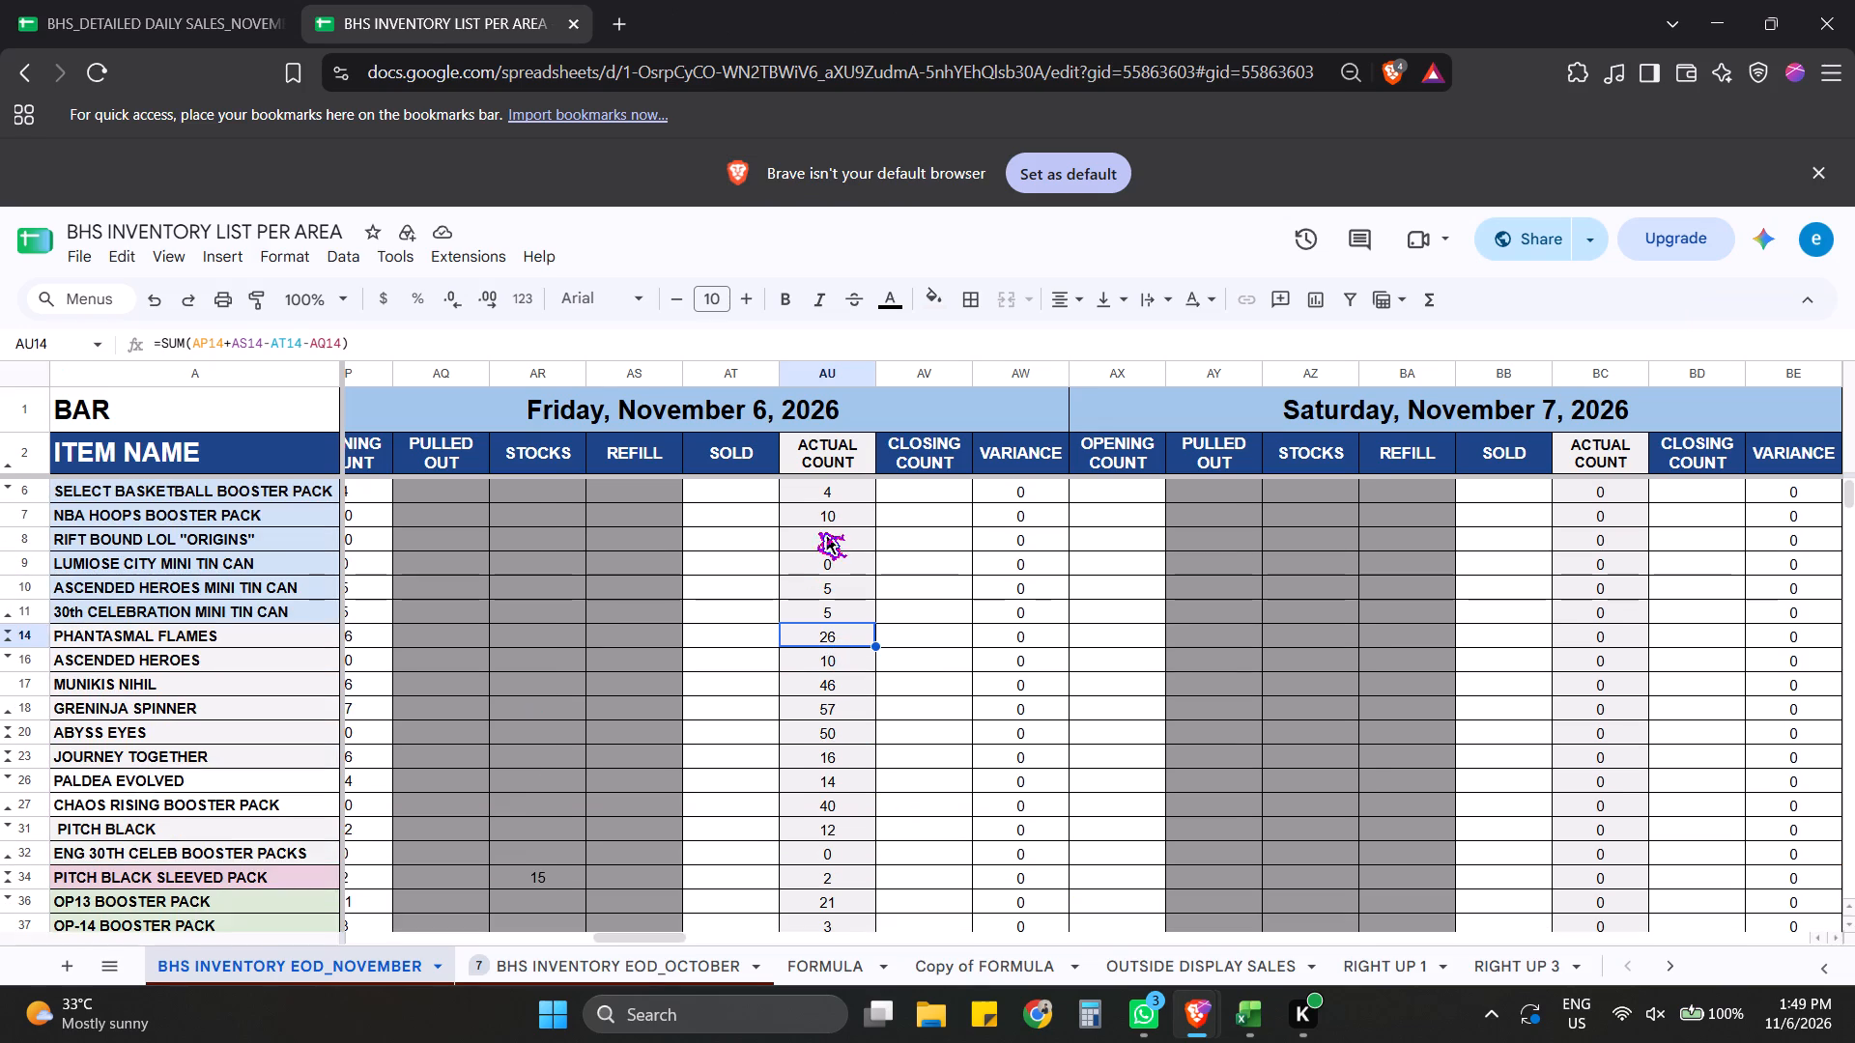
{"action": "scroll", "coordinate": [831, 574], "scroll_direction": "down", "scroll_amount": 12}
{"action": "scroll", "coordinate": [831, 717], "scroll_direction": "down", "scroll_amount": 18}
{"action": "scroll", "coordinate": [842, 721], "scroll_direction": "up", "scroll_amount": 2}
{"action": "left_click", "coordinate": [842, 689]}
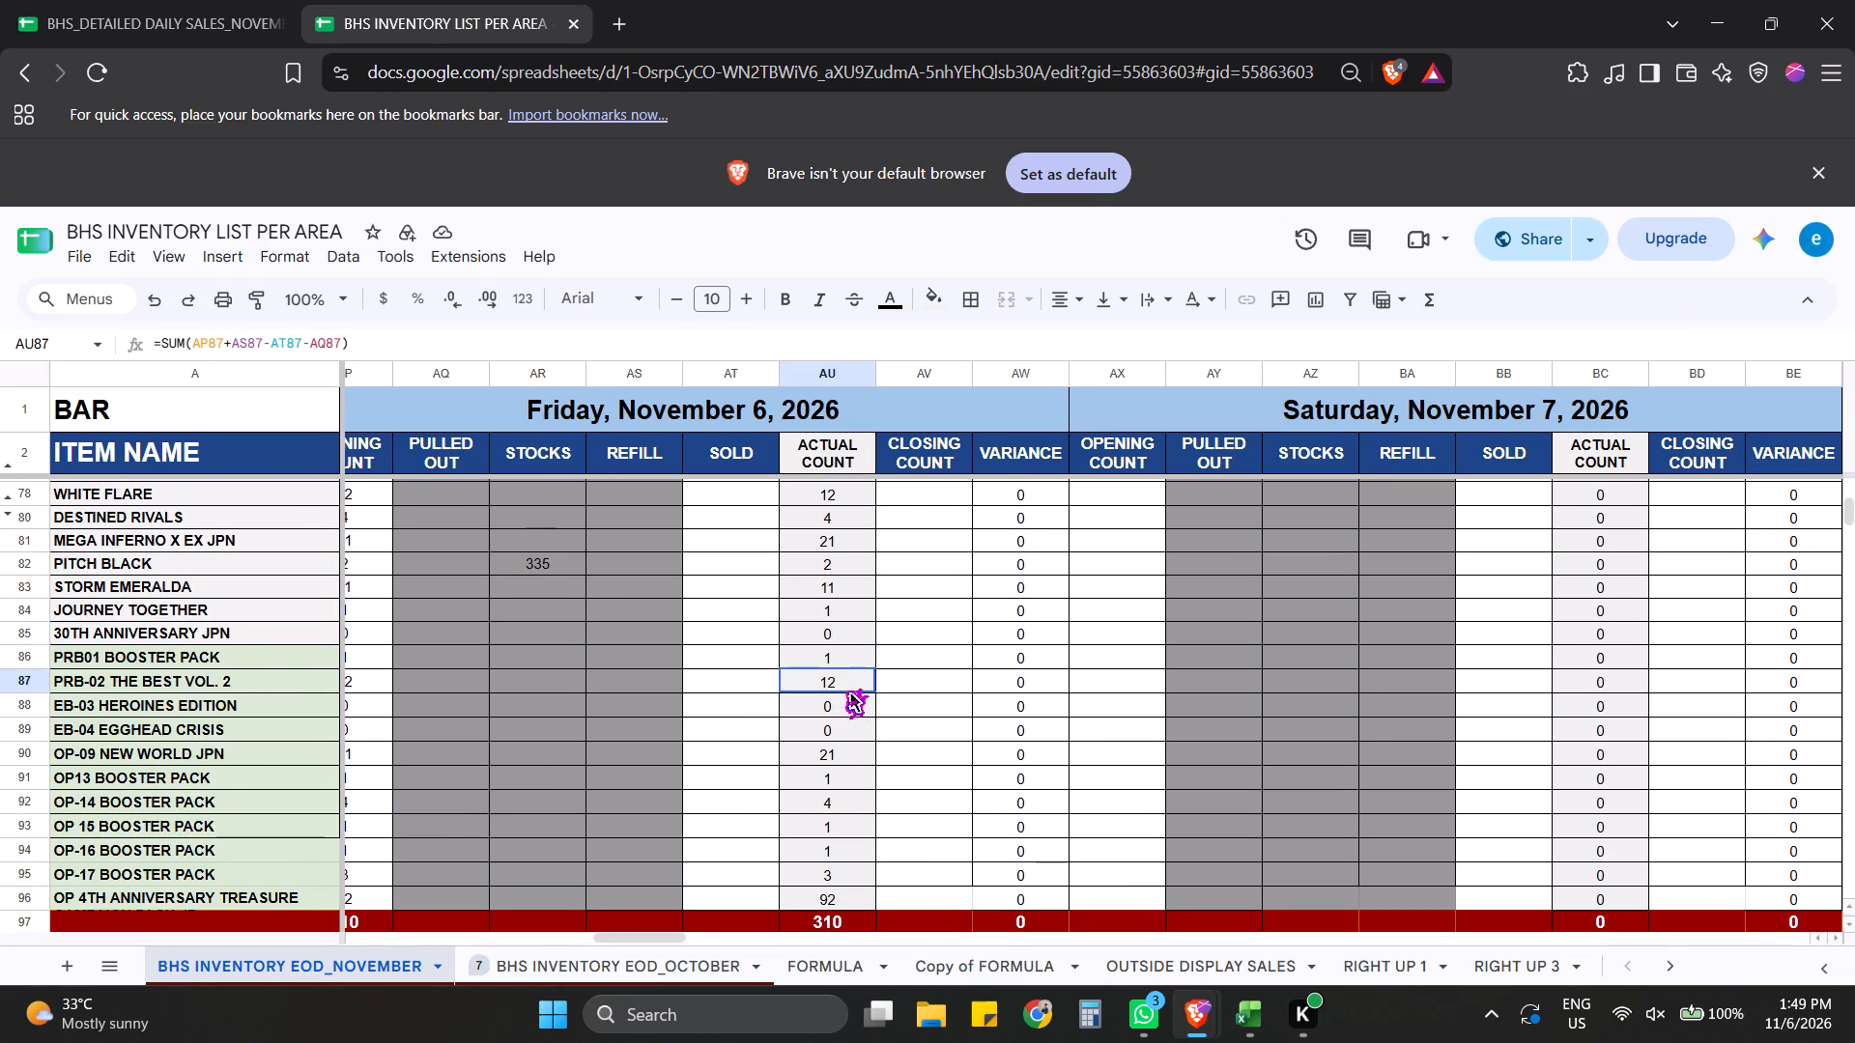
{"action": "left_click", "coordinate": [839, 662]}
{"action": "scroll", "coordinate": [866, 663], "scroll_direction": "up", "scroll_amount": 17}
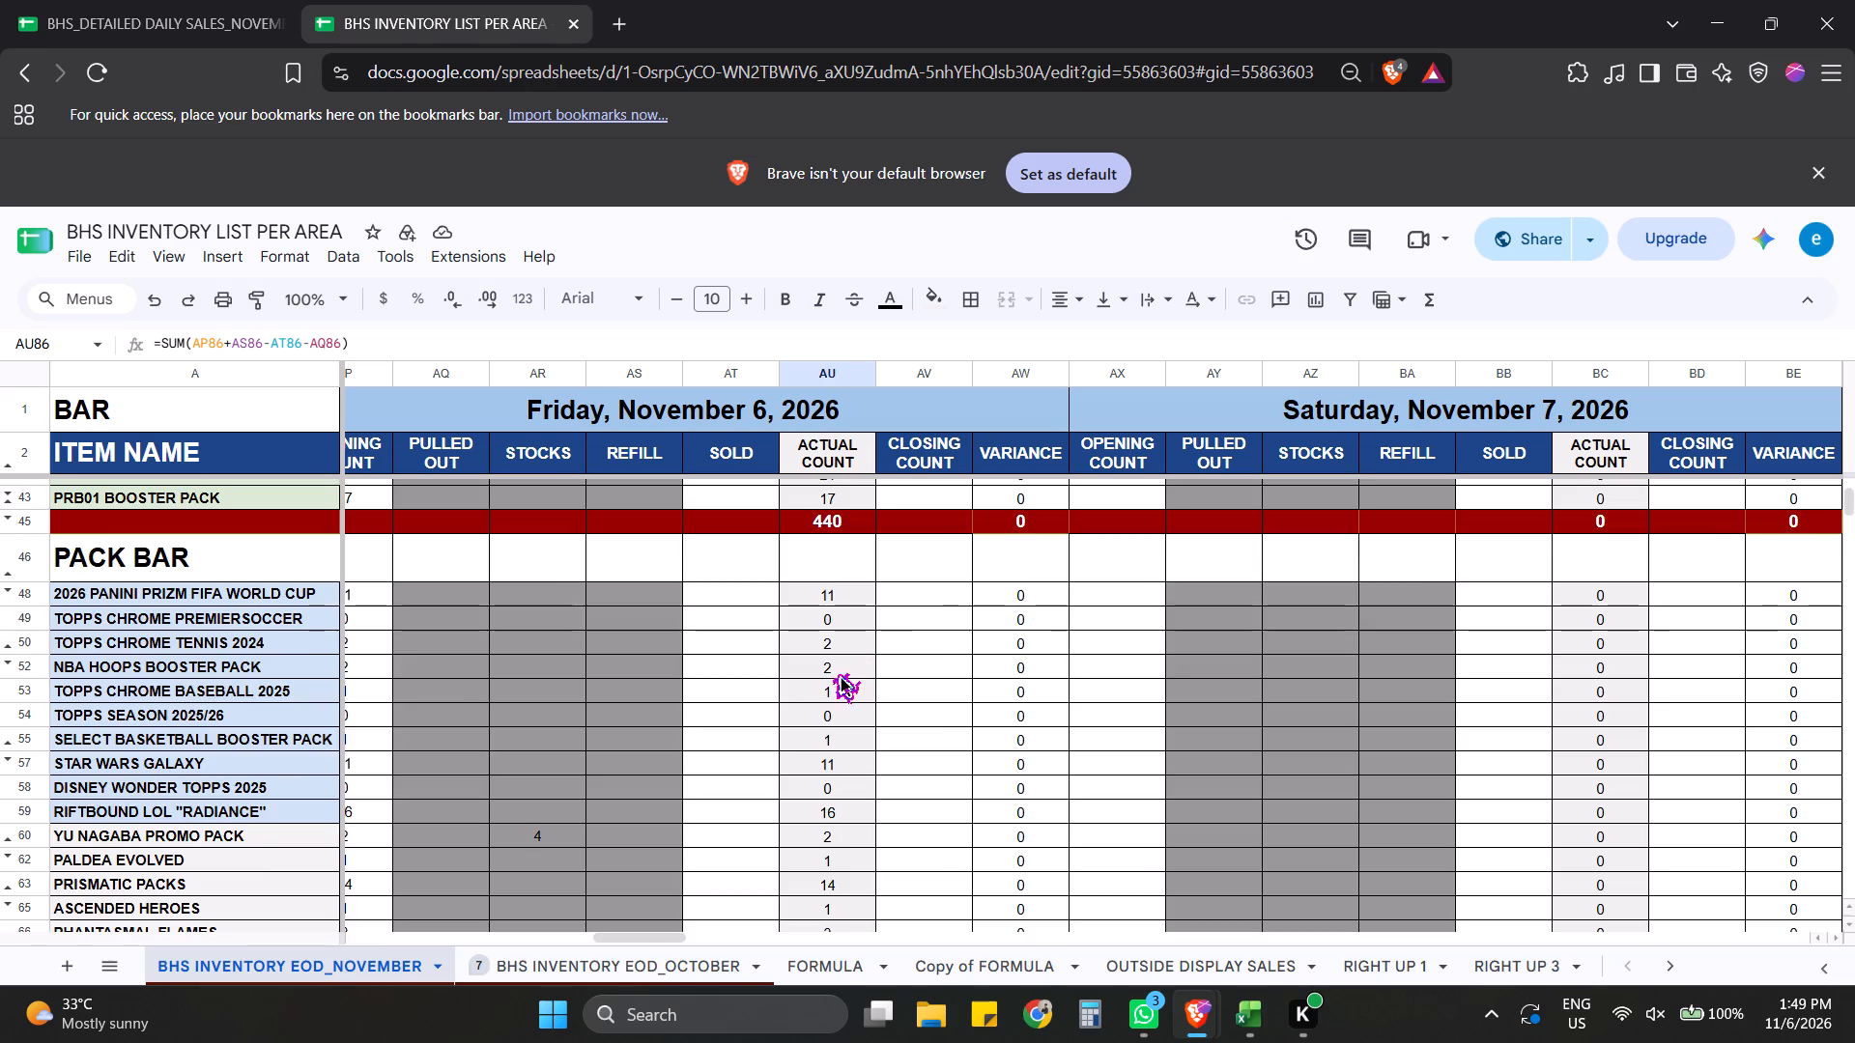
{"action": "scroll", "coordinate": [832, 673], "scroll_direction": "up", "scroll_amount": 9}
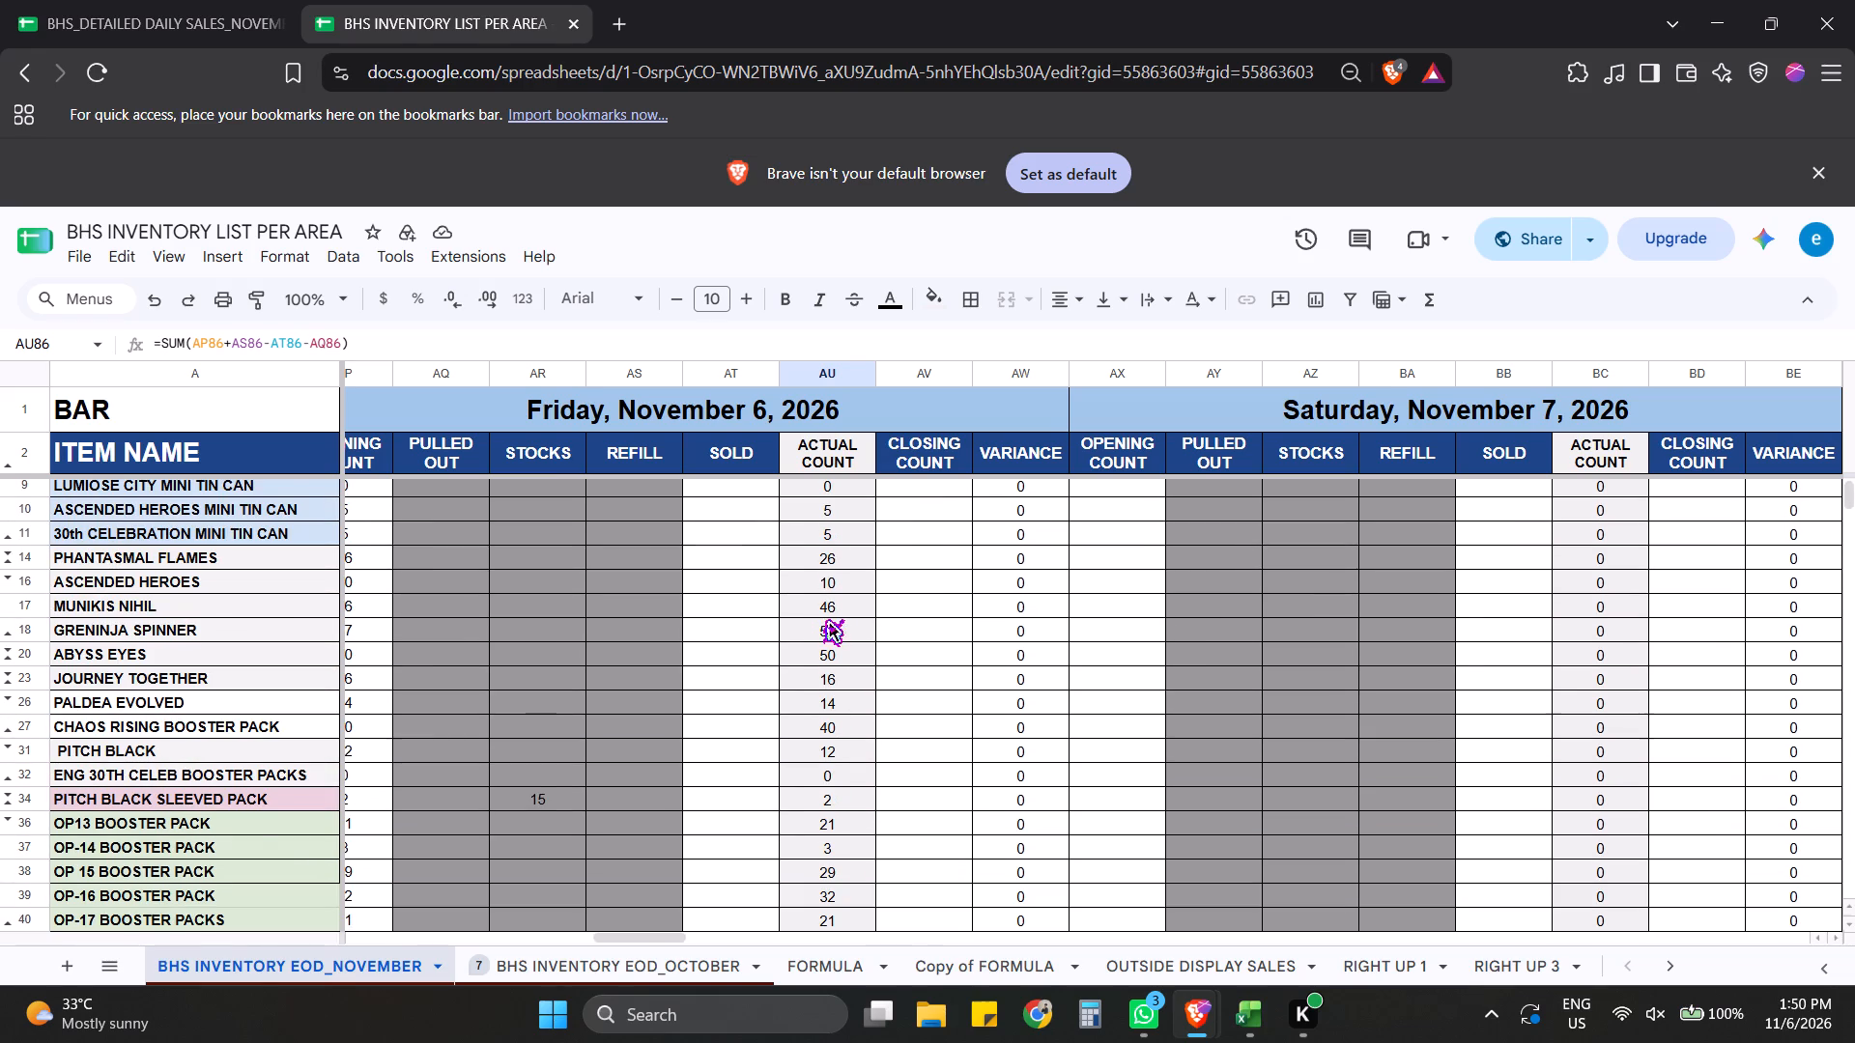
{"action": "scroll", "coordinate": [833, 627], "scroll_direction": "up", "scroll_amount": 4}
{"action": "key", "text": "alt+Tab"}
{"action": "left_click", "coordinate": [766, 598]}
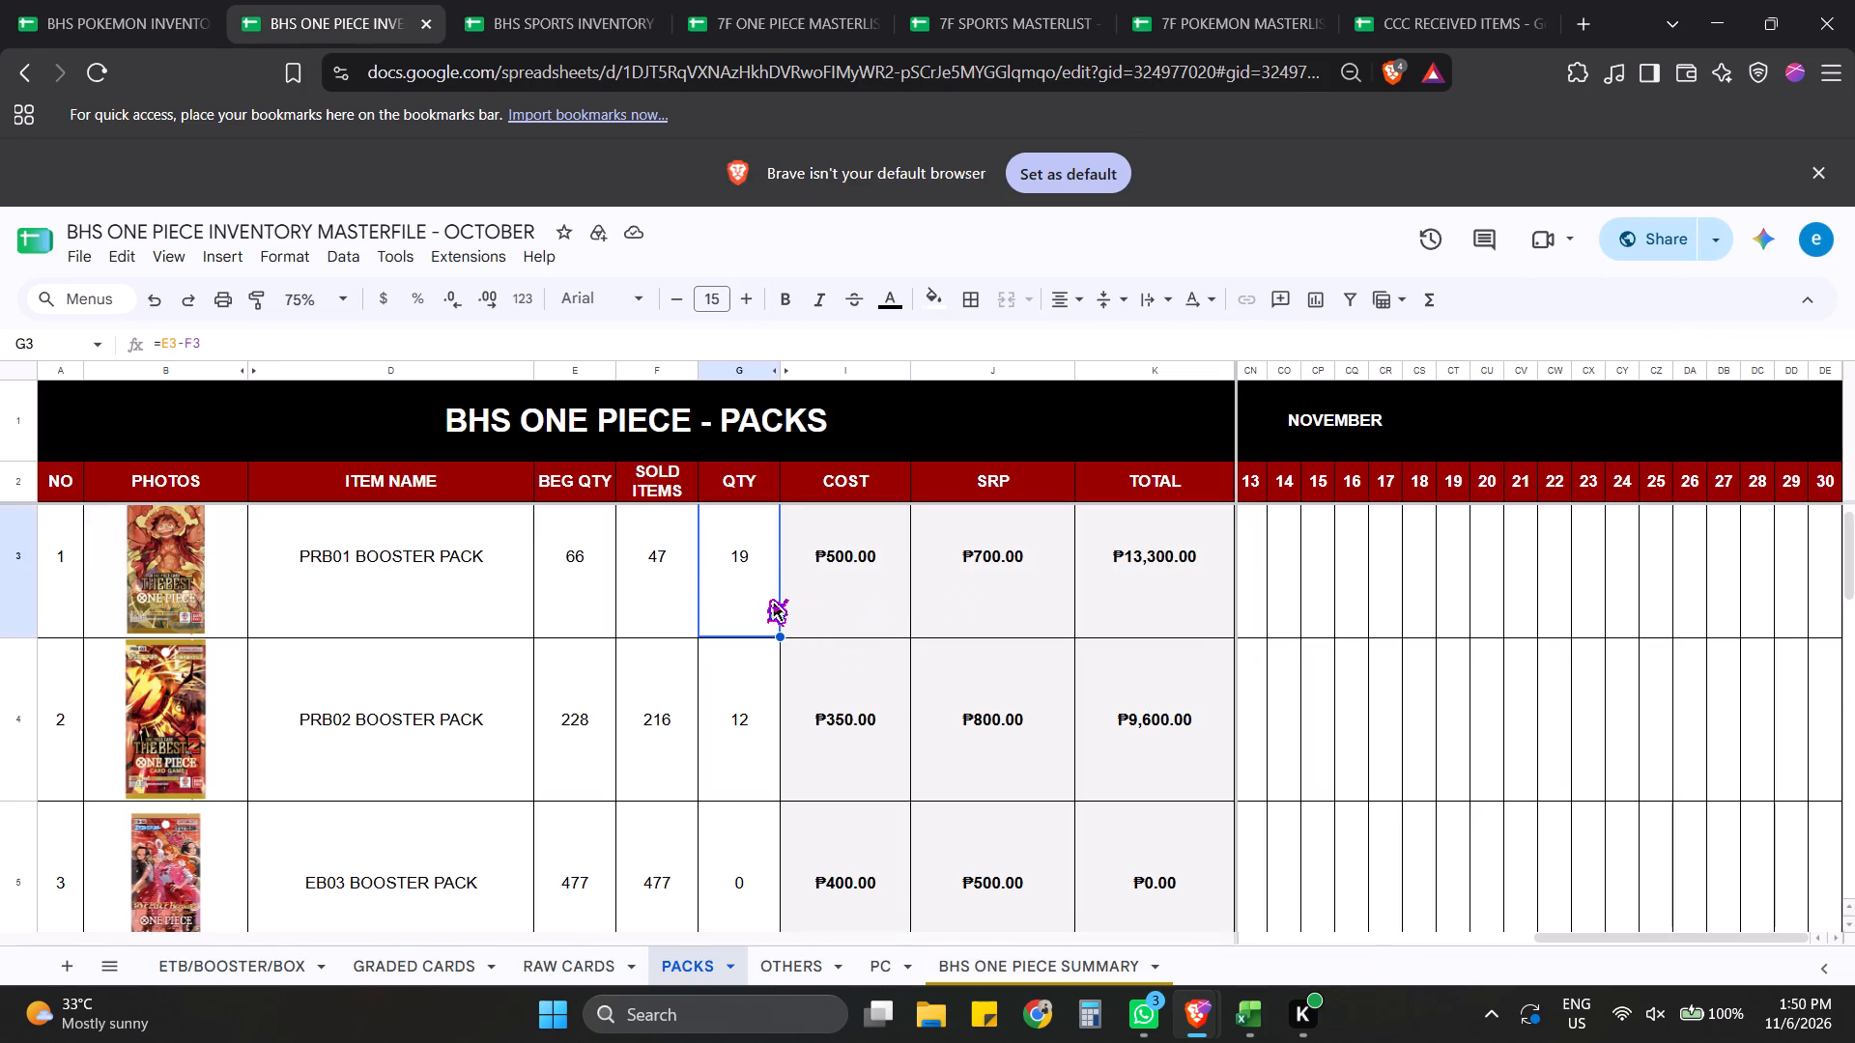
{"action": "left_click", "coordinate": [709, 588]}
{"action": "left_click", "coordinate": [682, 585]}
{"action": "scroll", "coordinate": [769, 633], "scroll_direction": "up", "scroll_amount": 3}
Recheck PRB01 Booster Pack's November 6 actual counts in the Bar and Pack Bar sections against its masterfile quantity.
{"action": "key", "text": "alt+Tab"}
{"action": "scroll", "coordinate": [830, 703], "scroll_direction": "up", "scroll_amount": 5}
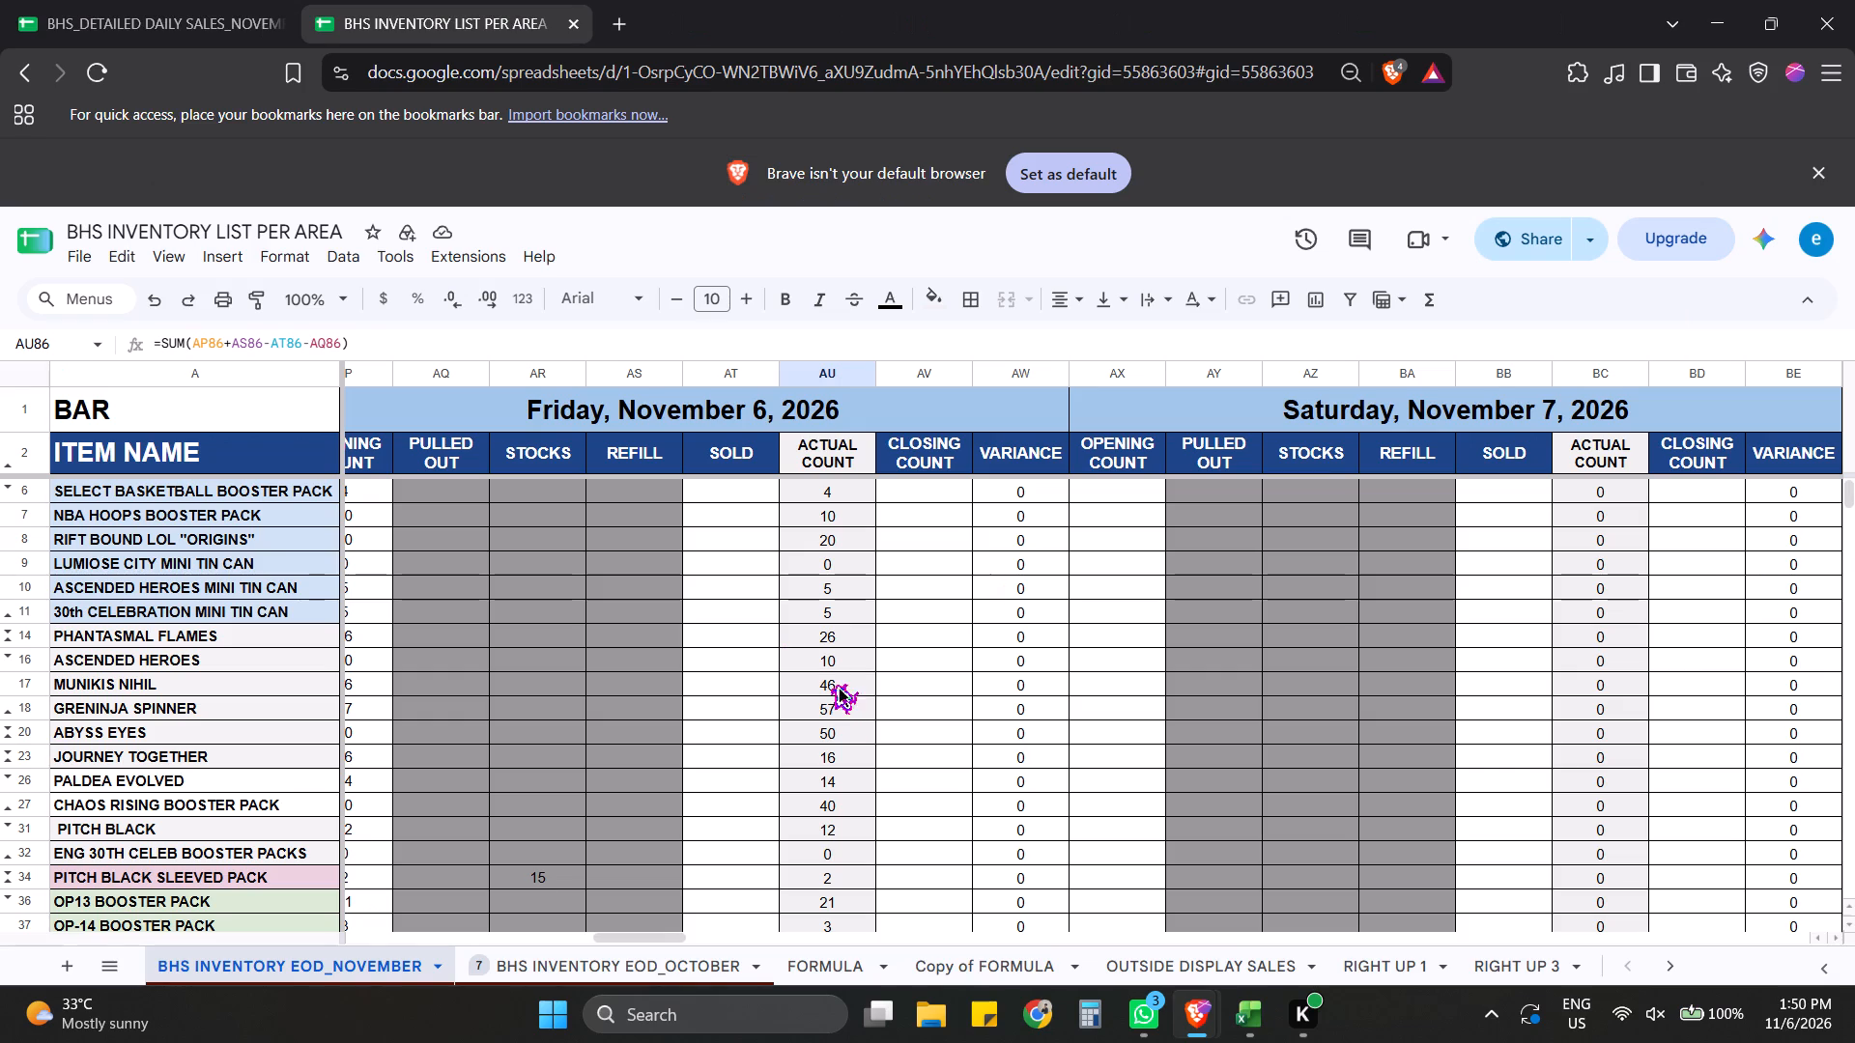
{"action": "scroll", "coordinate": [785, 556], "scroll_direction": "up", "scroll_amount": 1}
{"action": "scroll", "coordinate": [795, 579], "scroll_direction": "down", "scroll_amount": 5}
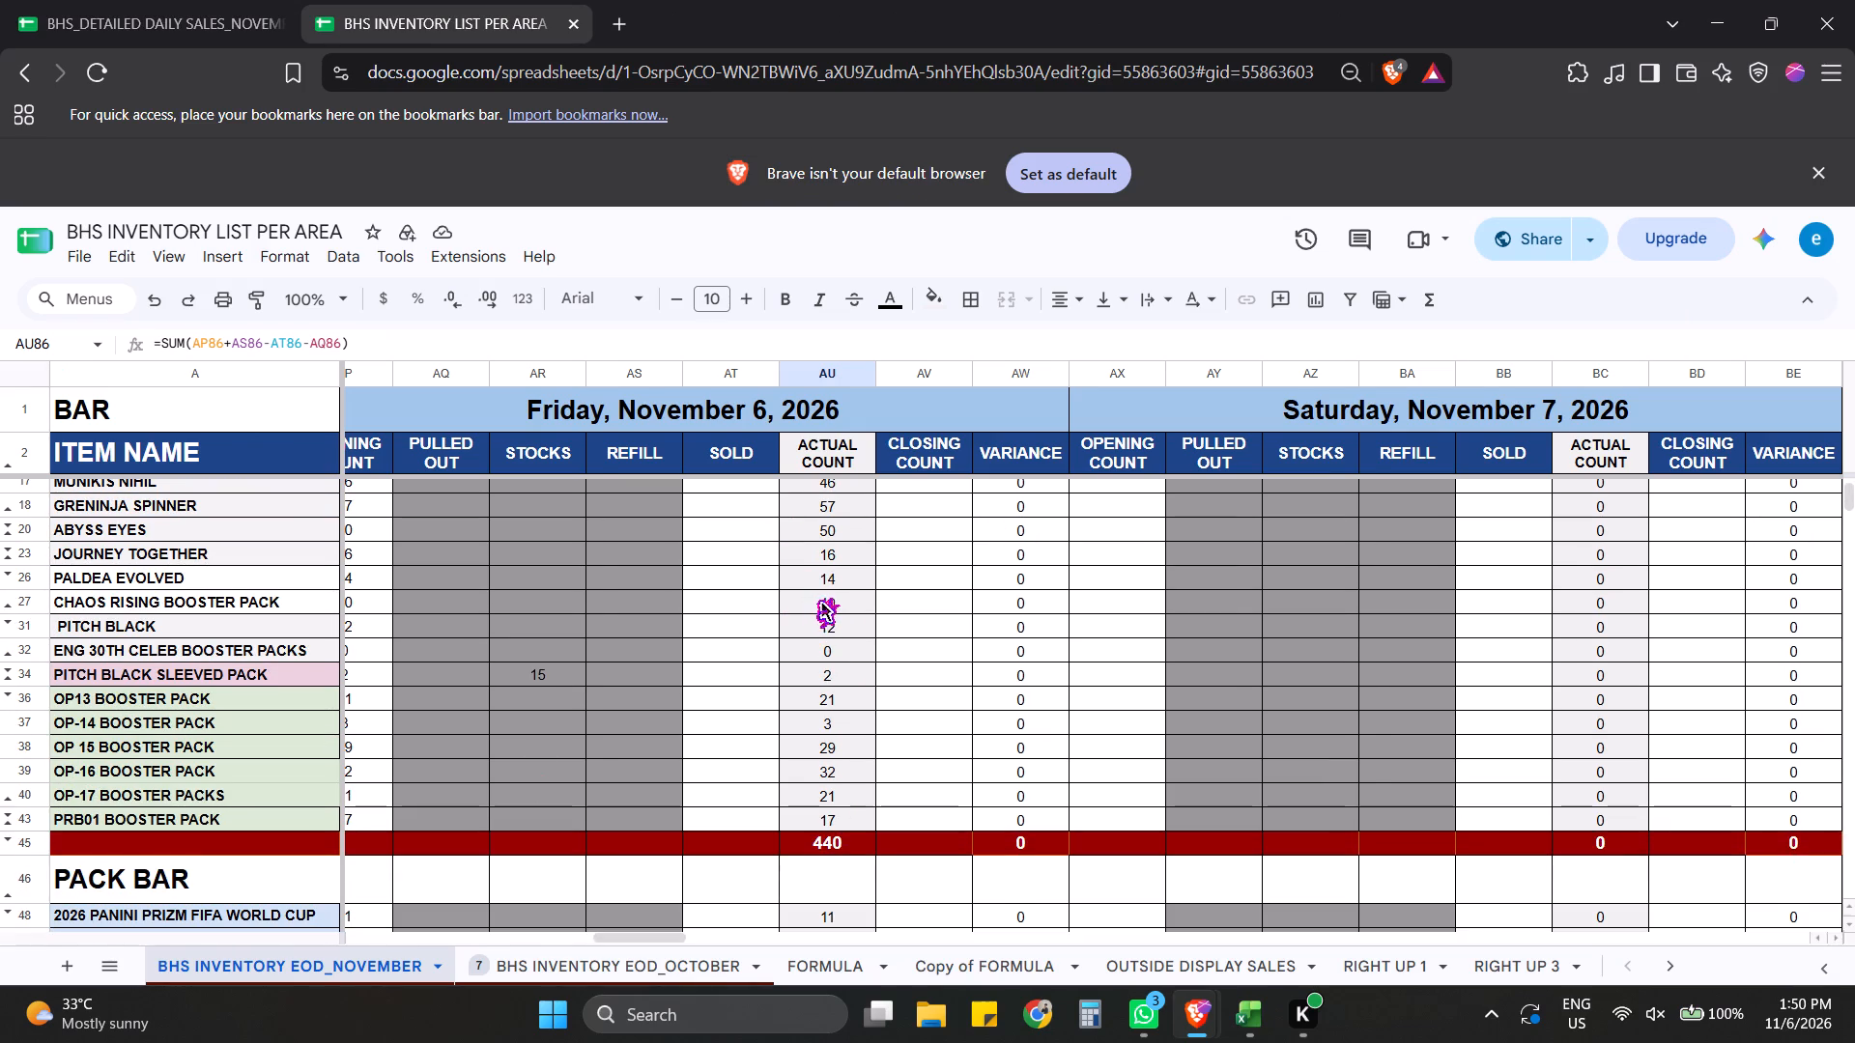
{"action": "scroll", "coordinate": [815, 623], "scroll_direction": "down", "scroll_amount": 5}
{"action": "scroll", "coordinate": [837, 642], "scroll_direction": "up", "scroll_amount": 4}
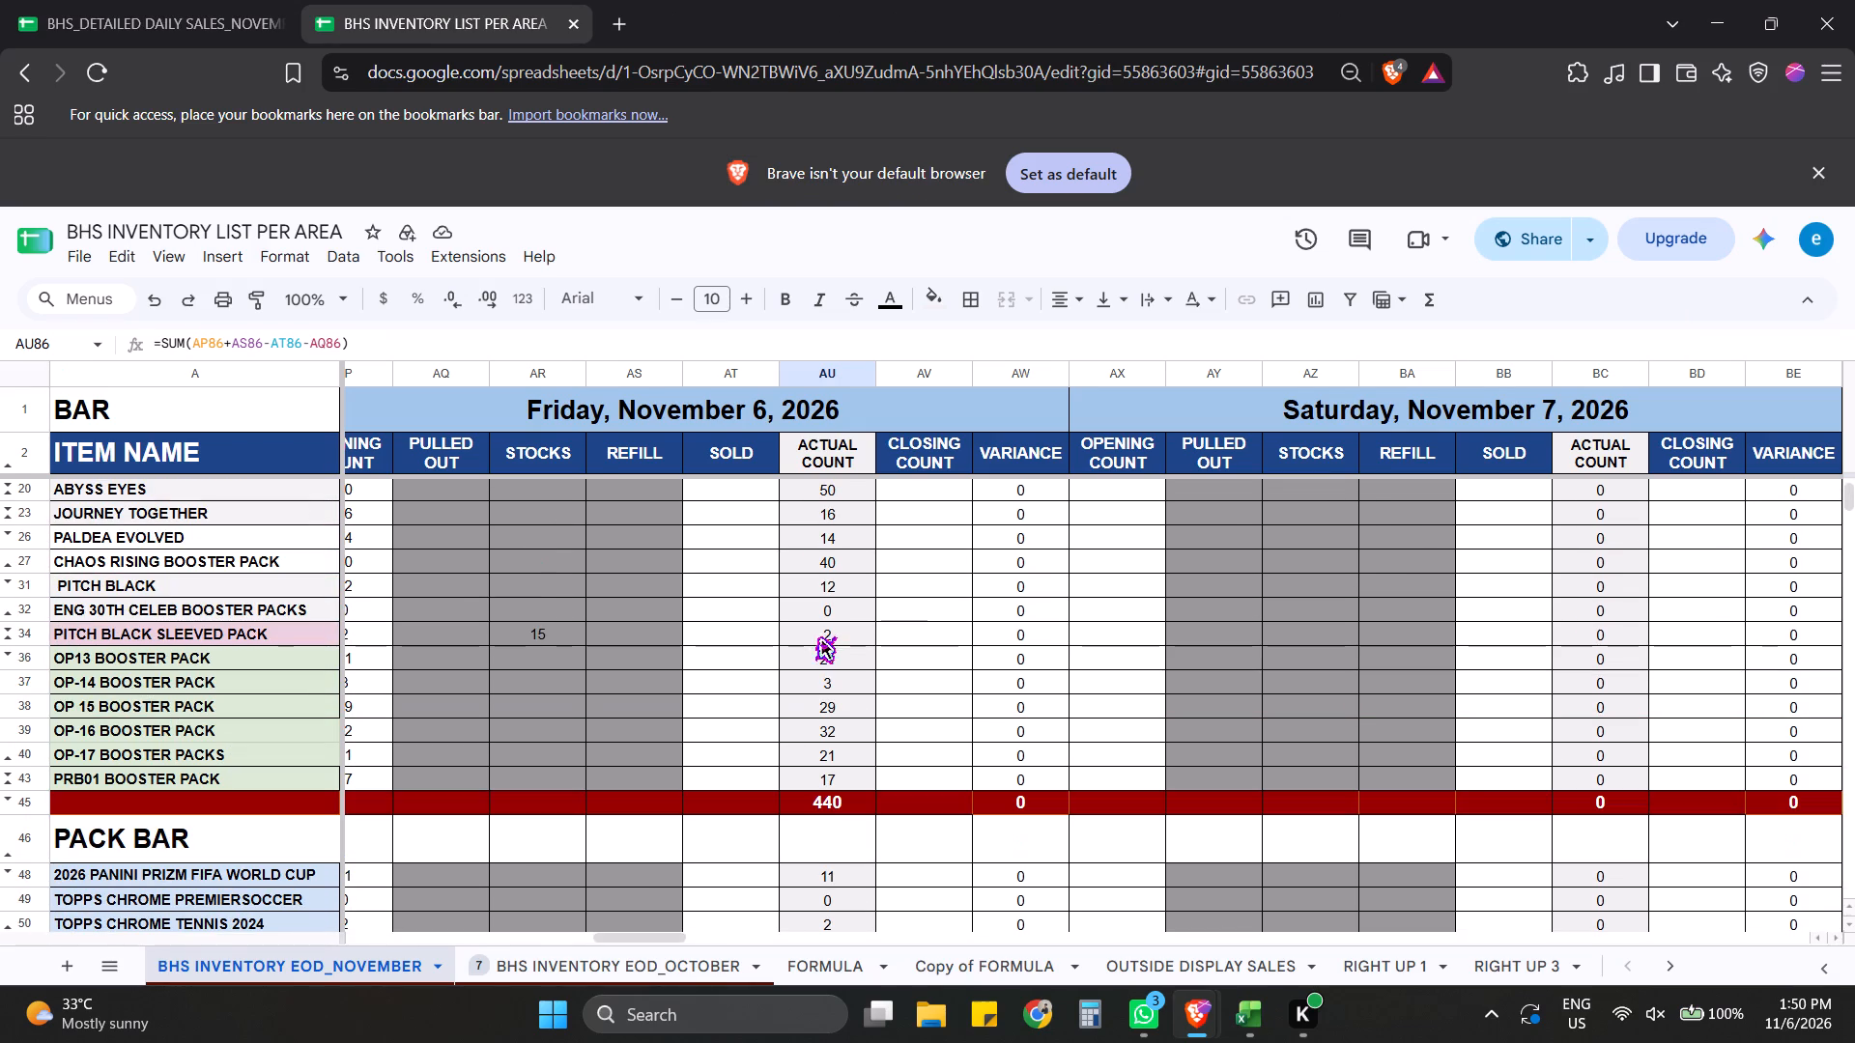
{"action": "scroll", "coordinate": [813, 639], "scroll_direction": "down", "scroll_amount": 11}
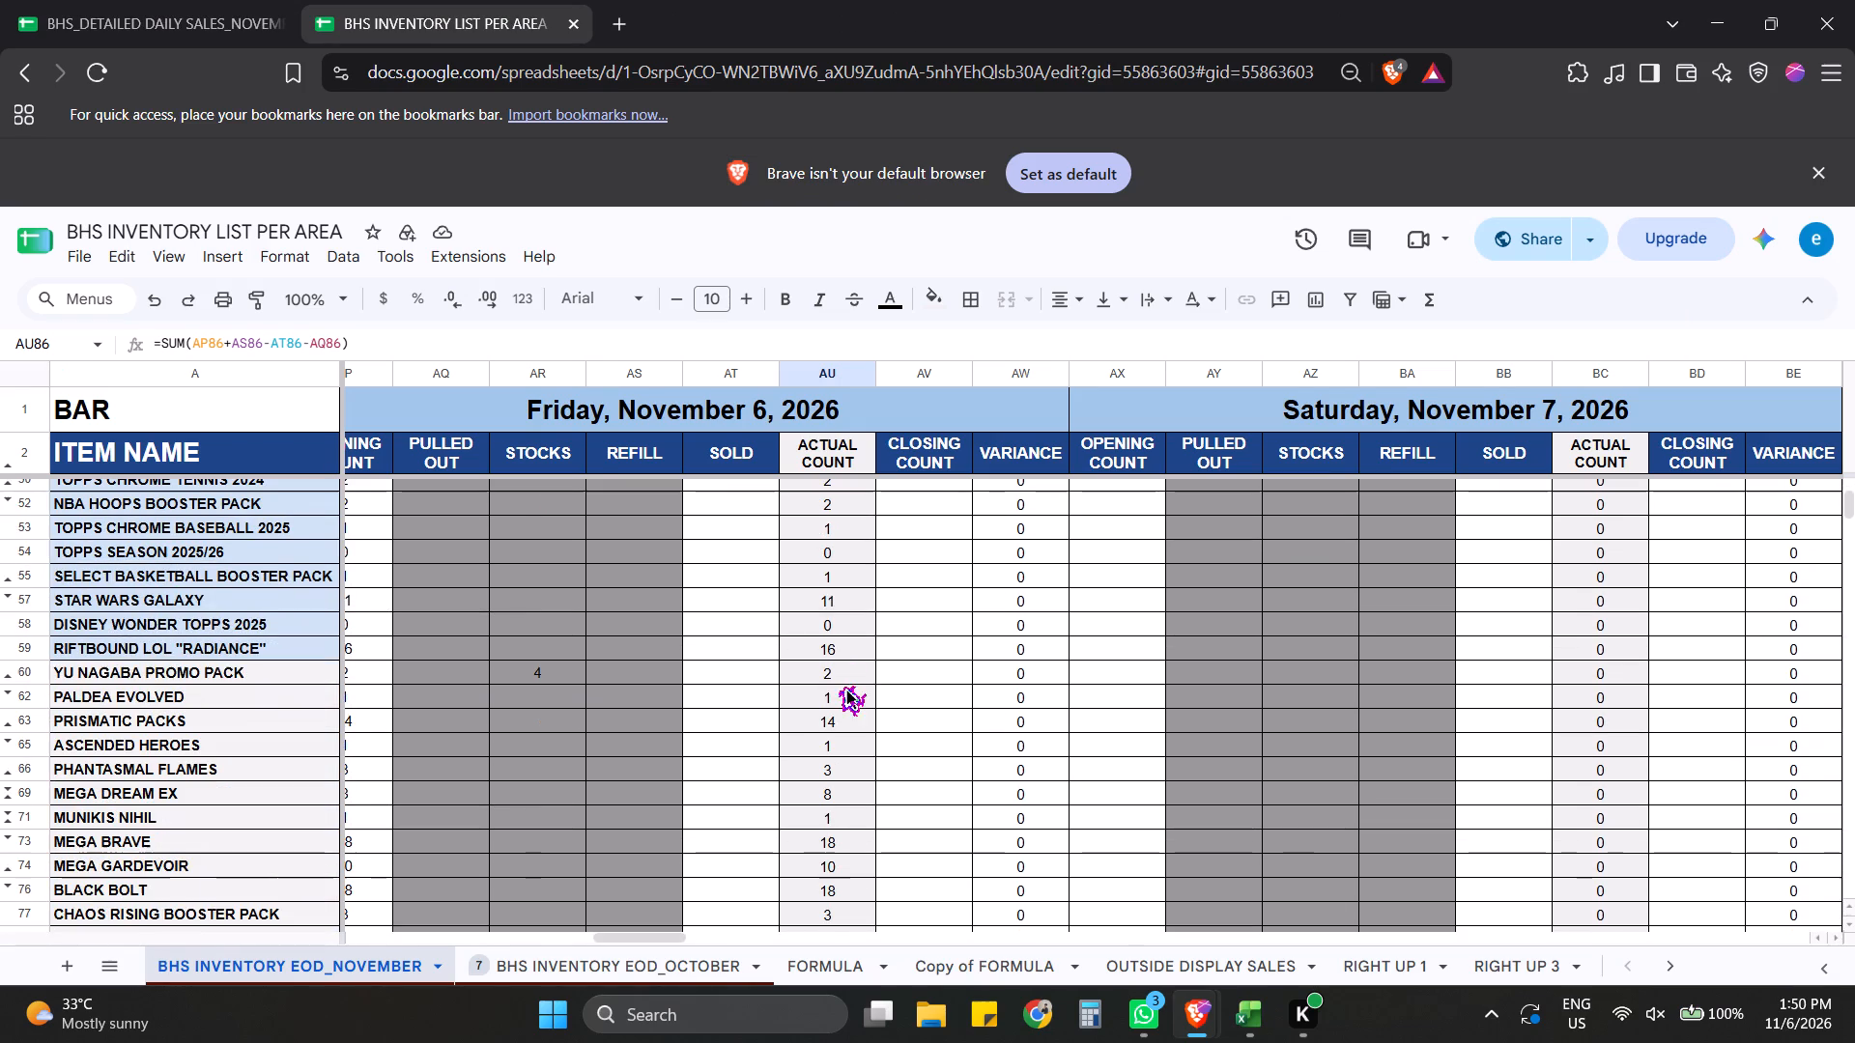
{"action": "scroll", "coordinate": [844, 679], "scroll_direction": "down", "scroll_amount": 8}
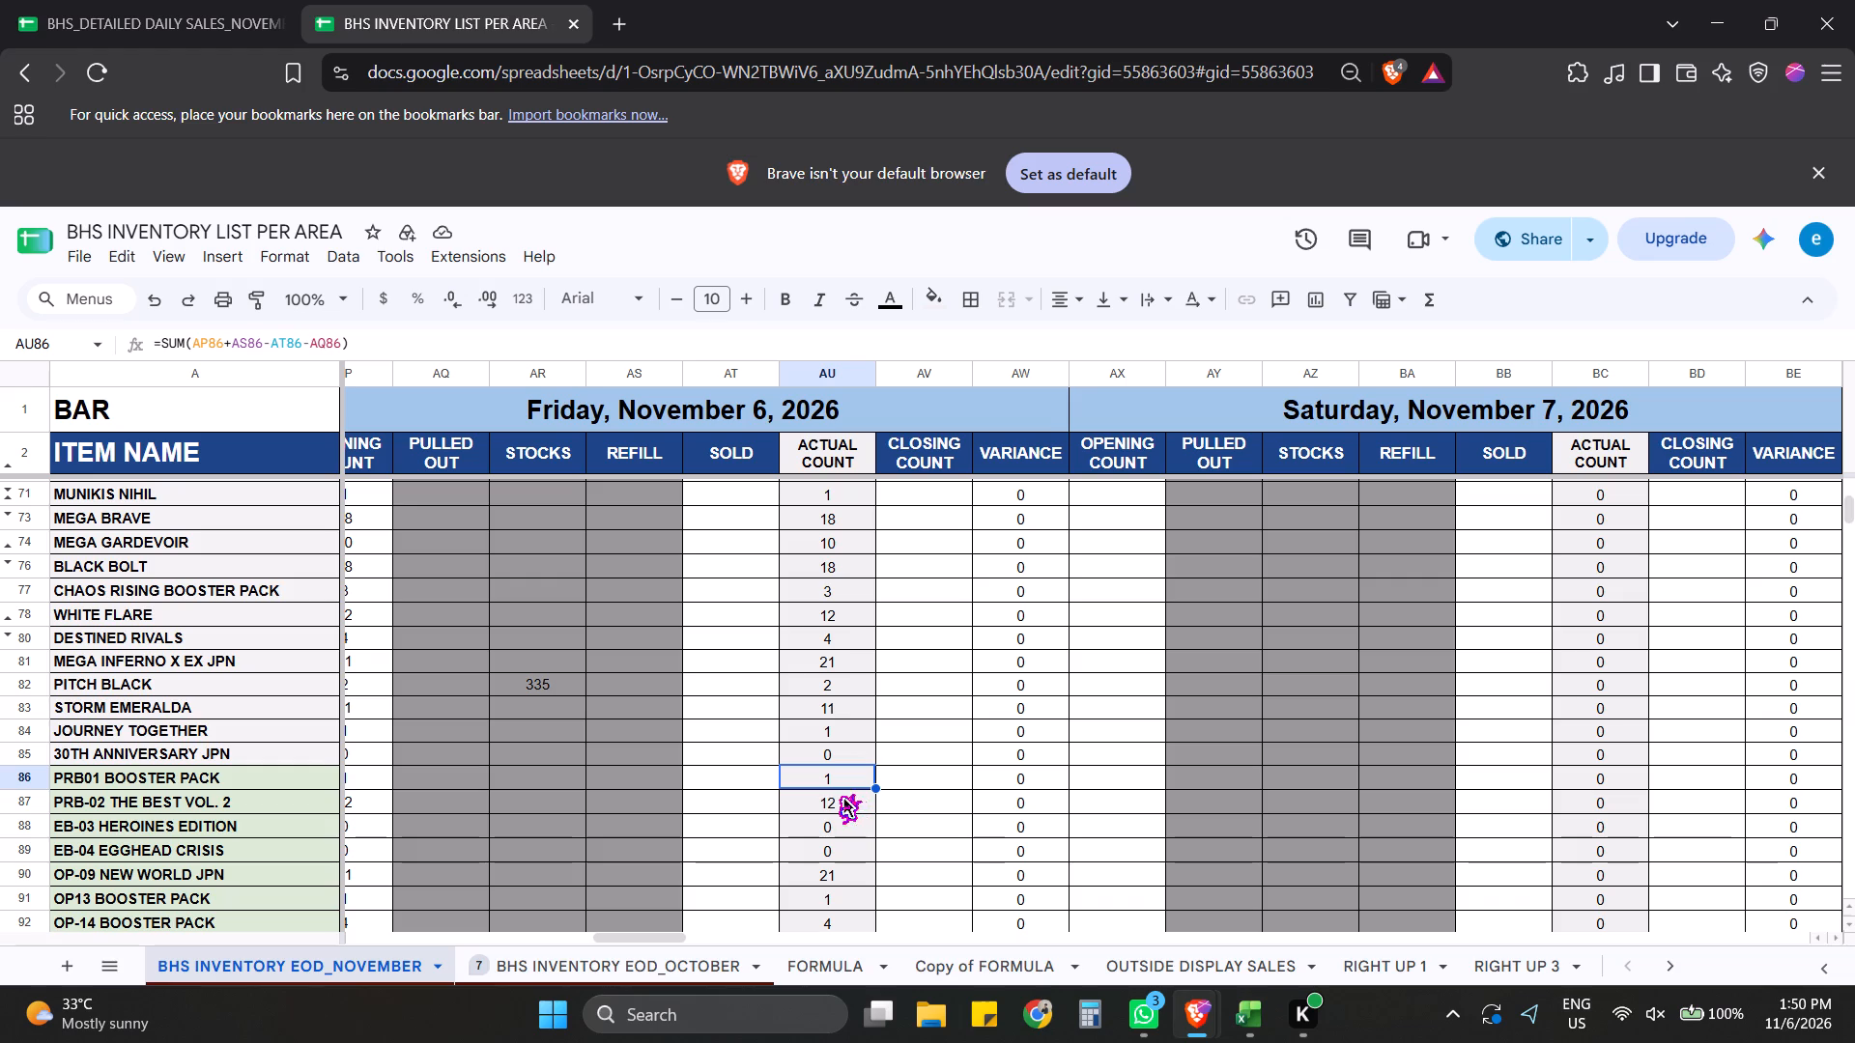
{"action": "scroll", "coordinate": [798, 796], "scroll_direction": "down", "scroll_amount": 3}
{"action": "scroll", "coordinate": [846, 763], "scroll_direction": "up", "scroll_amount": 5}
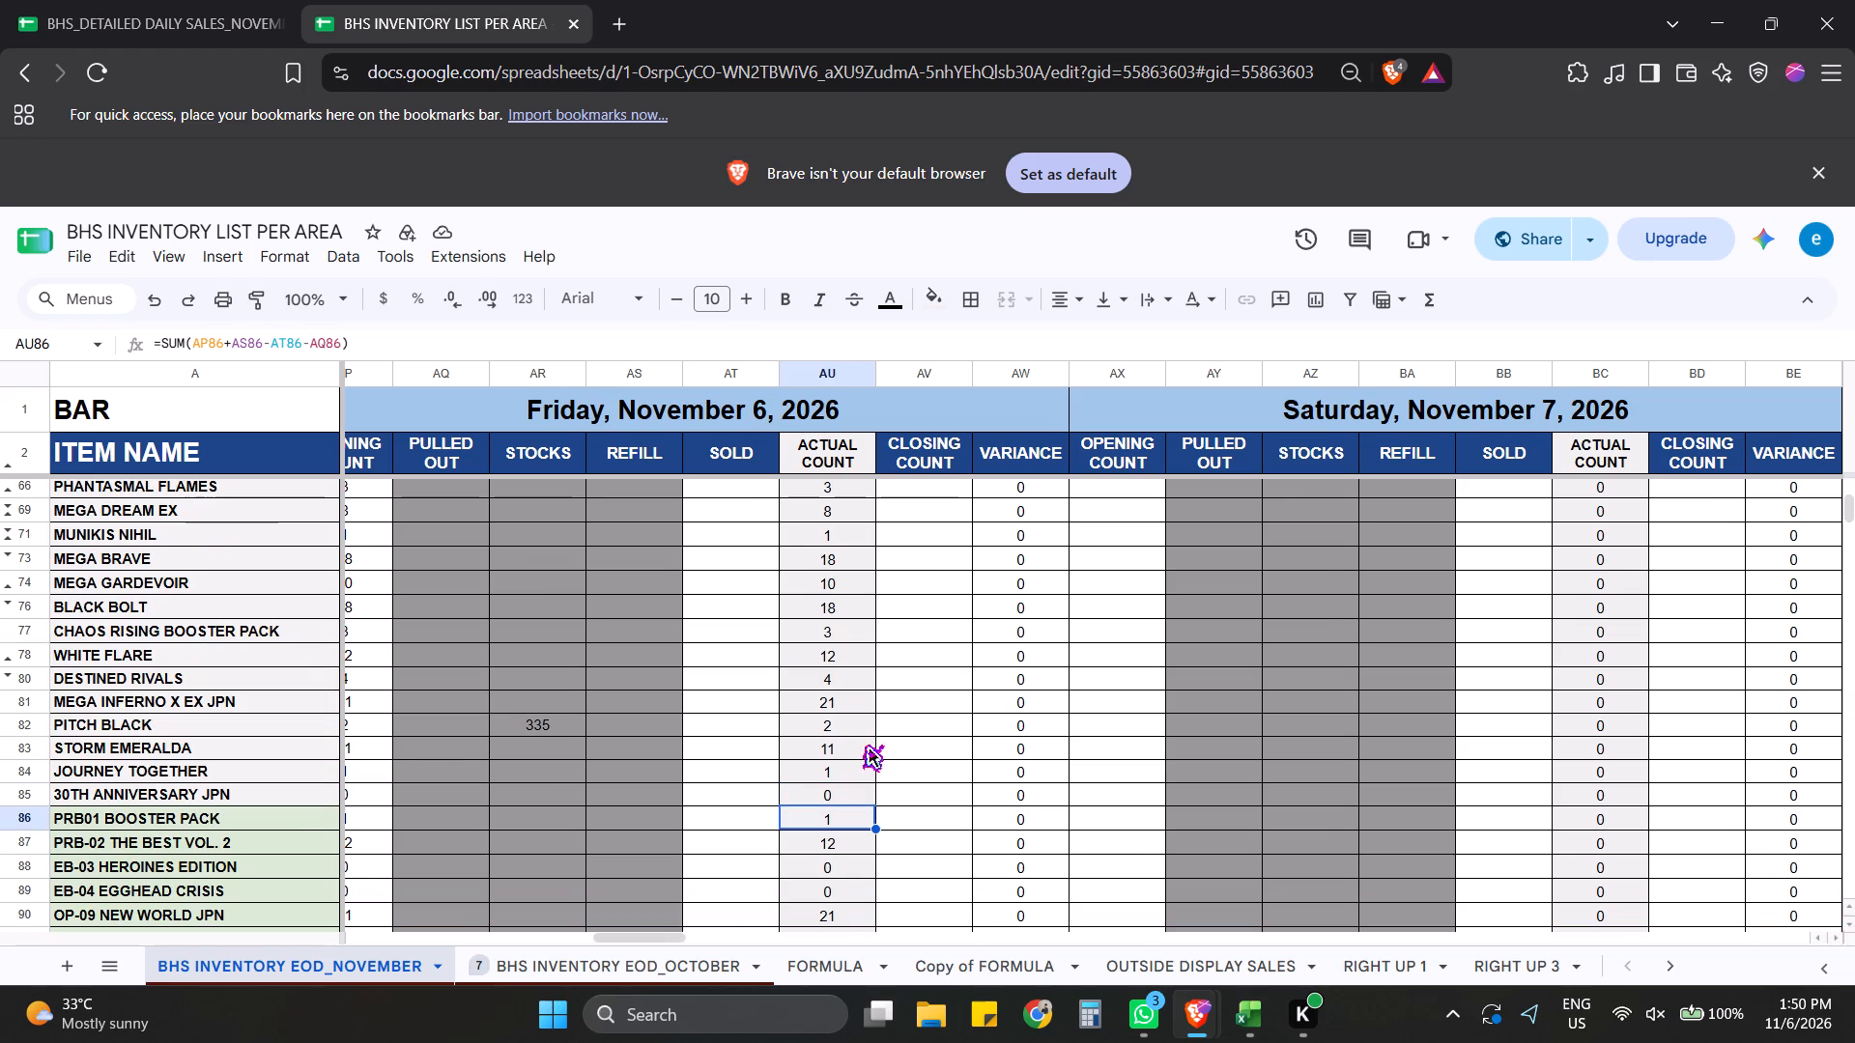
{"action": "scroll", "coordinate": [844, 783], "scroll_direction": "down", "scroll_amount": 3}
{"action": "scroll", "coordinate": [853, 791], "scroll_direction": "up", "scroll_amount": 7}
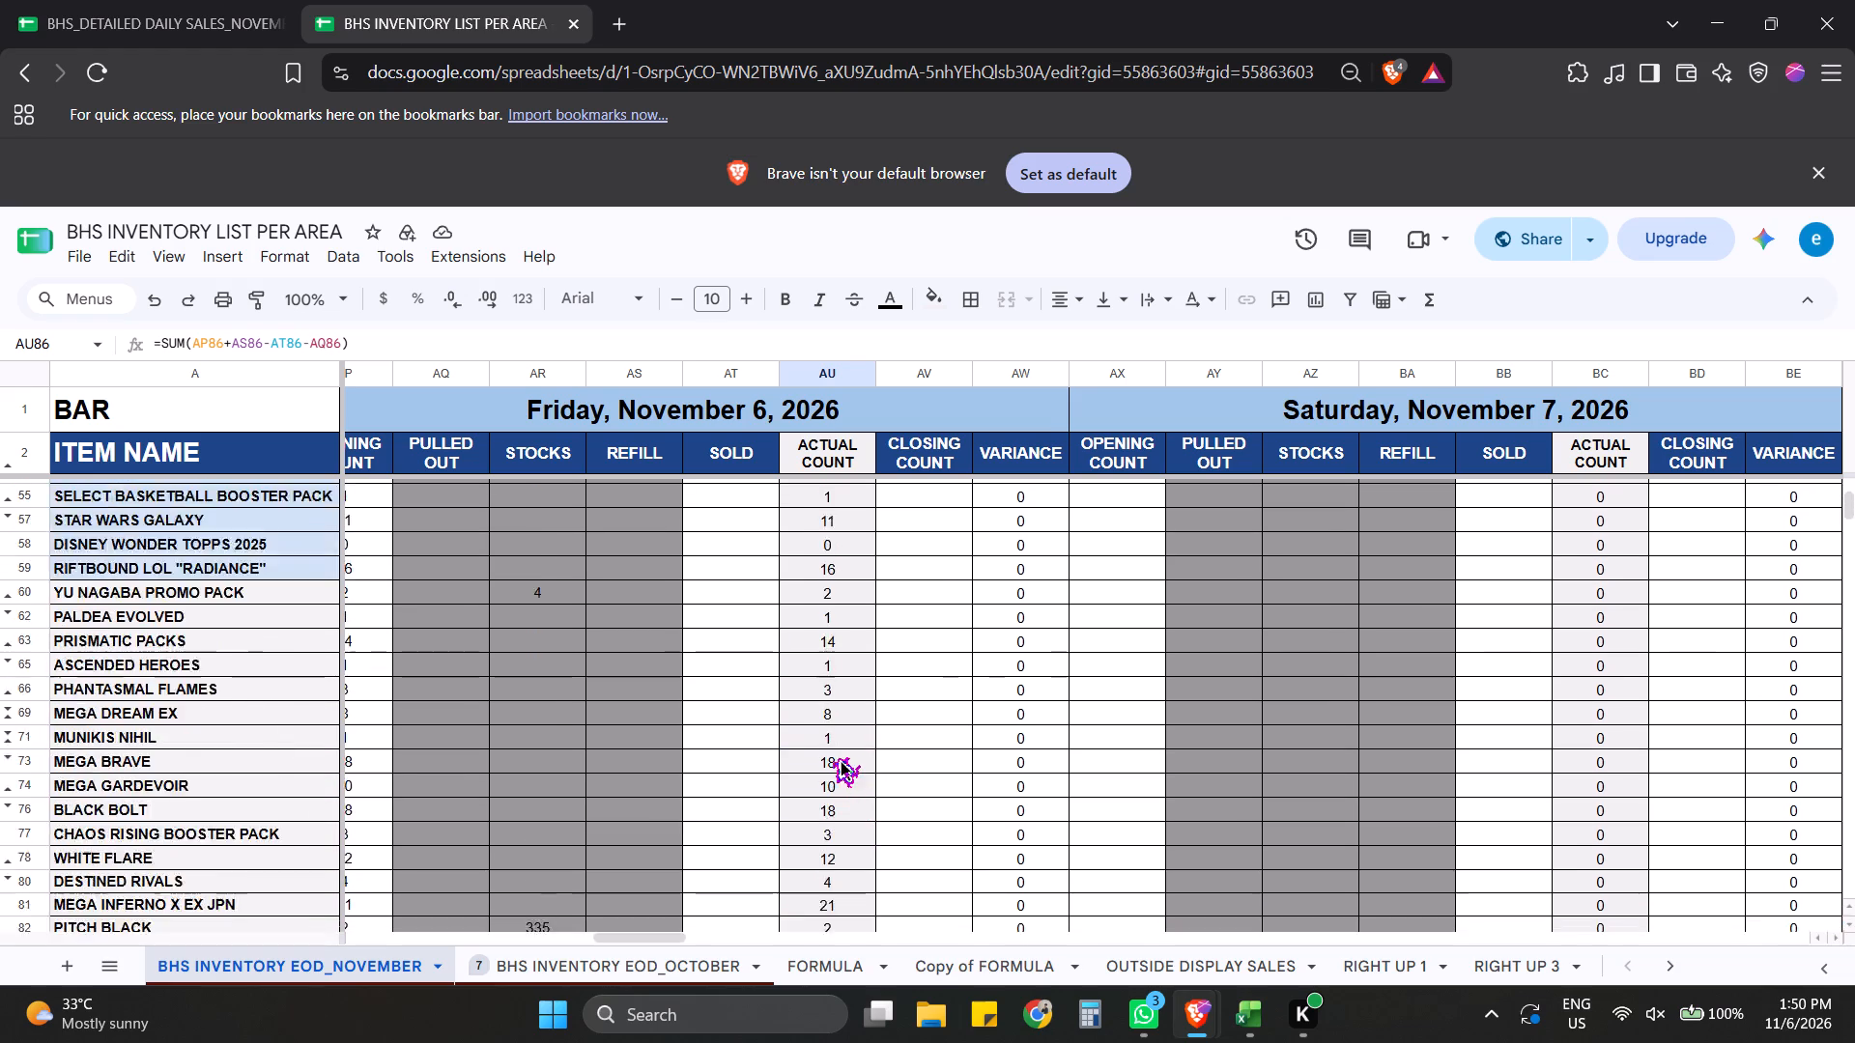
{"action": "scroll", "coordinate": [832, 757], "scroll_direction": "up", "scroll_amount": 12}
{"action": "left_click", "coordinate": [842, 742]}
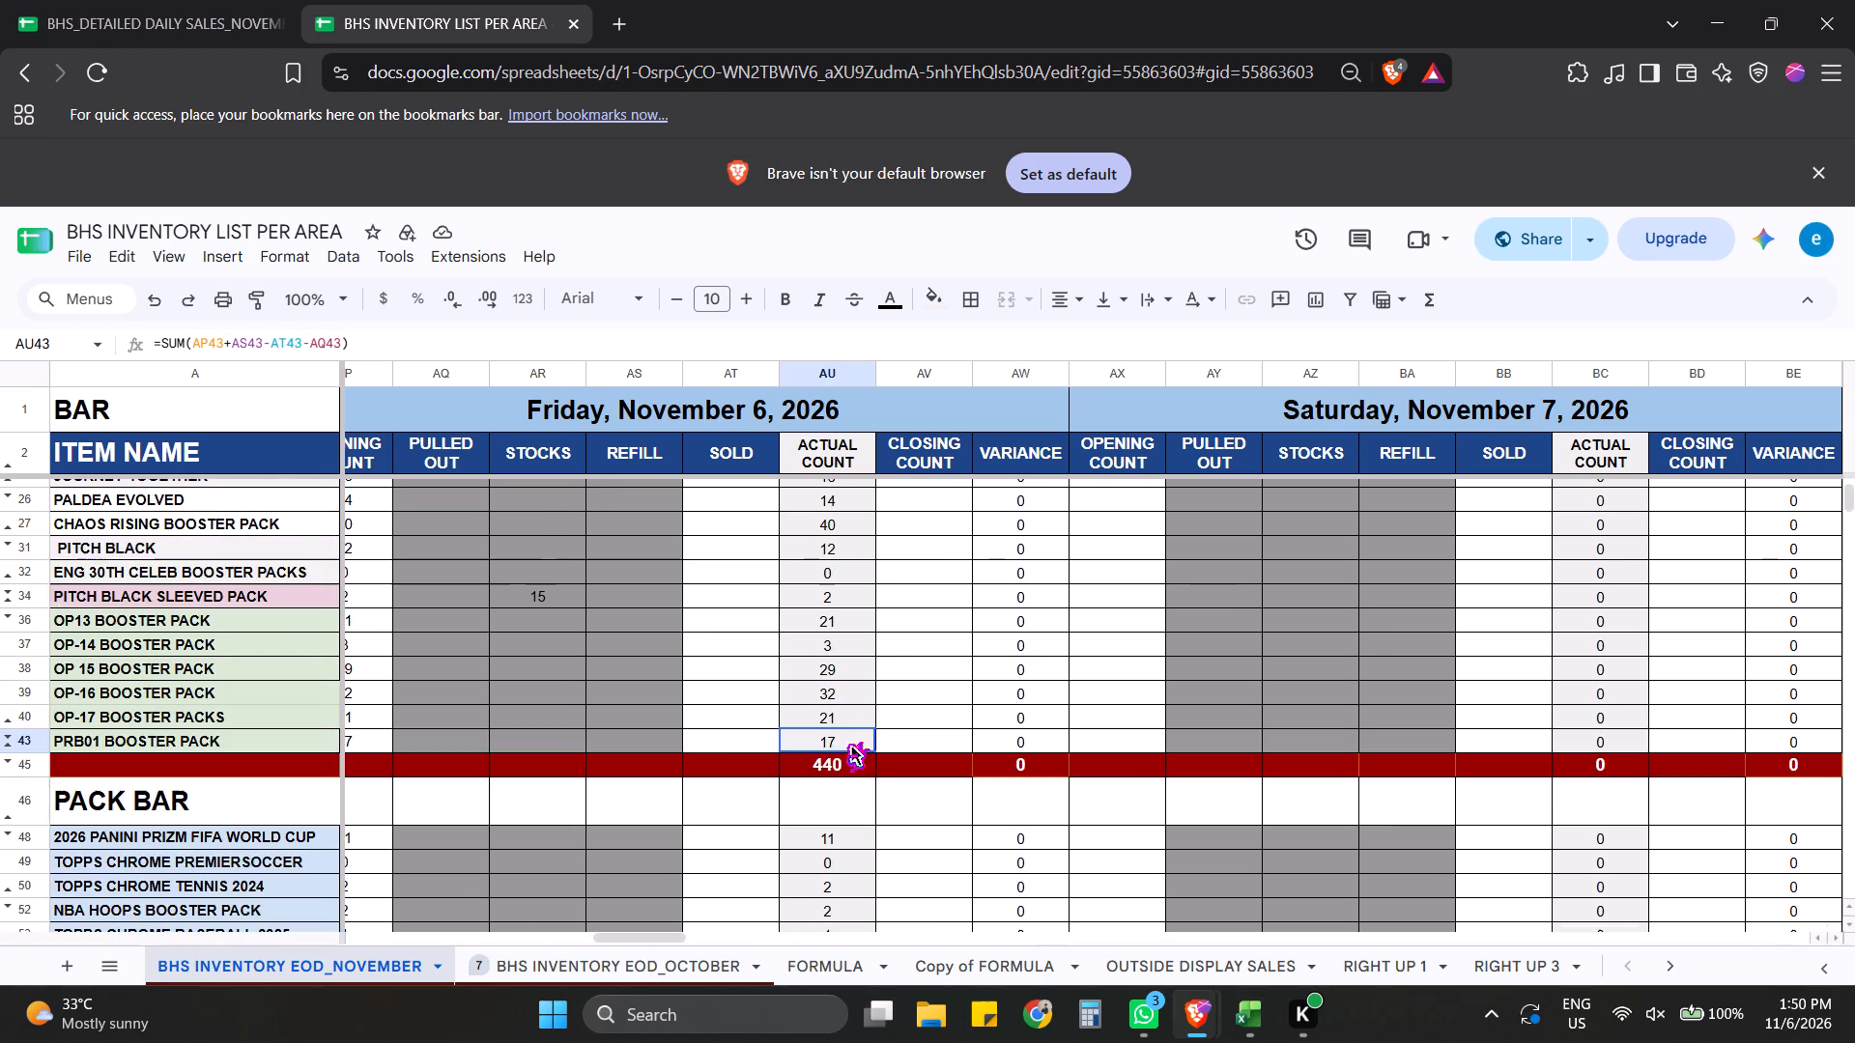
{"action": "scroll", "coordinate": [878, 808], "scroll_direction": "down", "scroll_amount": 6}
{"action": "scroll", "coordinate": [869, 785], "scroll_direction": "up", "scroll_amount": 4}
{"action": "scroll", "coordinate": [846, 757], "scroll_direction": "down", "scroll_amount": 12}
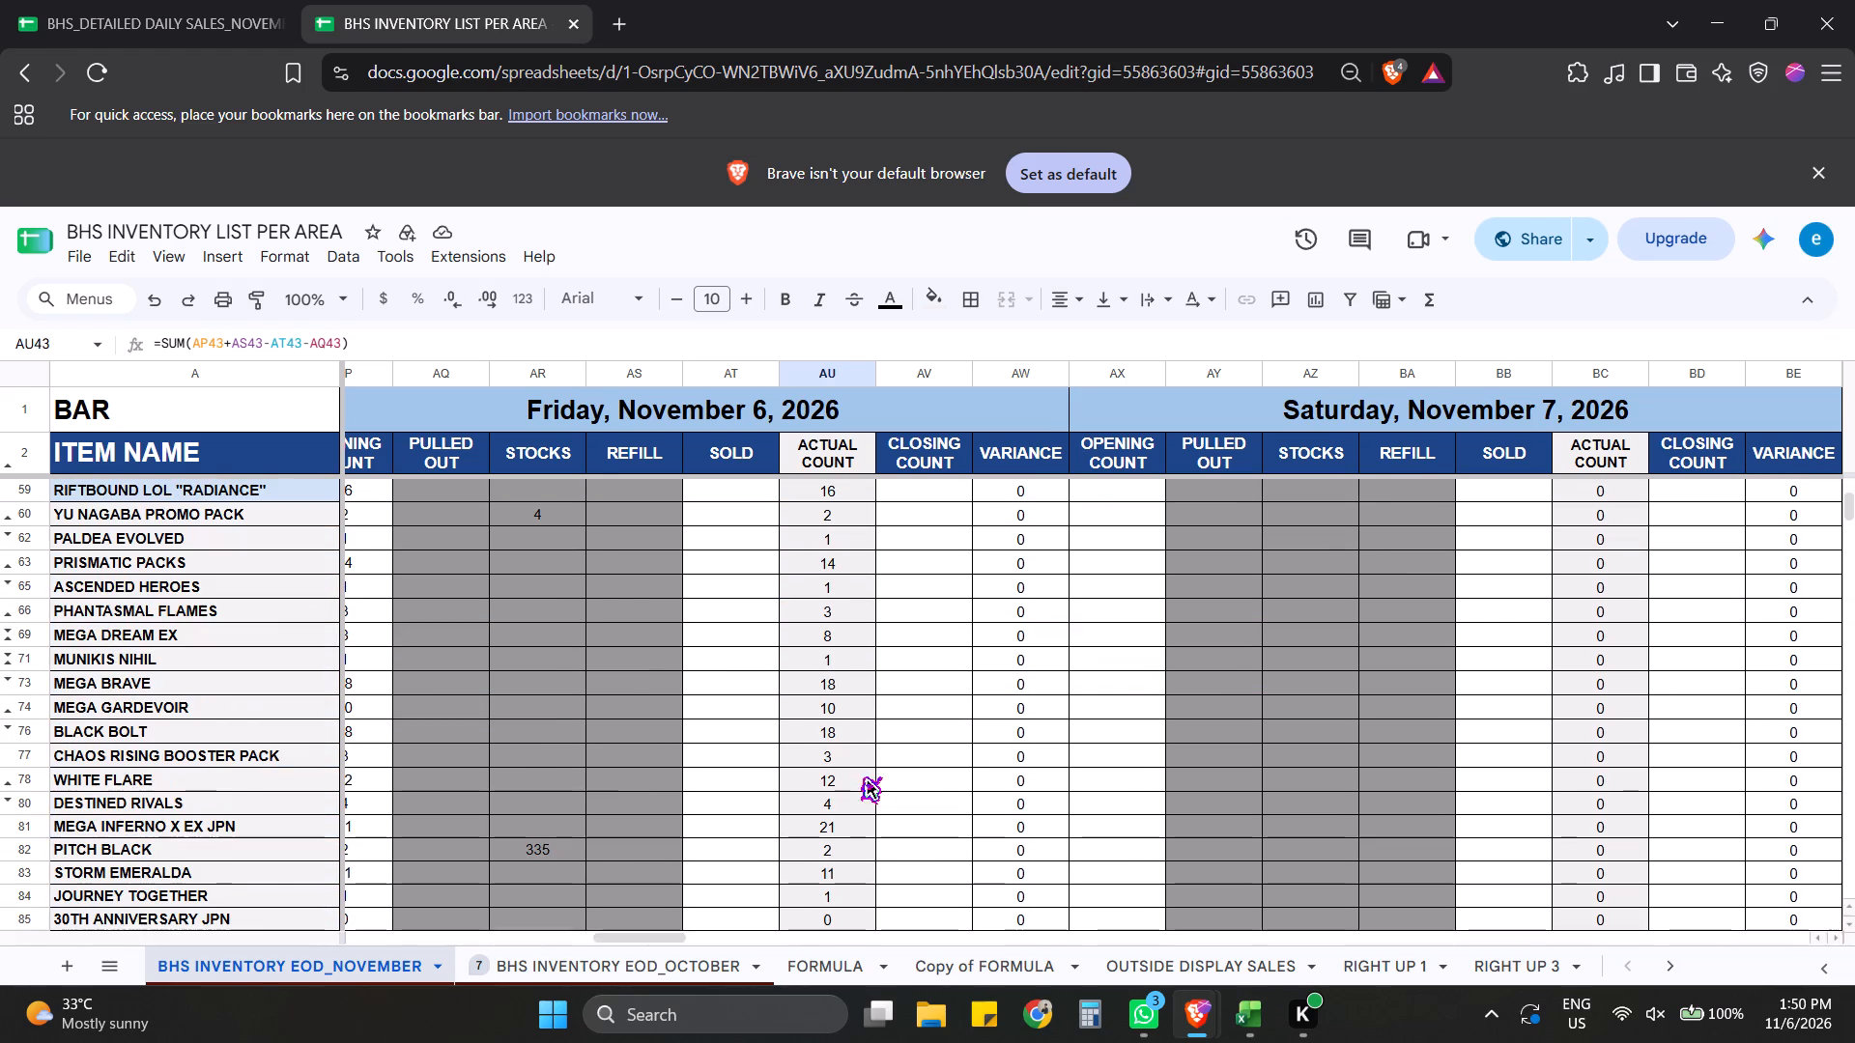
{"action": "key", "text": "alt+Tab"}
{"action": "left_click", "coordinate": [726, 612]}
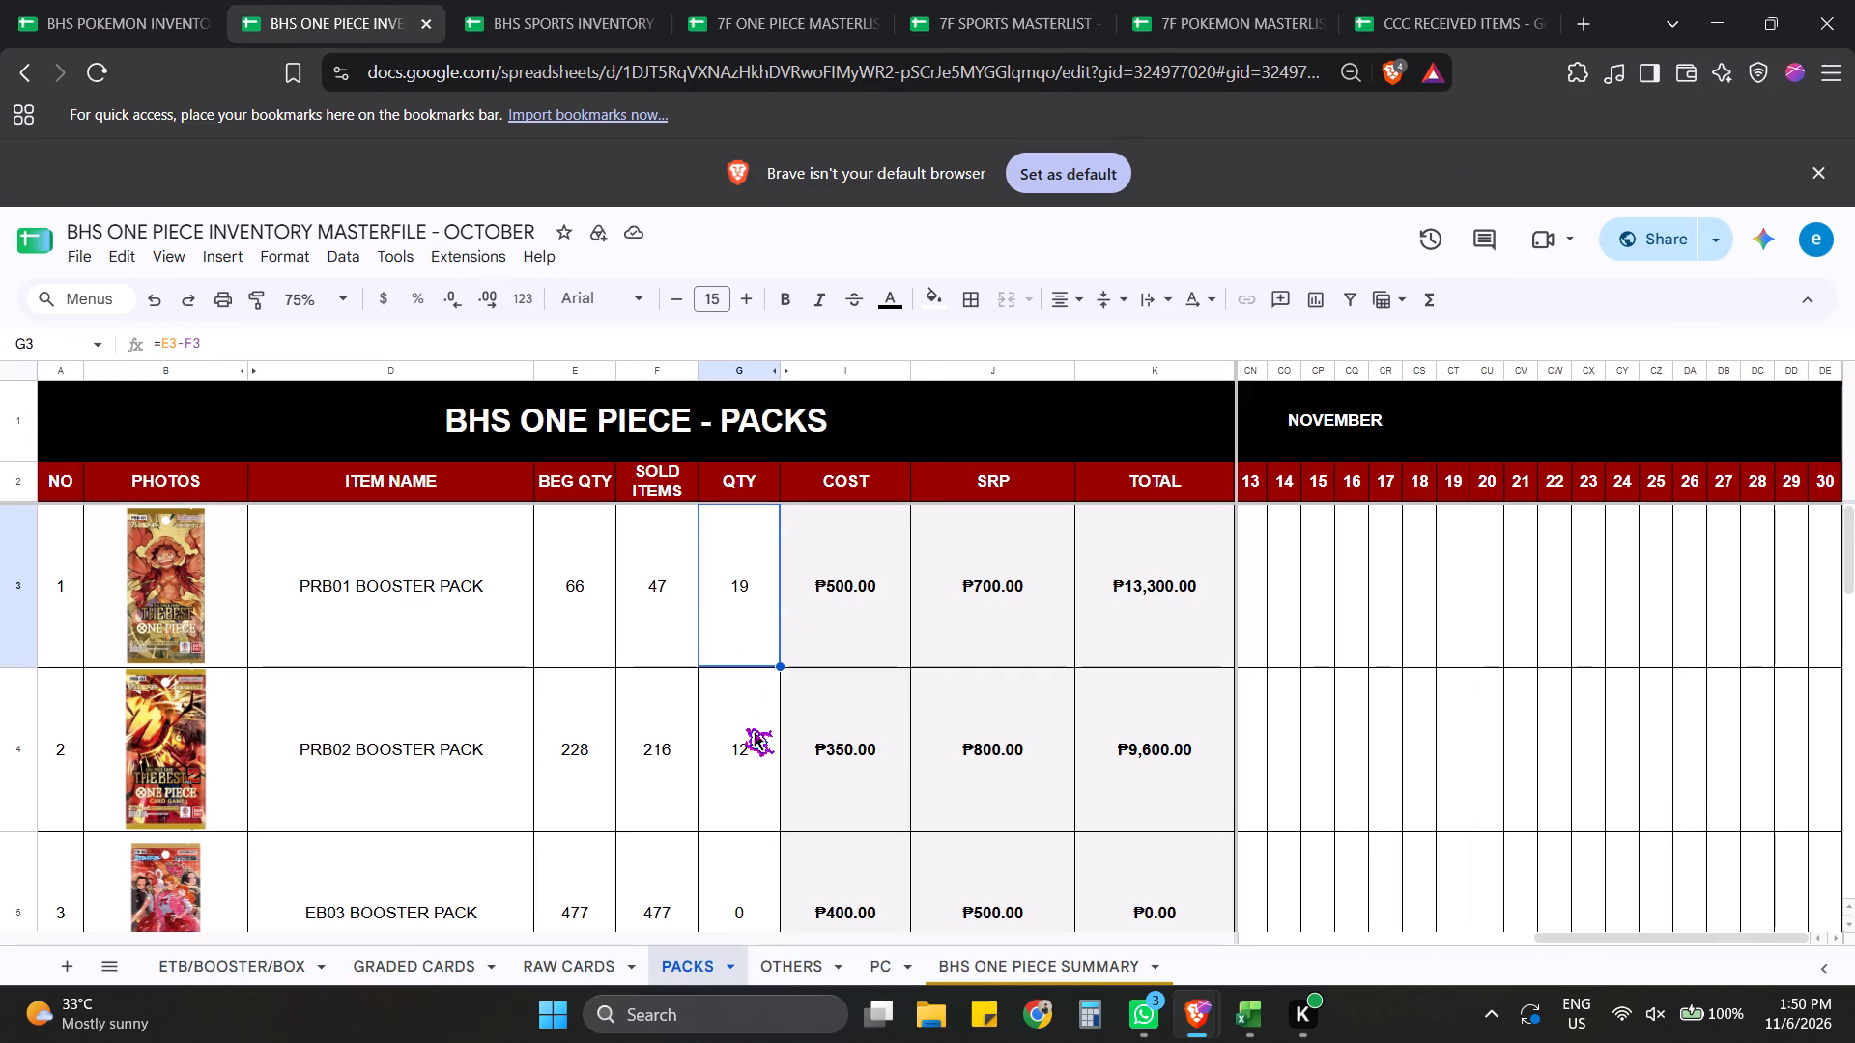
Check PRB02 Booster Pack's masterfile quantity against the November 6 actual count of PRB-02 The Best Vol. 2 in the per-area list.
{"action": "left_click", "coordinate": [745, 727]}
{"action": "key", "text": "alt+Tab"}
{"action": "scroll", "coordinate": [923, 719], "scroll_direction": "up", "scroll_amount": 2}
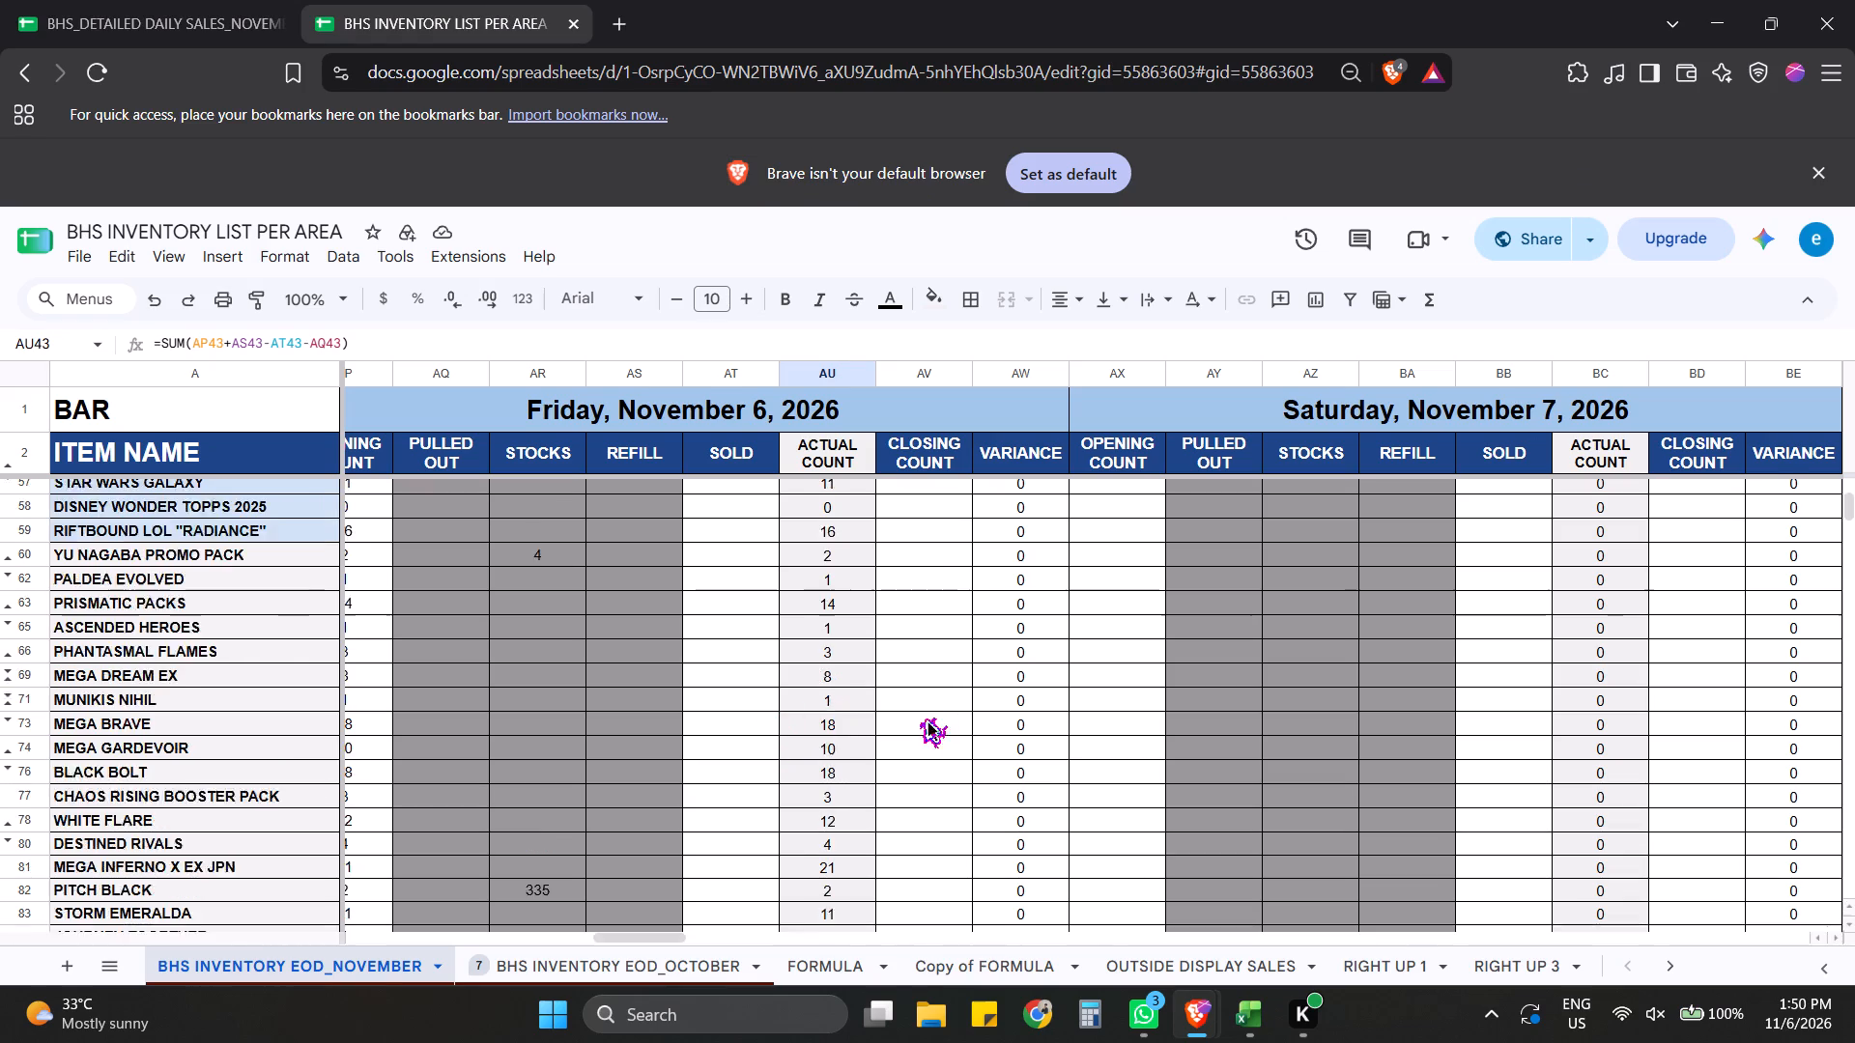
{"action": "scroll", "coordinate": [919, 718], "scroll_direction": "up", "scroll_amount": 12}
{"action": "scroll", "coordinate": [858, 652], "scroll_direction": "up", "scroll_amount": 1}
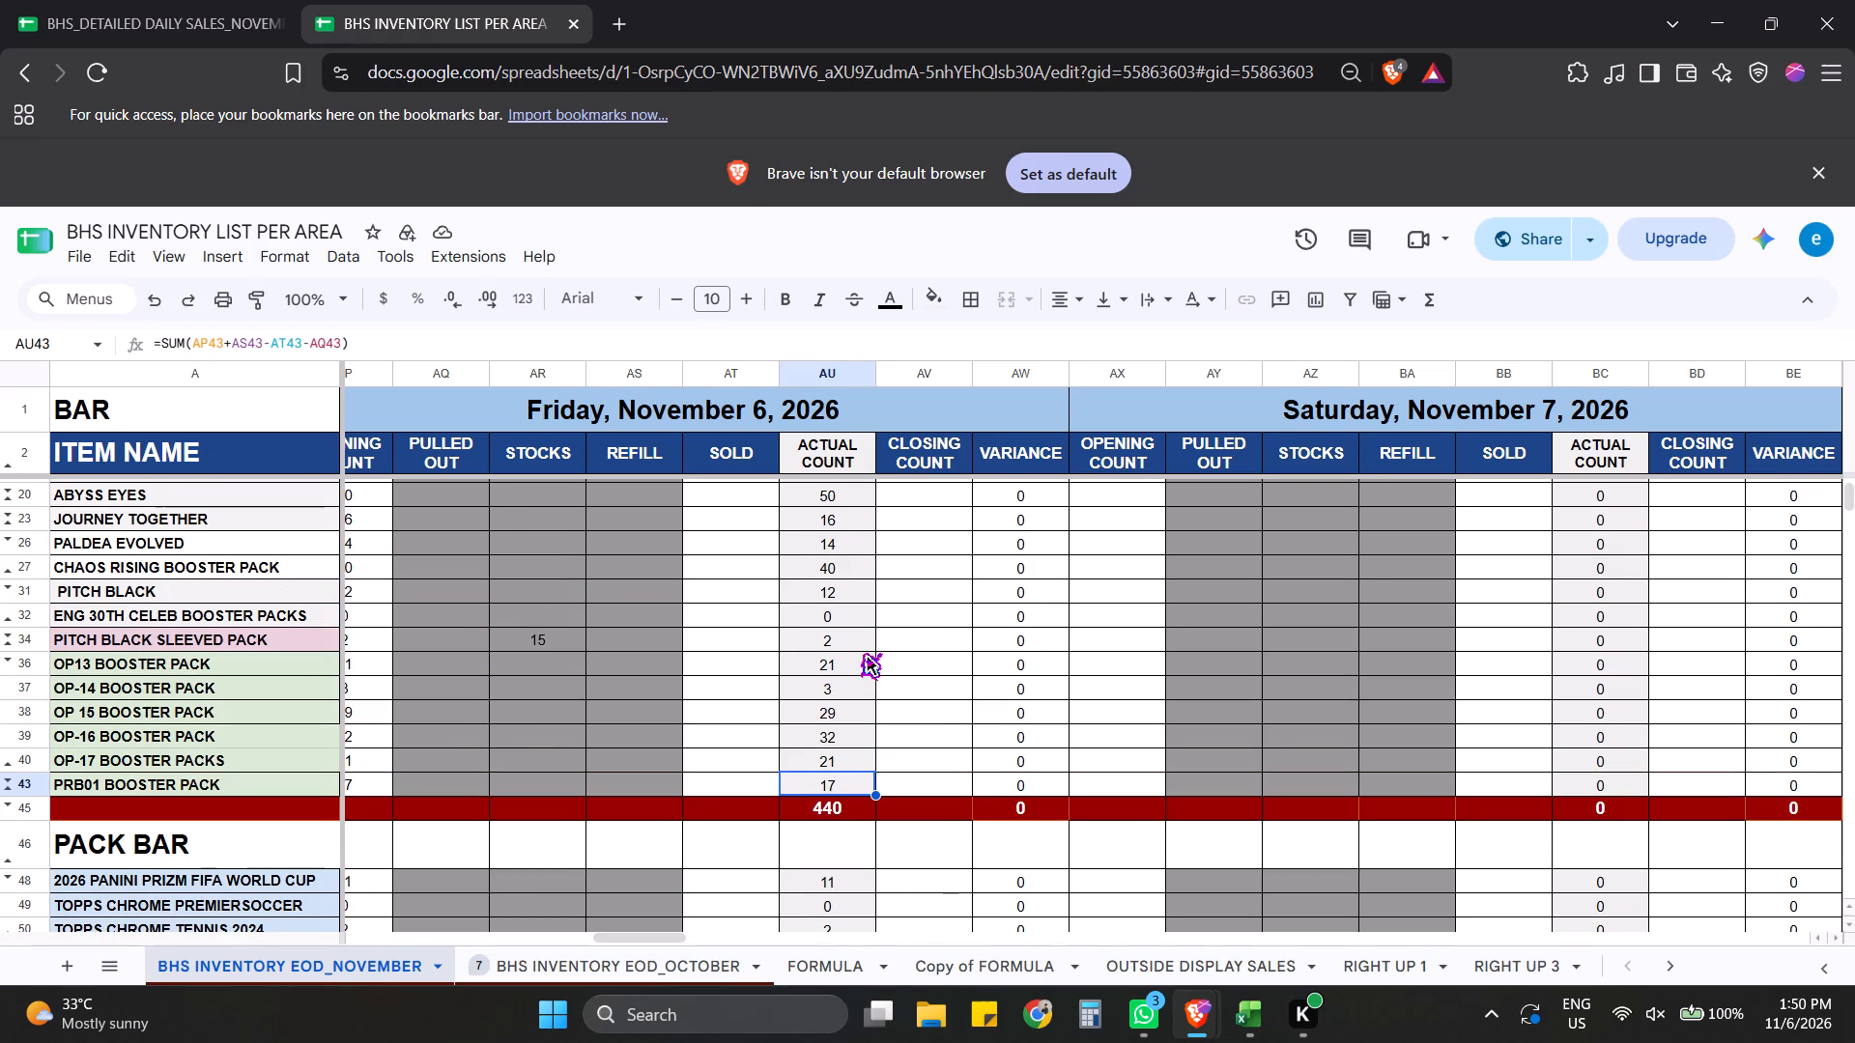
{"action": "scroll", "coordinate": [883, 653], "scroll_direction": "up", "scroll_amount": 5}
{"action": "scroll", "coordinate": [893, 656], "scroll_direction": "down", "scroll_amount": 15}
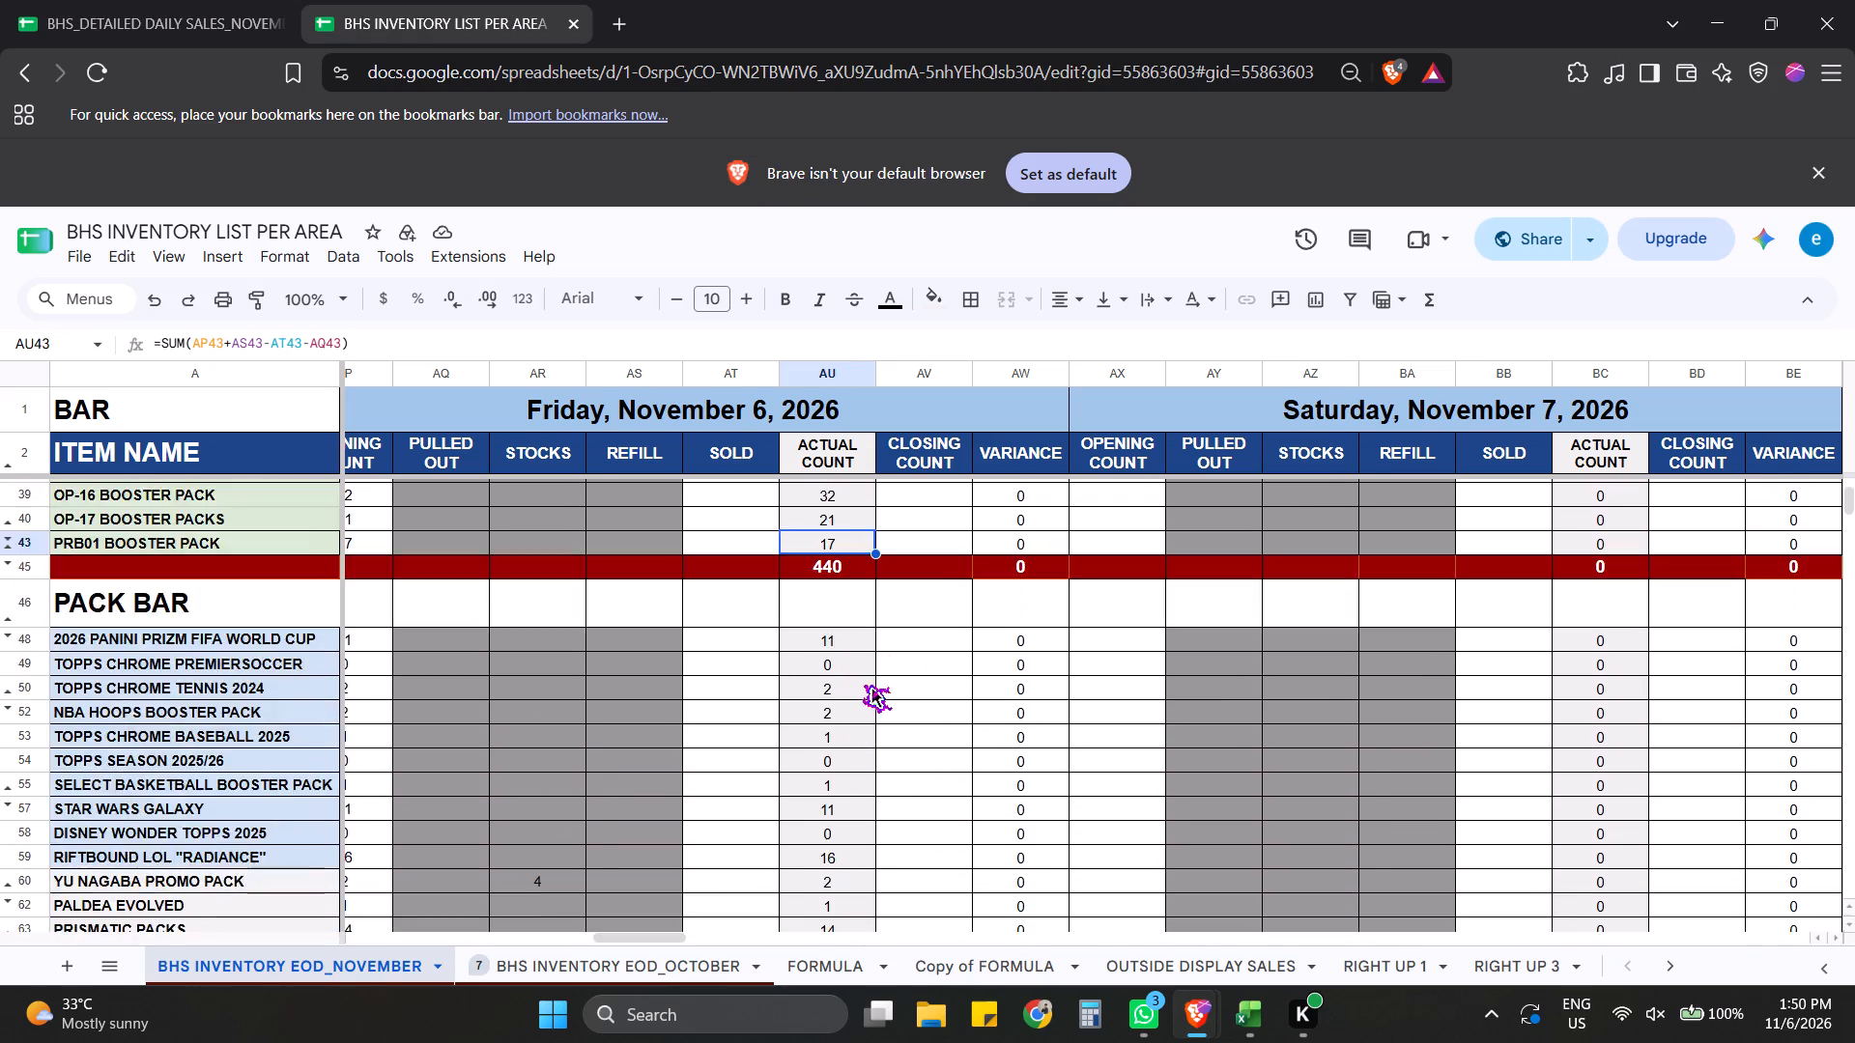
{"action": "scroll", "coordinate": [863, 684], "scroll_direction": "down", "scroll_amount": 16}
{"action": "scroll", "coordinate": [884, 727], "scroll_direction": "up", "scroll_amount": 3}
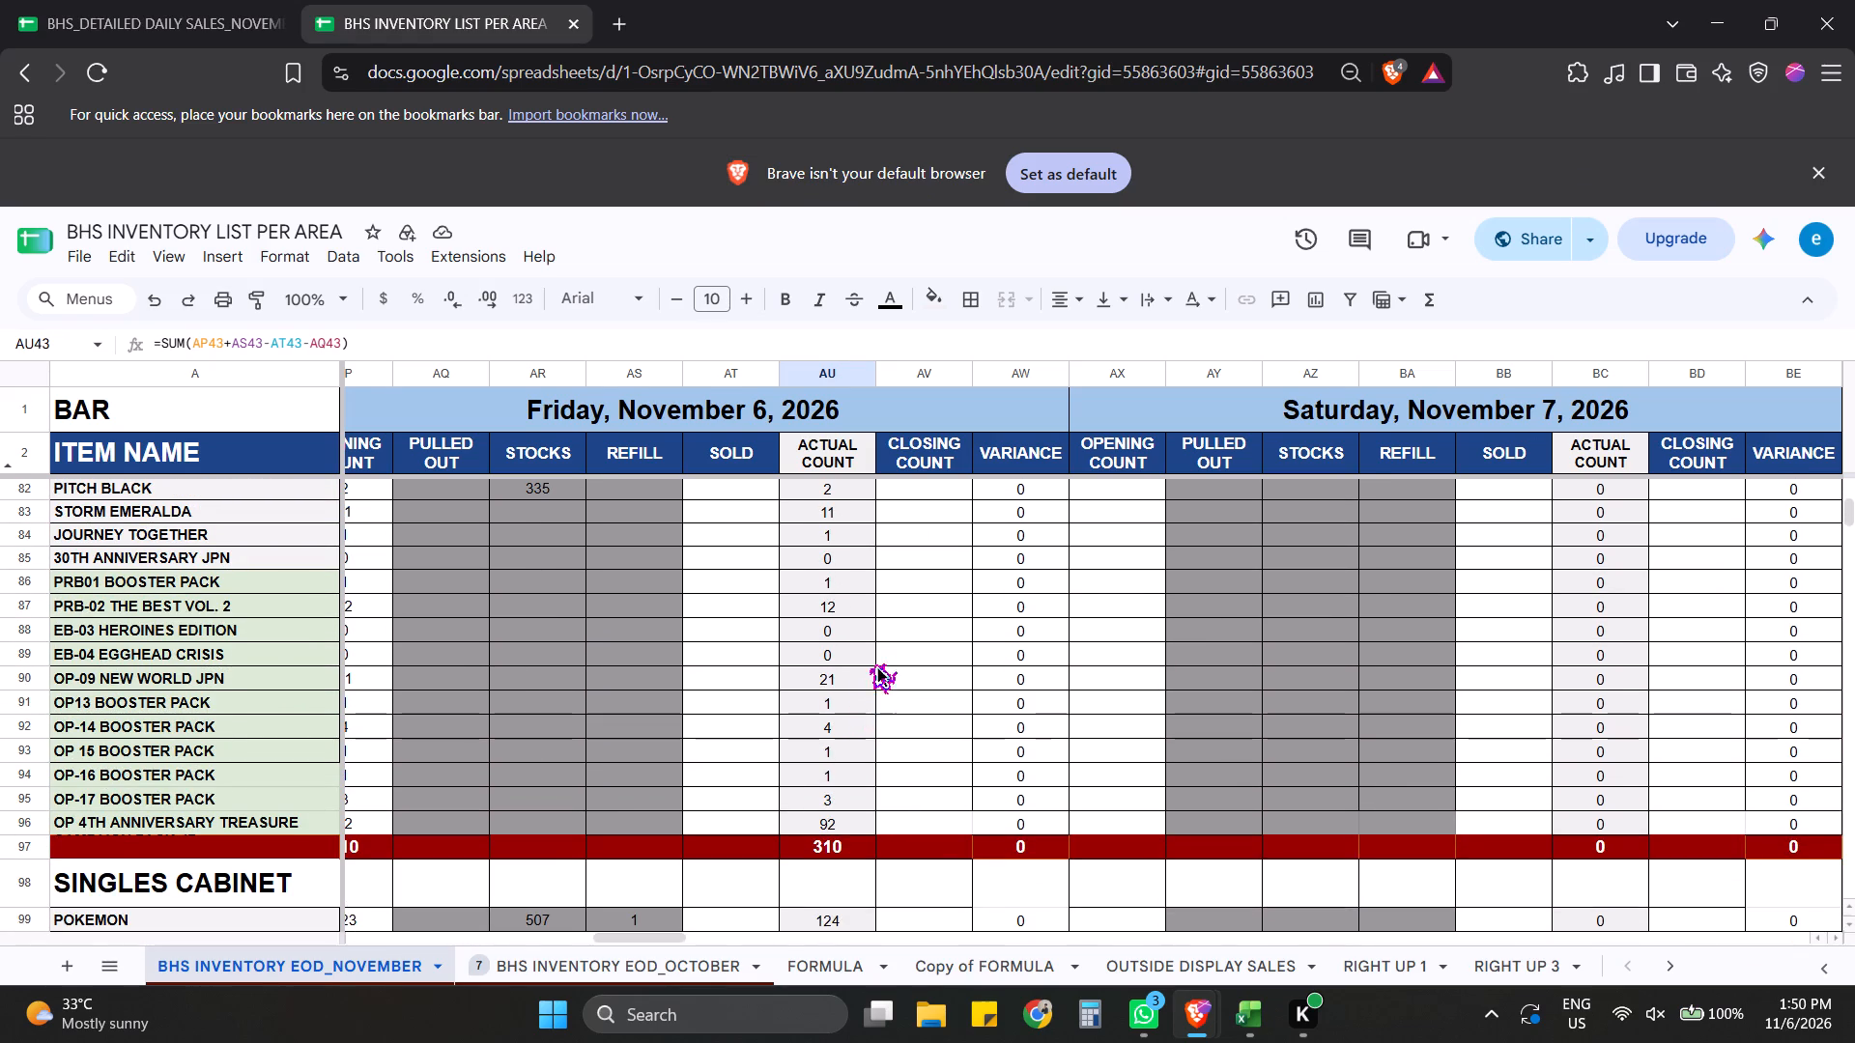
{"action": "left_click", "coordinate": [850, 649]}
{"action": "key", "text": "alt+Tab"}
Check EB03 Booster Pack's masterfile quantity against EB-03 Heroines Edition's November 6 actual count in the Pack Bar section.
{"action": "left_click", "coordinate": [758, 859]}
{"action": "scroll", "coordinate": [761, 784], "scroll_direction": "down", "scroll_amount": 9}
{"action": "key", "text": "alt+Tab"}
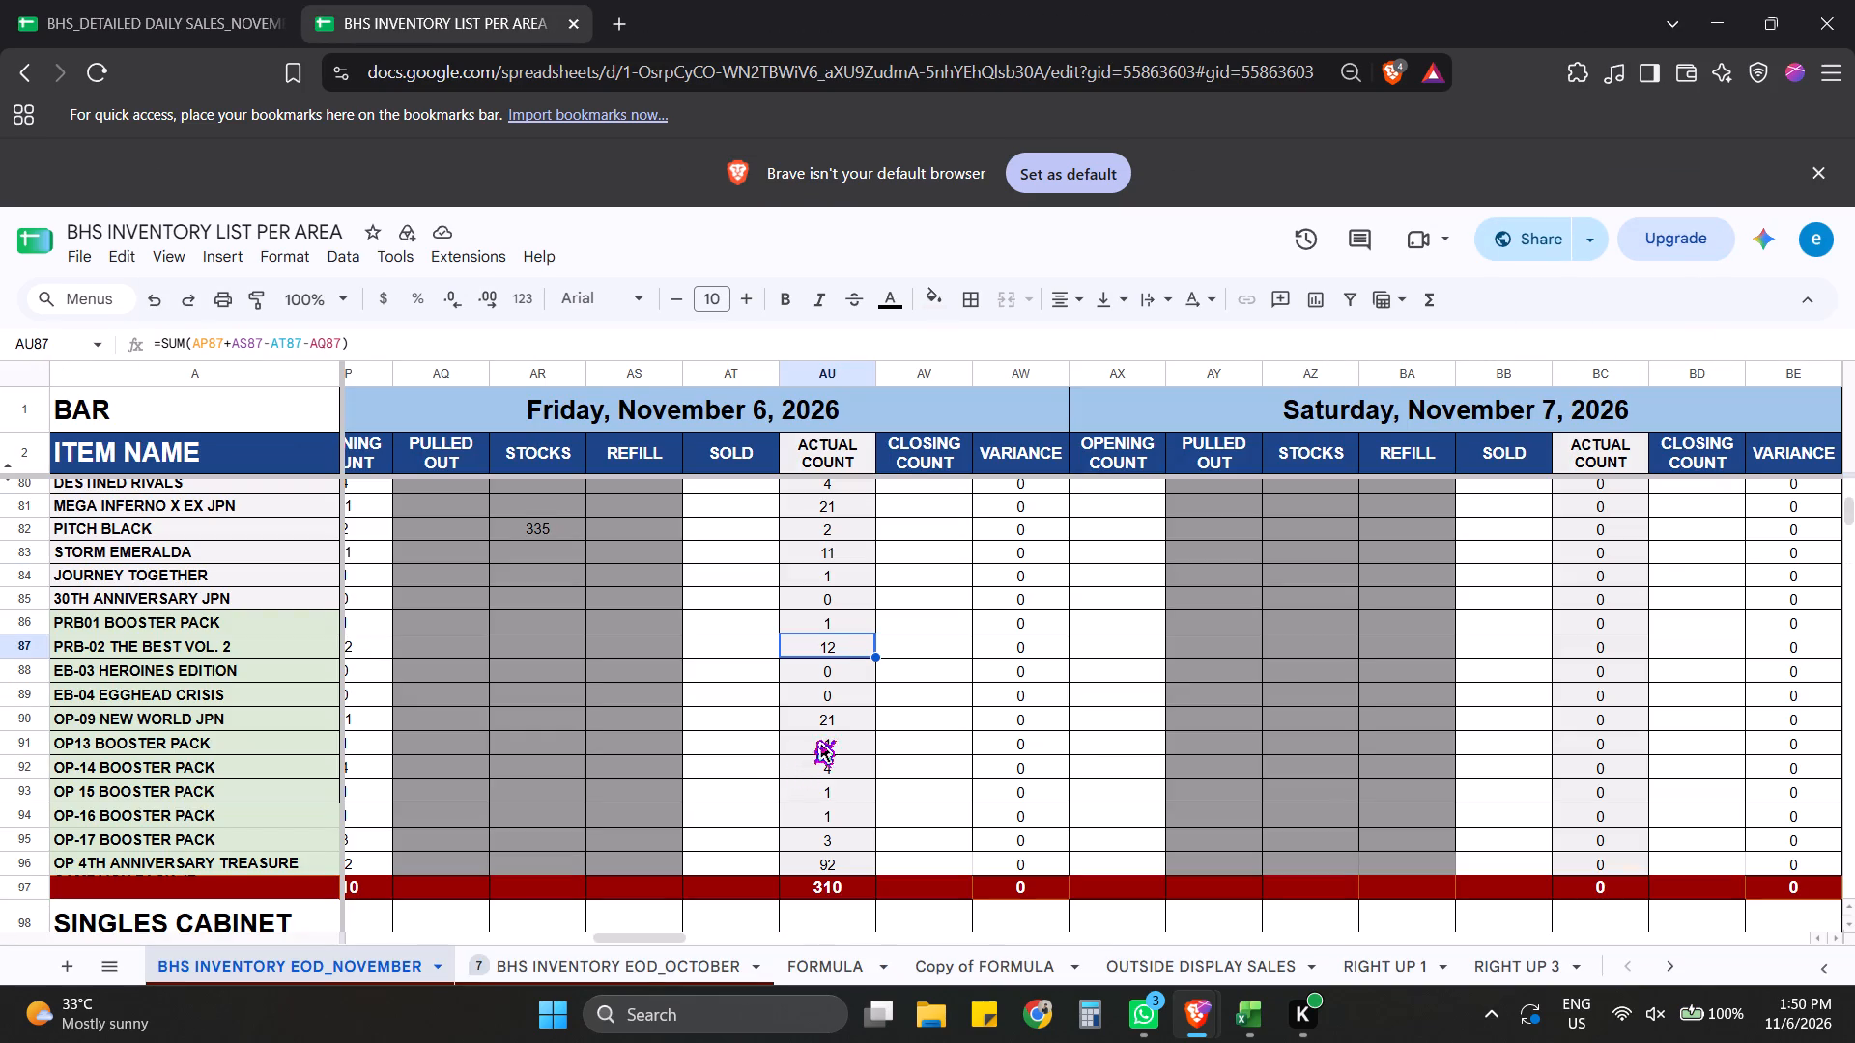
{"action": "left_click", "coordinate": [846, 677]}
Check EB04 Booster Pack's masterfile quantity against EB-04 Egghead Crisis's November 6 actual count, looking through the Bar and Pack Bar sections.
{"action": "left_click", "coordinate": [842, 700]}
{"action": "key", "text": "alt+Tab"}
{"action": "scroll", "coordinate": [818, 753], "scroll_direction": "down", "scroll_amount": 4}
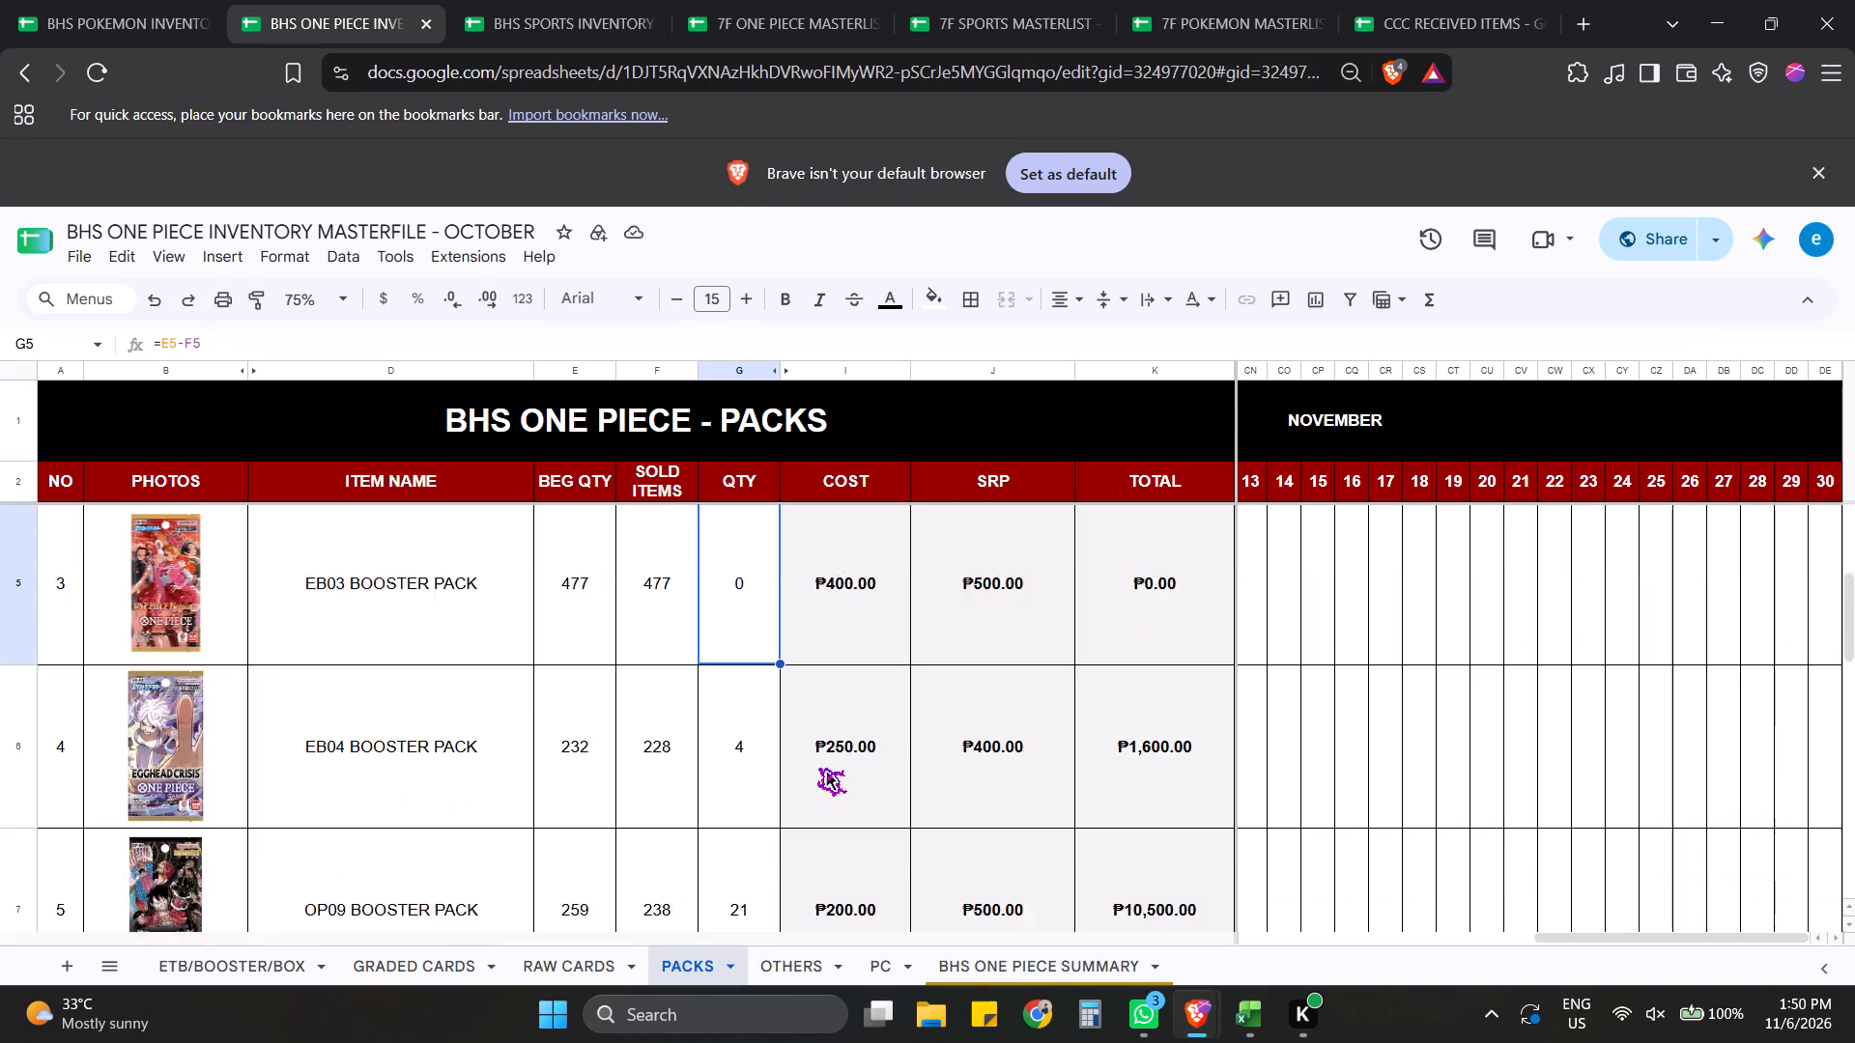
{"action": "scroll", "coordinate": [817, 767], "scroll_direction": "down", "scroll_amount": 1}
{"action": "left_click", "coordinate": [751, 700]}
{"action": "key", "text": "alt+Tab"}
{"action": "scroll", "coordinate": [796, 761], "scroll_direction": "down", "scroll_amount": 7}
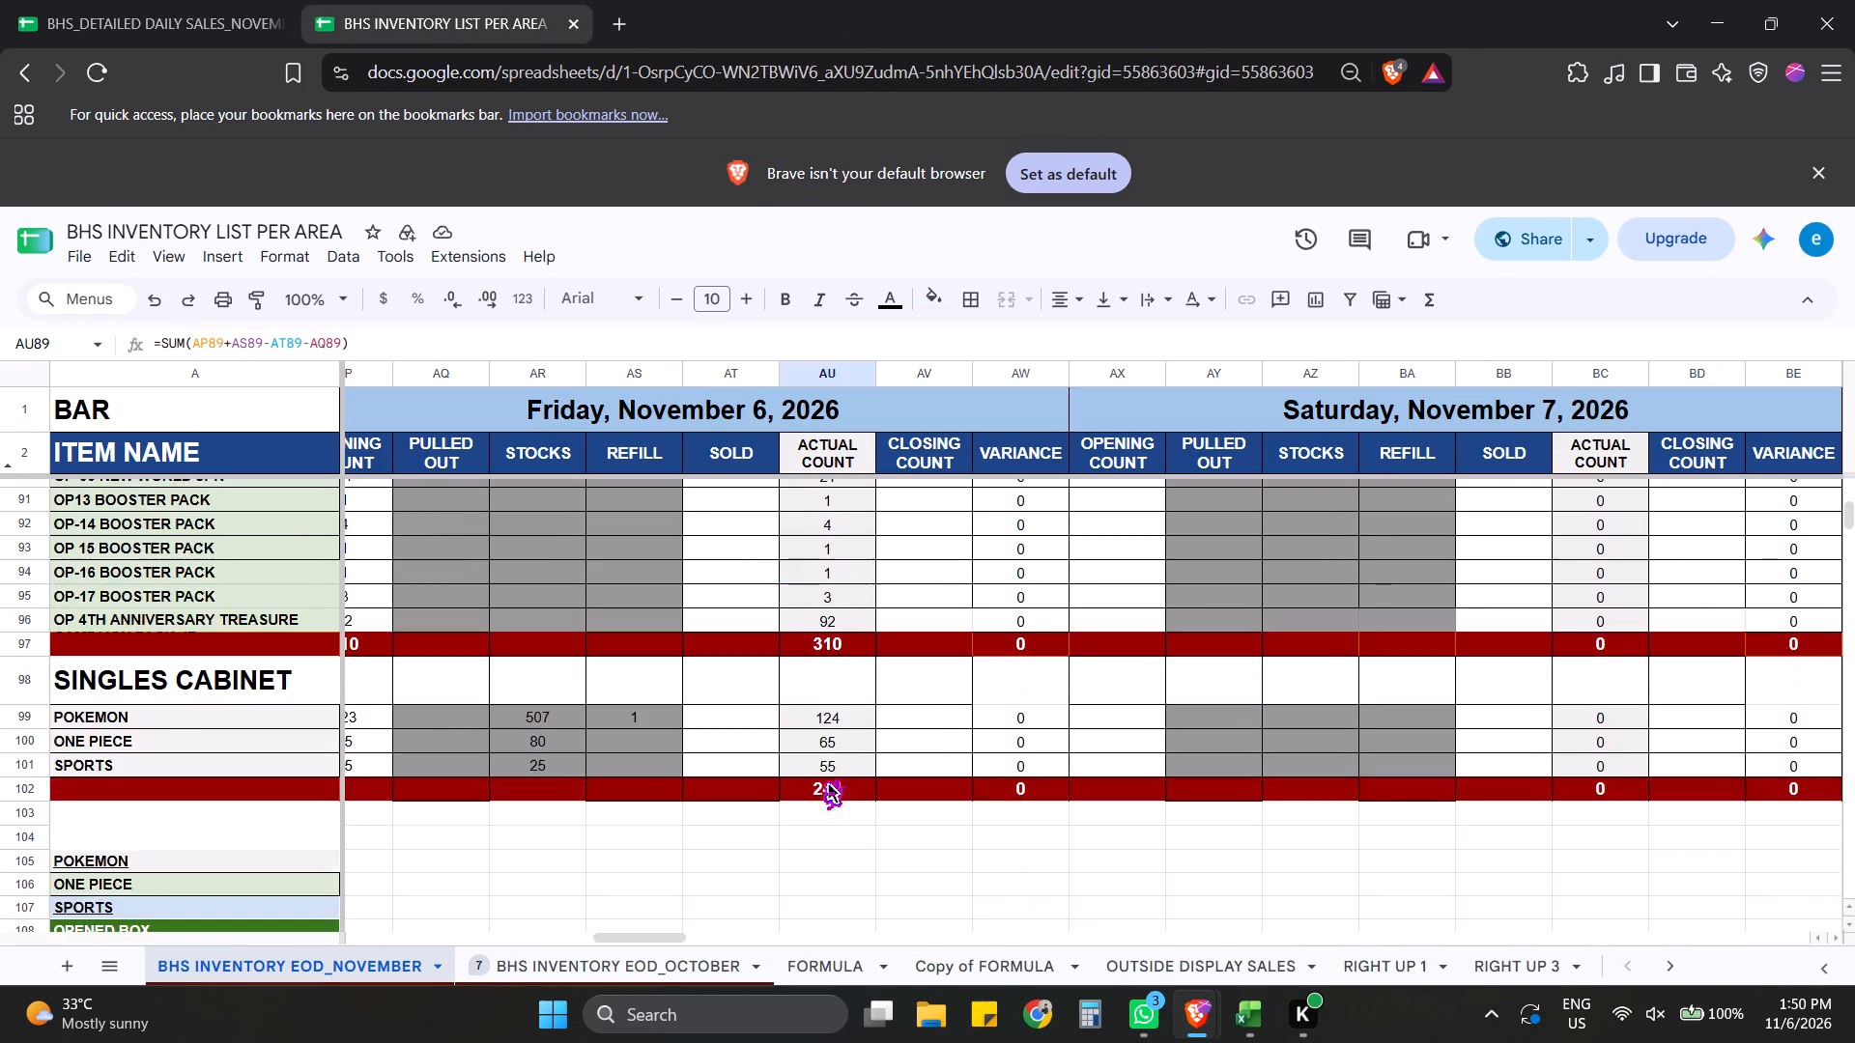
{"action": "scroll", "coordinate": [819, 779], "scroll_direction": "down", "scroll_amount": 4}
{"action": "scroll", "coordinate": [824, 777], "scroll_direction": "up", "scroll_amount": 20}
{"action": "scroll", "coordinate": [824, 777], "scroll_direction": "up", "scroll_amount": 11}
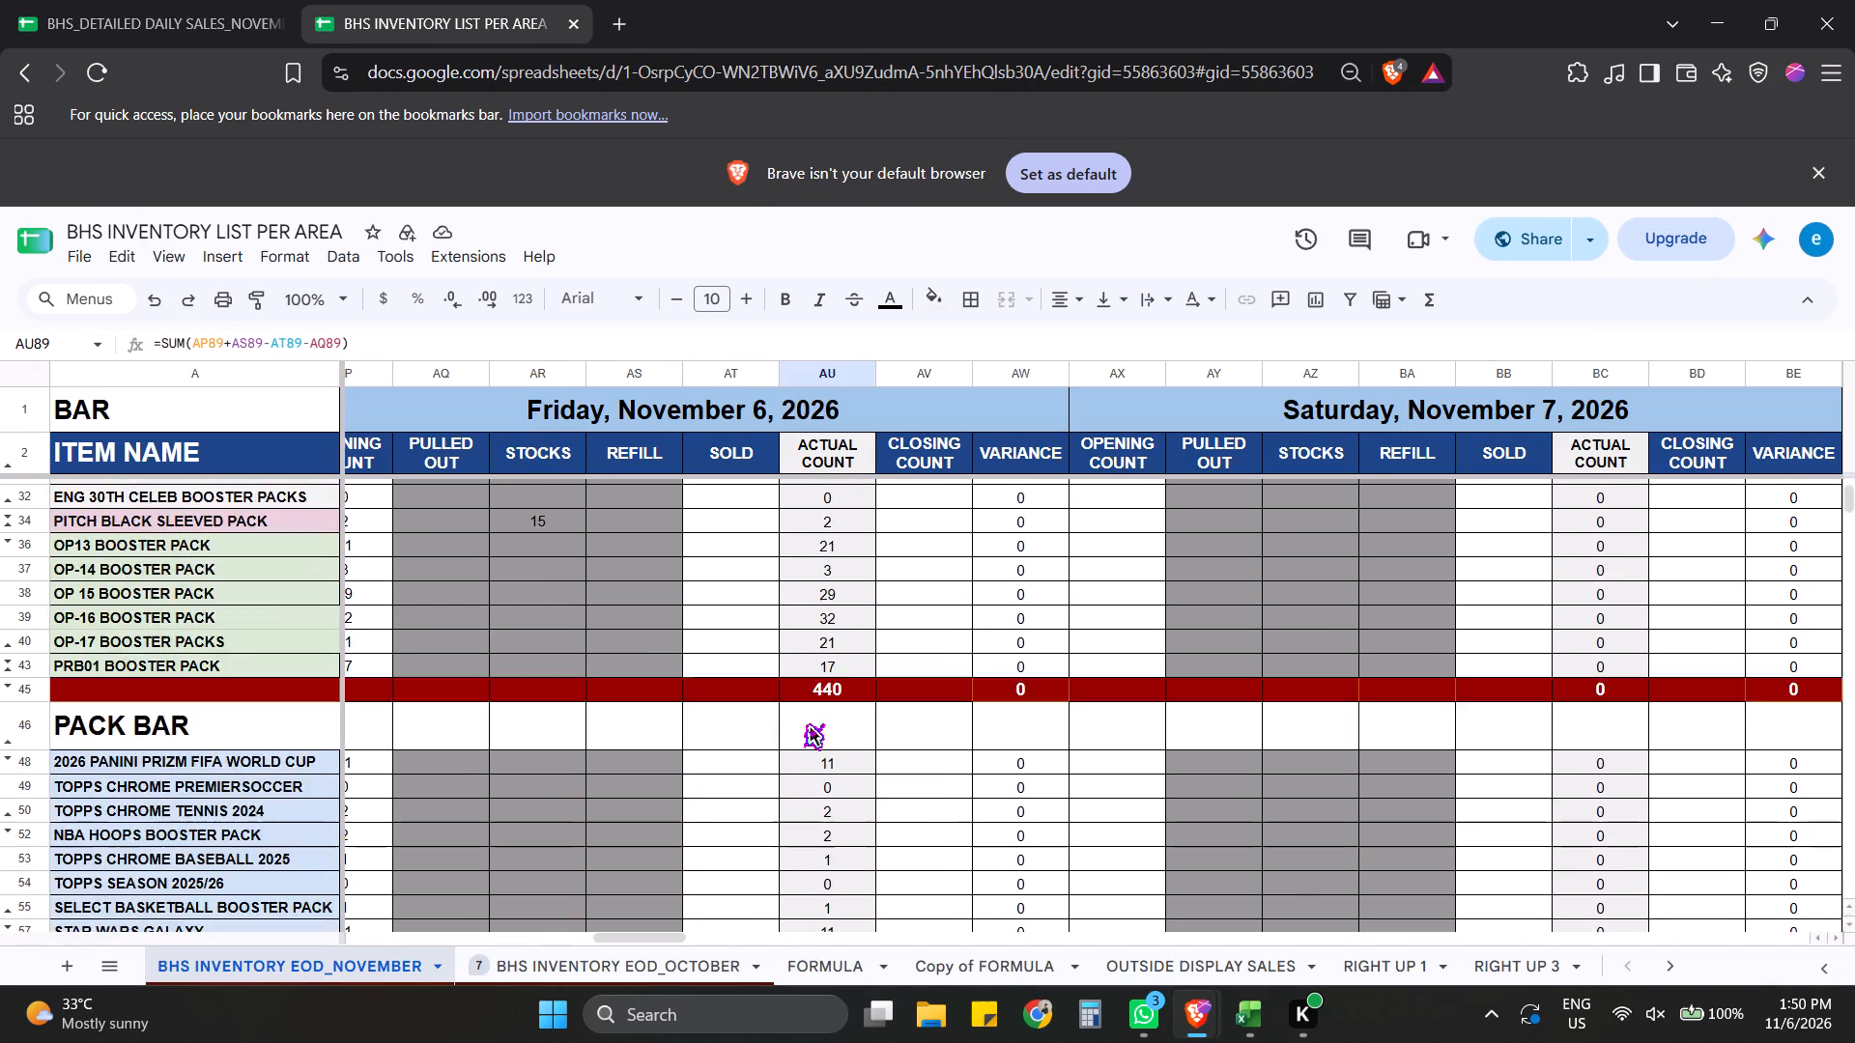
{"action": "scroll", "coordinate": [801, 722], "scroll_direction": "up", "scroll_amount": 8}
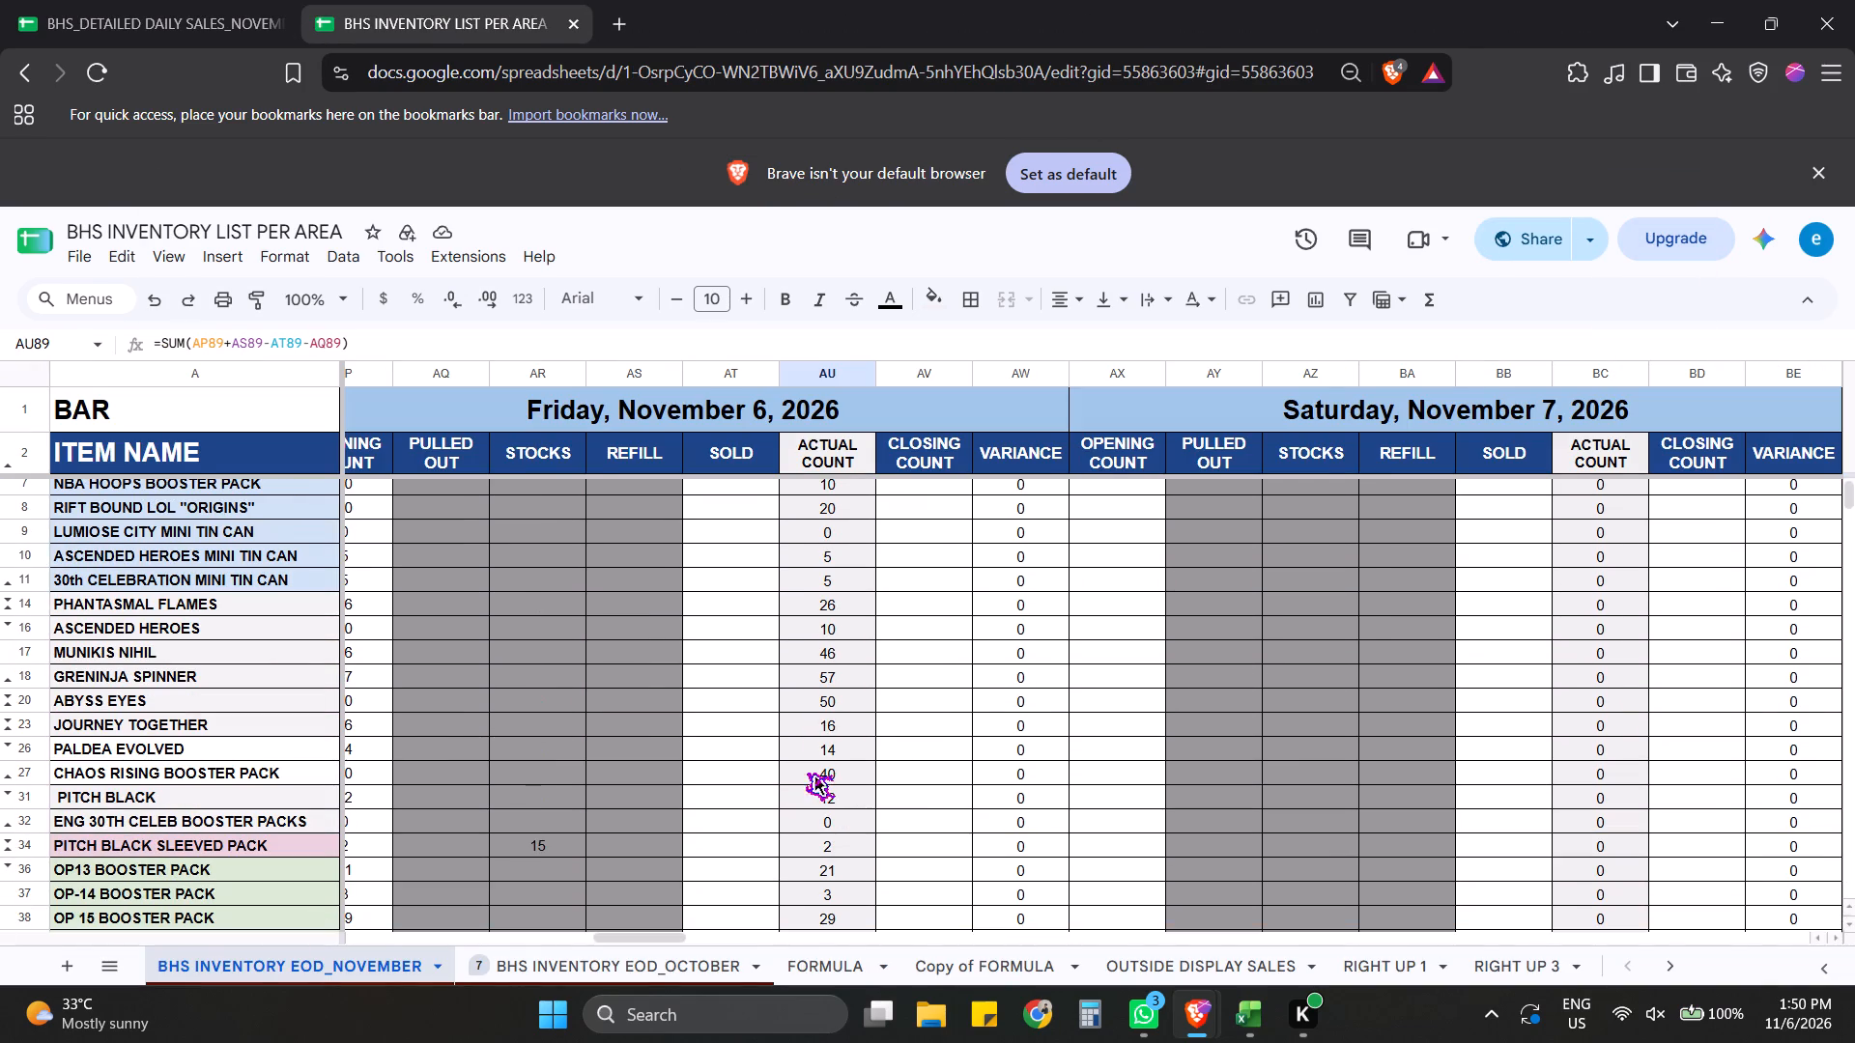
{"action": "scroll", "coordinate": [806, 767], "scroll_direction": "up", "scroll_amount": 3}
{"action": "scroll", "coordinate": [803, 761], "scroll_direction": "down", "scroll_amount": 6}
{"action": "key", "text": "alt+Tab"}
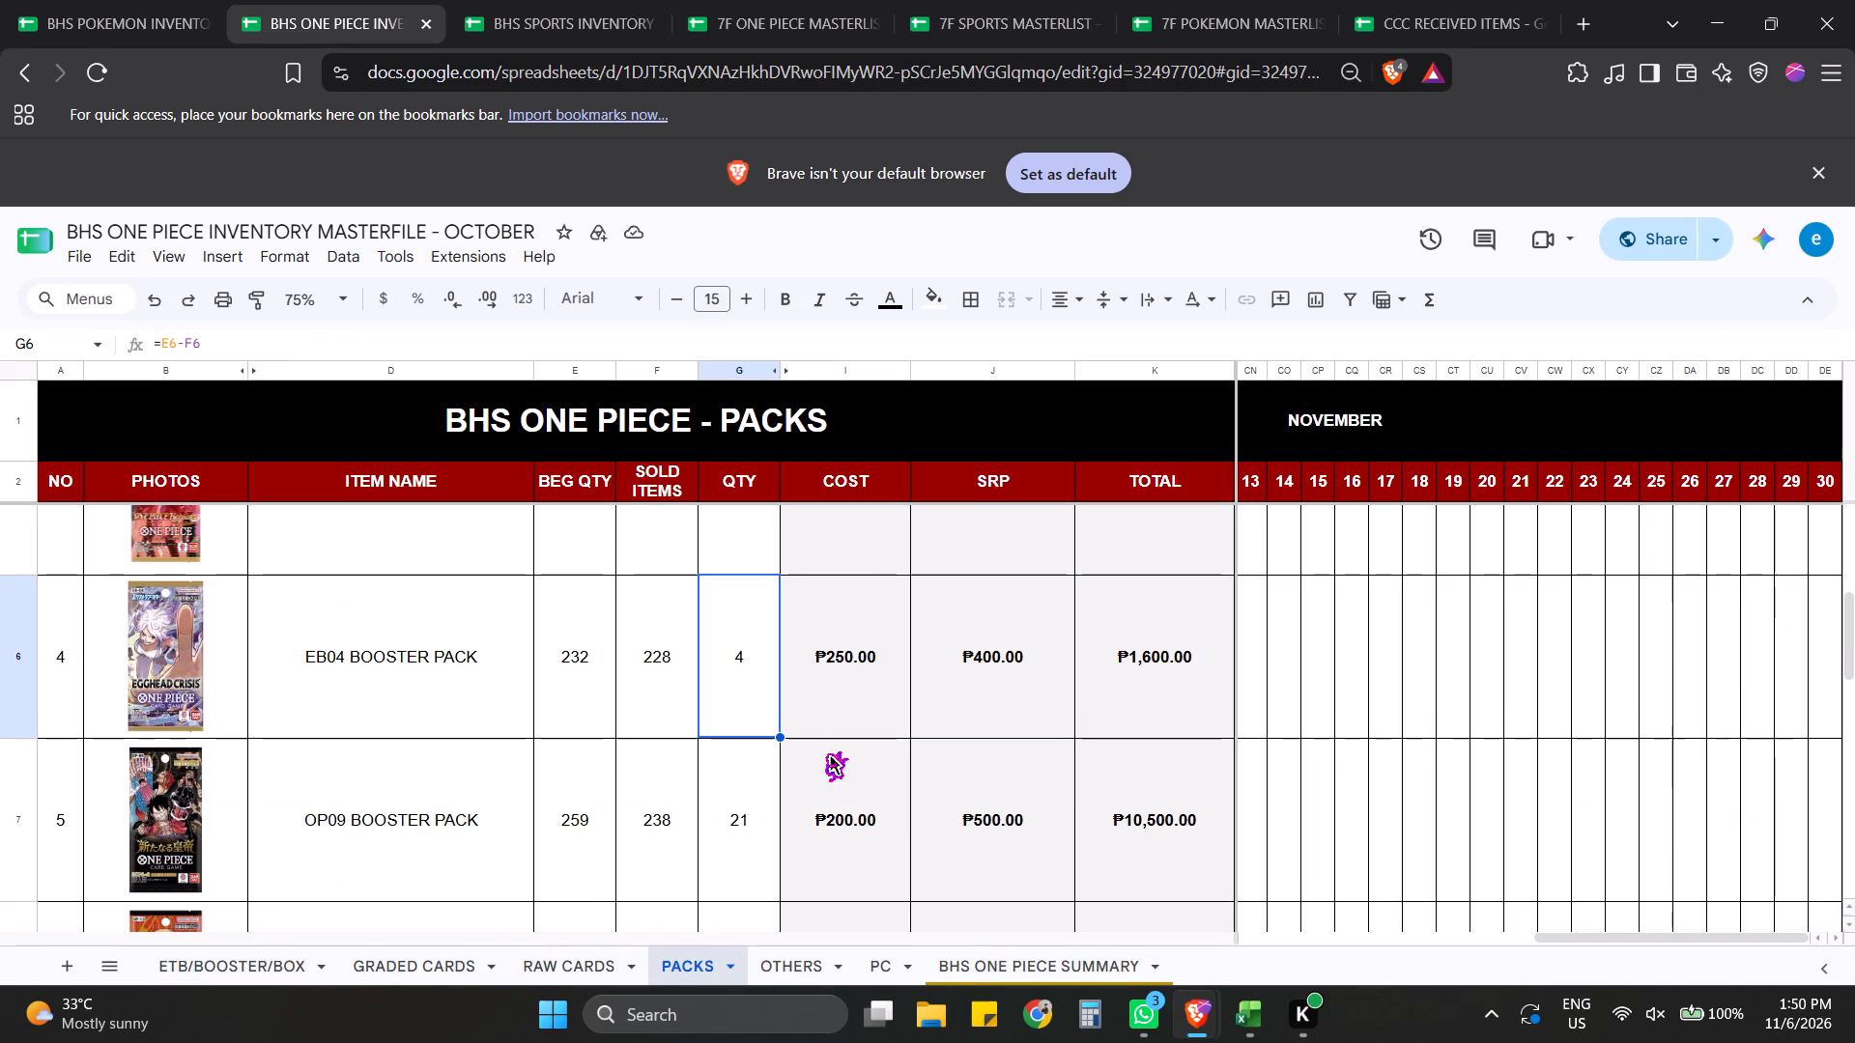
{"action": "key", "text": "alt+Tab"}
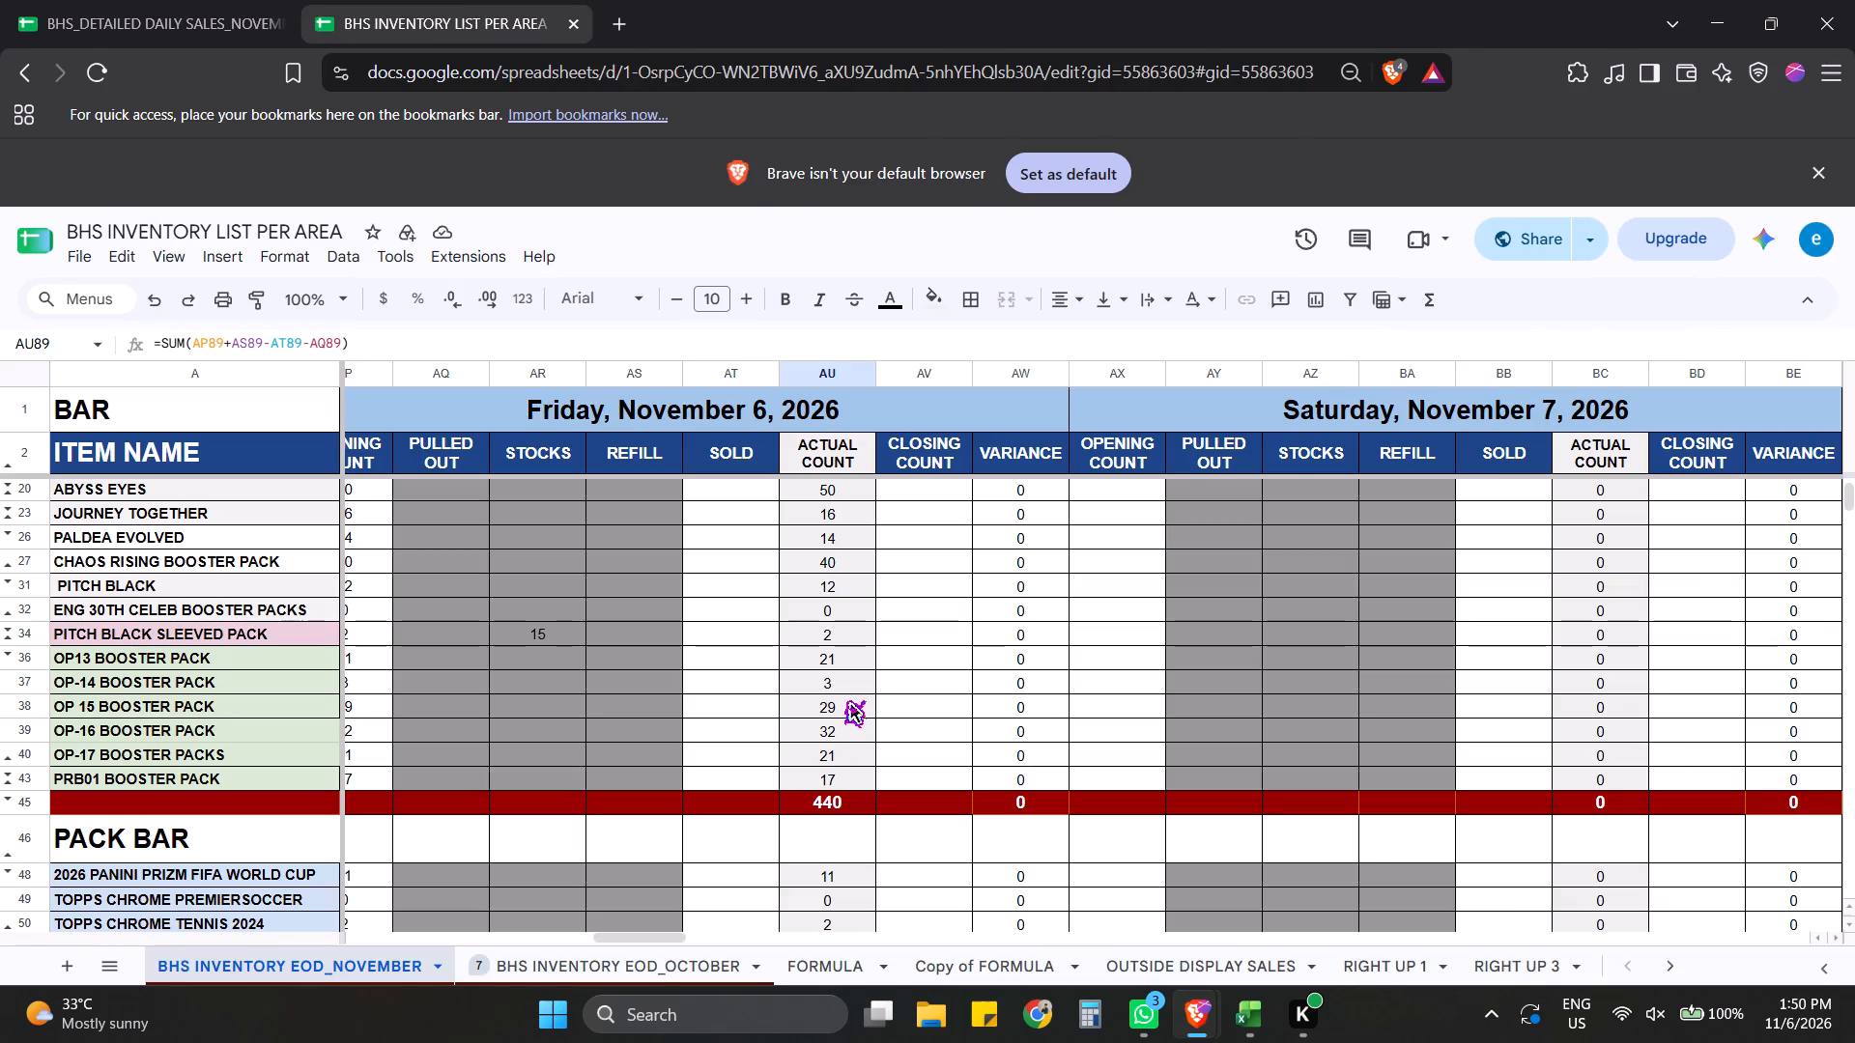
{"action": "scroll", "coordinate": [828, 722], "scroll_direction": "down", "scroll_amount": 10}
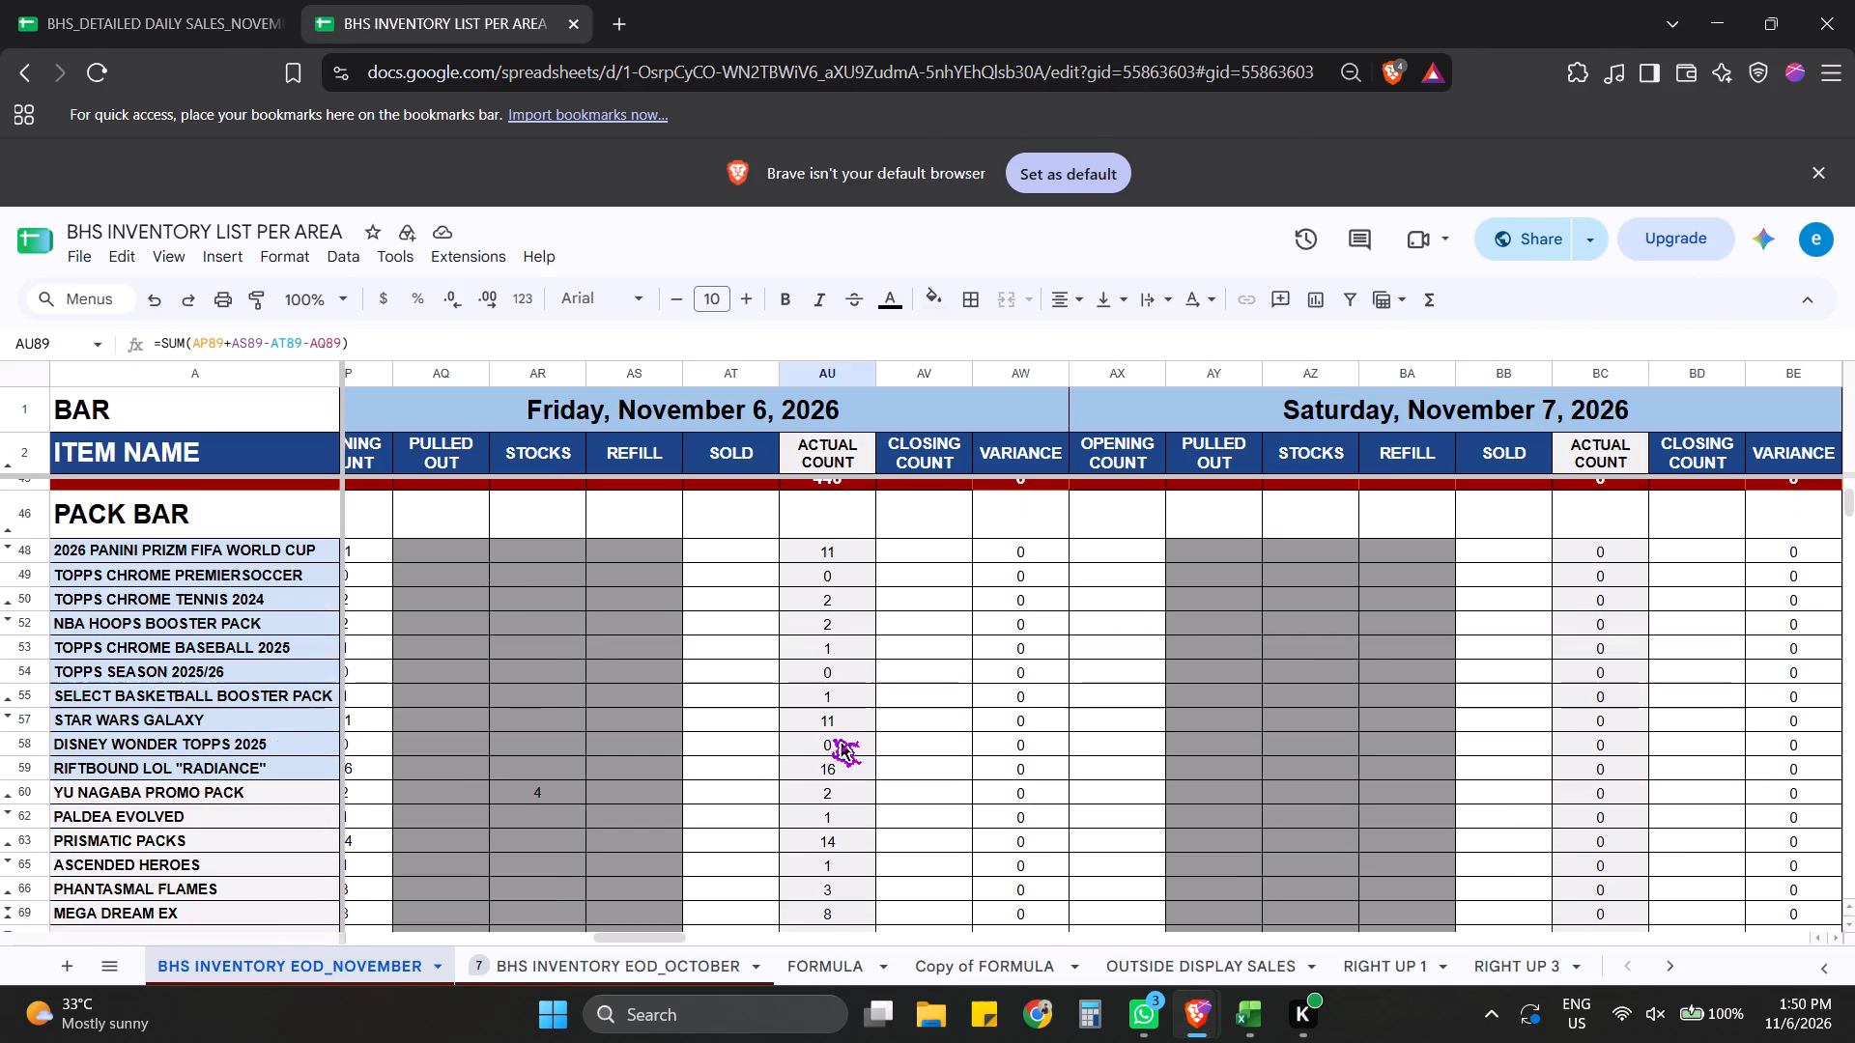
{"action": "scroll", "coordinate": [821, 730], "scroll_direction": "down", "scroll_amount": 13}
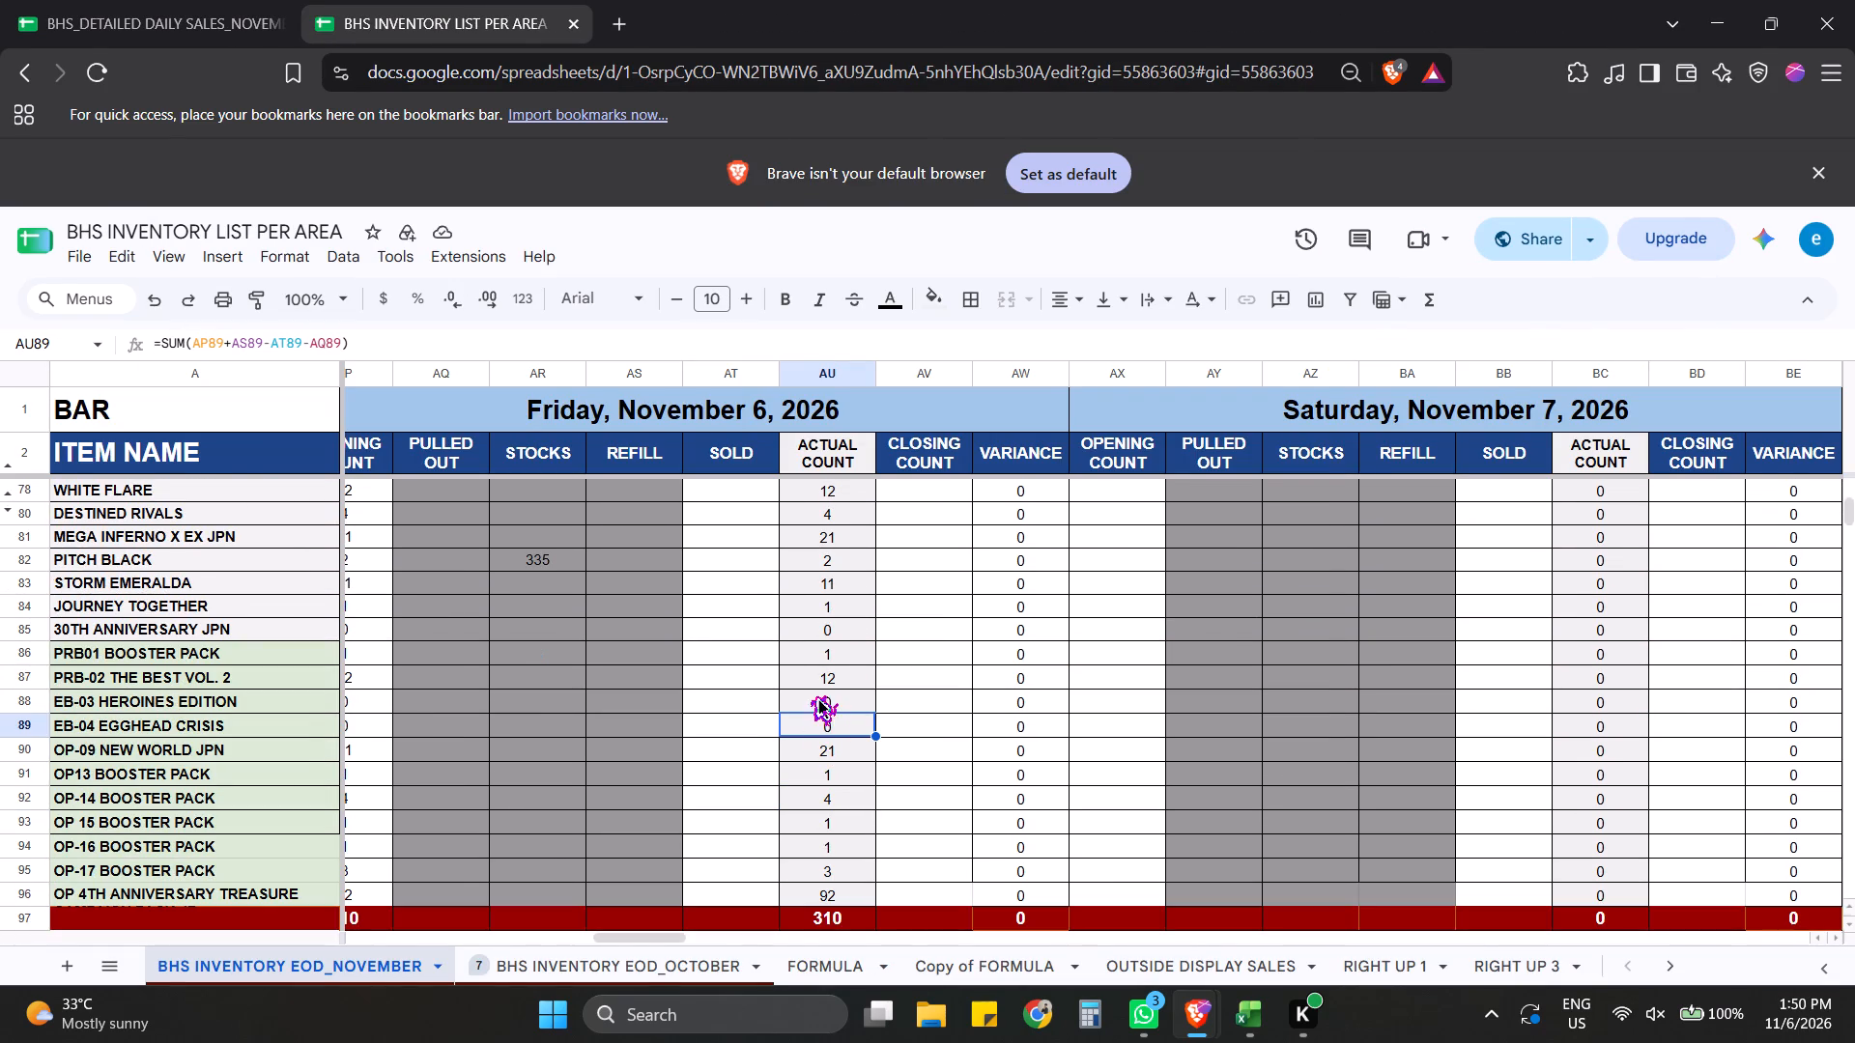
Trace the EB-04 Egghead Crisis row in the November per-area sheet back to the November 1 opening count.
{"action": "key", "text": "Left"}
{"action": "key", "text": "Left"}
{"action": "key", "text": "Left"}
{"action": "key", "text": "Left"}
{"action": "key", "text": "Left"}
{"action": "key", "text": "Left"}
{"action": "key", "text": "Left"}
{"action": "key", "text": "Left"}
{"action": "key", "text": "Left"}
{"action": "key", "text": "Left"}
{"action": "key", "text": "Left"}
{"action": "key", "text": "Left"}
{"action": "key", "text": "Left"}
{"action": "key", "text": "Left"}
{"action": "key", "text": "Left"}
{"action": "key", "text": "Left"}
{"action": "key", "text": "Left"}
{"action": "key", "text": "Left"}
{"action": "key", "text": "Left"}
{"action": "key", "text": "Left"}
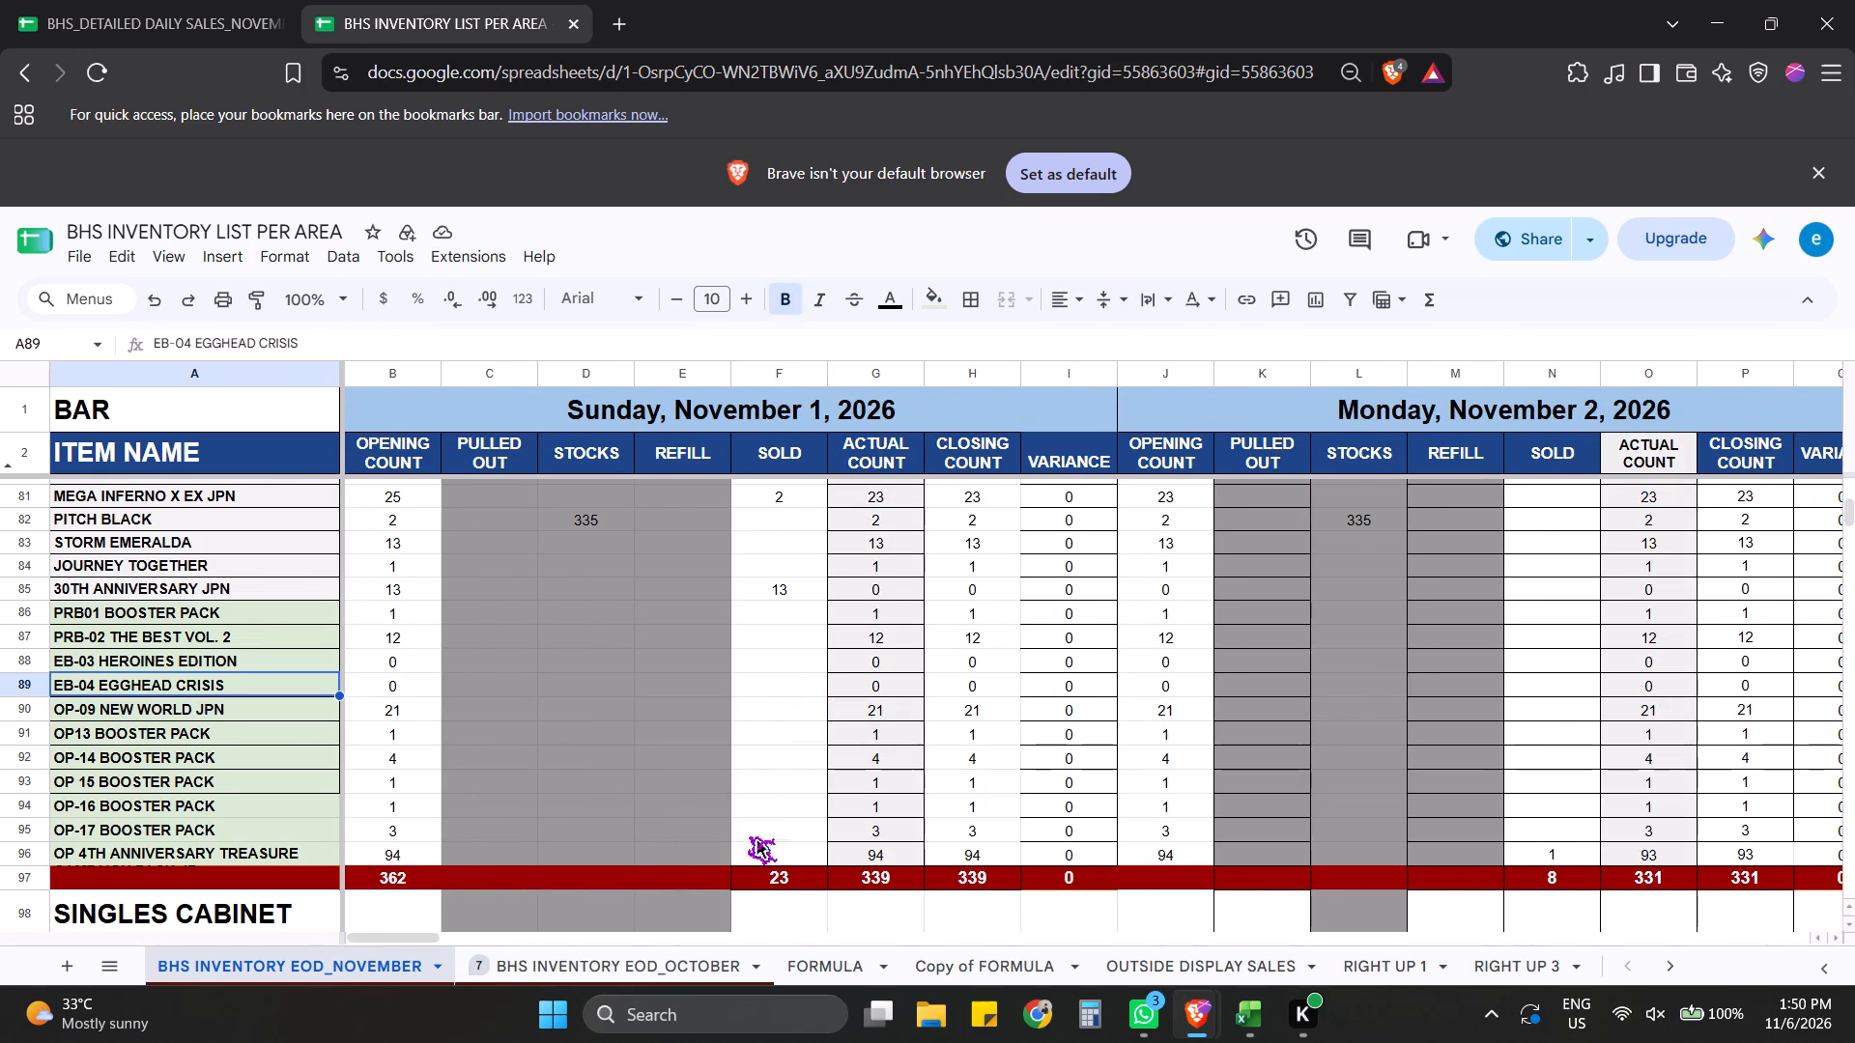
Examine EB-04 Egghead Crisis's daily counts in the Pack Bar section of the October per-area sheet, starting from October 1.
{"action": "left_click", "coordinate": [630, 974]}
{"action": "scroll", "coordinate": [436, 729], "scroll_direction": "up", "scroll_amount": 4}
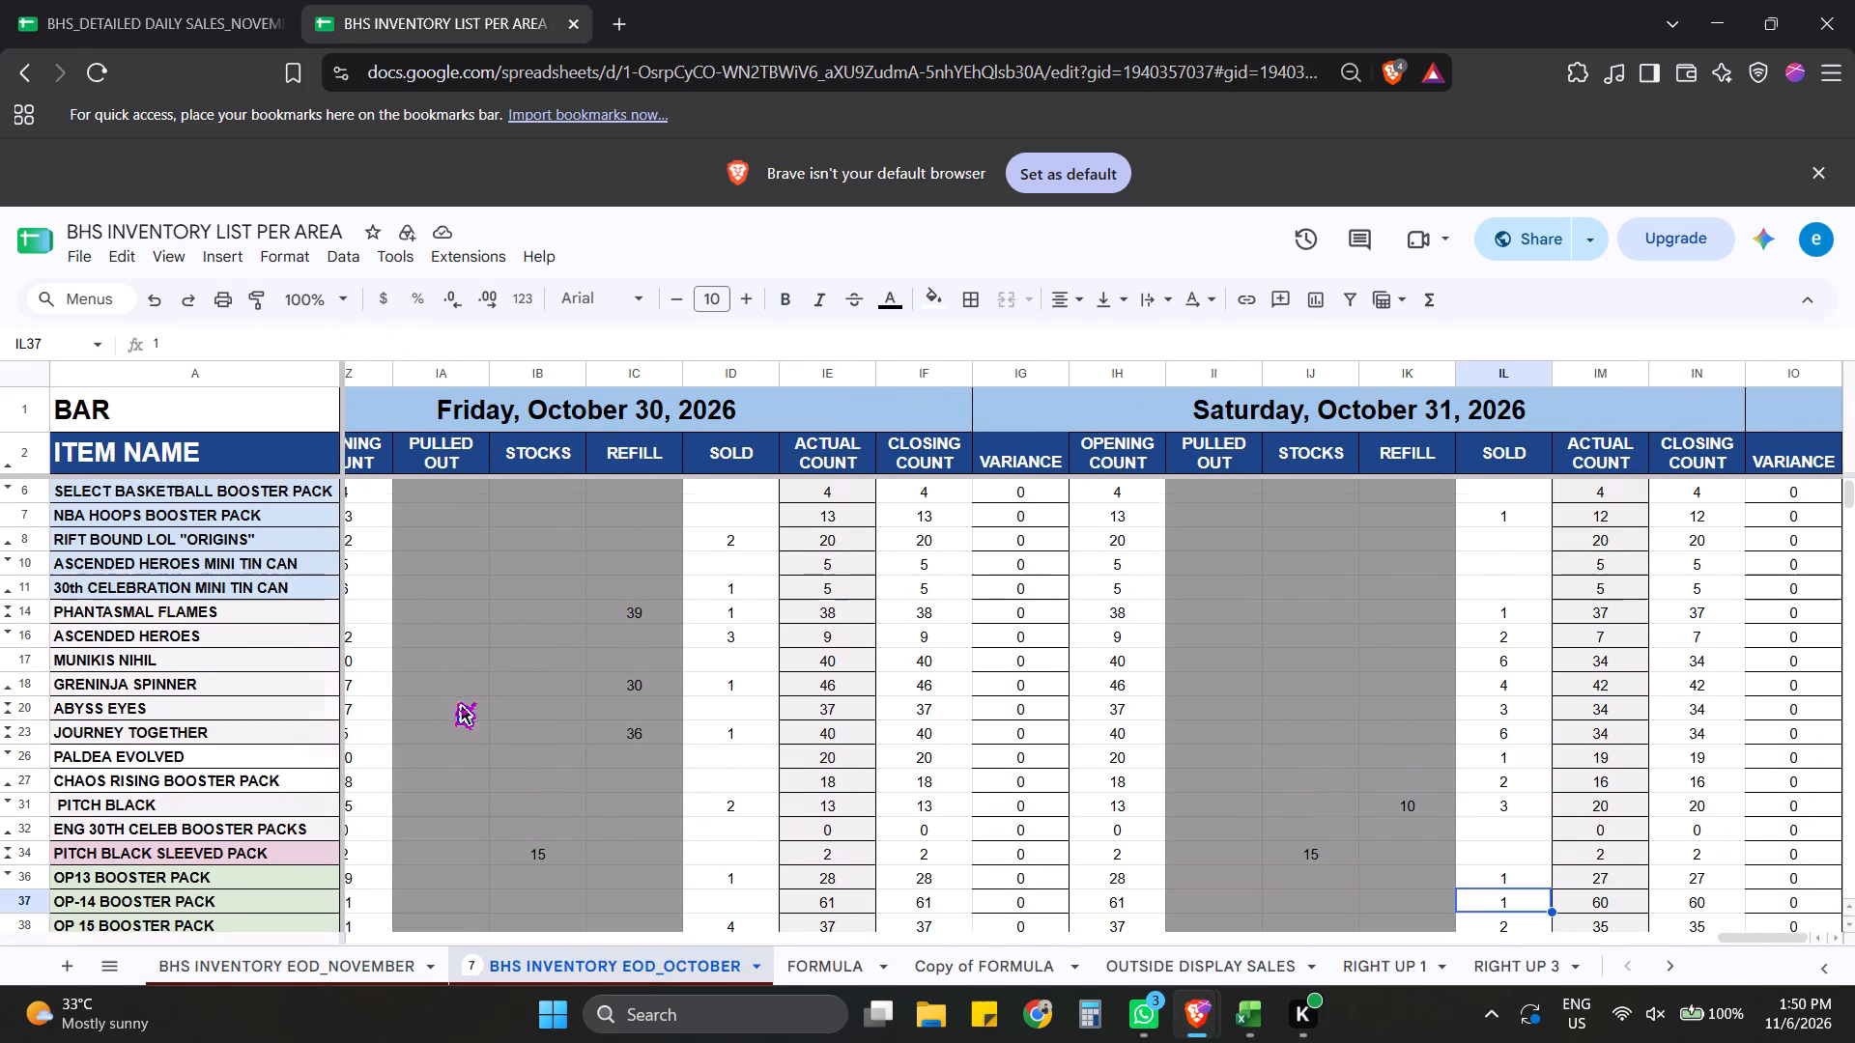
{"action": "scroll", "coordinate": [452, 701], "scroll_direction": "up", "scroll_amount": 6}
{"action": "scroll", "coordinate": [538, 688], "scroll_direction": "down", "scroll_amount": 11}
{"action": "scroll", "coordinate": [476, 743], "scroll_direction": "down", "scroll_amount": 12}
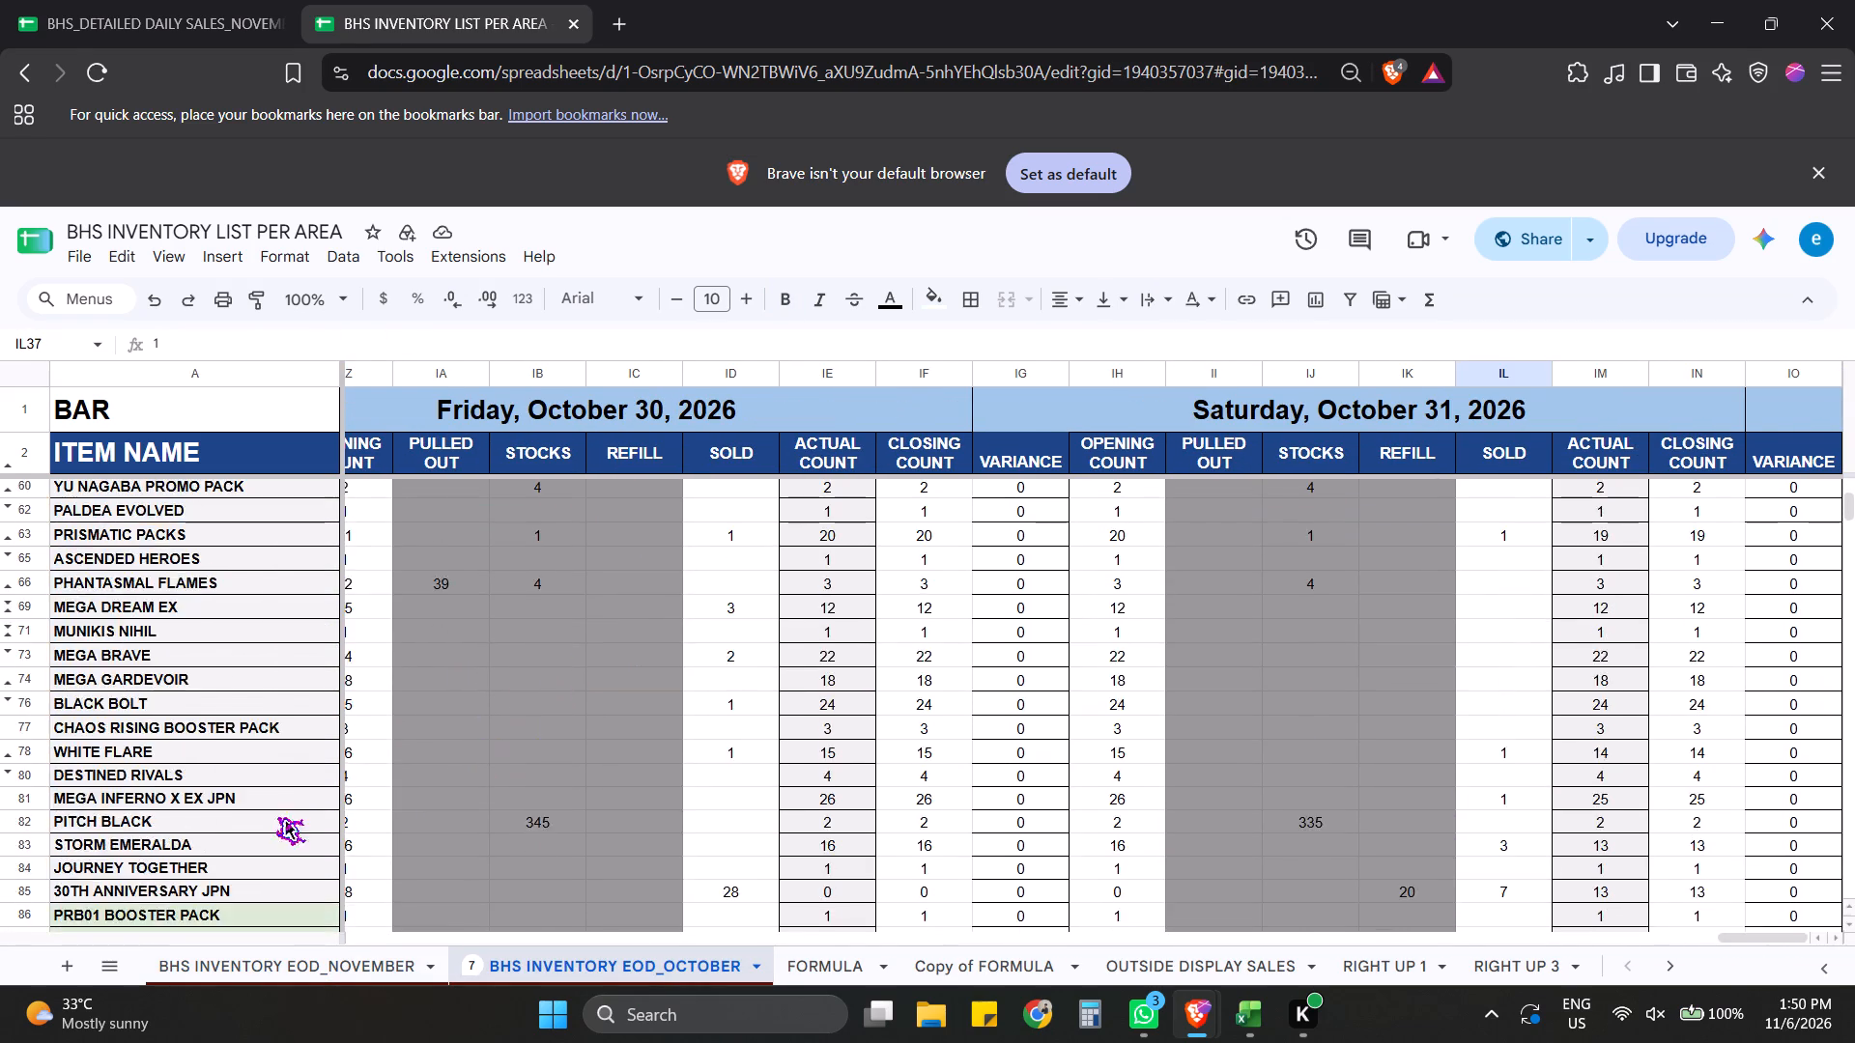
{"action": "scroll", "coordinate": [276, 816], "scroll_direction": "down", "scroll_amount": 8}
{"action": "scroll", "coordinate": [189, 744], "scroll_direction": "up", "scroll_amount": 2}
{"action": "left_click", "coordinate": [202, 664]}
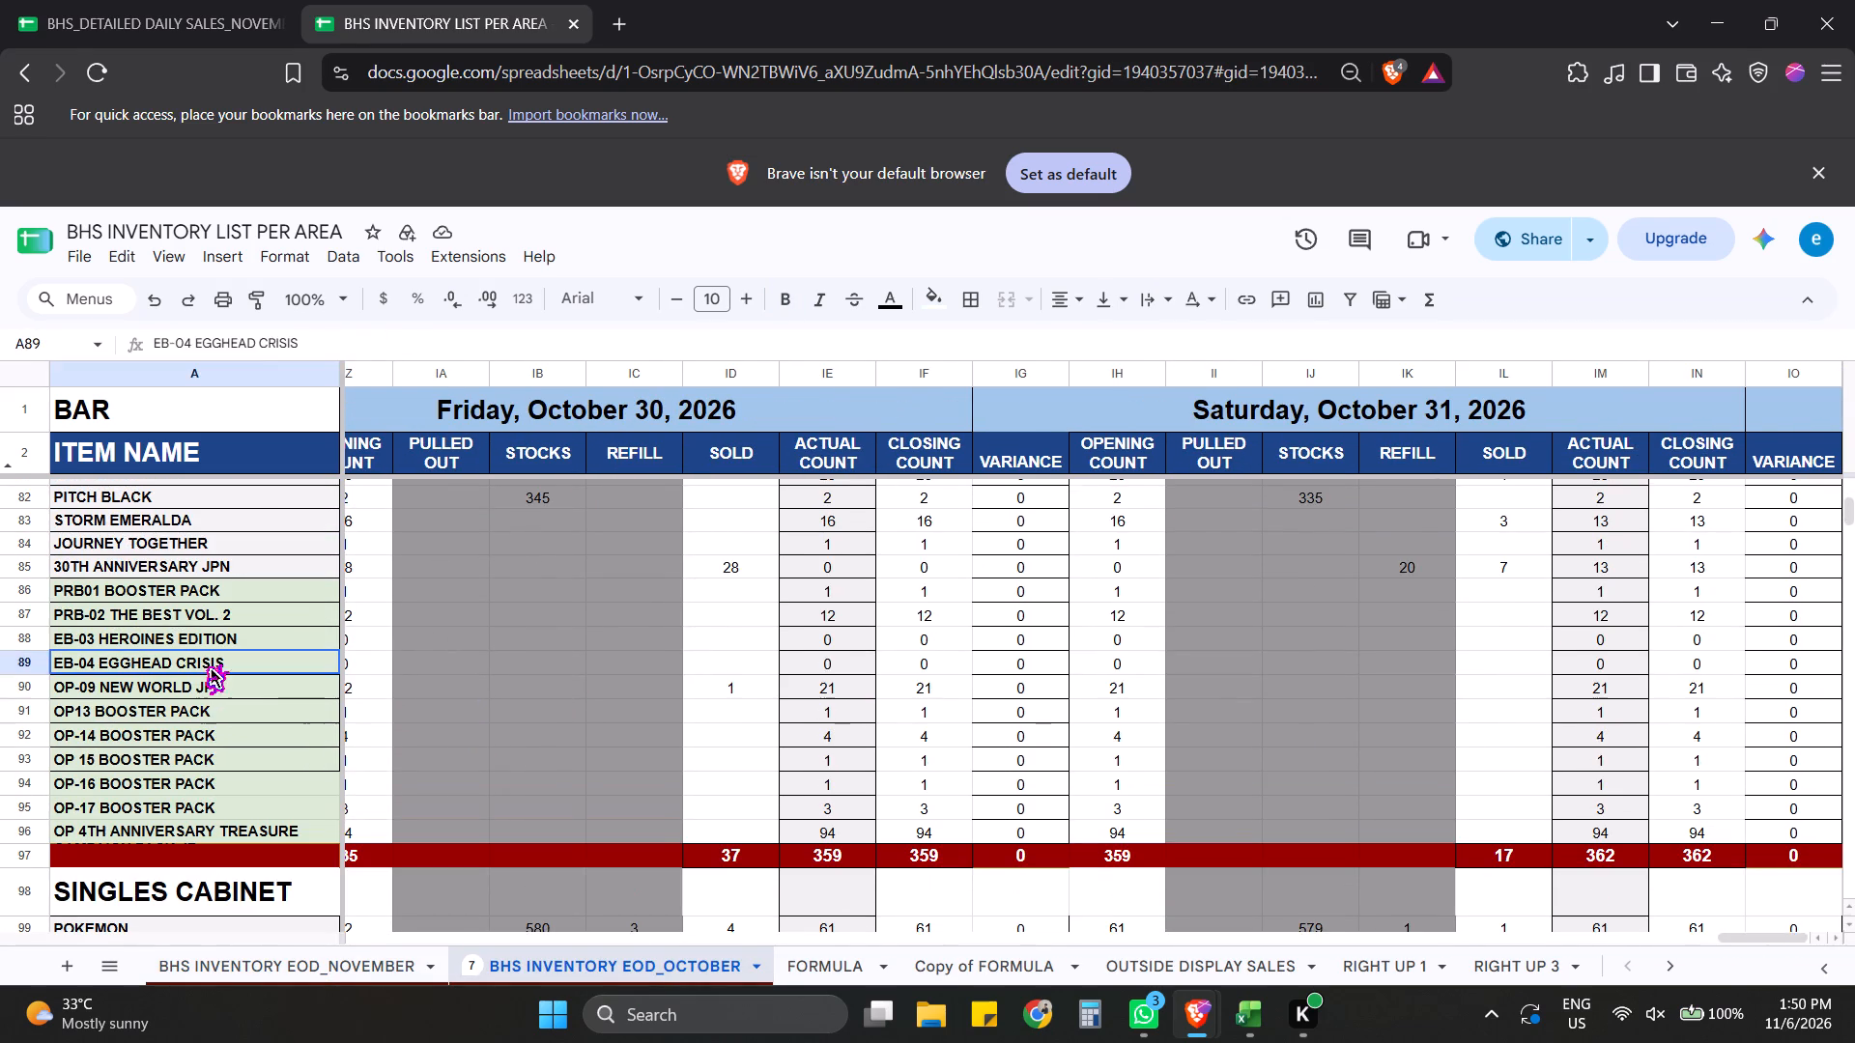
{"action": "key", "text": "Right"}
{"action": "key", "text": "Right"}
{"action": "key", "text": "Right"}
{"action": "key", "text": "Right"}
{"action": "key", "text": "Right"}
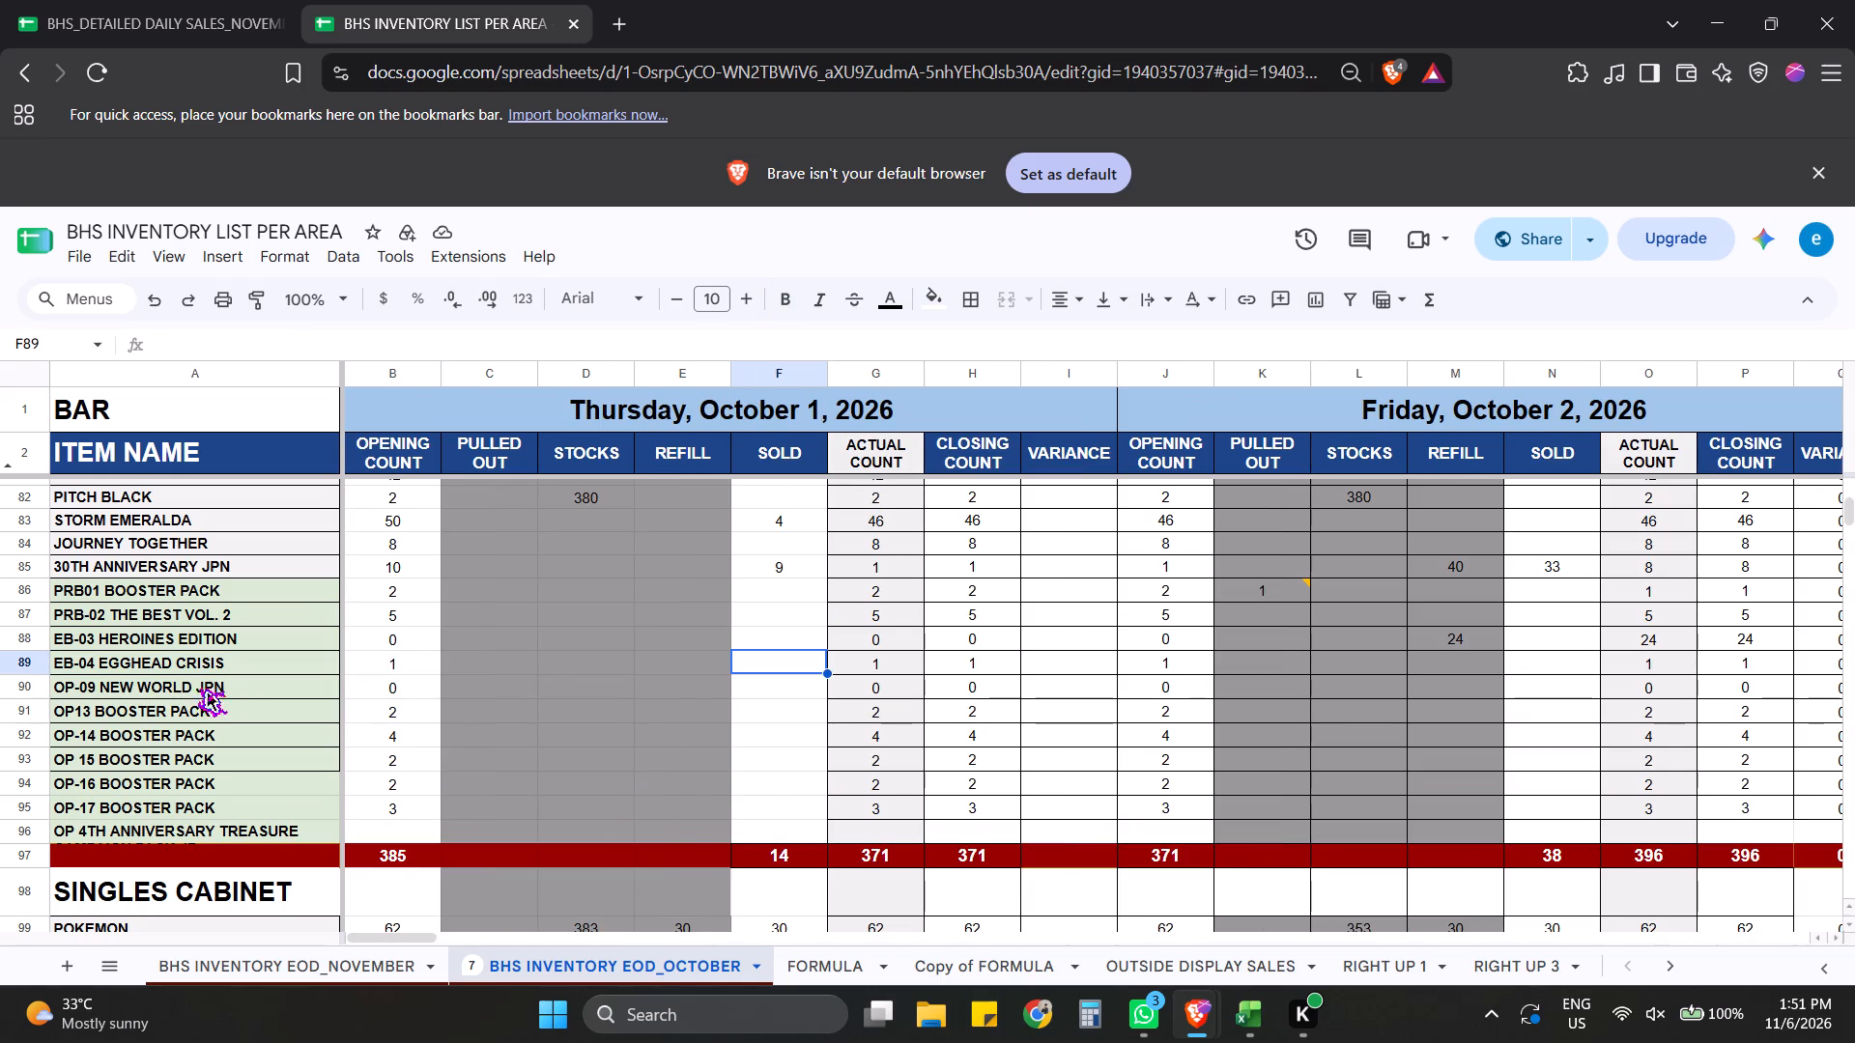
{"action": "left_click", "coordinate": [180, 665]}
{"action": "key", "text": "Right"}
{"action": "key", "text": "Right"}
{"action": "key", "text": "Right"}
{"action": "key", "text": "Right"}
{"action": "key", "text": "Right"}
{"action": "key", "text": "Right"}
{"action": "key", "text": "Right"}
{"action": "key", "text": "Right"}
{"action": "key", "text": "Right"}
{"action": "key", "text": "Right"}
{"action": "key", "text": "Right"}
{"action": "key", "text": "Right"}
{"action": "key", "text": "Right"}
{"action": "key", "text": "Right"}
{"action": "key", "text": "Right"}
{"action": "key", "text": "Right"}
{"action": "key", "text": "Right"}
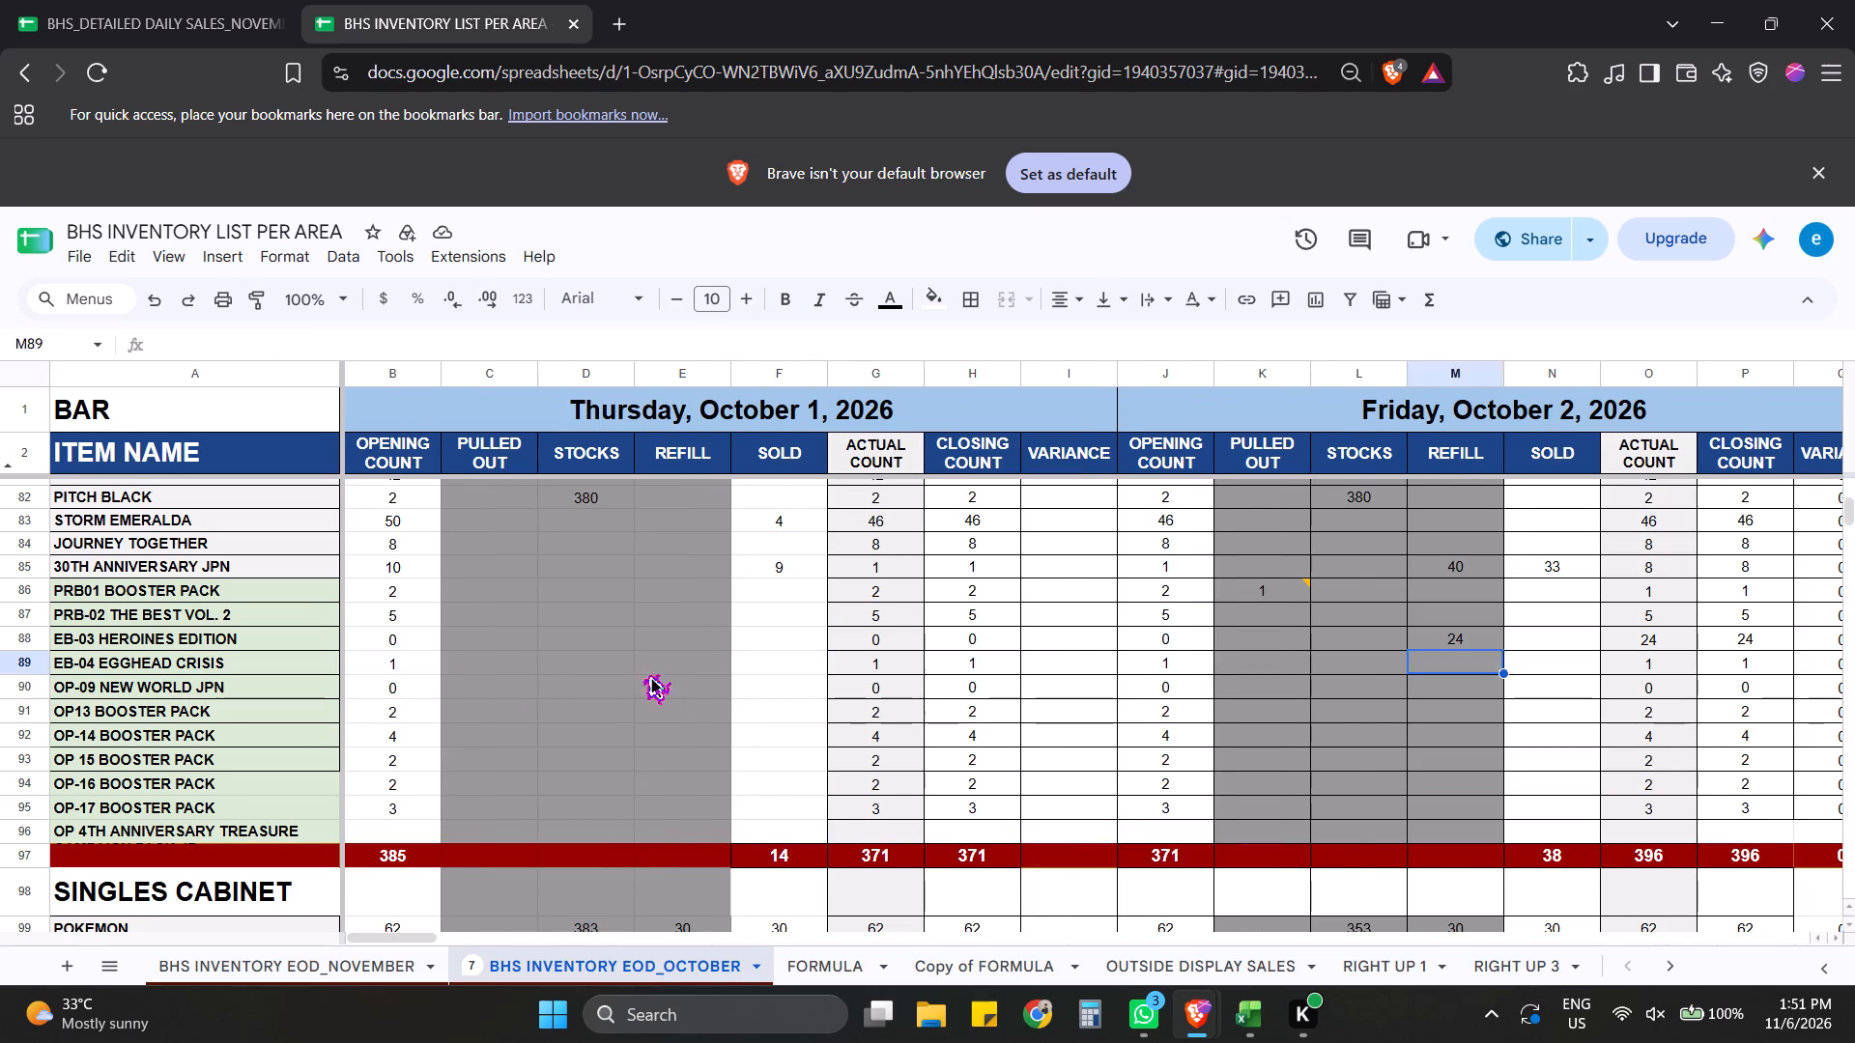
{"action": "key", "text": "Right"}
{"action": "key", "text": "Right"}
{"action": "key", "text": "Right"}
{"action": "key", "text": "Right"}
{"action": "key", "text": "Right"}
{"action": "key", "text": "Right"}
{"action": "key", "text": "Right"}
{"action": "key", "text": "Right"}
{"action": "key", "text": "Right"}
{"action": "key", "text": "Right"}
{"action": "key", "text": "Right"}
{"action": "key", "text": "Right"}
{"action": "key", "text": "Right"}
{"action": "key", "text": "Right"}
{"action": "key", "text": "Right"}
{"action": "key", "text": "Right"}
{"action": "key", "text": "Right"}
{"action": "key", "text": "Right"}
{"action": "key", "text": "Right"}
{"action": "key", "text": "Right"}
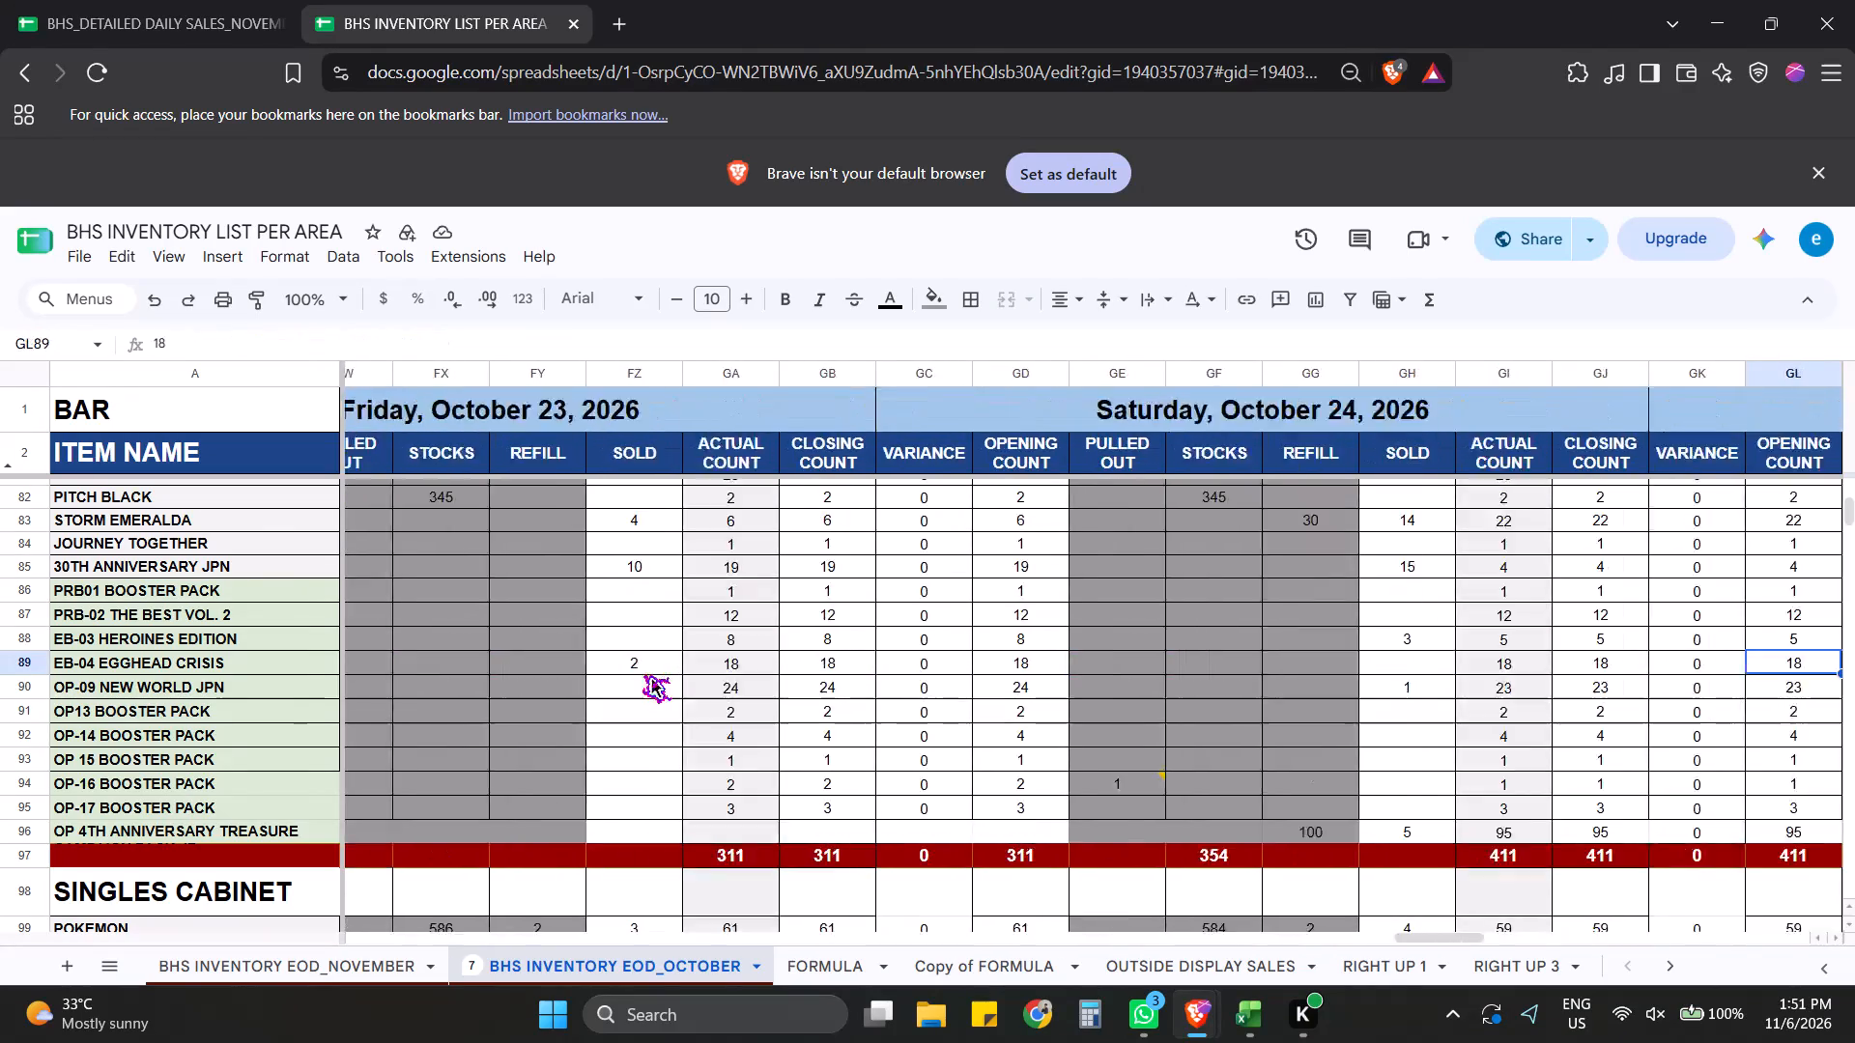
Trace EB-04 Egghead Crisis's late-October counts backward and locate its sold entry for October 25.
{"action": "key", "text": "Left"}
{"action": "key", "text": "Left"}
{"action": "key", "text": "Left"}
{"action": "key", "text": "Left"}
{"action": "key", "text": "Left"}
{"action": "key", "text": "Left"}
{"action": "key", "text": "Left"}
{"action": "key", "text": "Left"}
{"action": "key", "text": "Left"}
{"action": "key", "text": "Left"}
{"action": "key", "text": "Left"}
{"action": "key", "text": "Left"}
{"action": "key", "text": "Left"}
{"action": "key", "text": "Left"}
{"action": "key", "text": "Left"}
{"action": "key", "text": "Left"}
{"action": "key", "text": "Left"}
{"action": "key", "text": "Left"}
{"action": "key", "text": "Left"}
{"action": "key", "text": "Left"}
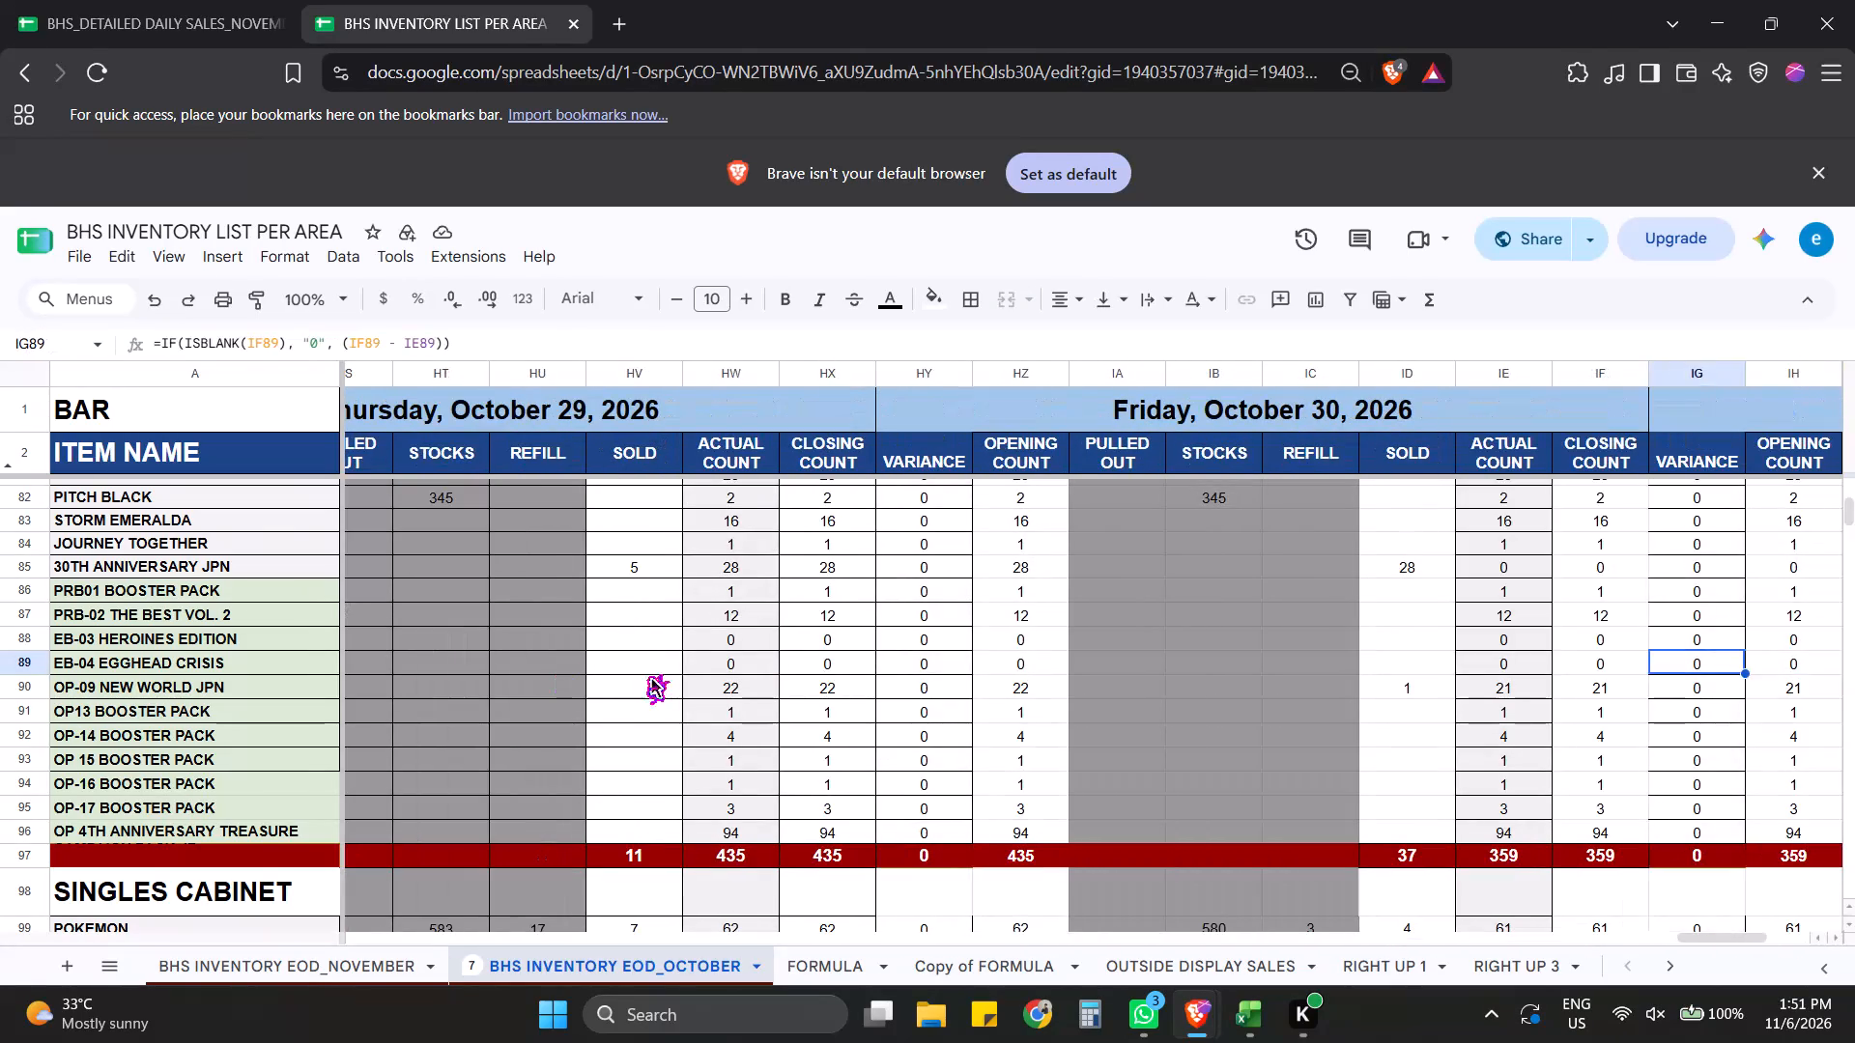
{"action": "key", "text": "Left"}
{"action": "key", "text": "Left"}
{"action": "key", "text": "Left"}
{"action": "key", "text": "Left"}
{"action": "key", "text": "Left"}
{"action": "key", "text": "Left"}
{"action": "key", "text": "Left"}
{"action": "key", "text": "Left"}
{"action": "key", "text": "Left"}
{"action": "key", "text": "Left"}
{"action": "key", "text": "Left"}
{"action": "key", "text": "Left"}
{"action": "key", "text": "Left"}
{"action": "key", "text": "Left"}
{"action": "key", "text": "Left"}
{"action": "key", "text": "Left"}
{"action": "key", "text": "Left"}
{"action": "key", "text": "Left"}
{"action": "key", "text": "Left"}
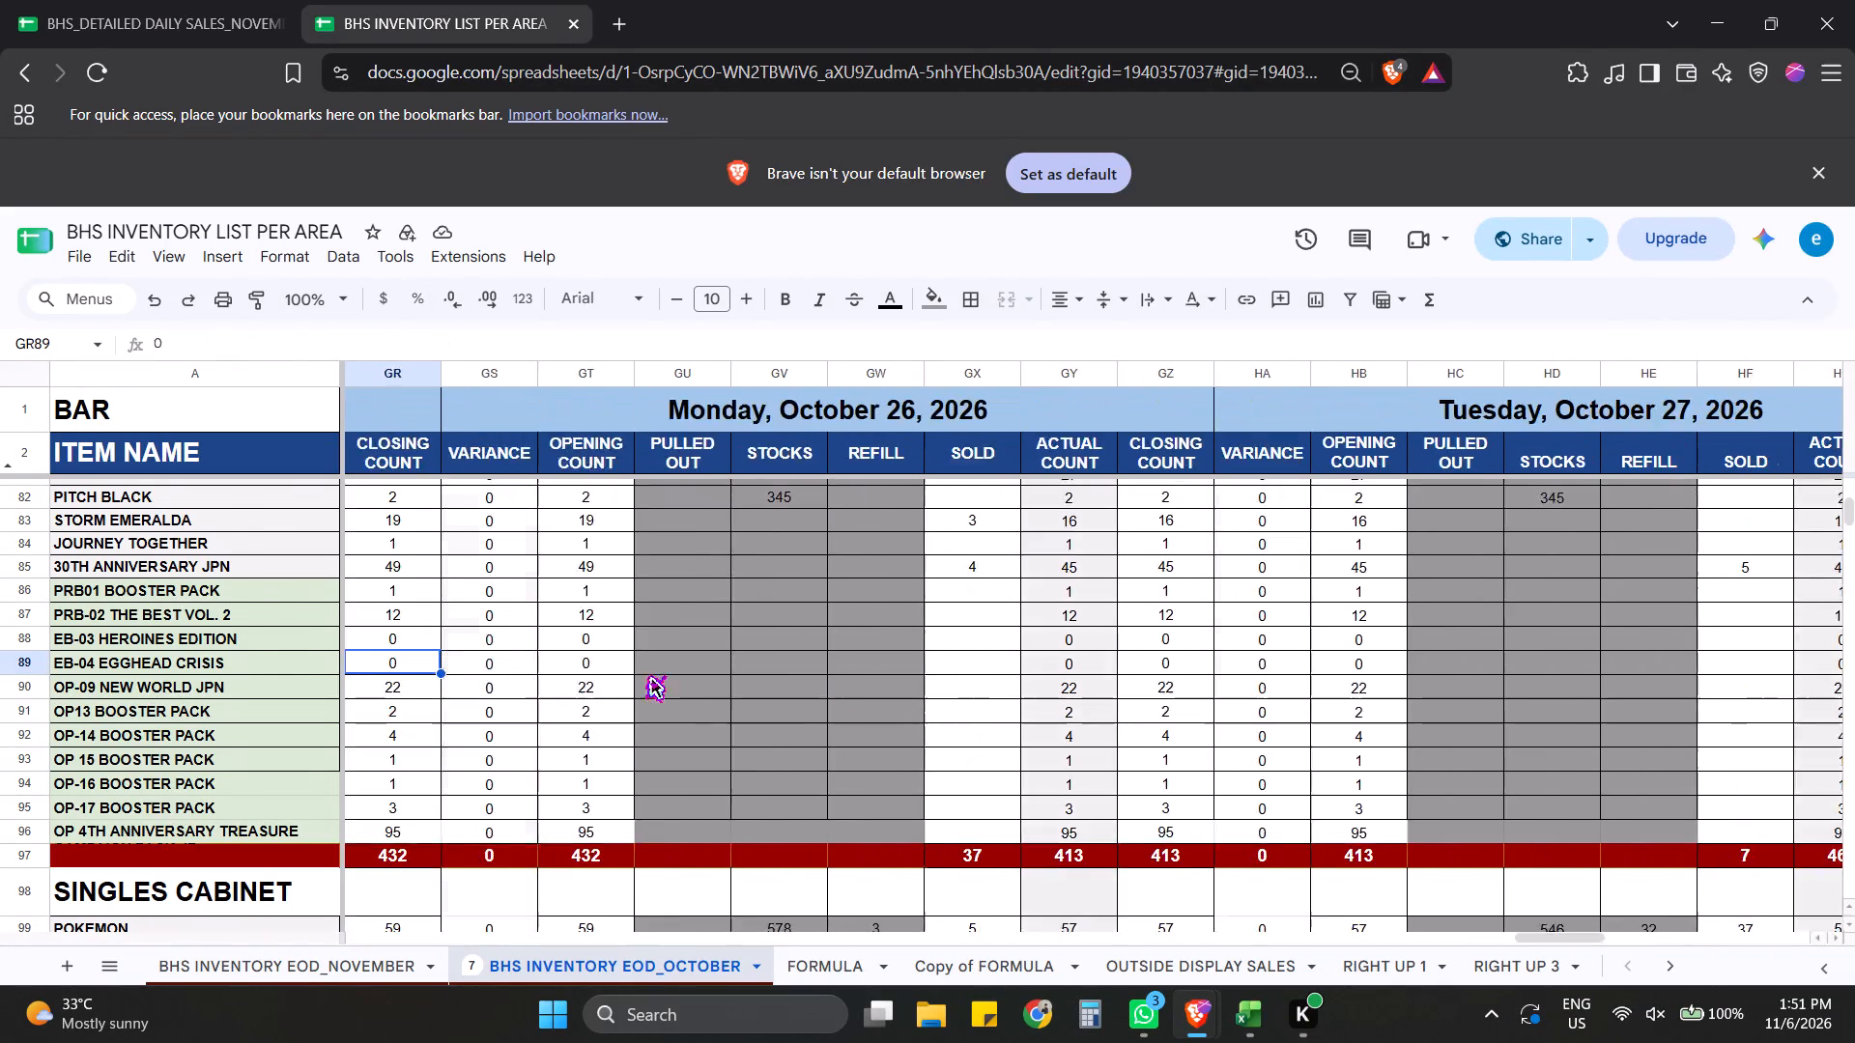
{"action": "key", "text": "Left"}
{"action": "key", "text": "Right"}
{"action": "key", "text": "Right"}
{"action": "key", "text": "Right"}
{"action": "key", "text": "Right"}
{"action": "key", "text": "Right"}
{"action": "key", "text": "Right"}
{"action": "key", "text": "Right"}
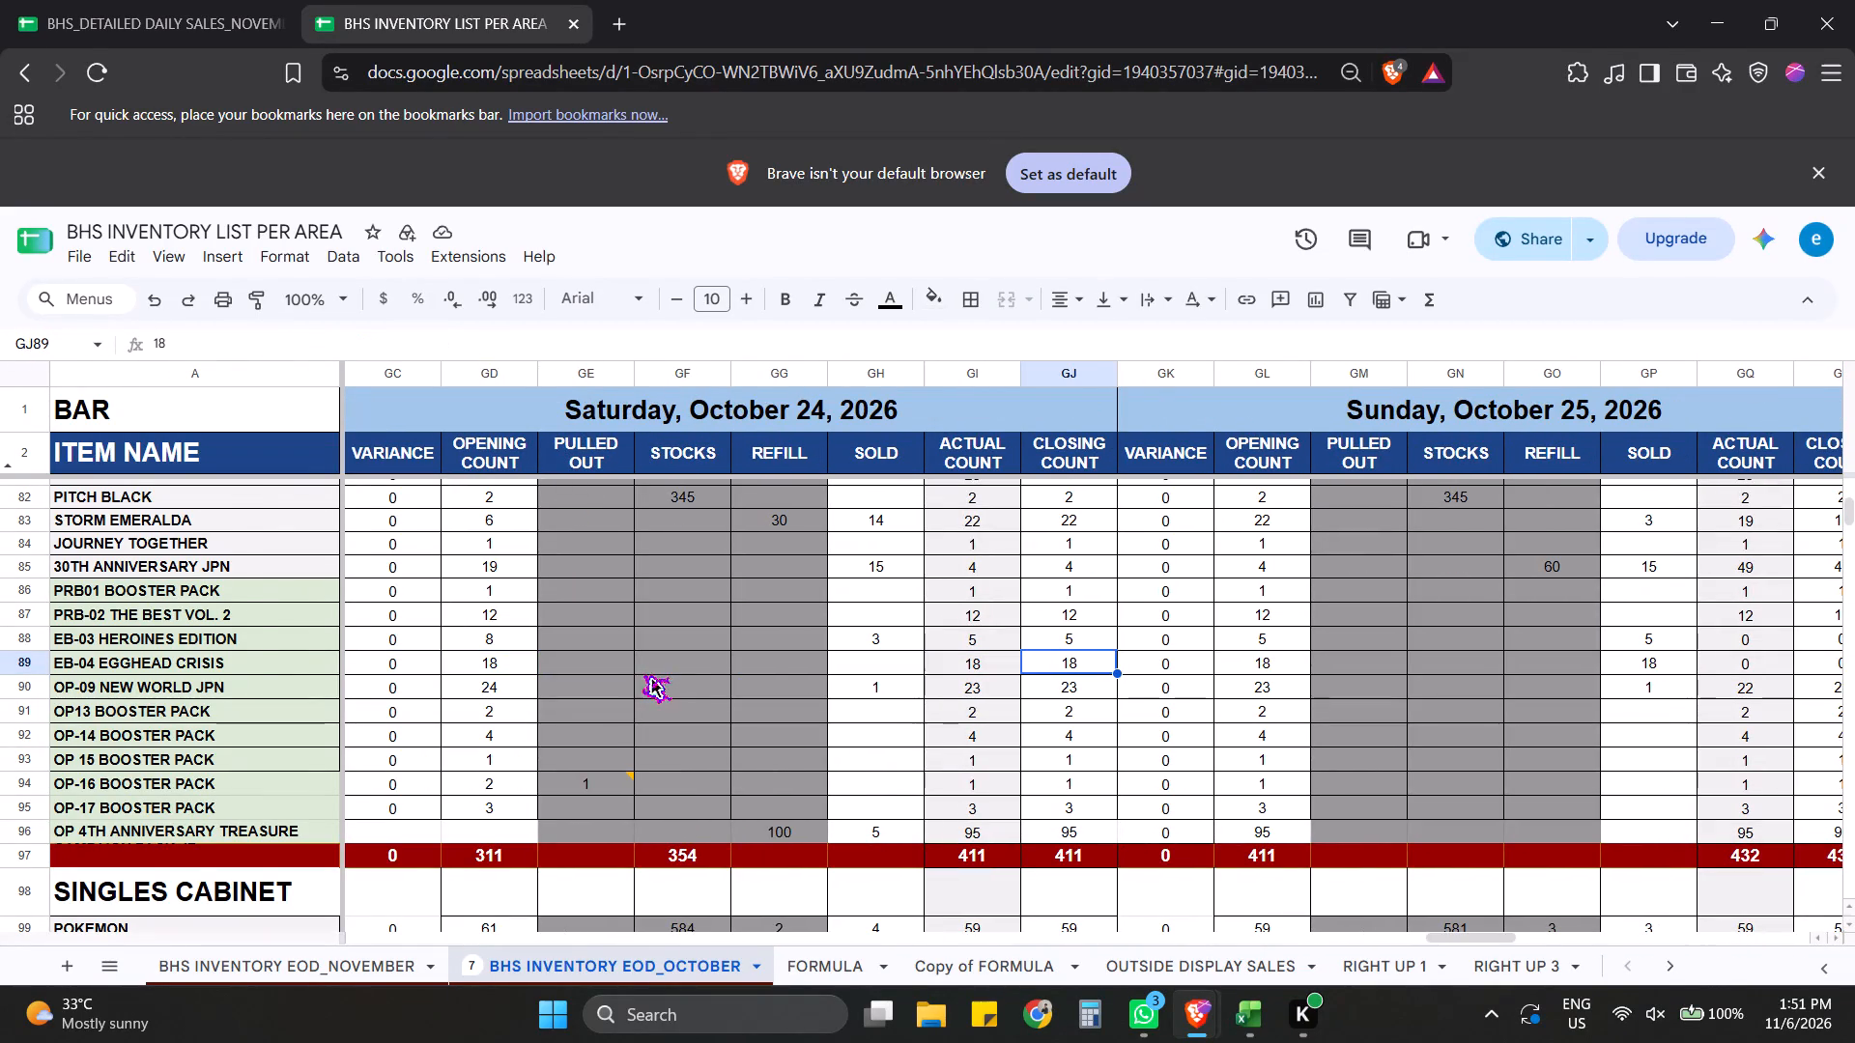
{"action": "key", "text": "Right"}
{"action": "key", "text": "Right"}
{"action": "key", "text": "Right"}
{"action": "key", "text": "Right"}
{"action": "key", "text": "Right"}
{"action": "key", "text": "Right"}
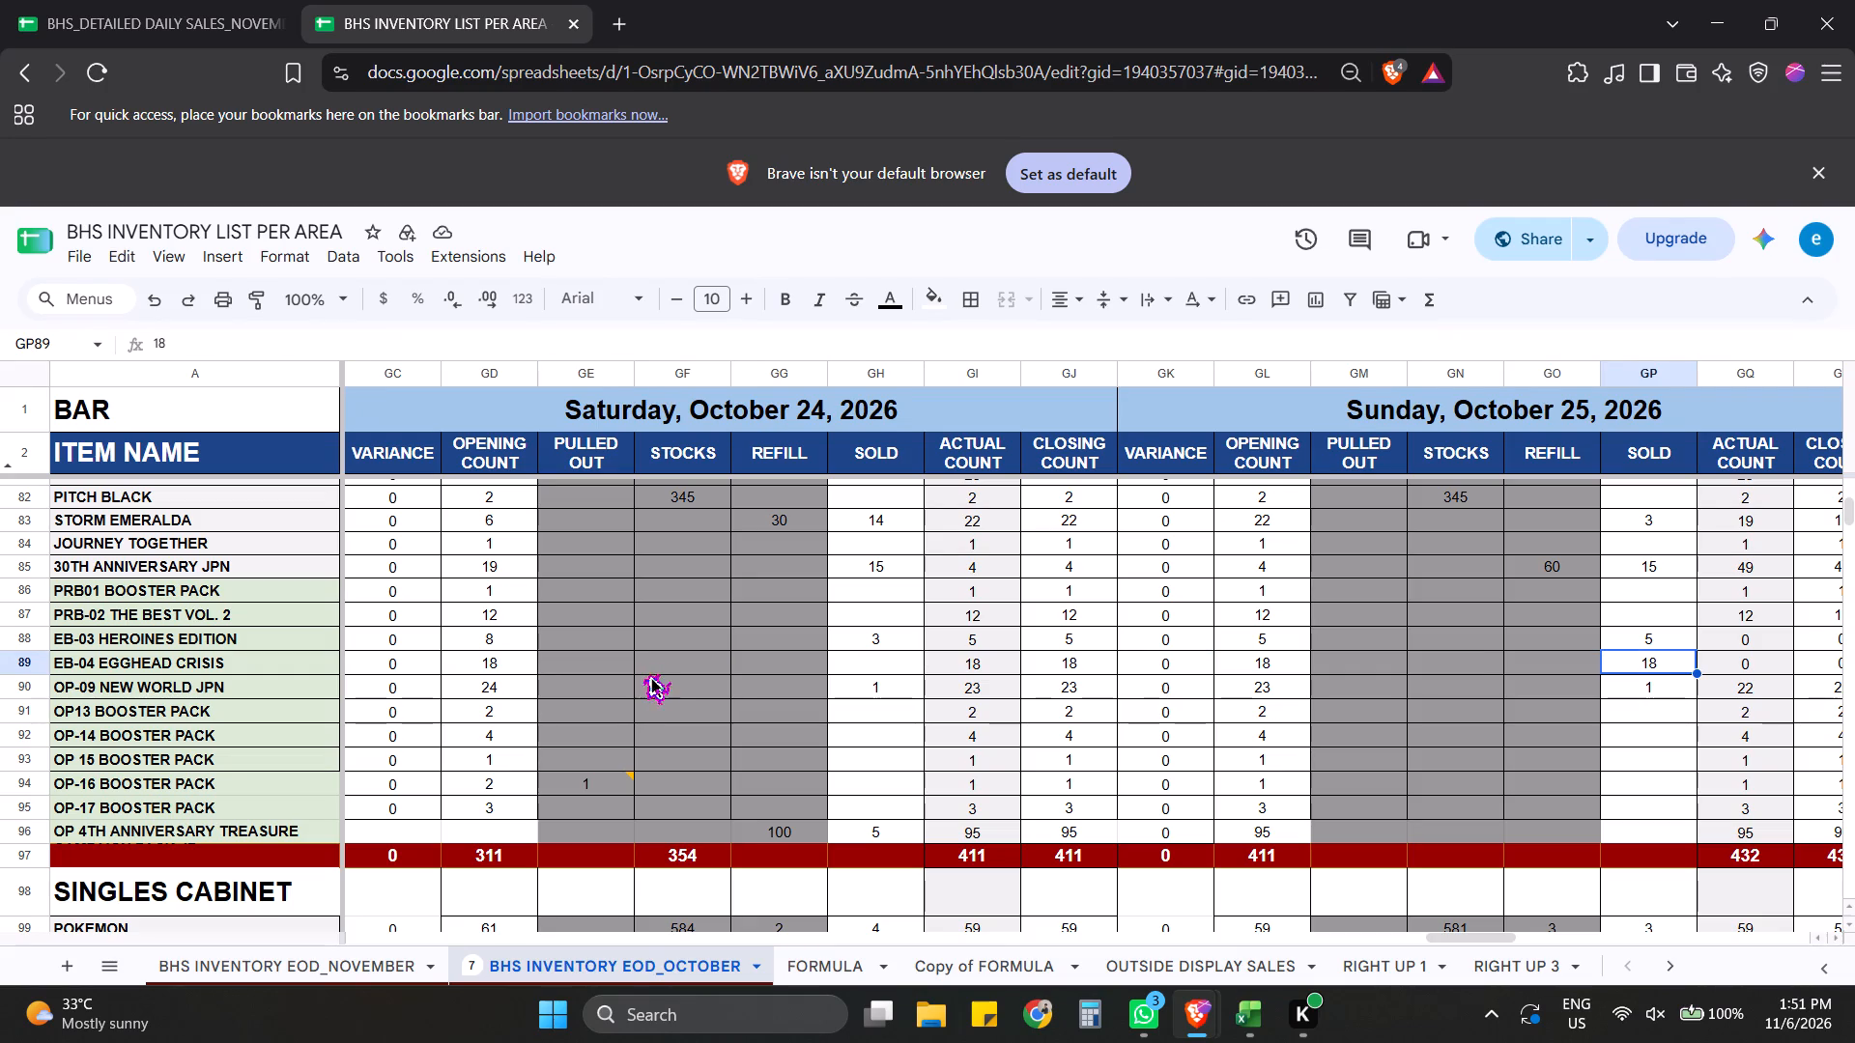
Examine EB04 Booster Pack's October sold entries in the One Piece masterfile, including October 23 and 25.
{"action": "key", "text": "alt+Tab"}
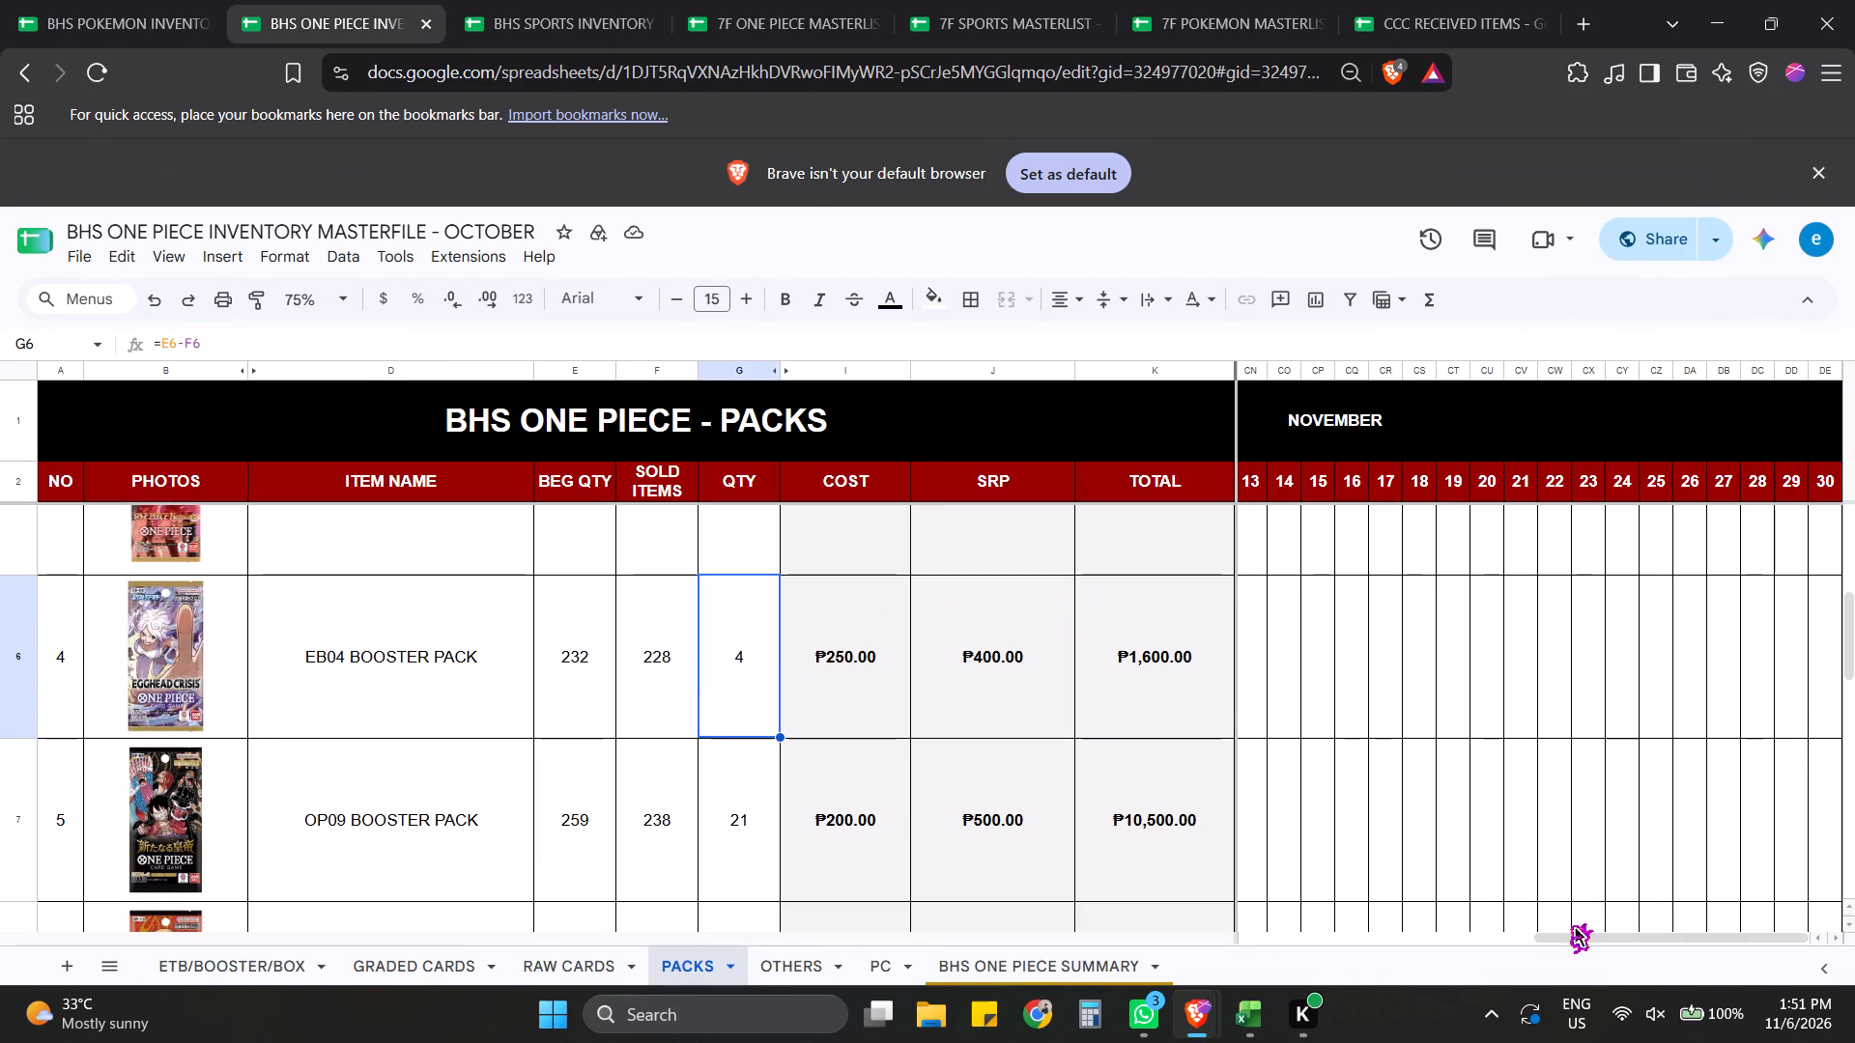
{"action": "left_click_drag", "start_coordinate": [1551, 932], "coordinate": [1189, 945]}
{"action": "left_click", "coordinate": [1483, 370]}
{"action": "left_click", "coordinate": [1552, 519]}
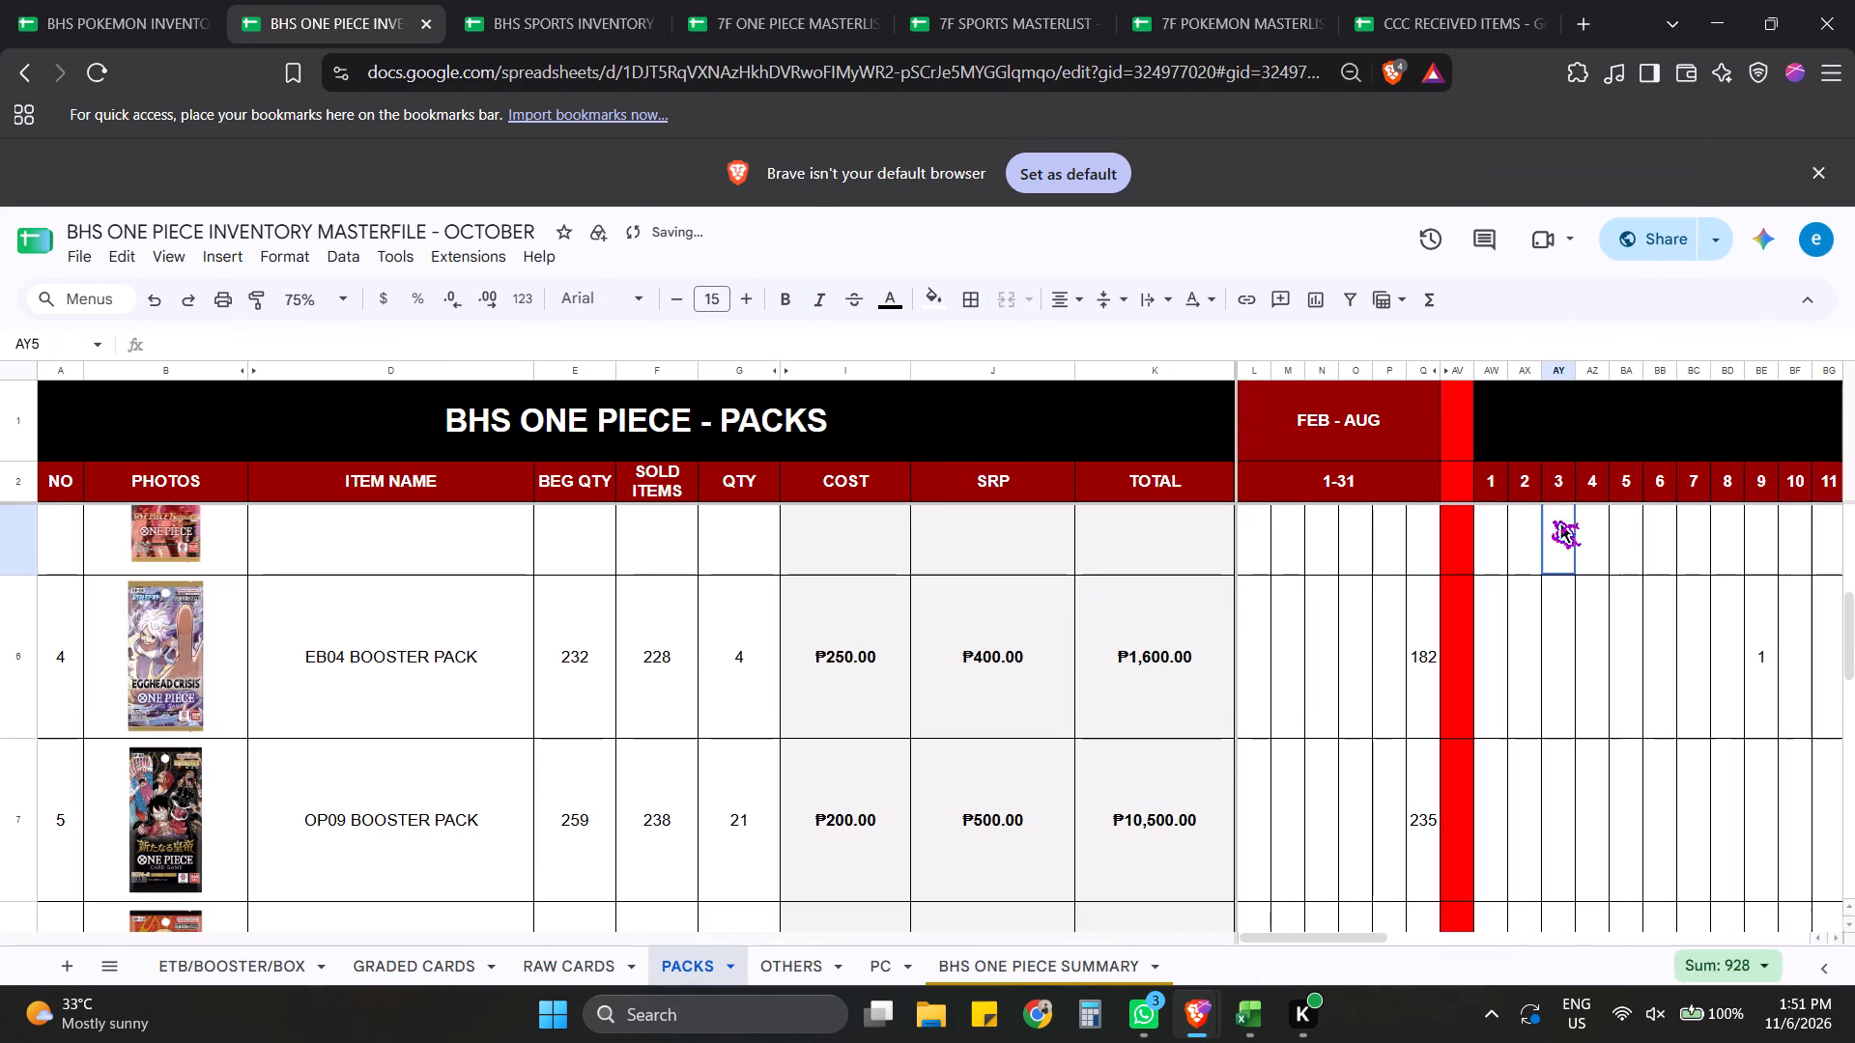
{"action": "left_click_drag", "start_coordinate": [1334, 933], "coordinate": [1490, 915]}
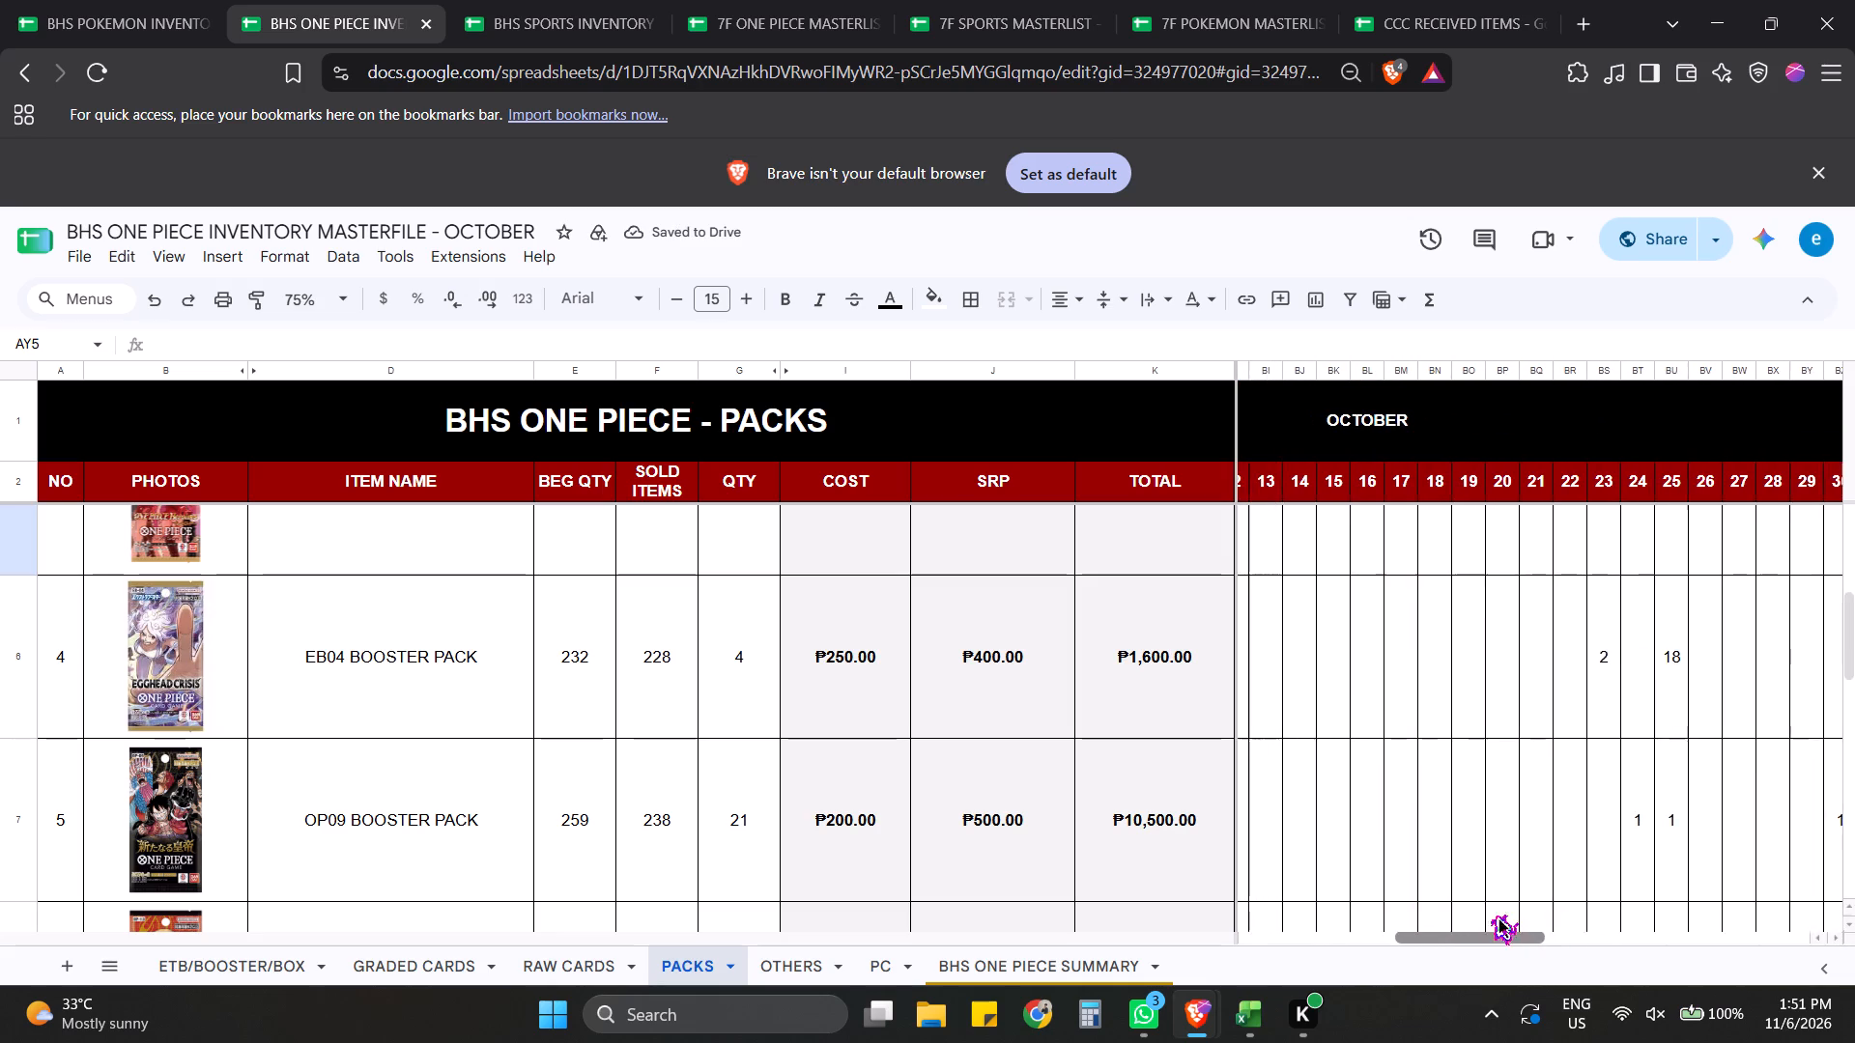
{"action": "left_click_drag", "start_coordinate": [1490, 915], "coordinate": [1508, 920]}
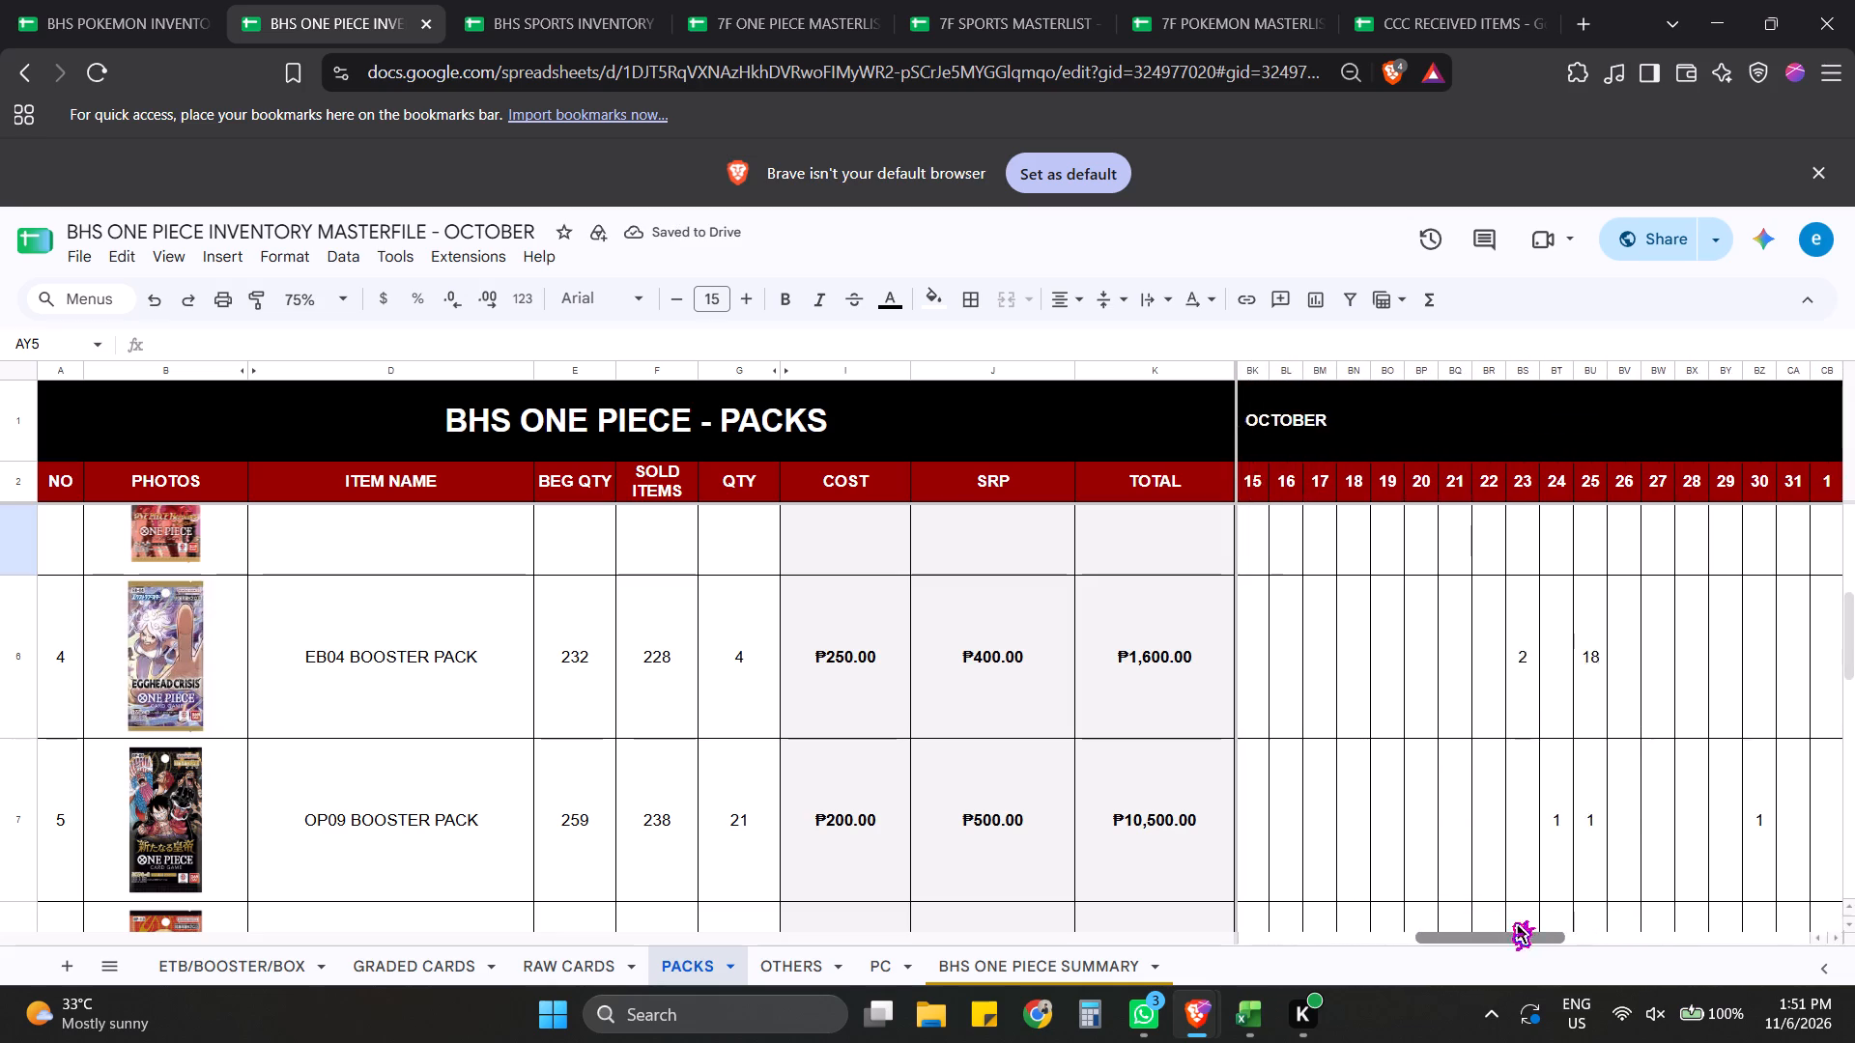
{"action": "left_click_drag", "start_coordinate": [1508, 920], "coordinate": [1525, 920]}
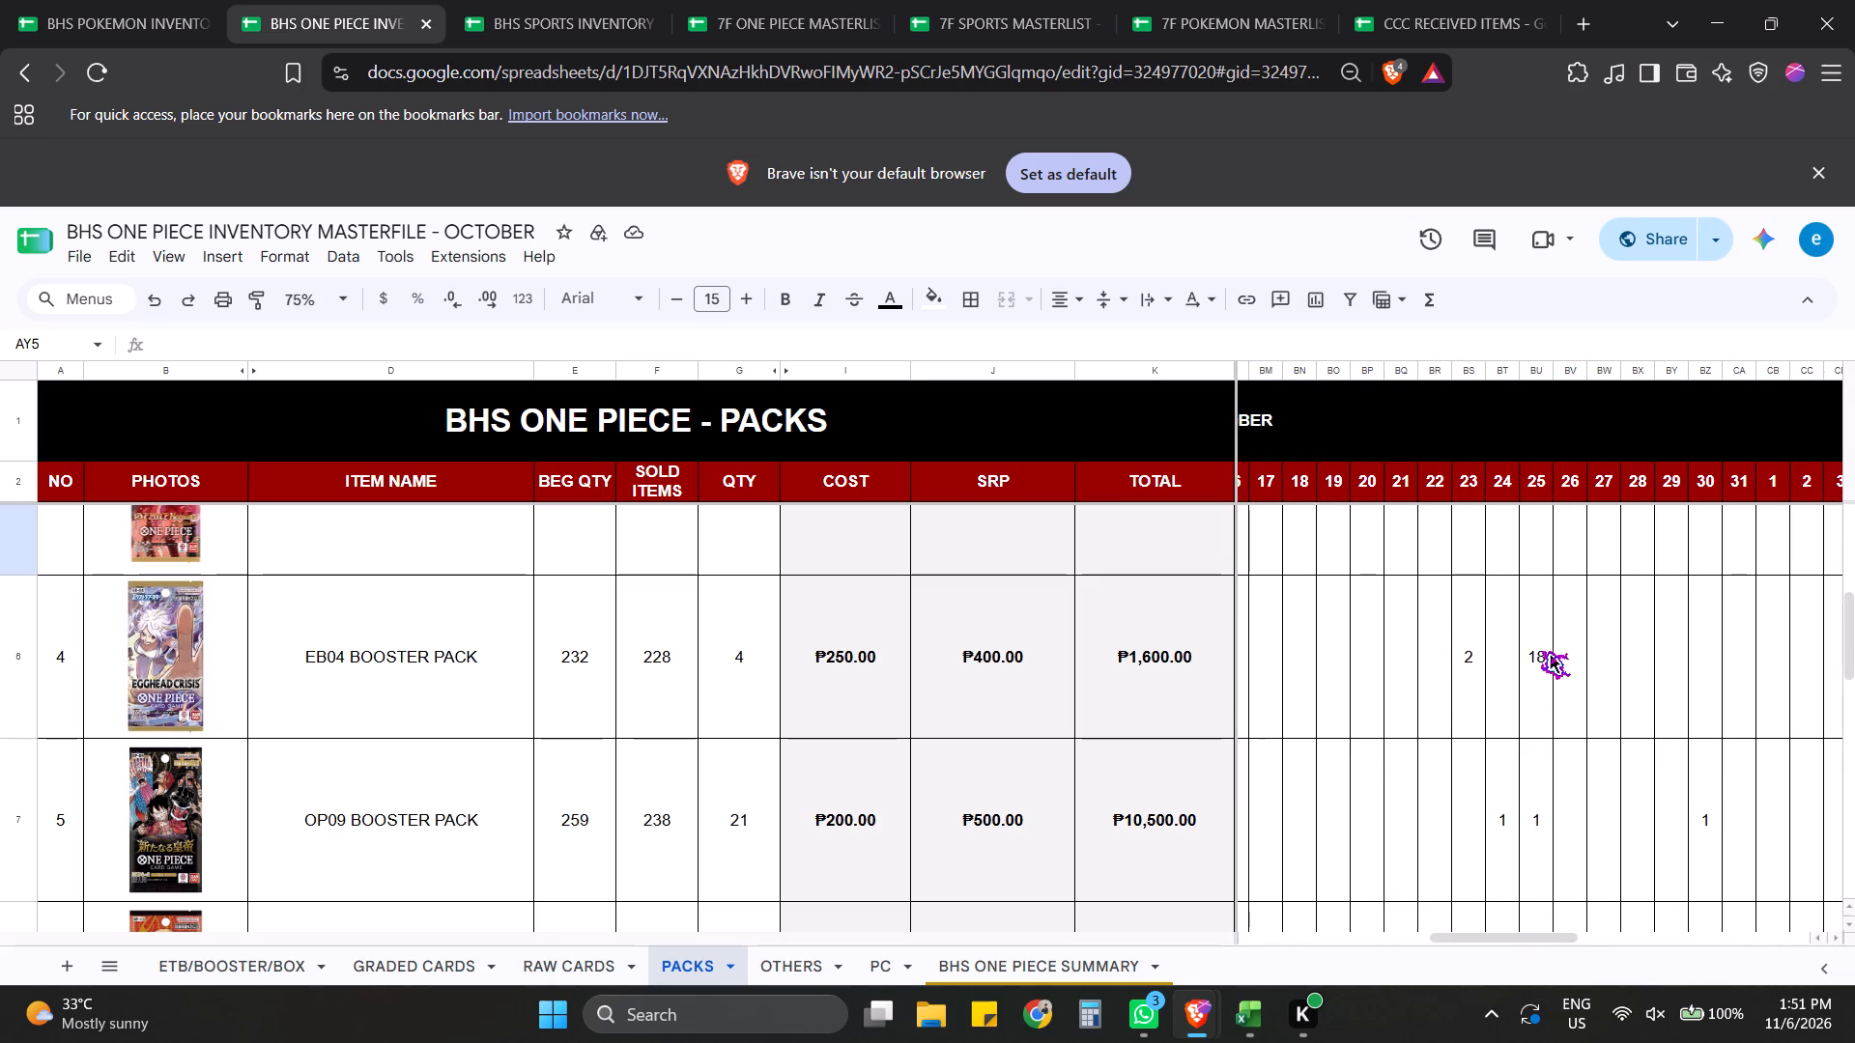
{"action": "left_click", "coordinate": [1544, 679]}
{"action": "left_click", "coordinate": [1458, 695]}
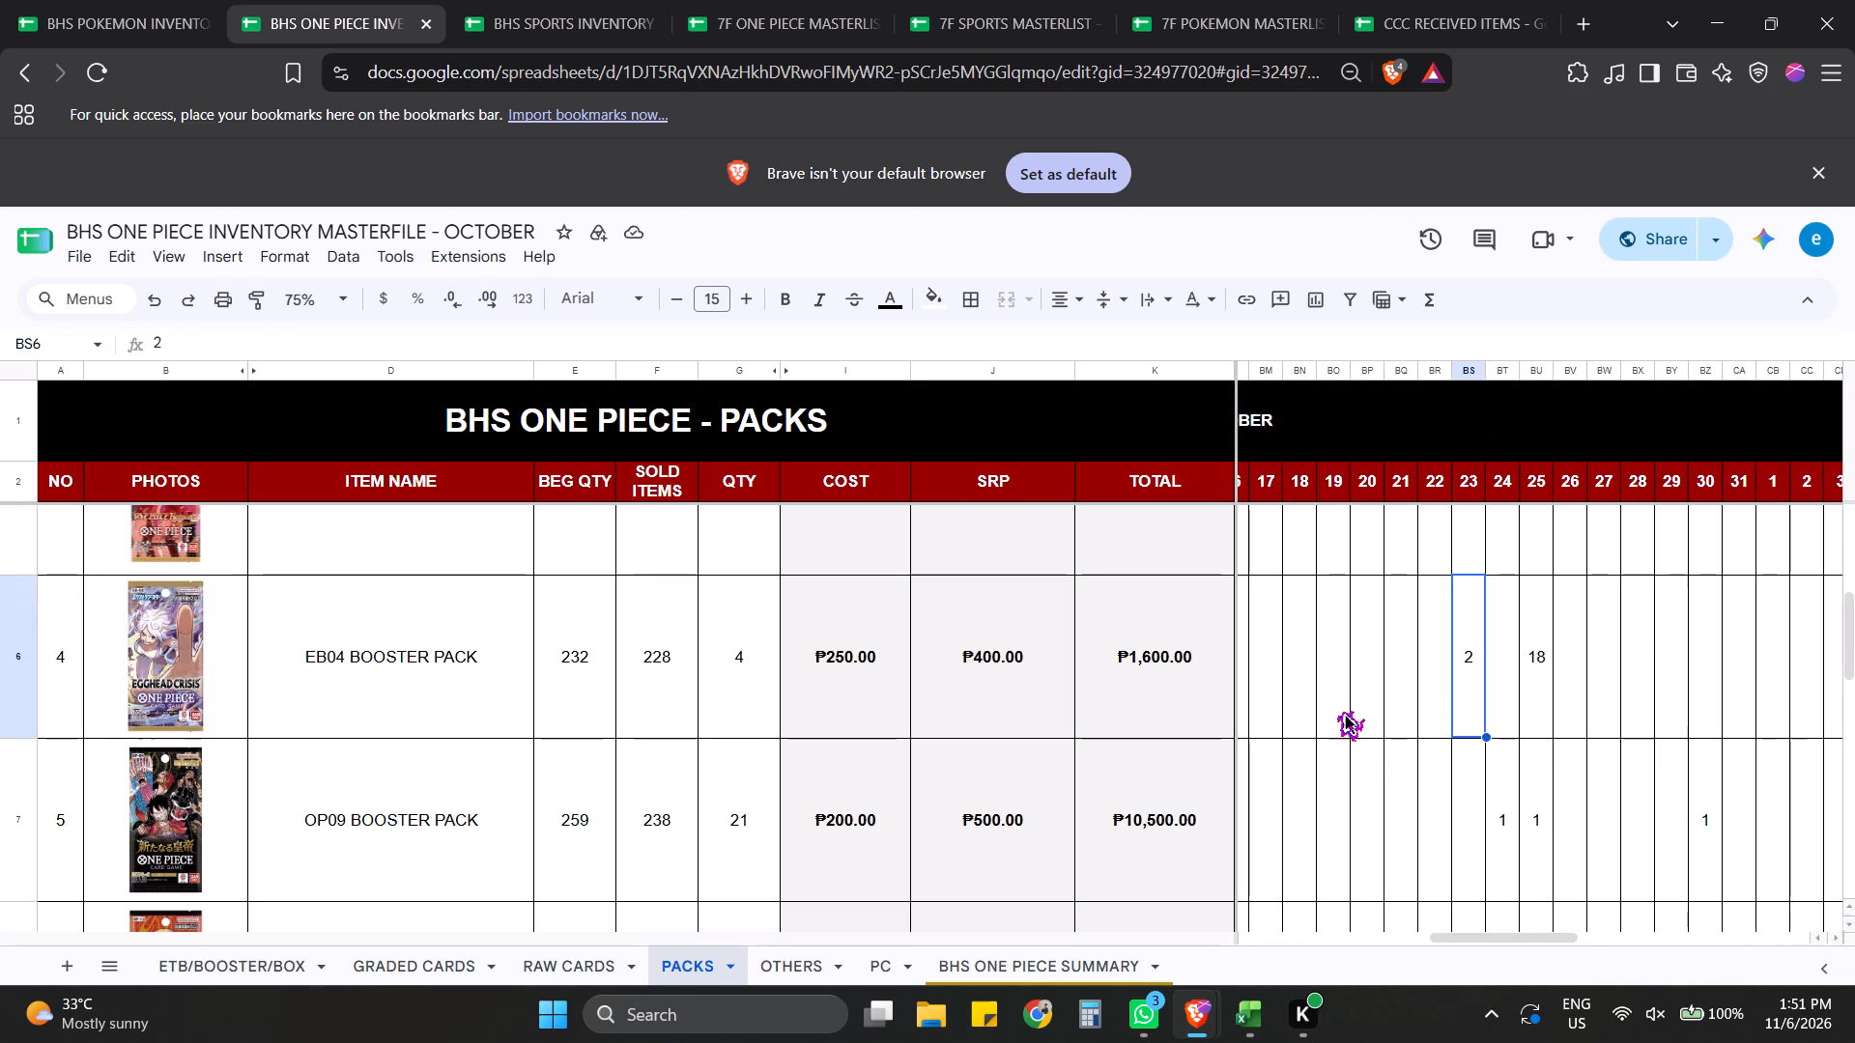
{"action": "left_click", "coordinate": [682, 685]}
{"action": "left_click", "coordinate": [1347, 686]}
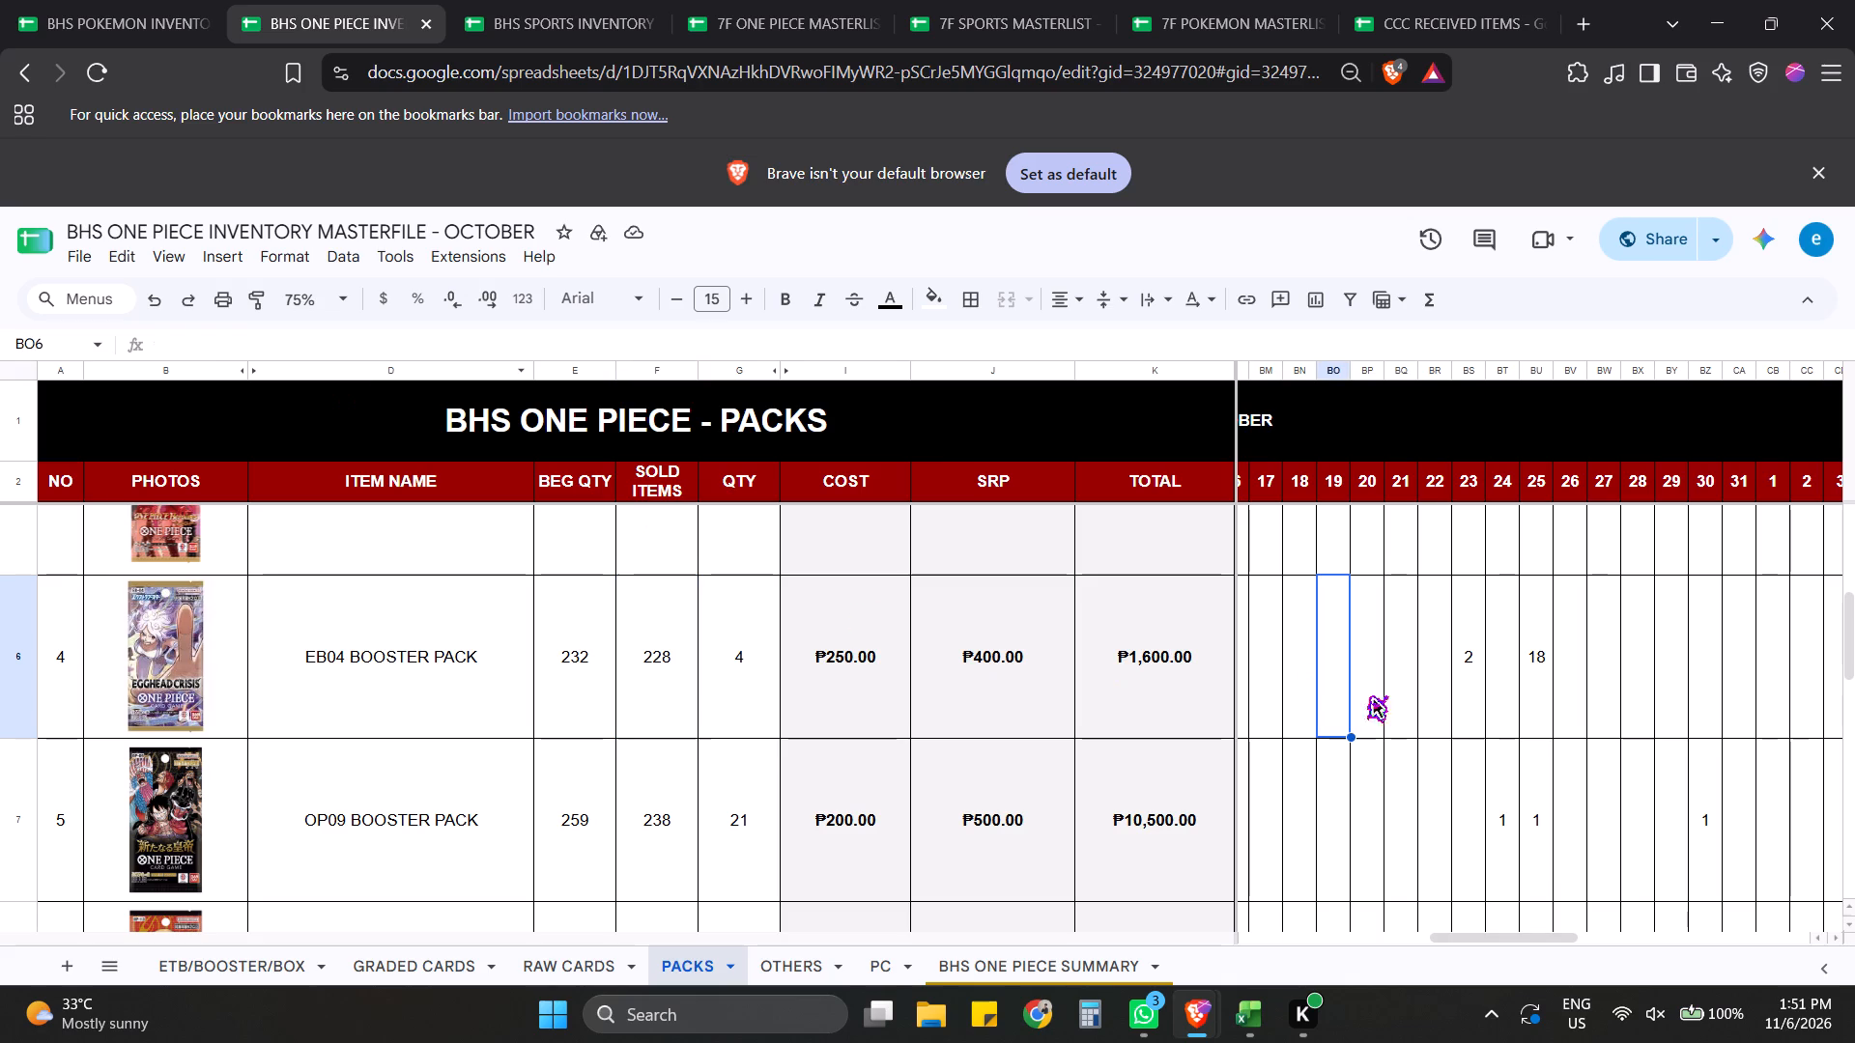
{"action": "left_click_drag", "start_coordinate": [1506, 936], "coordinate": [1485, 932]}
Trace the EB-04 Egghead Crisis row in the October per-area sheet backward from October 25 to October 21.
{"action": "key", "text": "alt+Tab"}
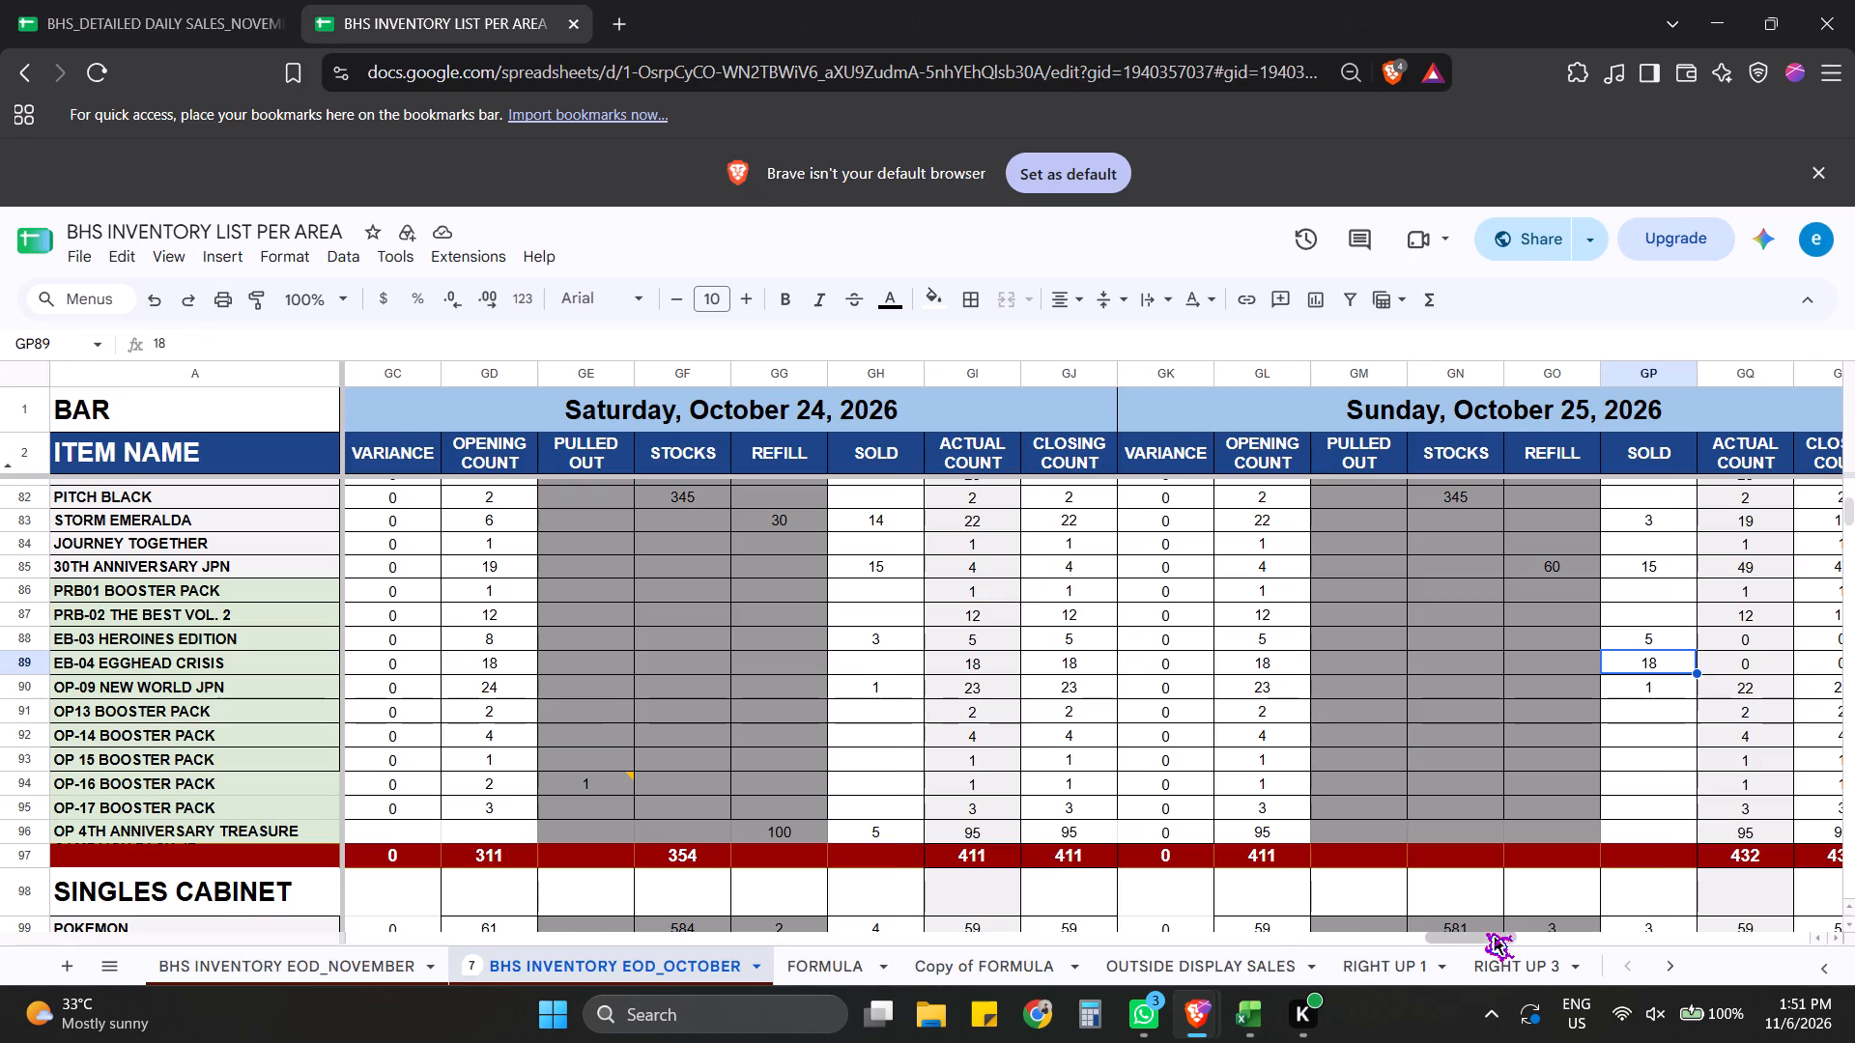
{"action": "left_click", "coordinate": [900, 738]}
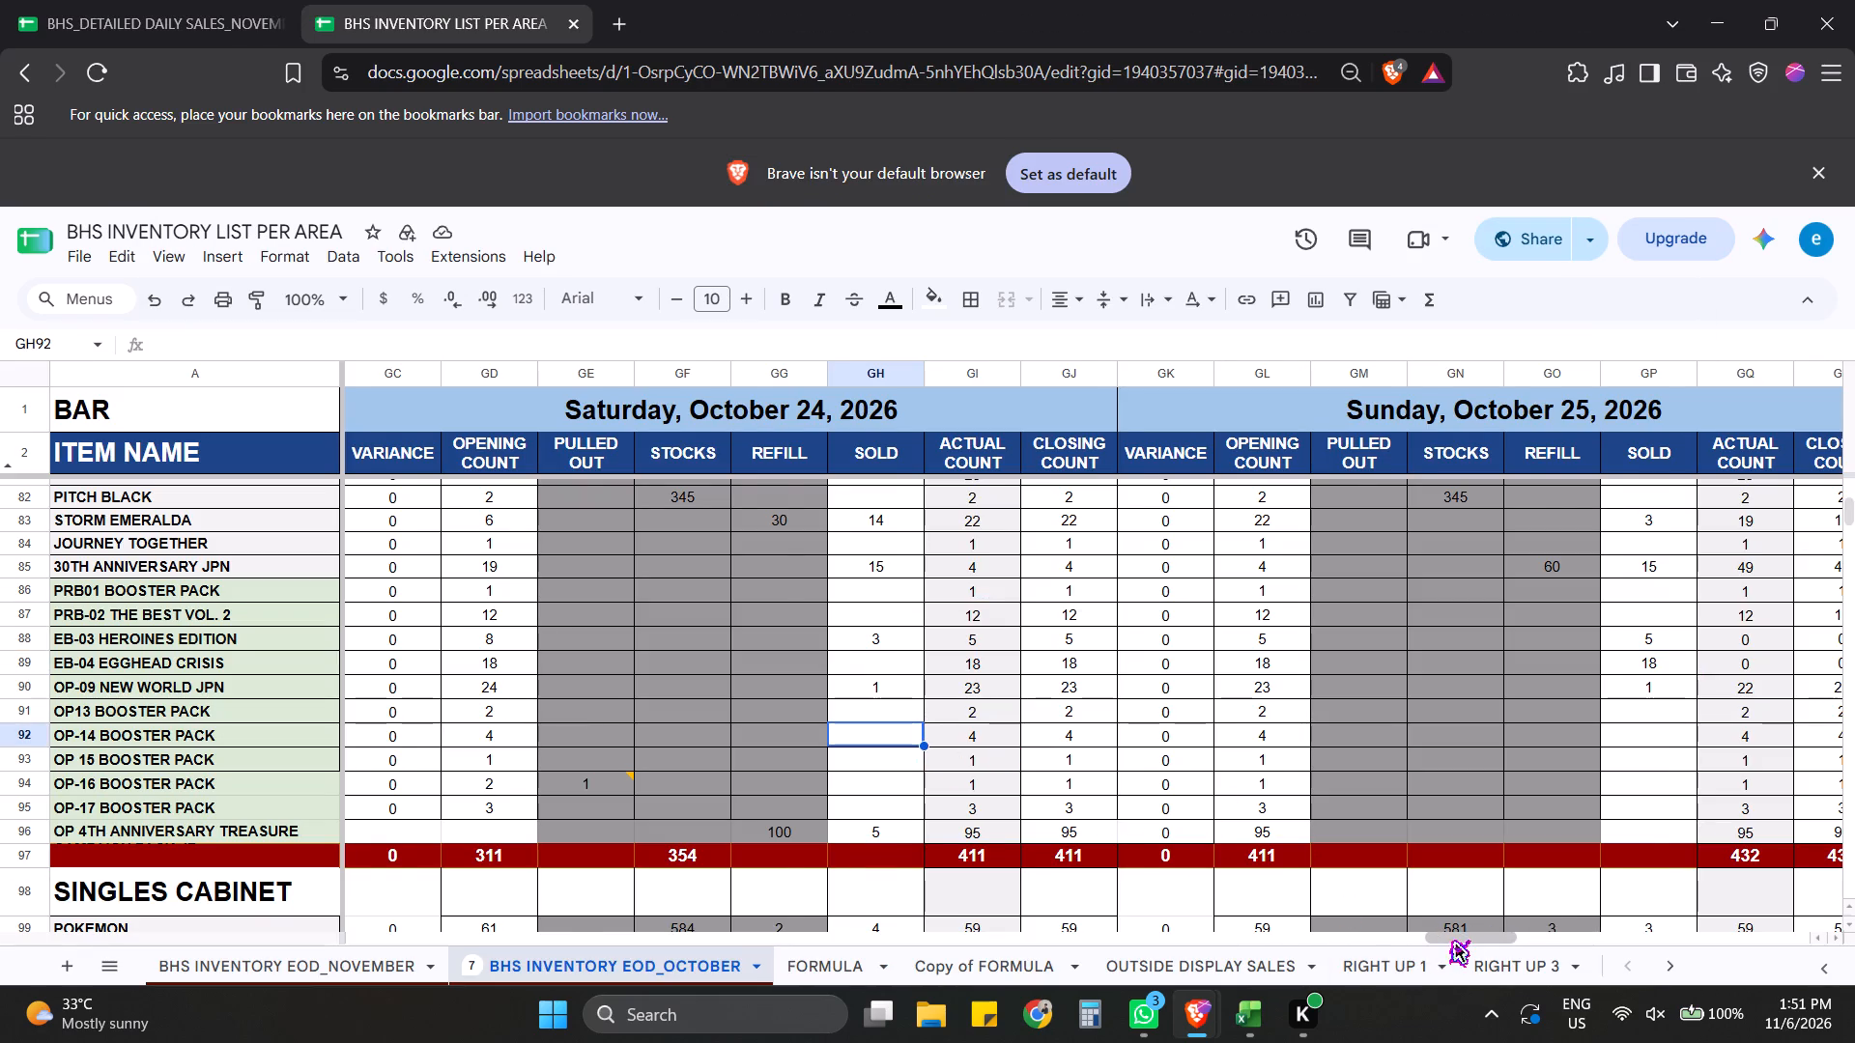
{"action": "left_click_drag", "start_coordinate": [1446, 939], "coordinate": [1428, 943]}
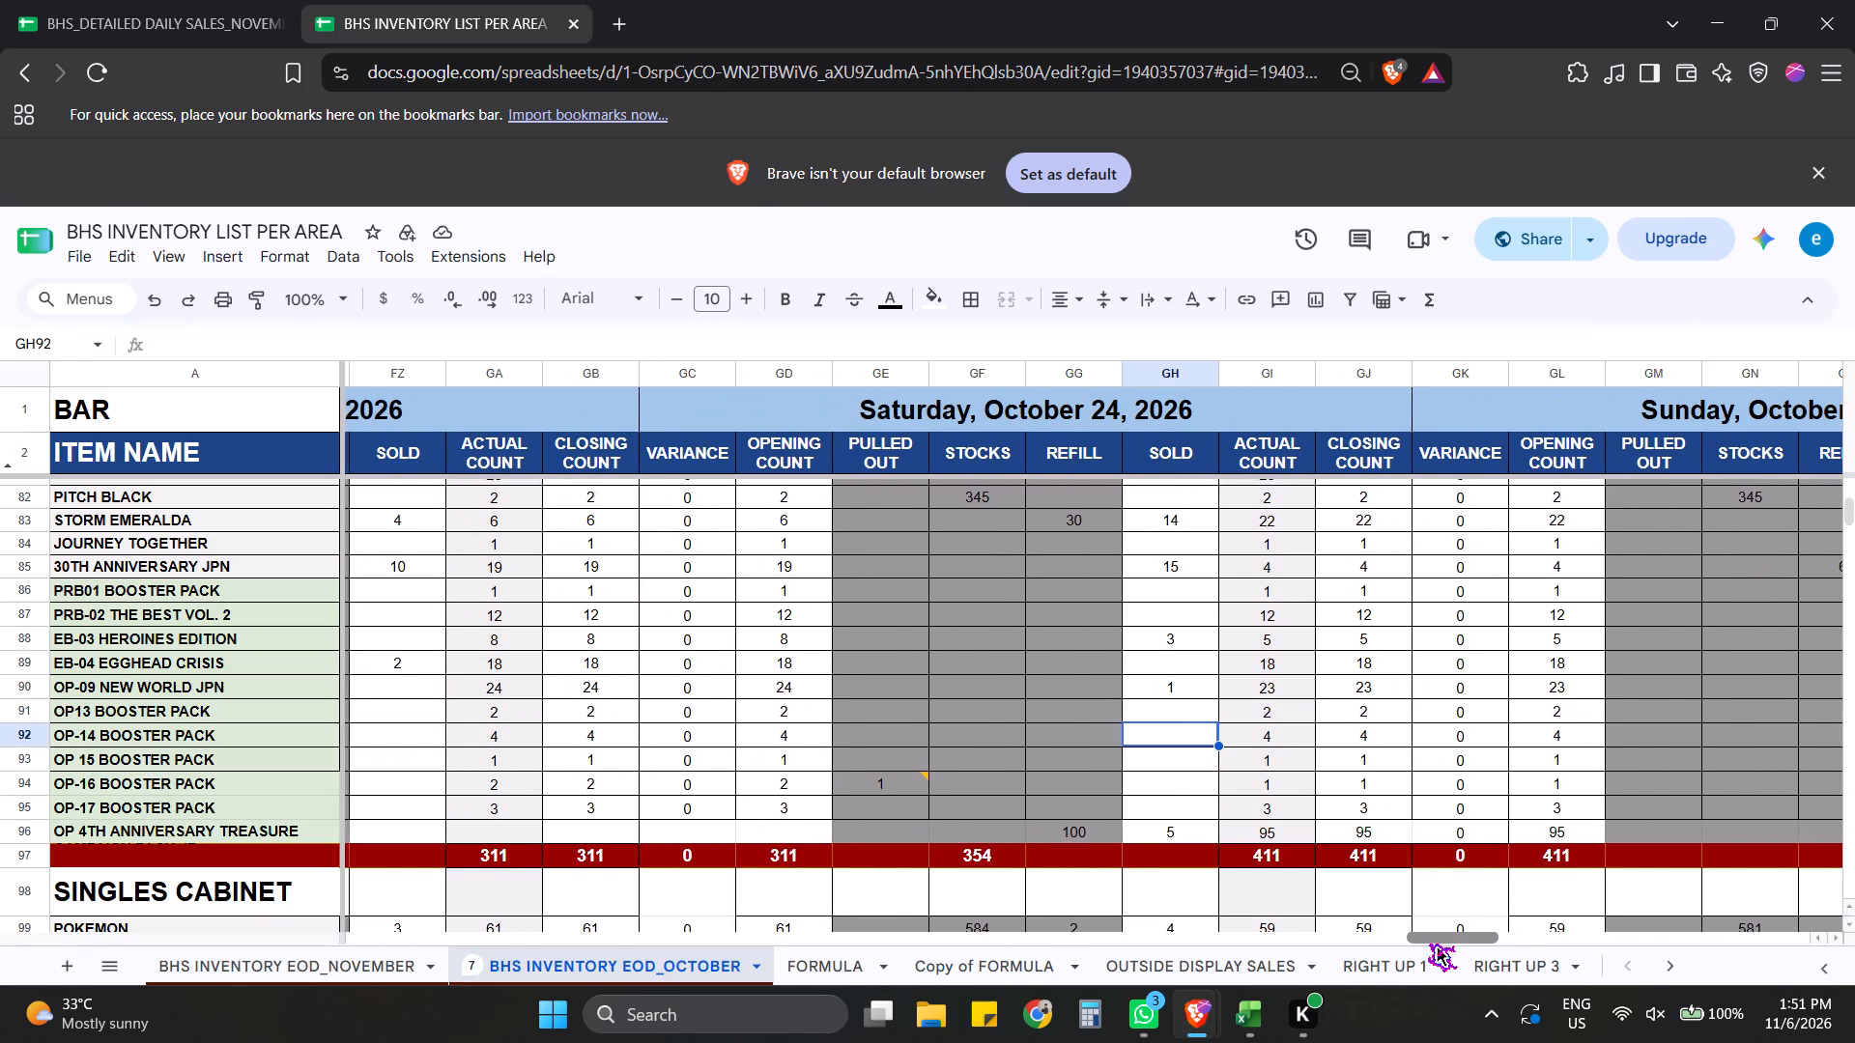
{"action": "left_click_drag", "start_coordinate": [1428, 943], "coordinate": [1377, 952]}
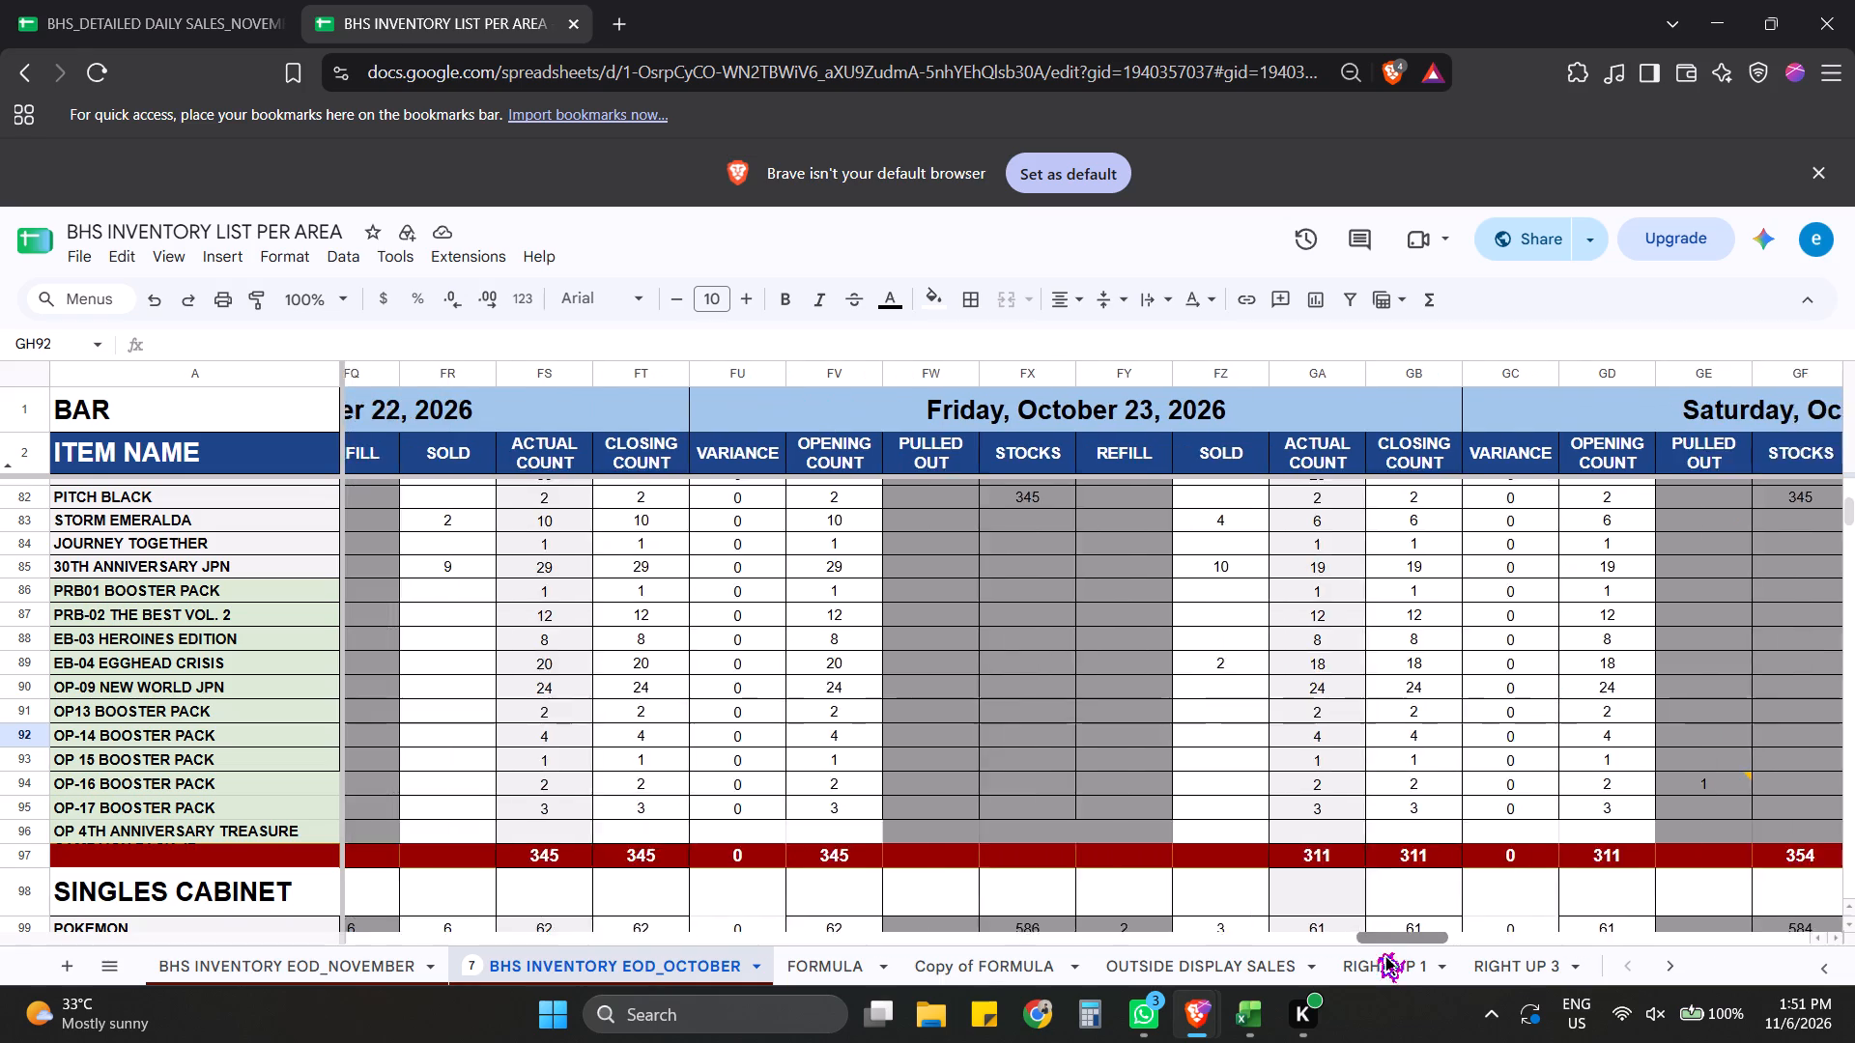
{"action": "left_click_drag", "start_coordinate": [1377, 952], "coordinate": [1320, 957]}
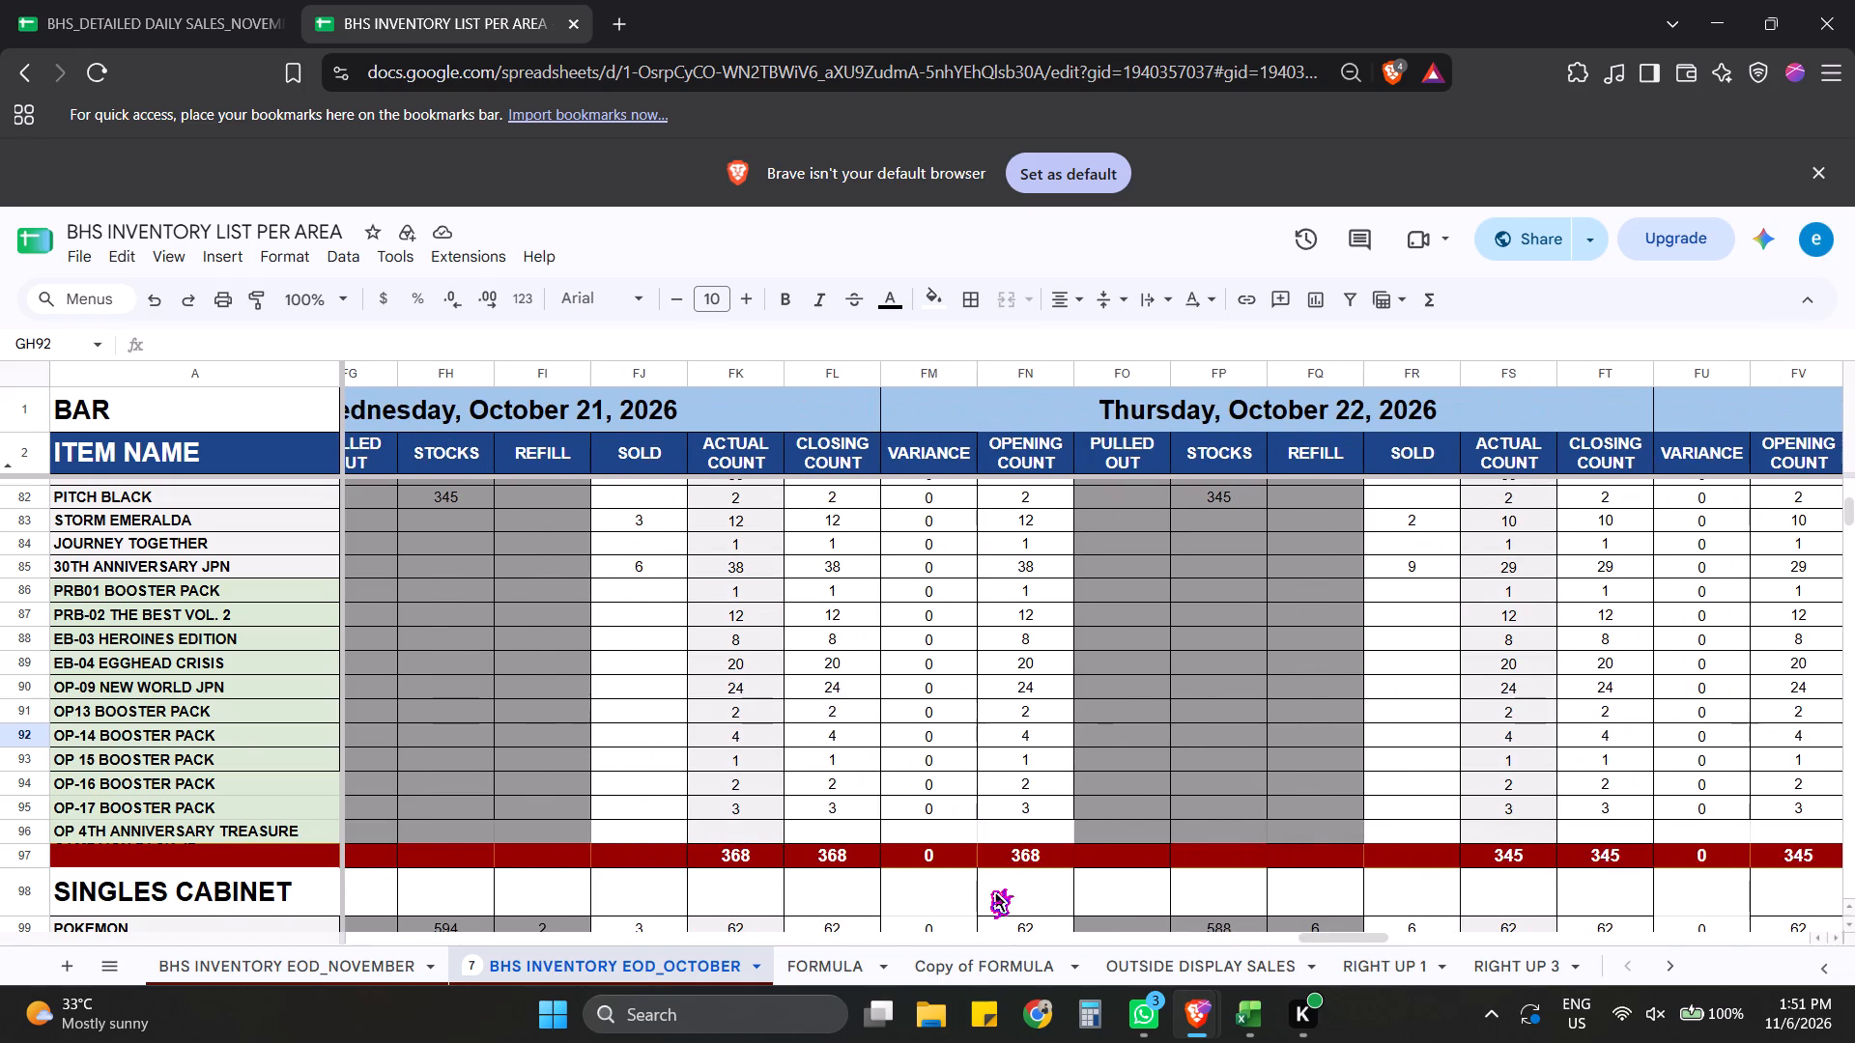
Step through the OP-09 New World JPN row in the October per-area sheet and locate its October 19 refill entry.
{"action": "left_click", "coordinate": [160, 680]}
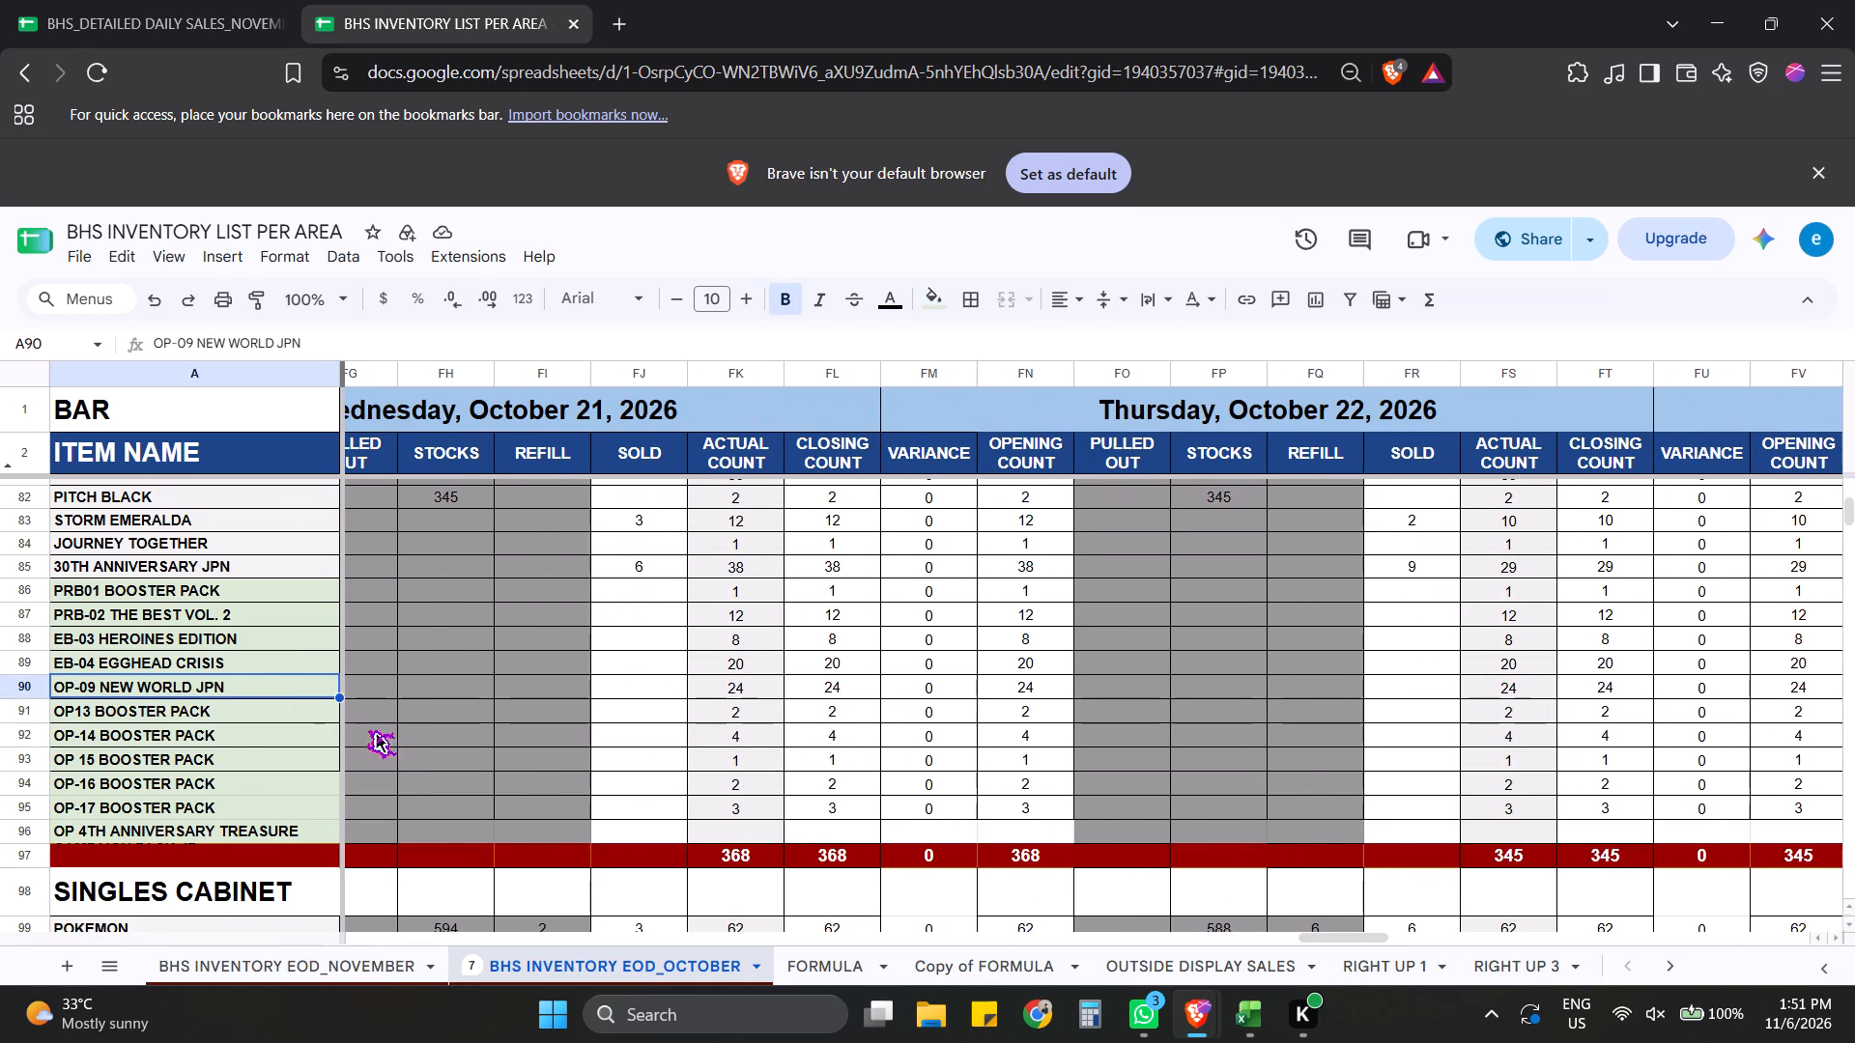
{"action": "key", "text": "Tab"}
{"action": "key", "text": "Tab"}
{"action": "key", "text": "Tab"}
{"action": "key", "text": "Tab"}
{"action": "key", "text": "Tab"}
{"action": "key", "text": "Tab"}
{"action": "key", "text": "Tab"}
{"action": "key", "text": "Tab"}
{"action": "key", "text": "Tab"}
{"action": "key", "text": "Tab"}
{"action": "key", "text": "Tab"}
{"action": "key", "text": "Tab"}
{"action": "key", "text": "Tab"}
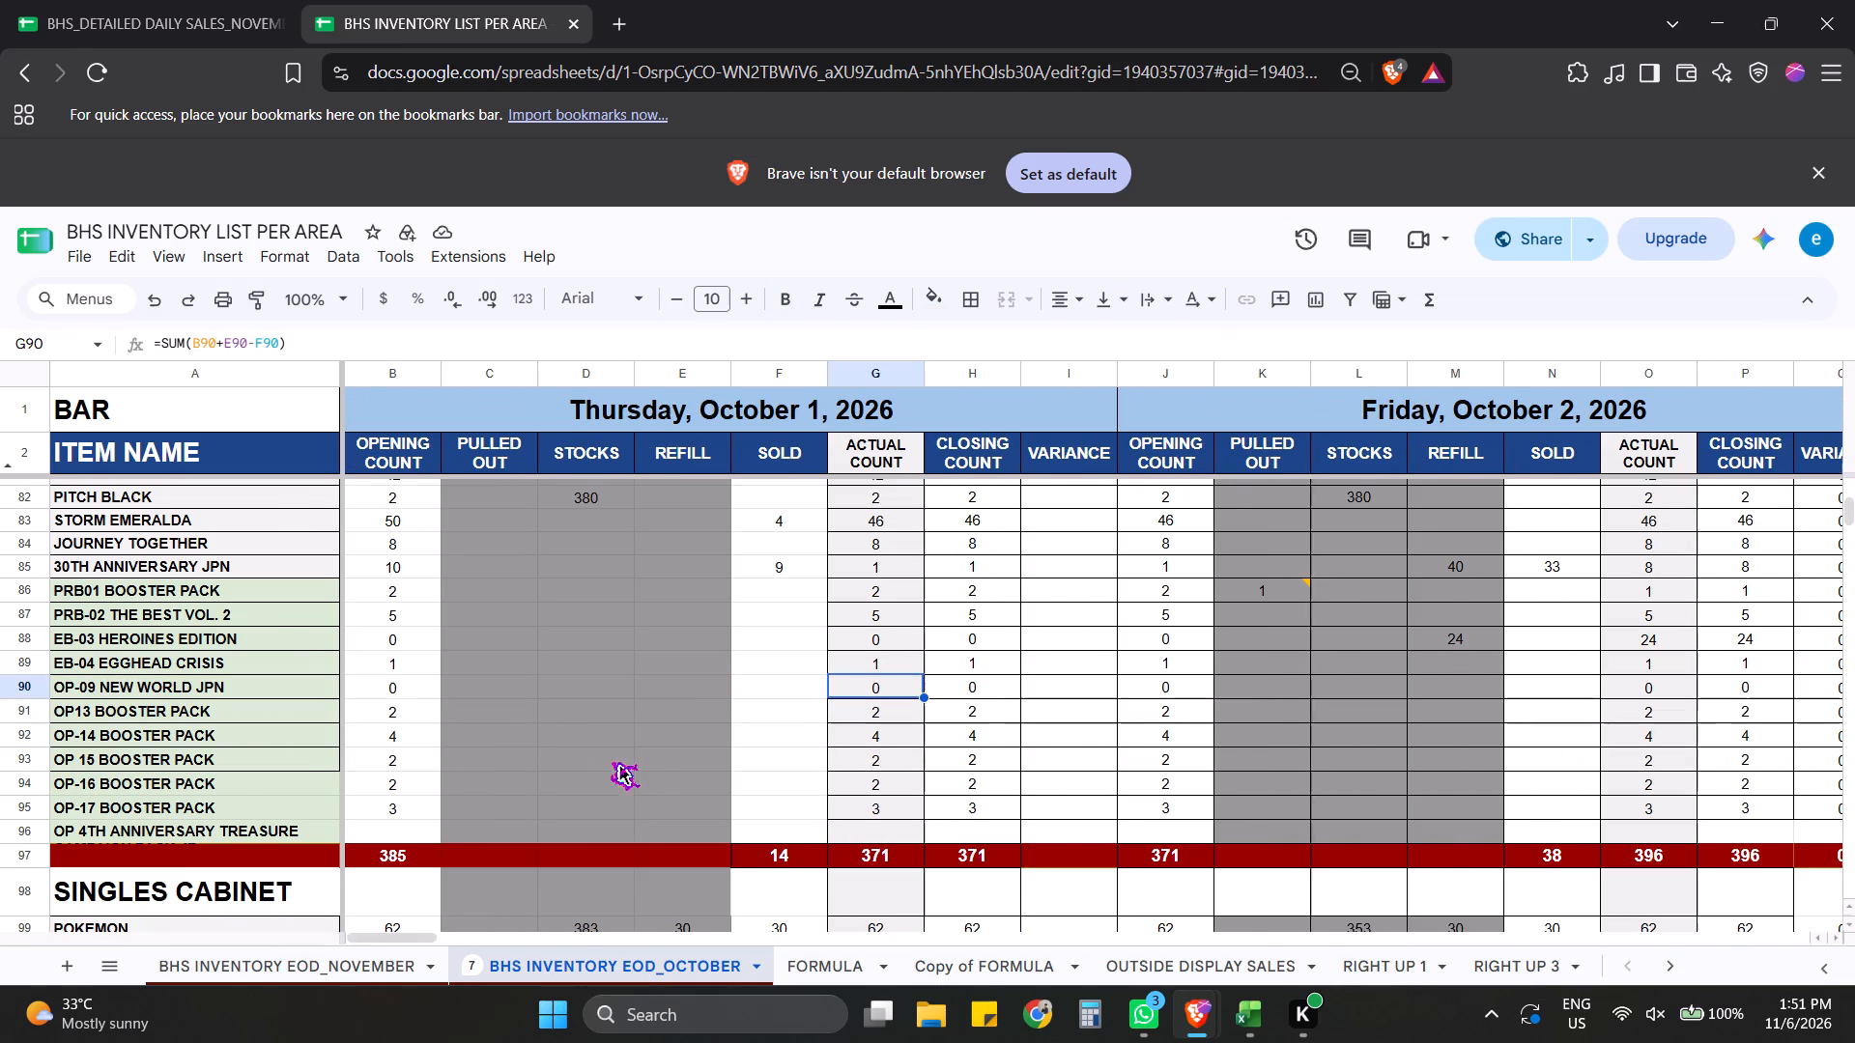
{"action": "key", "text": "Tab"}
{"action": "key", "text": "Tab"}
{"action": "key", "text": "Tab"}
{"action": "key", "text": "Tab"}
{"action": "key", "text": "Tab"}
{"action": "key", "text": "Tab"}
{"action": "key", "text": "Tab"}
{"action": "key", "text": "Tab"}
{"action": "key", "text": "Tab"}
{"action": "key", "text": "Tab"}
{"action": "key", "text": "Tab"}
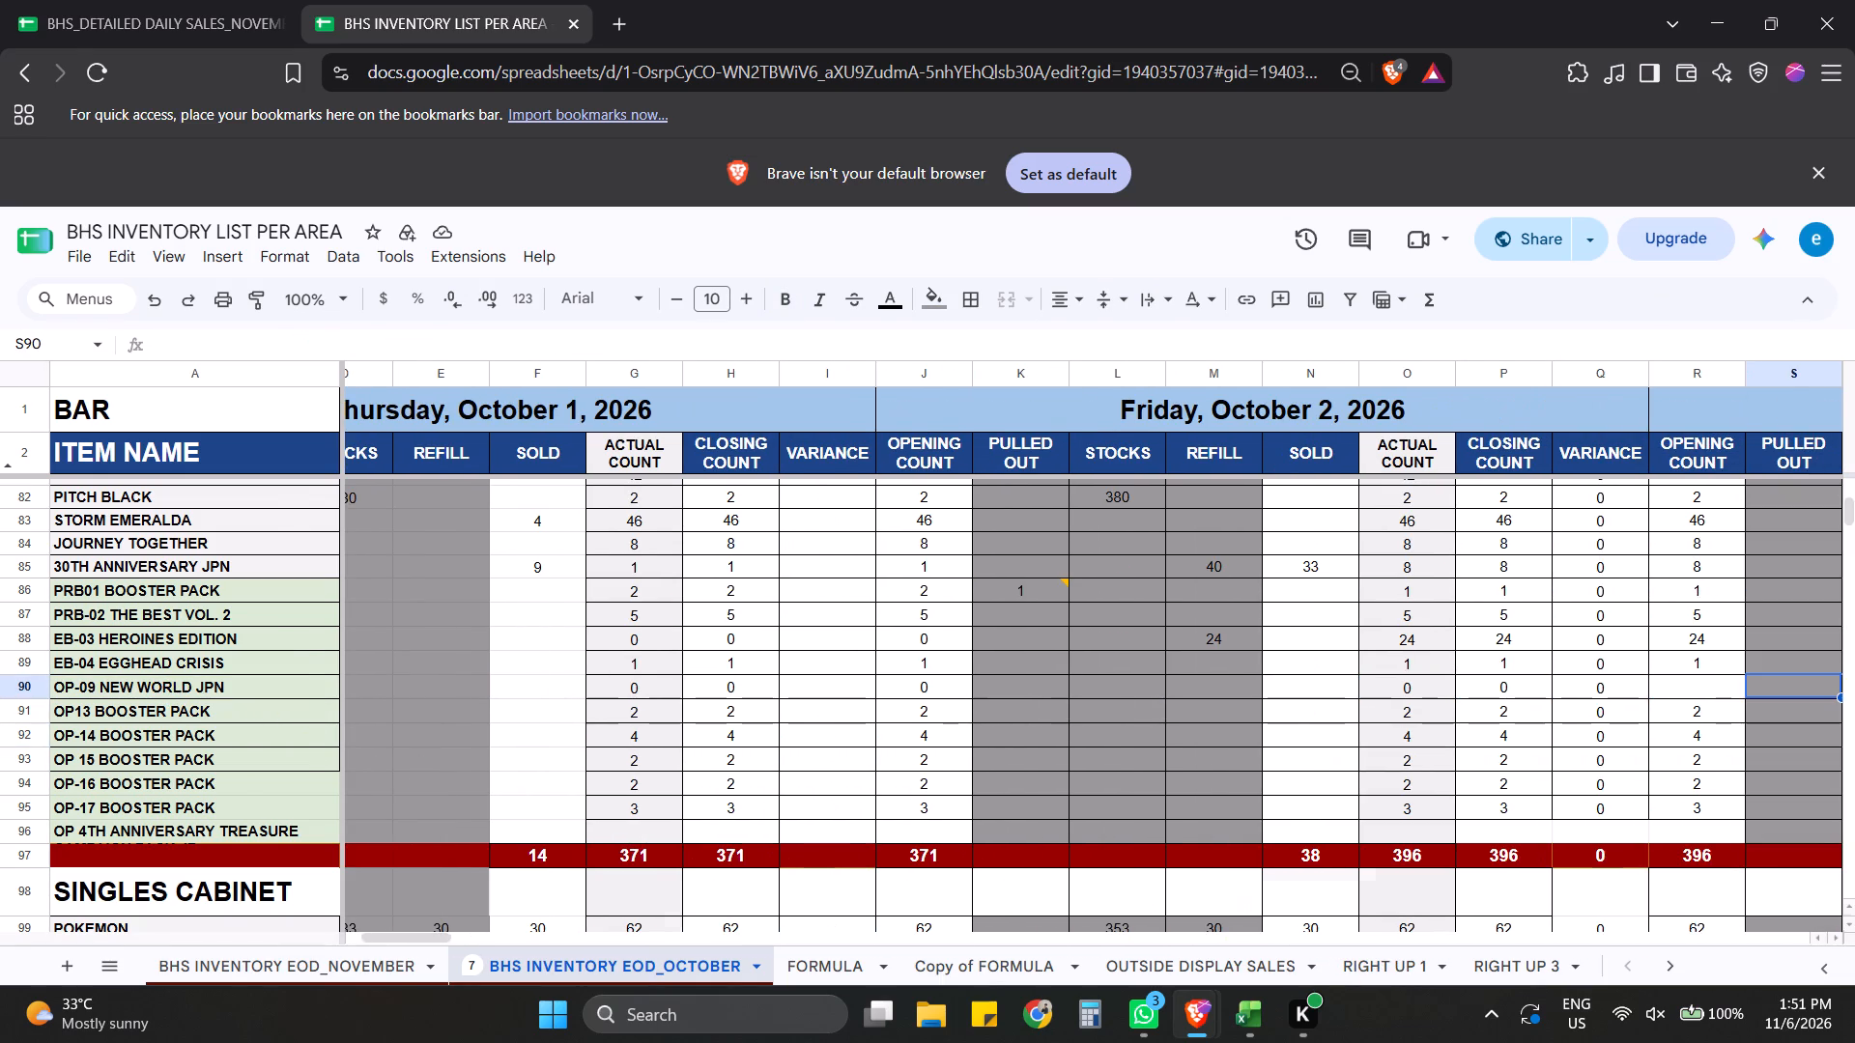
{"action": "key", "text": "Tab"}
{"action": "key", "text": "Tab"}
{"action": "key", "text": "Tab"}
{"action": "key", "text": "Tab"}
{"action": "key", "text": "Tab"}
{"action": "key", "text": "Tab"}
{"action": "key", "text": "Tab"}
{"action": "key", "text": "Tab"}
{"action": "key", "text": "Tab"}
{"action": "key", "text": "Tab"}
{"action": "key", "text": "Tab"}
{"action": "key", "text": "Tab"}
{"action": "key", "text": "Tab"}
{"action": "key", "text": "Tab"}
{"action": "key", "text": "Tab"}
{"action": "key", "text": "Tab"}
{"action": "key", "text": "Tab"}
{"action": "key", "text": "Tab"}
{"action": "key", "text": "Tab"}
{"action": "key", "text": "Tab"}
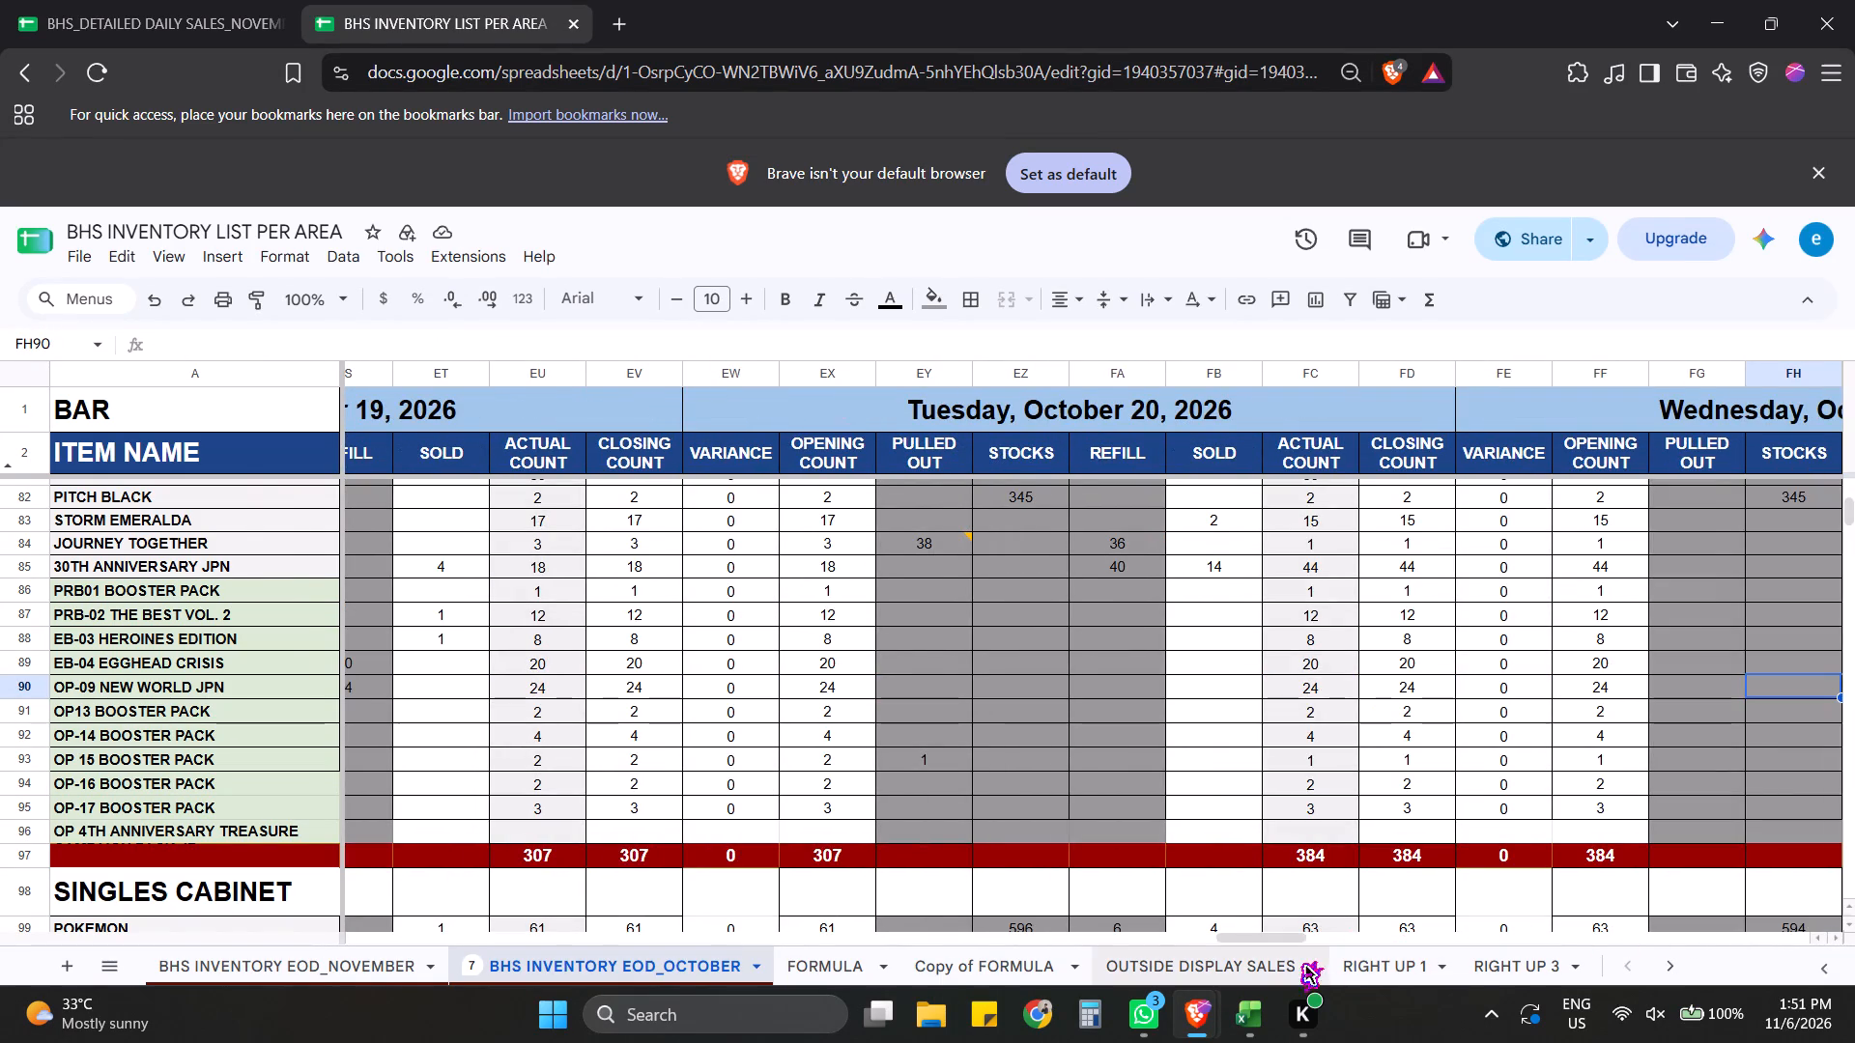
{"action": "left_click_drag", "start_coordinate": [1279, 935], "coordinate": [1247, 935]}
{"action": "left_click", "coordinate": [889, 681]}
Compare EB04 Booster Pack's October 19 and 23 masterfile entries with the per-area daily counts from October 19 through 24.
{"action": "key", "text": "alt+Tab"}
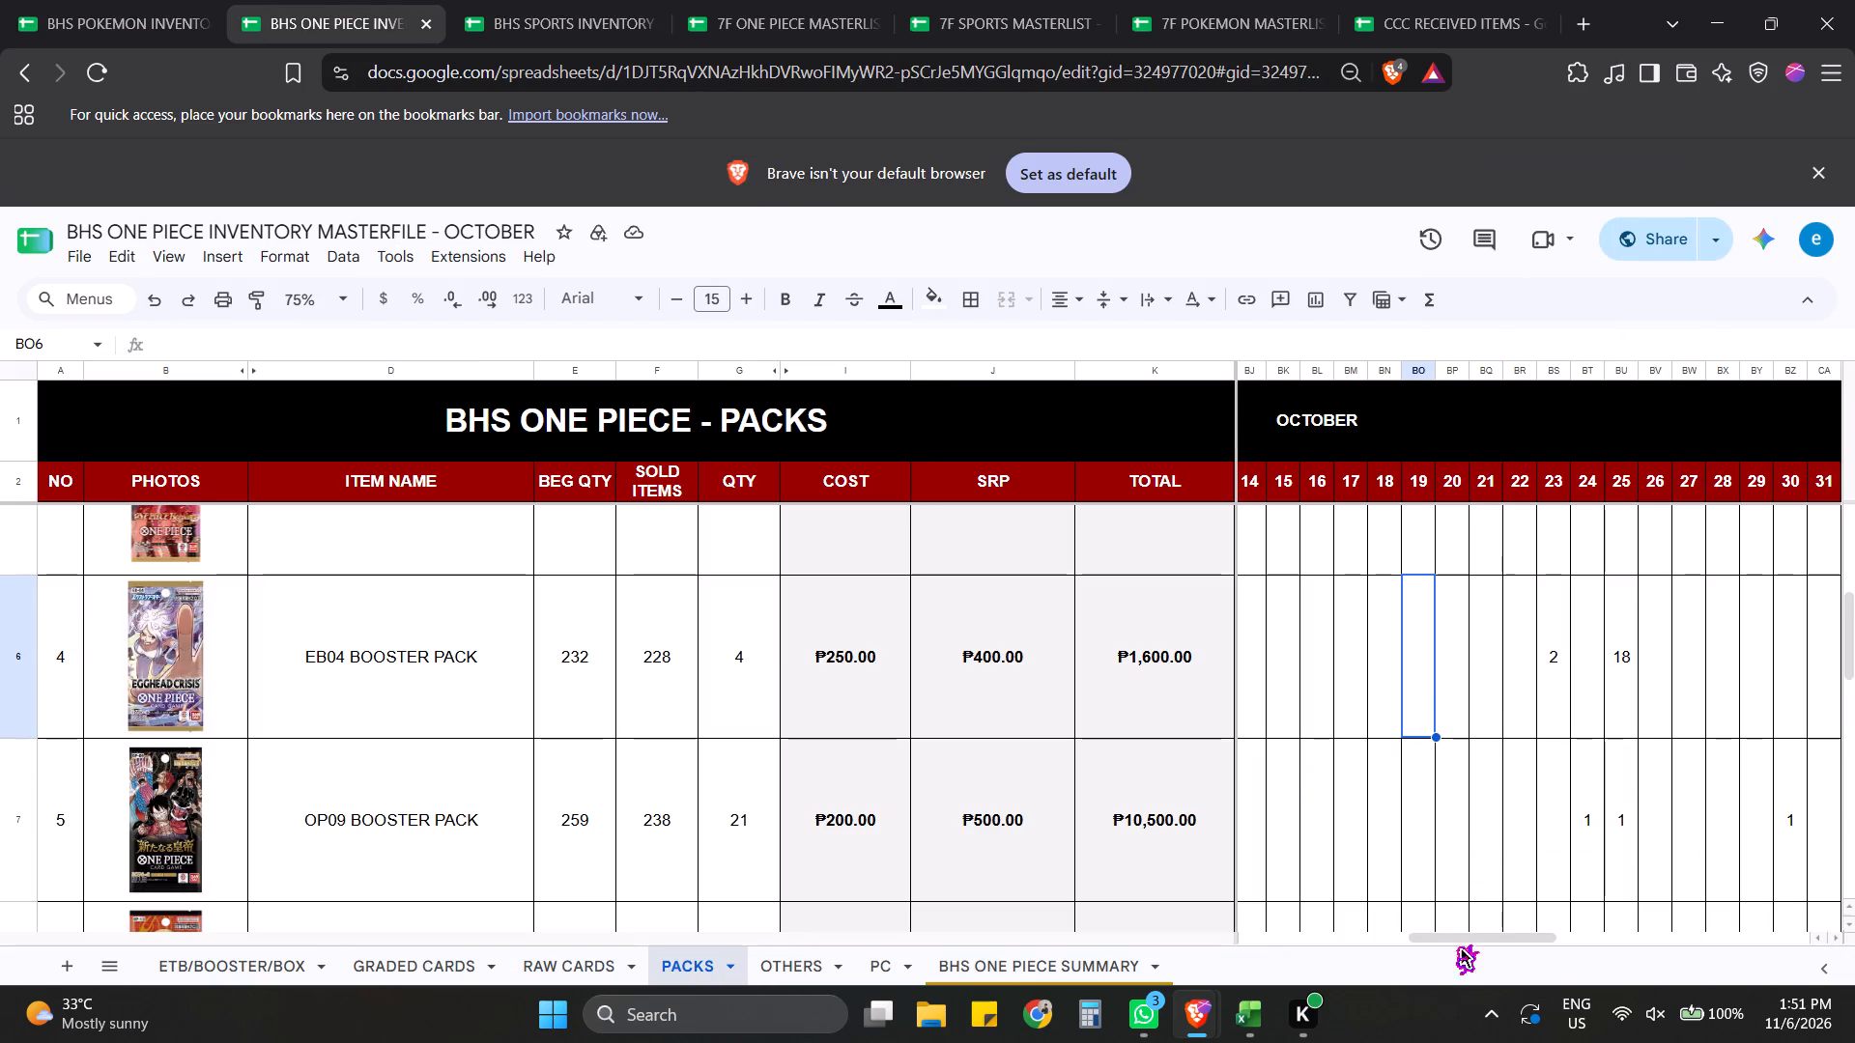
{"action": "left_click", "coordinate": [1417, 672]}
{"action": "left_click", "coordinate": [1558, 676]}
{"action": "key", "text": "alt+Tab"}
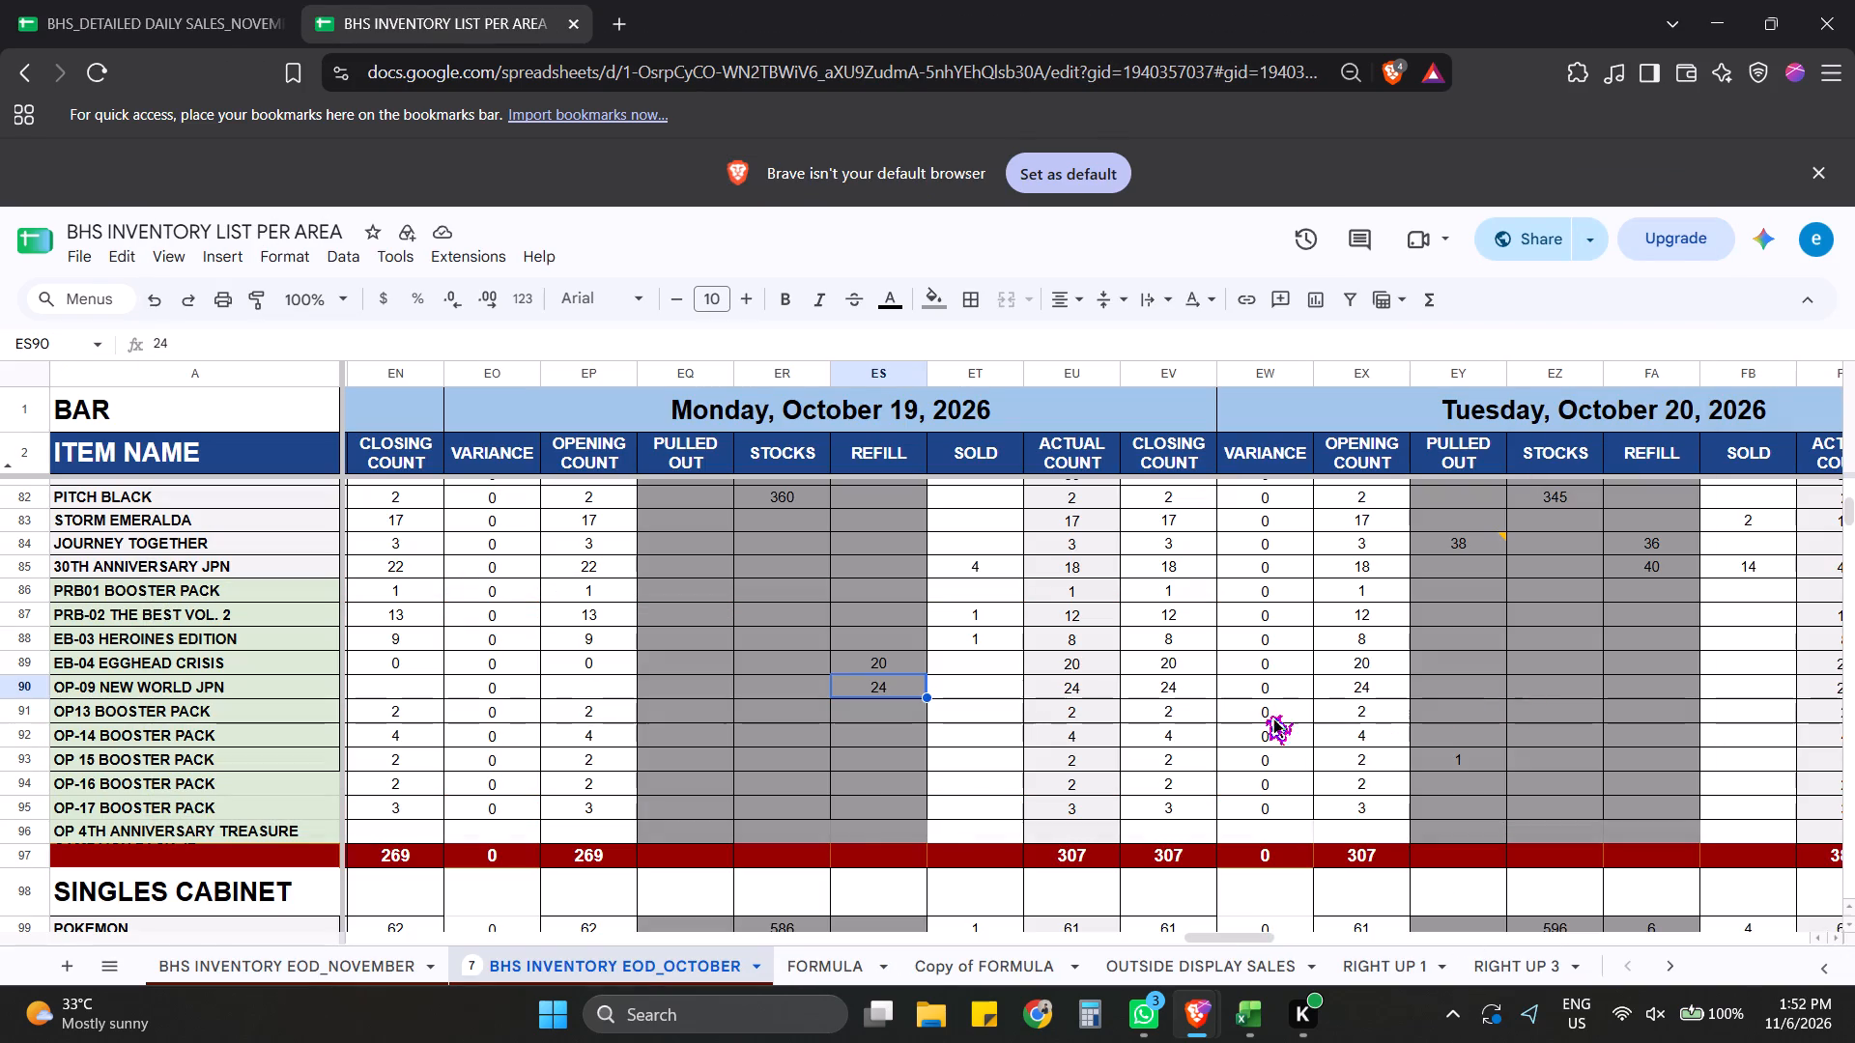
{"action": "key", "text": "Tab"}
{"action": "key", "text": "Tab"}
{"action": "key", "text": "Tab"}
{"action": "key", "text": "Tab"}
{"action": "key", "text": "Tab"}
{"action": "key", "text": "Tab"}
{"action": "key", "text": "Tab"}
{"action": "key", "text": "Tab"}
{"action": "key", "text": "Tab"}
{"action": "key", "text": "Tab"}
{"action": "key", "text": "Tab"}
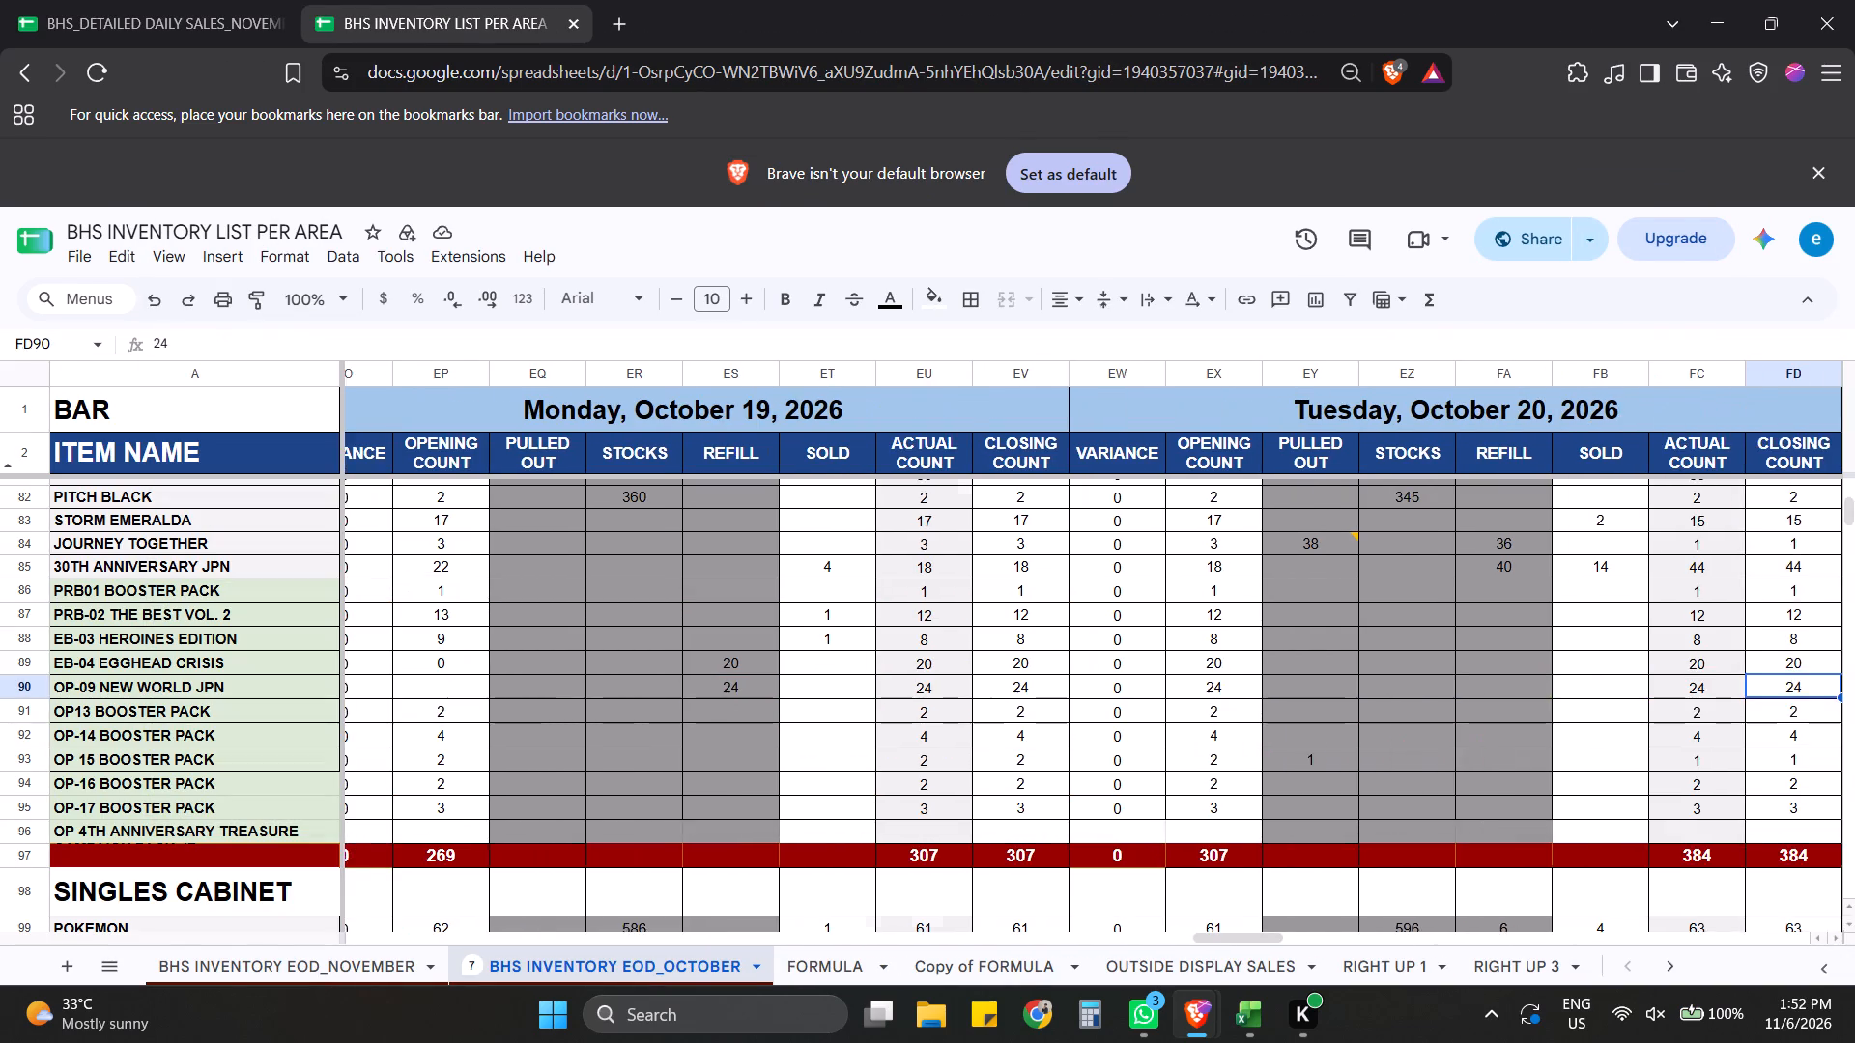
{"action": "key", "text": "Tab"}
{"action": "key", "text": "Tab"}
{"action": "key", "text": "Tab"}
{"action": "key", "text": "Tab"}
{"action": "key", "text": "Tab"}
{"action": "key", "text": "Tab"}
{"action": "key", "text": "Tab"}
{"action": "key", "text": "Tab"}
{"action": "key", "text": "Tab"}
{"action": "key", "text": "Tab"}
{"action": "key", "text": "Tab"}
{"action": "key", "text": "Tab"}
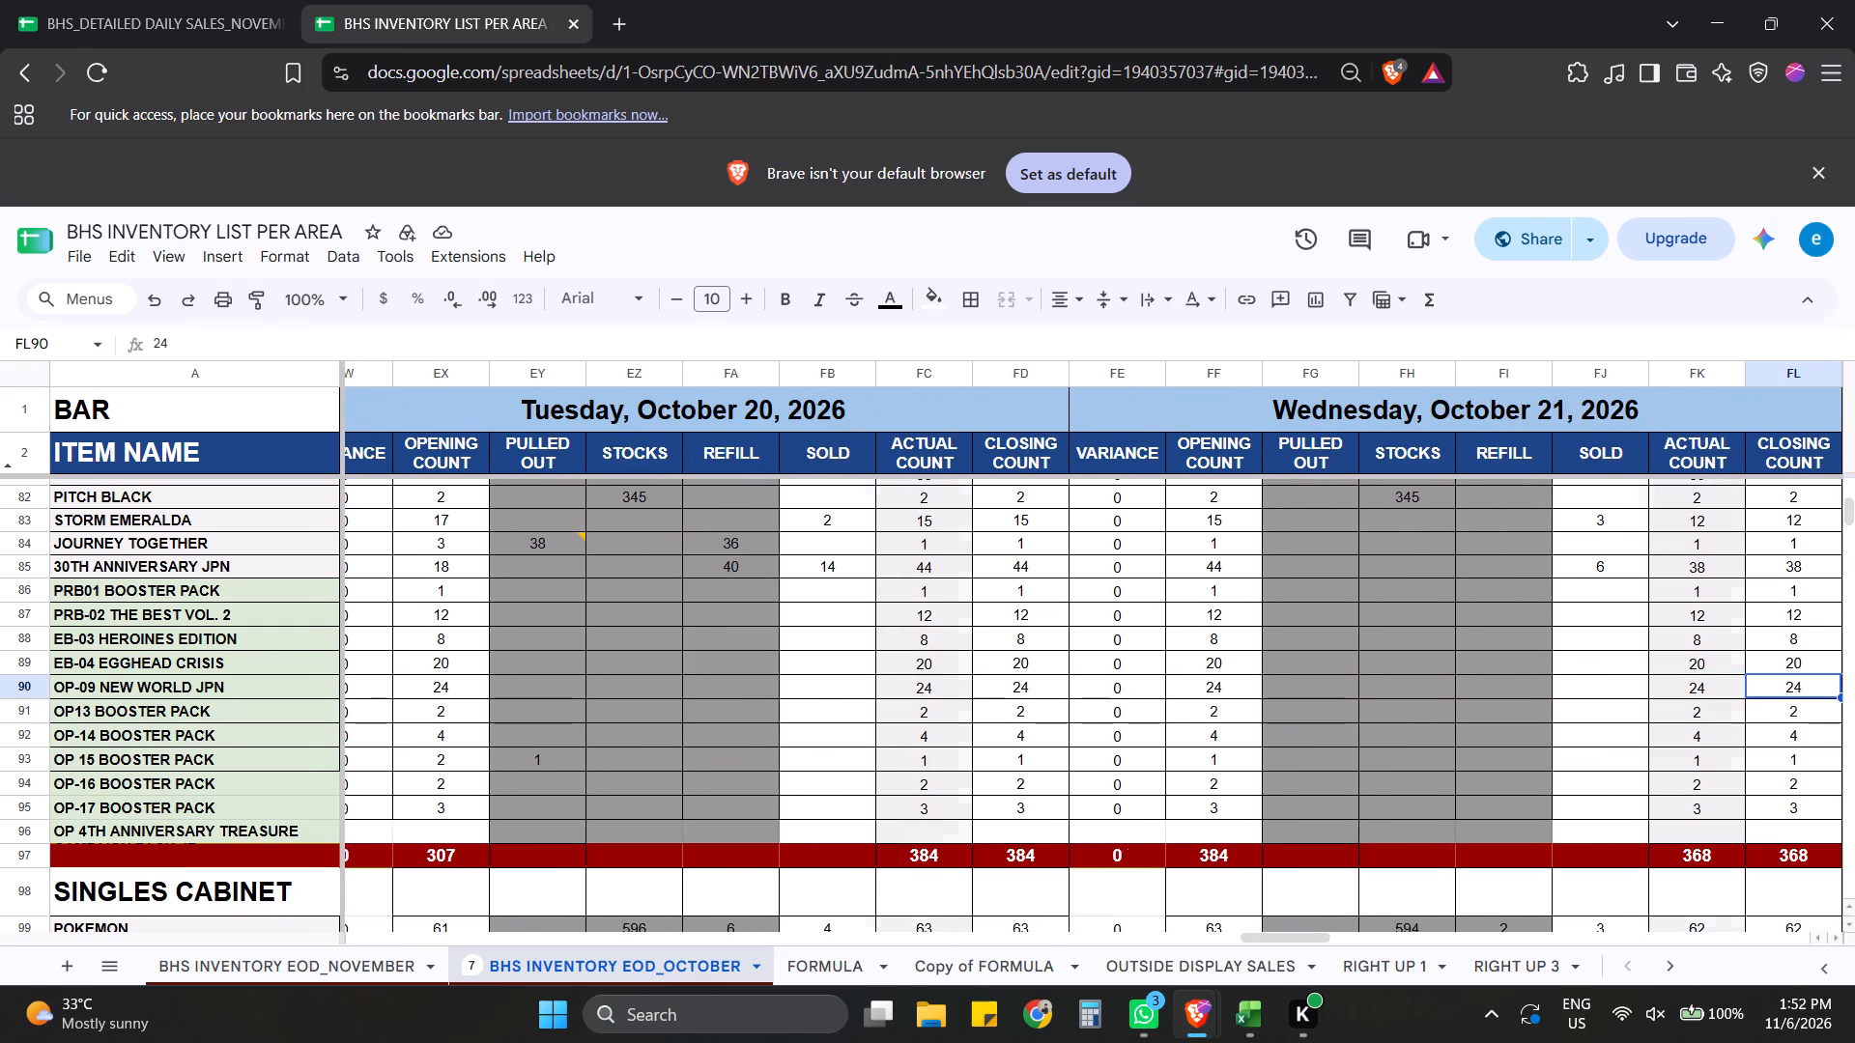
{"action": "key", "text": "Tab"}
{"action": "key", "text": "Tab"}
{"action": "key", "text": "Tab"}
{"action": "key", "text": "Tab"}
{"action": "key", "text": "Tab"}
{"action": "key", "text": "Tab"}
{"action": "key", "text": "Tab"}
{"action": "key", "text": "Tab"}
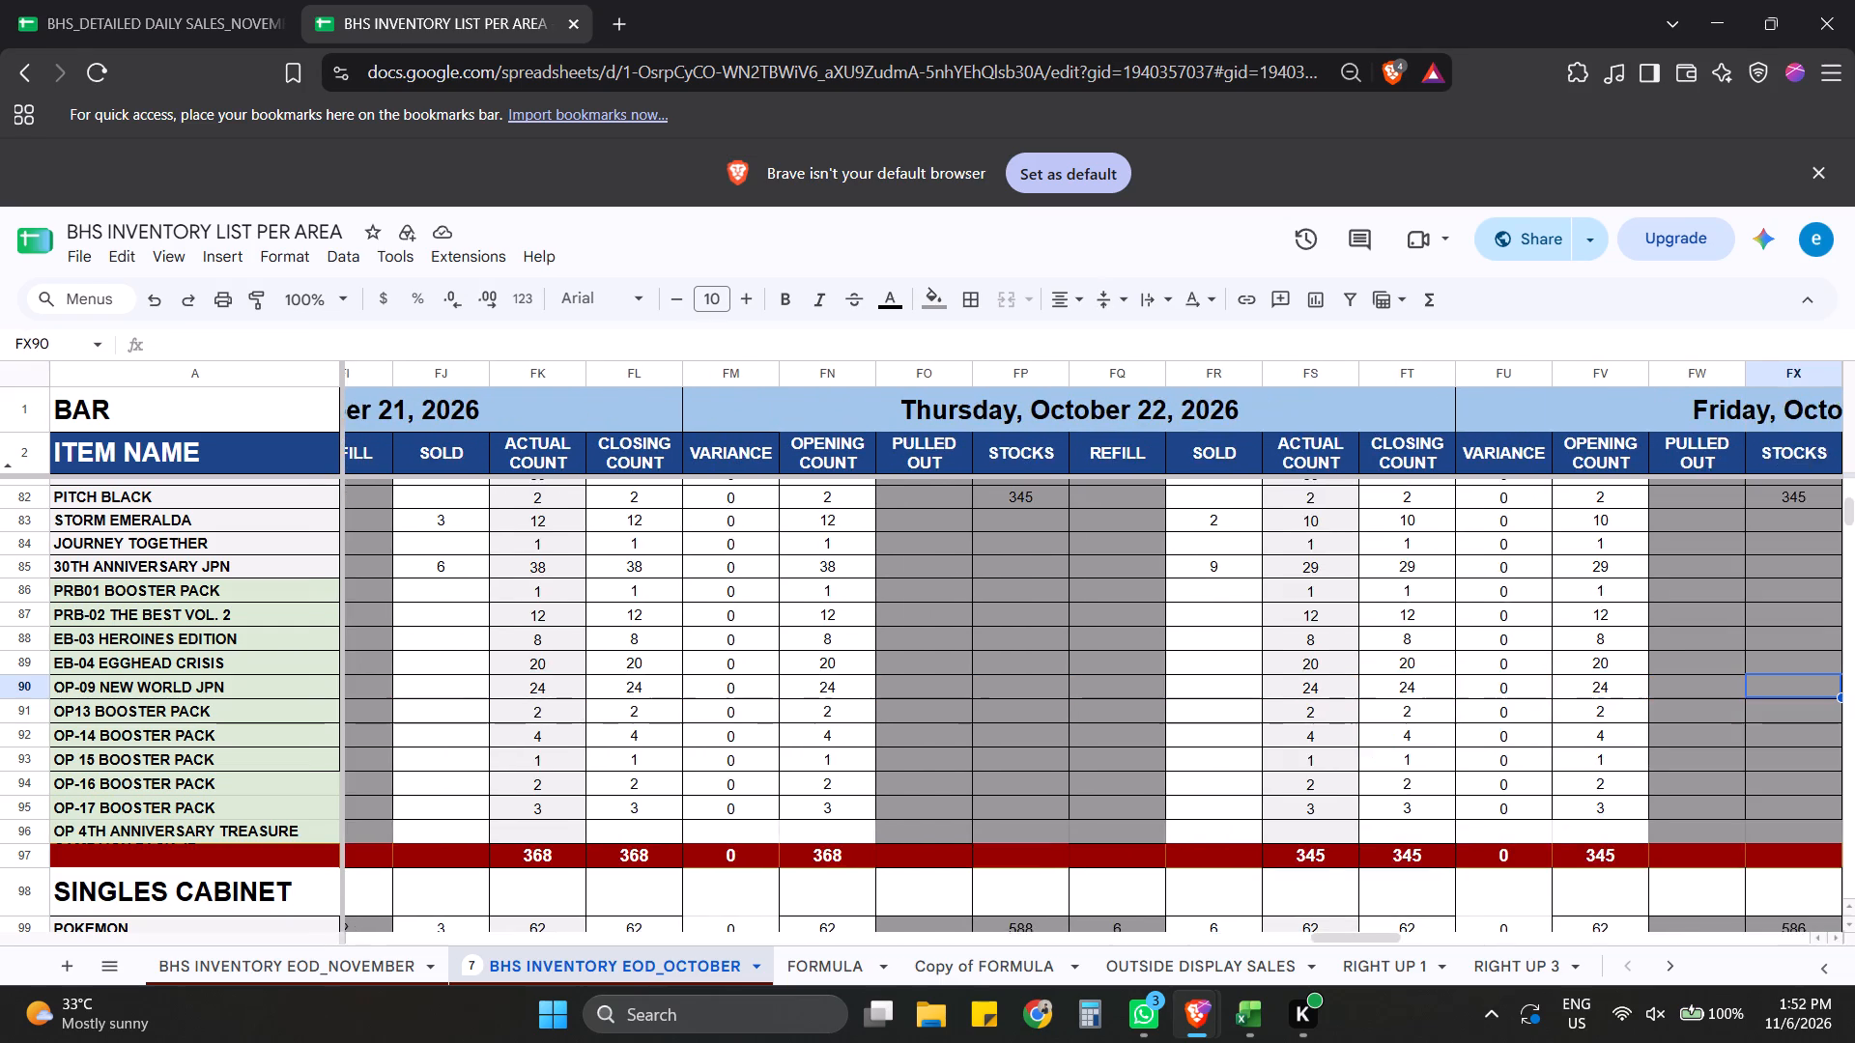
{"action": "key", "text": "Tab"}
{"action": "key", "text": "Tab"}
{"action": "key", "text": "Tab"}
{"action": "key", "text": "Tab"}
{"action": "key", "text": "Tab"}
{"action": "key", "text": "Tab"}
{"action": "key", "text": "Tab"}
{"action": "key", "text": "Tab"}
{"action": "key", "text": "Tab"}
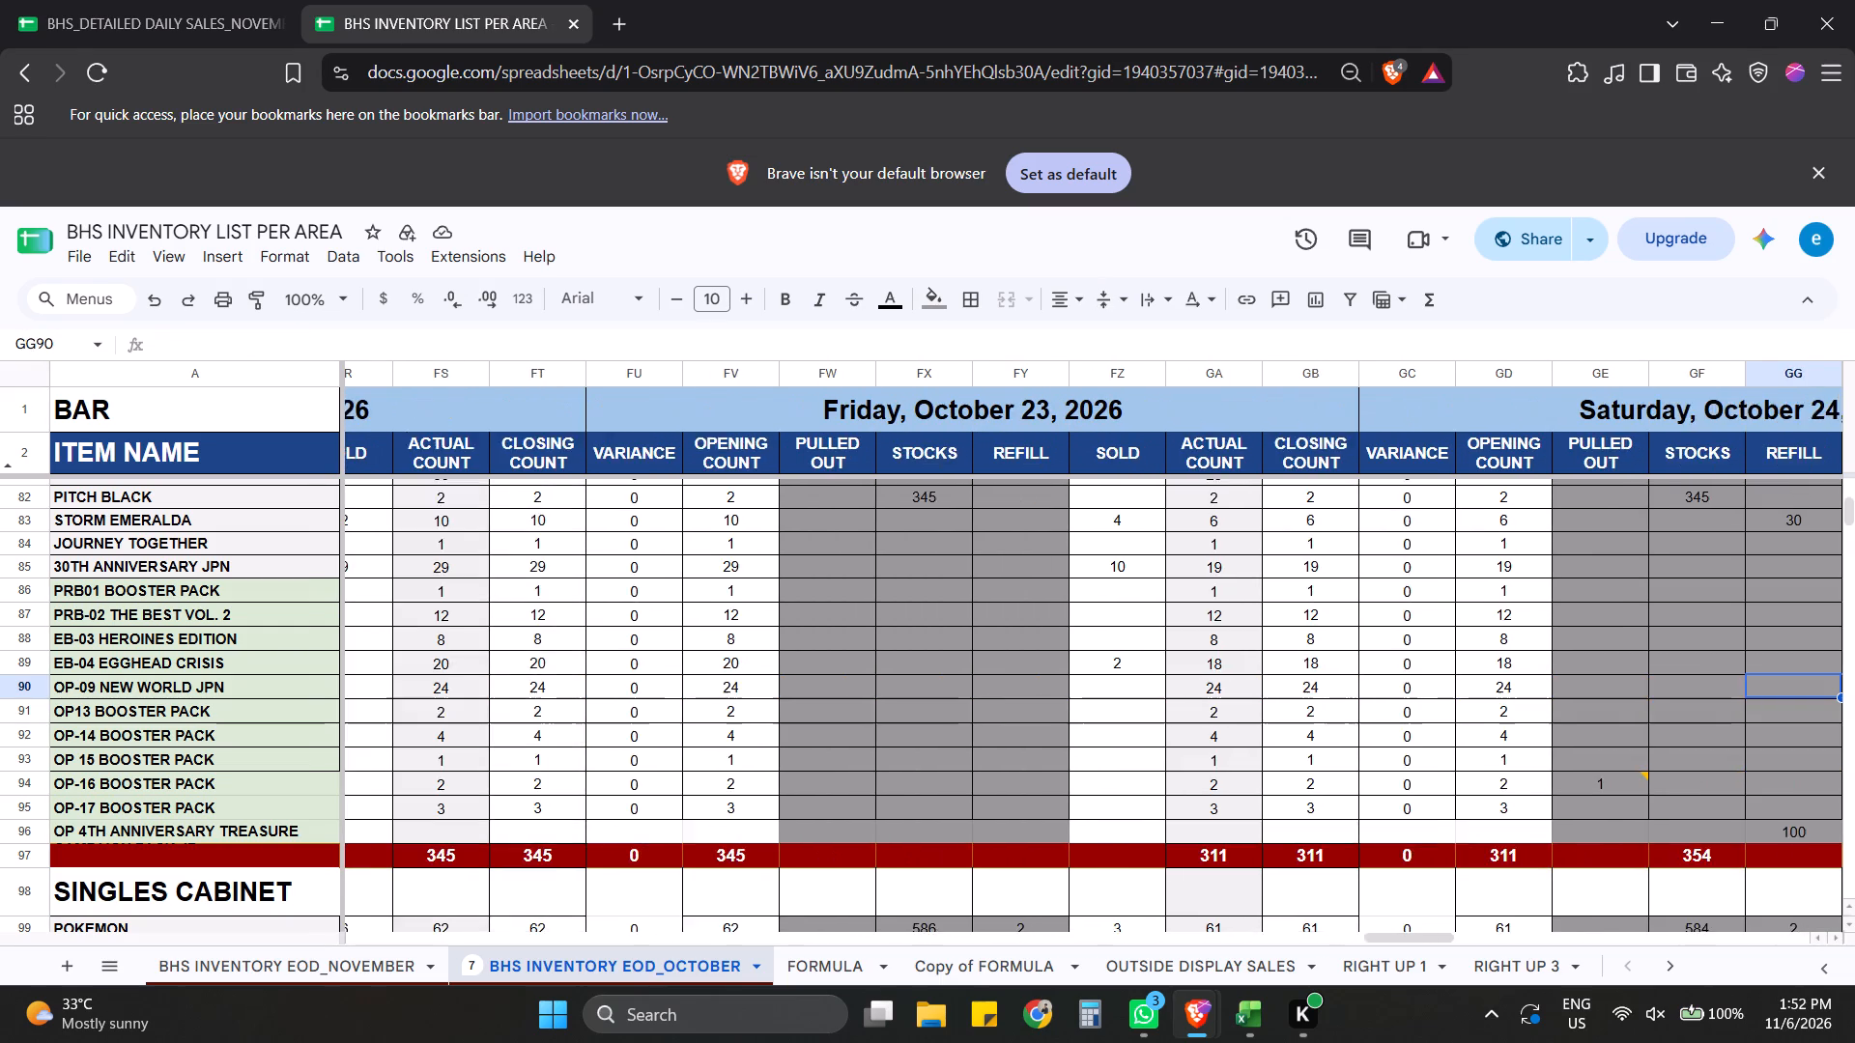
{"action": "key", "text": "Tab"}
{"action": "key", "text": "Tab"}
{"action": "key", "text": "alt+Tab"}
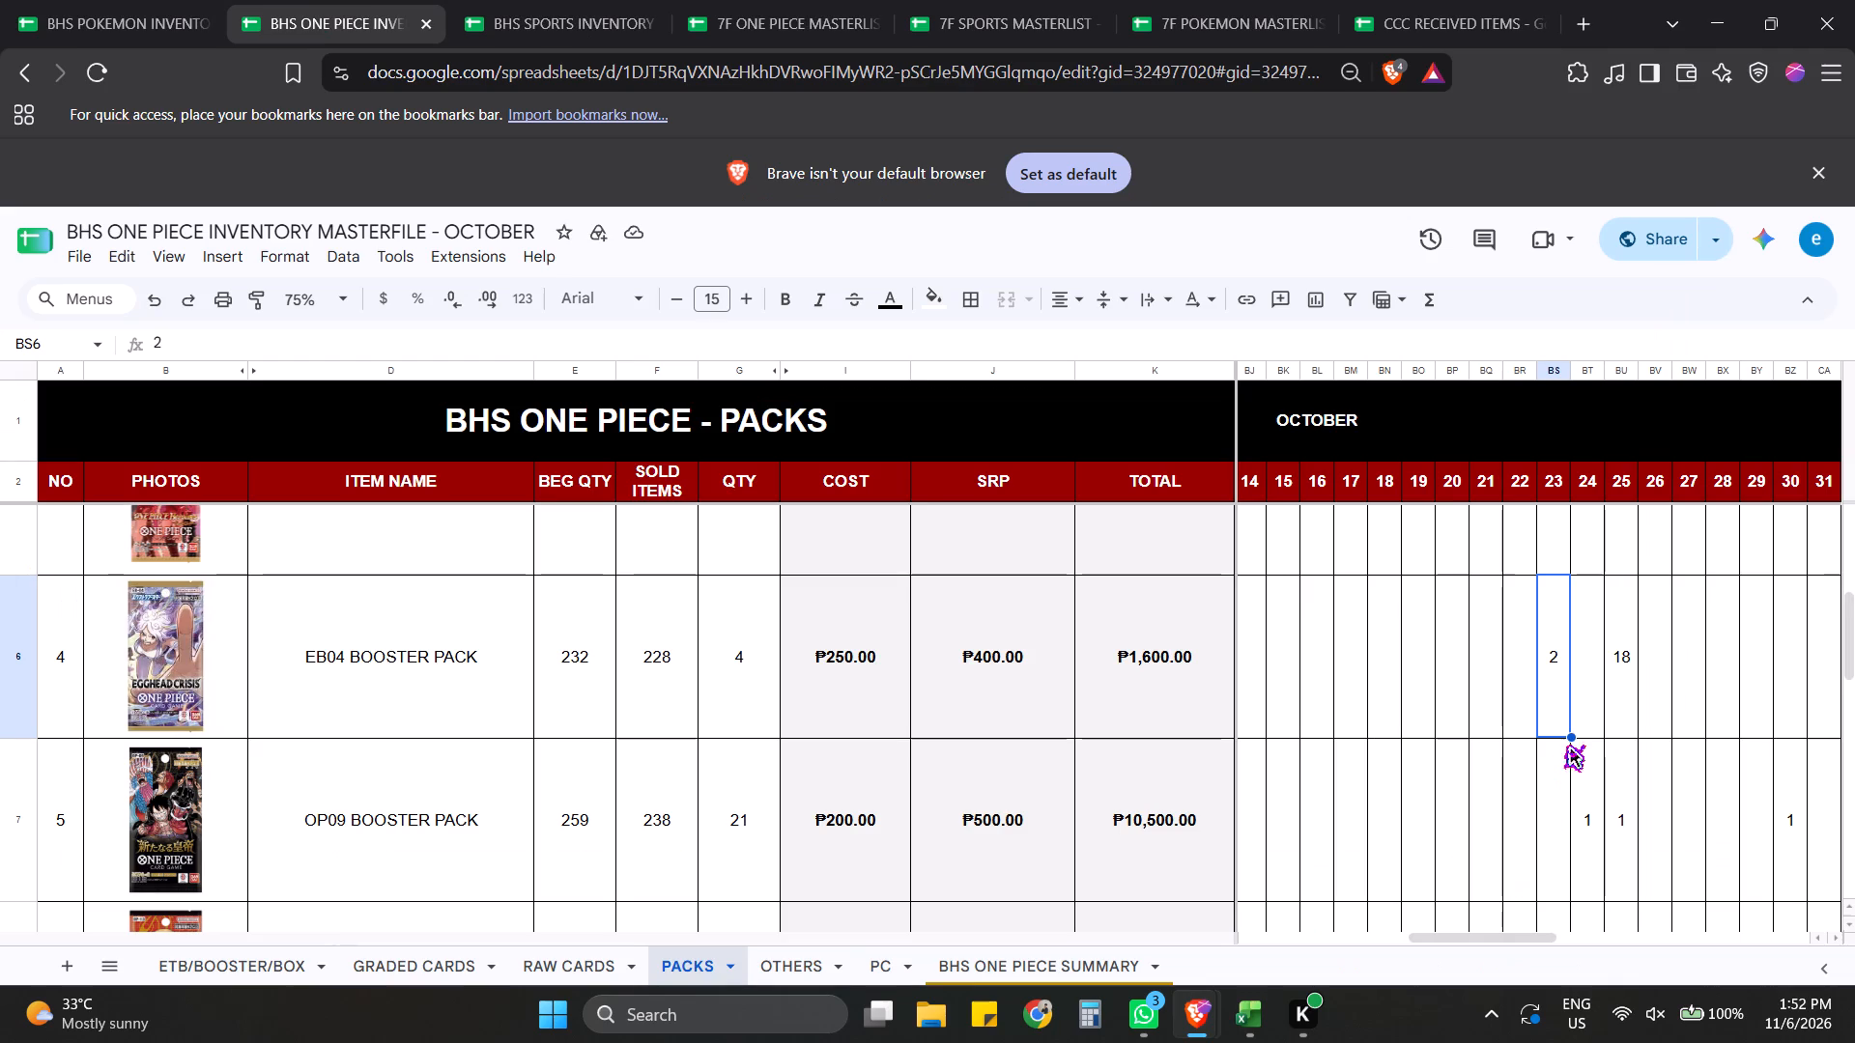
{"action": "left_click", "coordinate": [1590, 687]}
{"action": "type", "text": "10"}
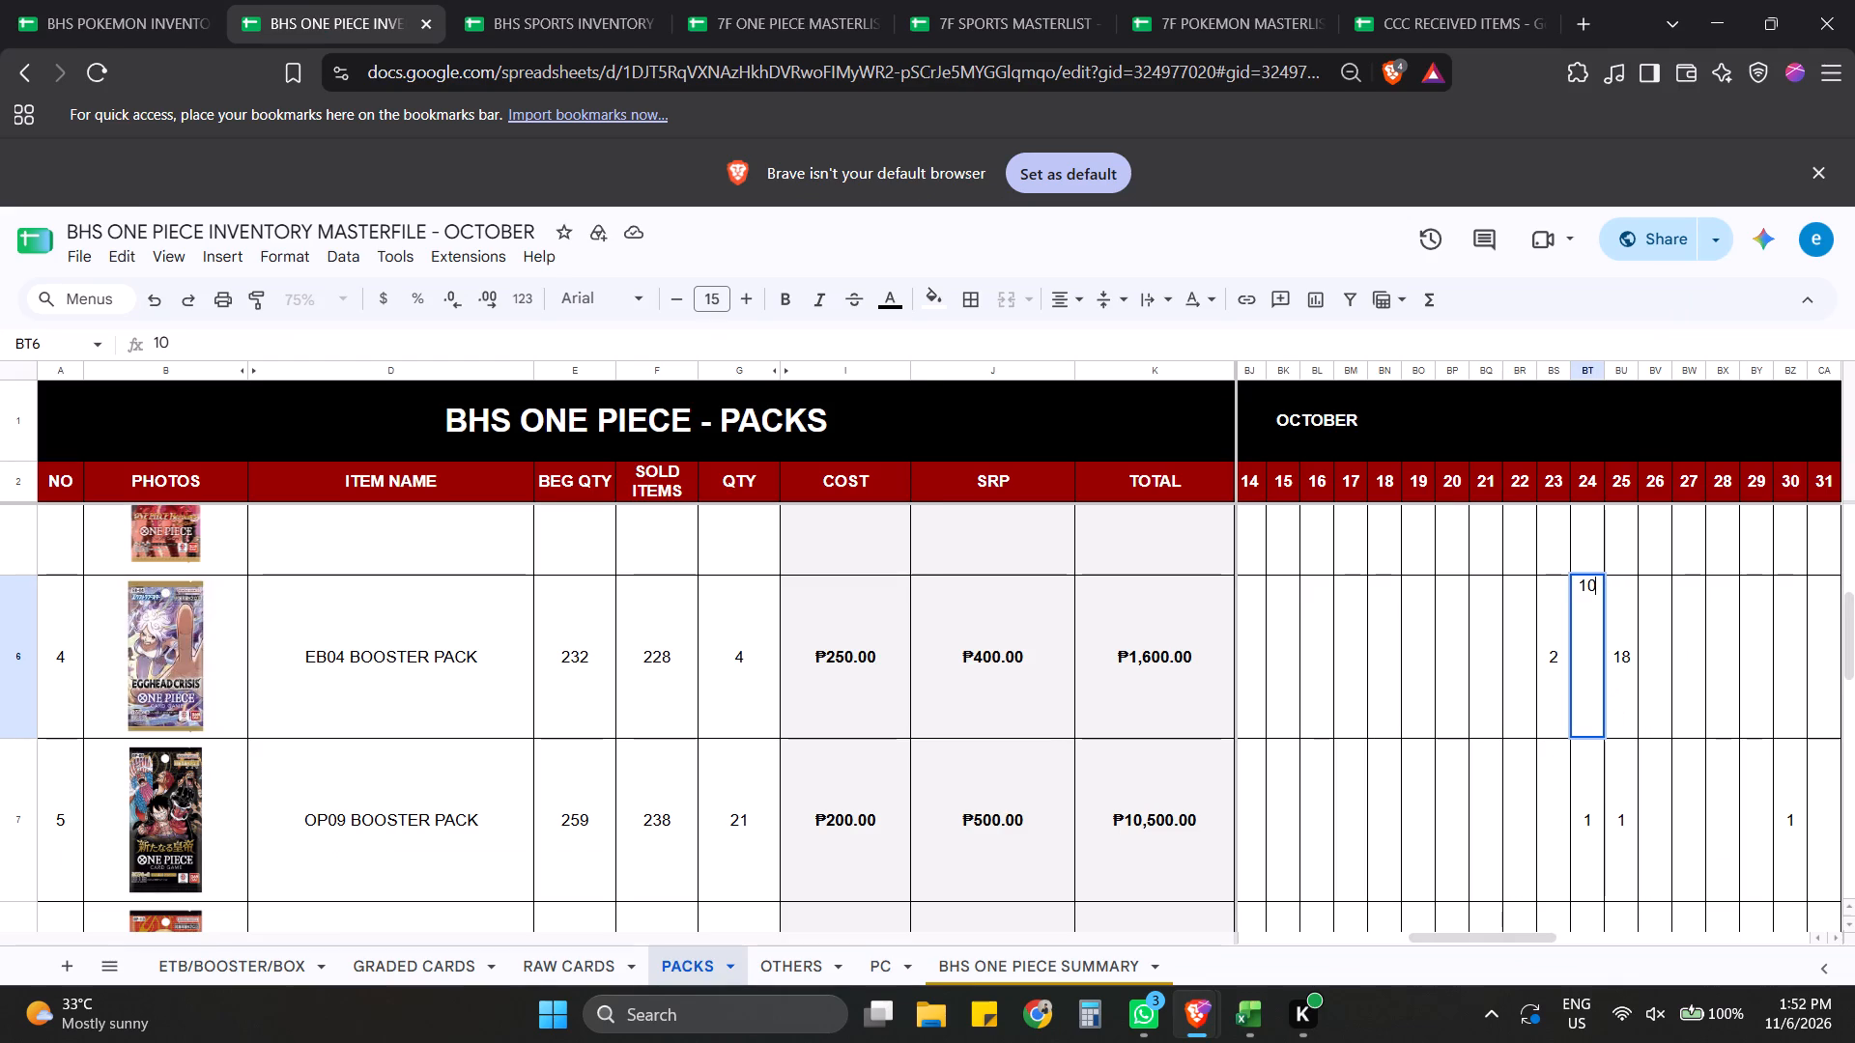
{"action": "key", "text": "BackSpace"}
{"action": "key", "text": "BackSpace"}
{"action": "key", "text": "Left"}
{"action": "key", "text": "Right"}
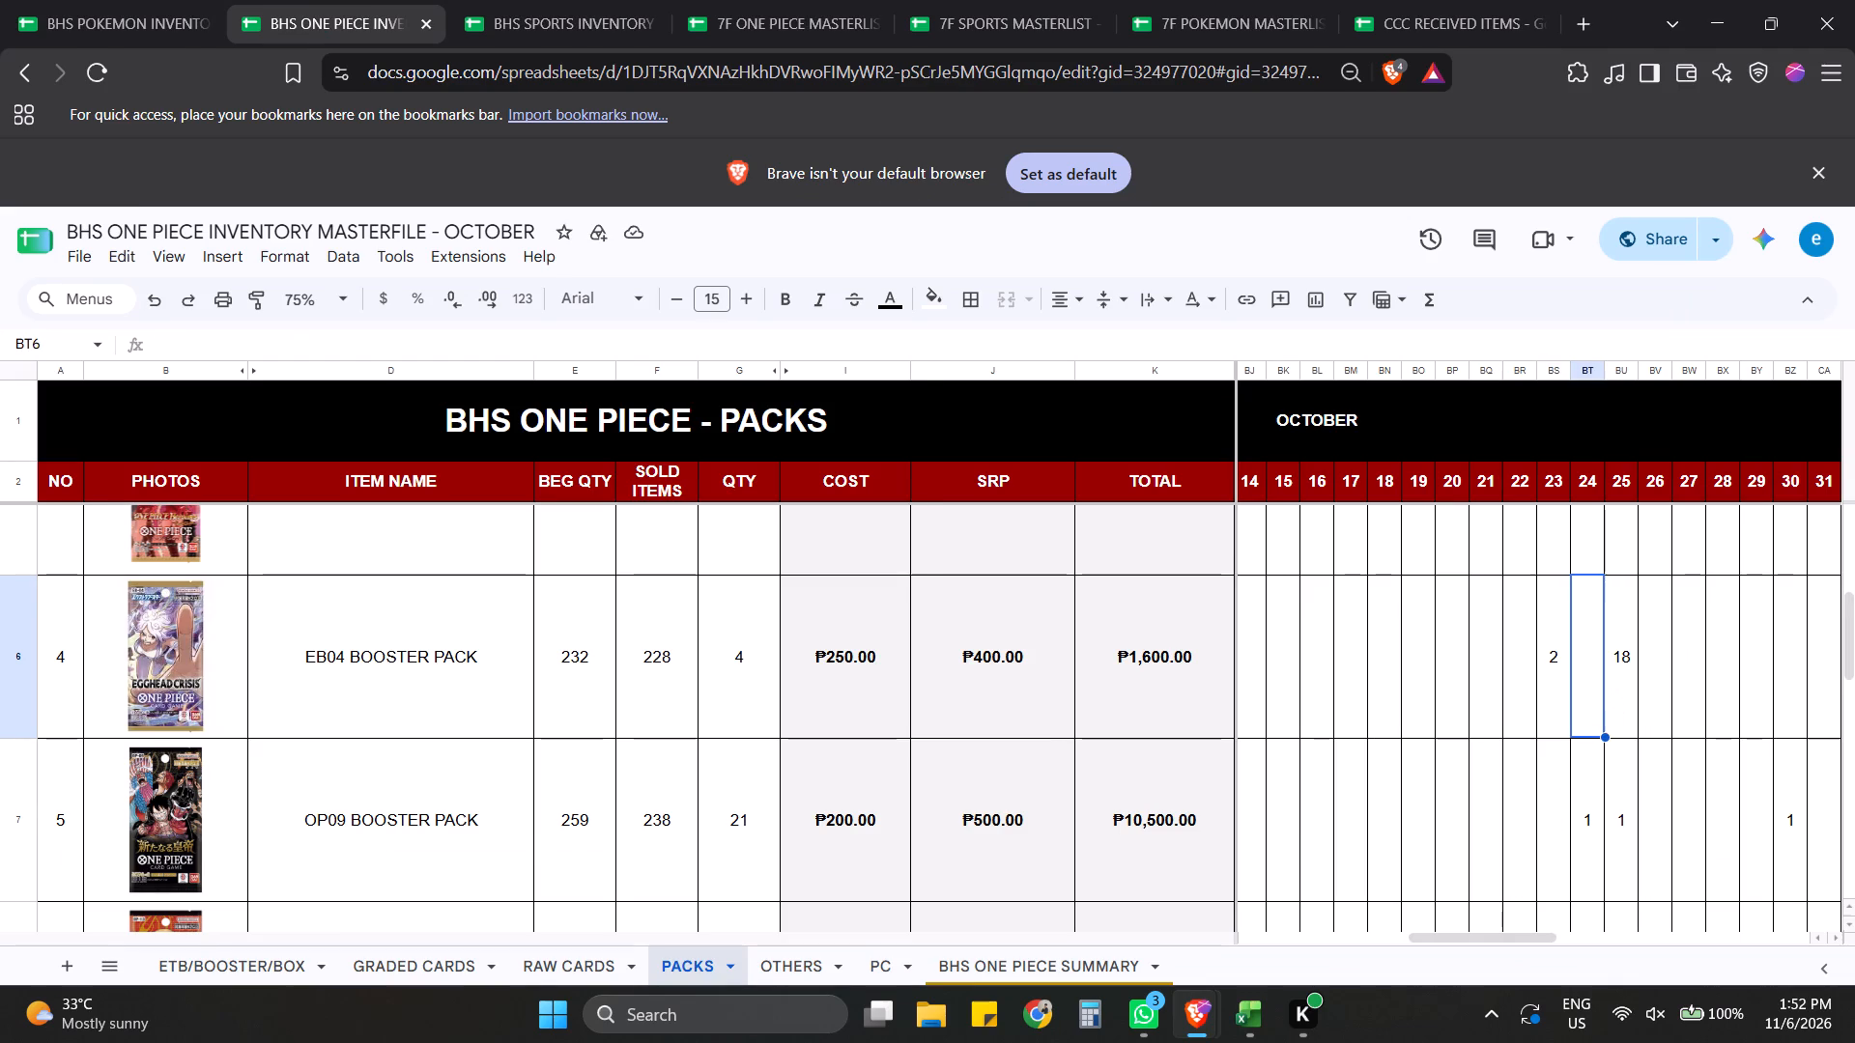
Check EB-04 Egghead Crisis's October 23 sold entry and October 19 refill in the per-area sheet.
{"action": "key", "text": "alt+Tab"}
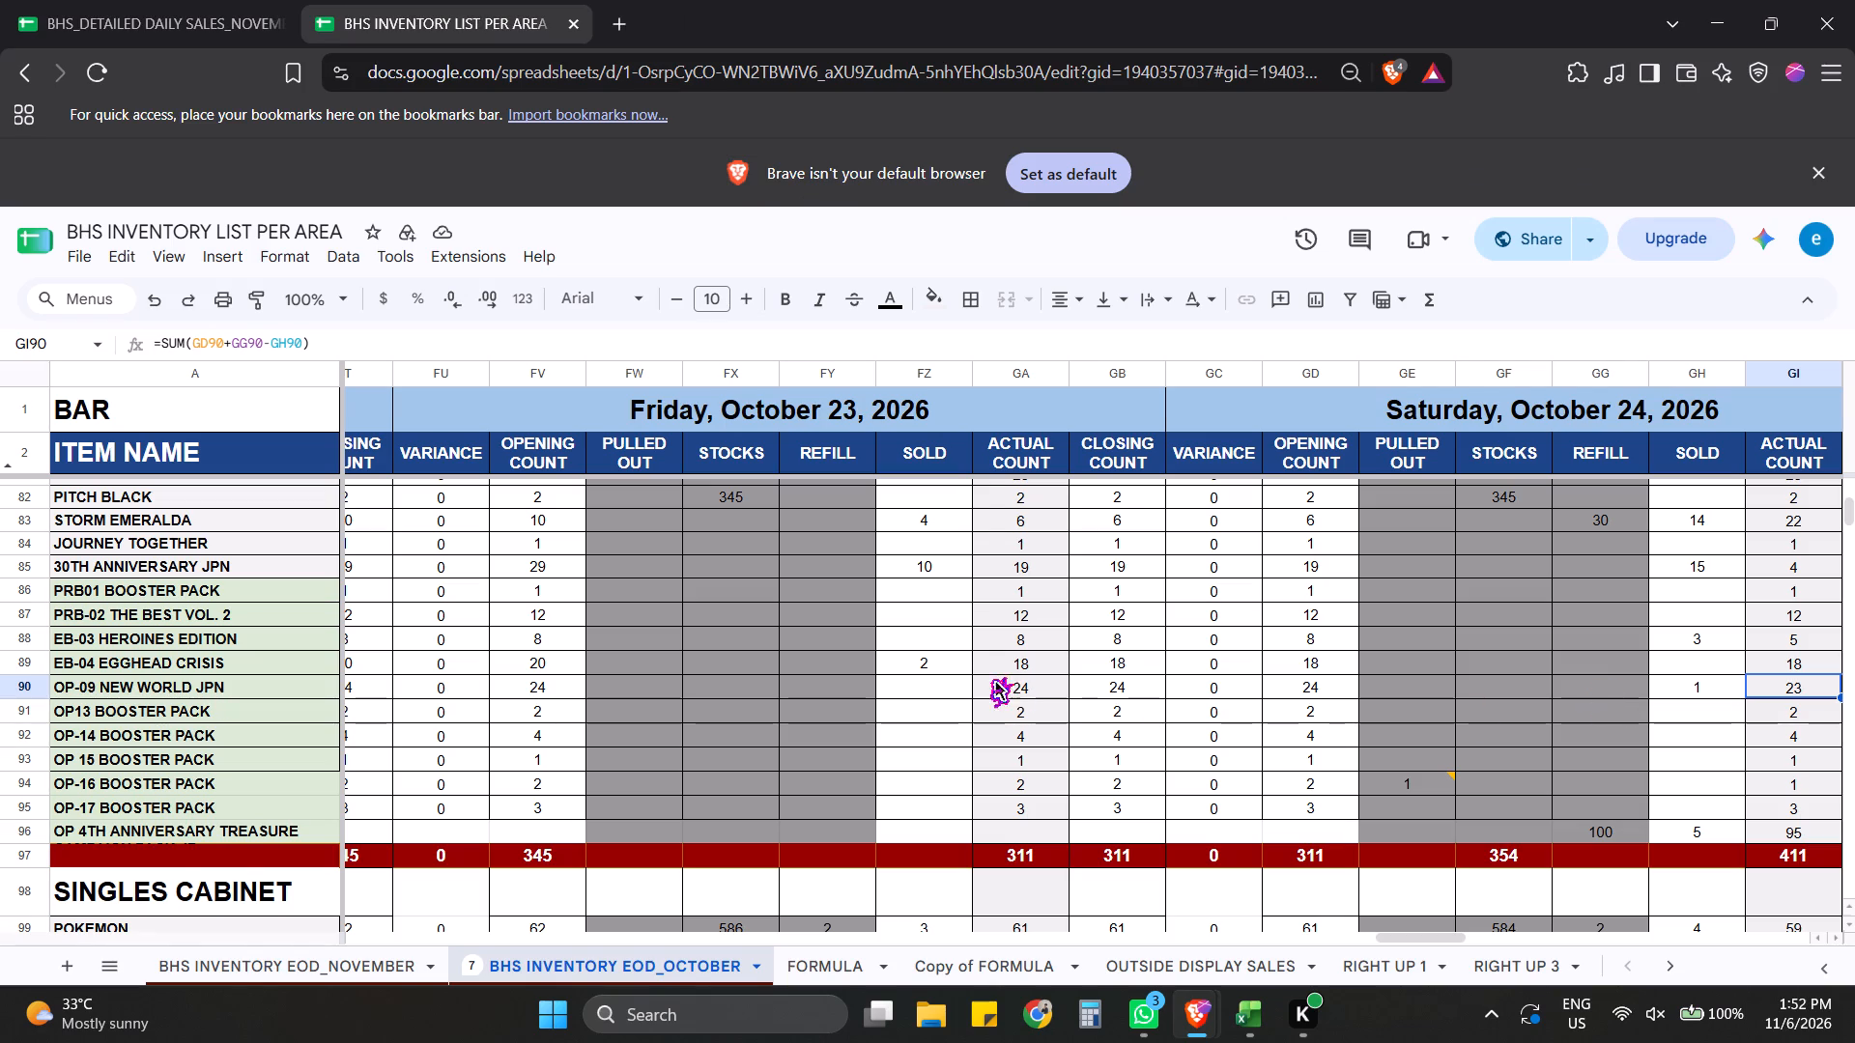
{"action": "left_click", "coordinate": [930, 662]}
{"action": "key", "text": "alt+Tab"}
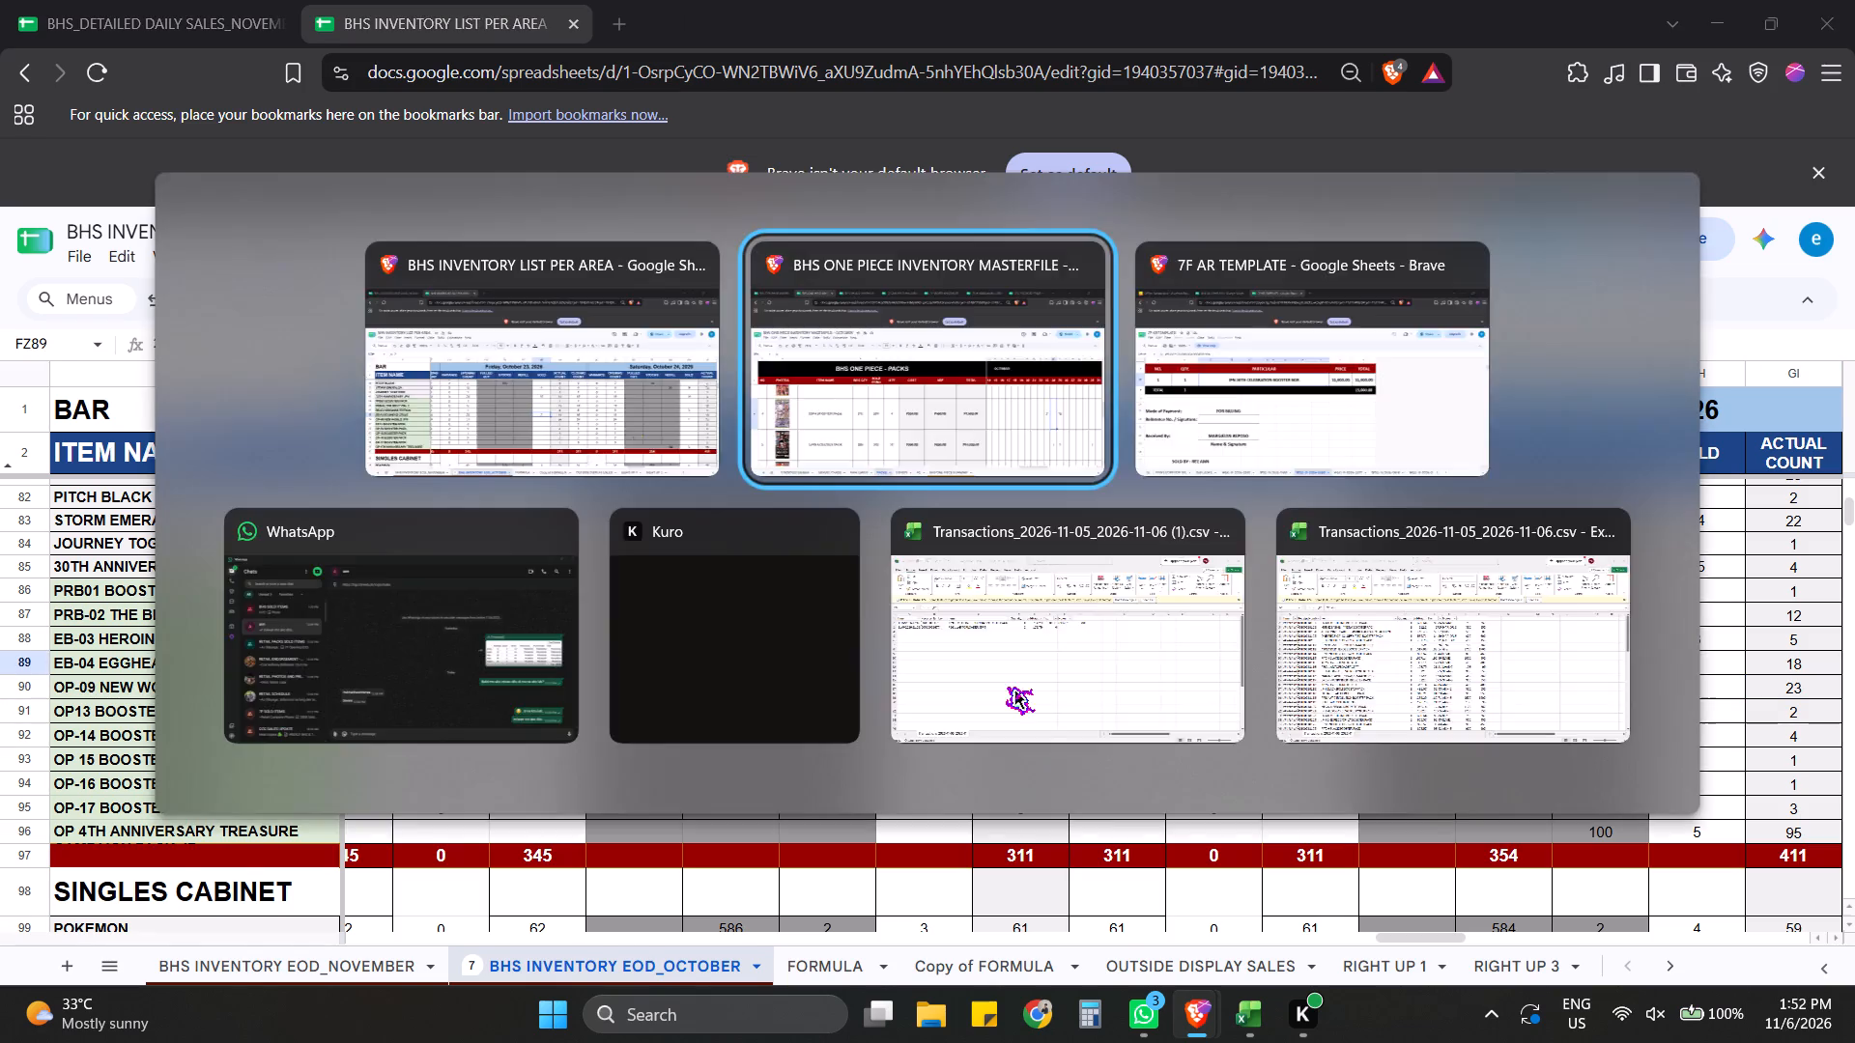
{"action": "key", "text": "alt+Tab"}
{"action": "left_click_drag", "start_coordinate": [1441, 940], "coordinate": [1397, 946]}
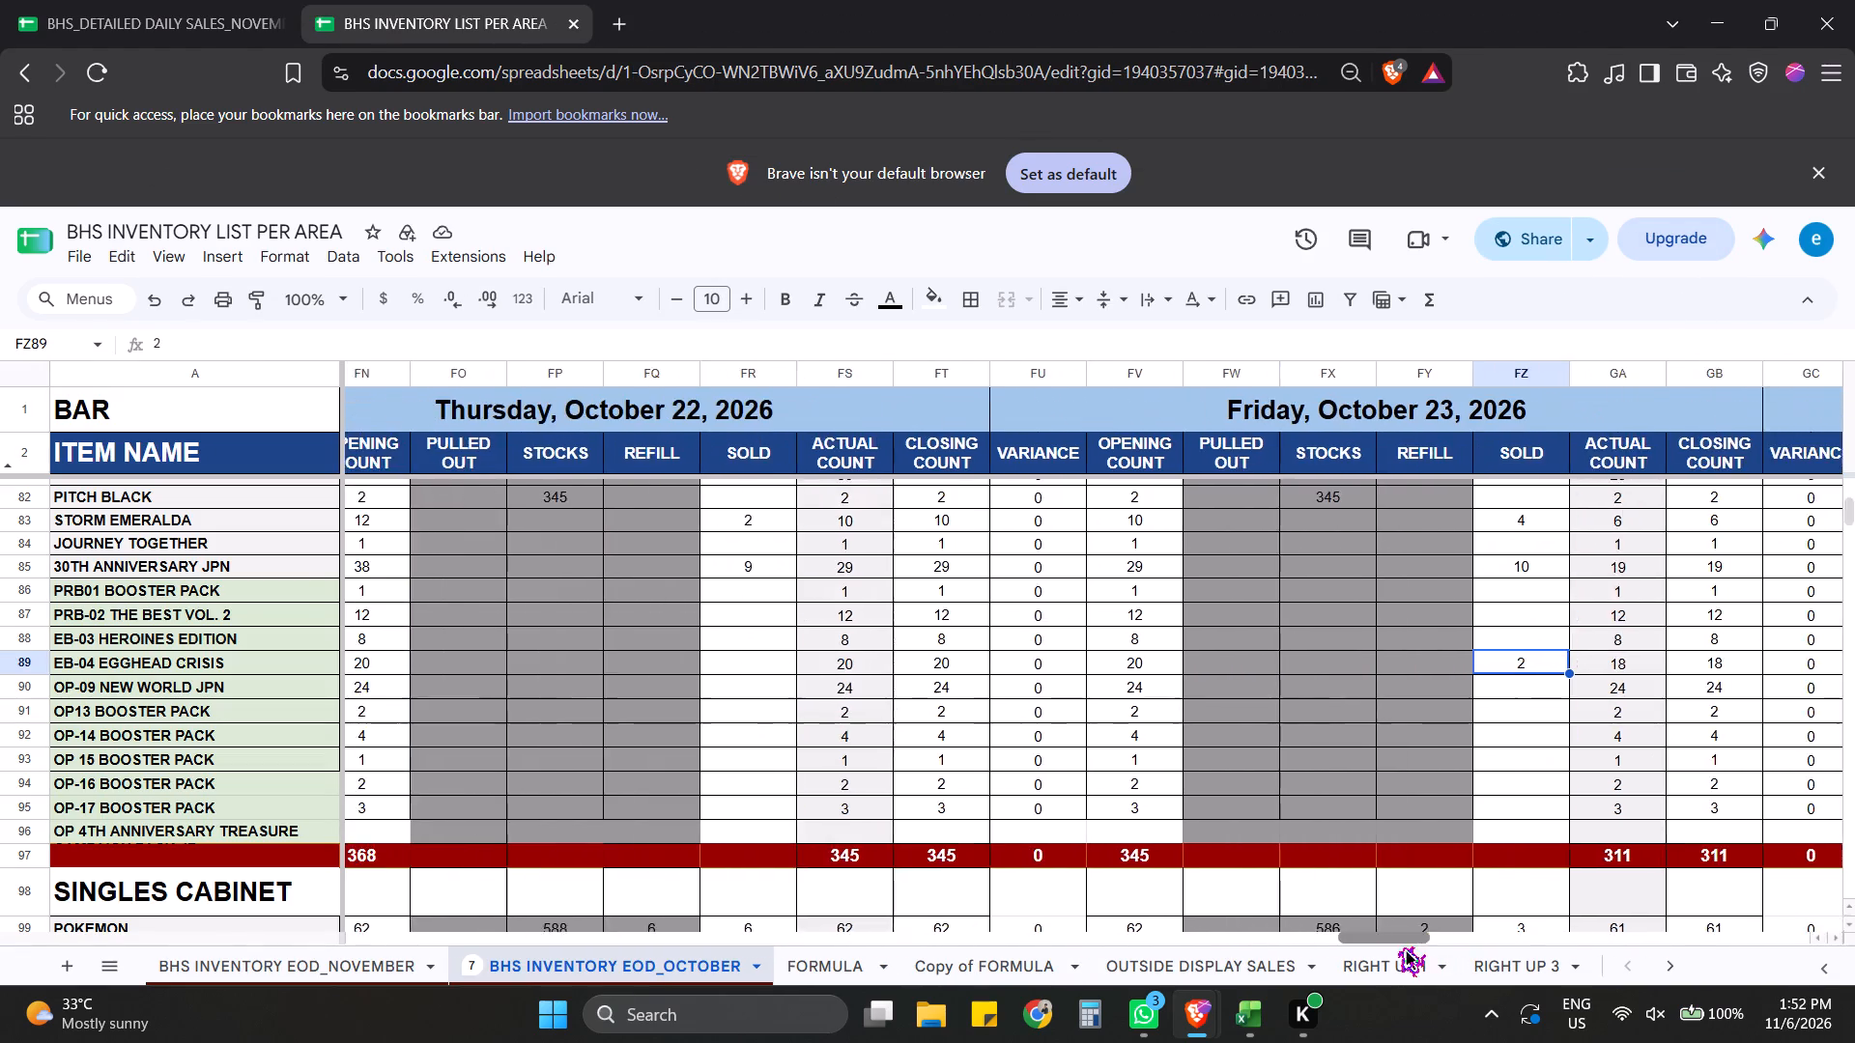
{"action": "left_click_drag", "start_coordinate": [1397, 946], "coordinate": [1298, 957]}
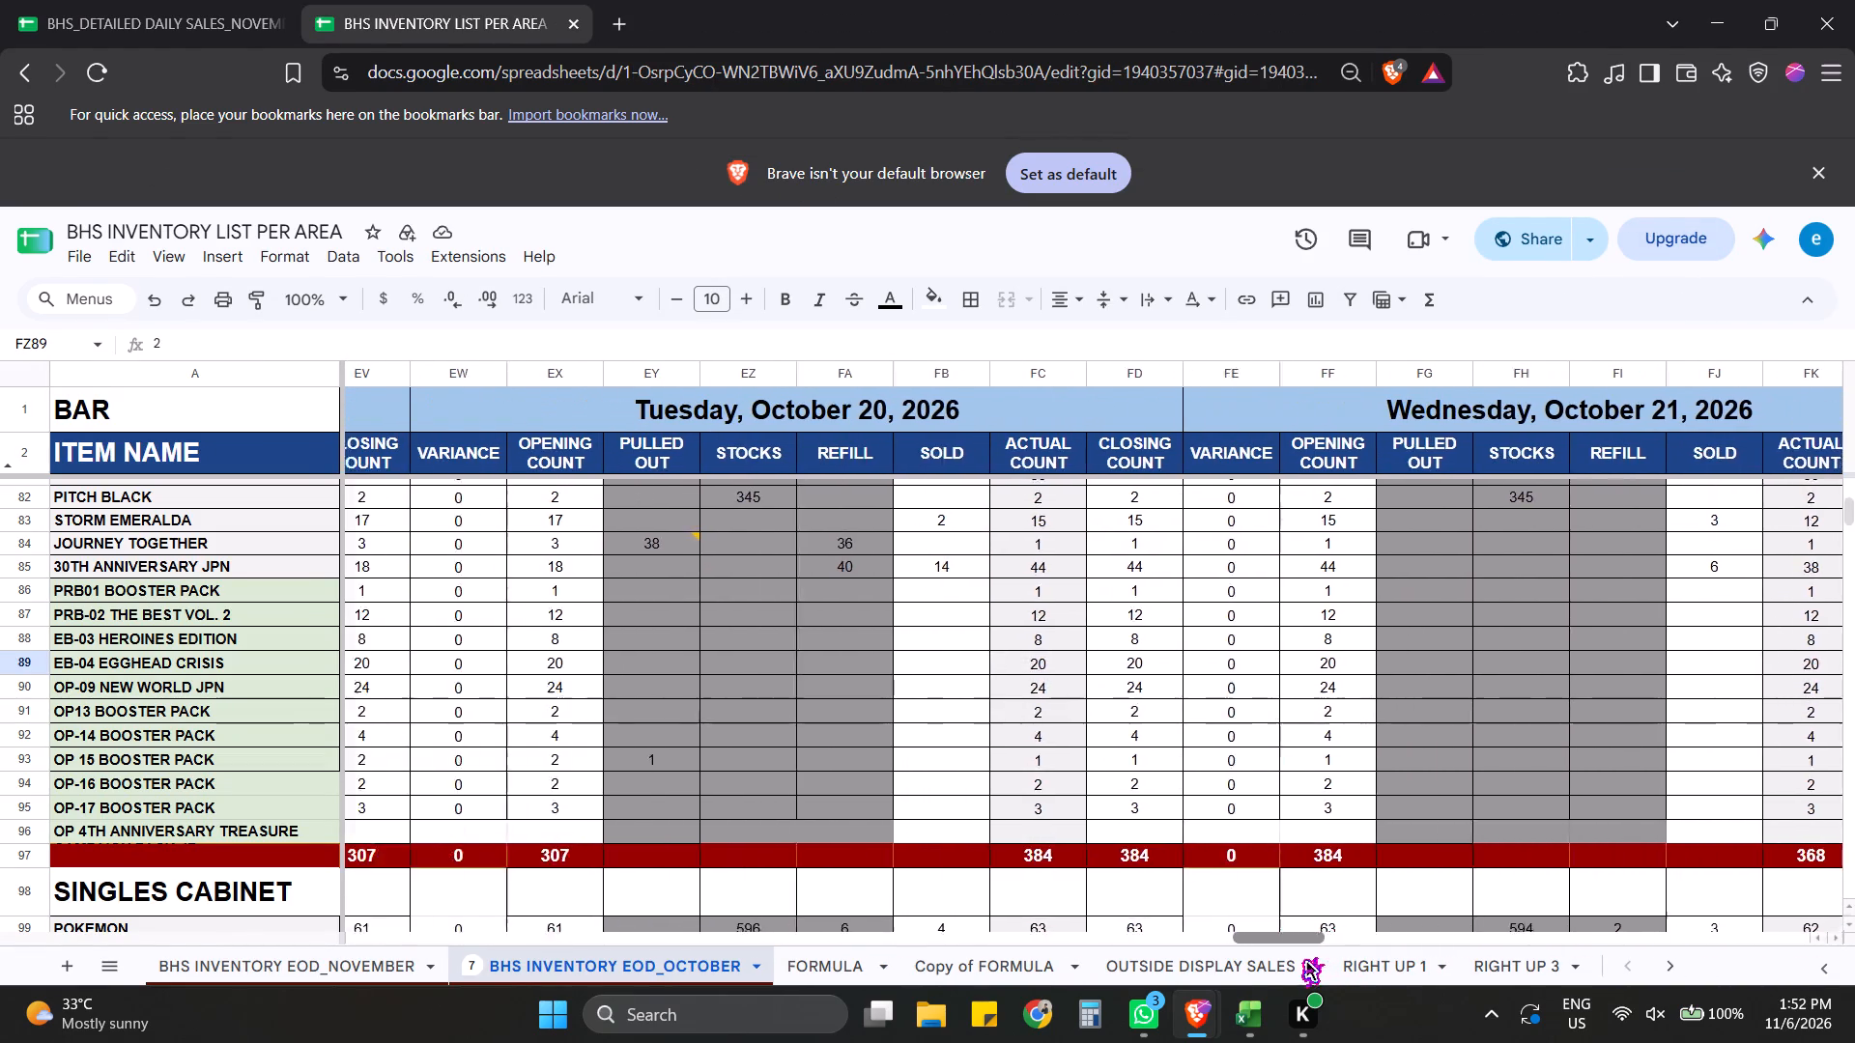
{"action": "left_click_drag", "start_coordinate": [1298, 957], "coordinate": [1260, 961]}
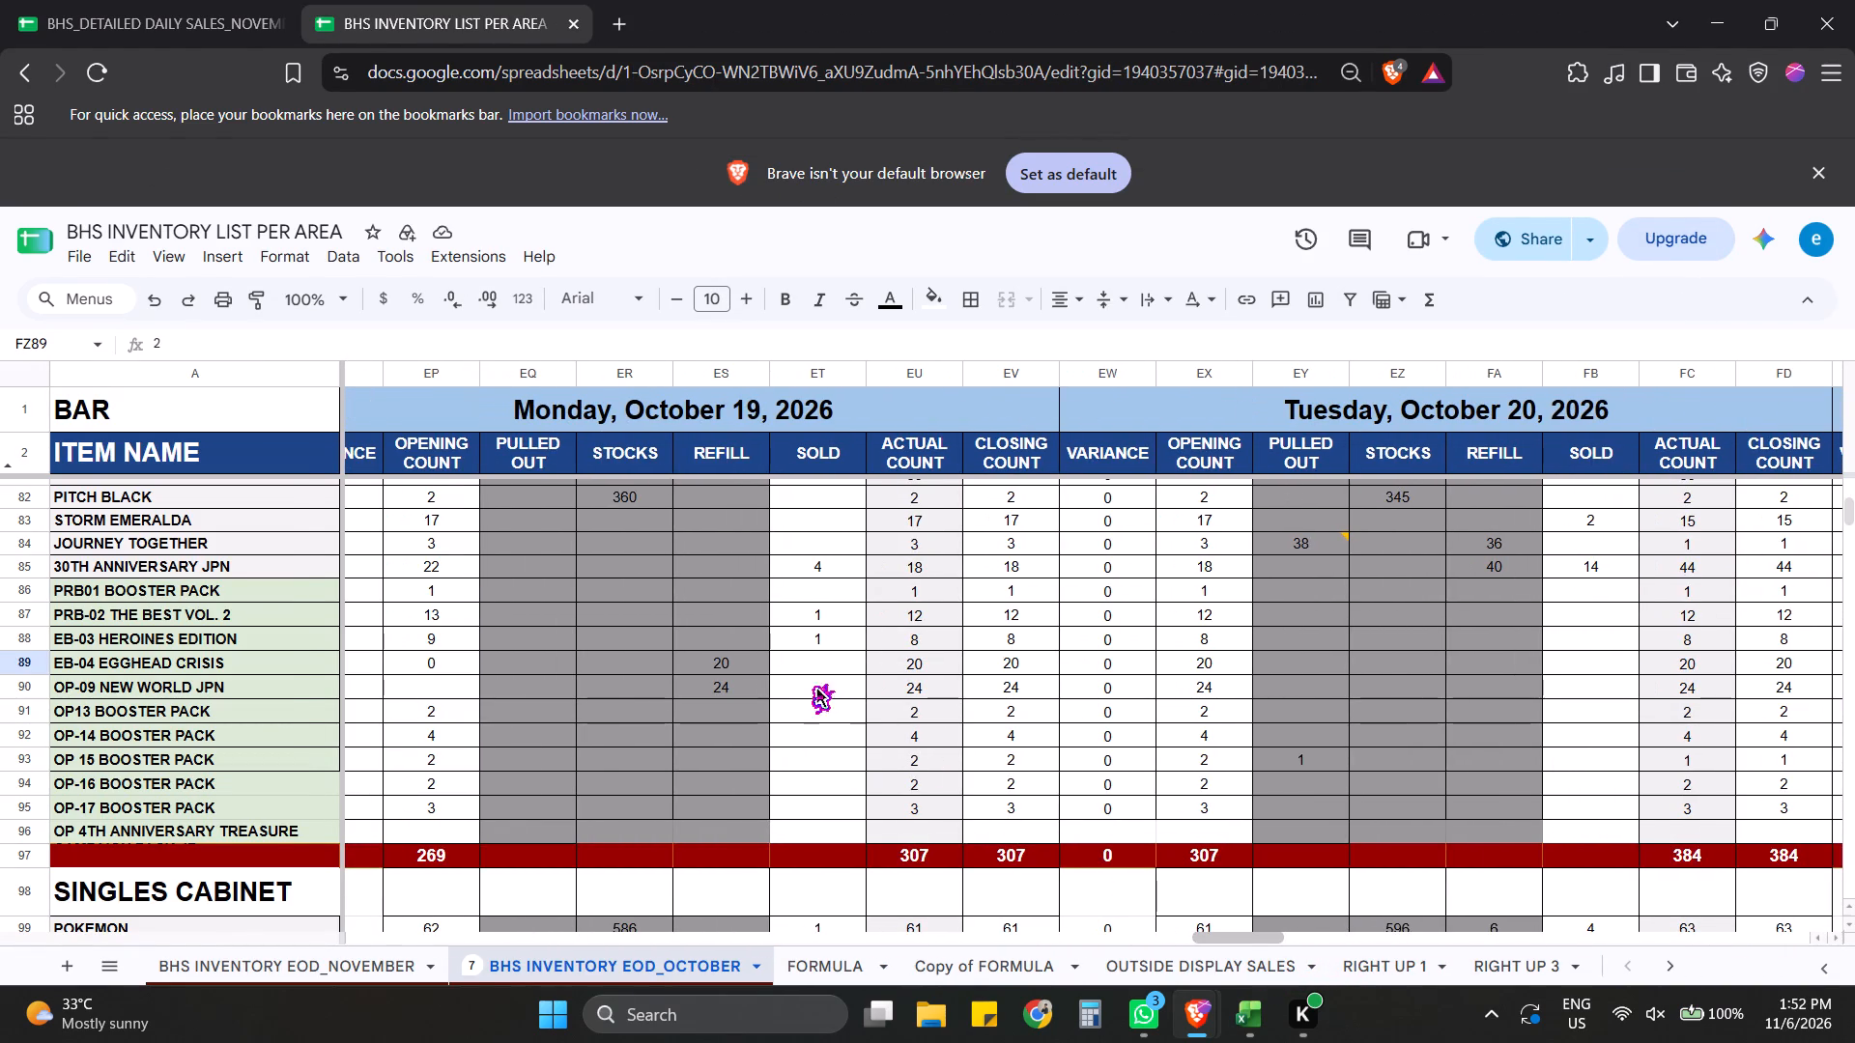
{"action": "left_click", "coordinate": [752, 675]}
Change EB04 Booster Pack's beginning quantity formula in the One Piece October masterfile to =208+20.
{"action": "key", "text": "alt+Tab"}
{"action": "left_click", "coordinate": [585, 657]}
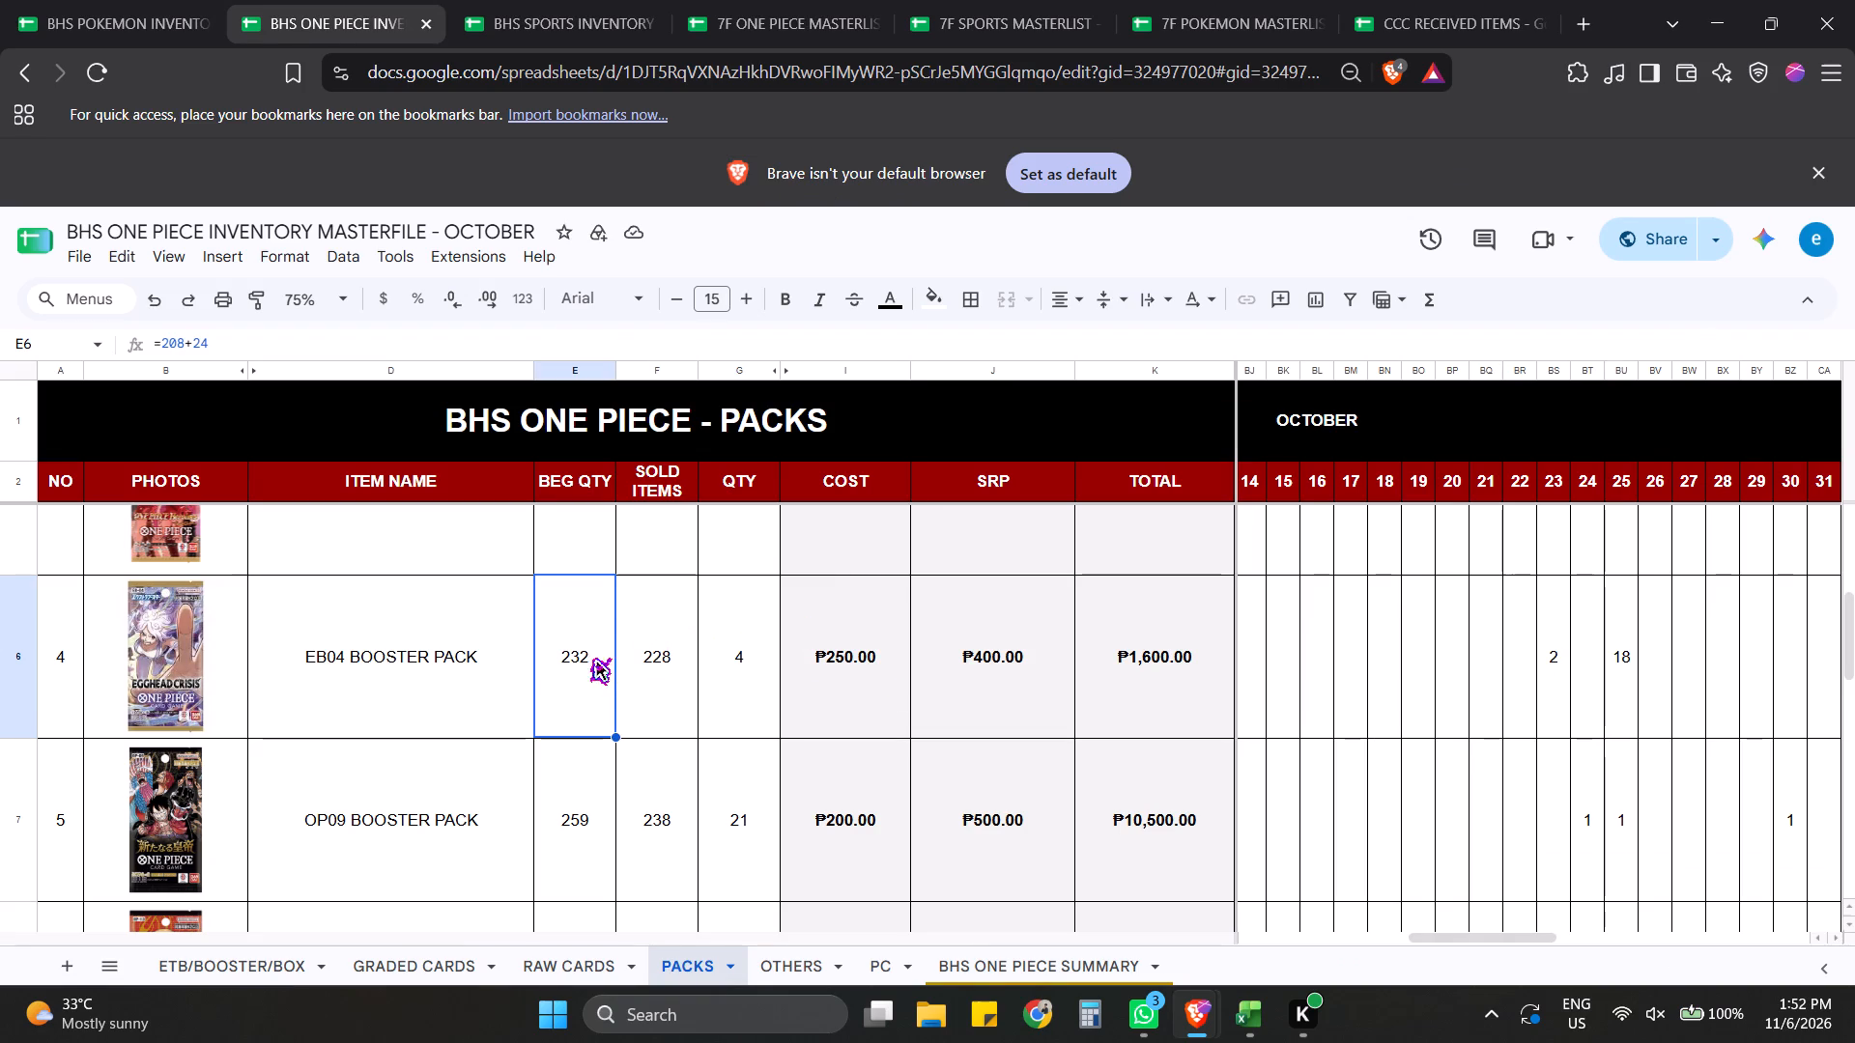
{"action": "left_click", "coordinate": [282, 346]}
{"action": "key", "text": "BackSpace"}
{"action": "key", "text": "0"}
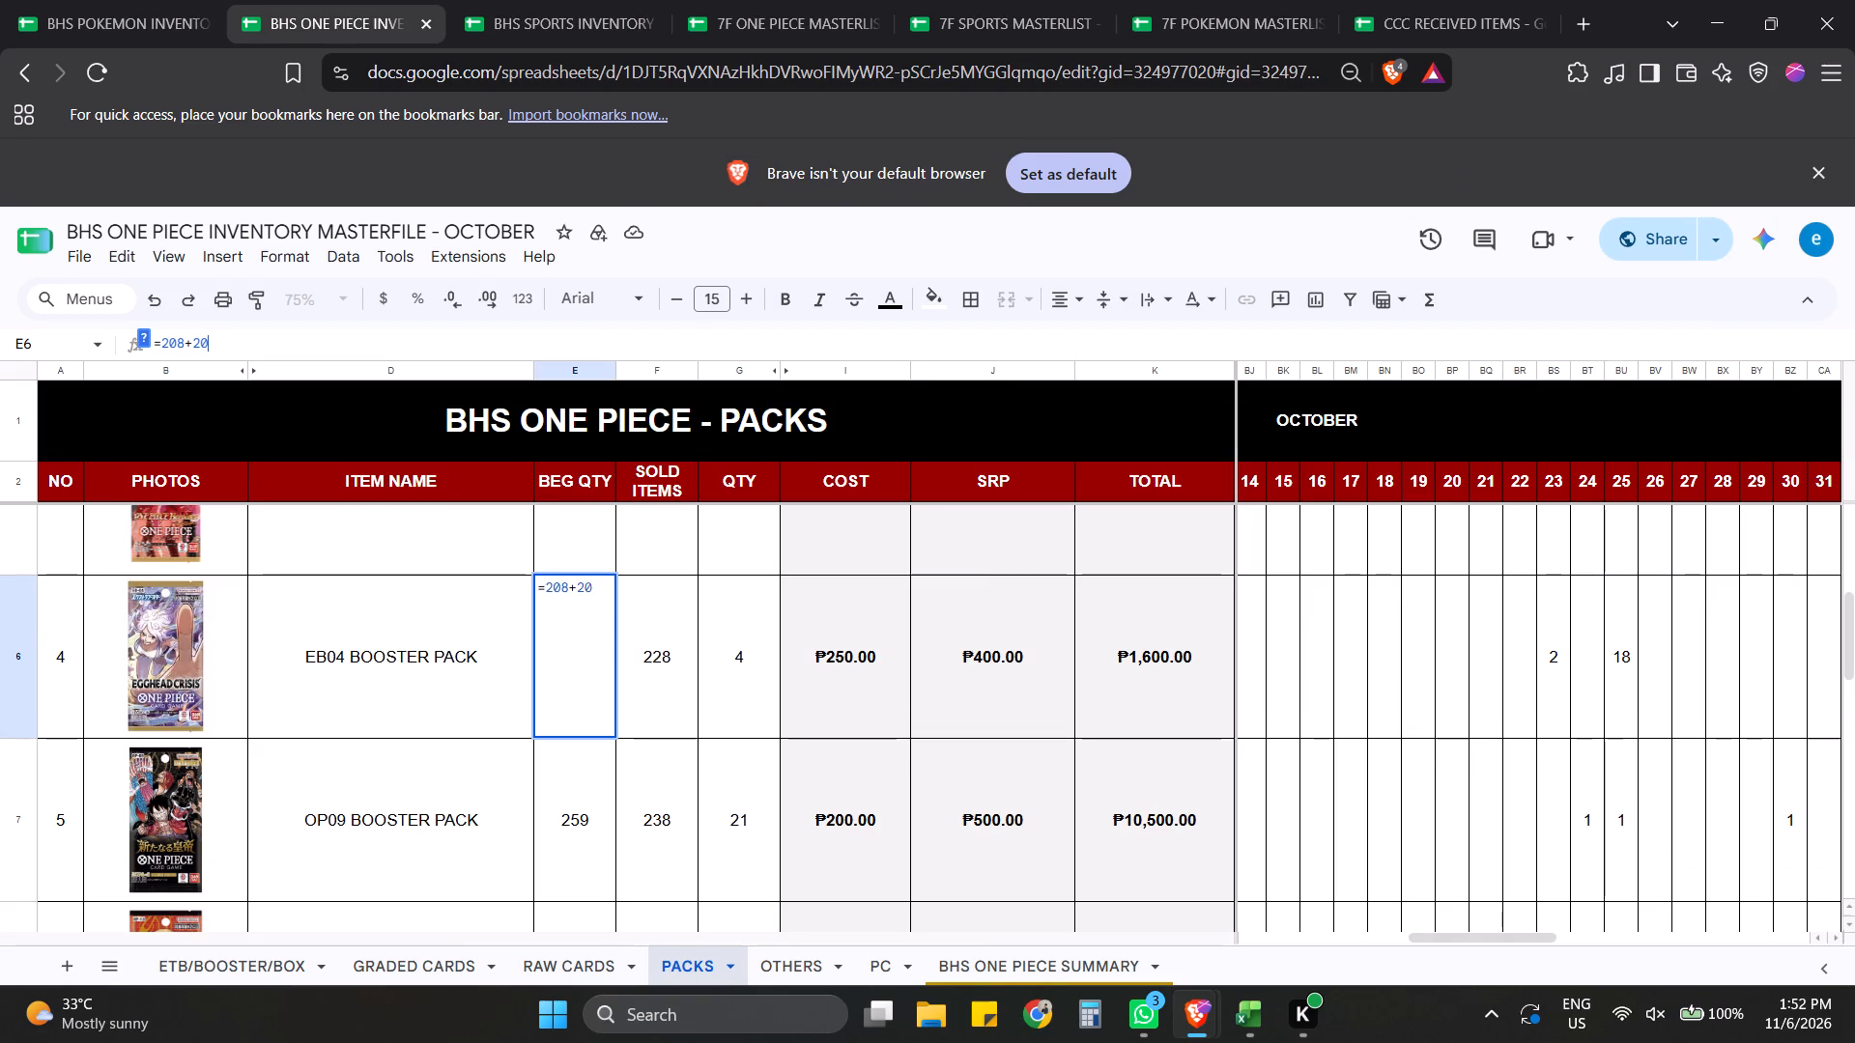
{"action": "key", "text": "Return"}
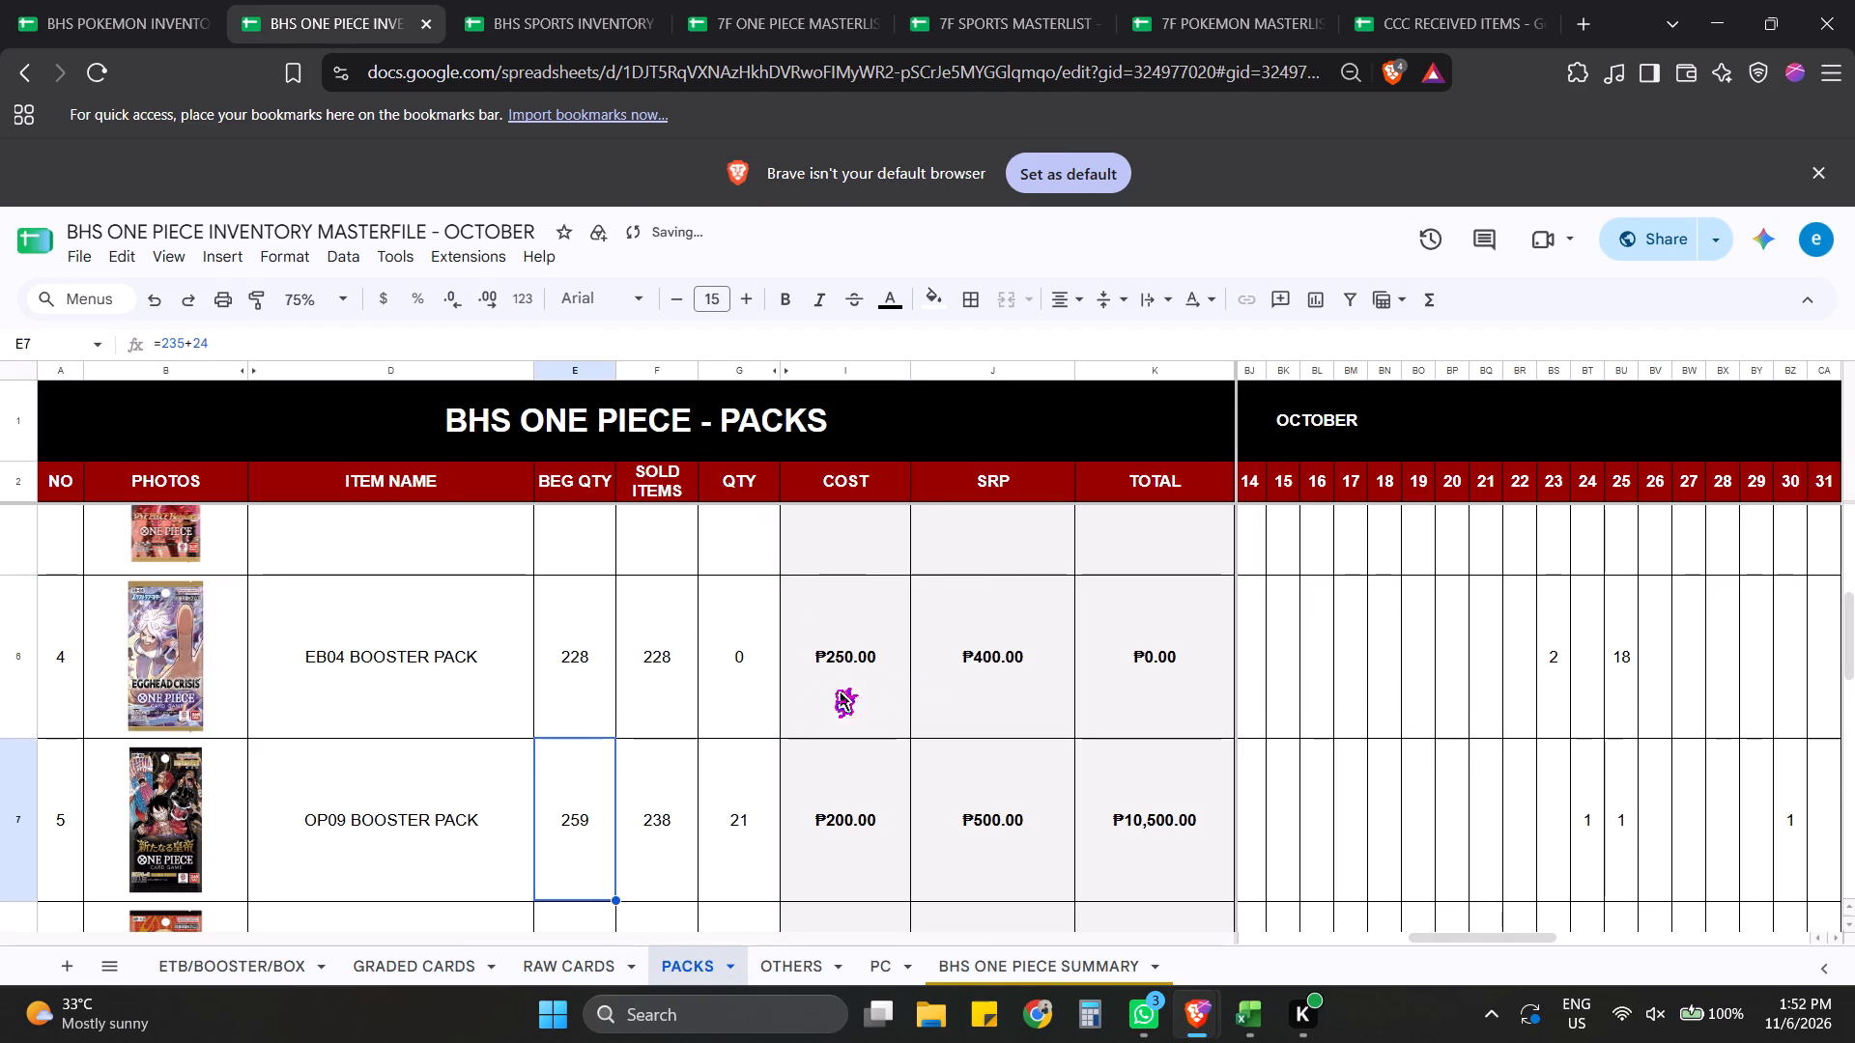
{"action": "left_click", "coordinate": [736, 715]}
{"action": "left_click", "coordinate": [630, 697]}
{"action": "left_click", "coordinate": [768, 706]}
Check the OP09 and OP13 Booster Pack quantities in the One Piece masterfile.
{"action": "key", "text": "alt+Tab"}
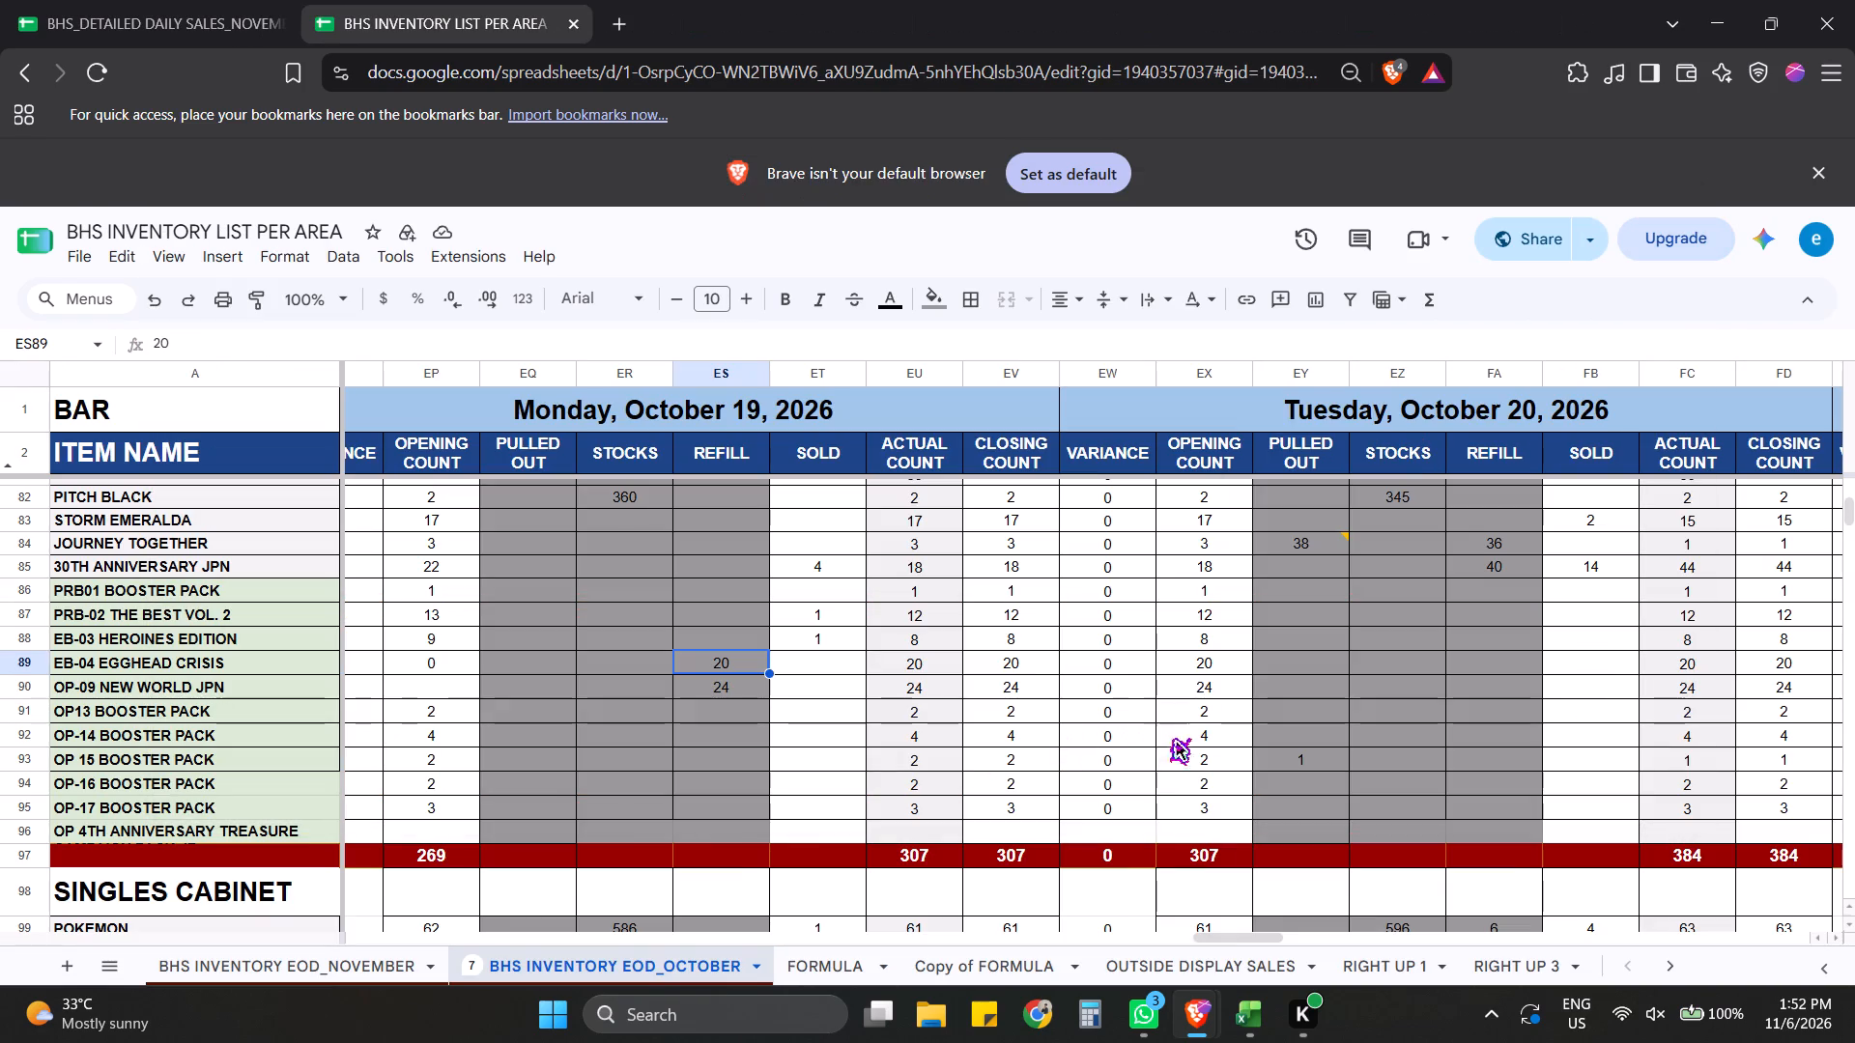
{"action": "key", "text": "alt+Tab"}
{"action": "left_click", "coordinate": [725, 825]}
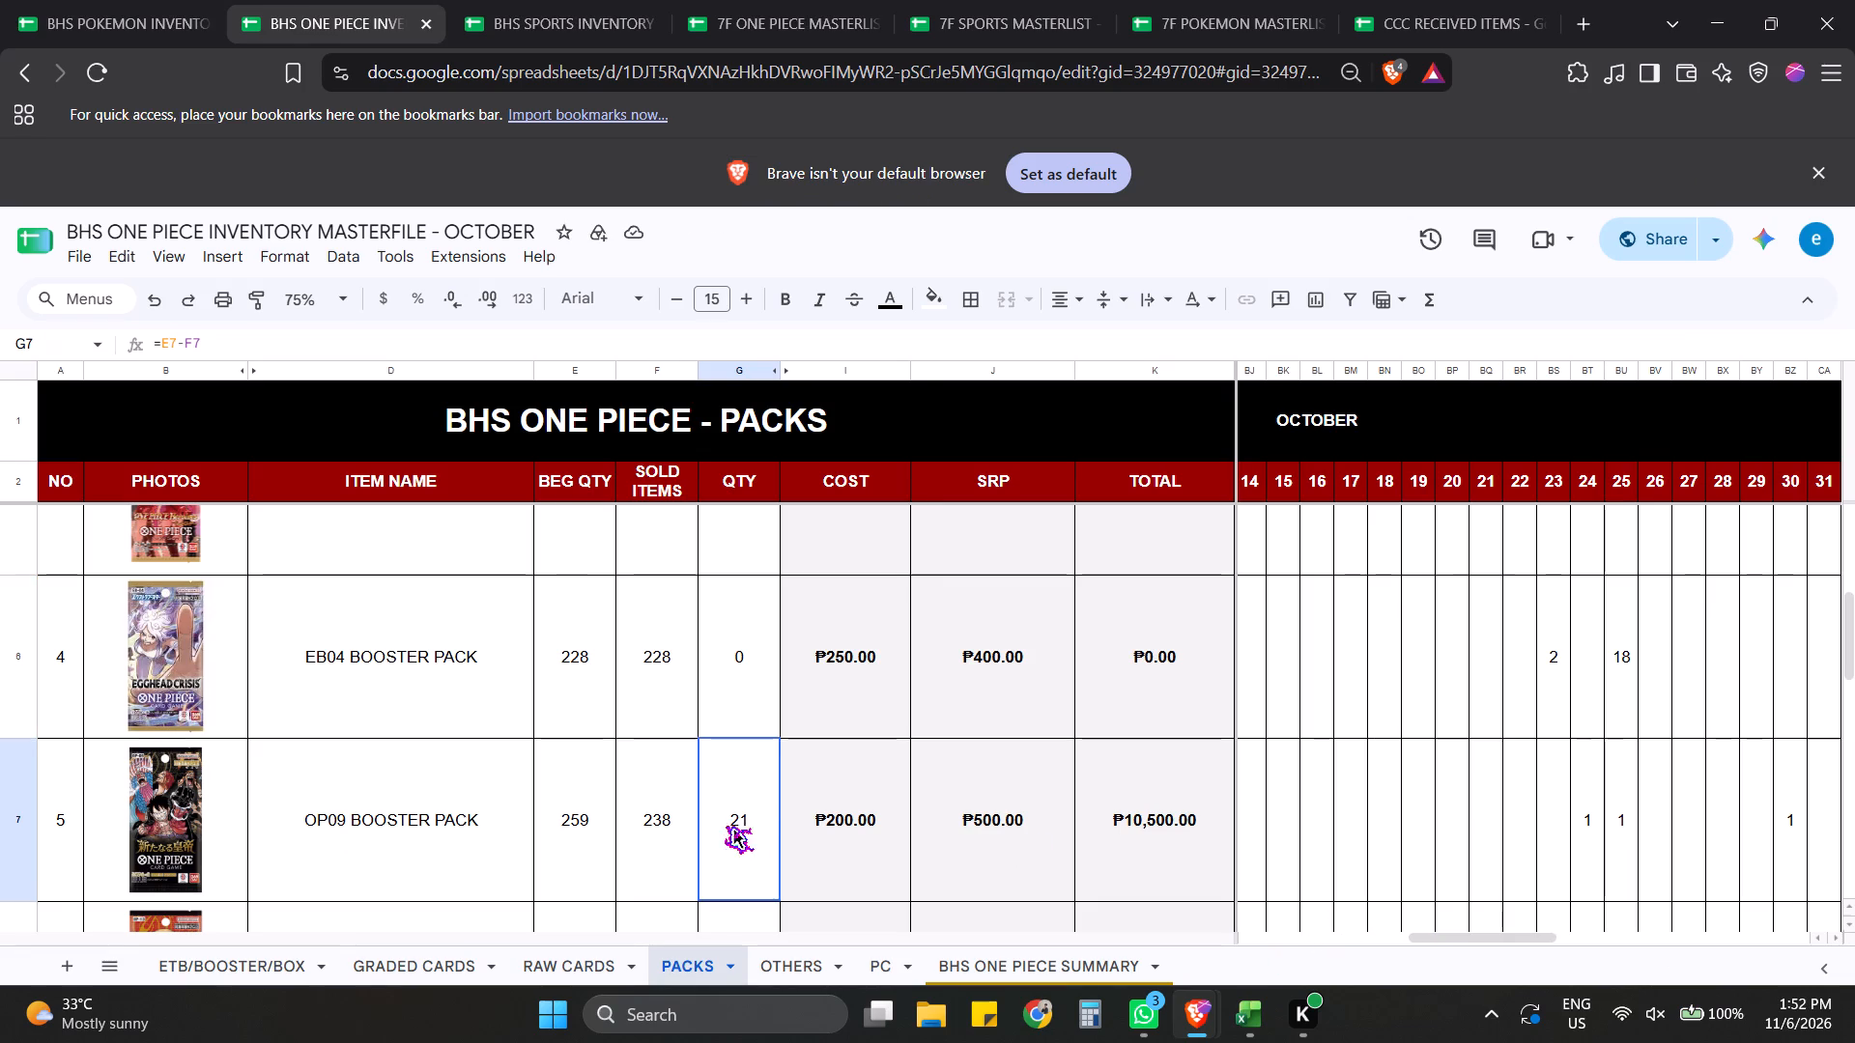
{"action": "scroll", "coordinate": [733, 817], "scroll_direction": "down", "scroll_amount": 6}
{"action": "scroll", "coordinate": [830, 747], "scroll_direction": "down", "scroll_amount": 3}
{"action": "scroll", "coordinate": [808, 737], "scroll_direction": "up", "scroll_amount": 4}
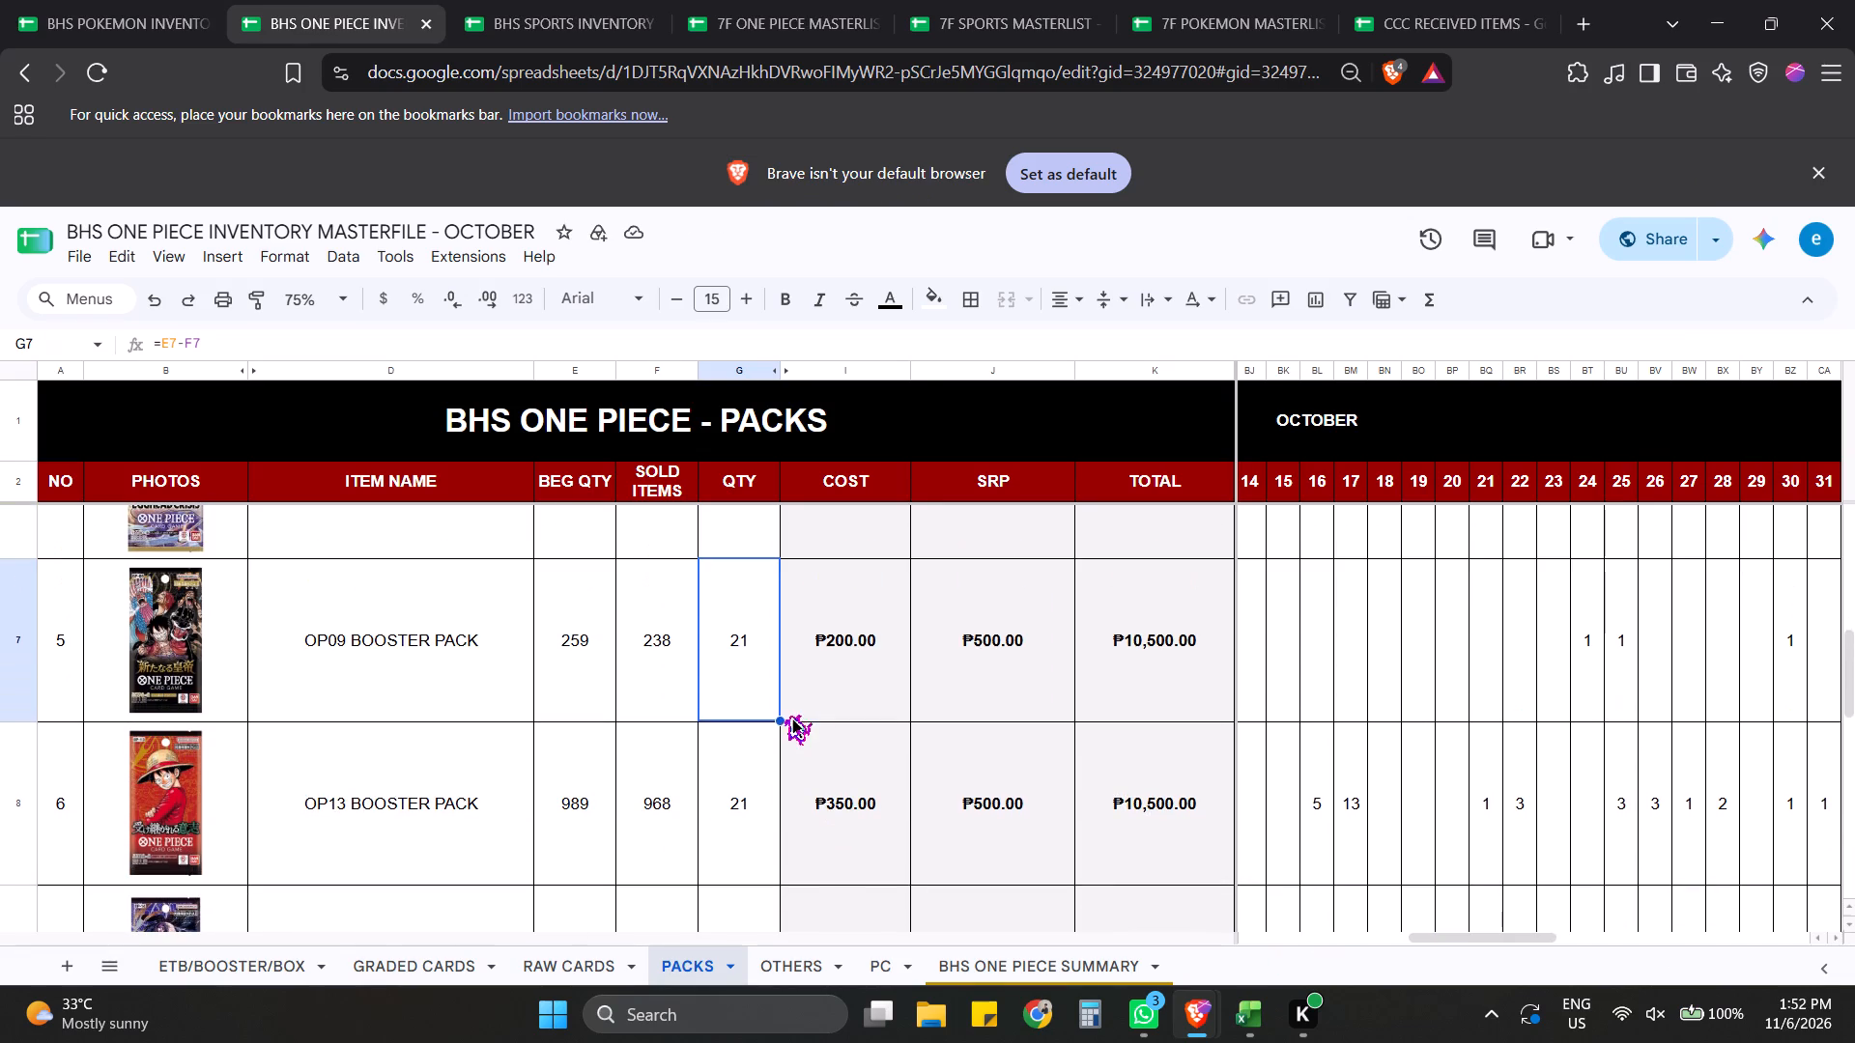
Check OP-09 New World JPN's daily counts from November 1 through 6 in the per-area November sheet.
{"action": "key", "text": "alt+Tab"}
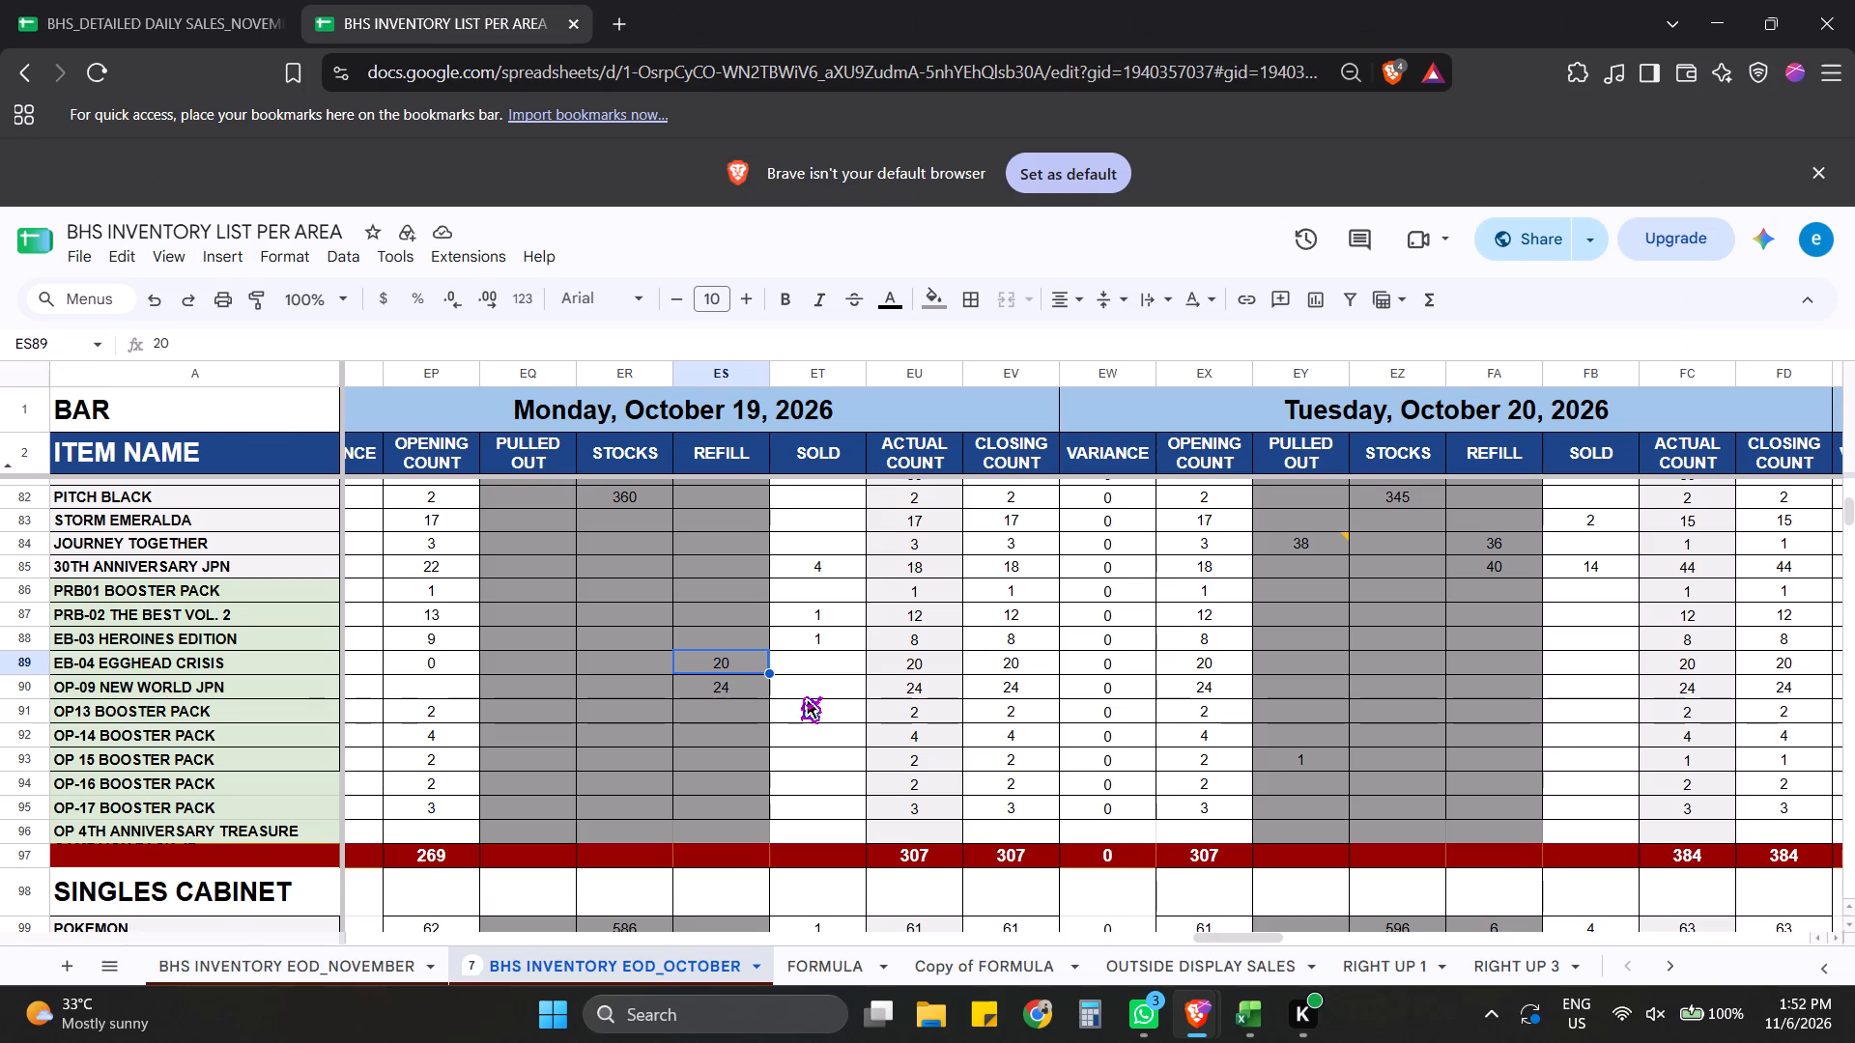
{"action": "left_click", "coordinate": [371, 973]}
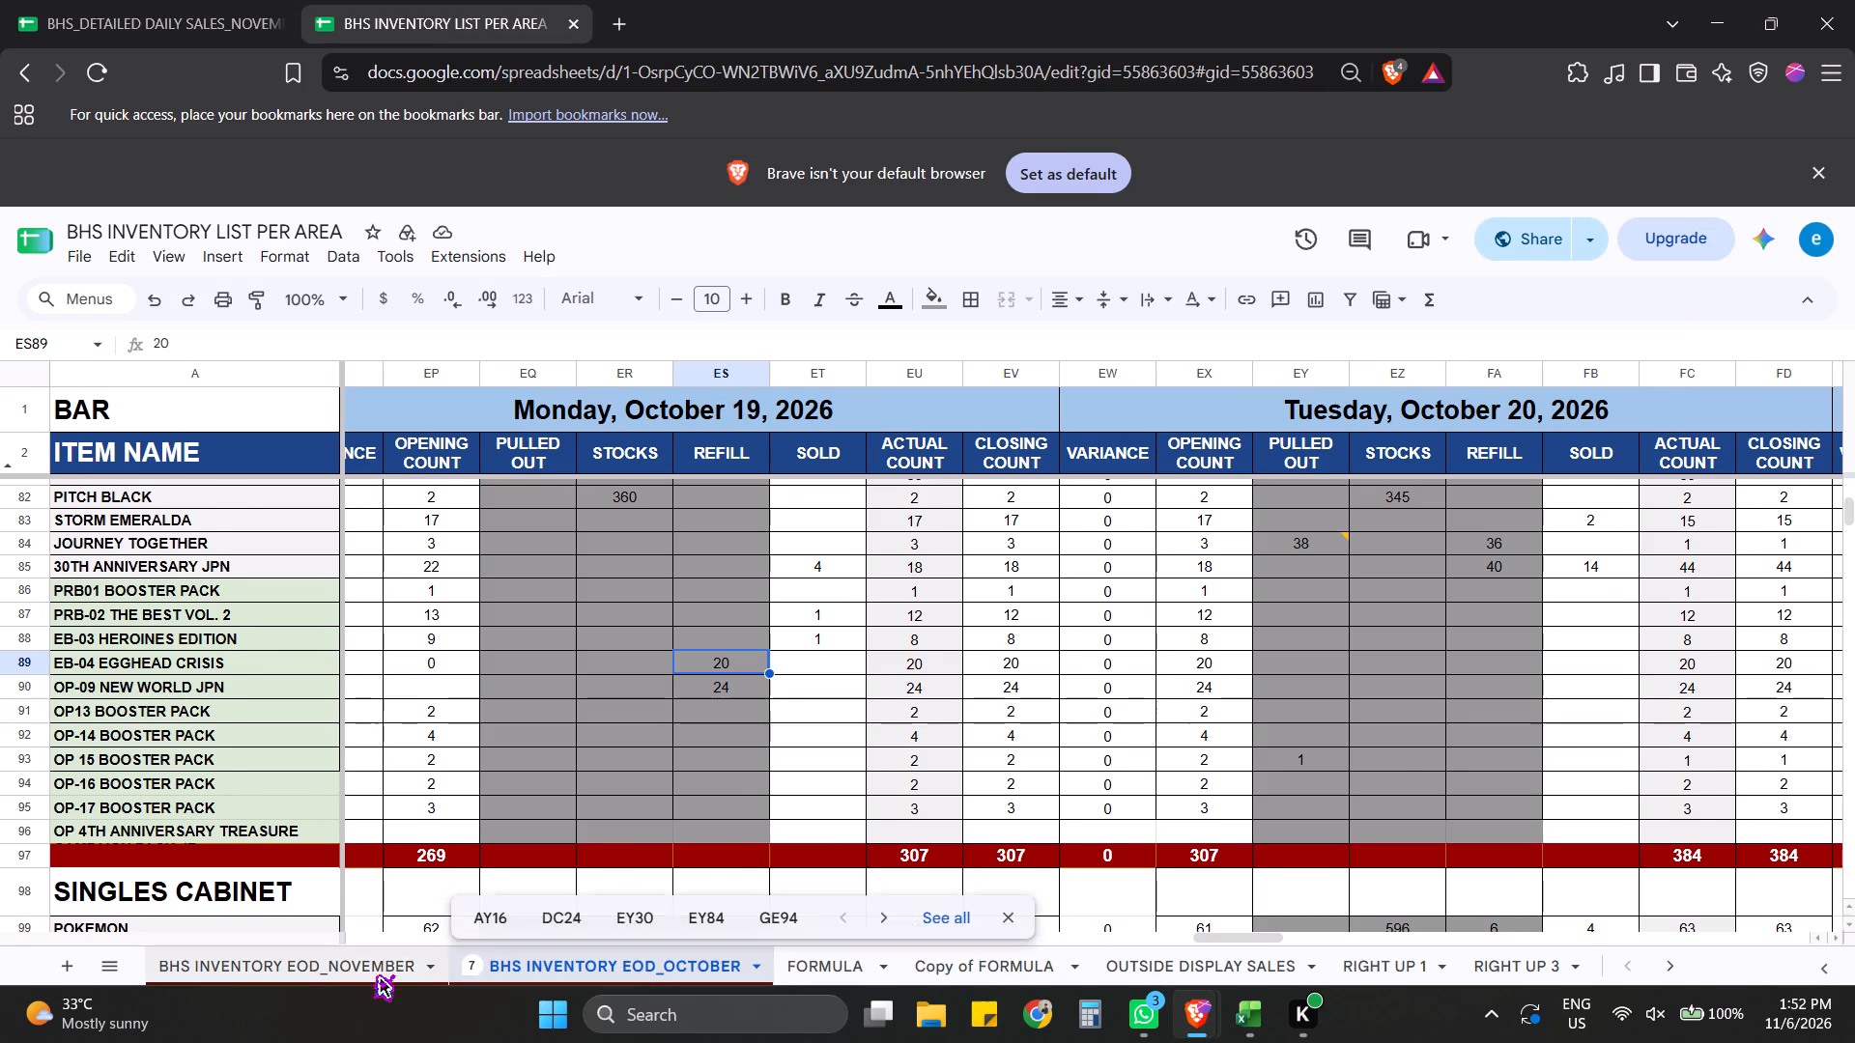
{"action": "left_click", "coordinate": [371, 959]}
{"action": "scroll", "coordinate": [717, 668], "scroll_direction": "down", "scroll_amount": 3}
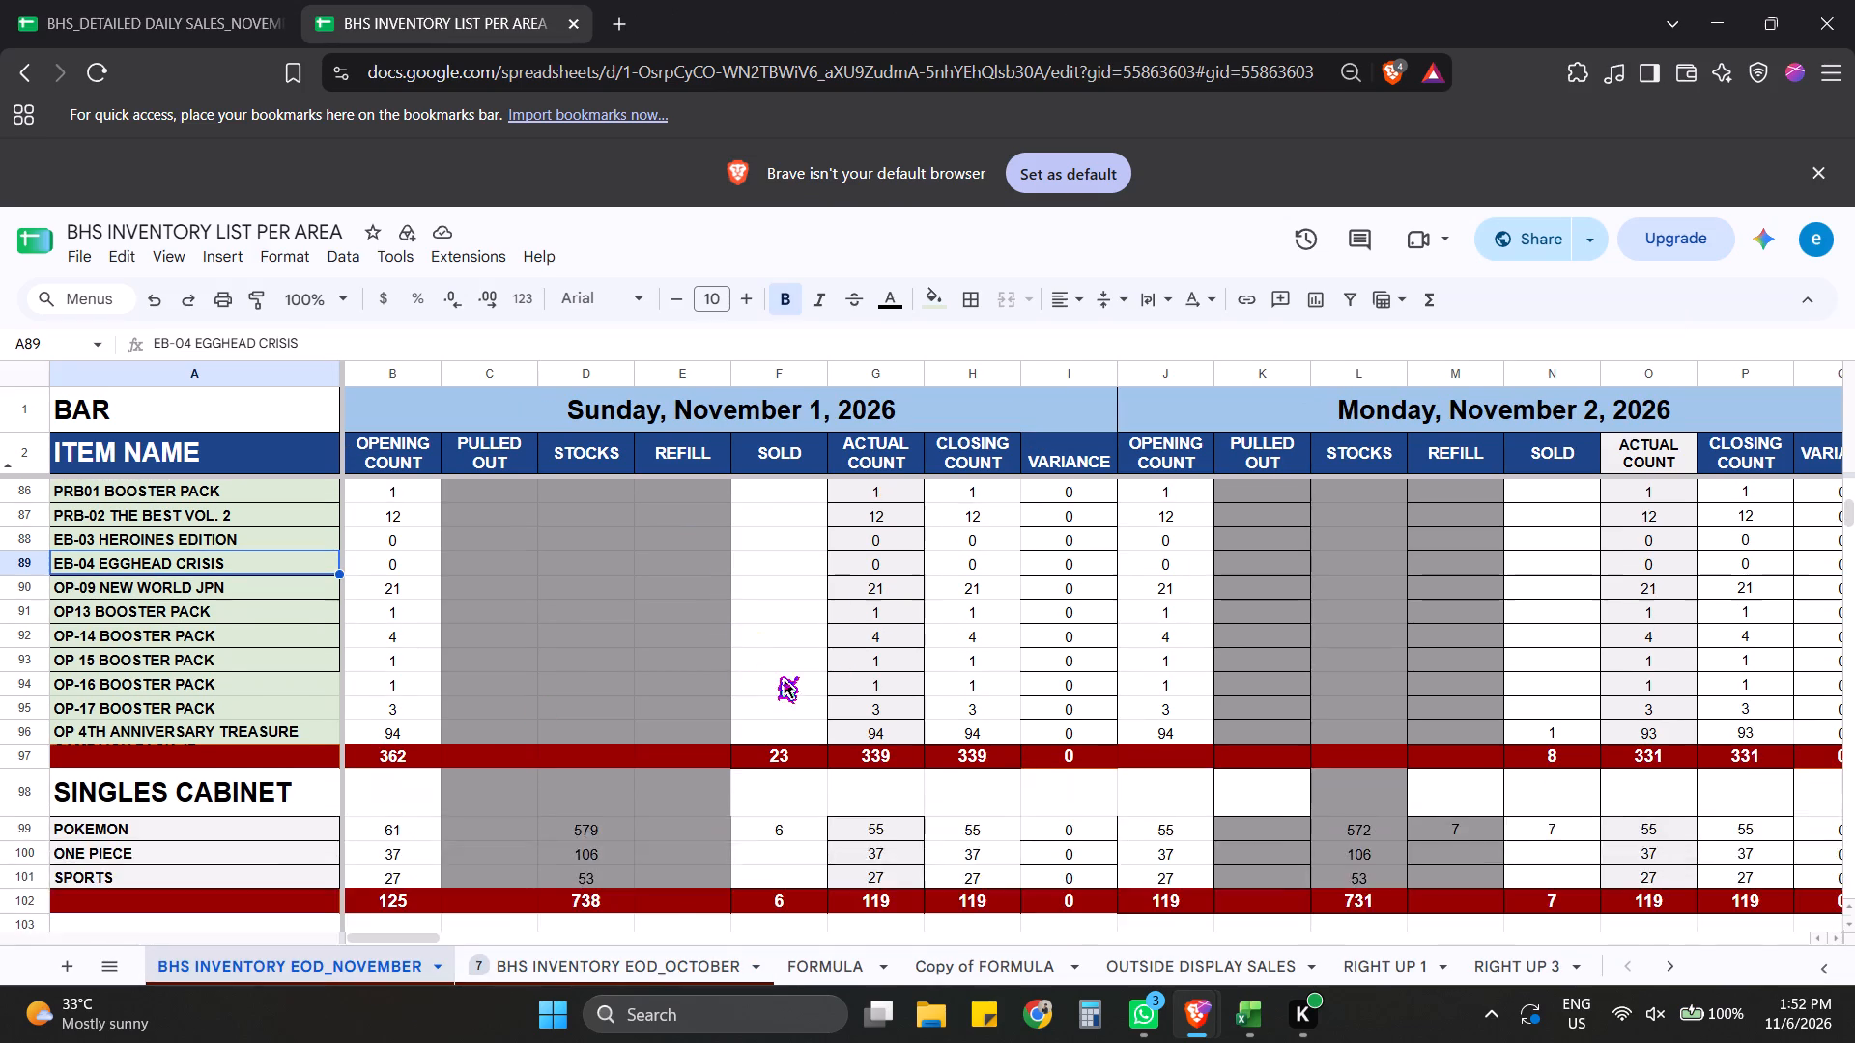
{"action": "scroll", "coordinate": [780, 684], "scroll_direction": "down", "scroll_amount": 1}
{"action": "scroll", "coordinate": [780, 614], "scroll_direction": "up", "scroll_amount": 3}
{"action": "left_click", "coordinate": [771, 657]}
{"action": "key", "text": "Tab"}
{"action": "key", "text": "Tab"}
{"action": "key", "text": "Tab"}
{"action": "key", "text": "Tab"}
{"action": "key", "text": "Tab"}
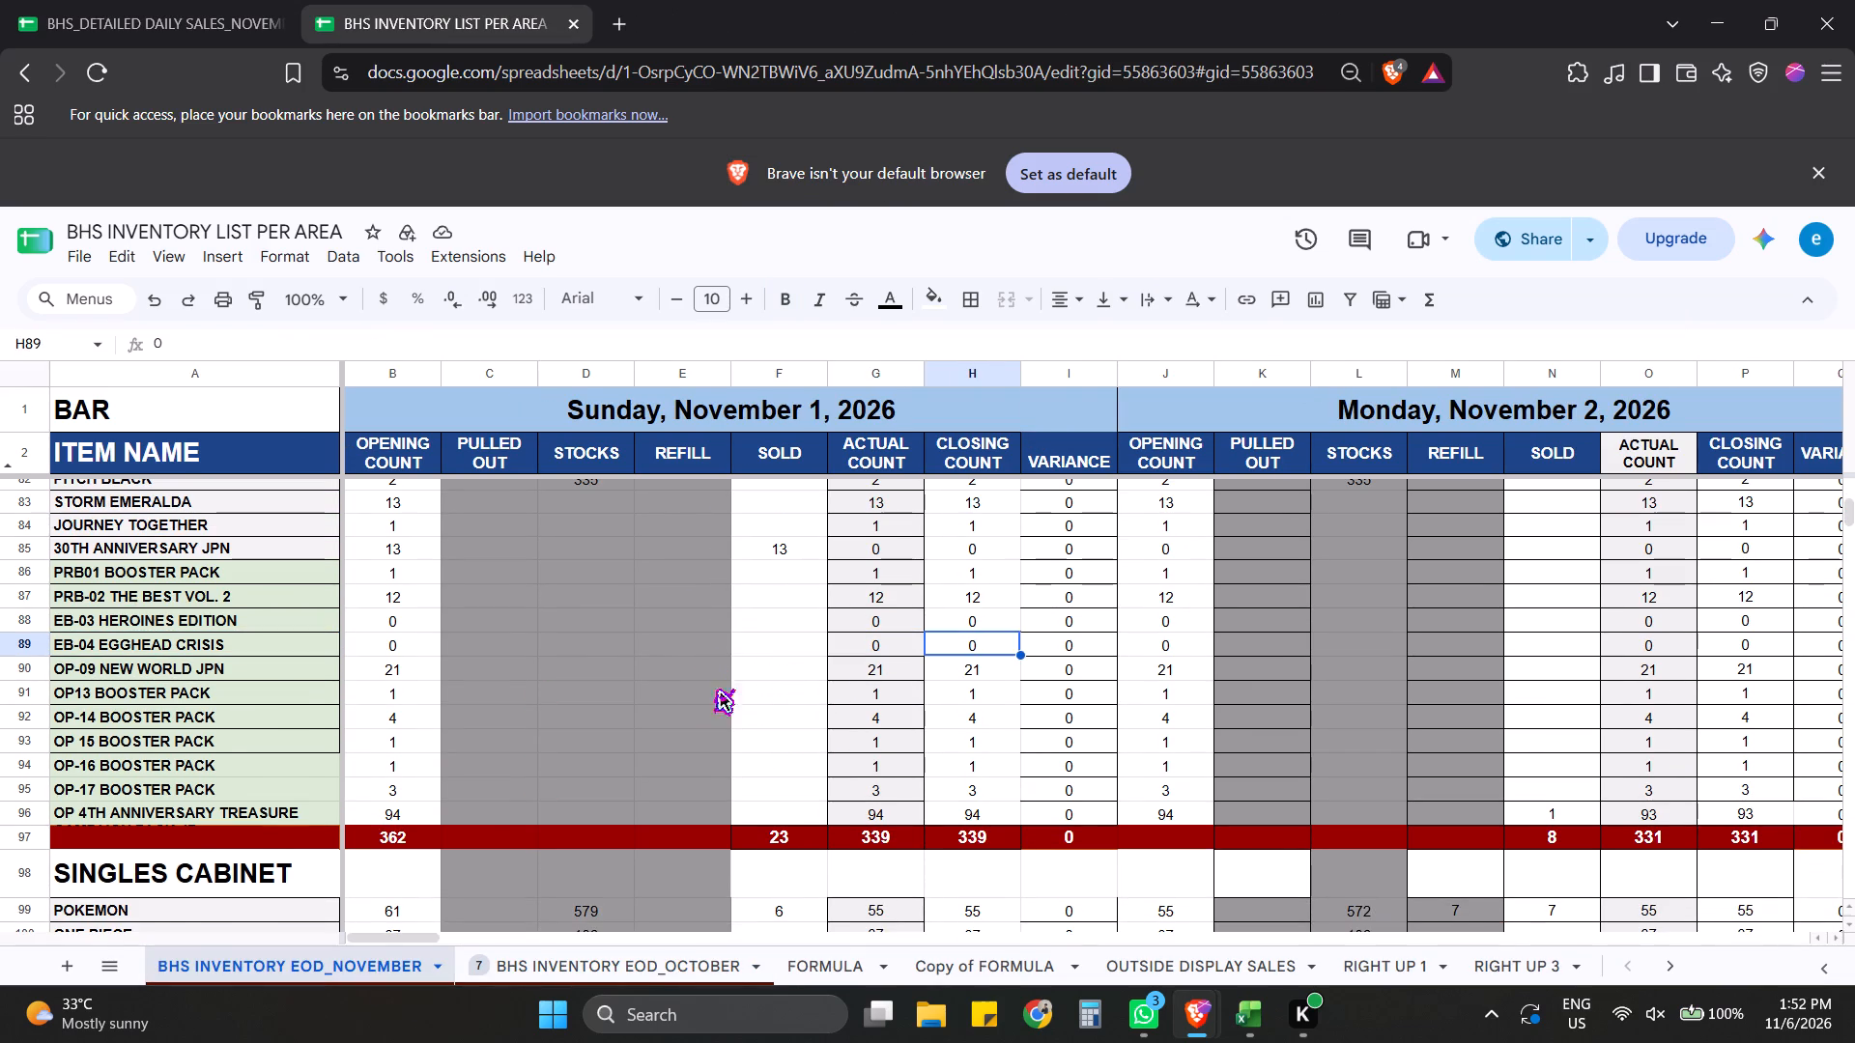
{"action": "left_click", "coordinate": [718, 682]}
{"action": "key", "text": "Tab"}
{"action": "key", "text": "Tab"}
{"action": "key", "text": "Tab"}
{"action": "key", "text": "Tab"}
{"action": "key", "text": "Tab"}
{"action": "key", "text": "Tab"}
{"action": "key", "text": "Tab"}
{"action": "key", "text": "Tab"}
{"action": "key", "text": "Tab"}
{"action": "key", "text": "Tab"}
{"action": "key", "text": "Tab"}
{"action": "key", "text": "Tab"}
{"action": "key", "text": "Tab"}
{"action": "key", "text": "Tab"}
{"action": "key", "text": "Tab"}
{"action": "key", "text": "Tab"}
{"action": "key", "text": "Tab"}
{"action": "key", "text": "Tab"}
{"action": "key", "text": "Tab"}
{"action": "key", "text": "Tab"}
{"action": "key", "text": "Tab"}
{"action": "key", "text": "Tab"}
{"action": "key", "text": "Tab"}
{"action": "key", "text": "Tab"}
{"action": "key", "text": "Tab"}
{"action": "key", "text": "Tab"}
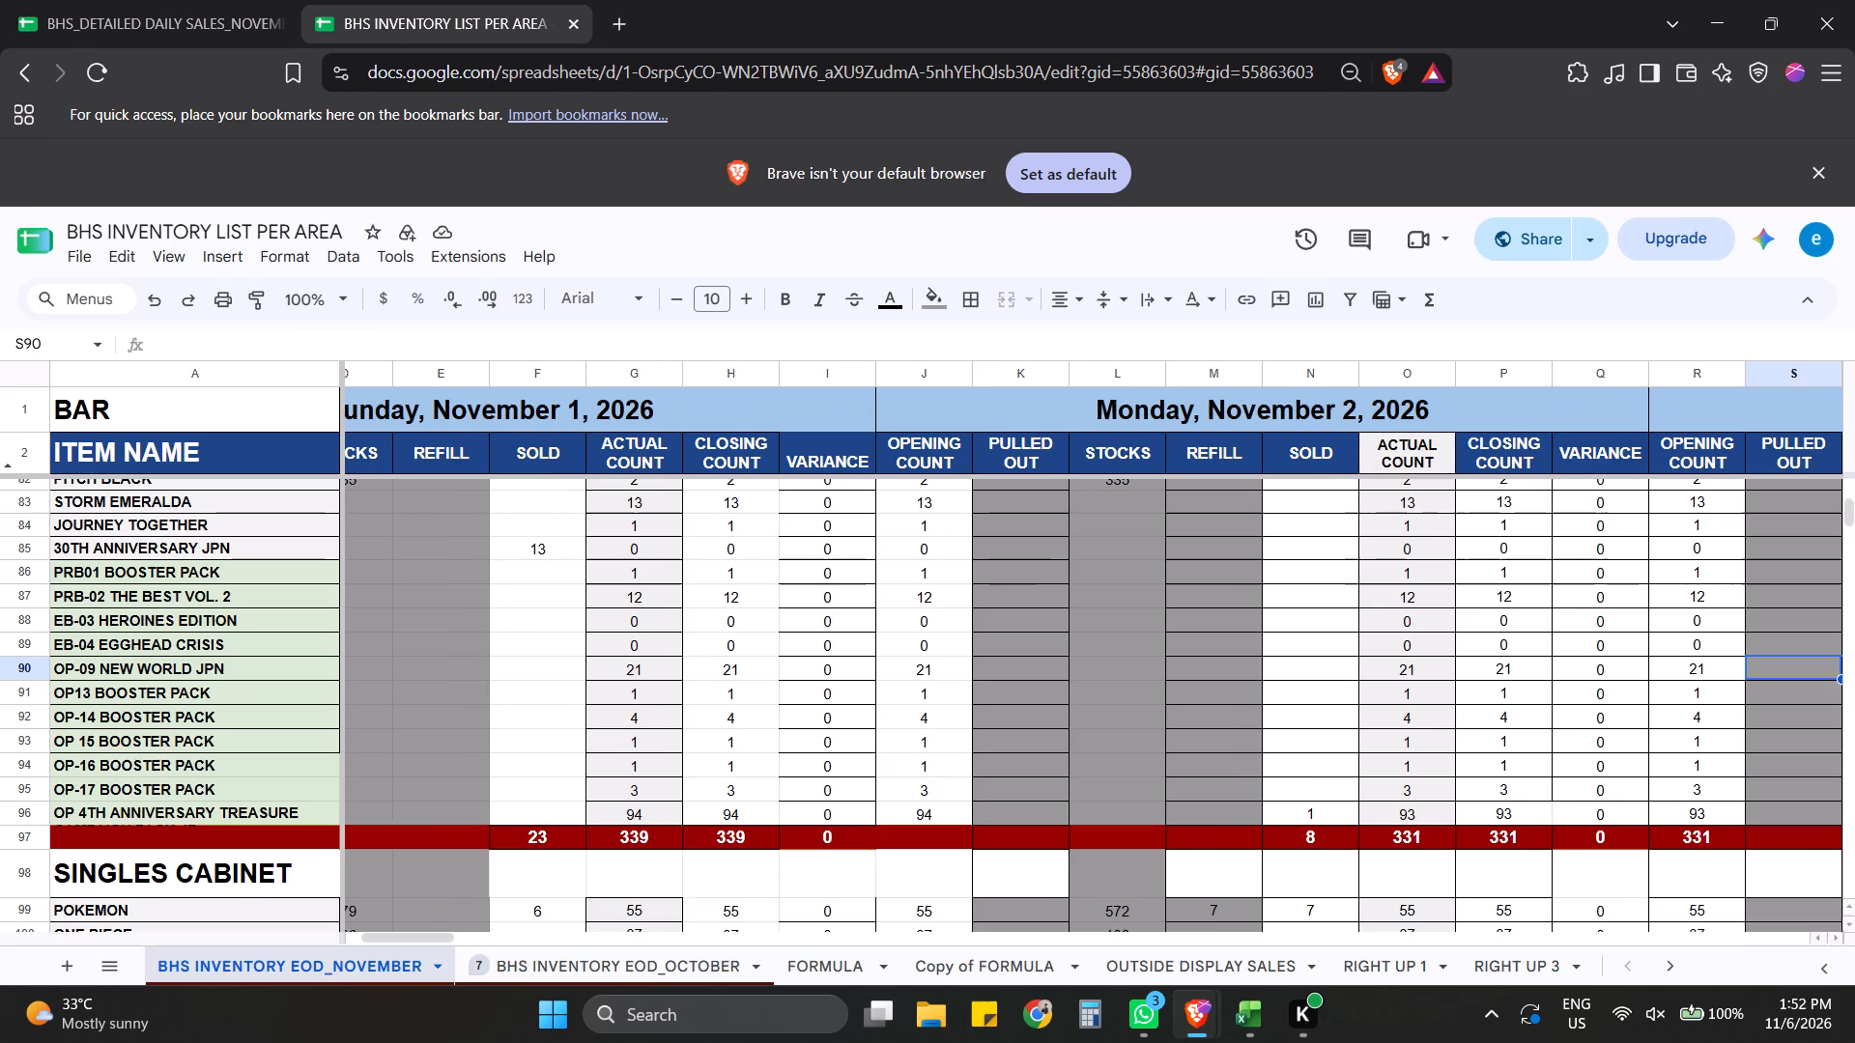
{"action": "key", "text": "Tab"}
{"action": "key", "text": "Tab"}
{"action": "key", "text": "Tab"}
{"action": "key", "text": "Tab"}
{"action": "key", "text": "Tab"}
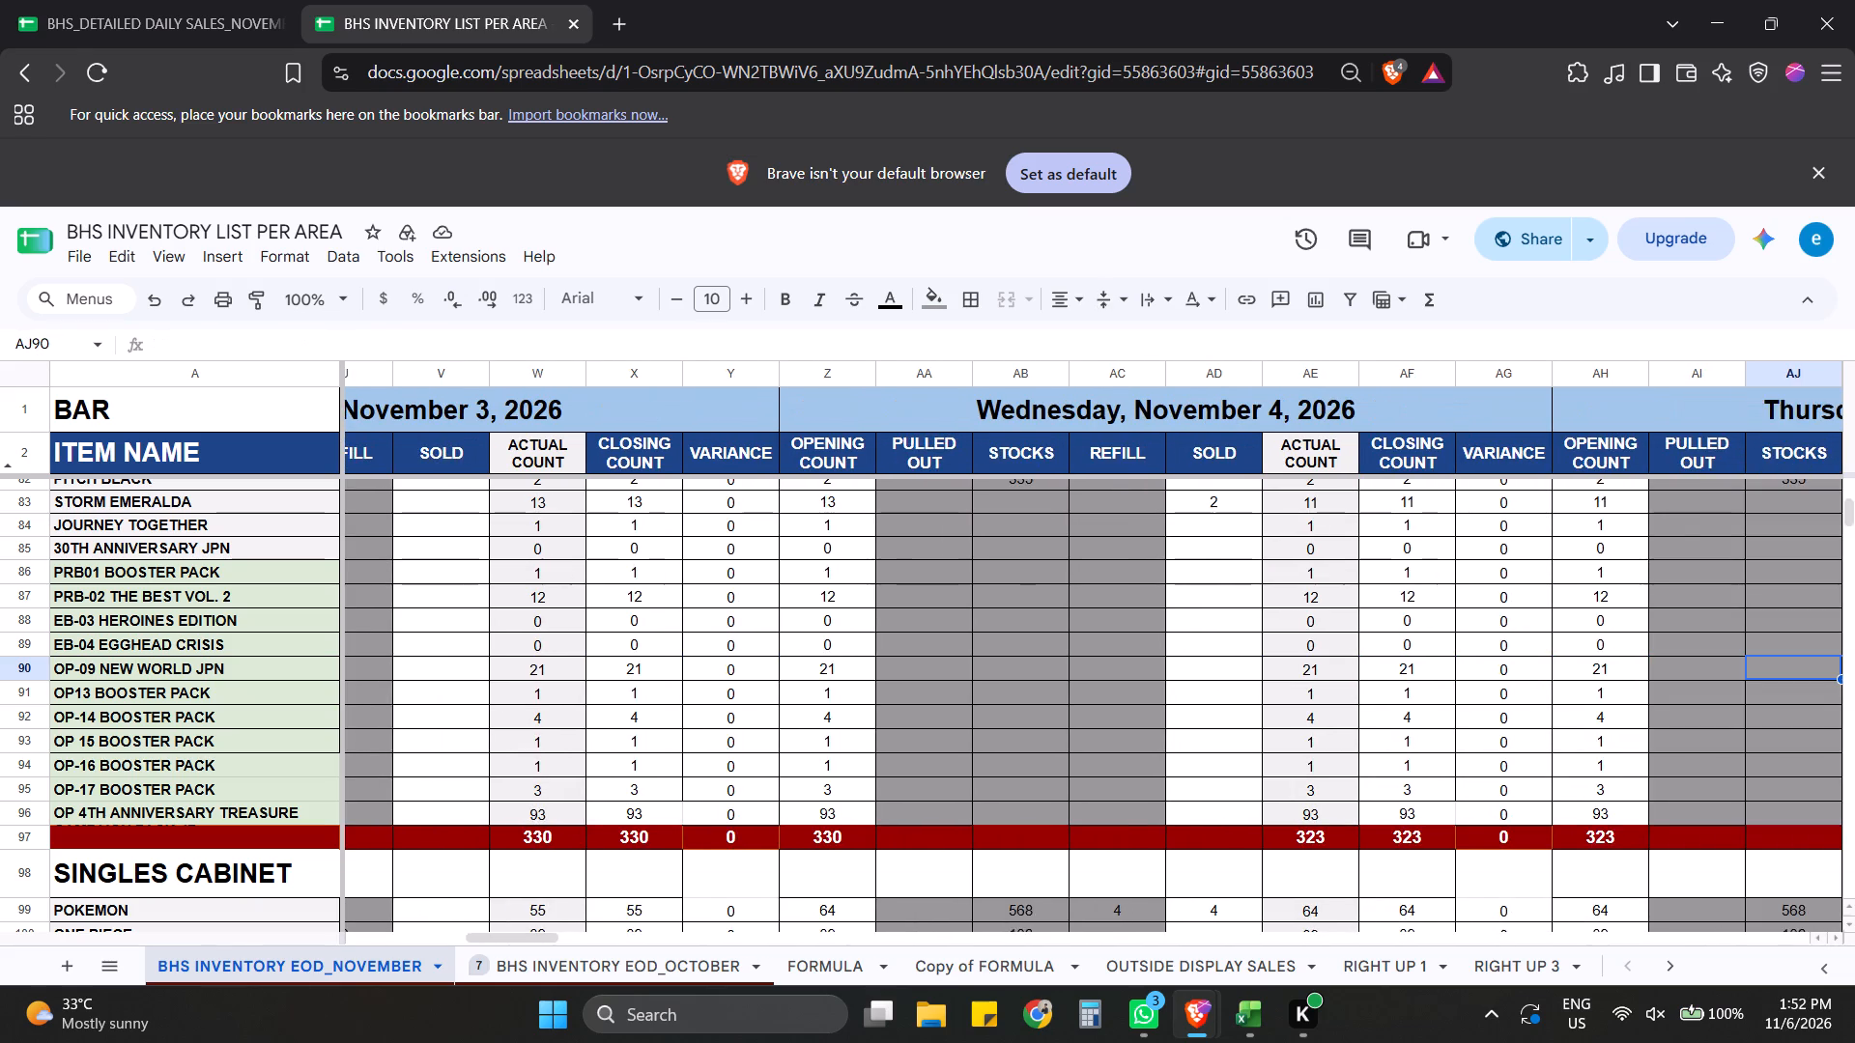
{"action": "key", "text": "Tab"}
{"action": "key", "text": "Tab"}
{"action": "key", "text": "Tab"}
{"action": "key", "text": "Tab"}
{"action": "key", "text": "Tab"}
{"action": "key", "text": "Tab"}
{"action": "key", "text": "Tab"}
{"action": "key", "text": "Tab"}
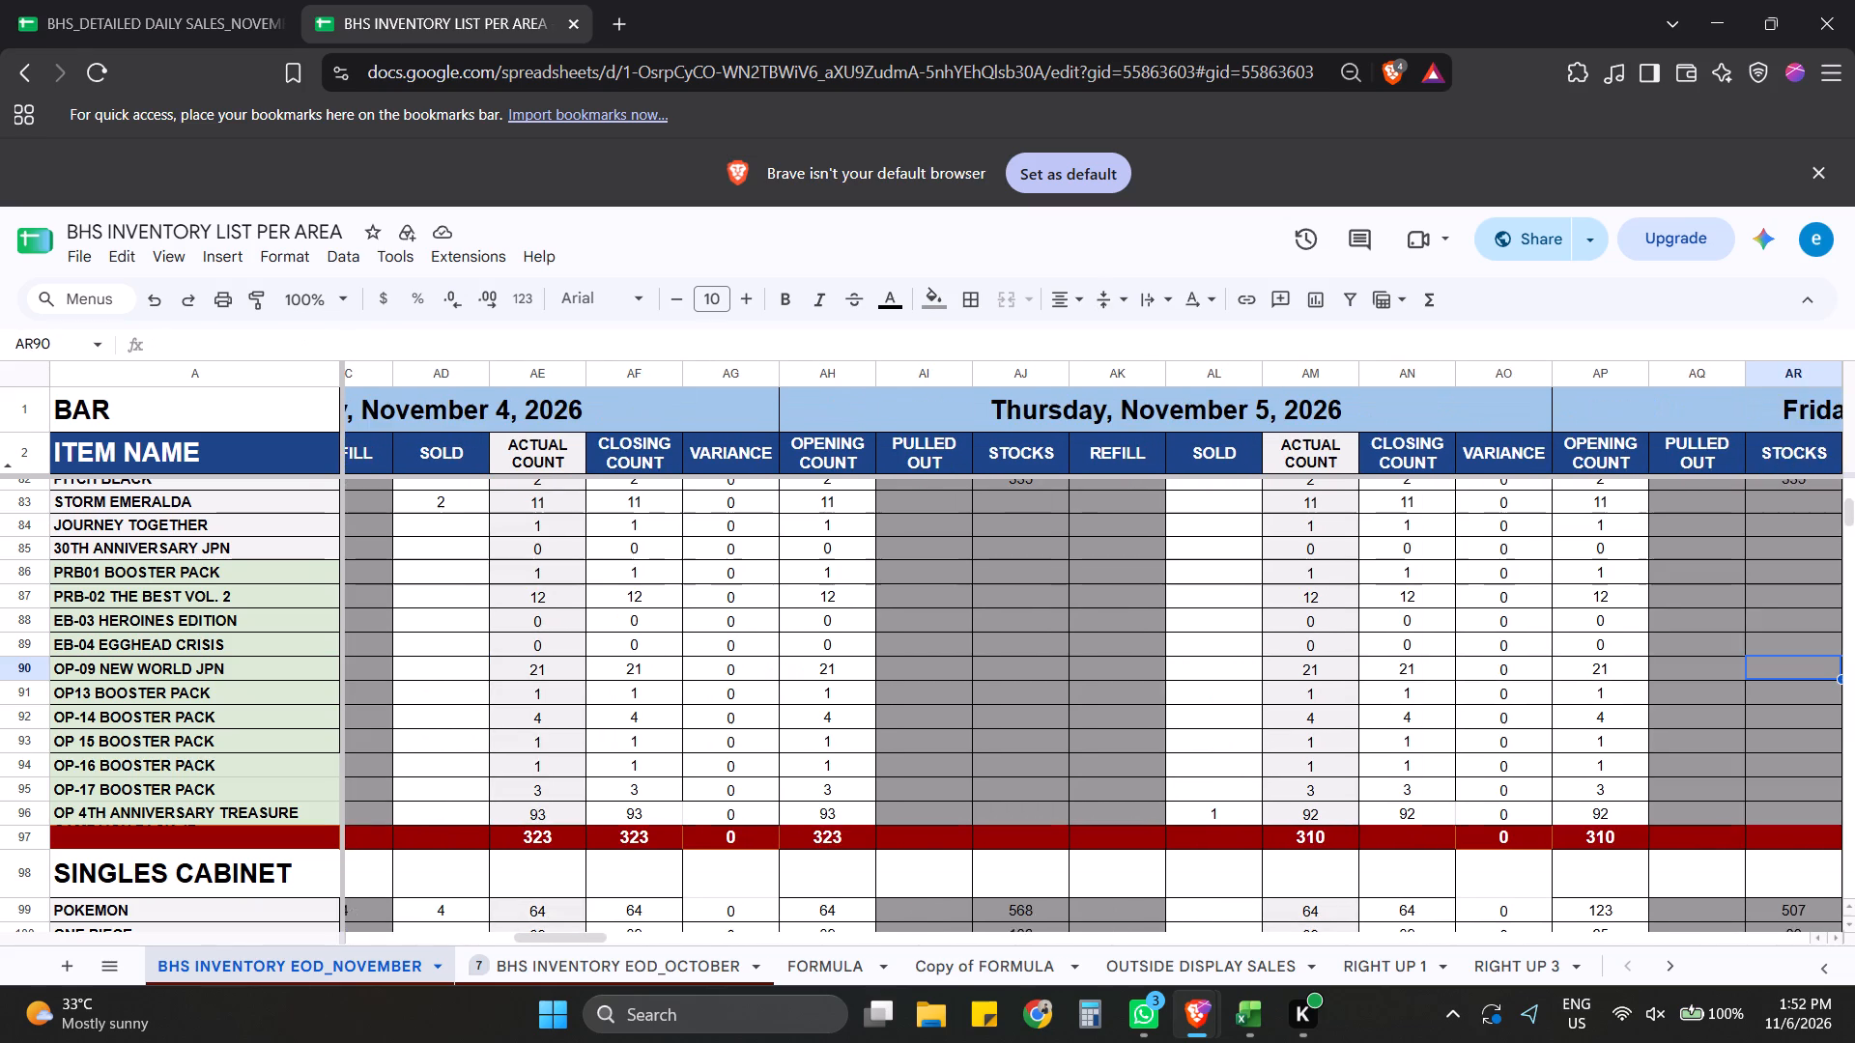
{"action": "key", "text": "Tab"}
{"action": "key", "text": "Tab"}
{"action": "key", "text": "Tab"}
{"action": "key", "text": "Tab"}
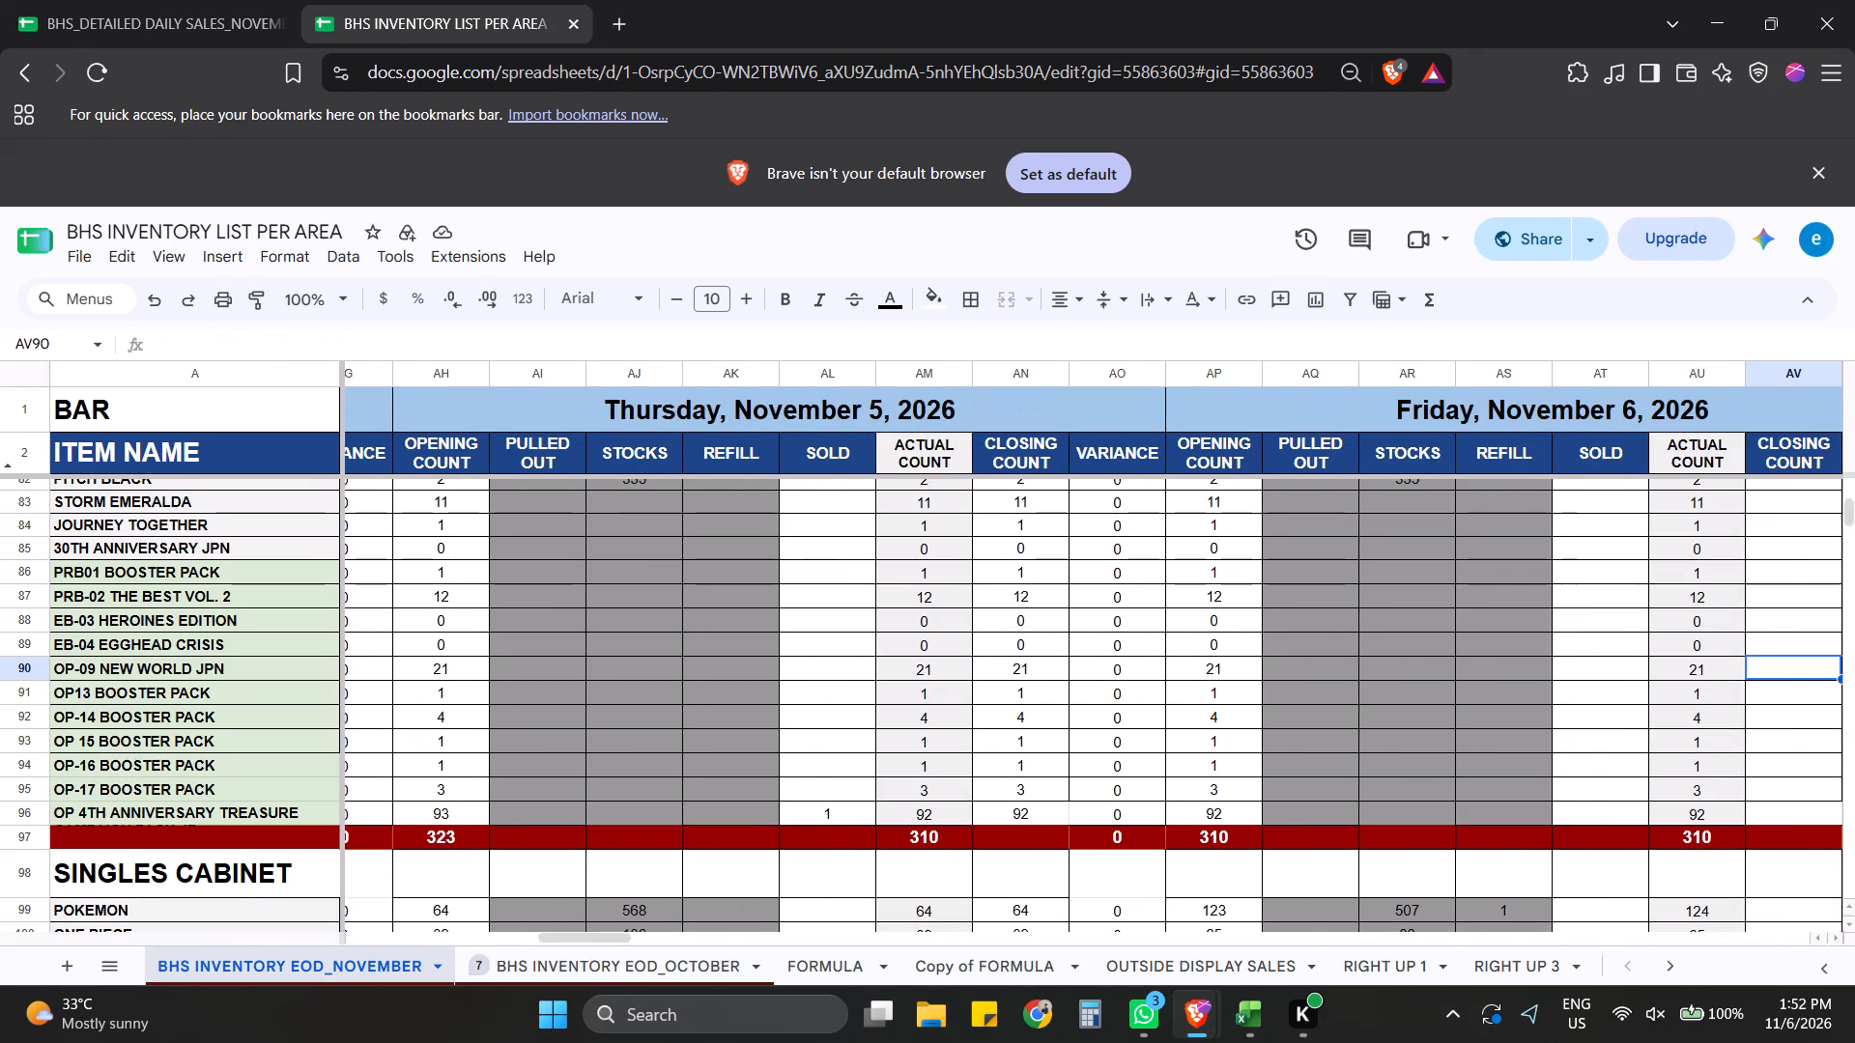
{"action": "key", "text": "Tab"}
Compare the One Piece masterfile's OP13 and OP14 Booster Pack quantities with the per-area actual counts for November 5, summing OP14 across both areas.
{"action": "key", "text": "alt+Tab"}
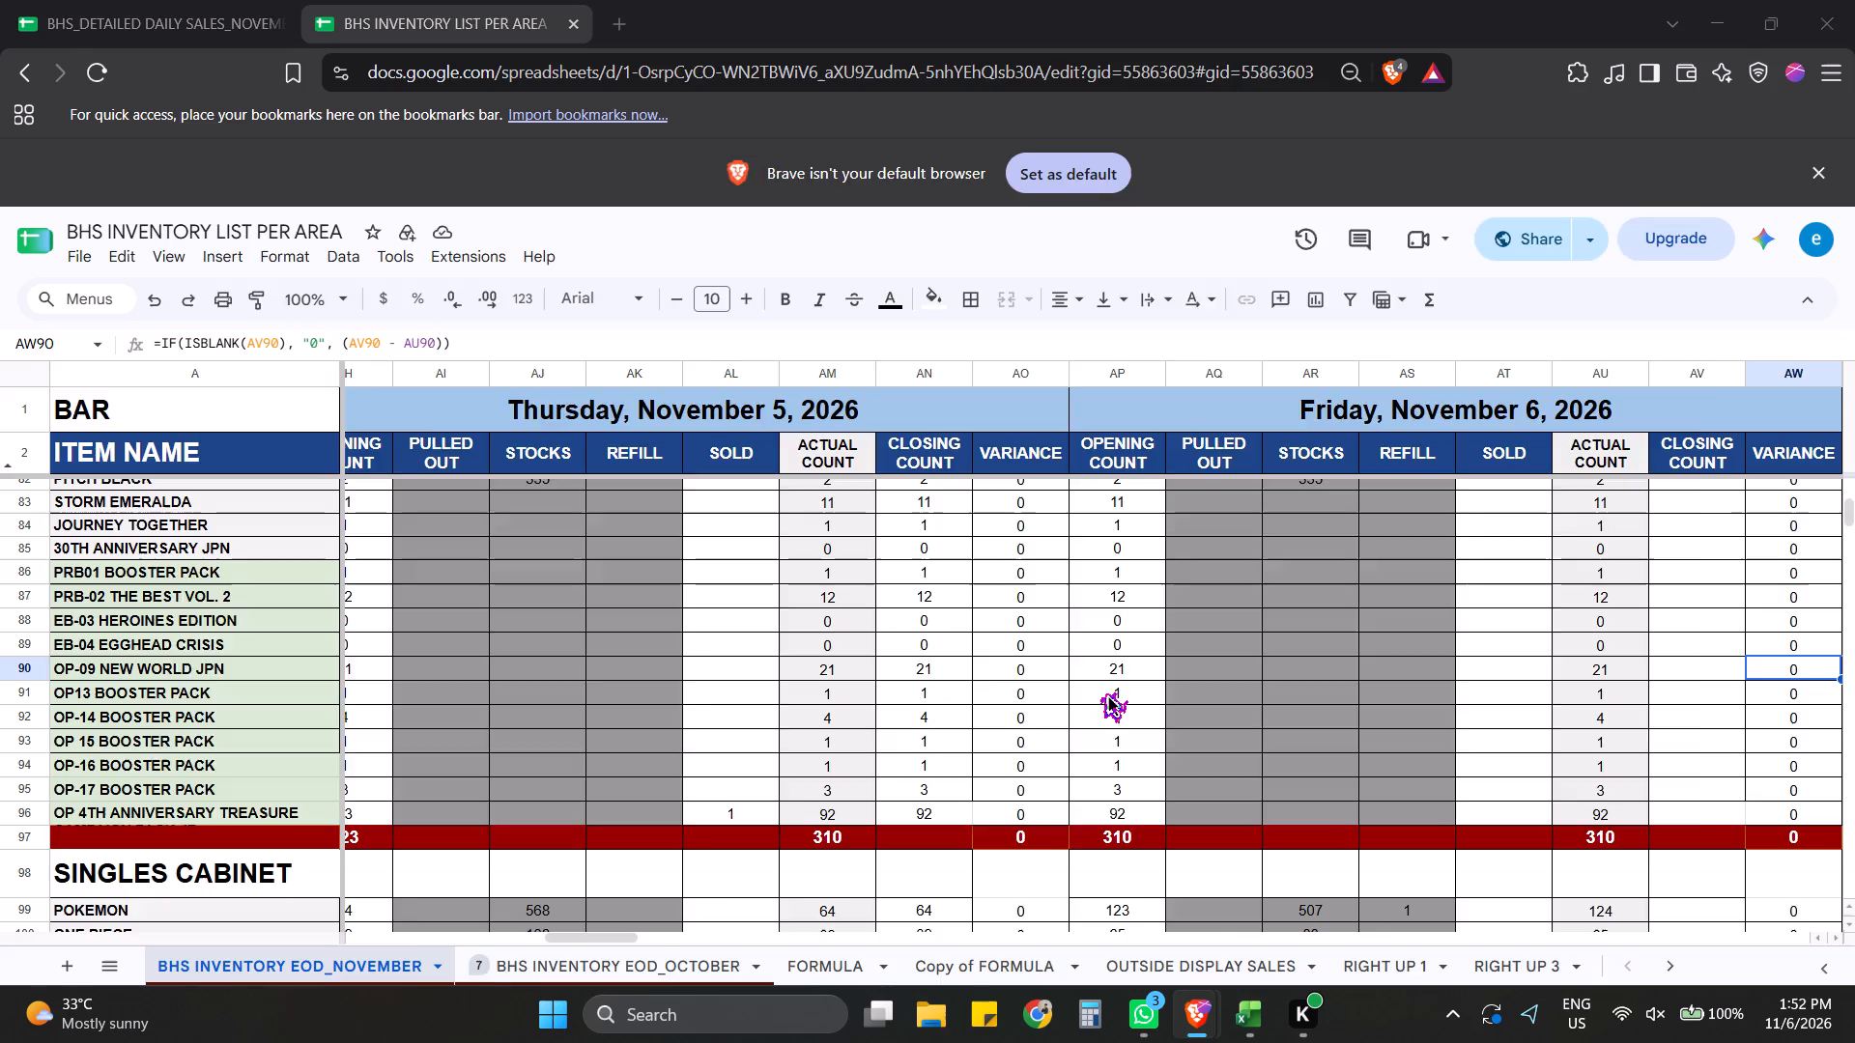
{"action": "left_click", "coordinate": [731, 848]}
{"action": "key", "text": "alt+Tab"}
{"action": "key", "text": "alt+Tab"}
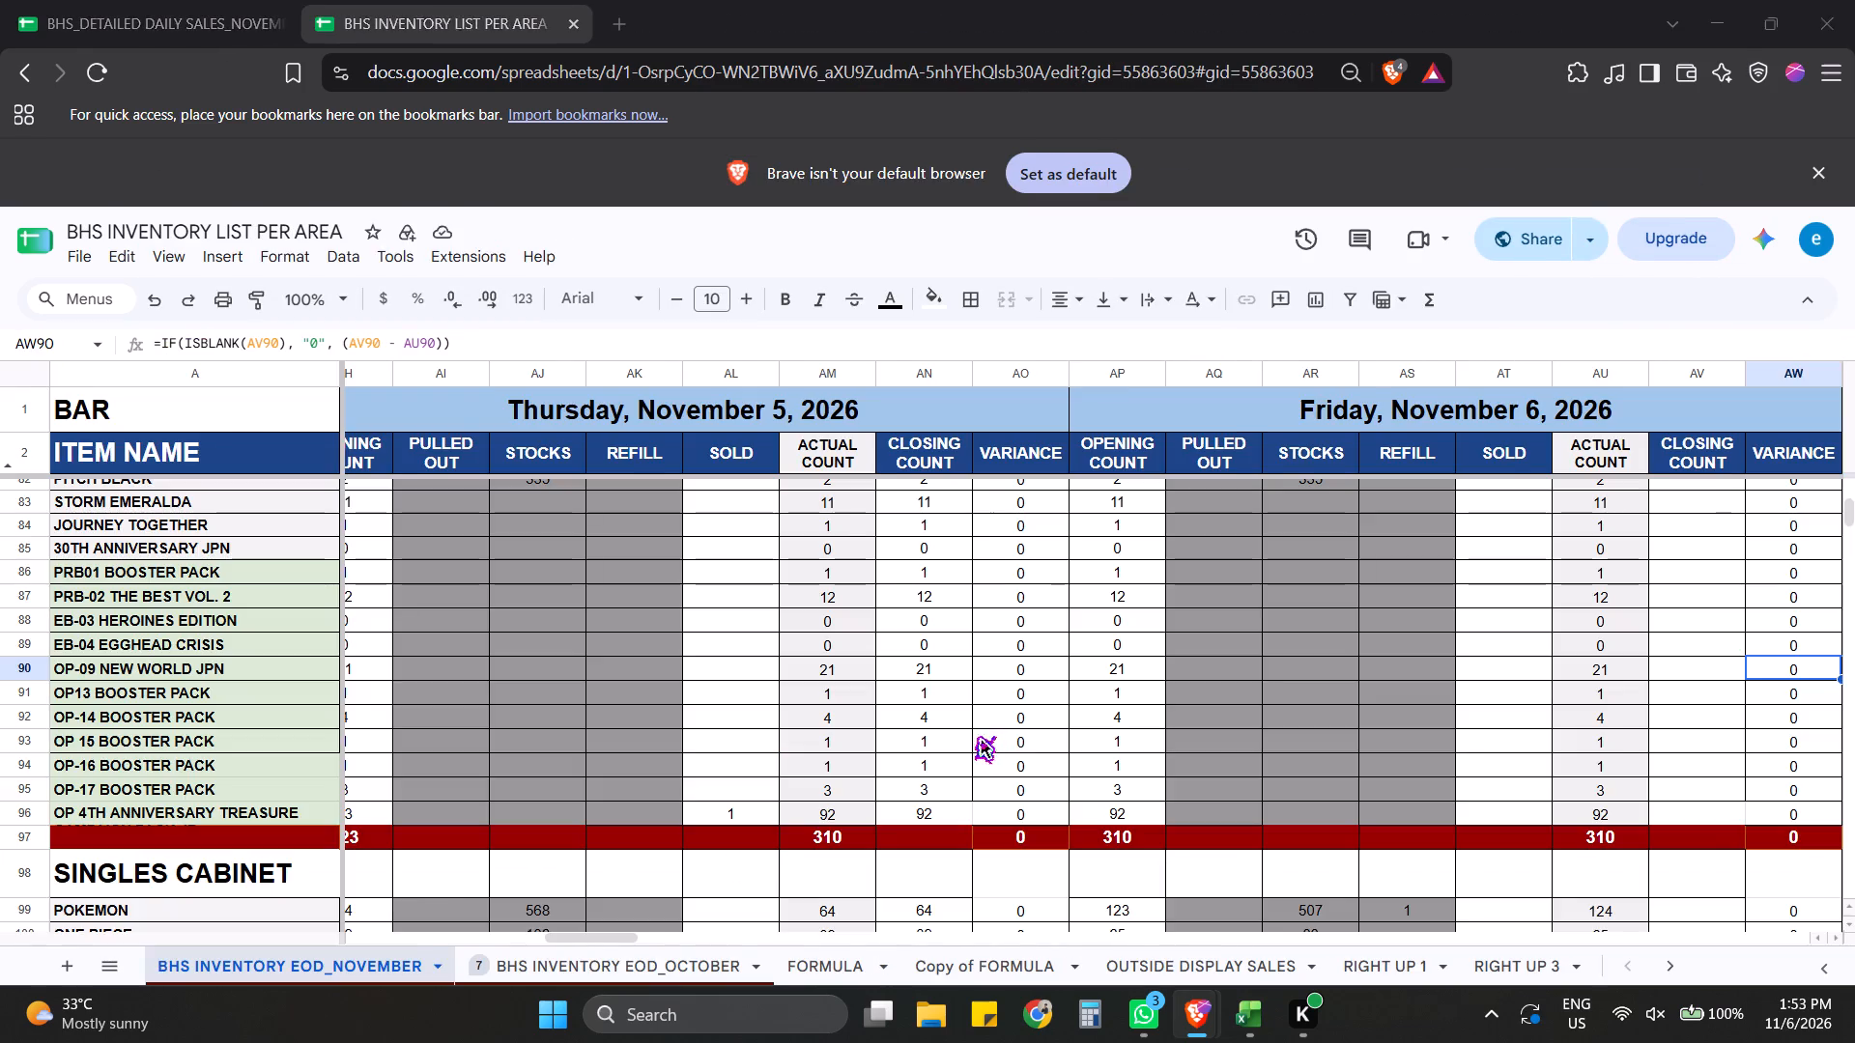
{"action": "scroll", "coordinate": [870, 776], "scroll_direction": "down", "scroll_amount": 10}
{"action": "left_click", "coordinate": [747, 743]}
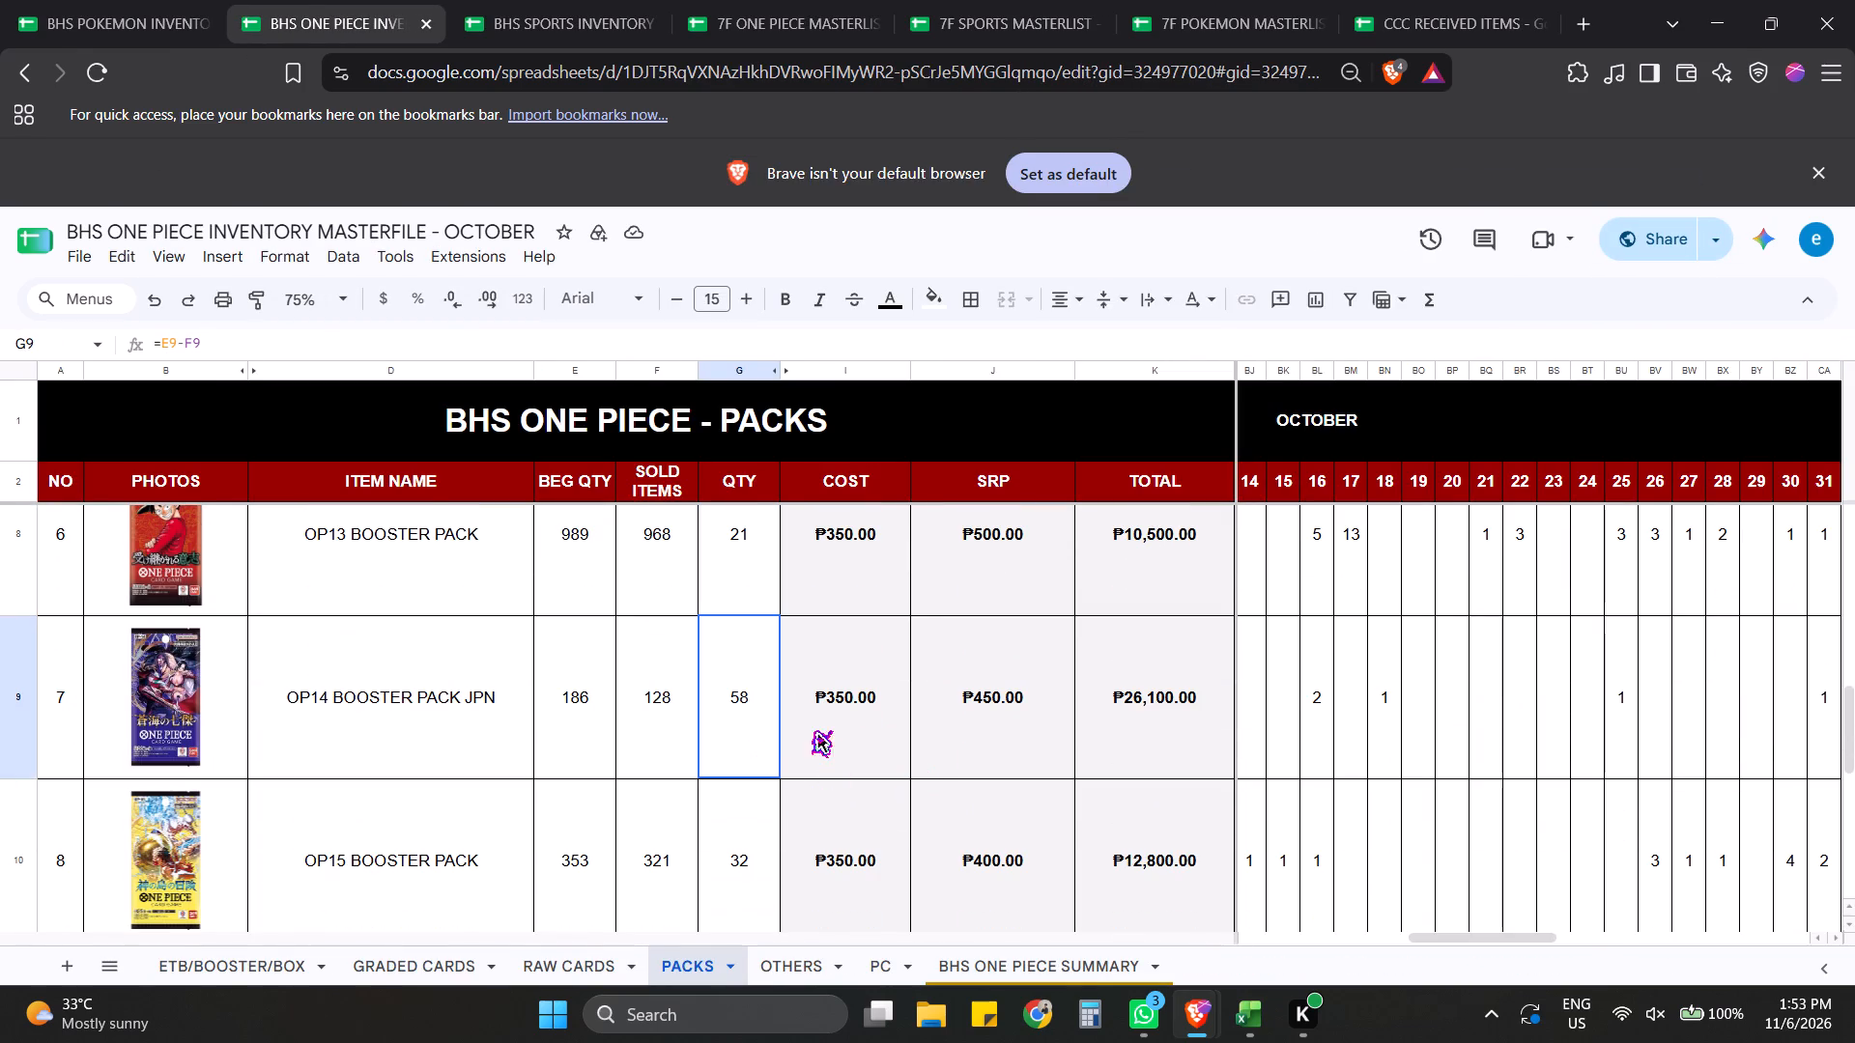
{"action": "key", "text": "alt+Tab"}
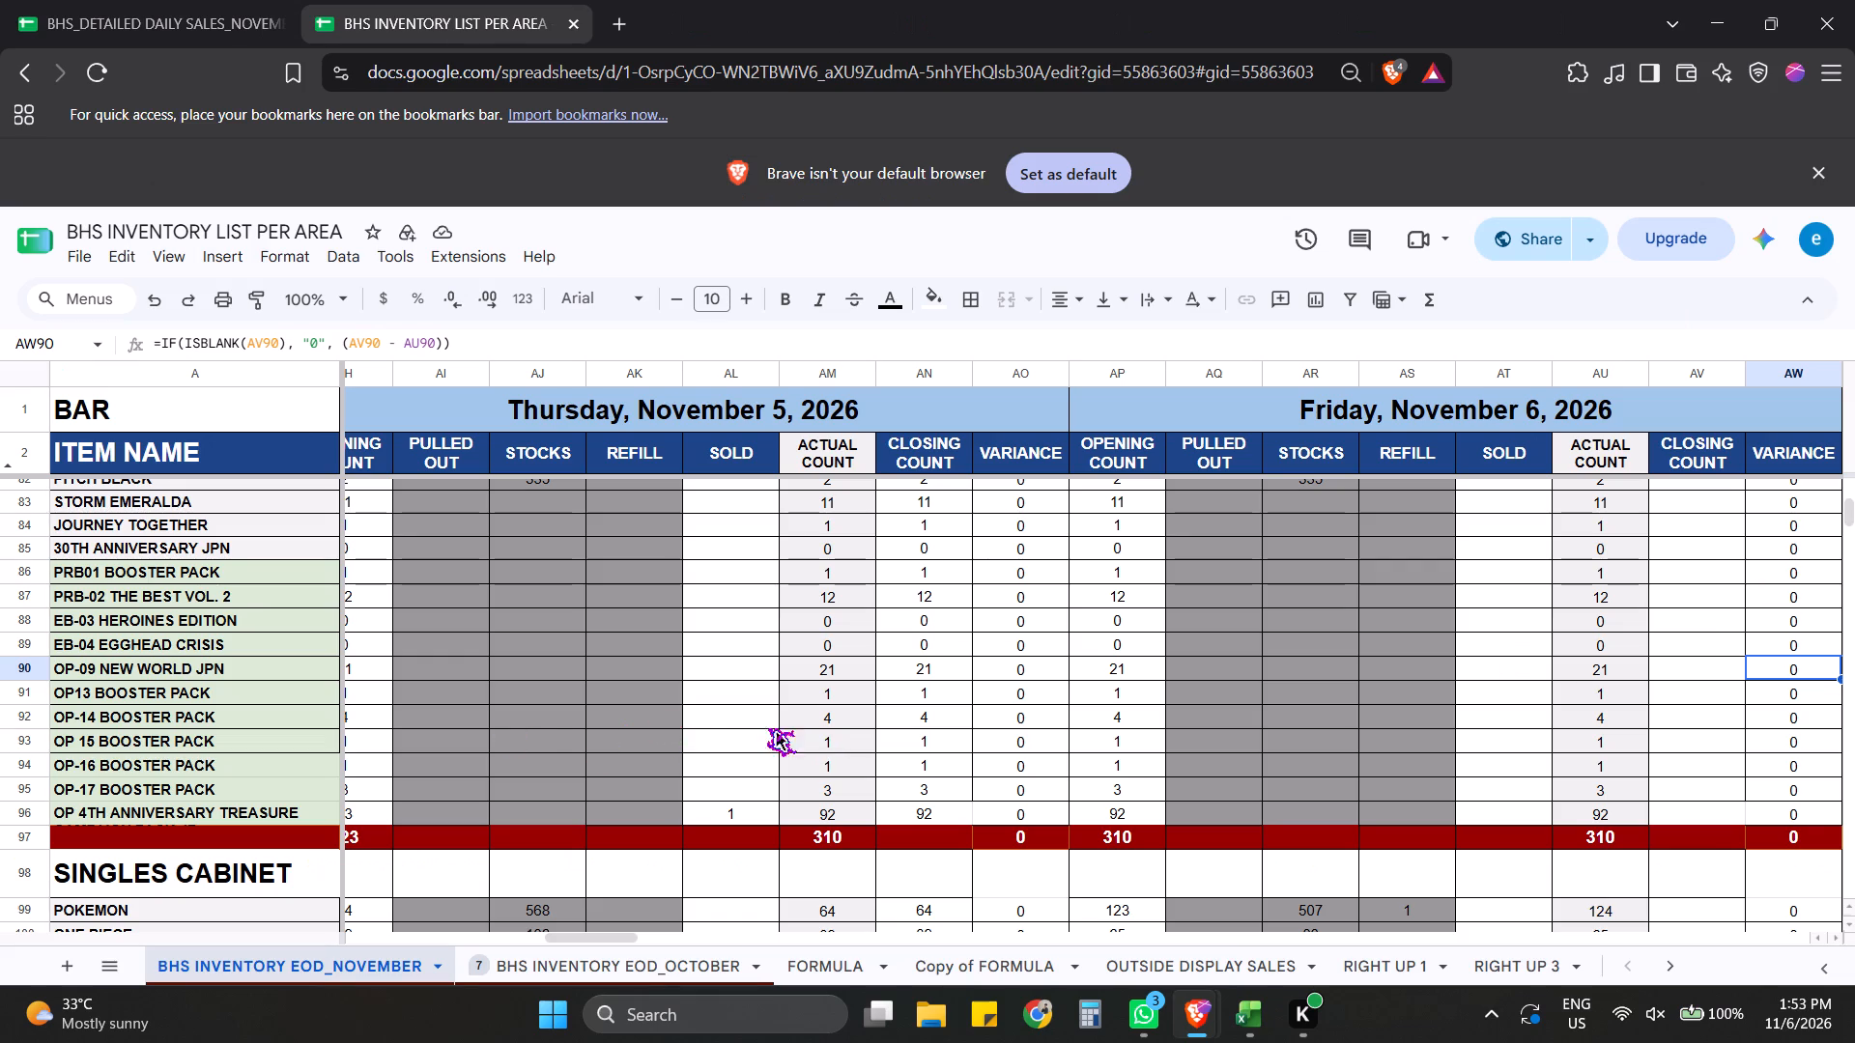
{"action": "left_click", "coordinate": [830, 719]}
{"action": "scroll", "coordinate": [937, 730], "scroll_direction": "down", "scroll_amount": 6}
{"action": "scroll", "coordinate": [916, 747], "scroll_direction": "up", "scroll_amount": 2}
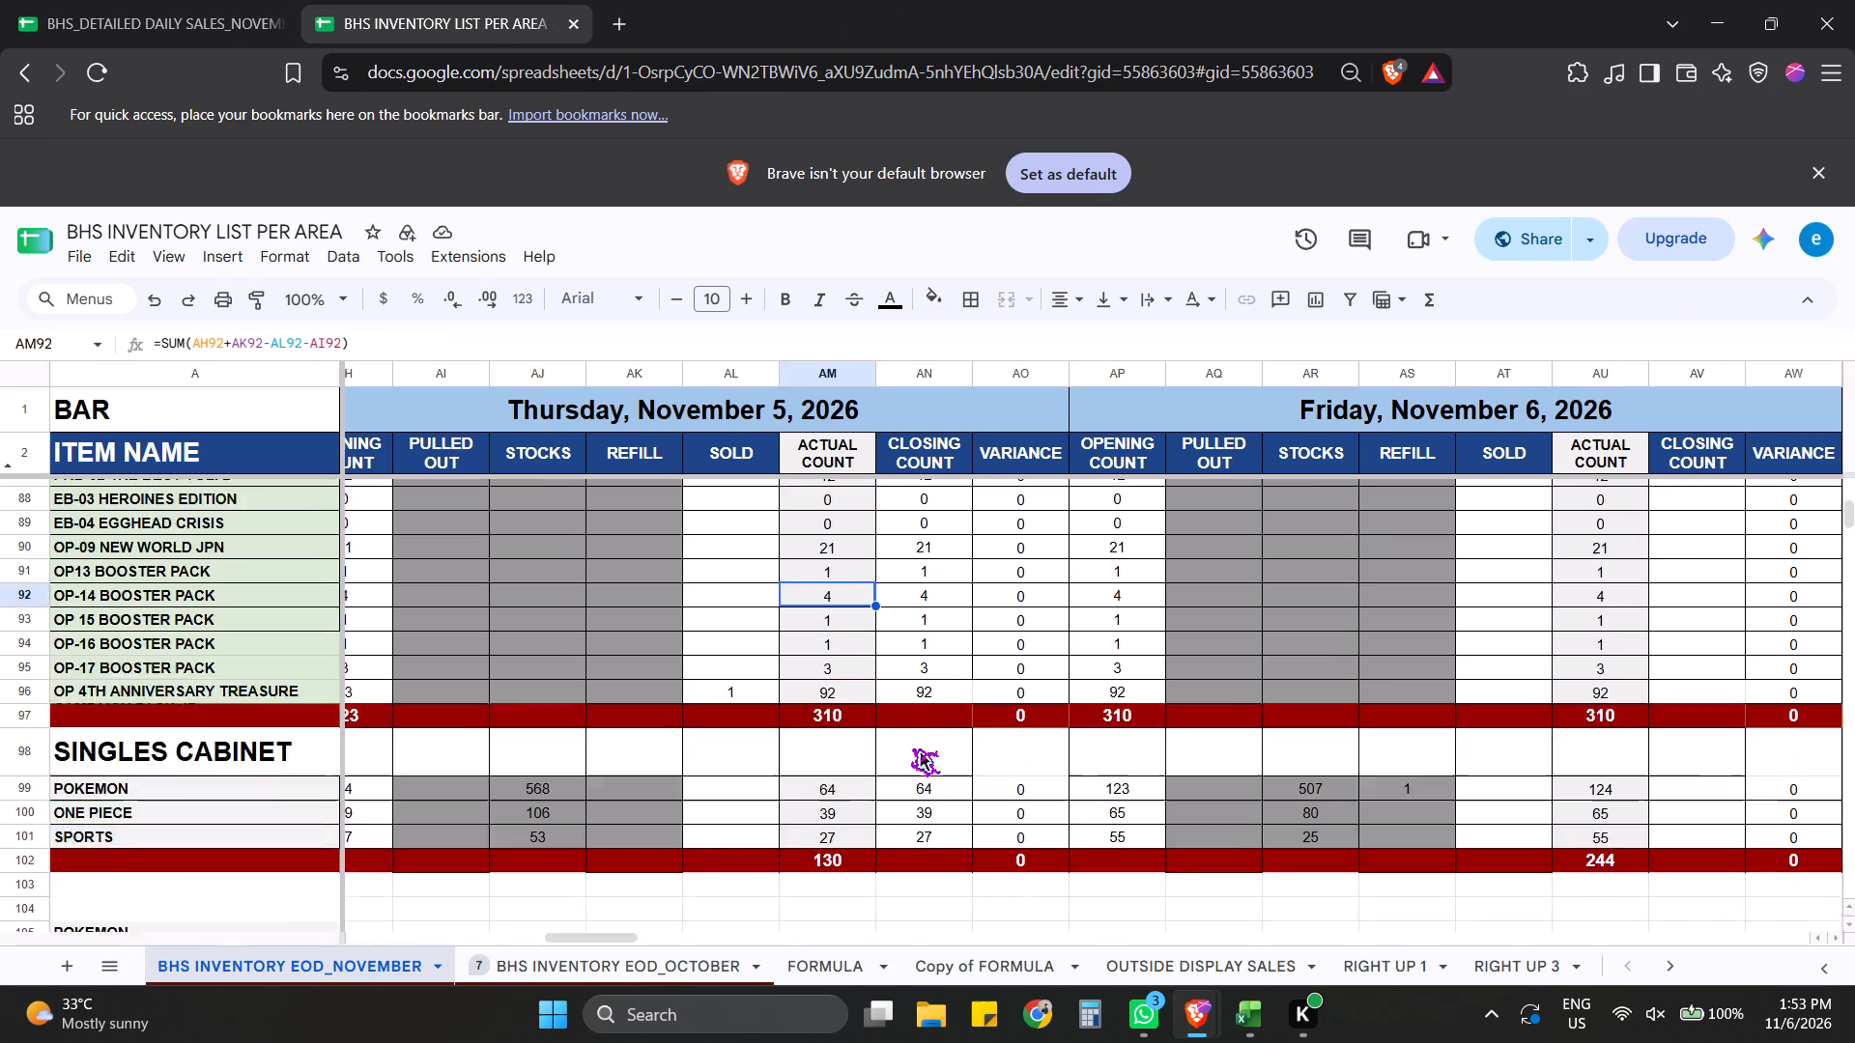
{"action": "scroll", "coordinate": [911, 747], "scroll_direction": "up", "scroll_amount": 20}
{"action": "scroll", "coordinate": [911, 747], "scroll_direction": "up", "scroll_amount": 6}
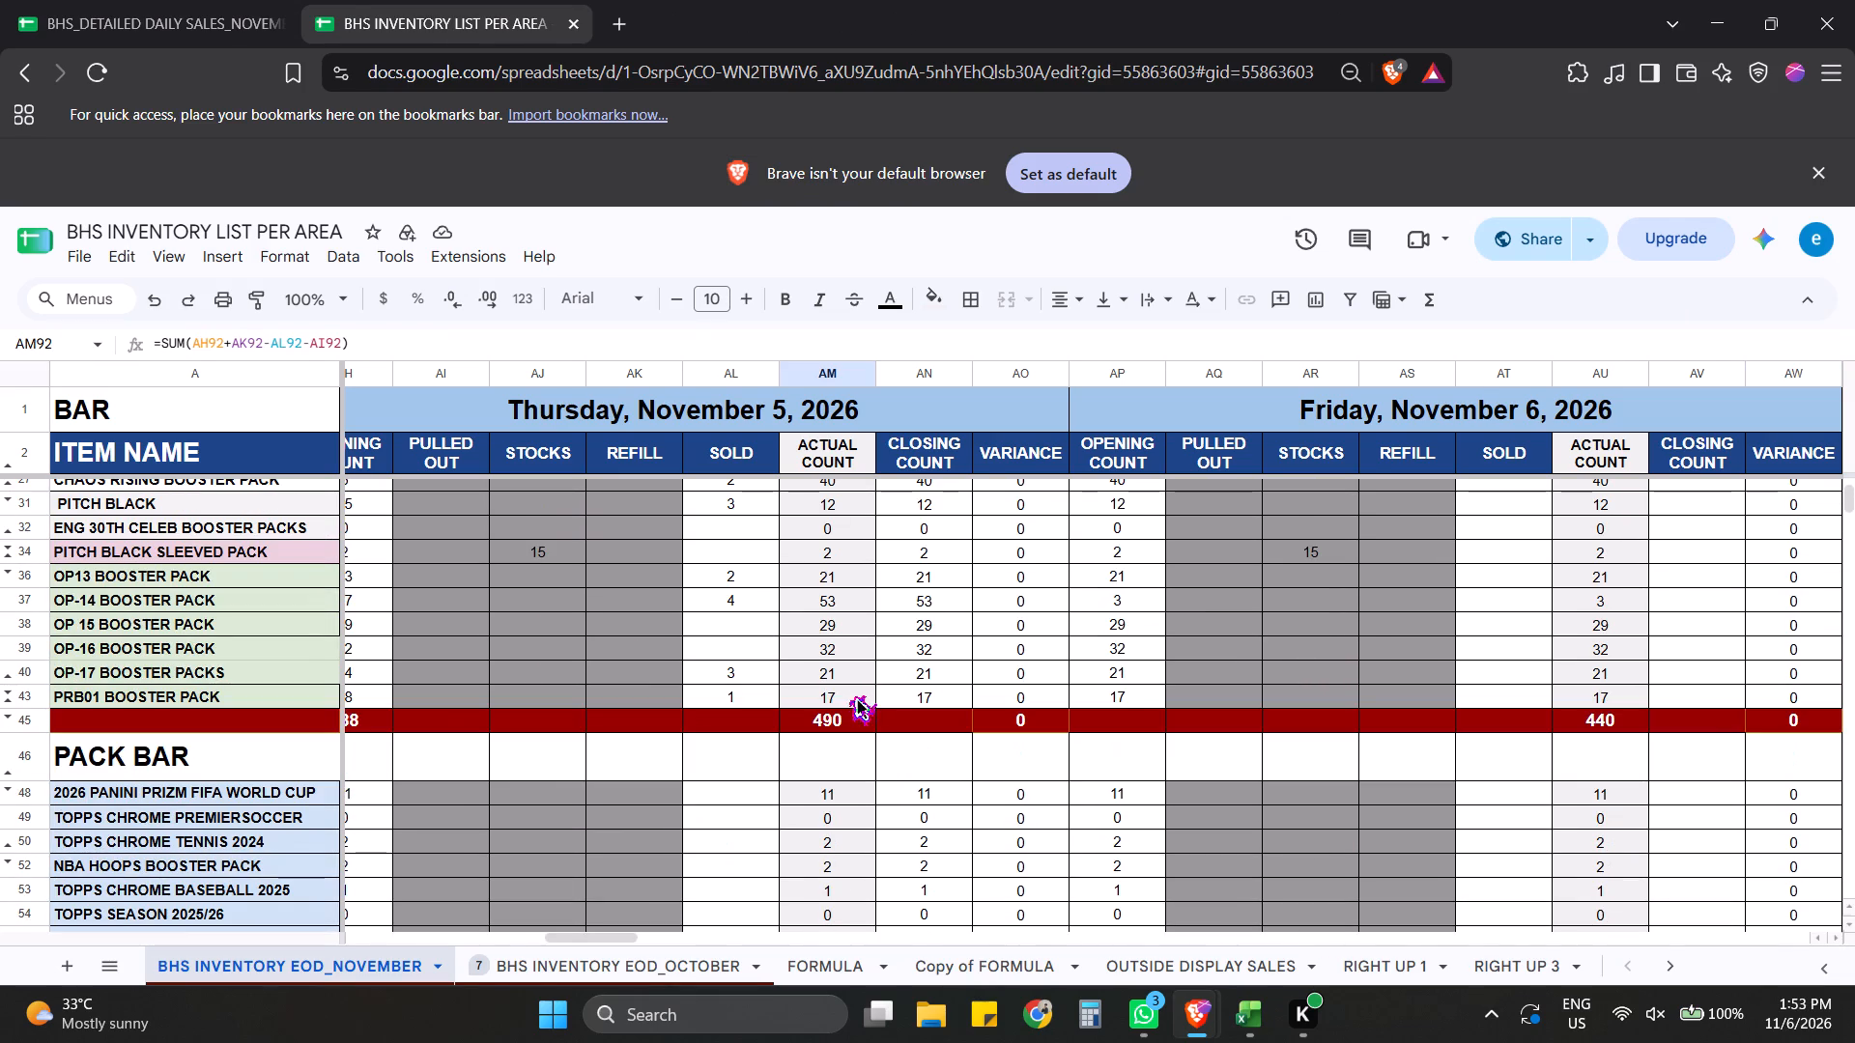
{"action": "left_click", "coordinate": [825, 603], "text": "ctrl"}
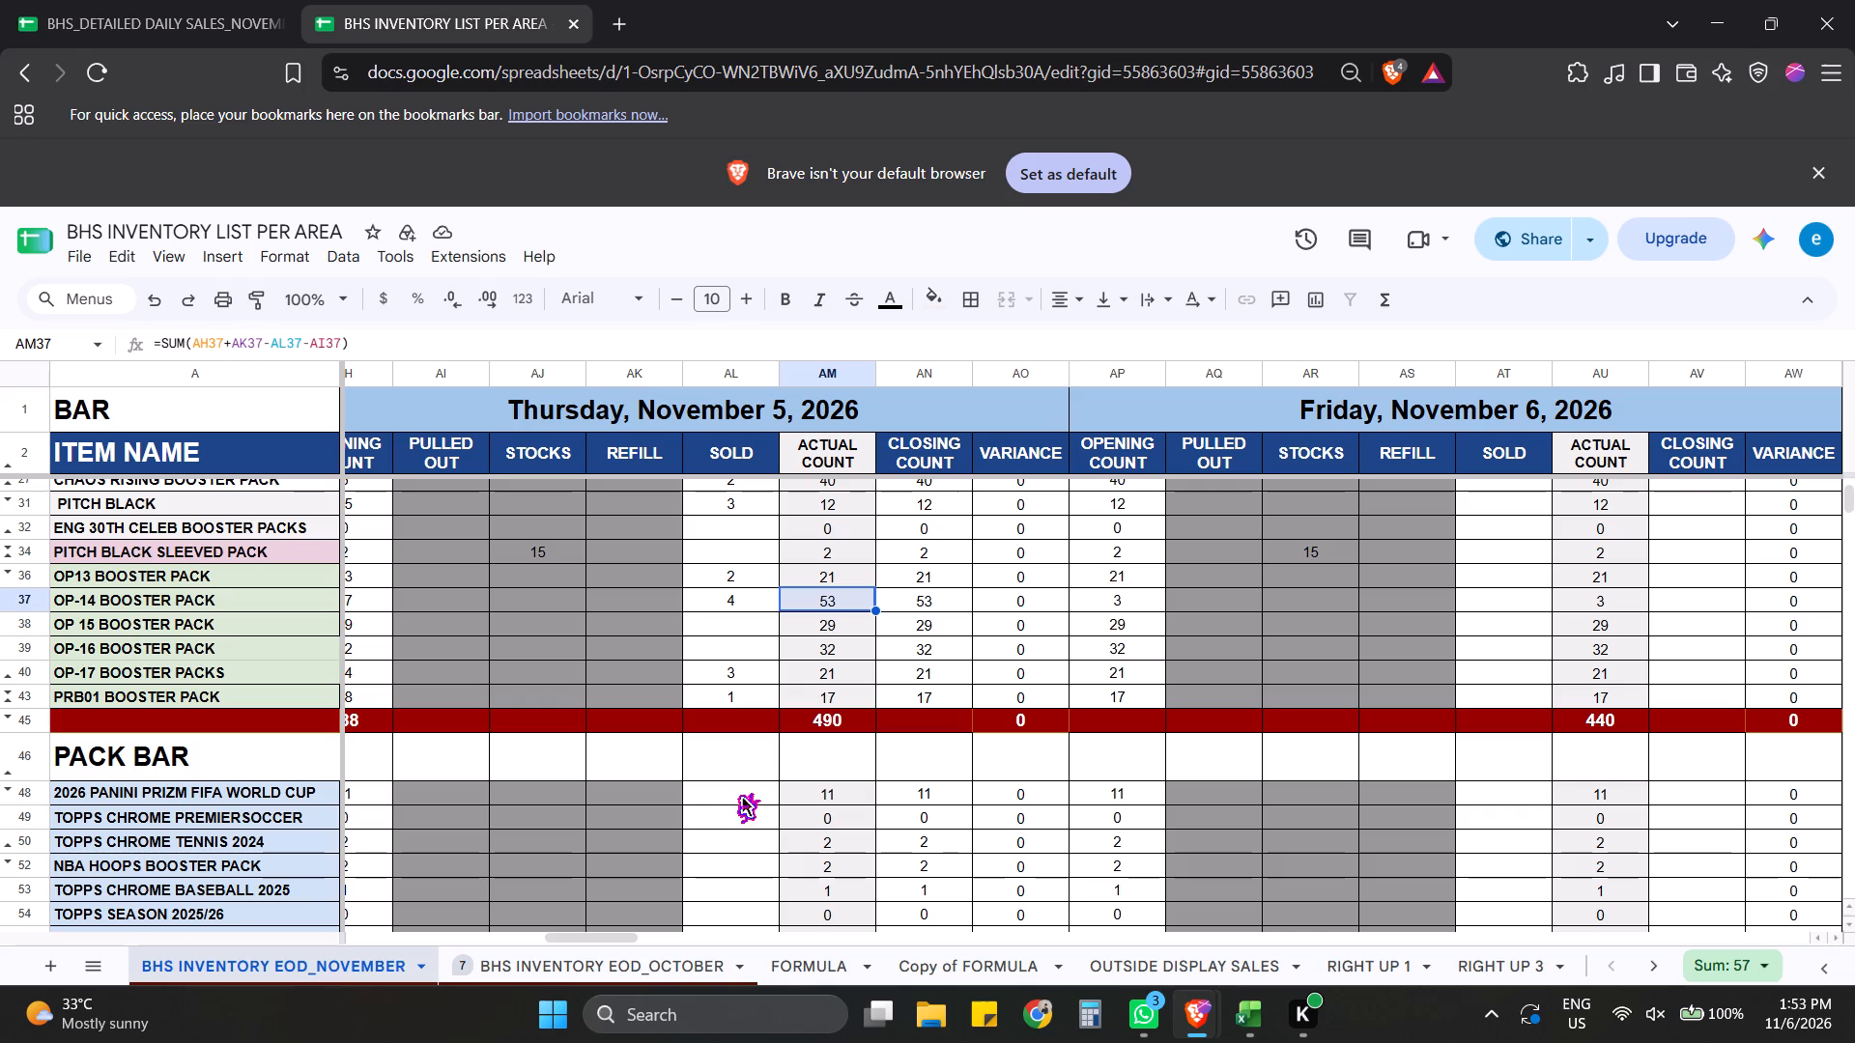
Duplicate the NOVEMBER 5, 2026 -GH sheet in CCC RECEIVED ITEMS.
{"action": "key", "text": "alt+Tab"}
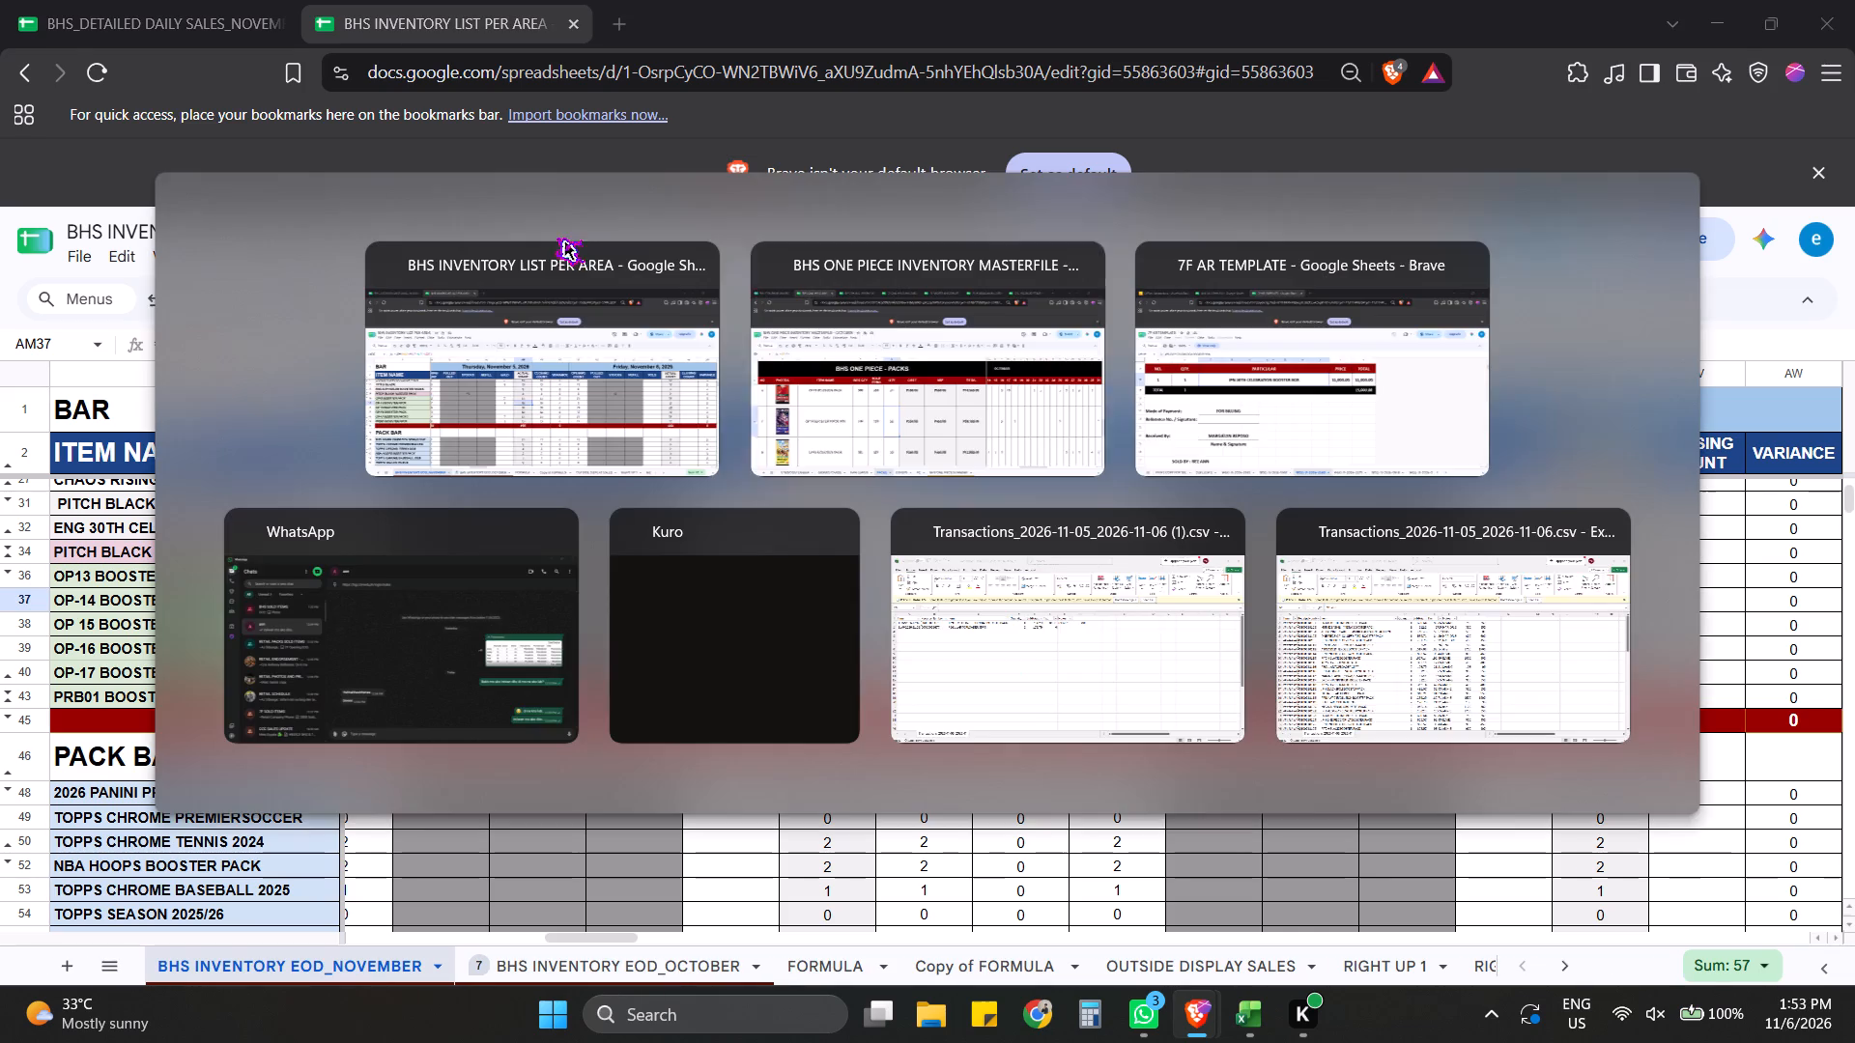
{"action": "left_click", "coordinate": [1420, 0]}
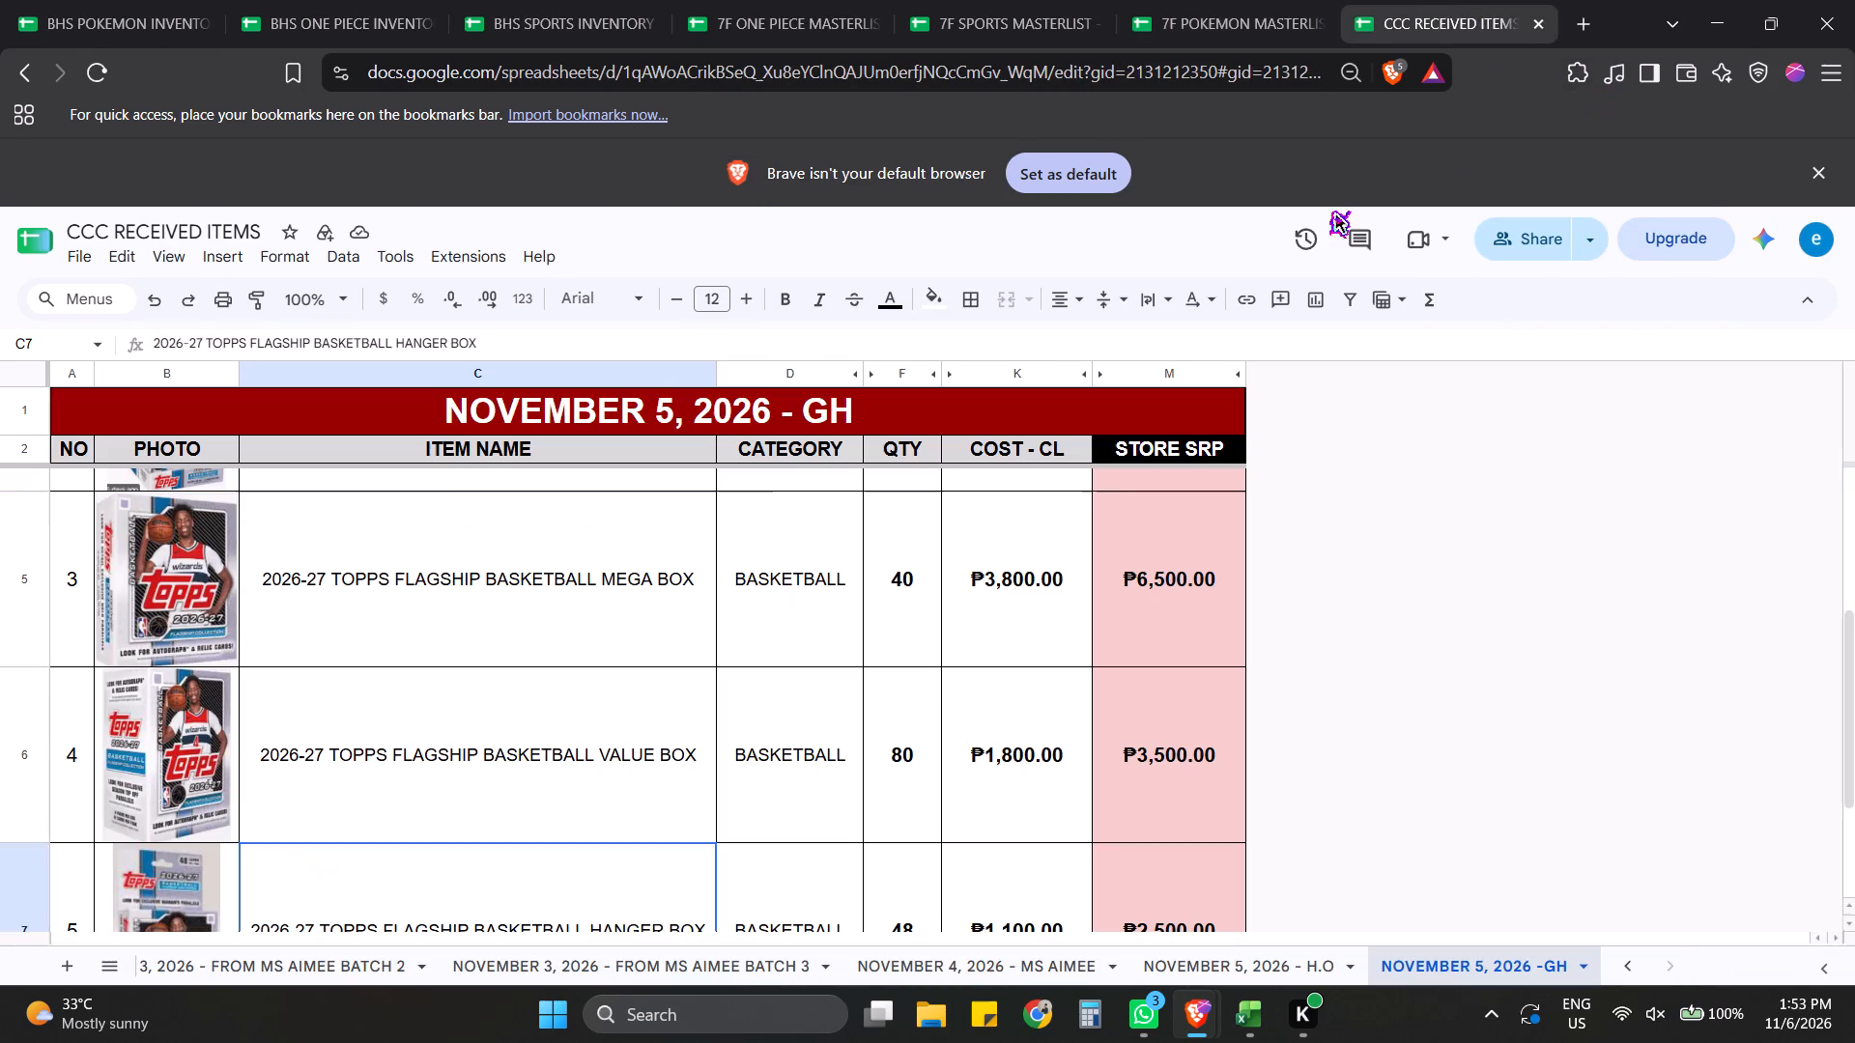
{"action": "left_click", "coordinate": [1475, 968]}
{"action": "left_click", "coordinate": [1009, 964]}
{"action": "left_click", "coordinate": [1228, 962]}
{"action": "left_click", "coordinate": [1450, 957]}
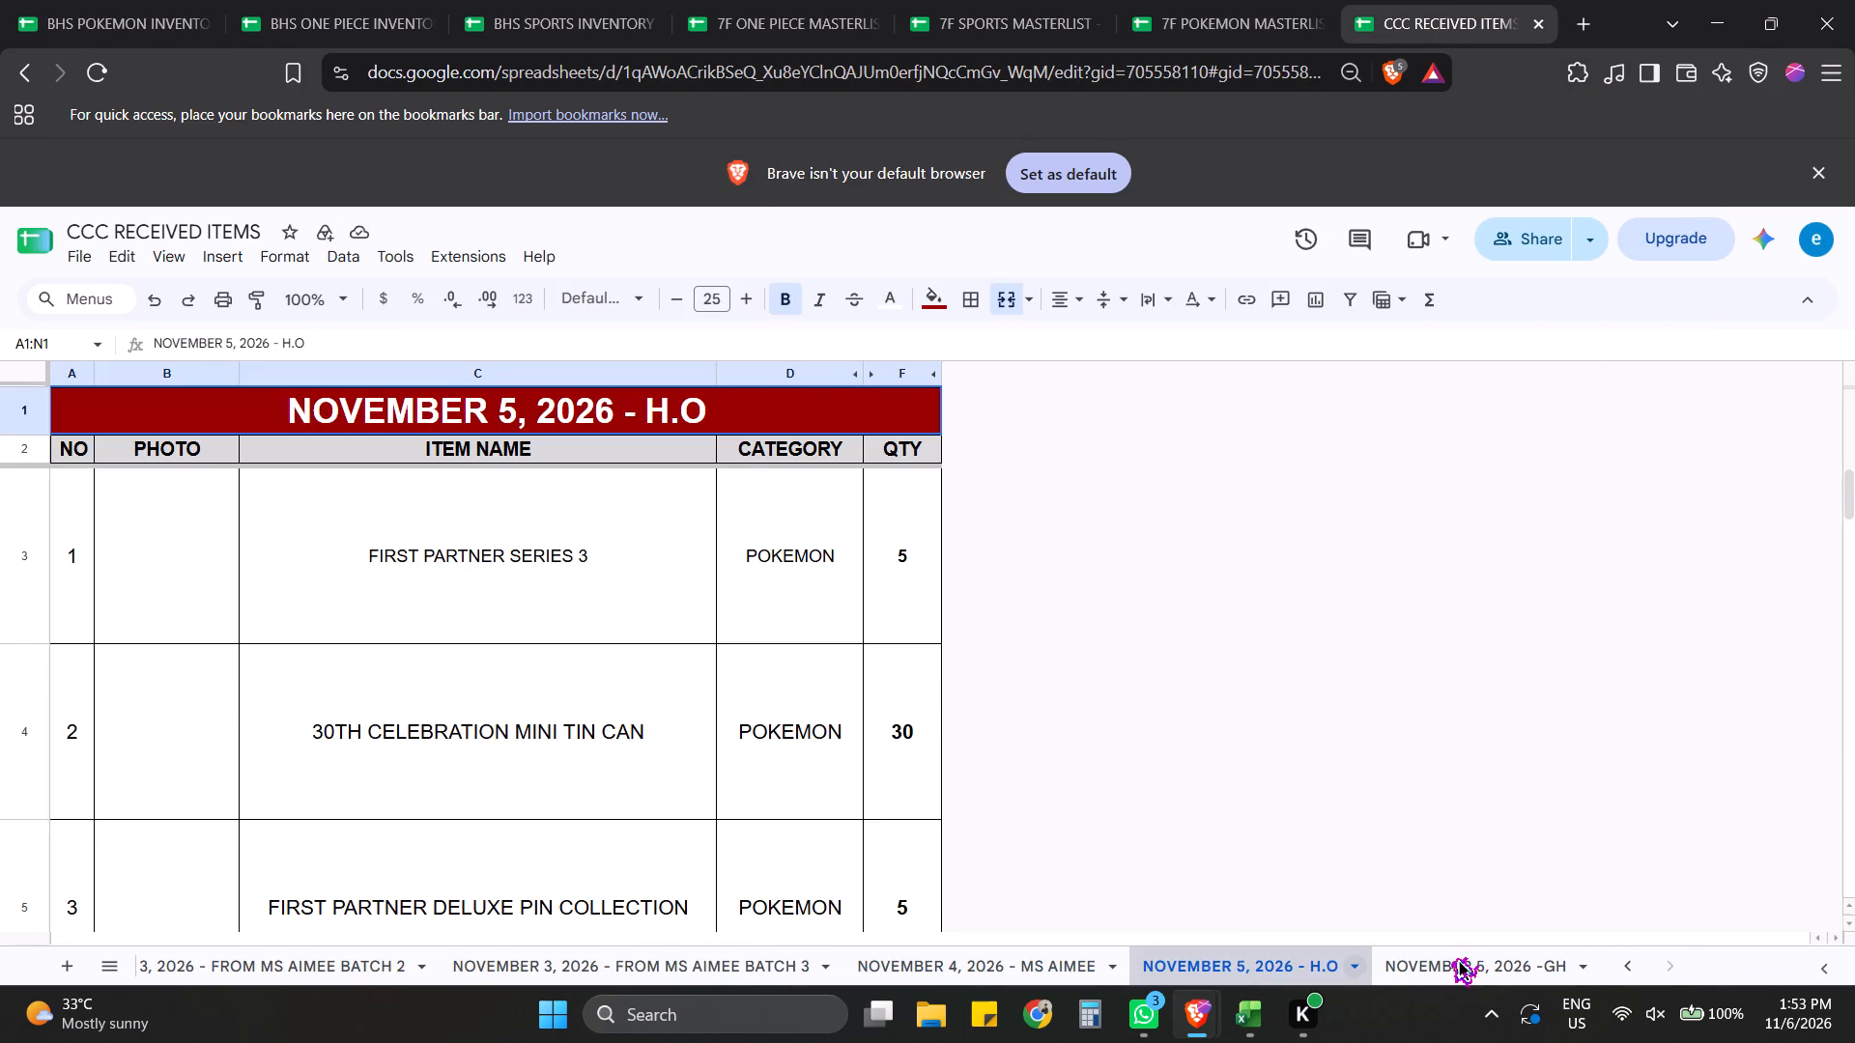
{"action": "right_click", "coordinate": [1450, 957]}
{"action": "left_click", "coordinate": [1447, 626]}
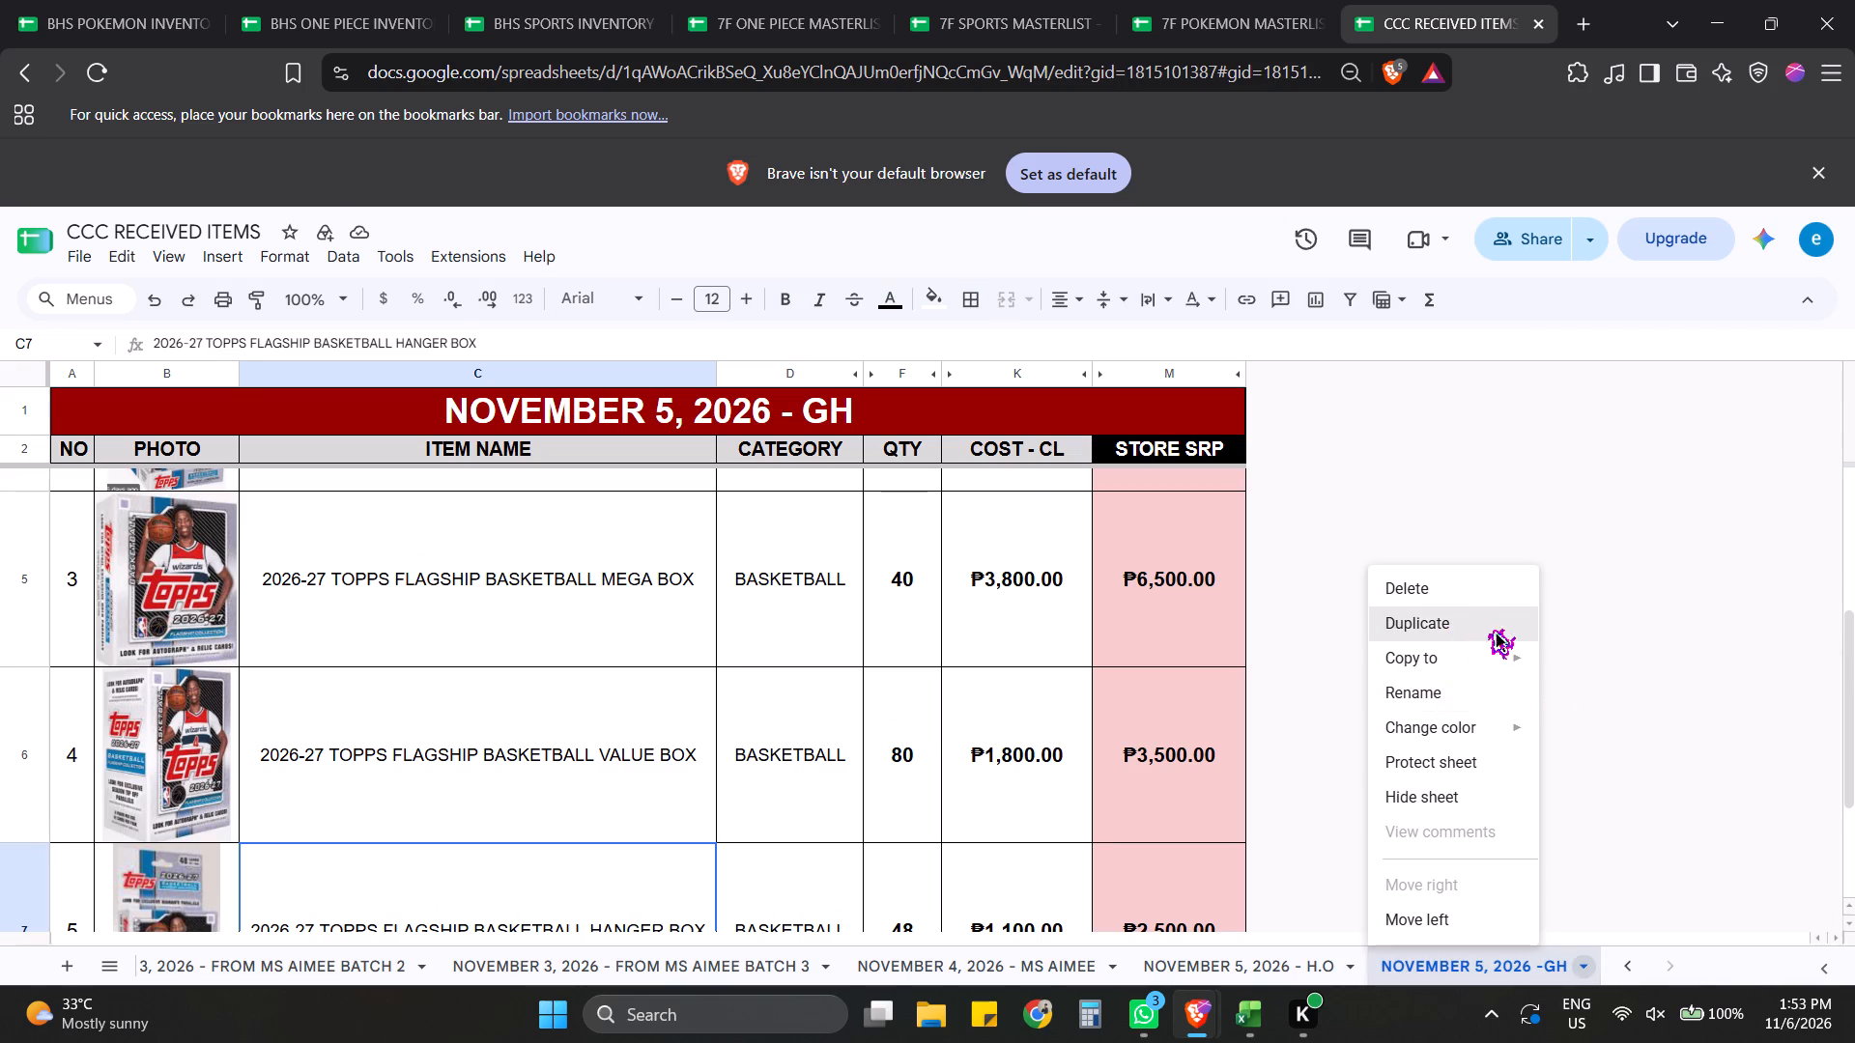
{"action": "left_click", "coordinate": [1462, 969]}
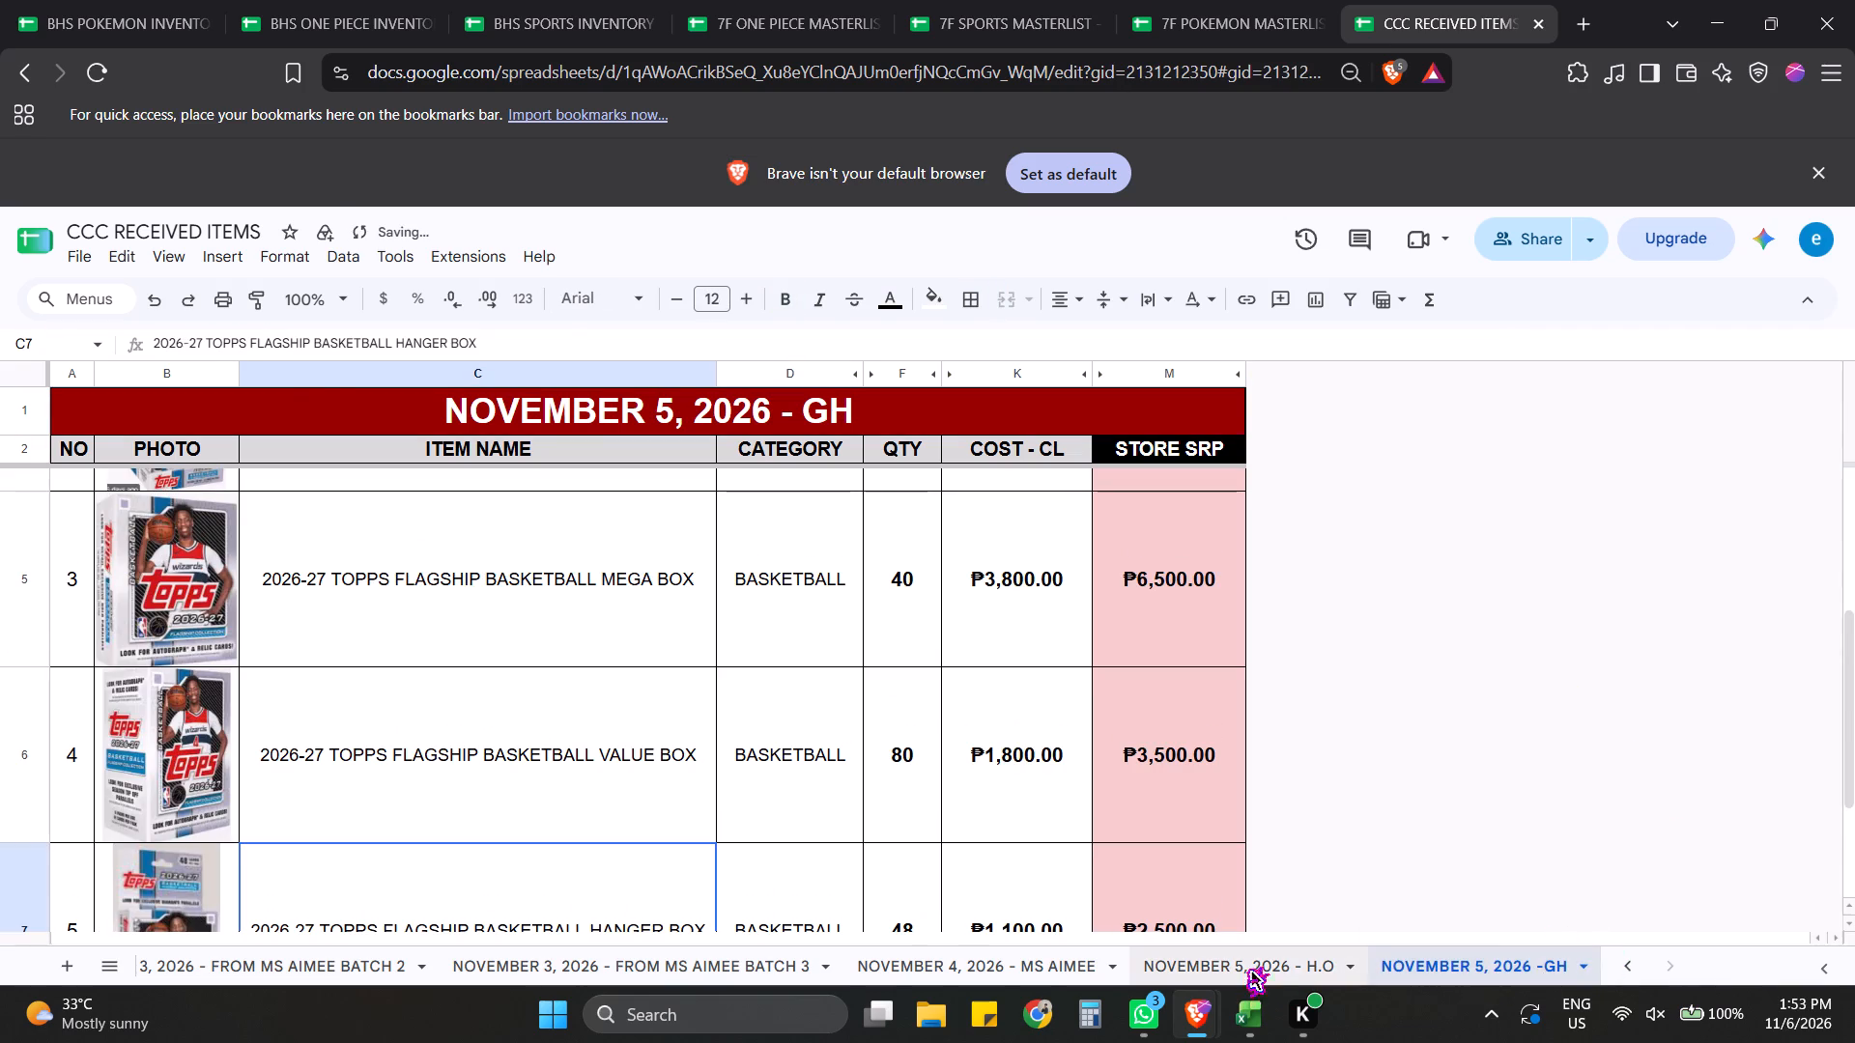
Look over the NOVEMBER 5, 2026 H.O and GH received-items sheets.
{"action": "left_click", "coordinate": [1258, 956]}
{"action": "left_click", "coordinate": [1470, 963]}
{"action": "left_click", "coordinate": [1682, 973]}
{"action": "left_click", "coordinate": [1311, 974]}
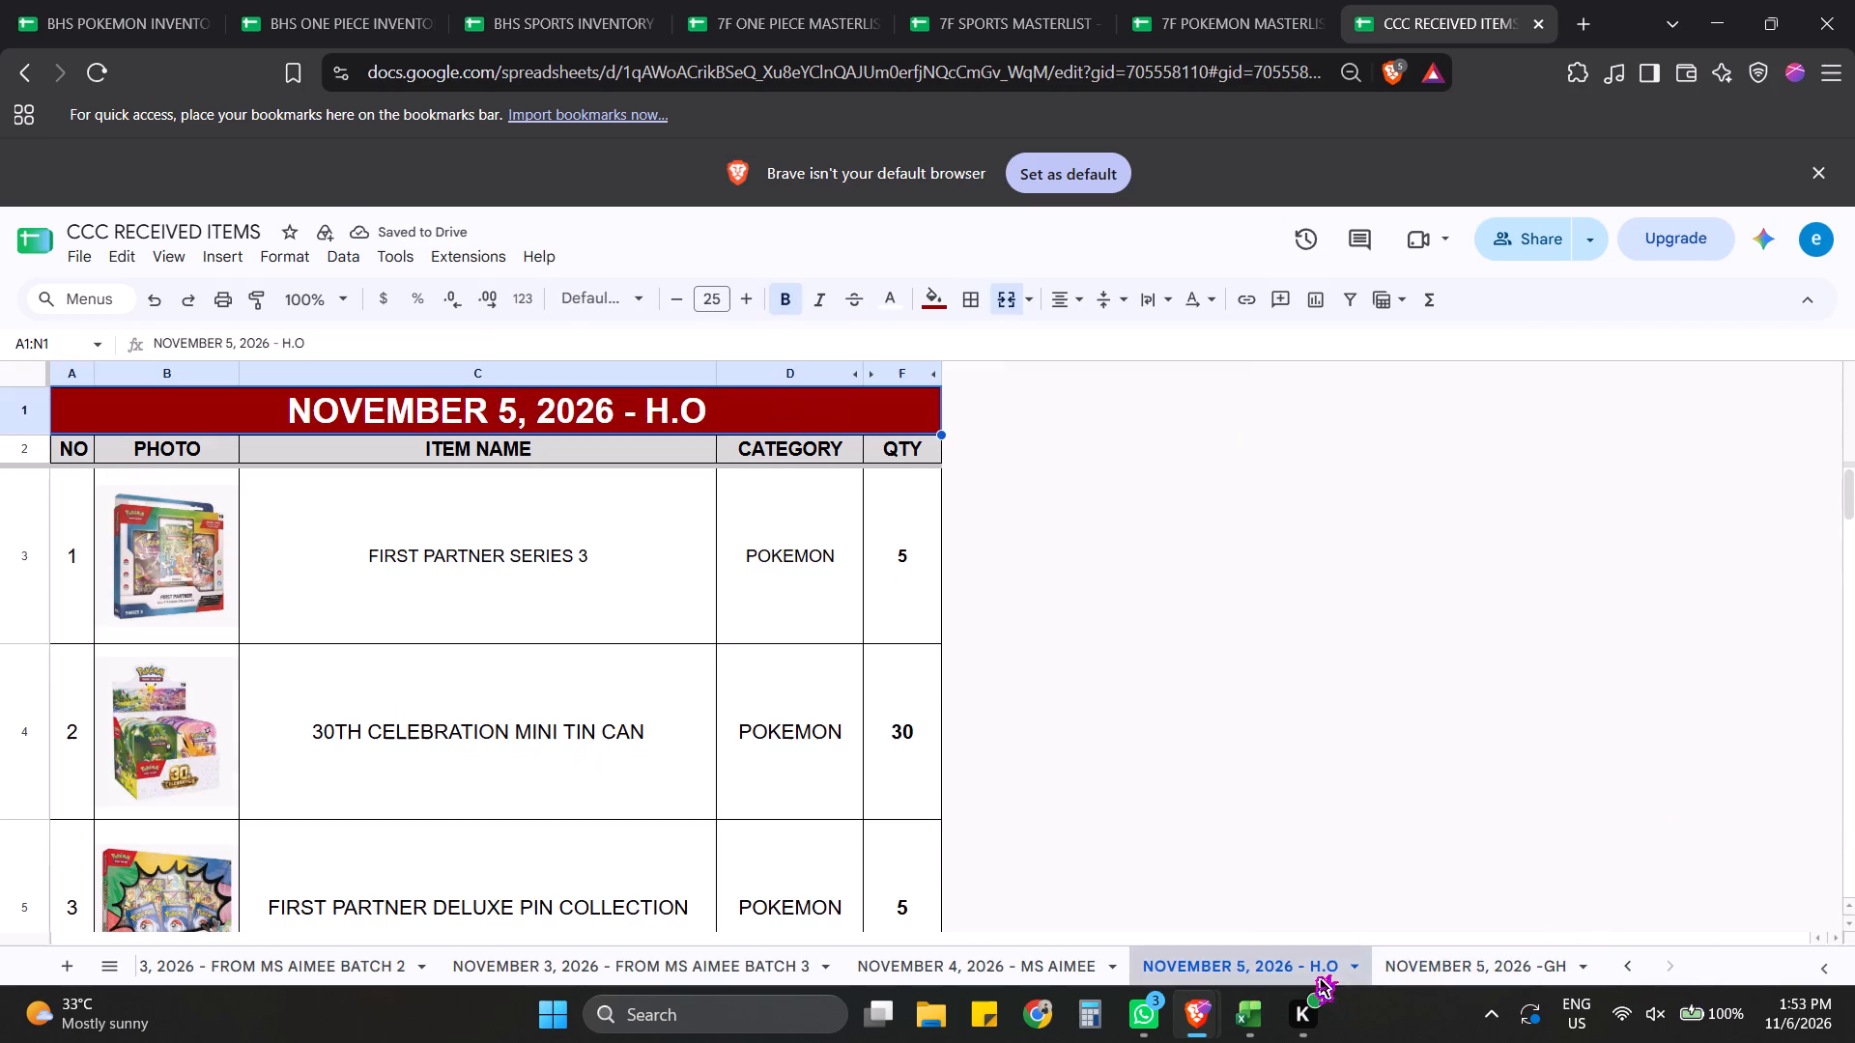
{"action": "left_click", "coordinate": [1467, 952]}
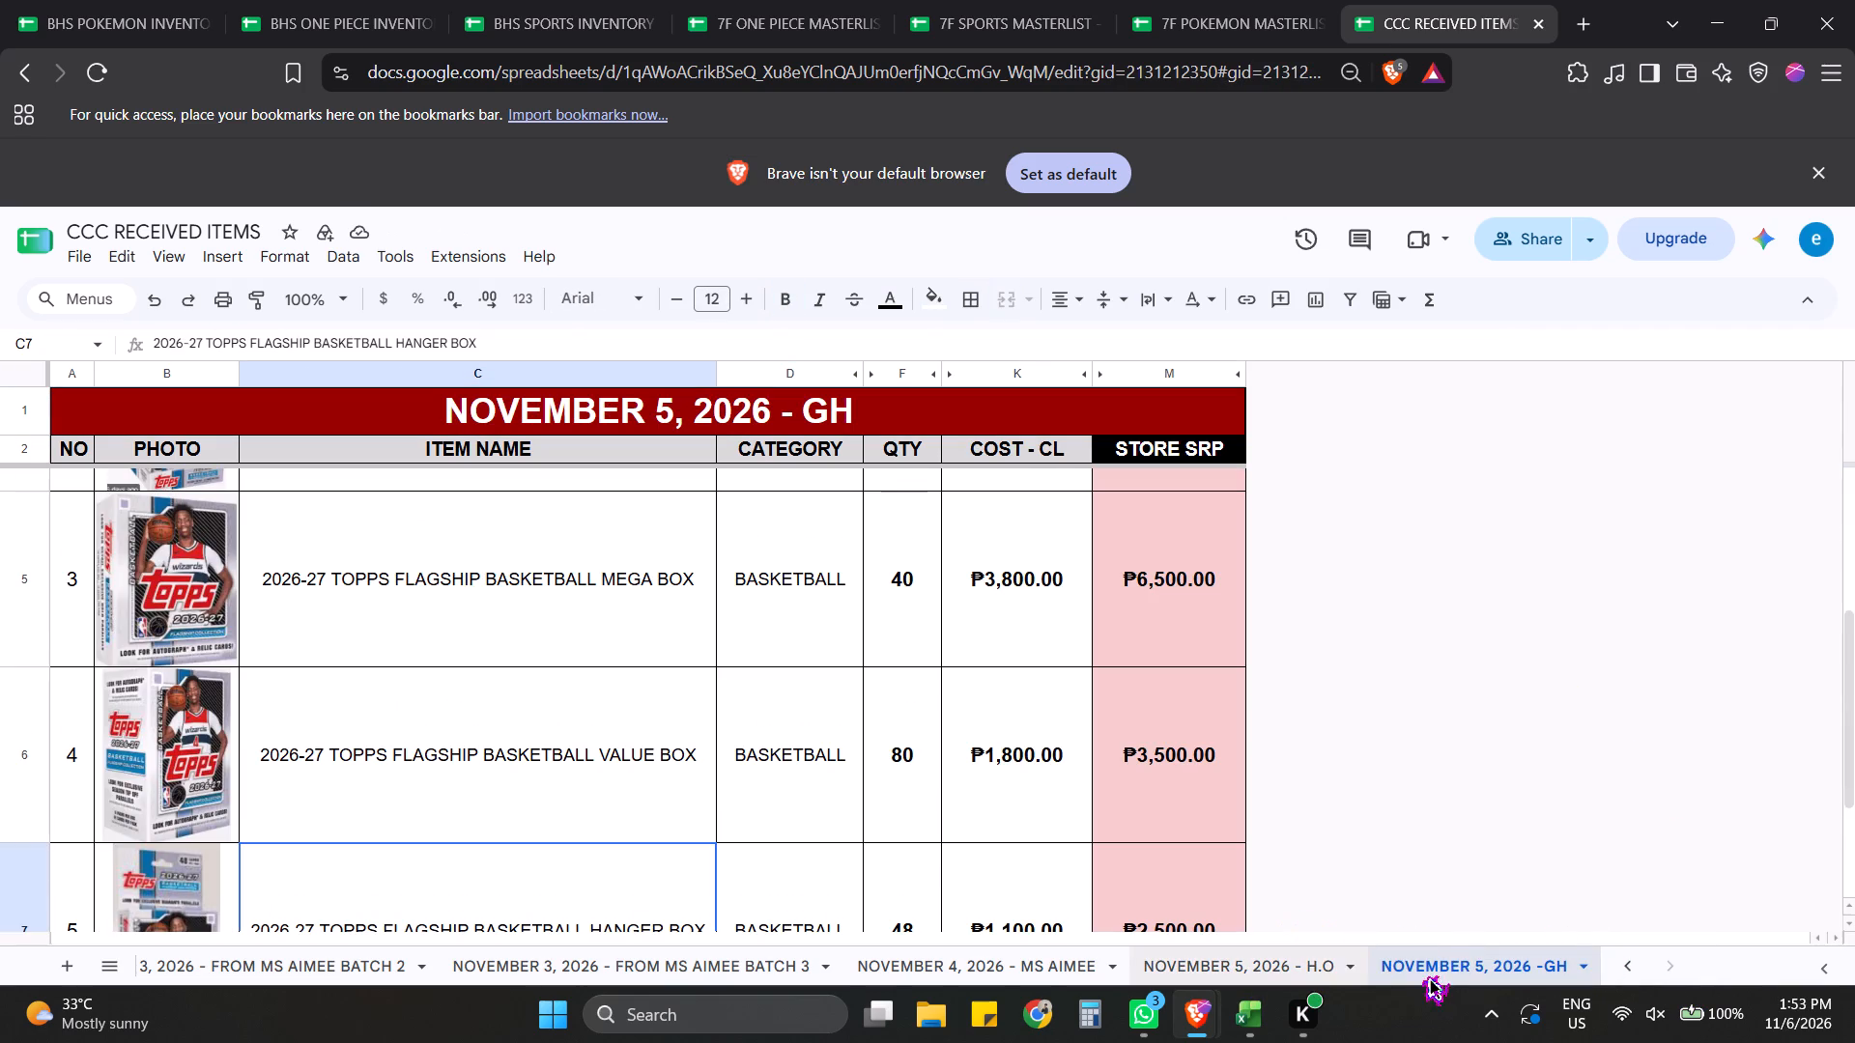
{"action": "right_click", "coordinate": [1421, 975]}
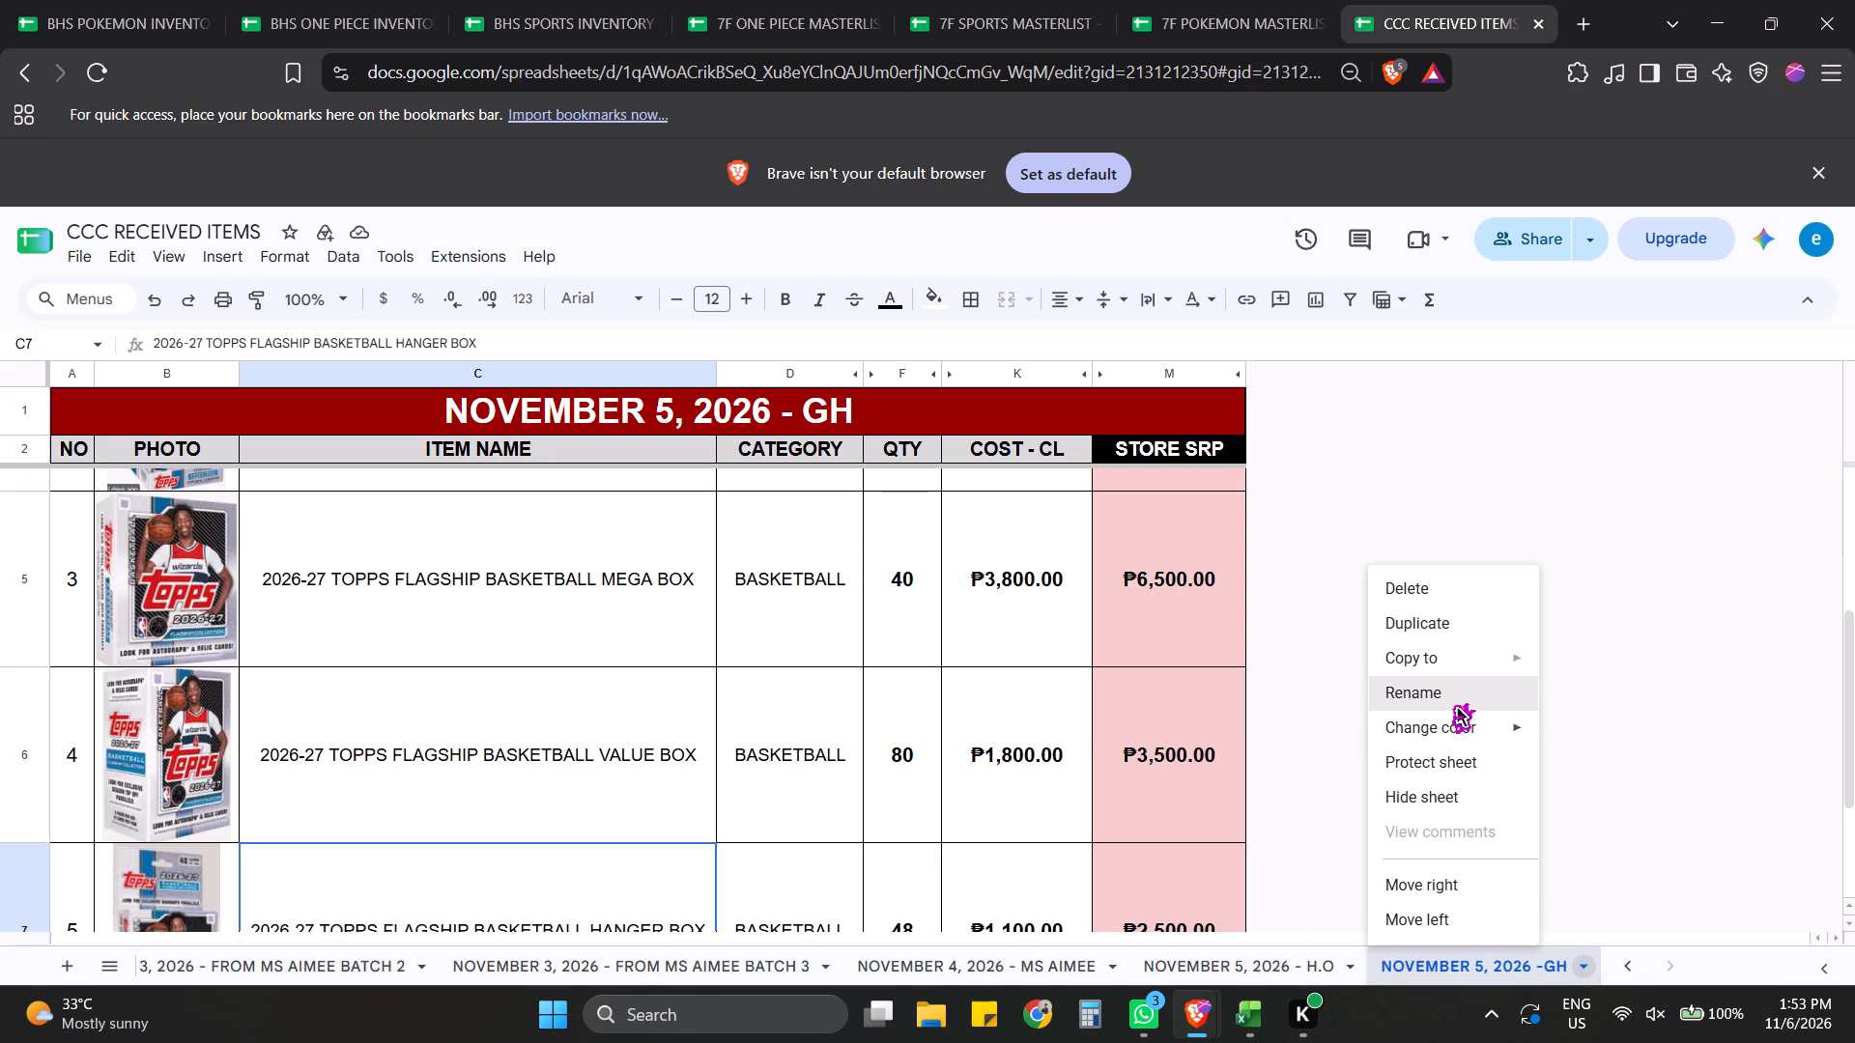
{"action": "left_click", "coordinate": [1239, 962]}
{"action": "left_click", "coordinate": [1474, 965]}
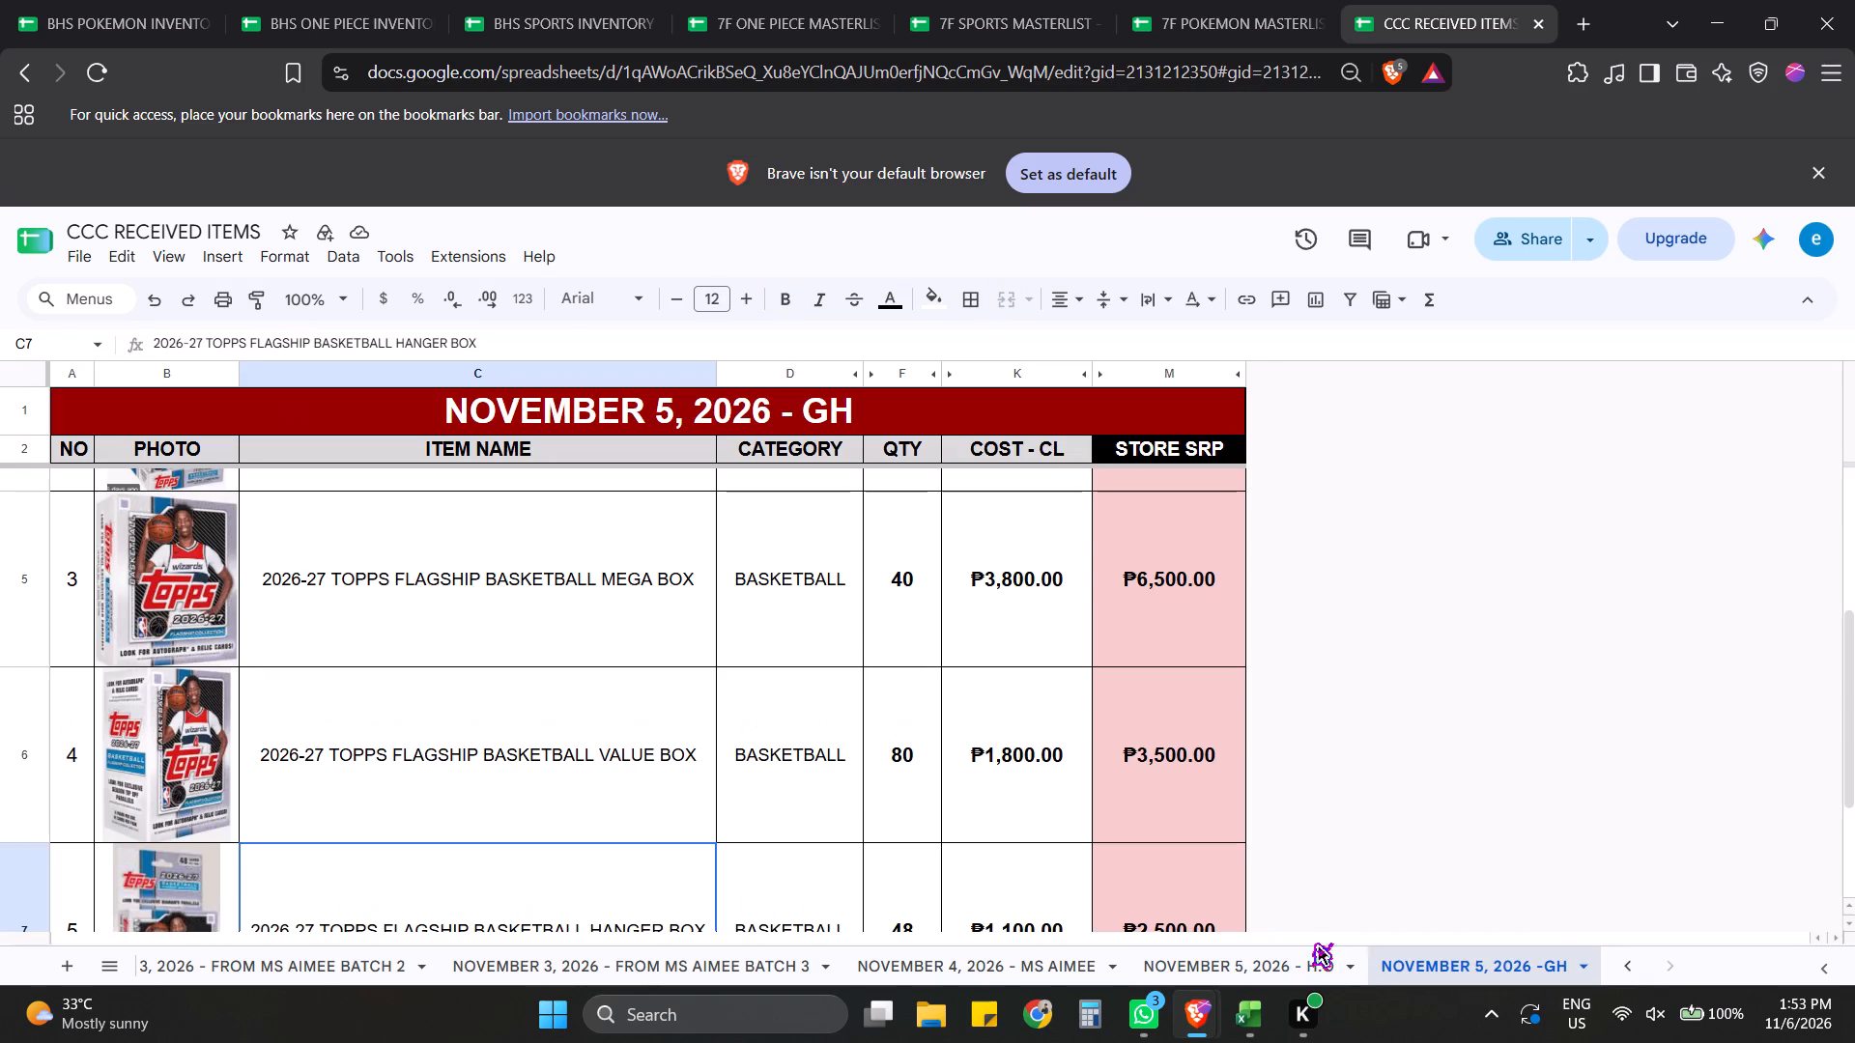
{"action": "left_click", "coordinate": [1210, 953]}
Duplicate the NOVEMBER 4, 2026 - MS AIMEE sheet and place the copy directly after NOVEMBER 5, 2026 - H.O.
{"action": "left_click", "coordinate": [974, 976]}
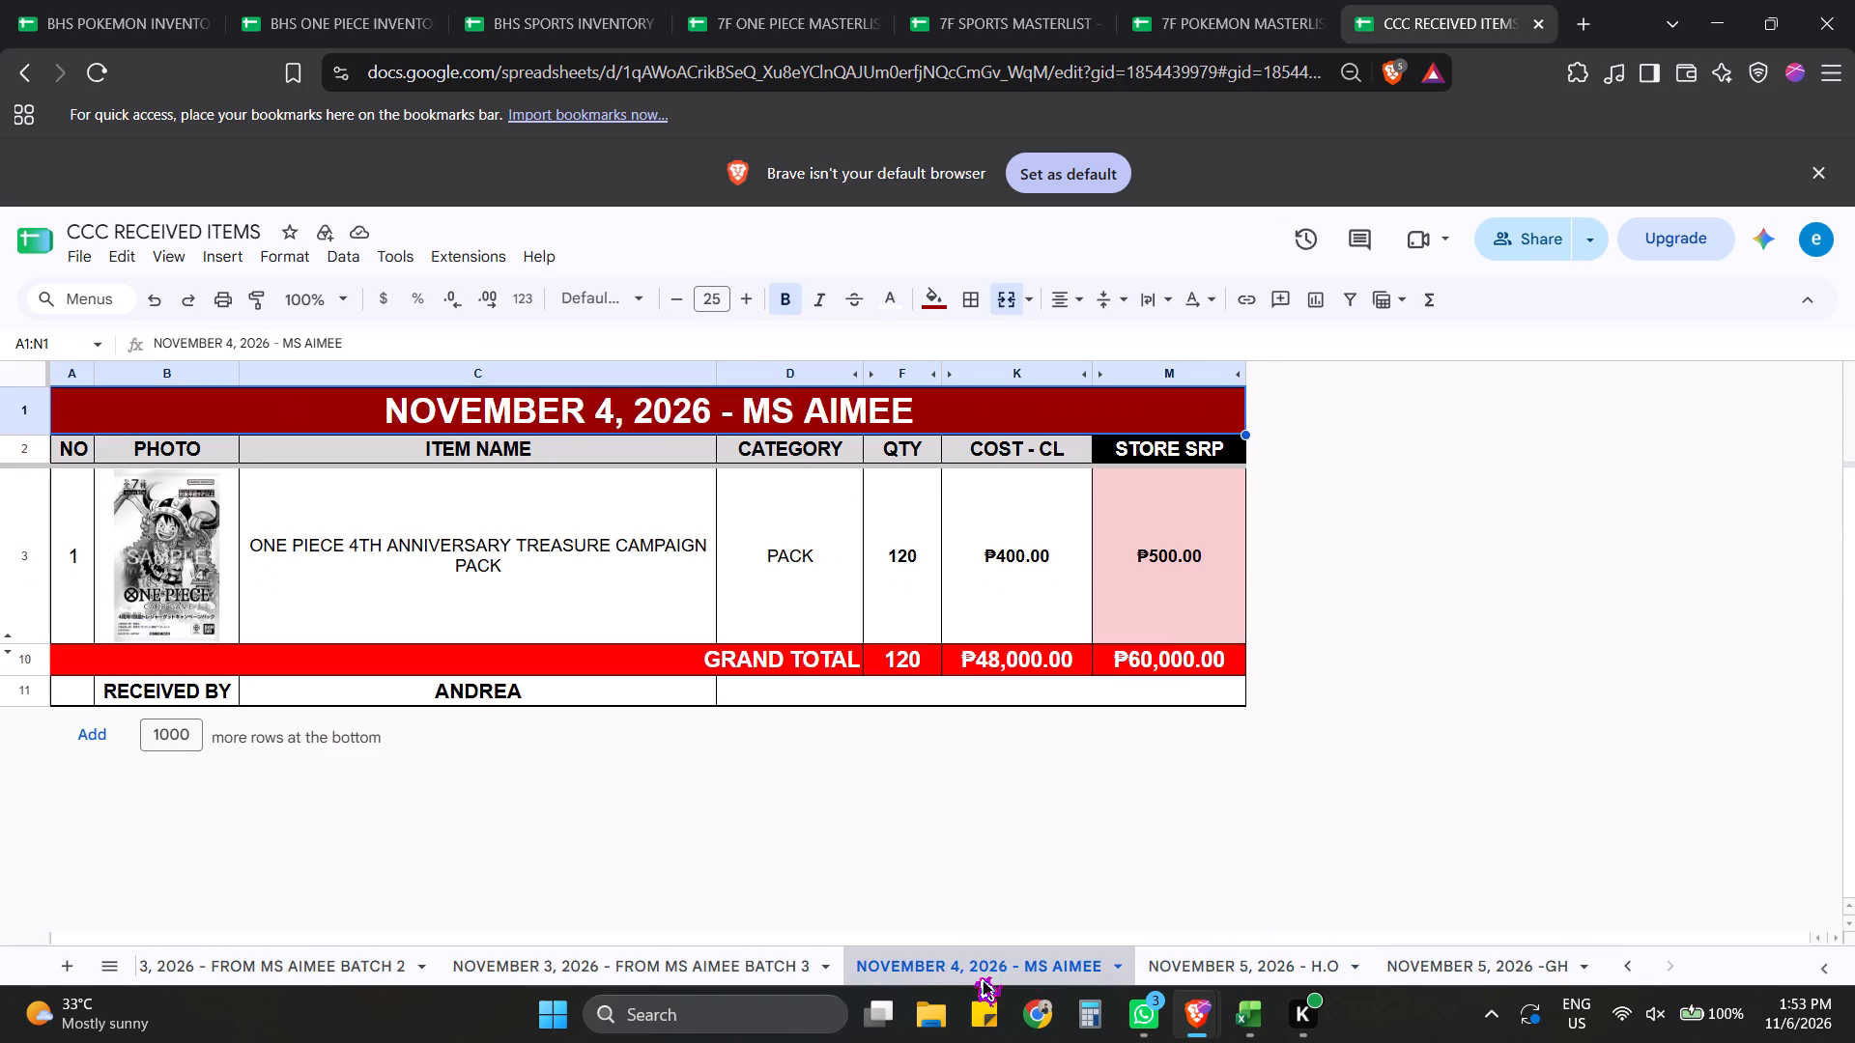
{"action": "right_click", "coordinate": [974, 976]}
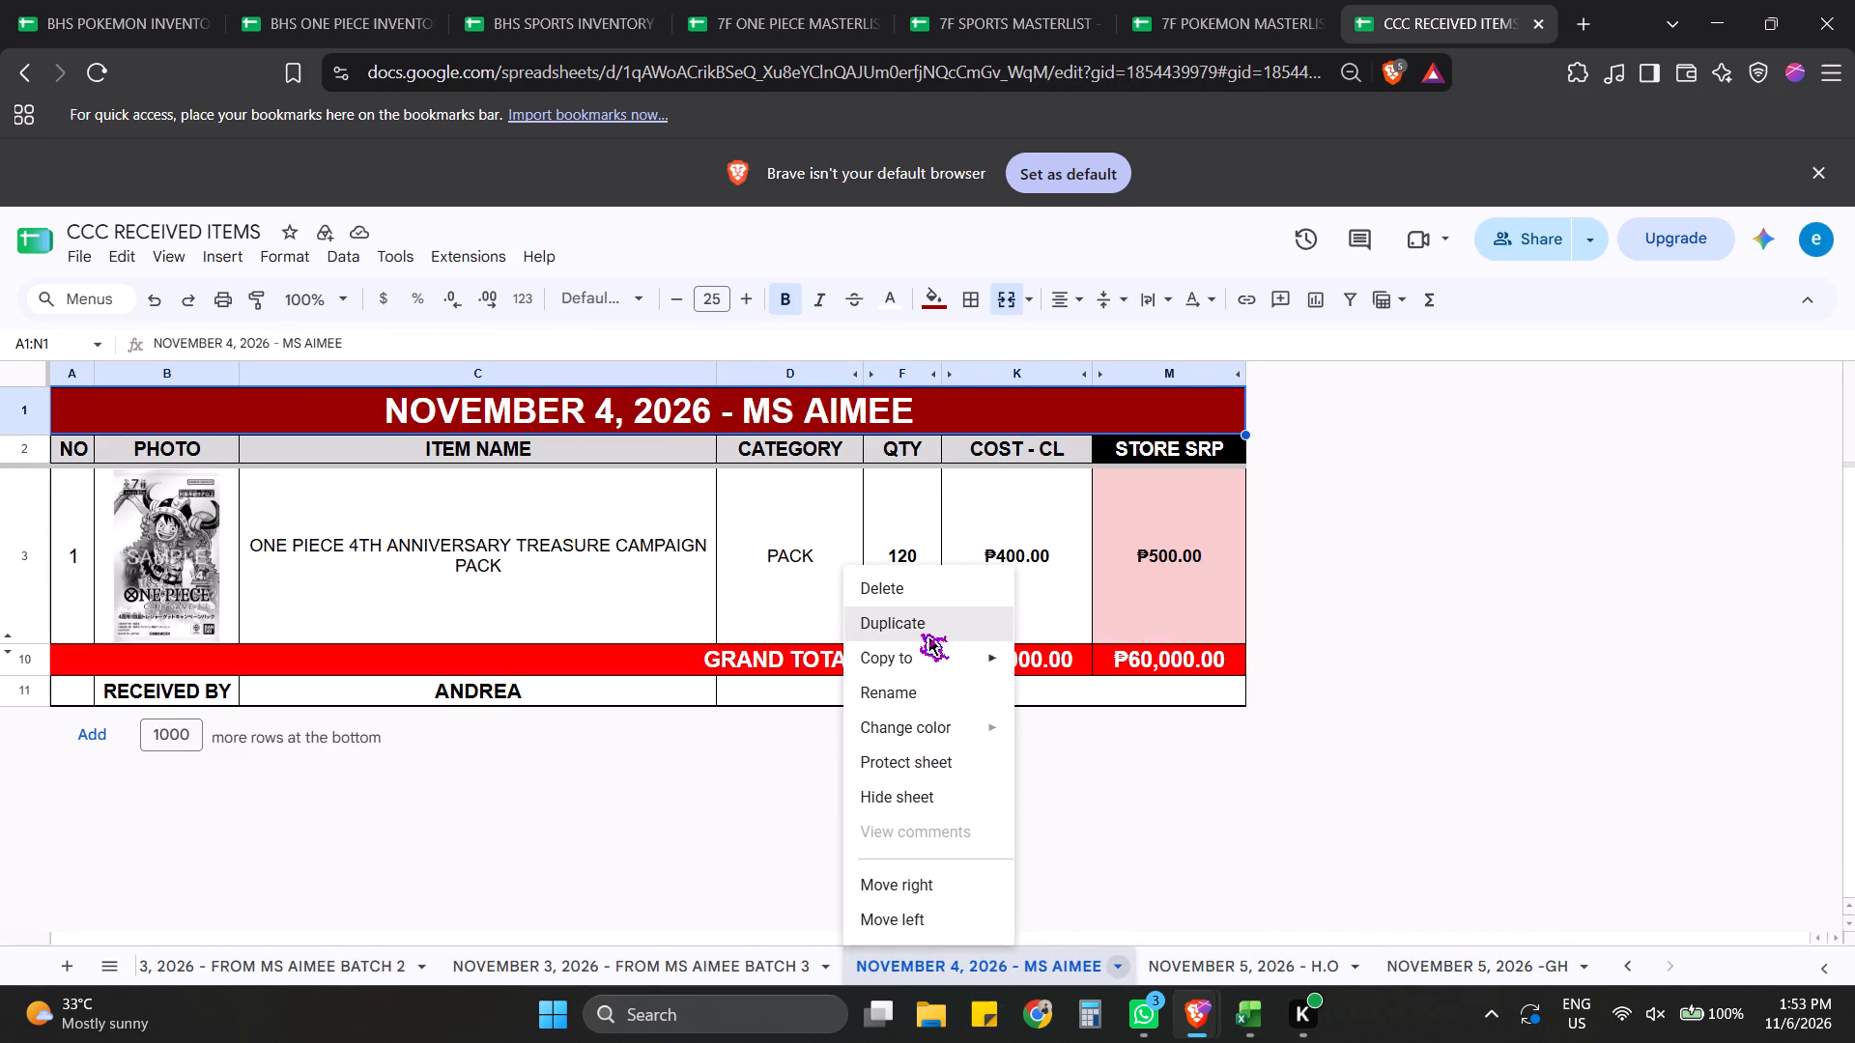
{"action": "left_click", "coordinate": [920, 625]}
{"action": "left_click", "coordinate": [1282, 950]}
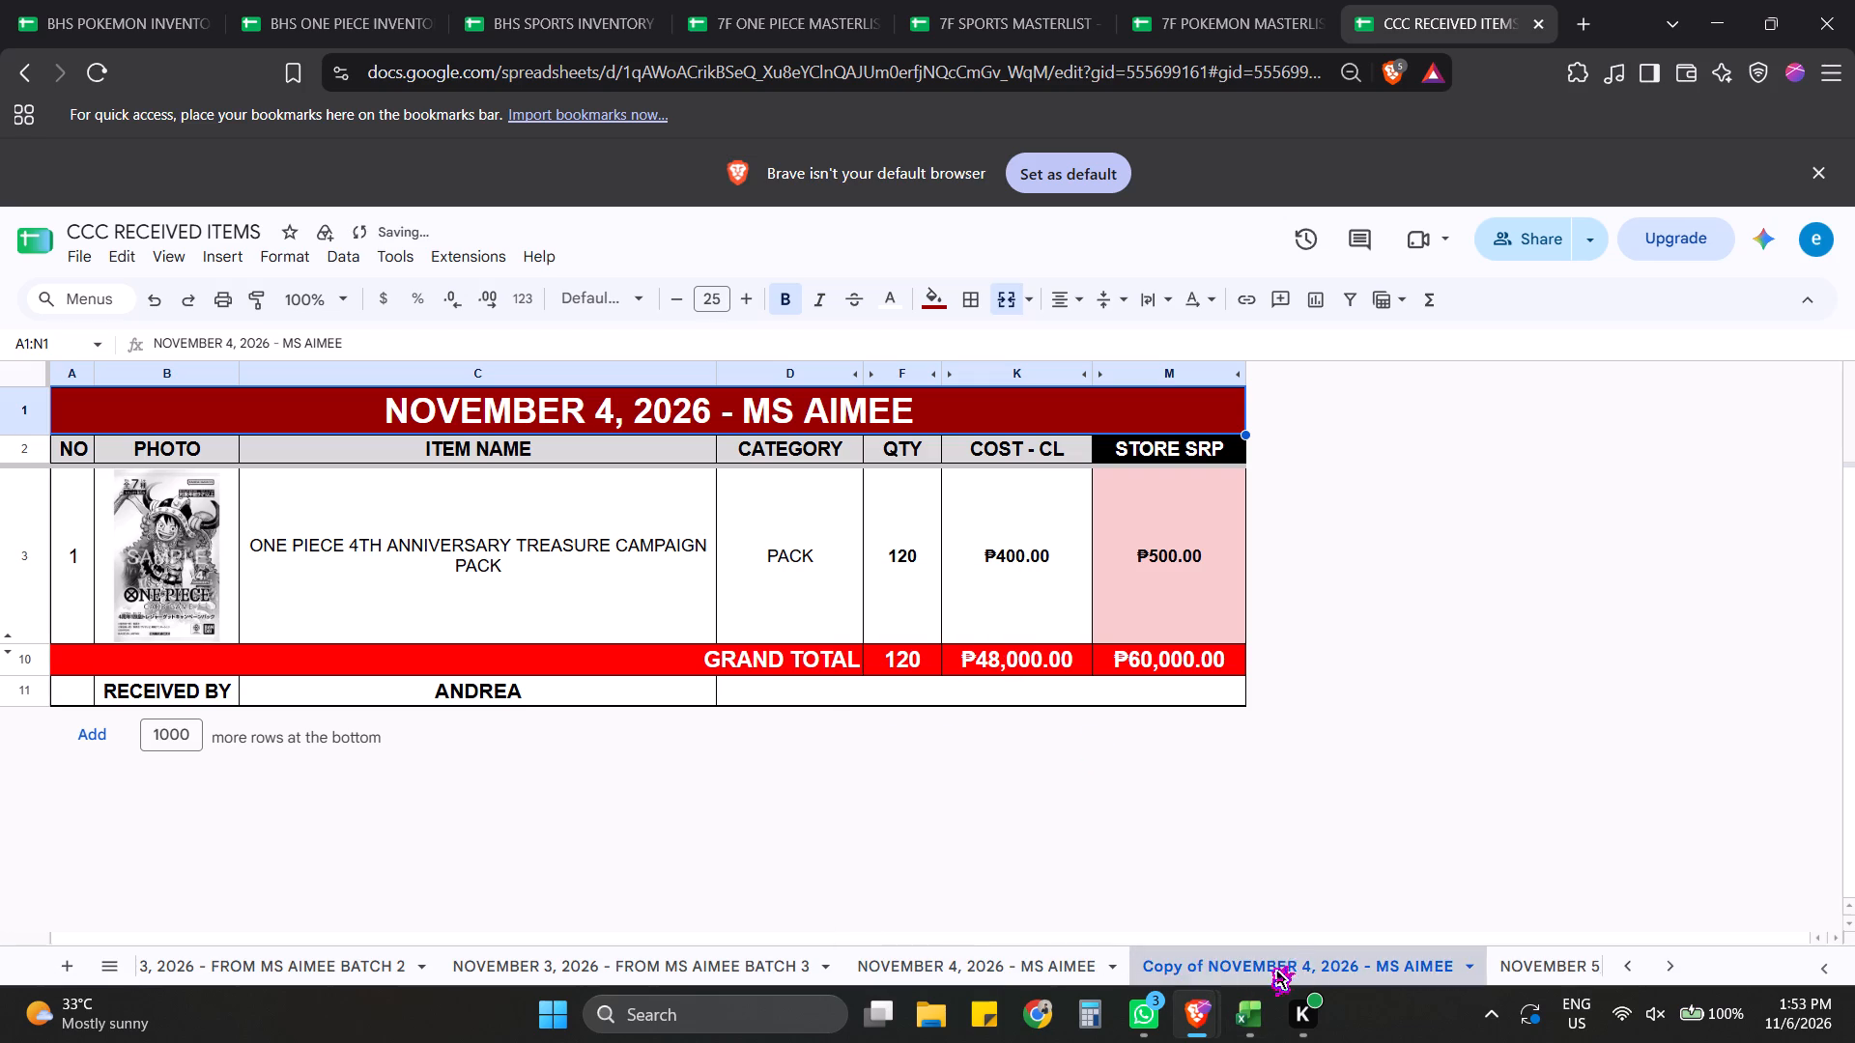
{"action": "left_click_drag", "start_coordinate": [1268, 966], "coordinate": [1550, 966]}
Rename the copied MS AIMEE sheet as NOVEMBER 6, 2026 - ATTY MATT.
{"action": "left_click", "coordinate": [1485, 973]}
{"action": "right_click", "coordinate": [1480, 967]}
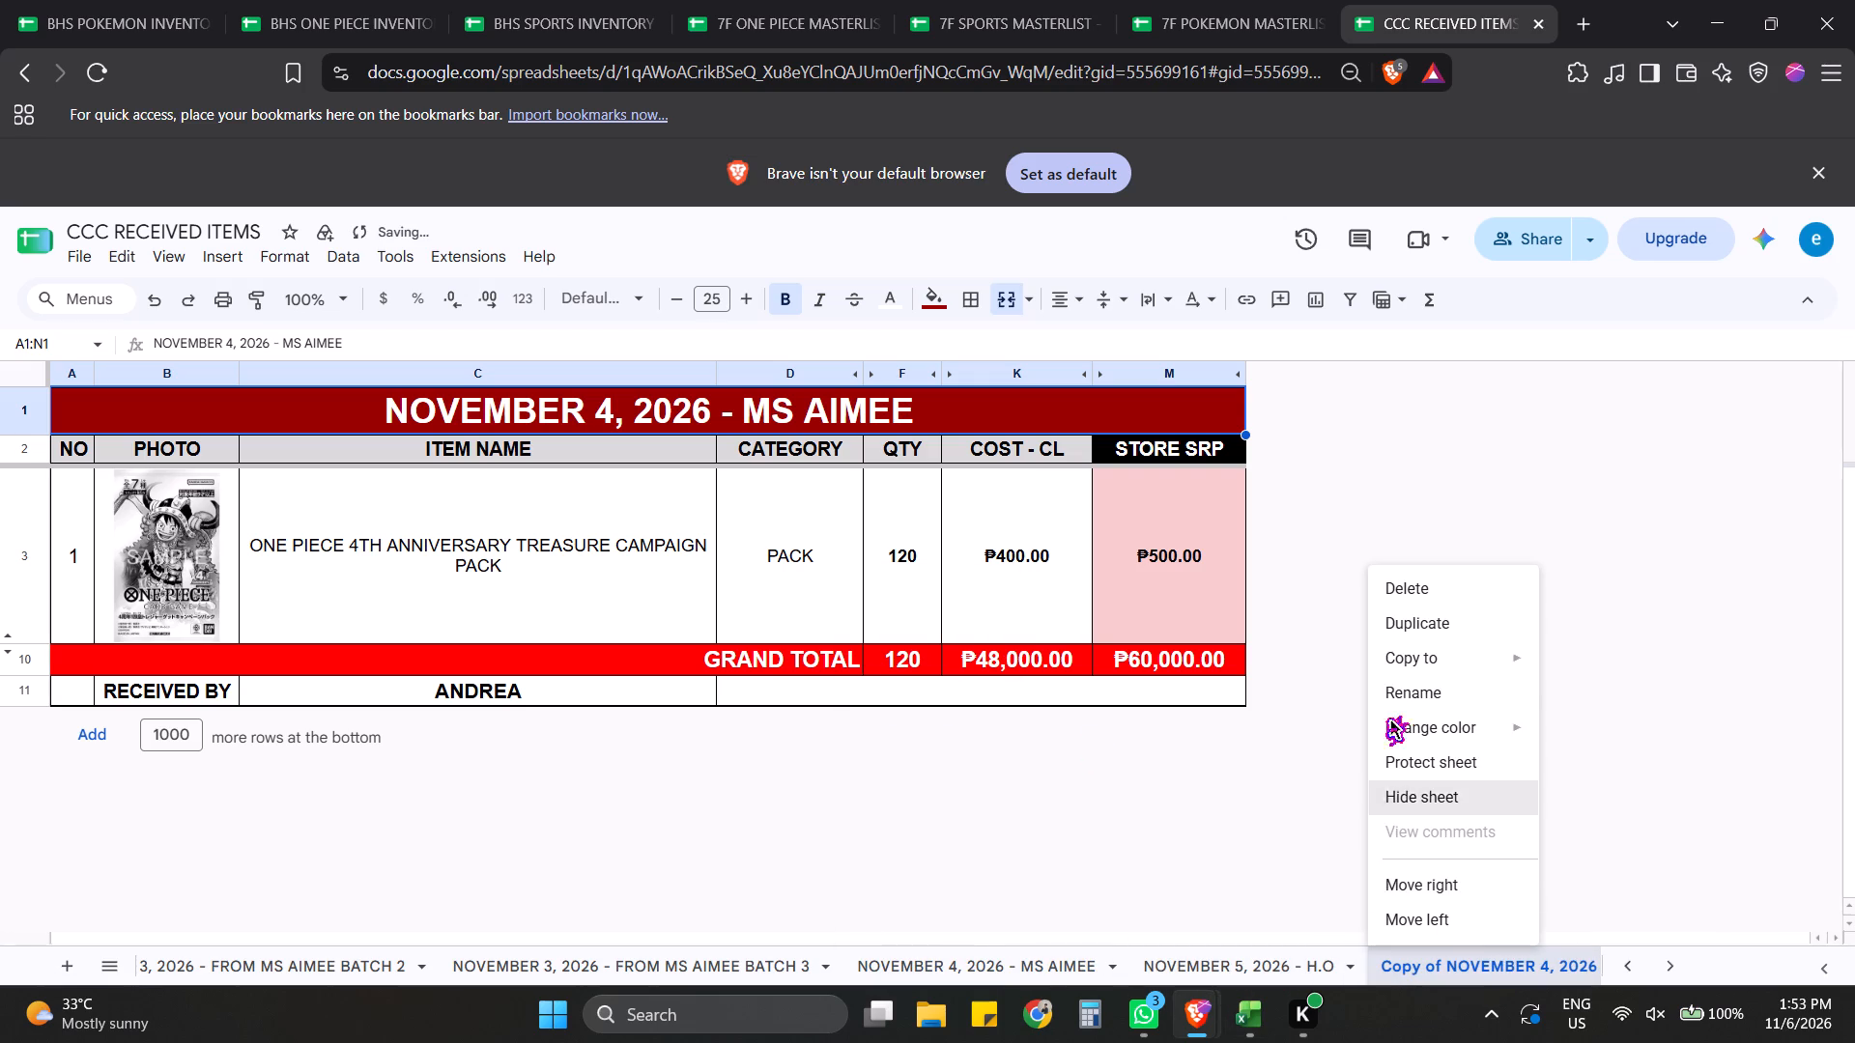
{"action": "left_click", "coordinate": [1462, 687]}
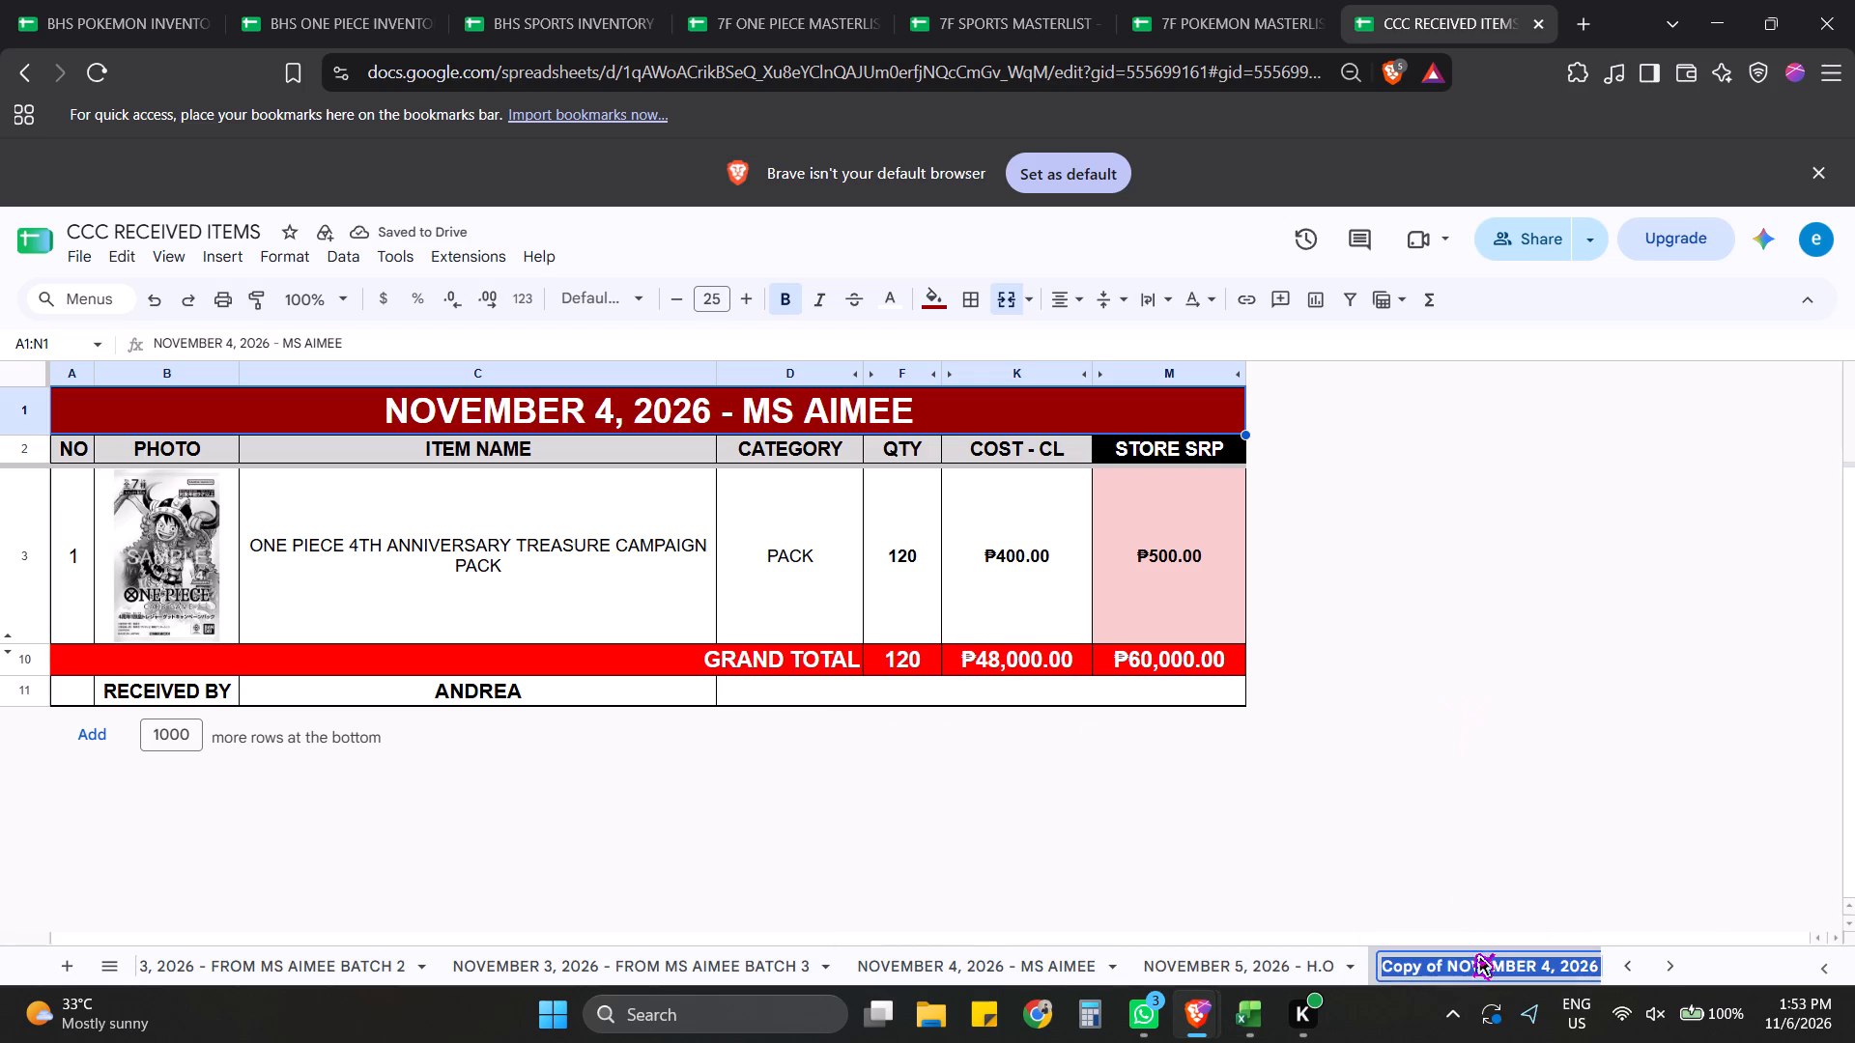
{"action": "left_click", "coordinate": [1448, 969]}
{"action": "key", "text": "BackSpace"}
{"action": "key", "text": "BackSpace"}
{"action": "key", "text": "BackSpace"}
{"action": "key", "text": "BackSpace"}
{"action": "key", "text": "BackSpace"}
{"action": "key", "text": "BackSpace"}
{"action": "key", "text": "BackSpace"}
{"action": "key", "text": "BackSpace"}
{"action": "key", "text": "BackSpace"}
{"action": "key", "text": "BackSpace"}
{"action": "key", "text": "BackSpace"}
{"action": "key", "text": "BackSpace"}
{"action": "key", "text": "BackSpace"}
{"action": "key", "text": "BackSpace"}
{"action": "key", "text": "BackSpace"}
{"action": "key", "text": "BackSpace"}
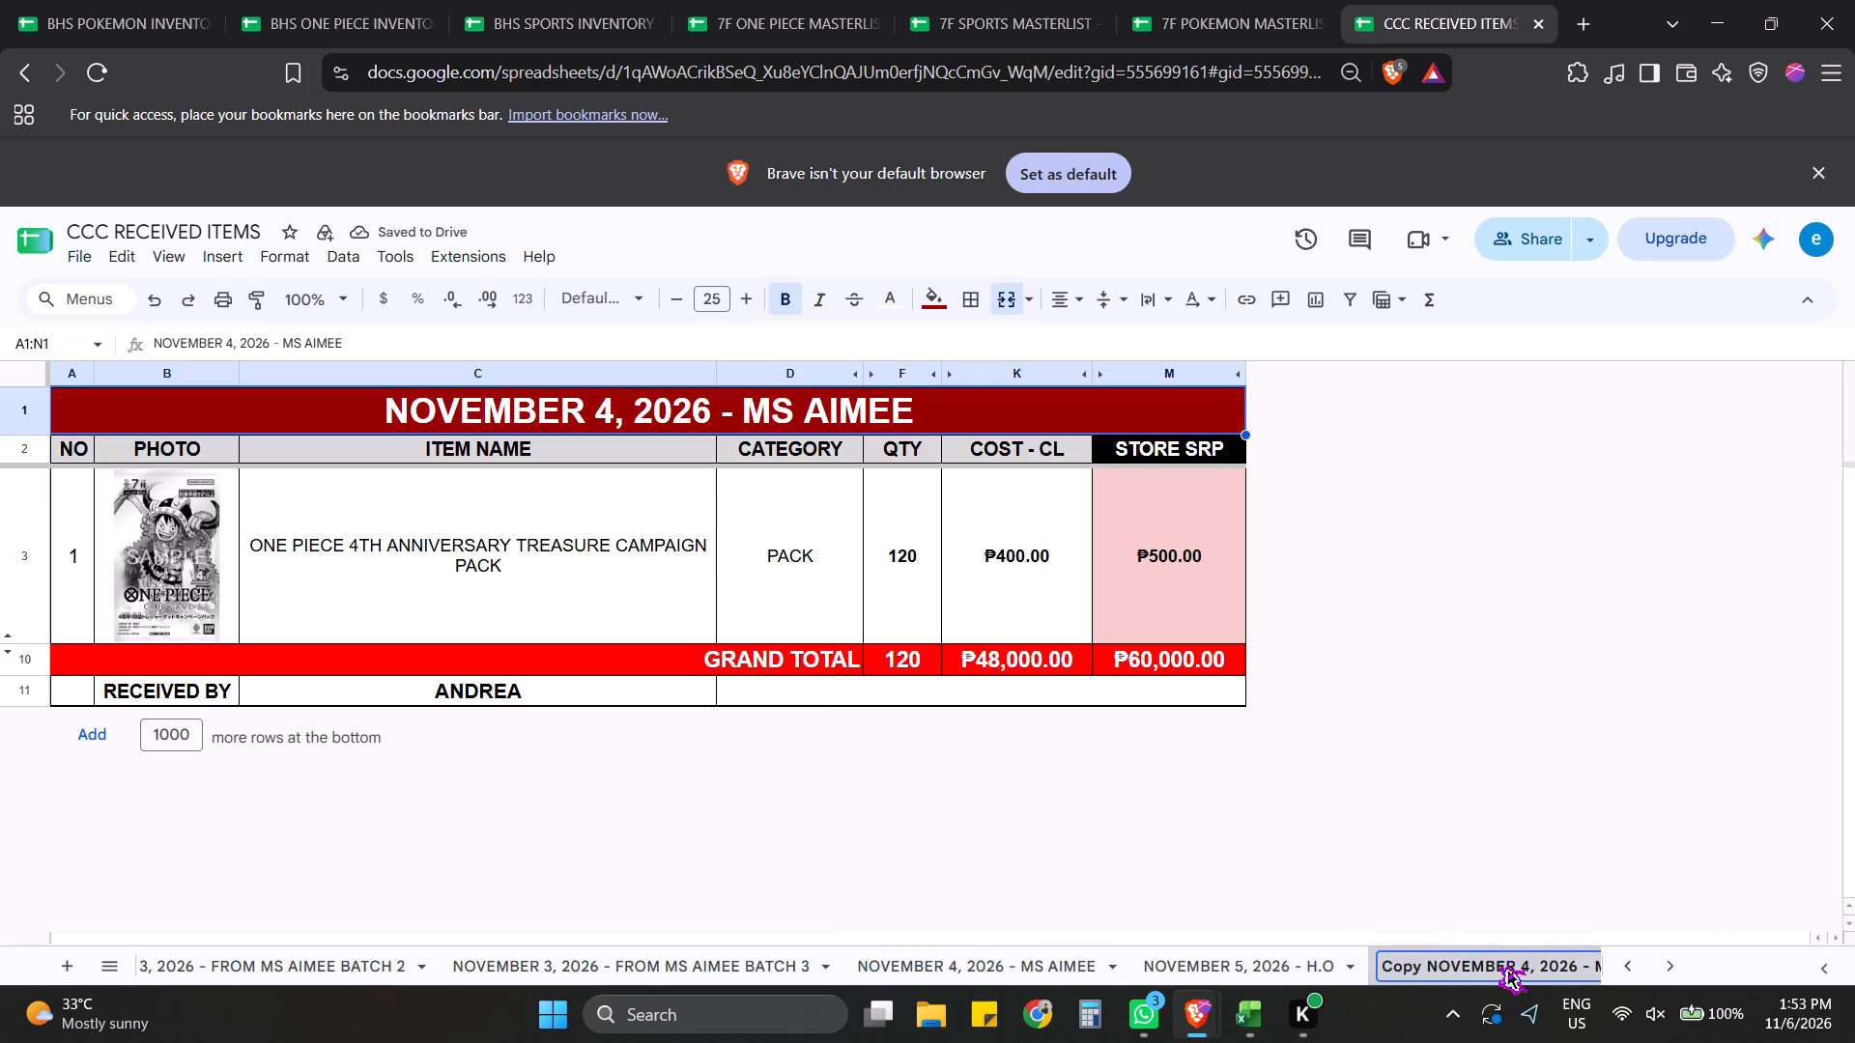
{"action": "left_click", "coordinate": [1488, 968]}
{"action": "key", "text": "BackSpace"}
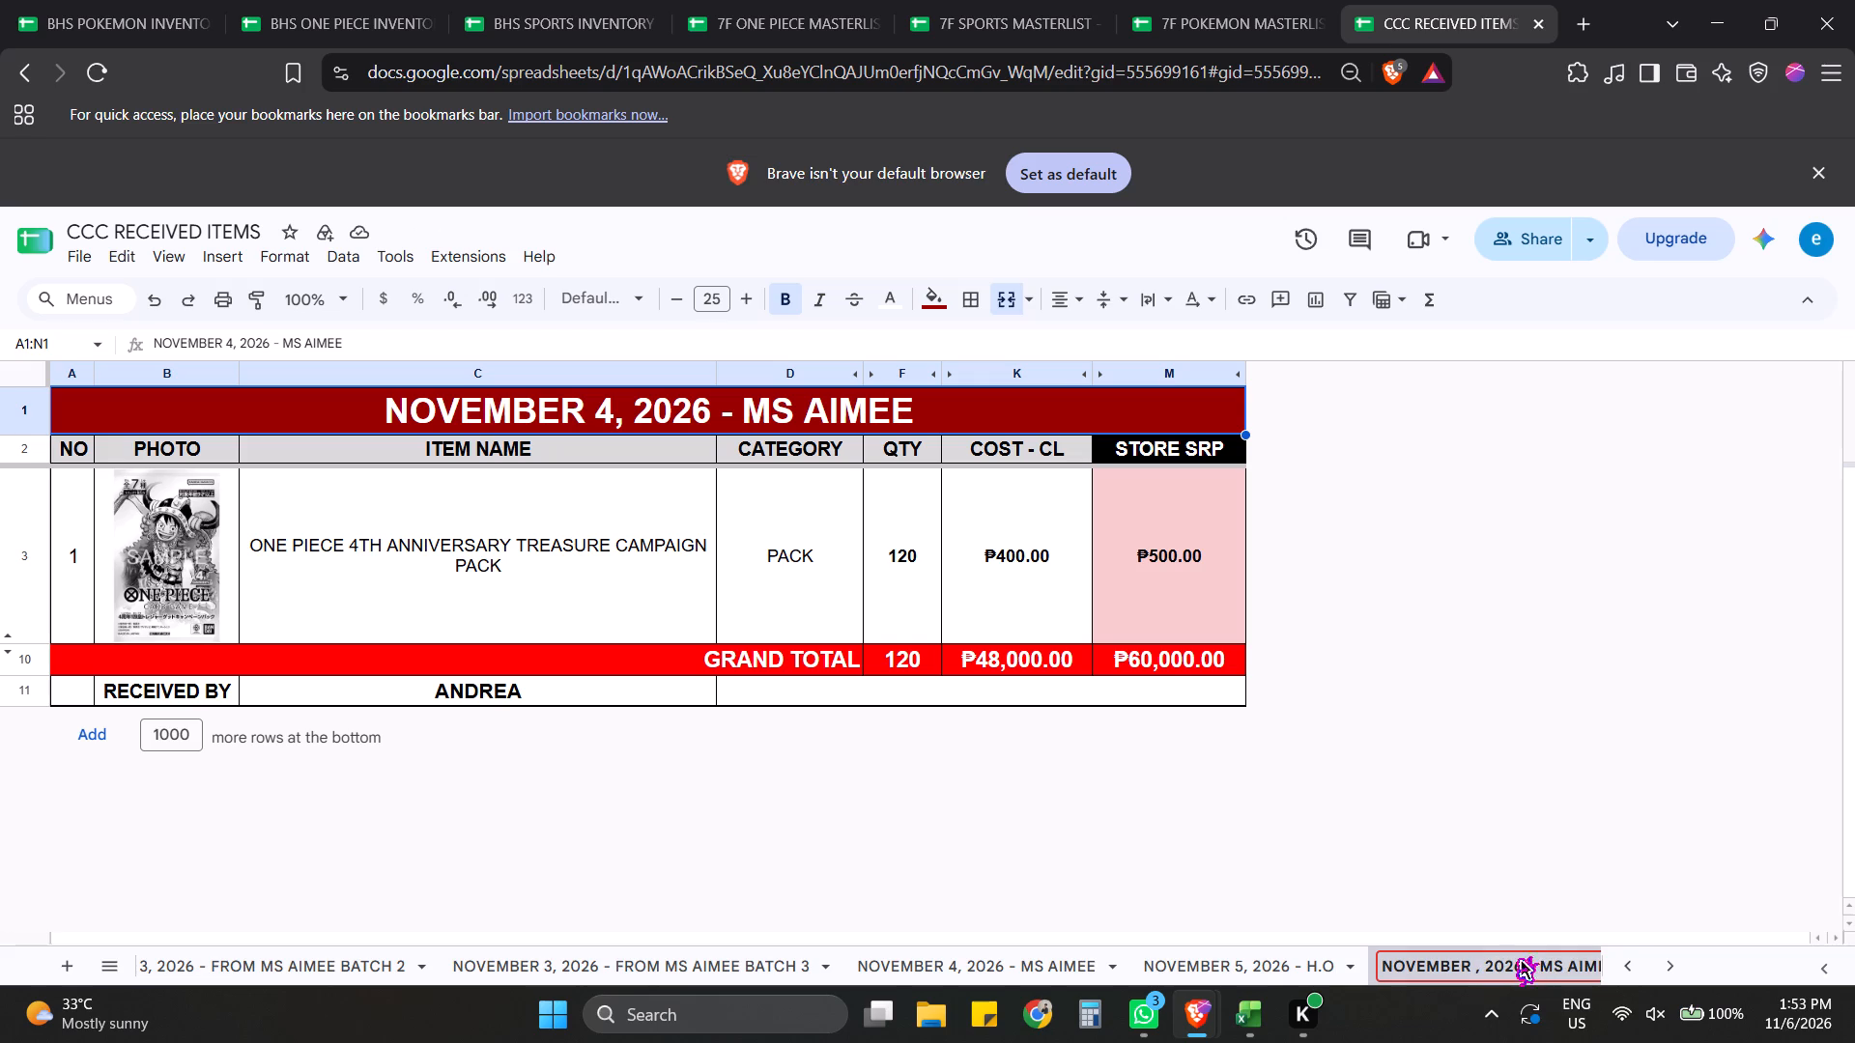
{"action": "key", "text": "6"}
{"action": "left_click", "coordinate": [1528, 959]}
{"action": "key", "text": "Right"}
{"action": "key", "text": "Right"}
{"action": "key", "text": "Right"}
{"action": "key", "text": "Right"}
{"action": "key", "text": "Right"}
{"action": "key", "text": "Right"}
{"action": "key", "text": "Right"}
{"action": "key", "text": "Right"}
{"action": "key", "text": "Right"}
{"action": "key", "text": "Right"}
{"action": "key", "text": "Right"}
{"action": "key", "text": "Right"}
{"action": "key", "text": "Right"}
{"action": "key", "text": "Right"}
{"action": "key", "text": "Right"}
{"action": "key", "text": "Right"}
{"action": "key", "text": "Right"}
{"action": "key", "text": "Right"}
{"action": "key", "text": "Right"}
{"action": "key", "text": "Right"}
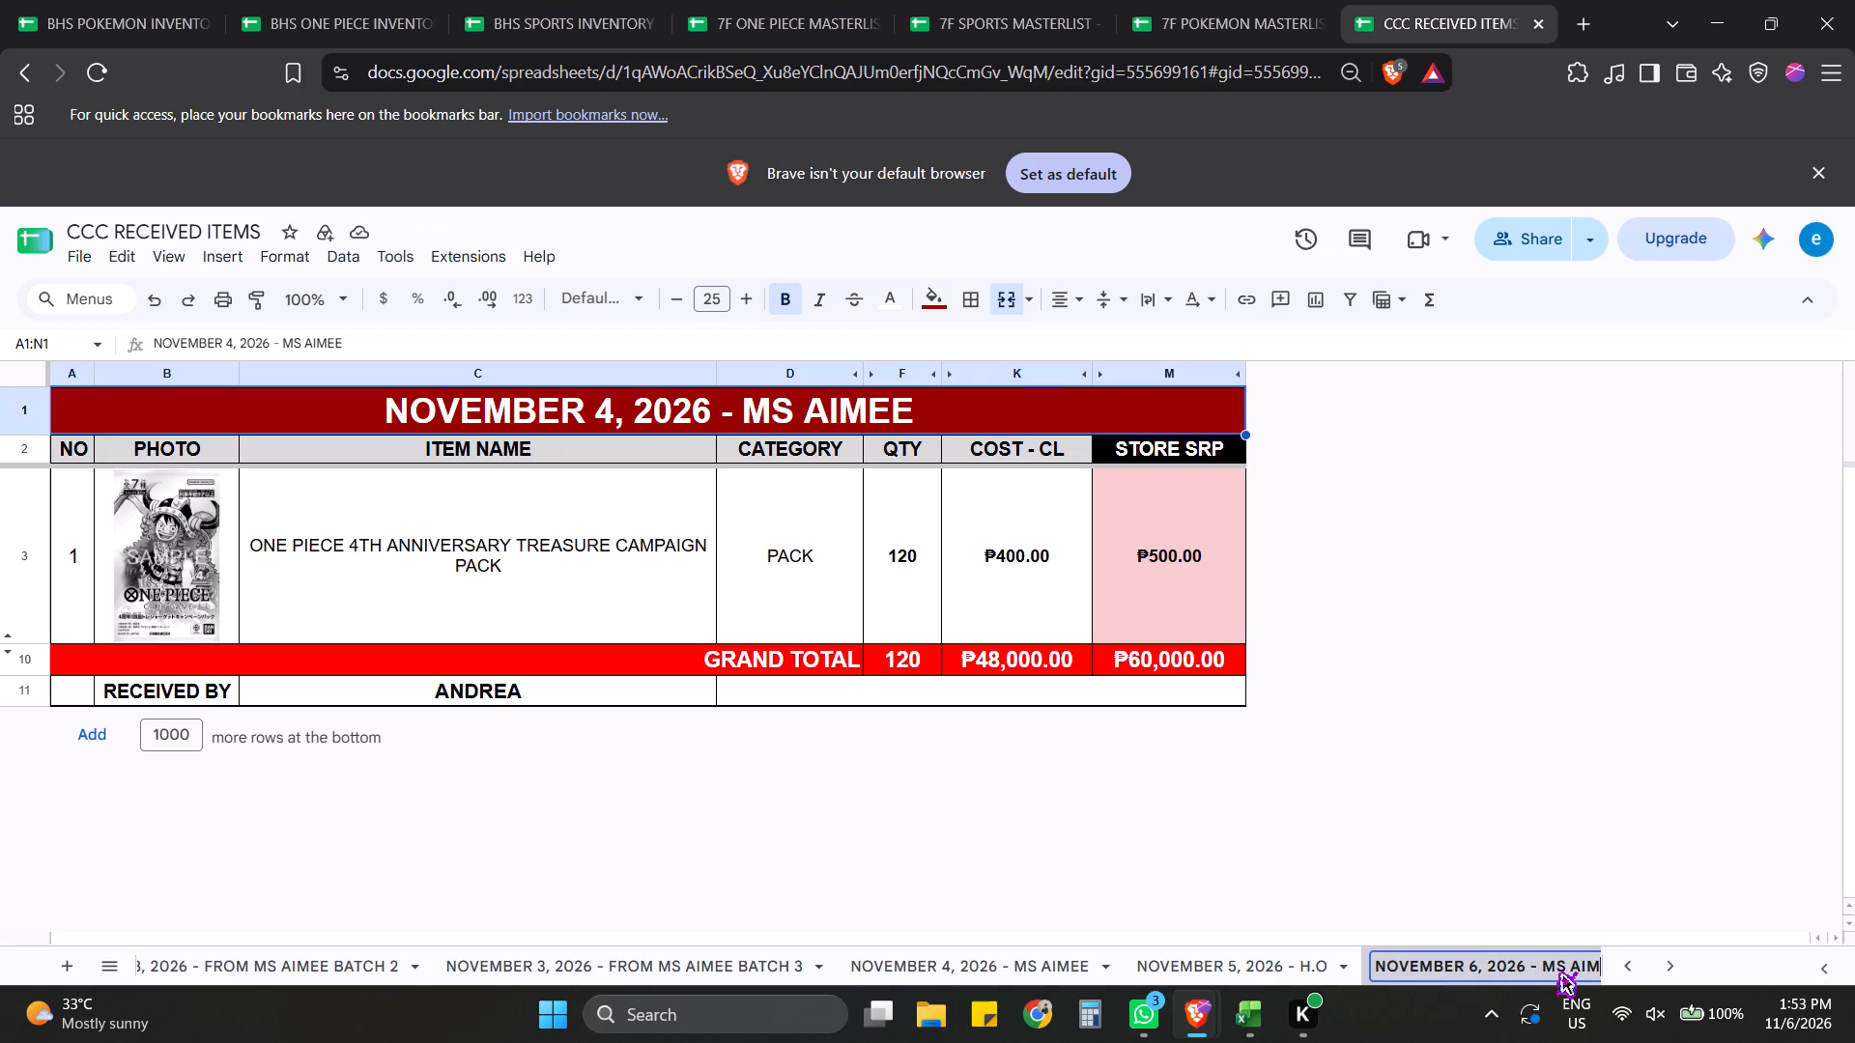
{"action": "key", "text": "BackSpace"}
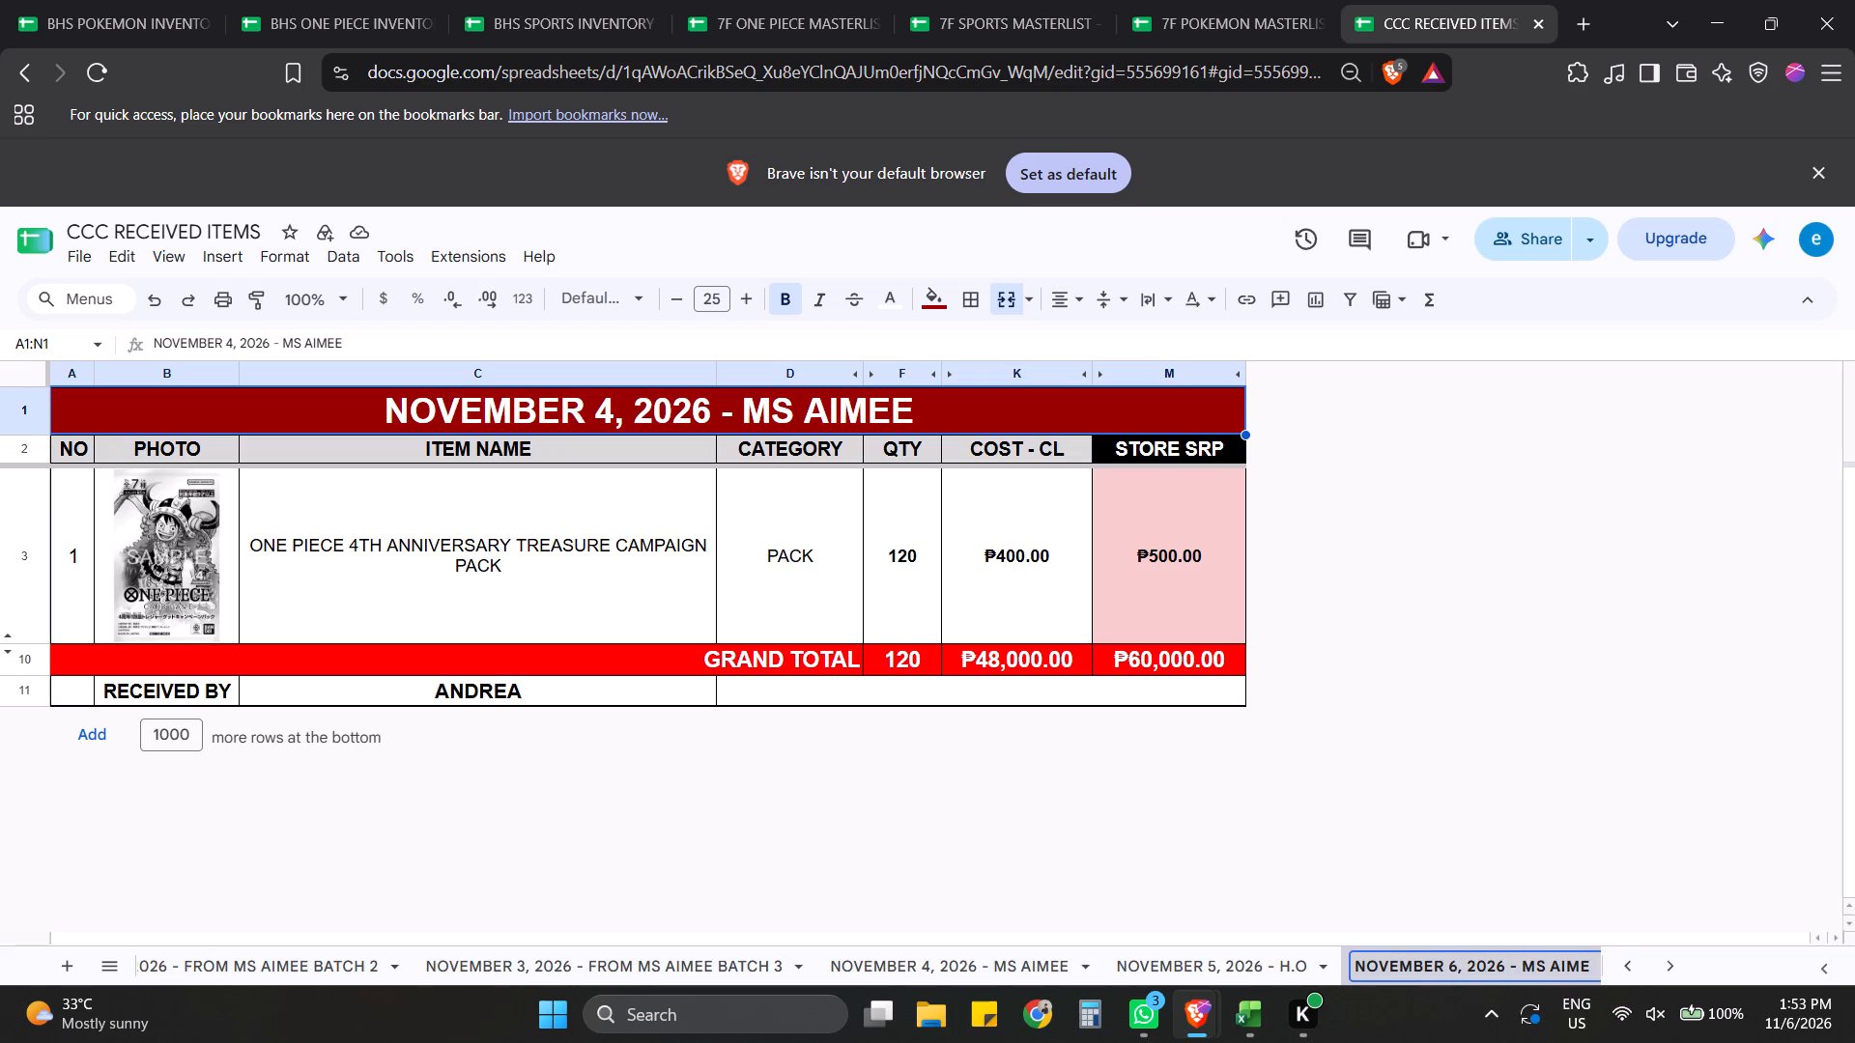
{"action": "key", "text": "BackSpace"}
{"action": "key", "text": "BackSpace"}
{"action": "key", "text": "BackSpace"}
{"action": "key", "text": "BackSpace"}
{"action": "key", "text": "BackSpace"}
{"action": "key", "text": "BackSpace"}
{"action": "key", "text": "BackSpace"}
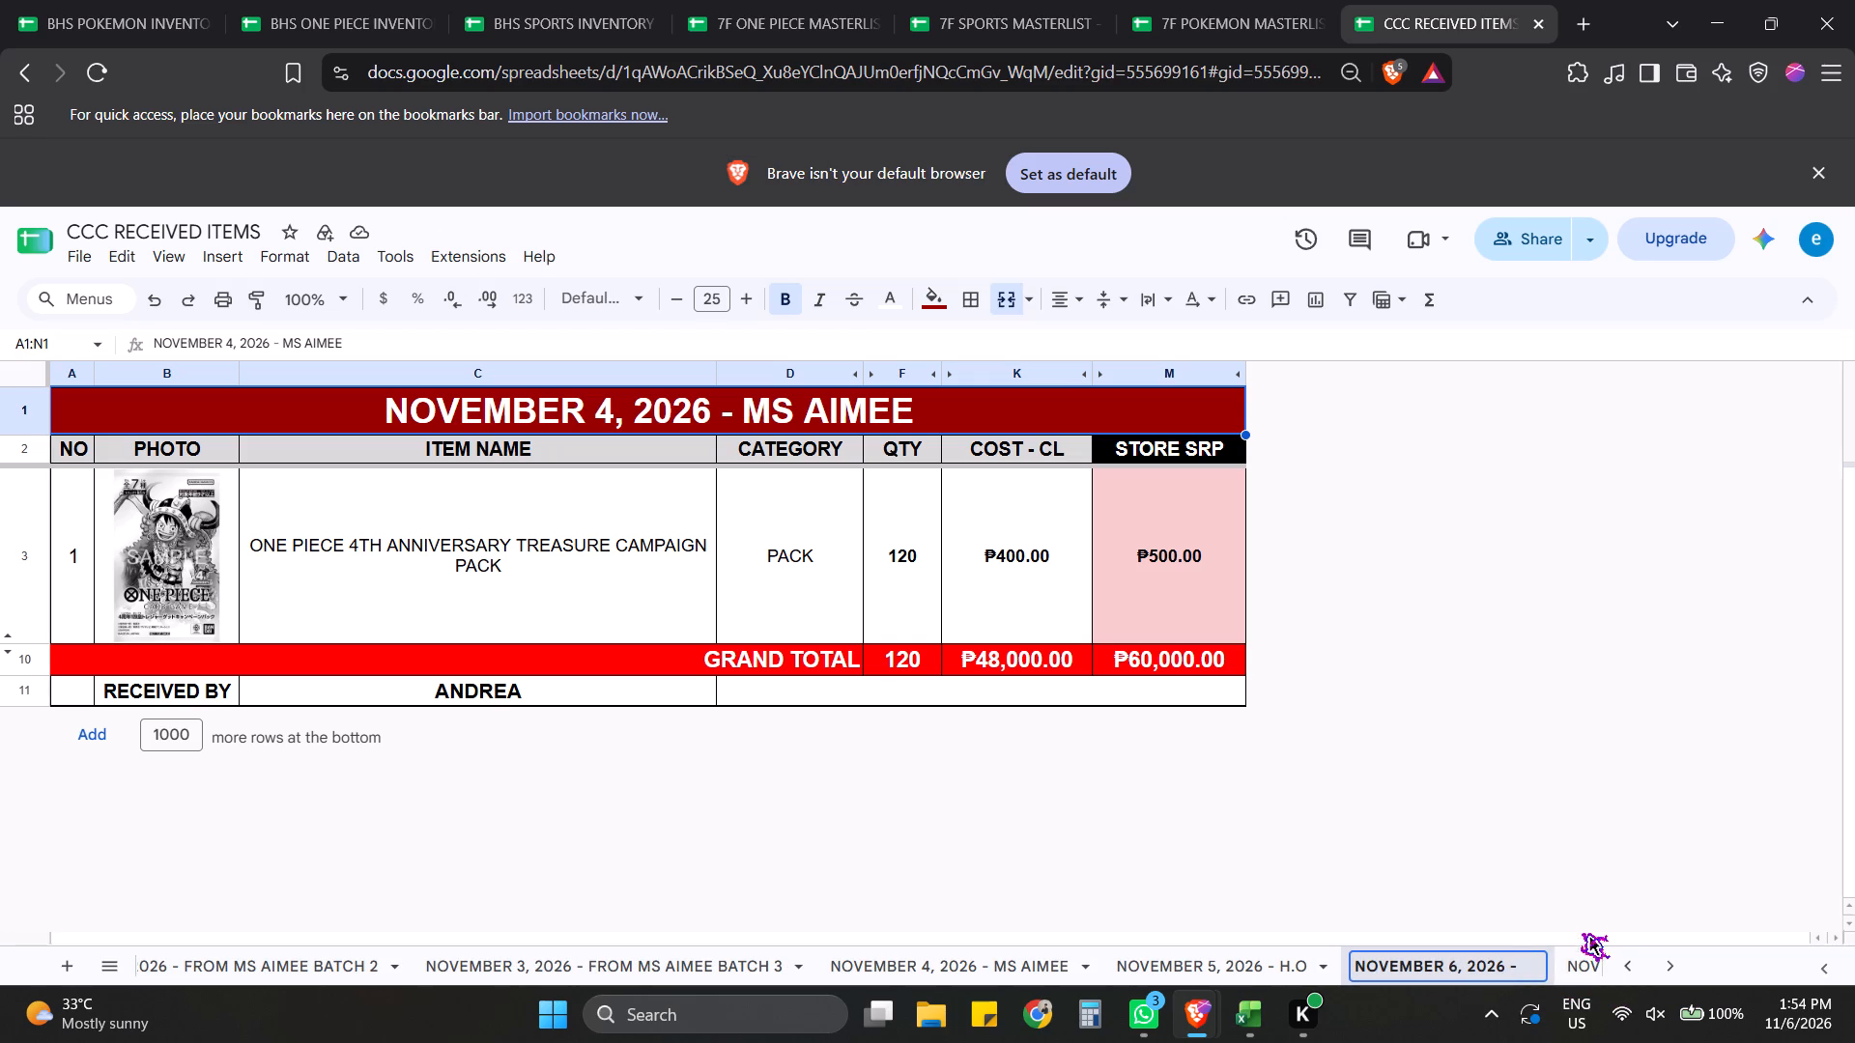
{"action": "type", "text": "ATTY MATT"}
{"action": "left_click", "coordinate": [1288, 703]}
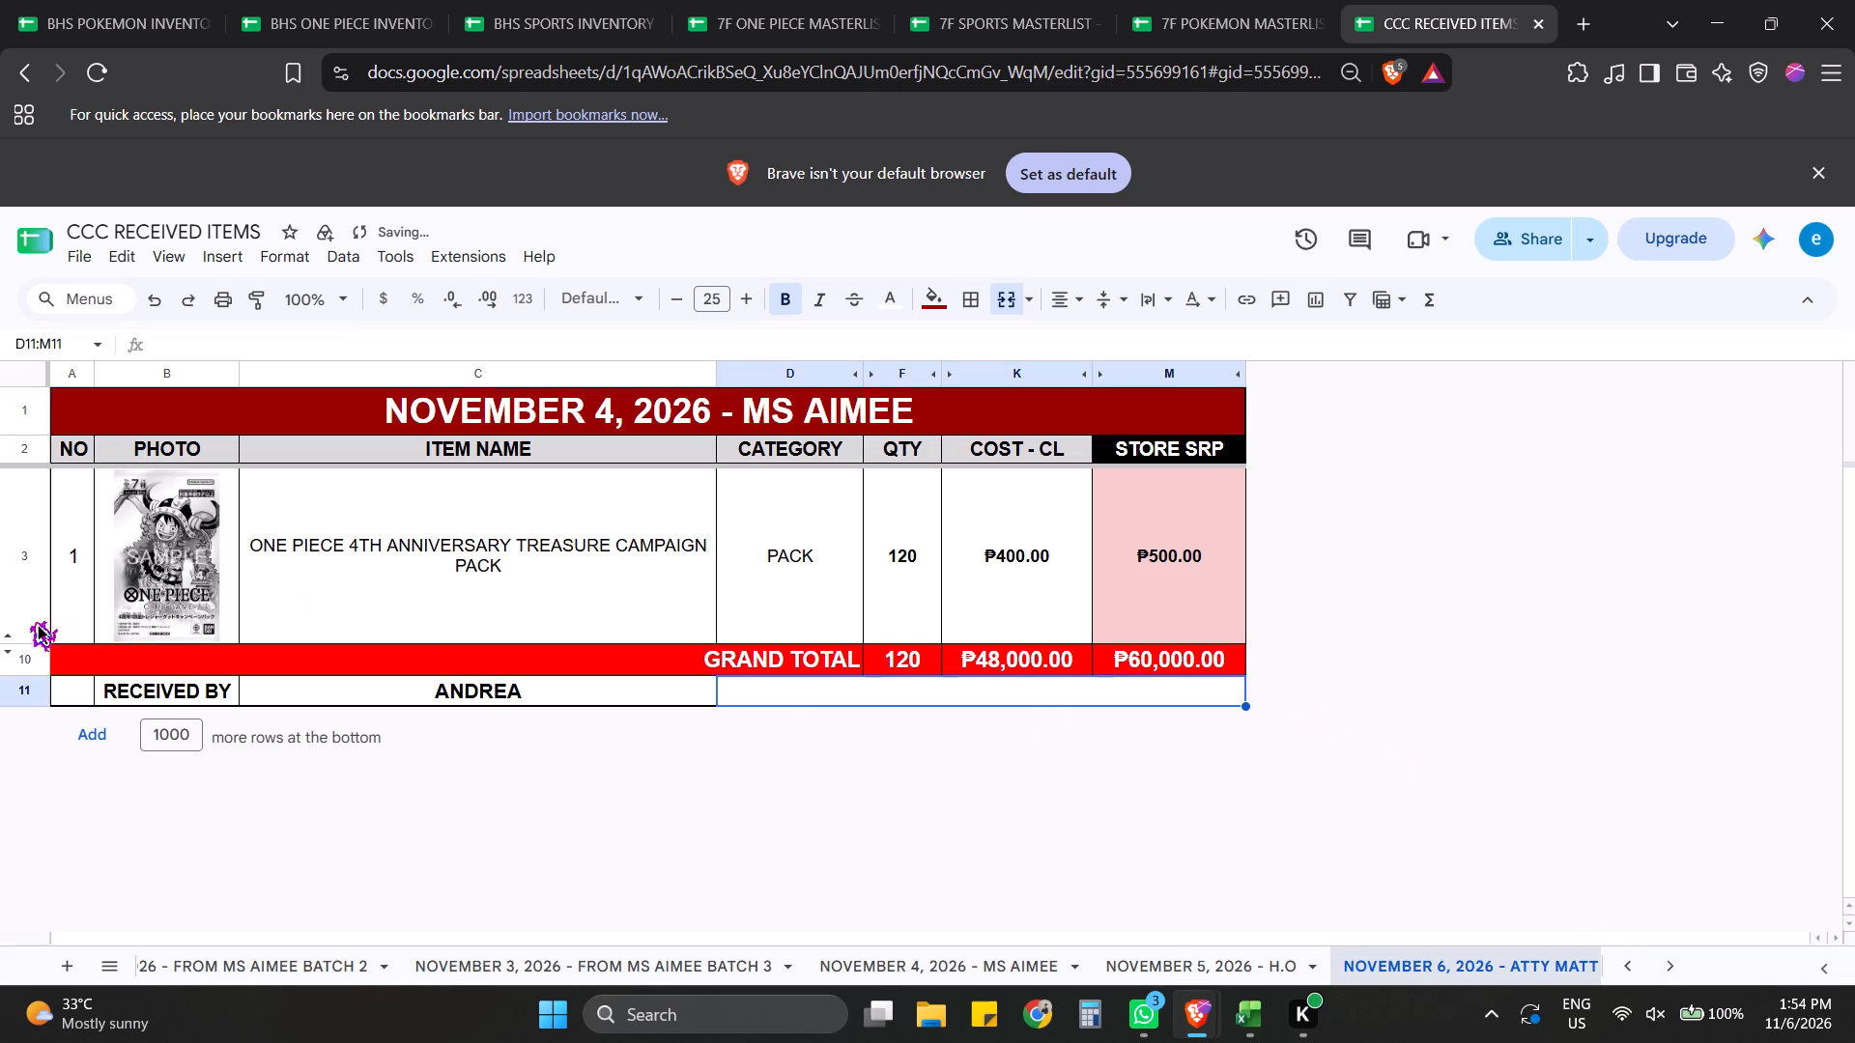
Unhide the collapsed item rows 4 to 9 between the first item and the grand total.
{"action": "left_click", "coordinate": [12, 633]}
{"action": "left_click_drag", "start_coordinate": [529, 688], "coordinate": [539, 688]}
Clear the first item's photo, item name, category, quantity, cost and store SRP in row 3, keeping its item number.
{"action": "left_click", "coordinate": [177, 557]}
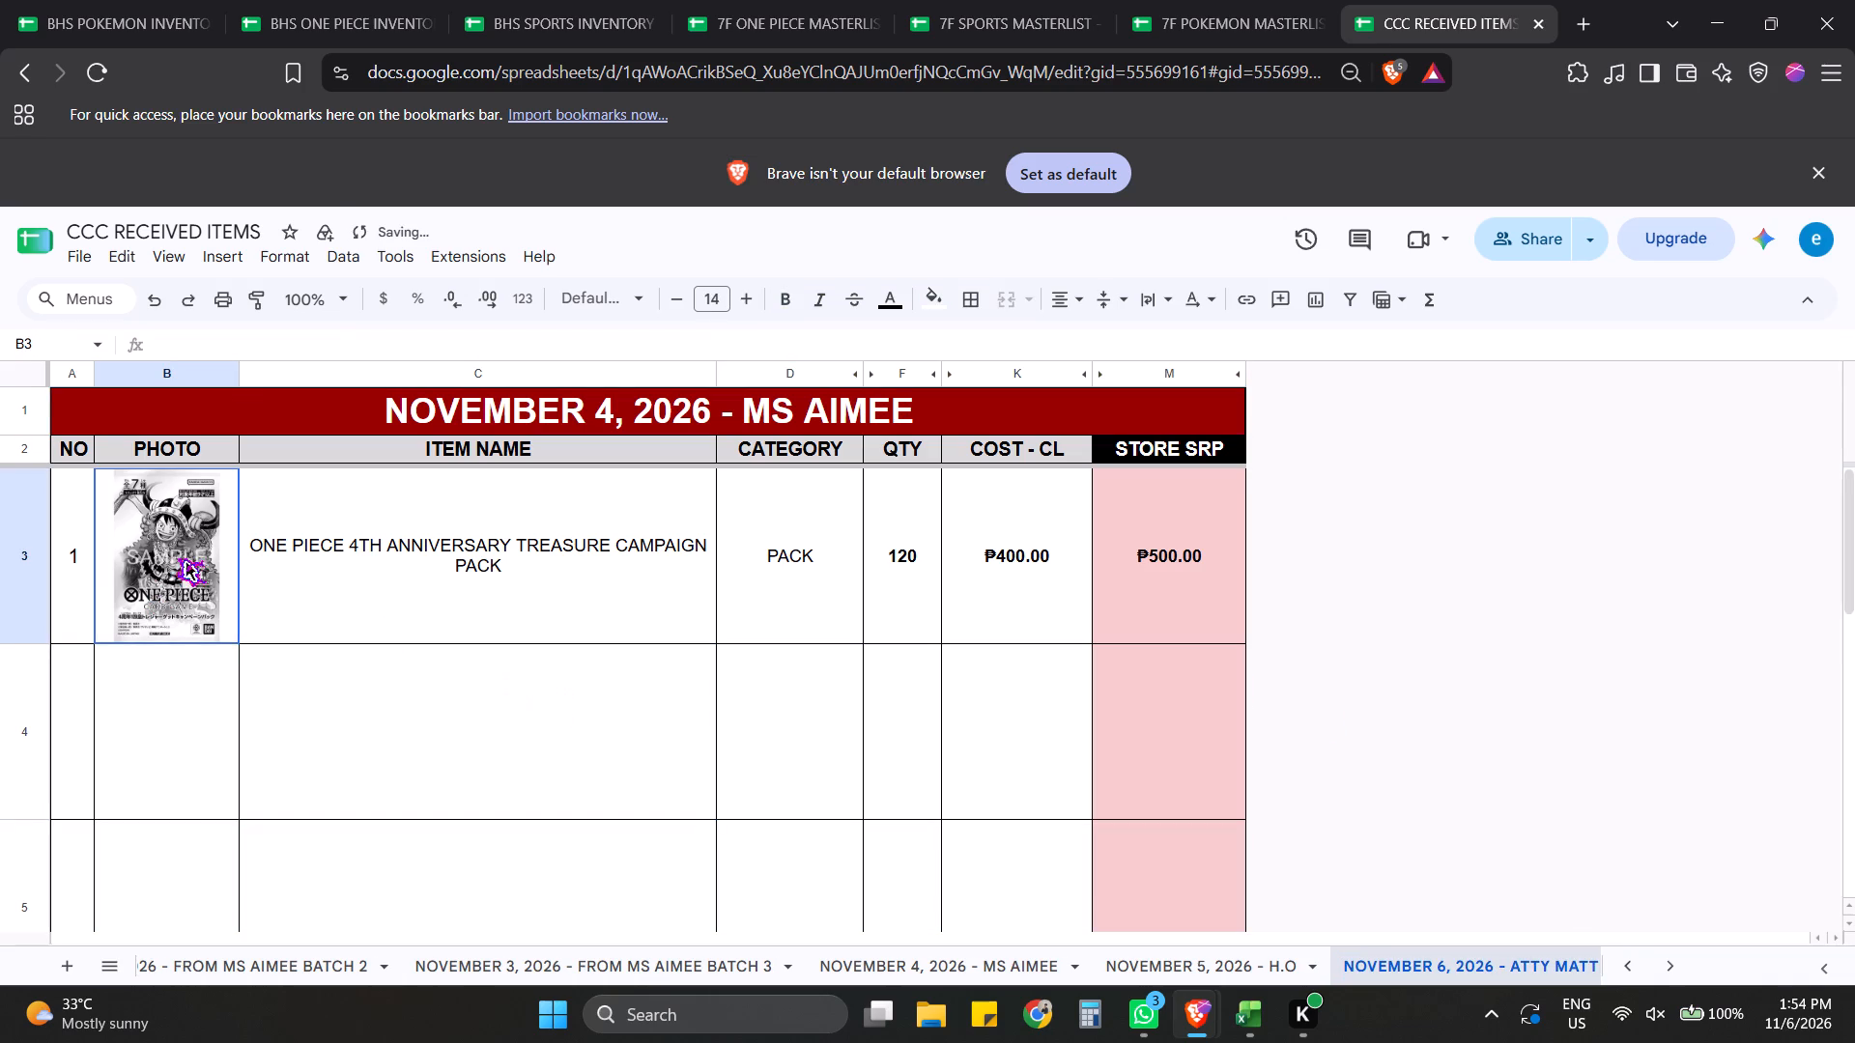
{"action": "key", "text": "Delete"}
{"action": "left_click", "coordinate": [486, 580]}
{"action": "key", "text": "Delete"}
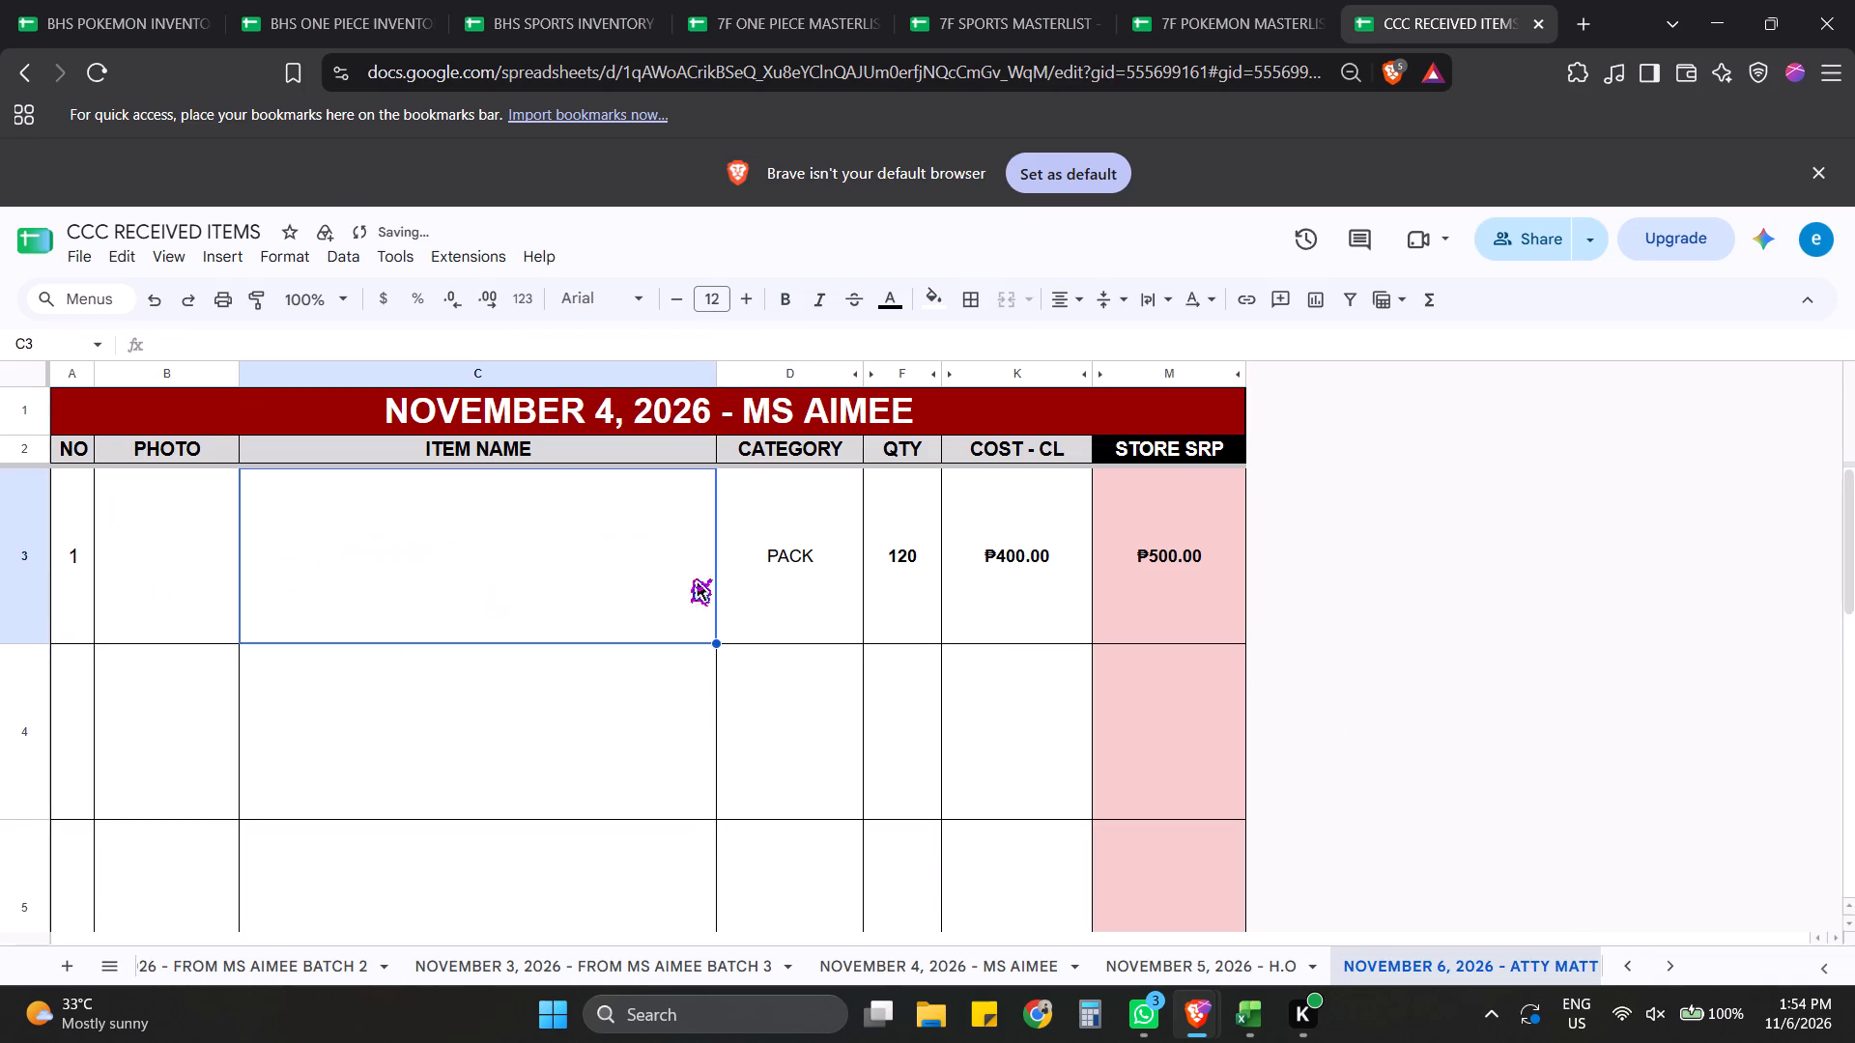
{"action": "left_click", "coordinate": [832, 560]}
{"action": "key", "text": "Delete"}
{"action": "left_click", "coordinate": [921, 569]}
{"action": "key", "text": "Delete"}
{"action": "left_click", "coordinate": [1041, 575]}
{"action": "key", "text": "Delete"}
{"action": "left_click", "coordinate": [1193, 579]}
{"action": "key", "text": "Delete"}
{"action": "left_click", "coordinate": [1145, 741]}
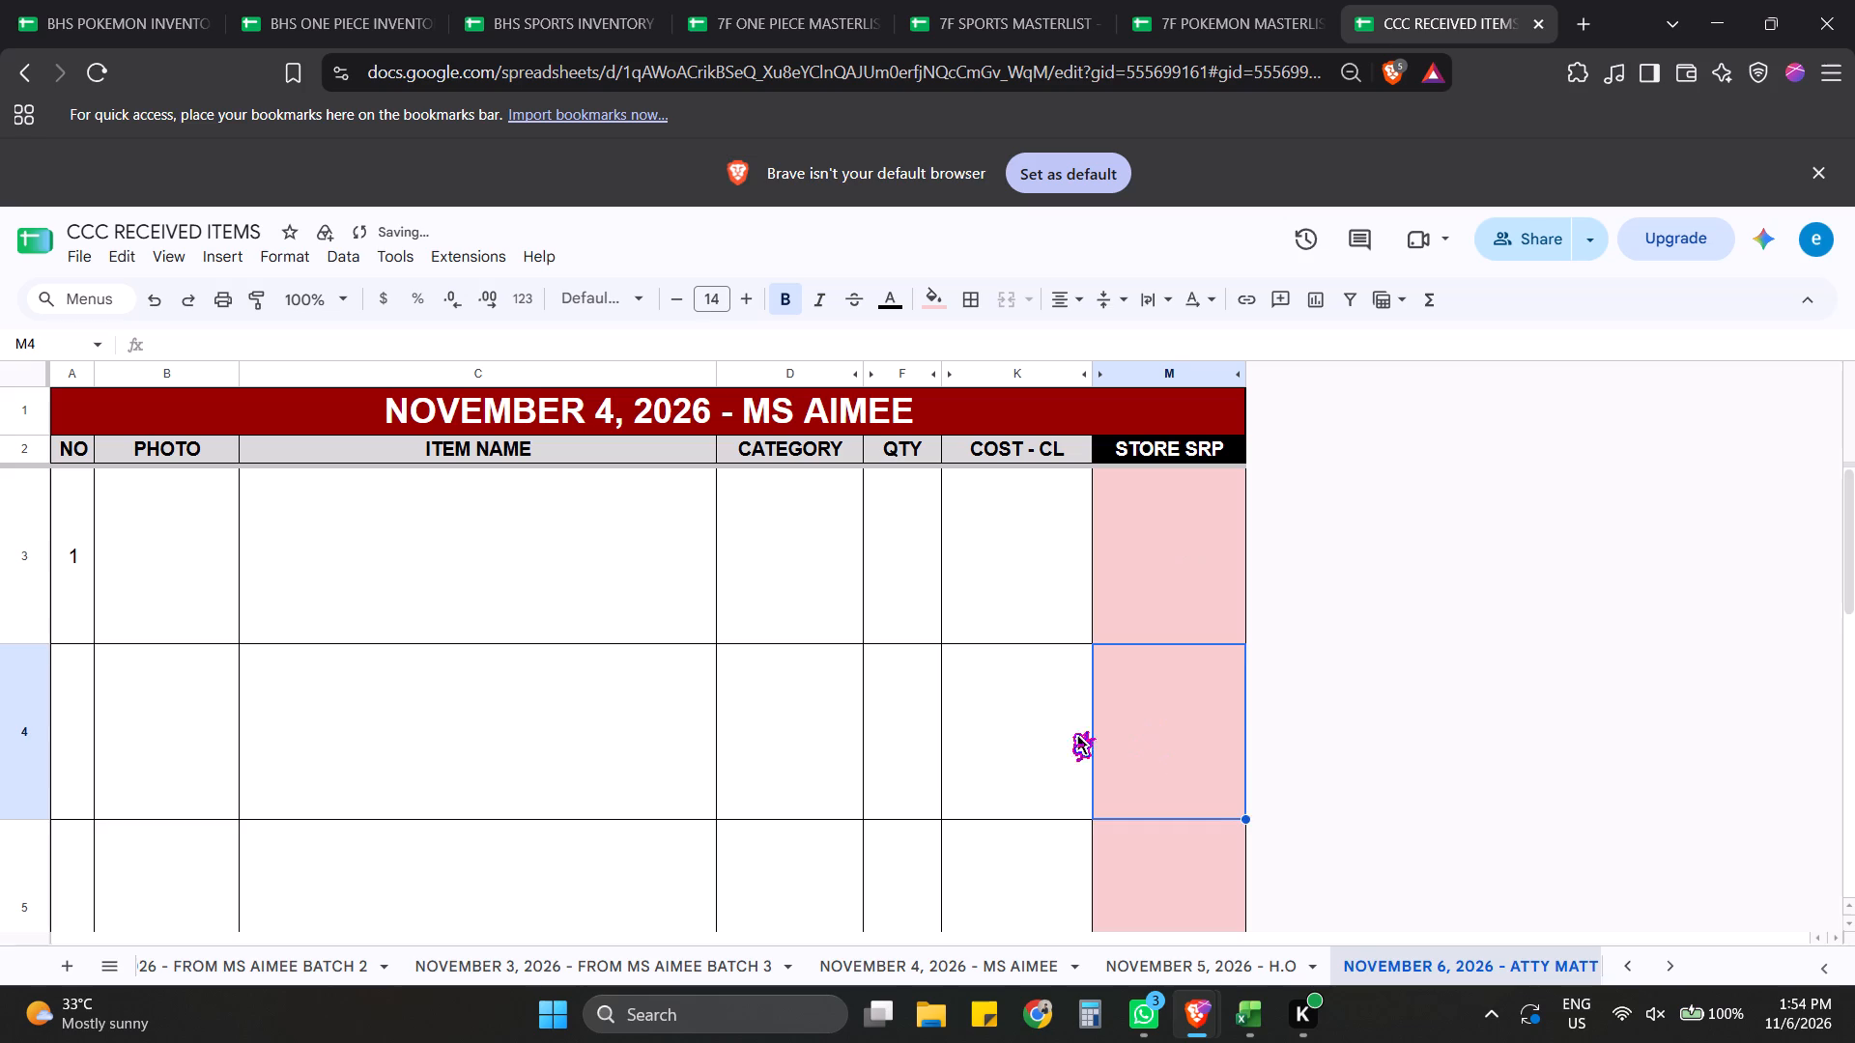
Number the second item row as 2 in the NO column of row 4.
{"action": "scroll", "coordinate": [790, 670], "scroll_direction": "down", "scroll_amount": 2}
{"action": "scroll", "coordinate": [765, 660], "scroll_direction": "up", "scroll_amount": 3}
{"action": "left_click", "coordinate": [86, 690]}
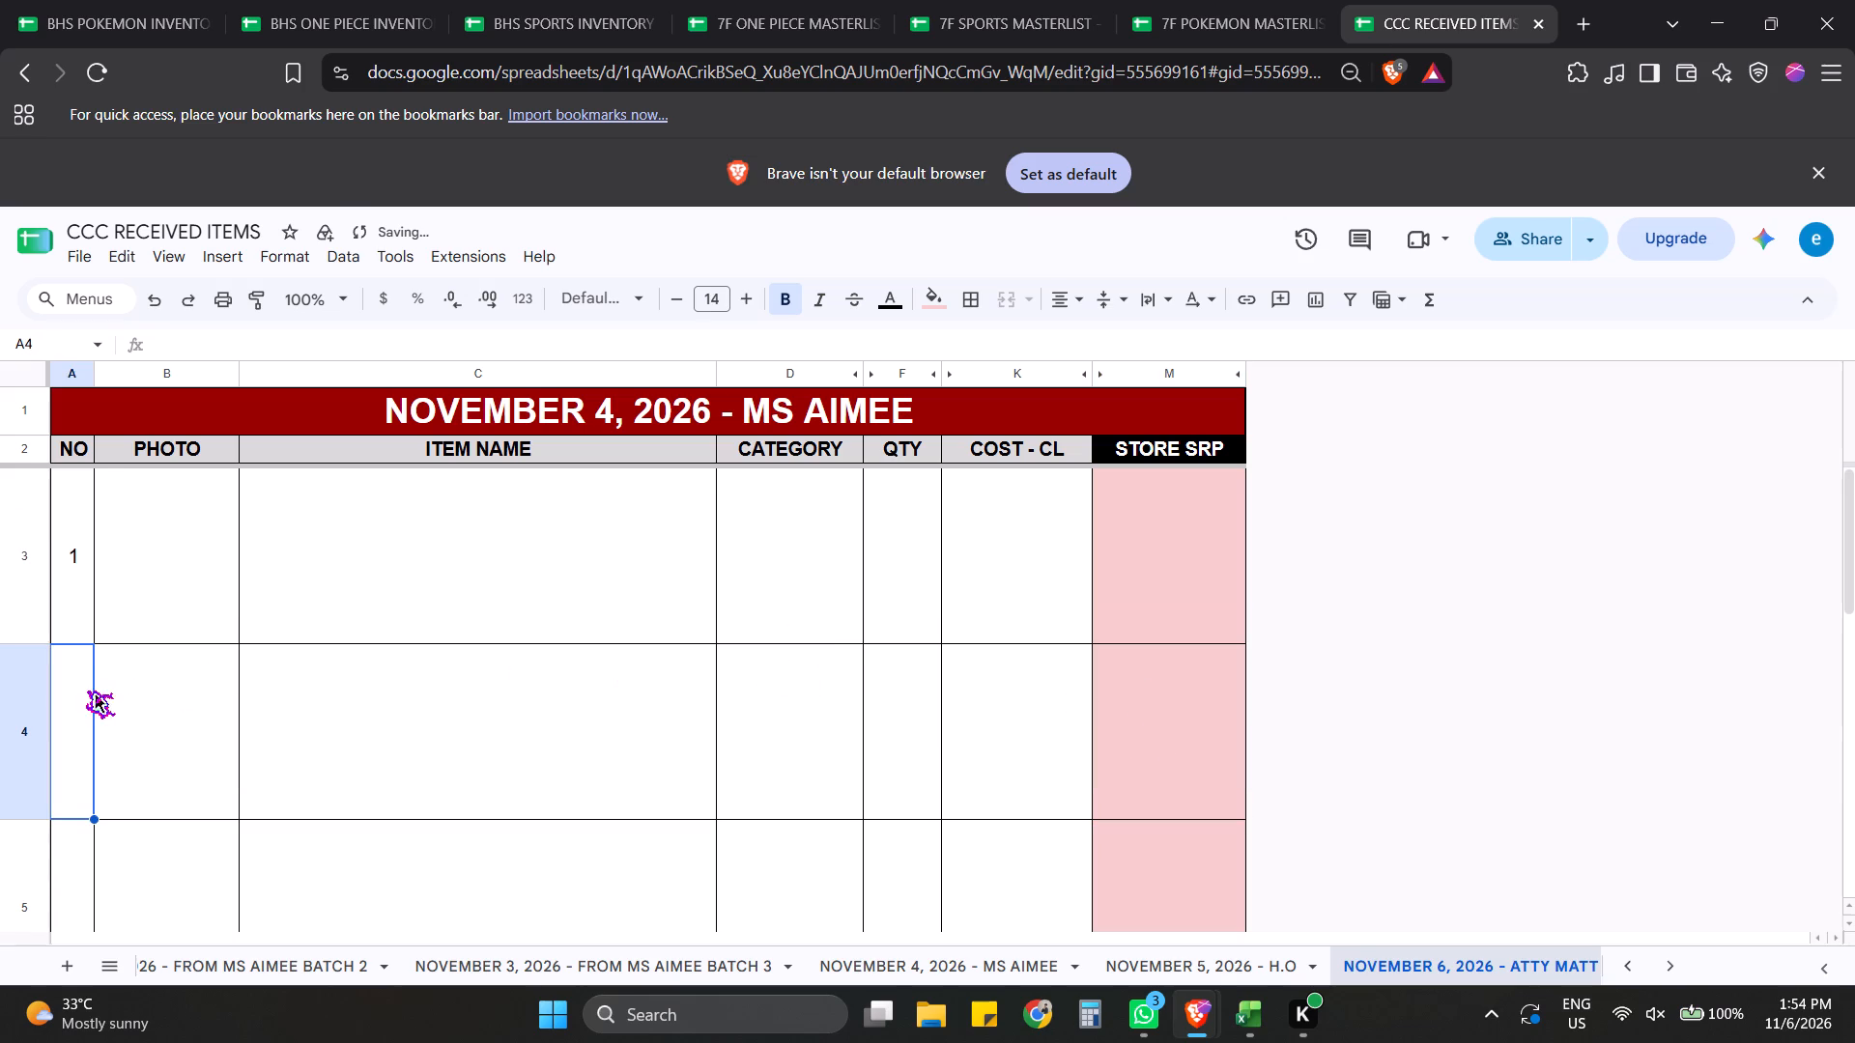
{"action": "key", "text": "2"}
{"action": "left_click", "coordinate": [287, 739]}
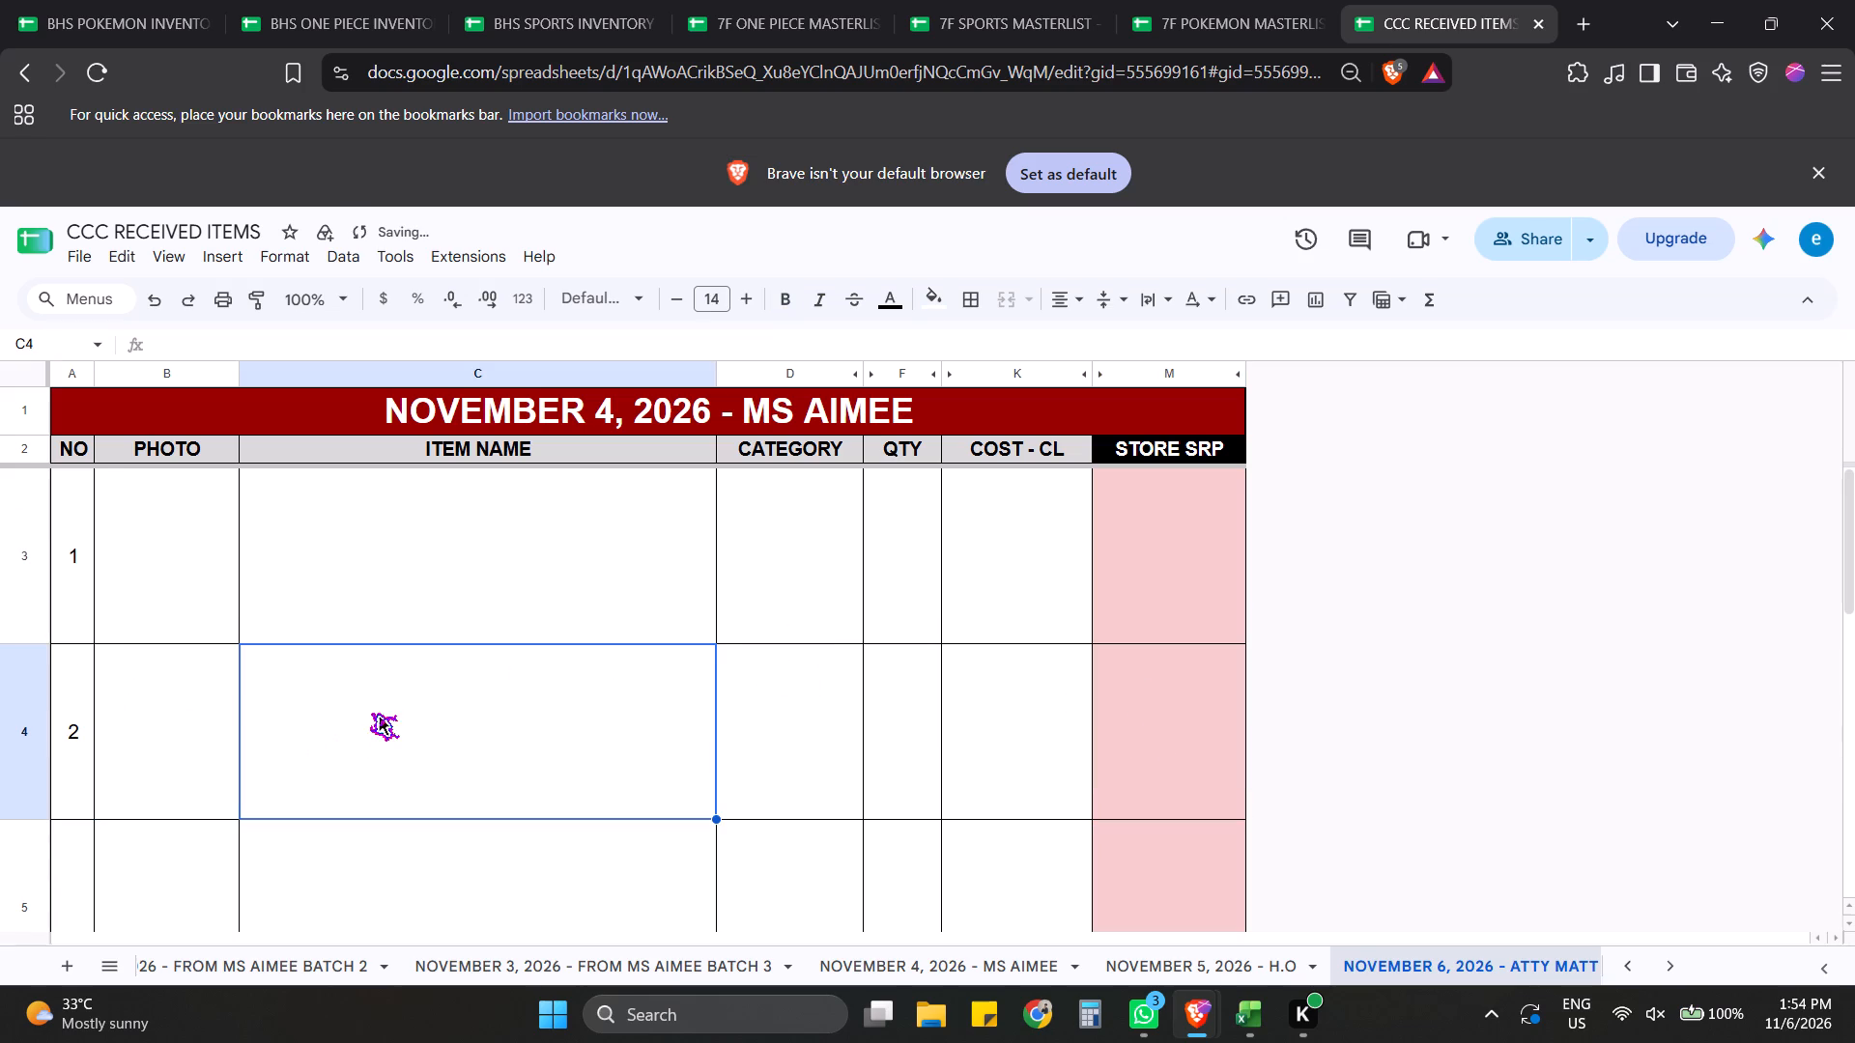